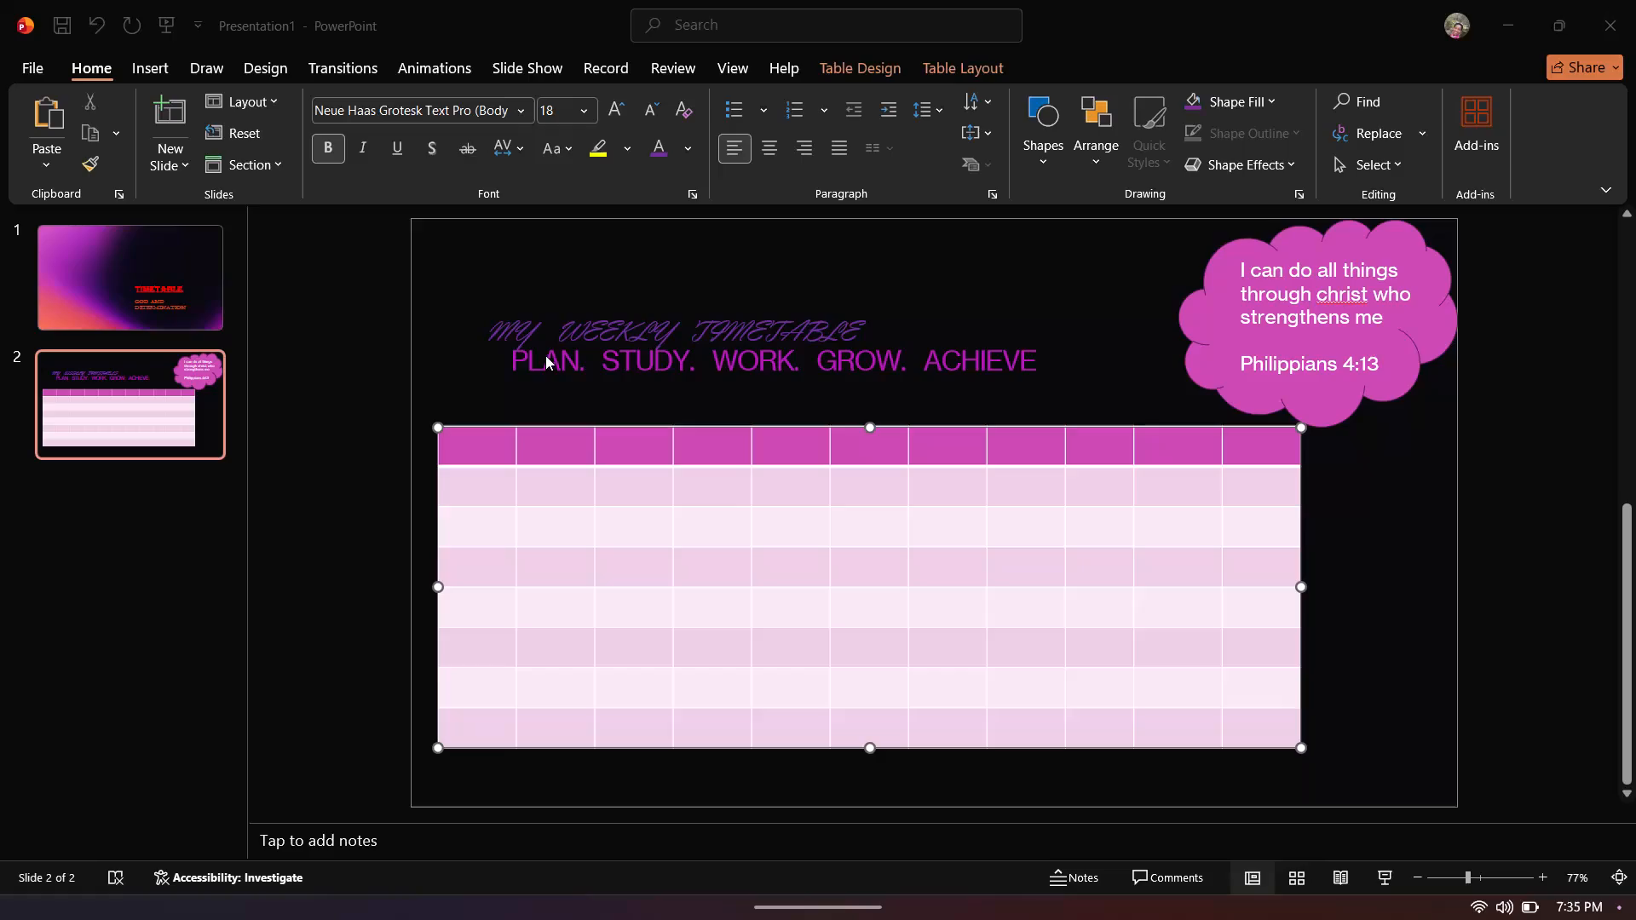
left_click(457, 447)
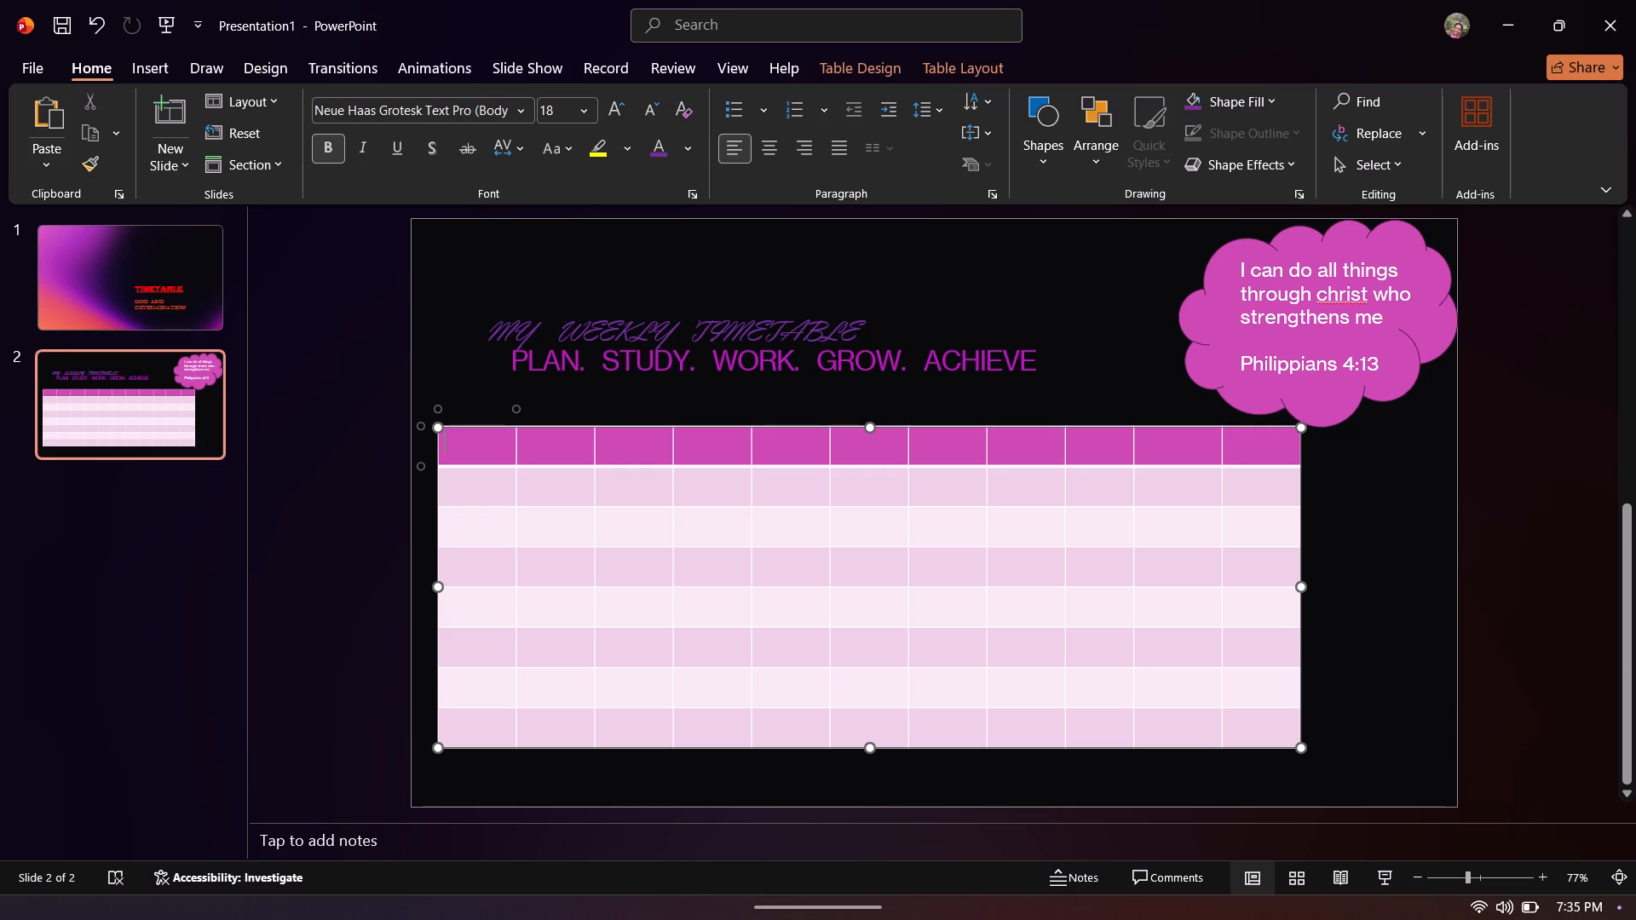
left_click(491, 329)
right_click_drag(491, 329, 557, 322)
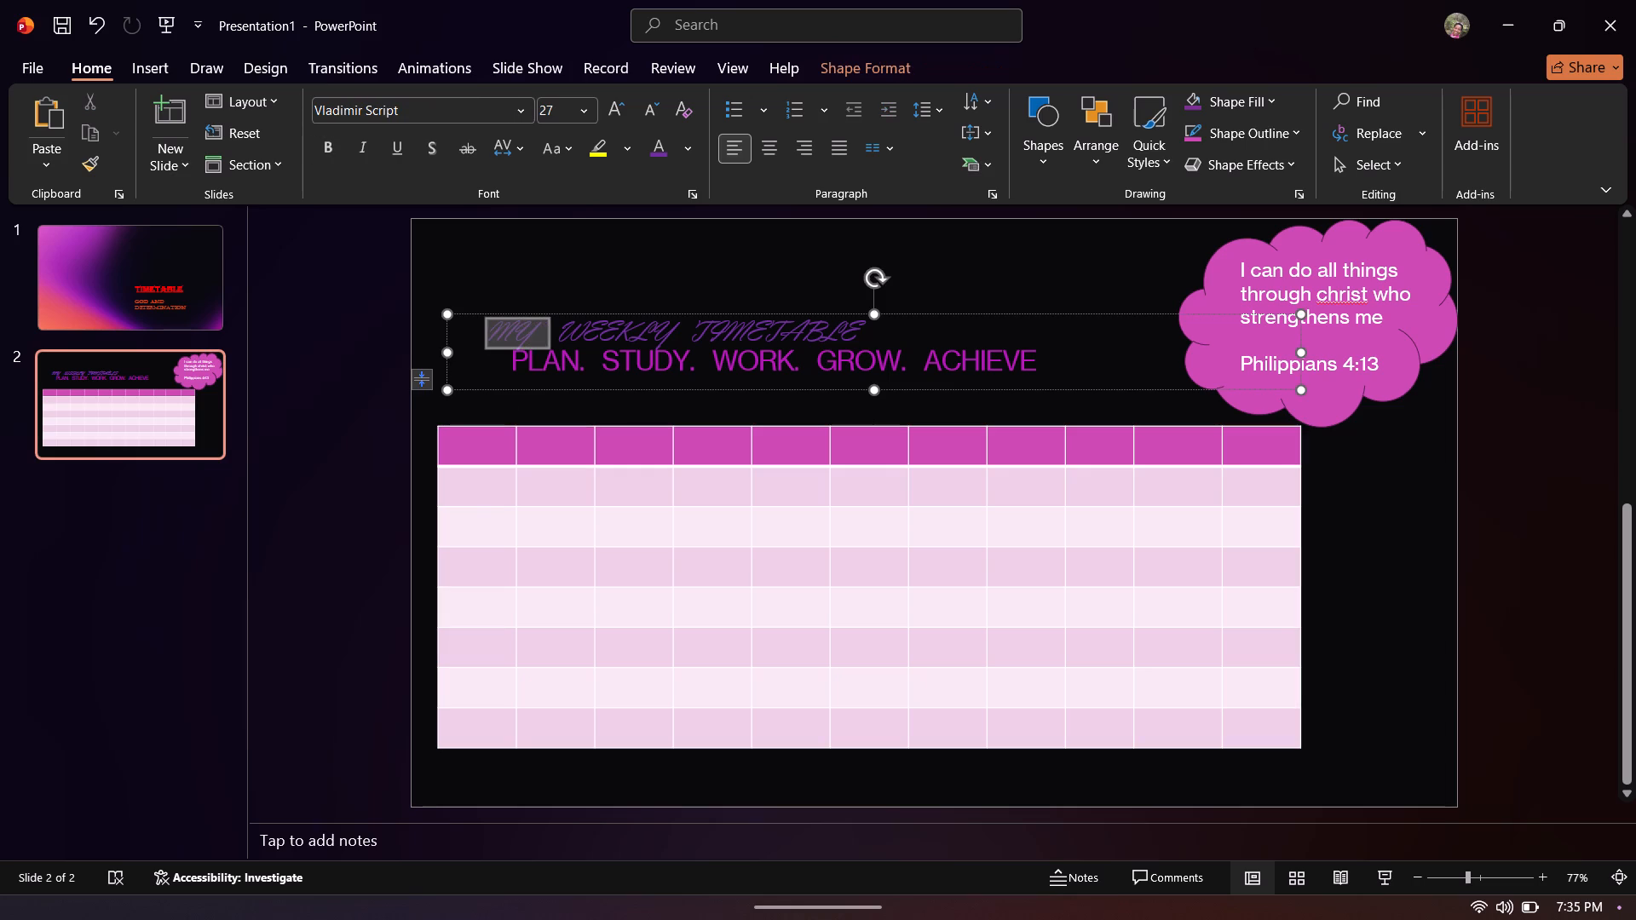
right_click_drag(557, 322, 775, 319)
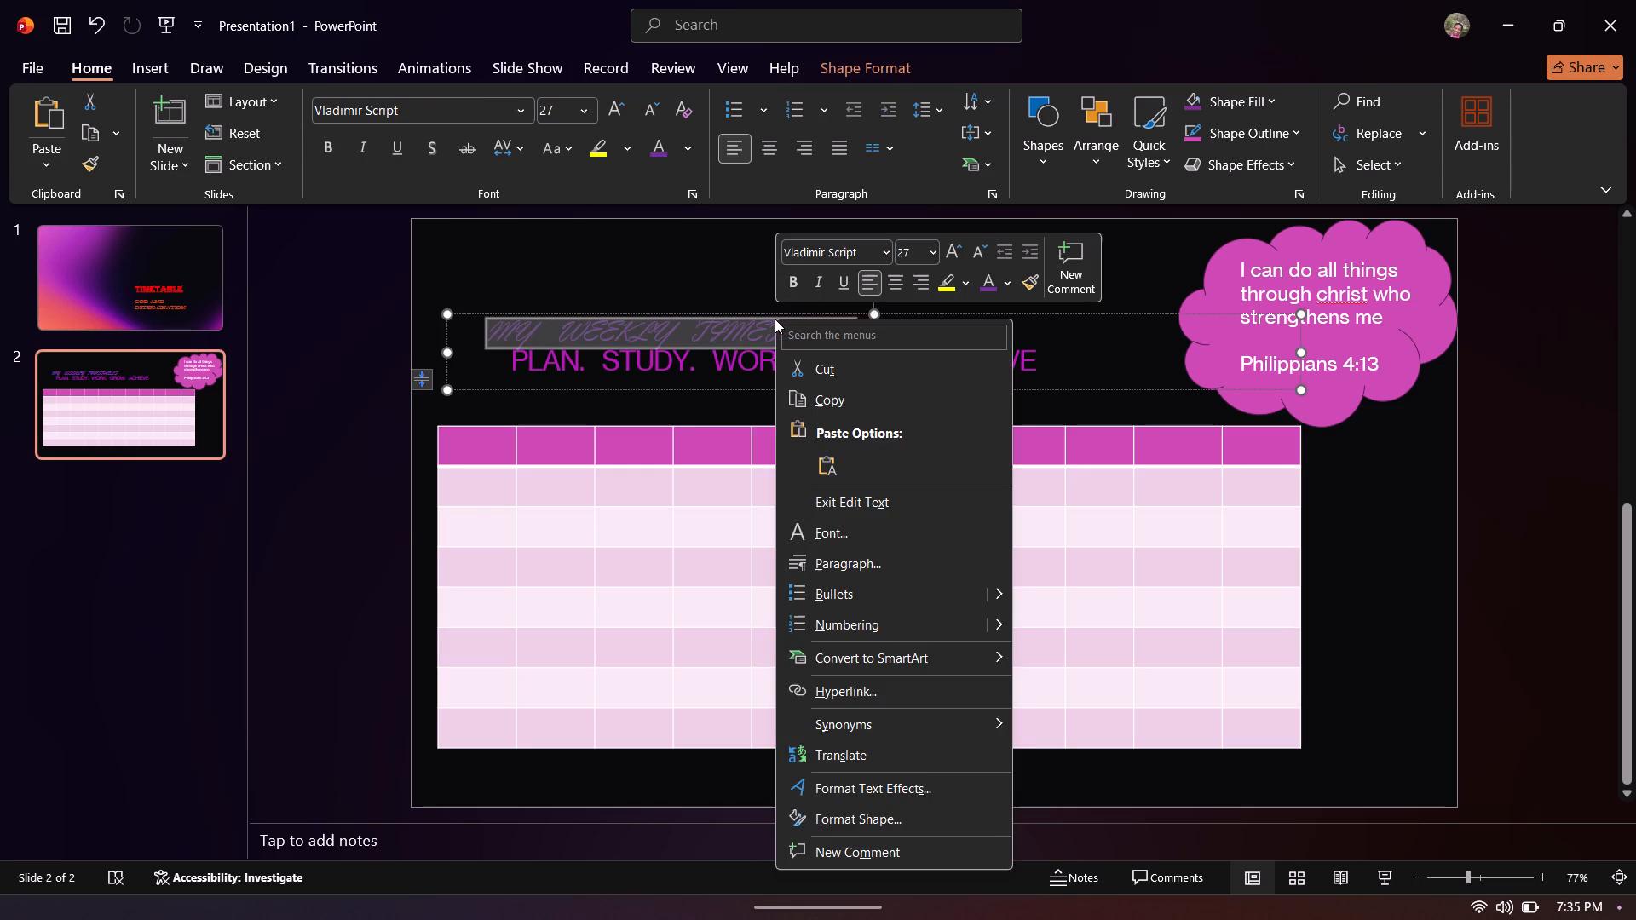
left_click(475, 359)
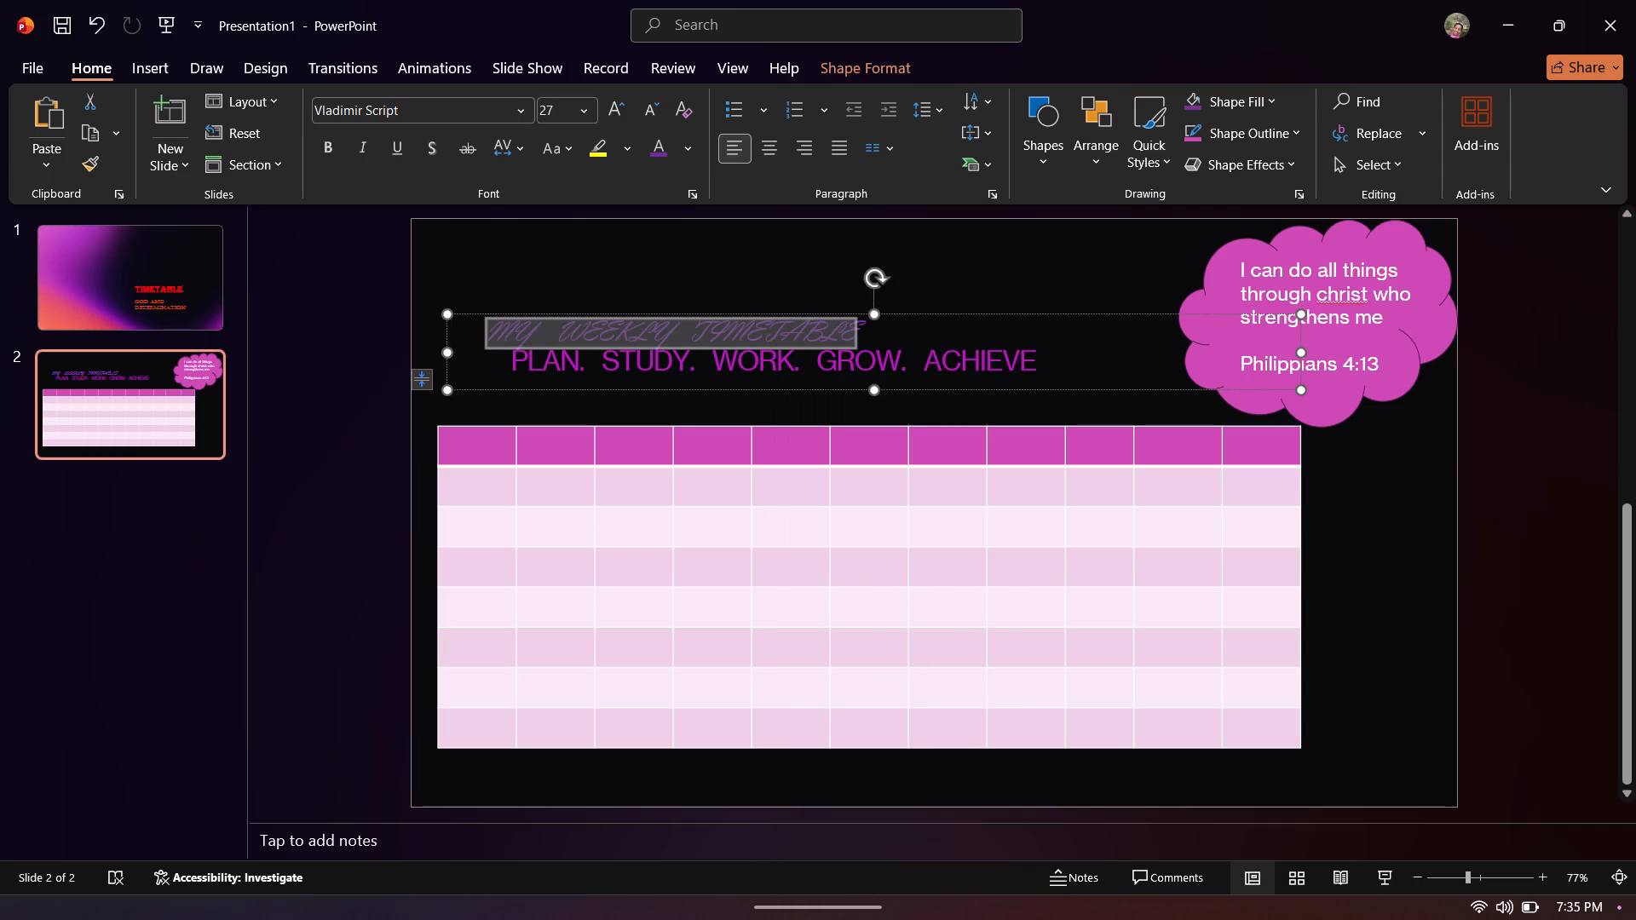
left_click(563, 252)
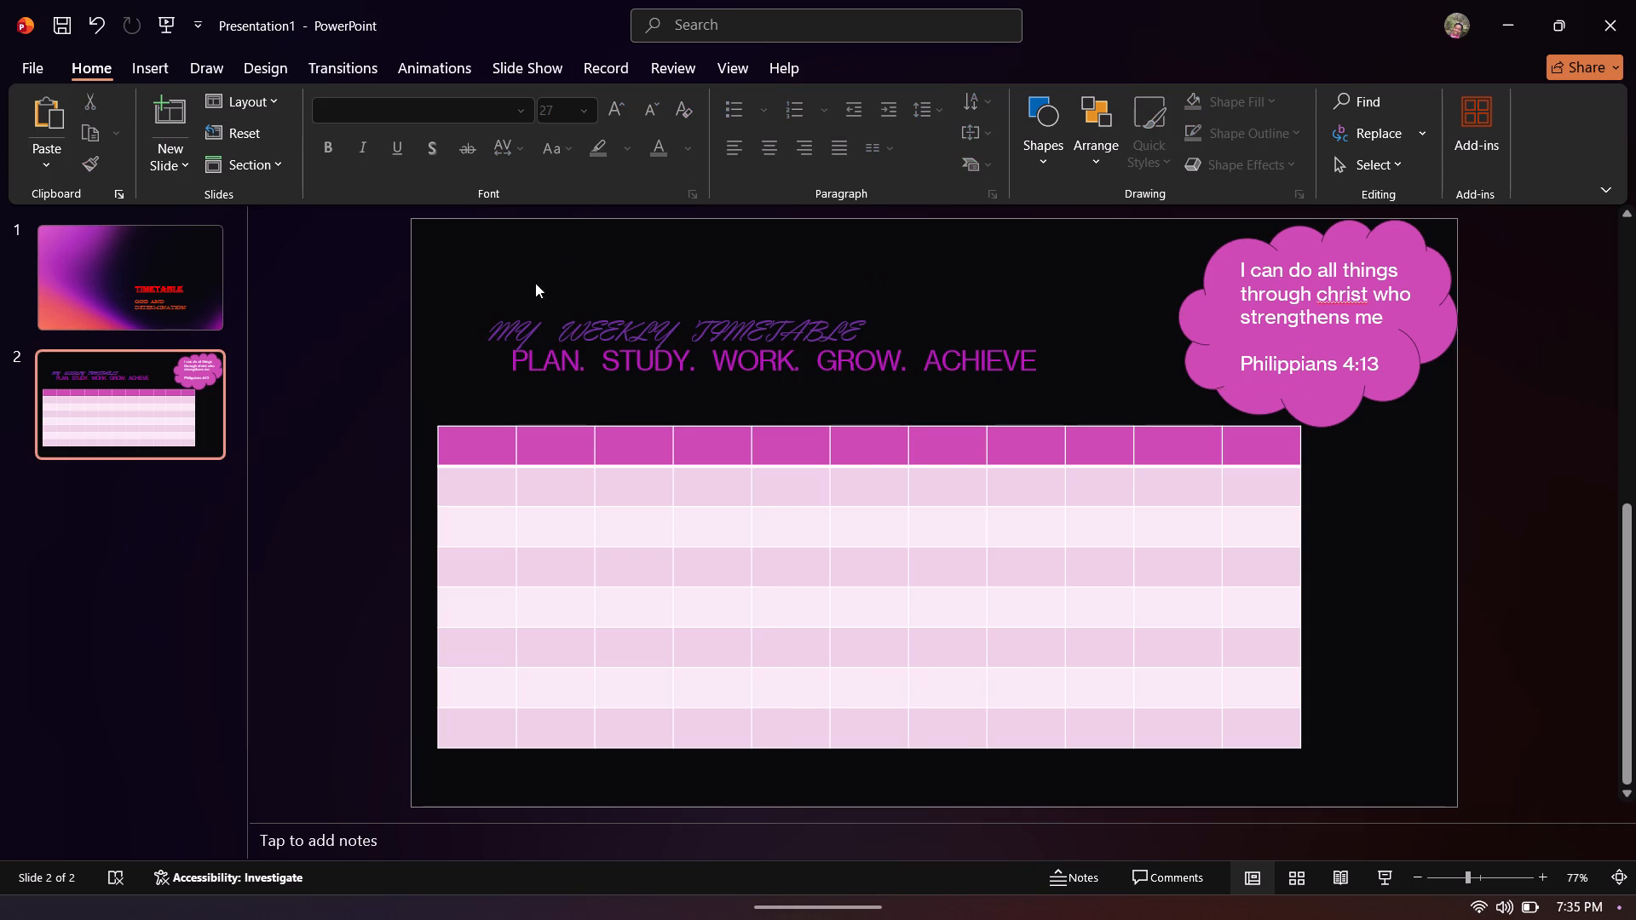
Set the font size of the "MY WEEKLY TIMETABLE" title line to 44.
left_click(486, 319)
right_click_drag(486, 319, 494, 321)
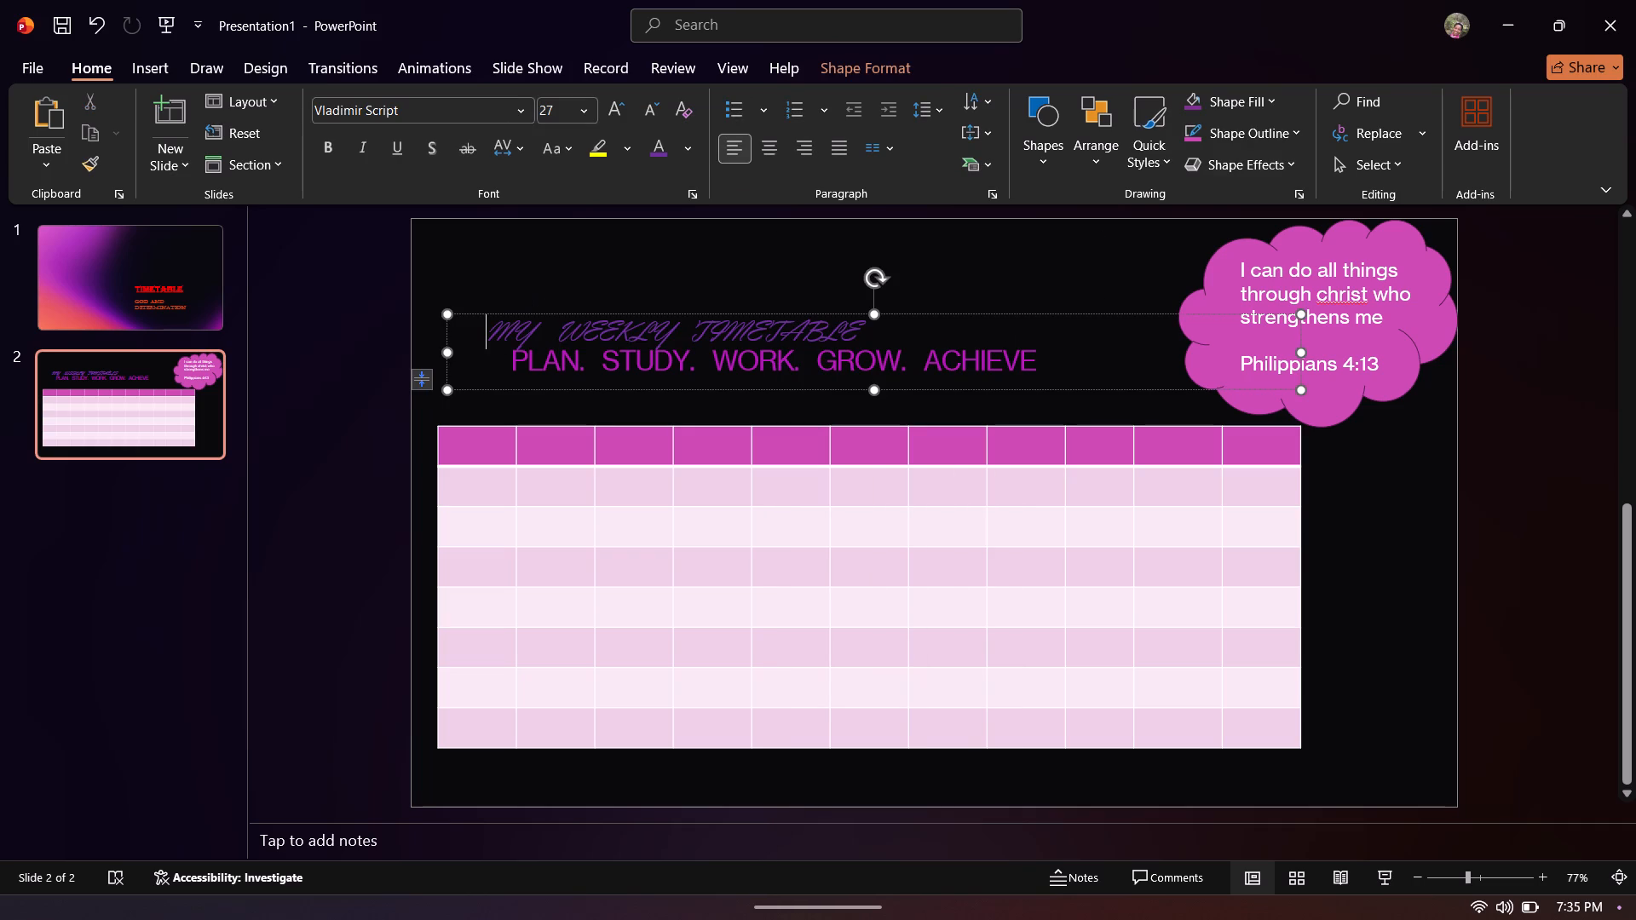
right_click_drag(494, 321, 824, 344)
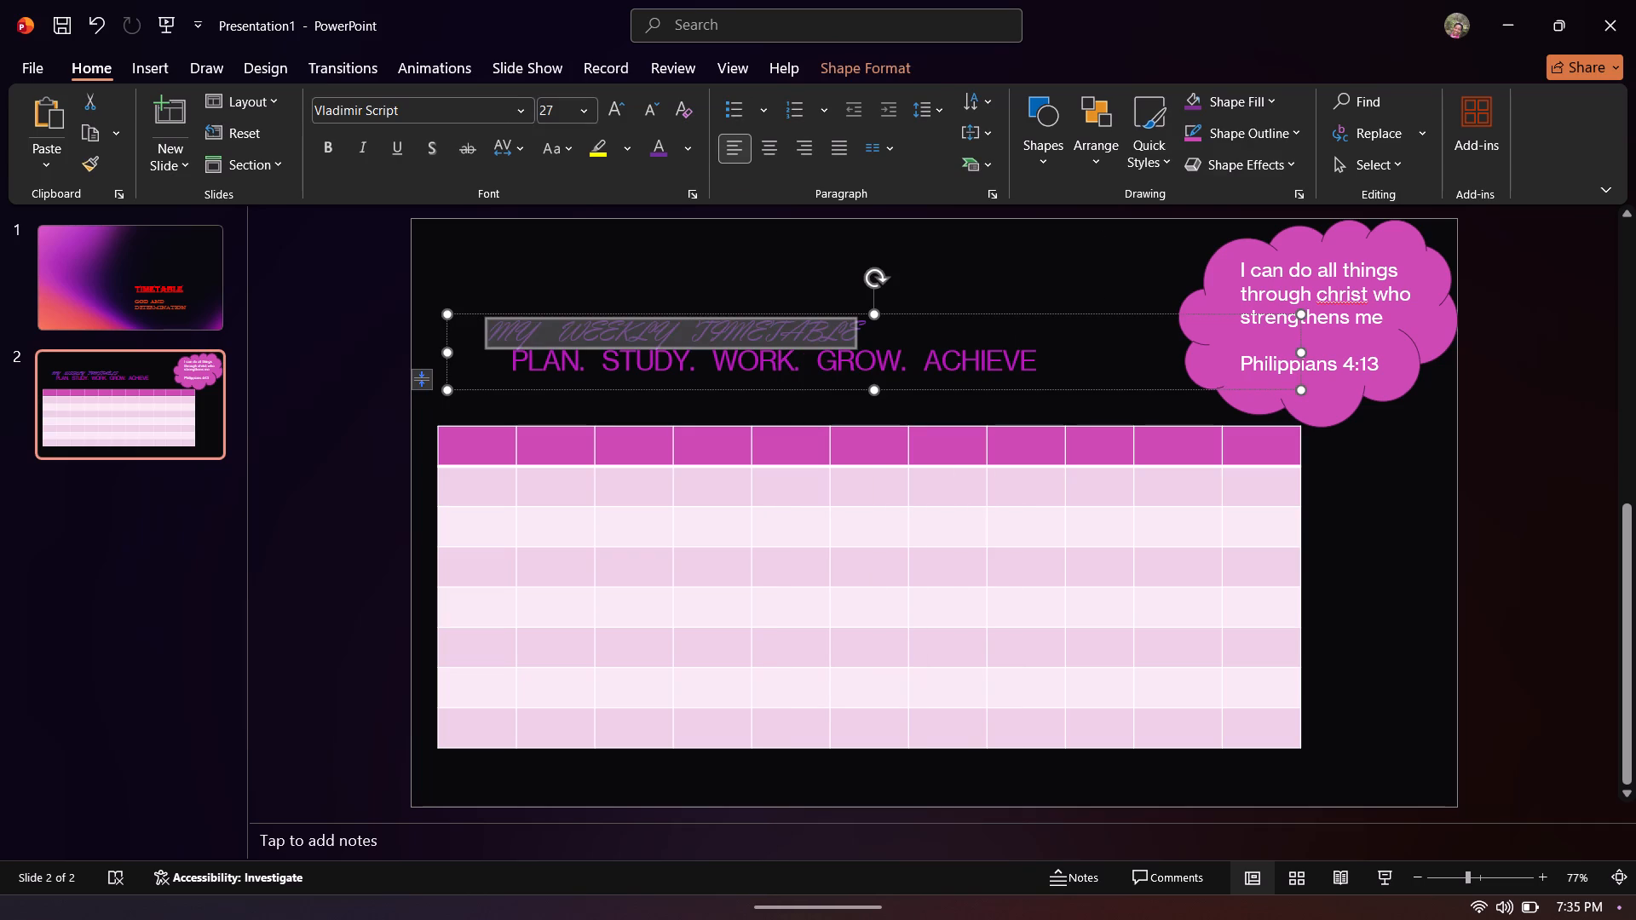
right_click_drag(824, 344, 867, 345)
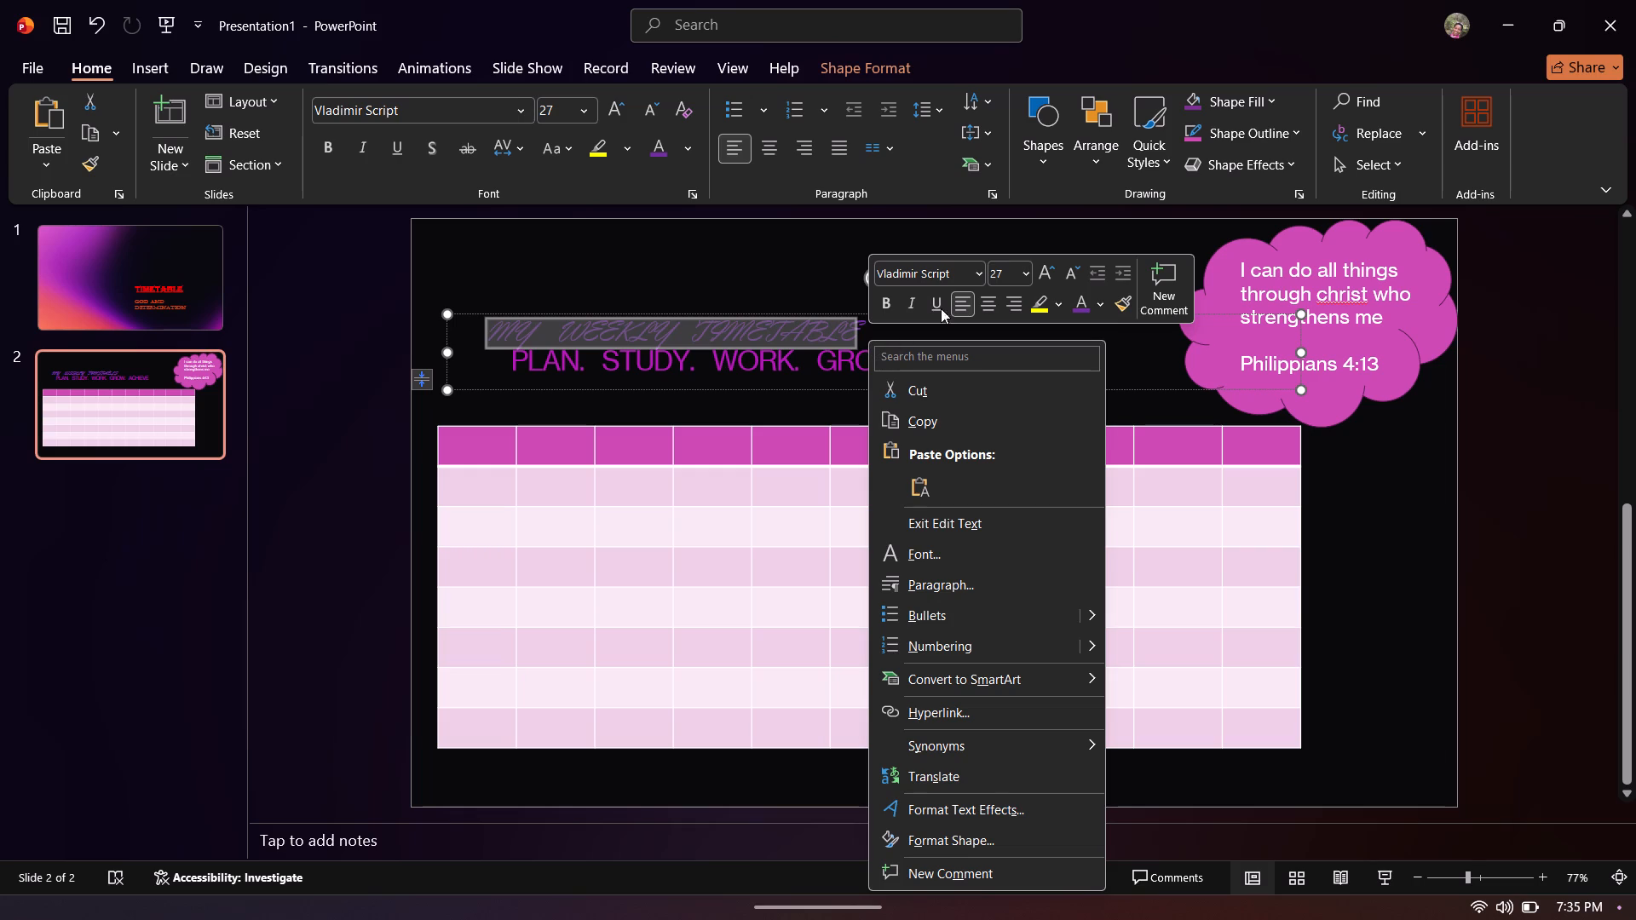
left_click(1025, 267)
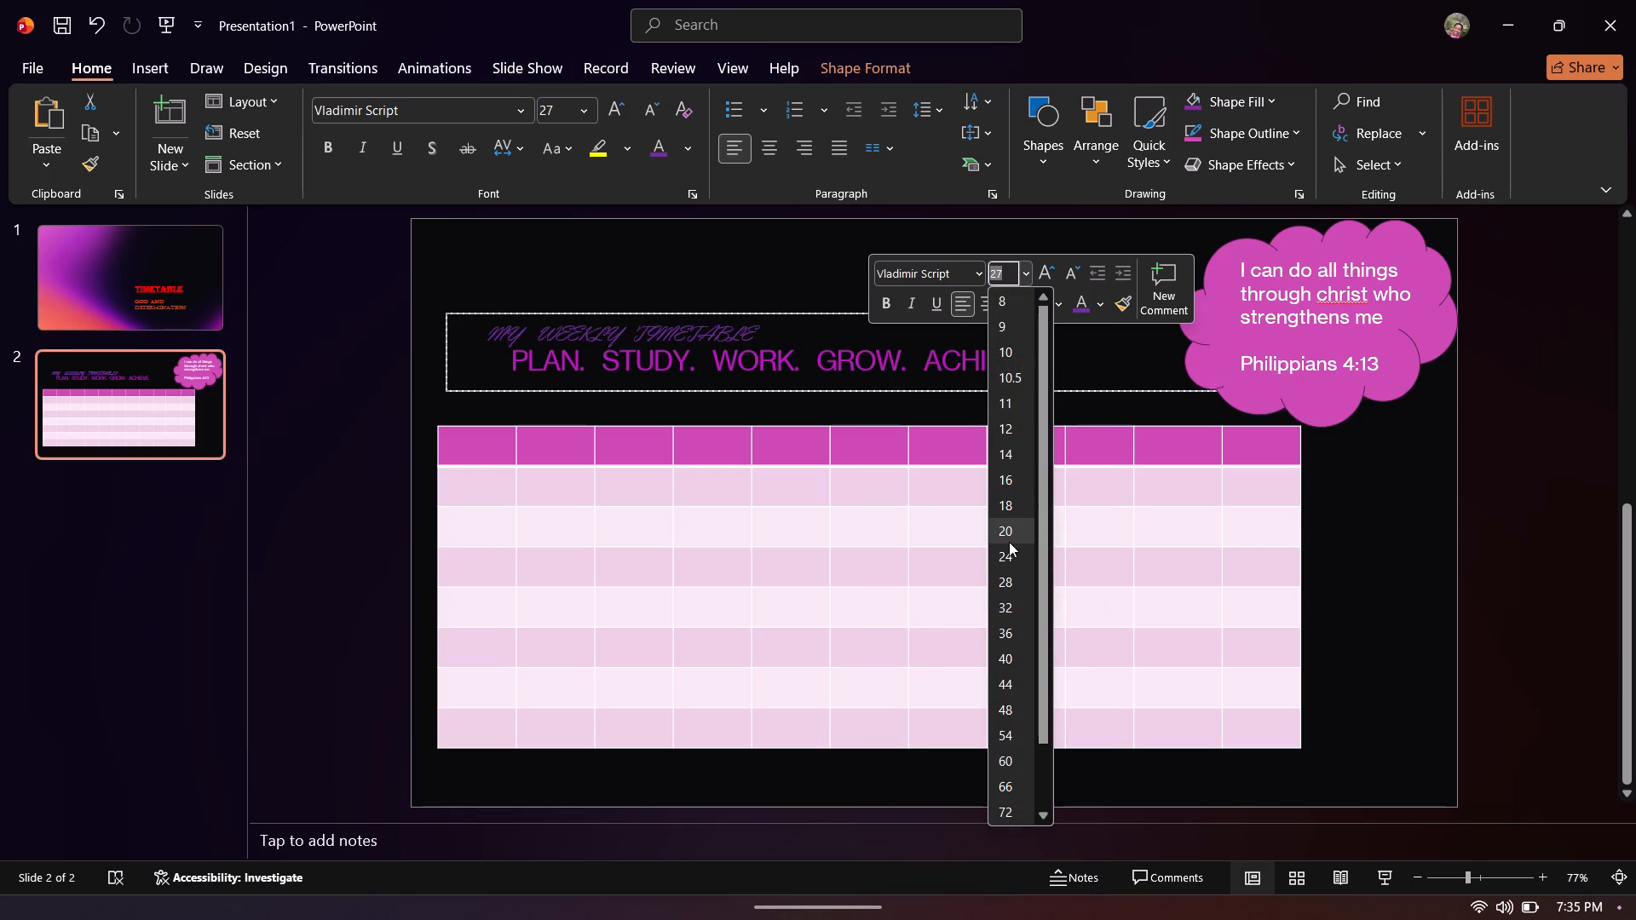
left_click(1005, 681)
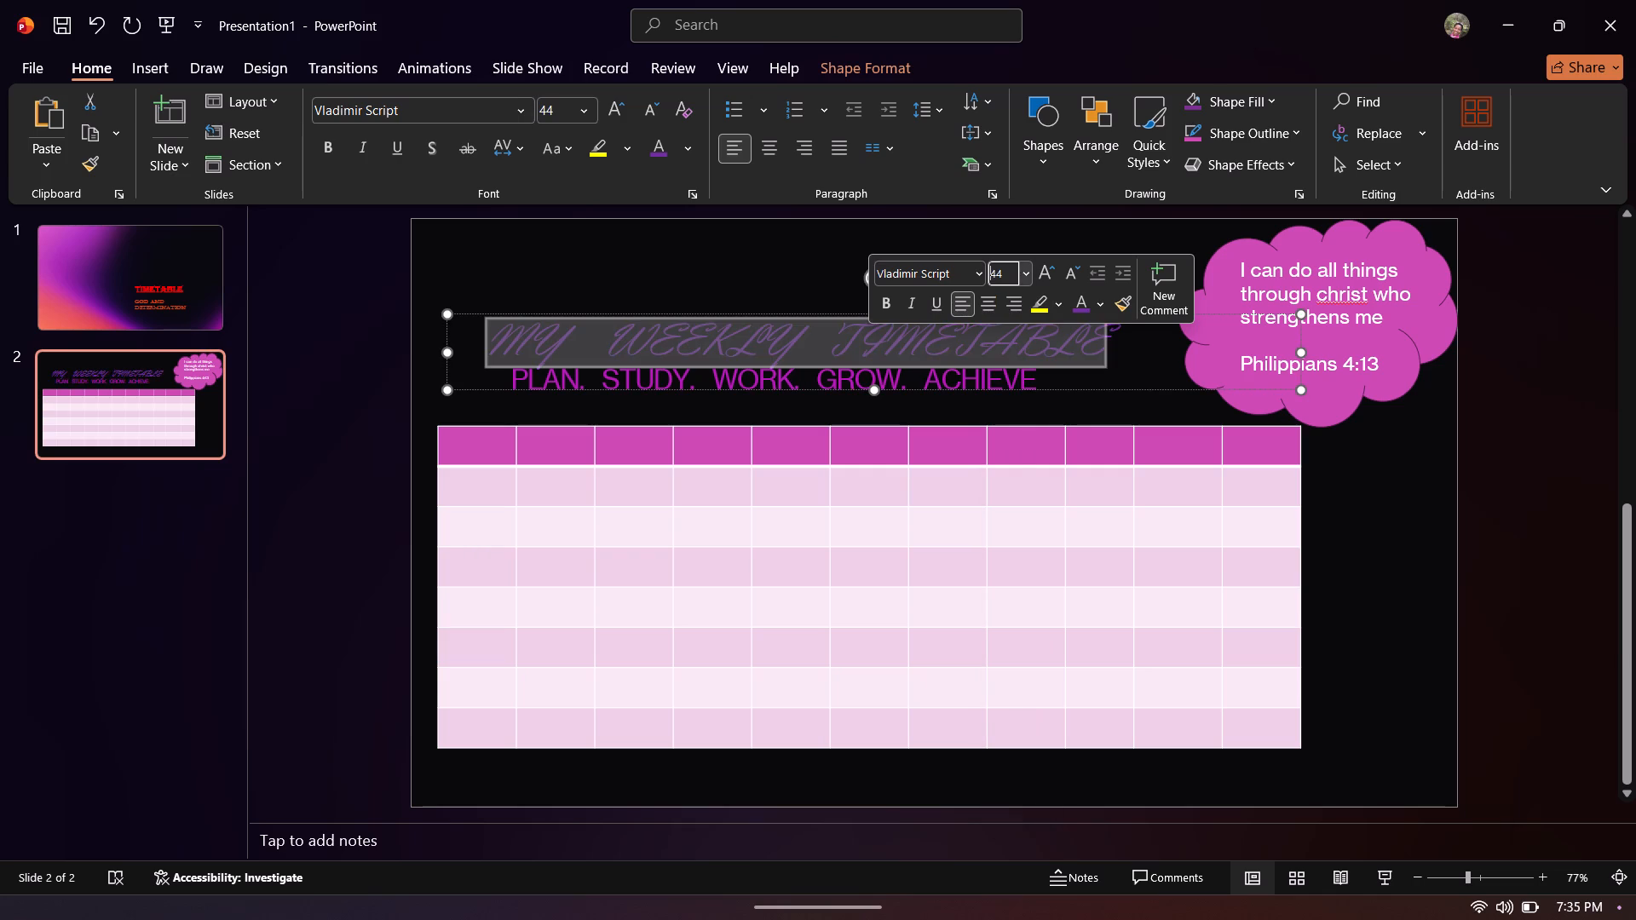
Change the font color of the "MY WEEKLY TIMETABLE" line to the standard light green.
left_click(1095, 301)
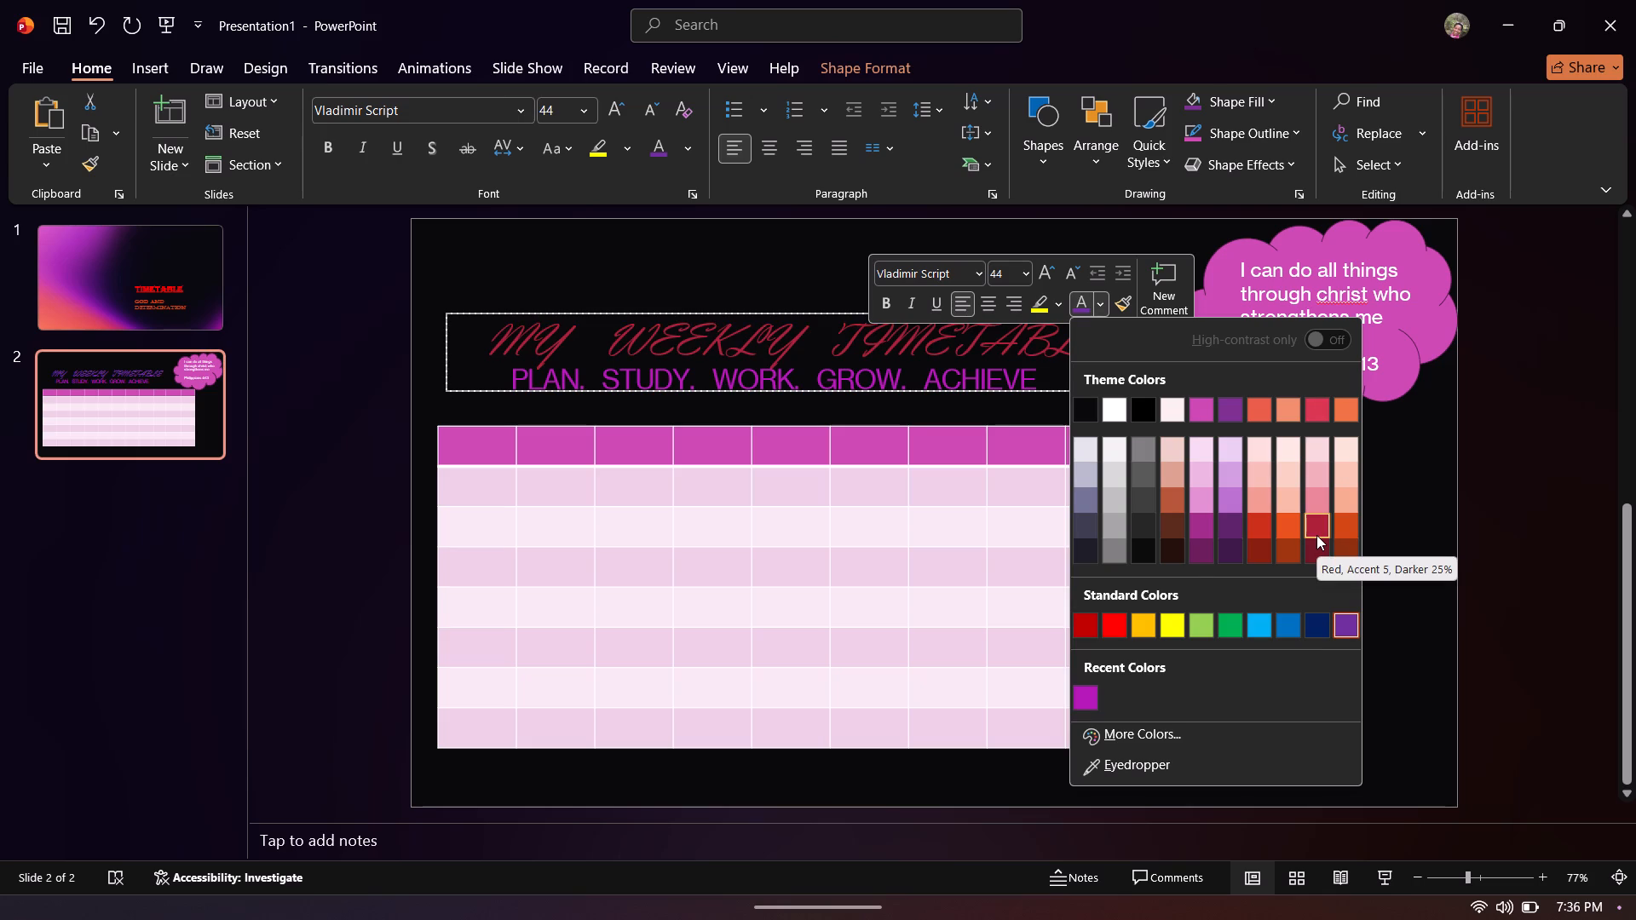
left_click(1200, 621)
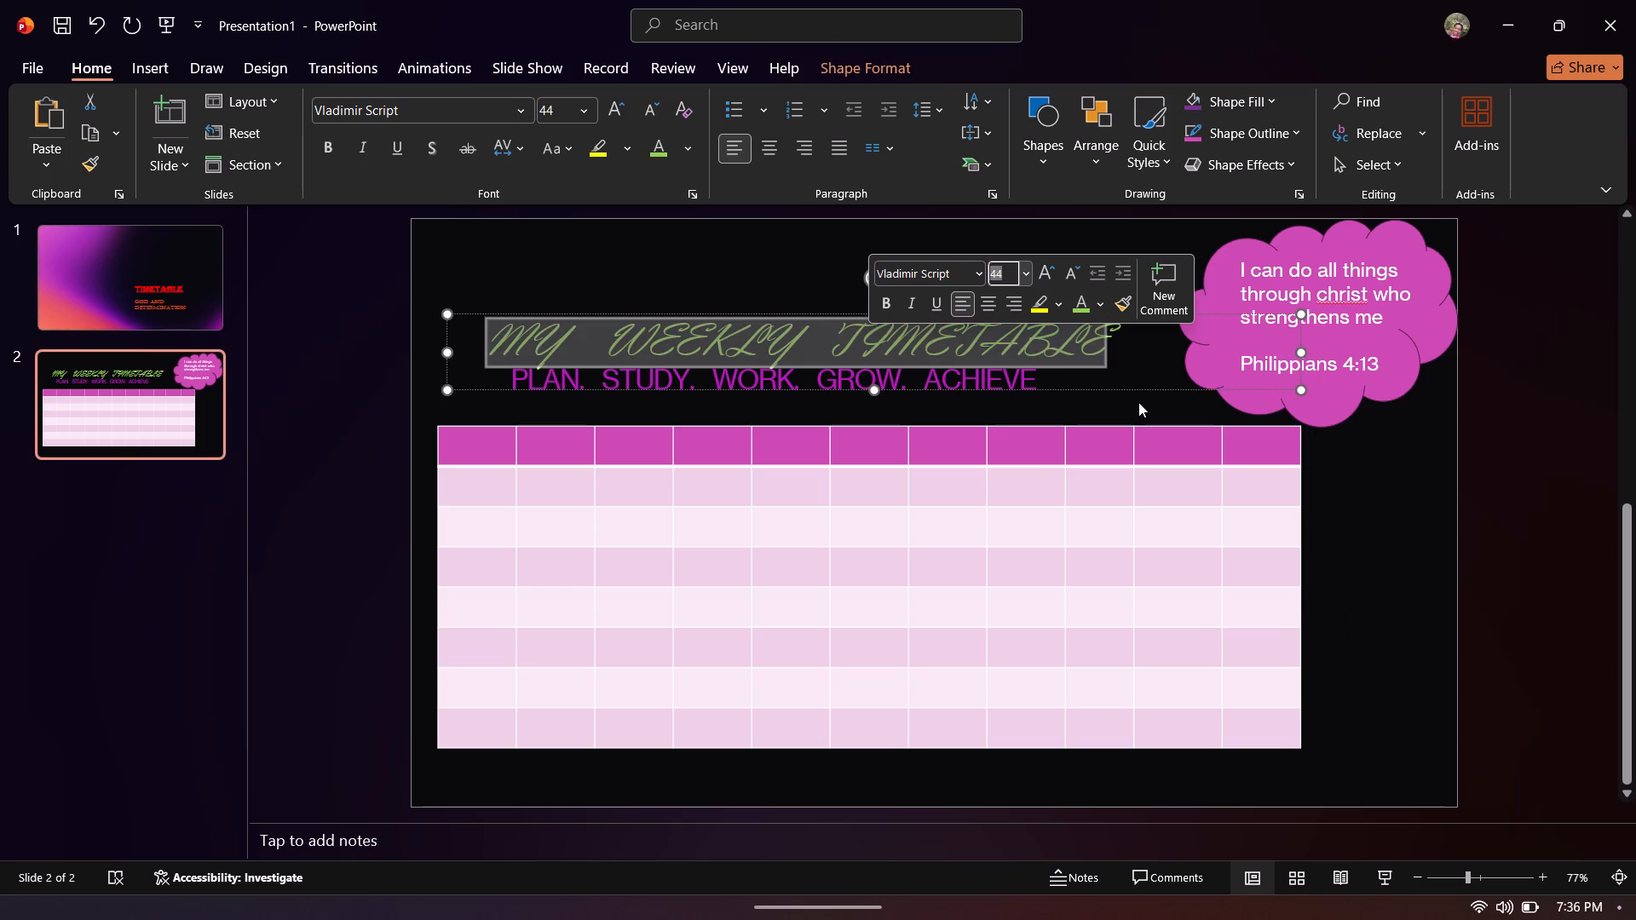
left_click(1138, 402)
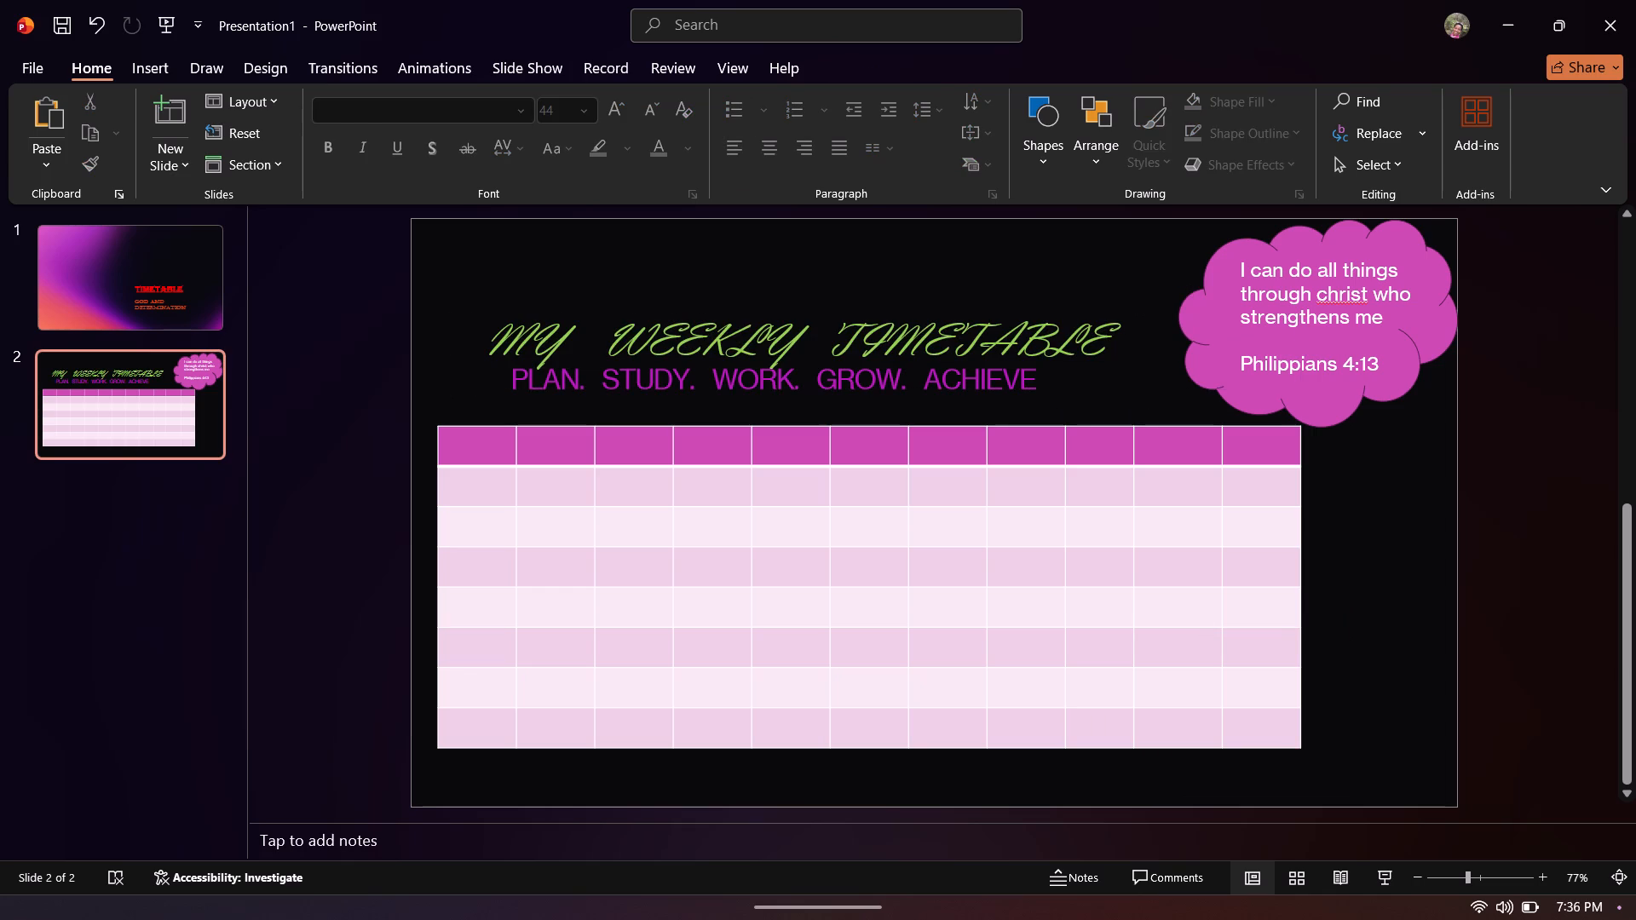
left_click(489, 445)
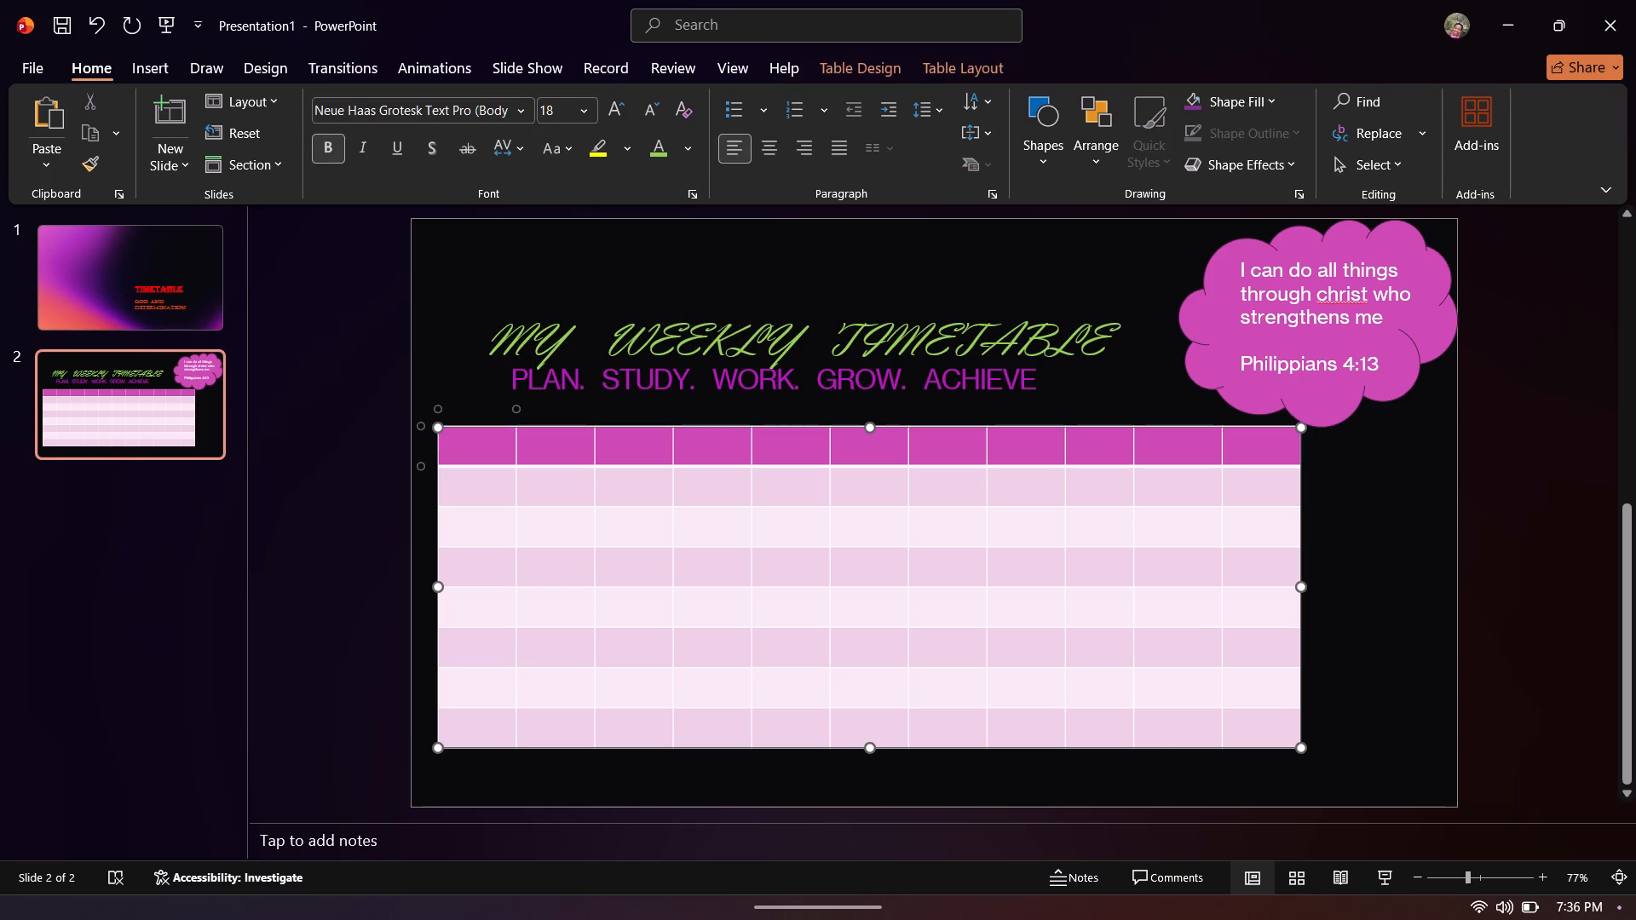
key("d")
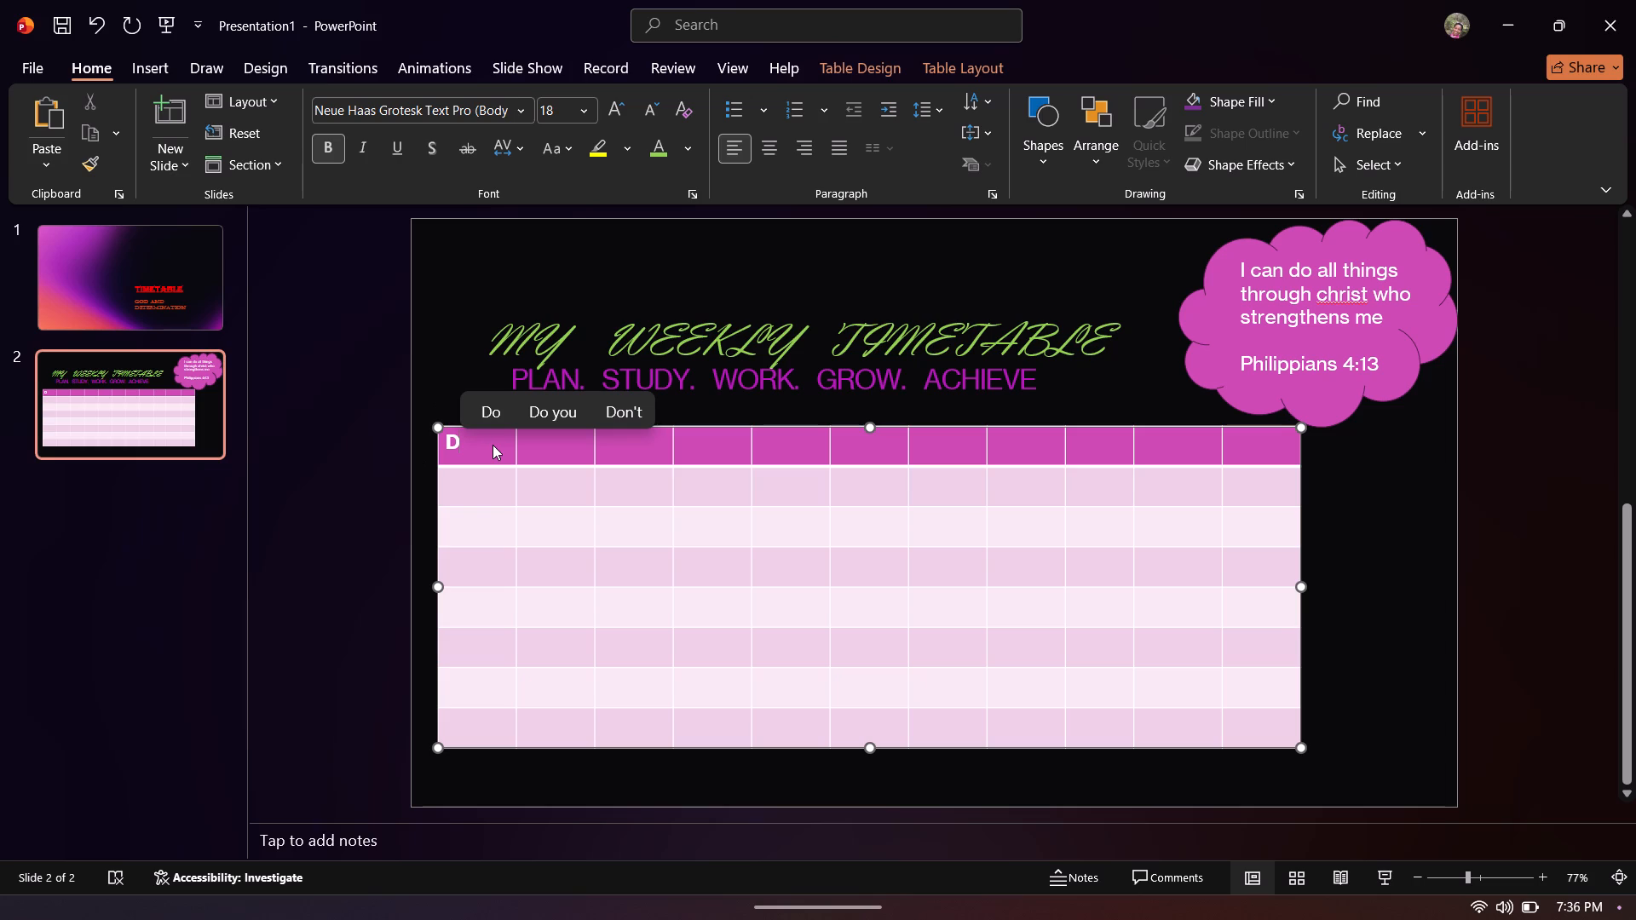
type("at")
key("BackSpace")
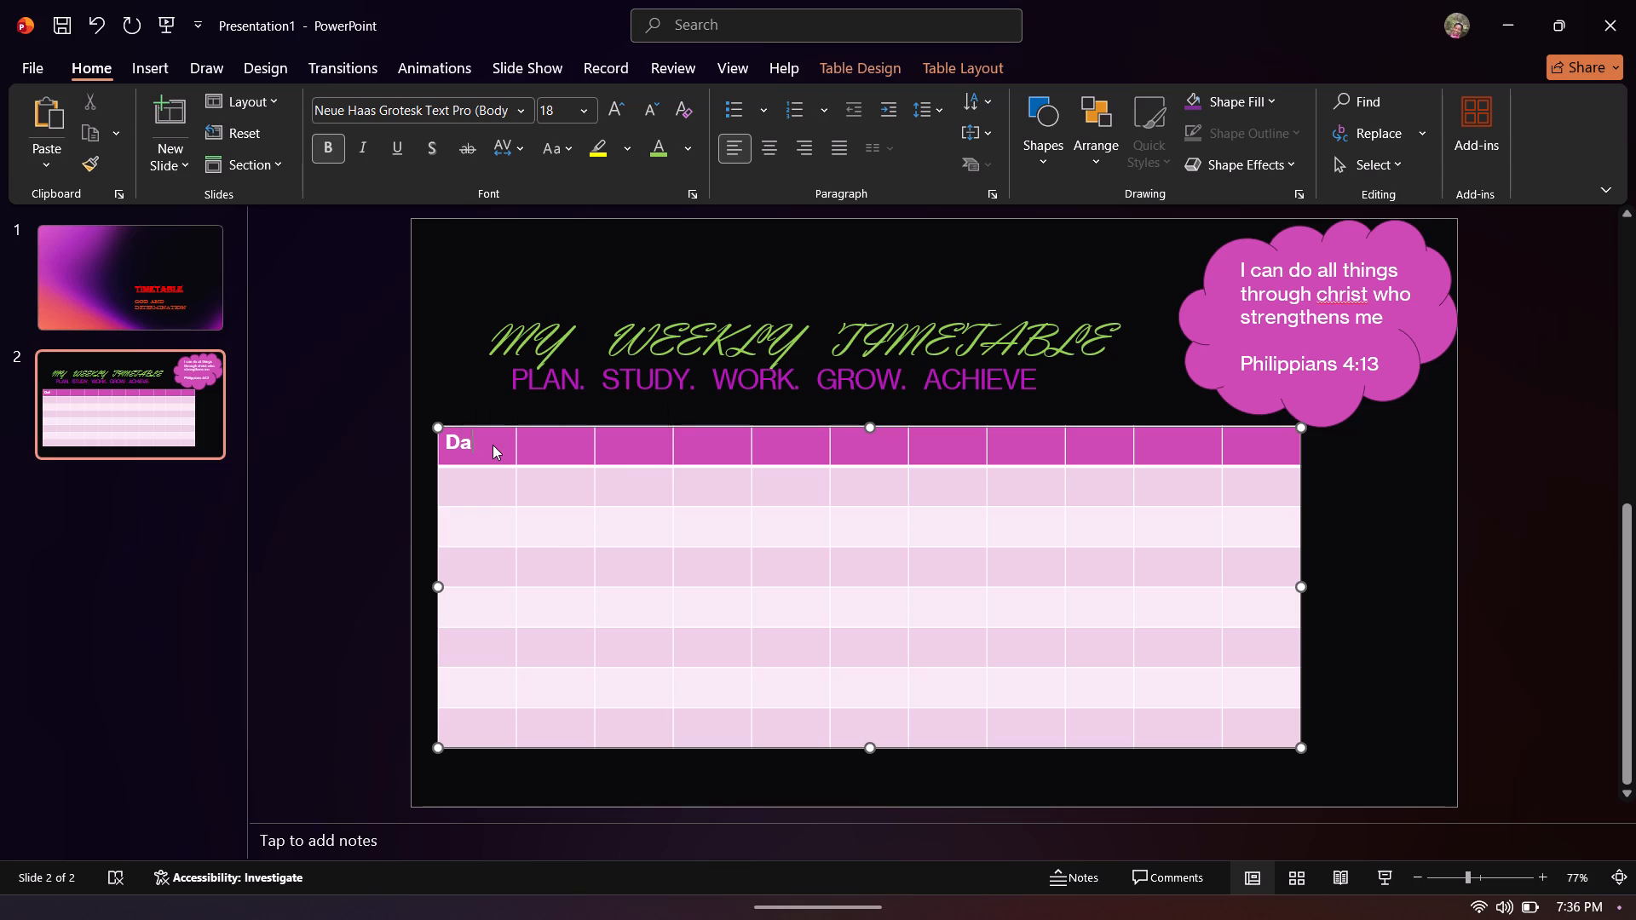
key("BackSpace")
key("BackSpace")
Turn off bold and set the font to Comic Sans MS in the table's first header cell.
left_click(331, 141)
left_click(523, 106)
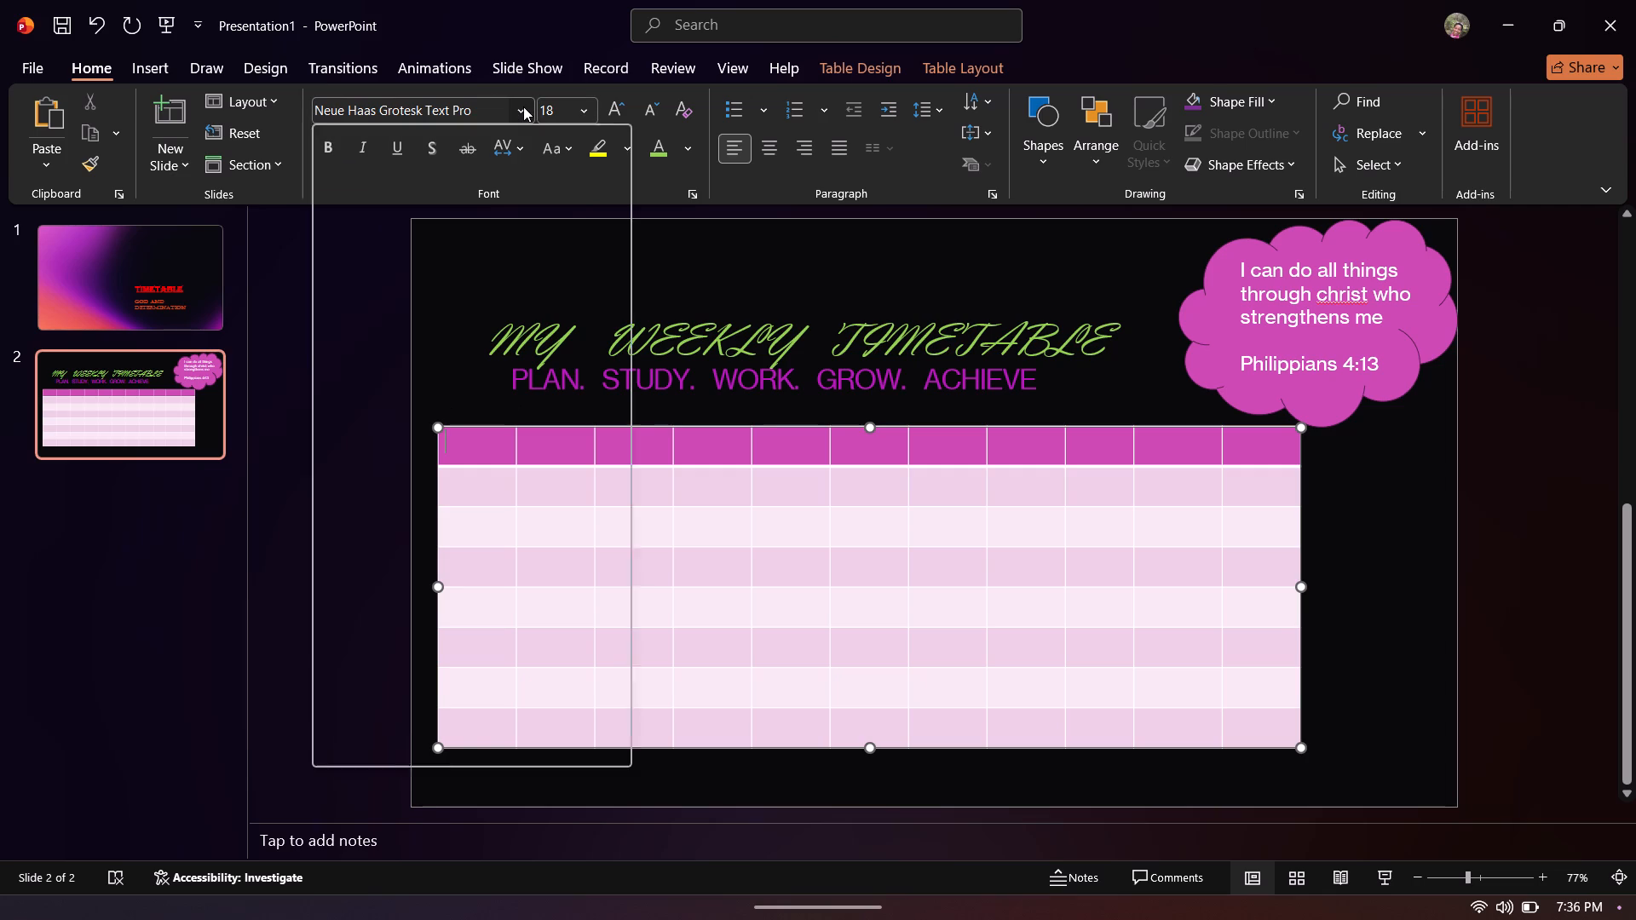
scroll(433, 239, "up", 2)
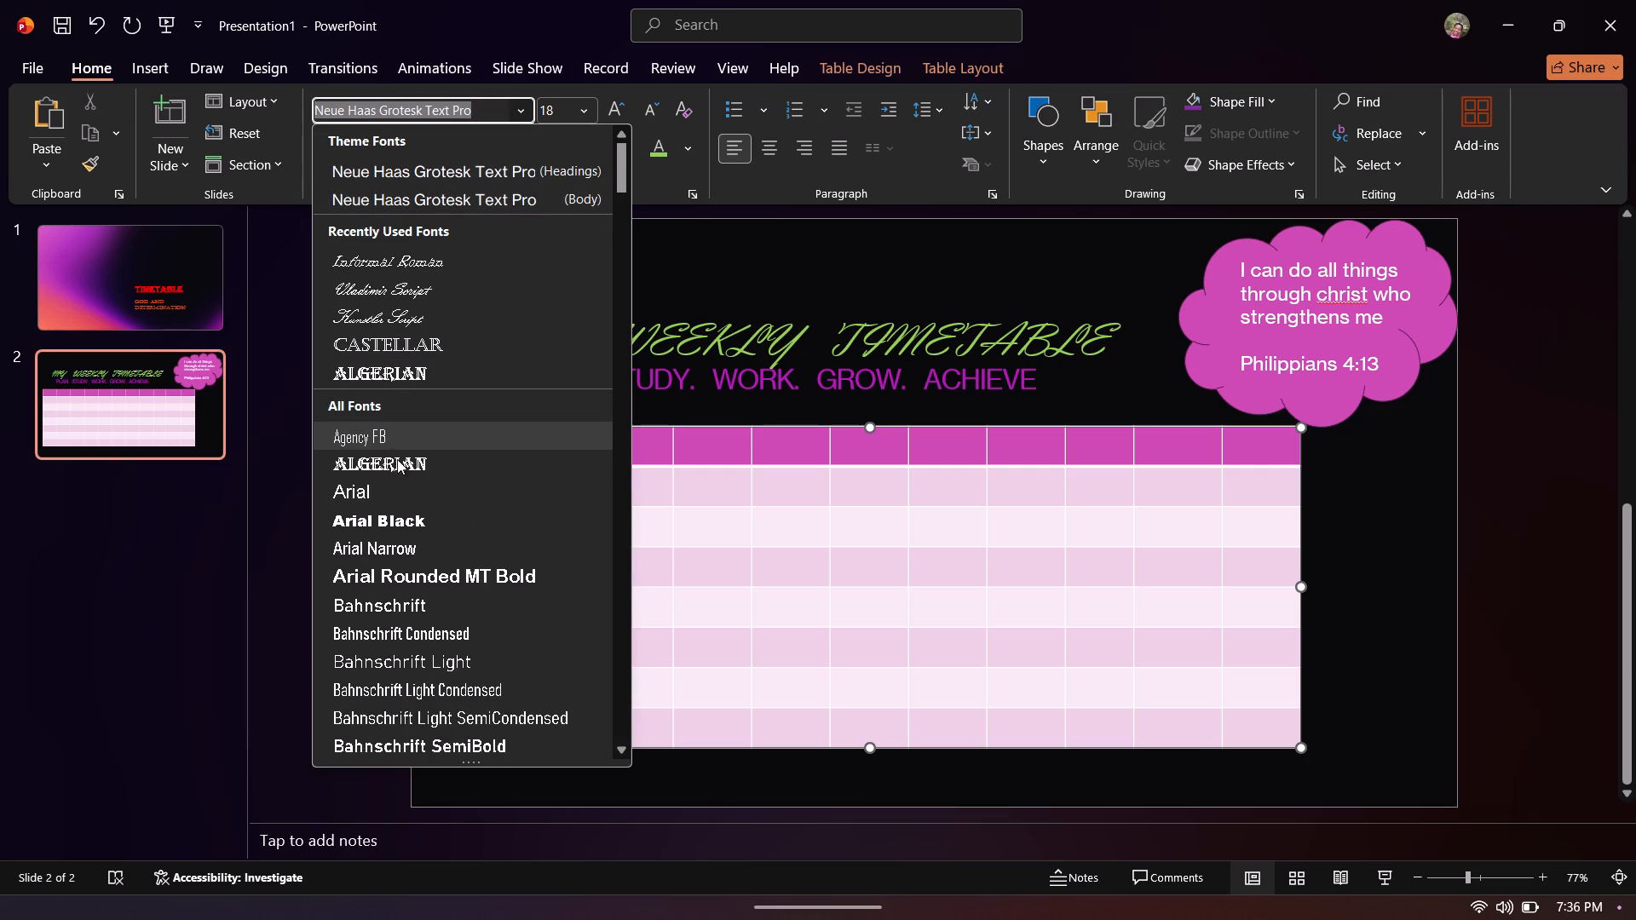
scroll(395, 489, "up", 2)
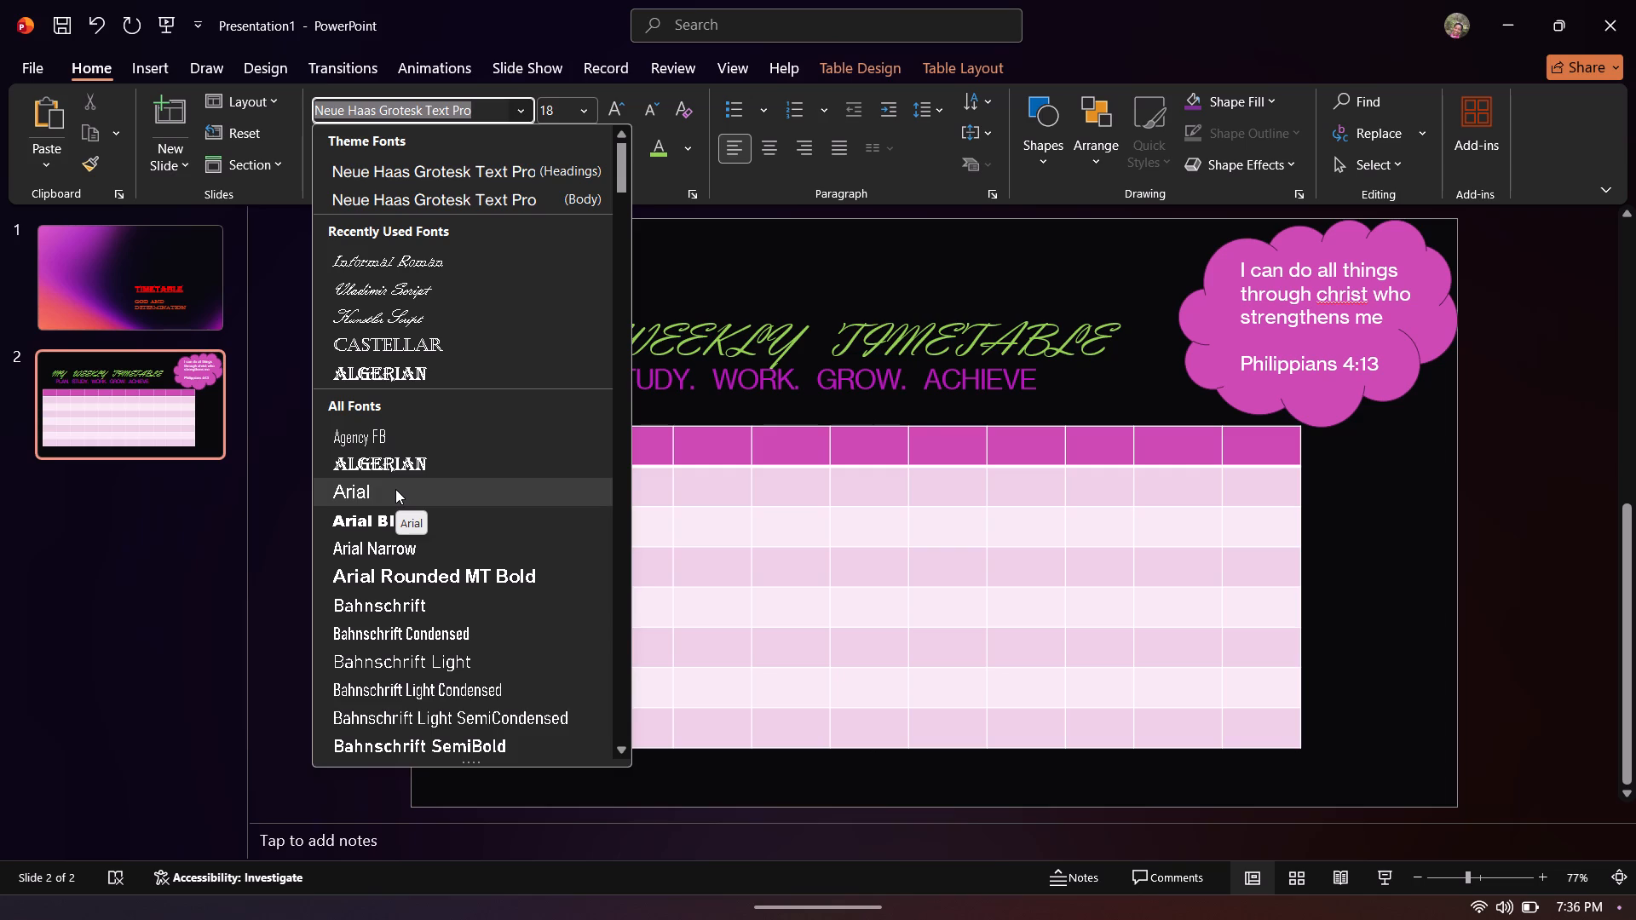
scroll(577, 307, "up", 2)
scroll(494, 295, "up", 2)
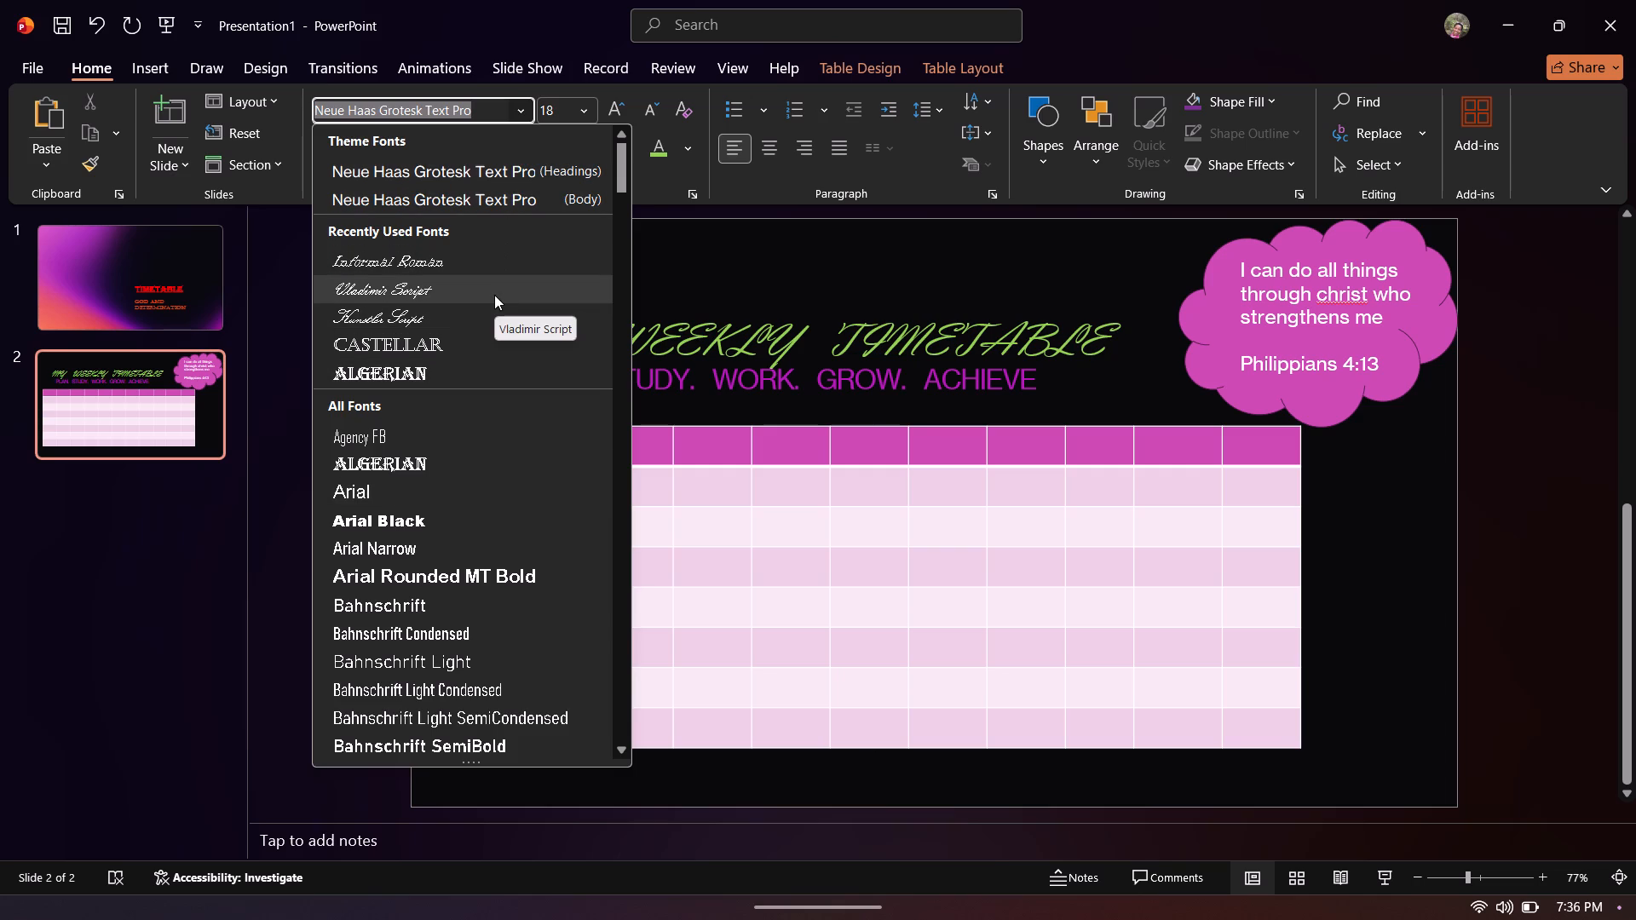
scroll(494, 295, "down", 1)
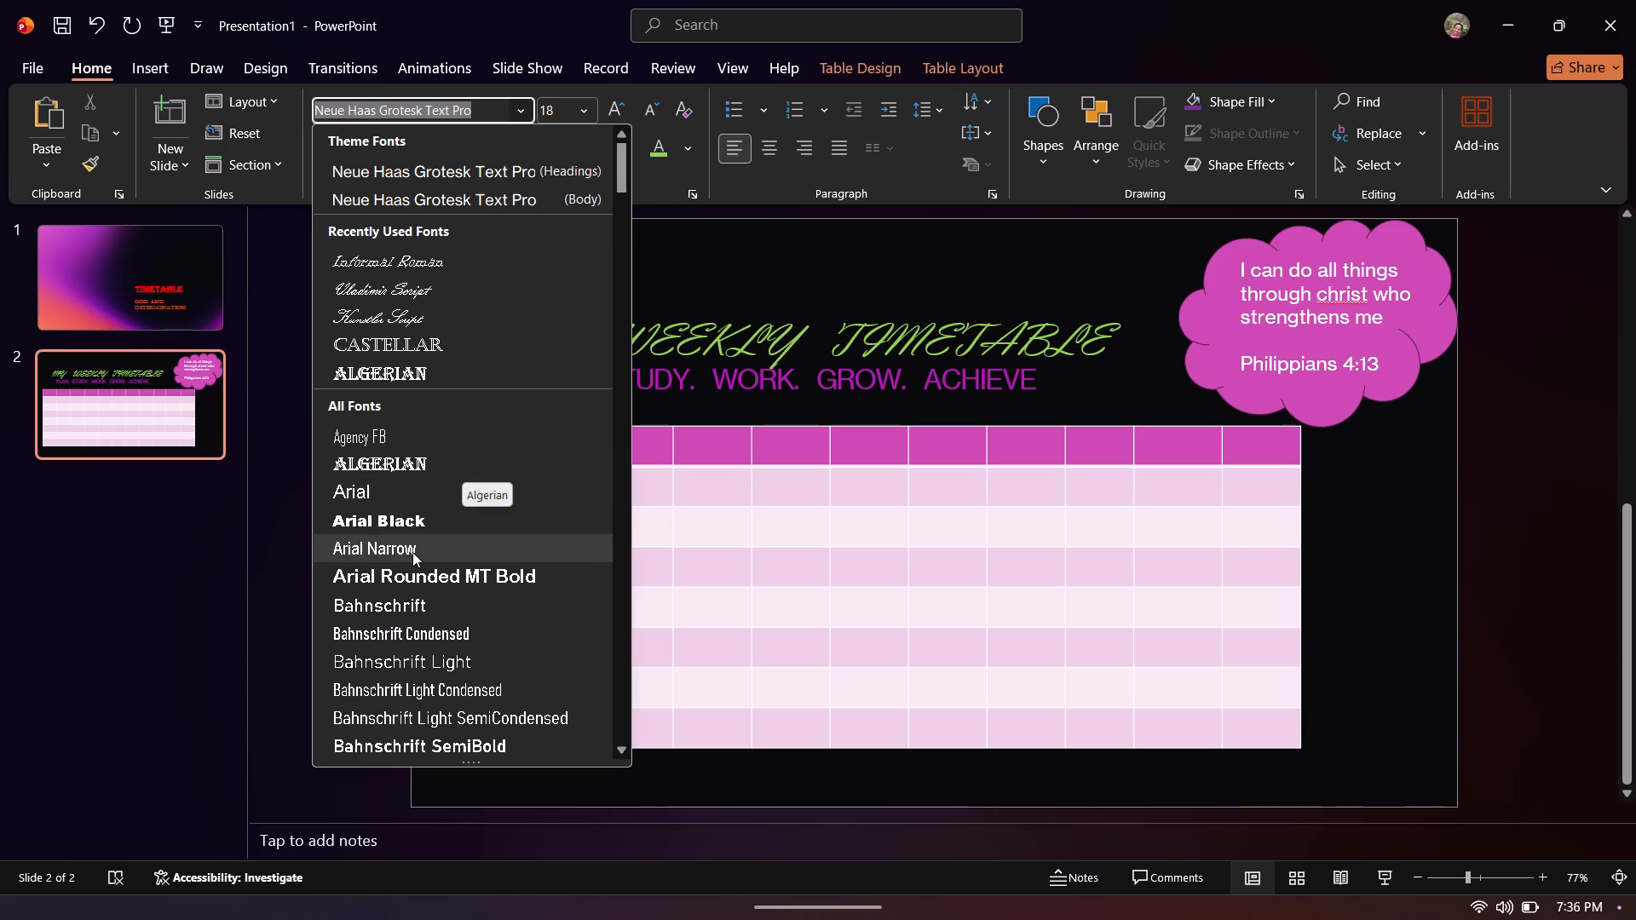
scroll(412, 552, "down", 1)
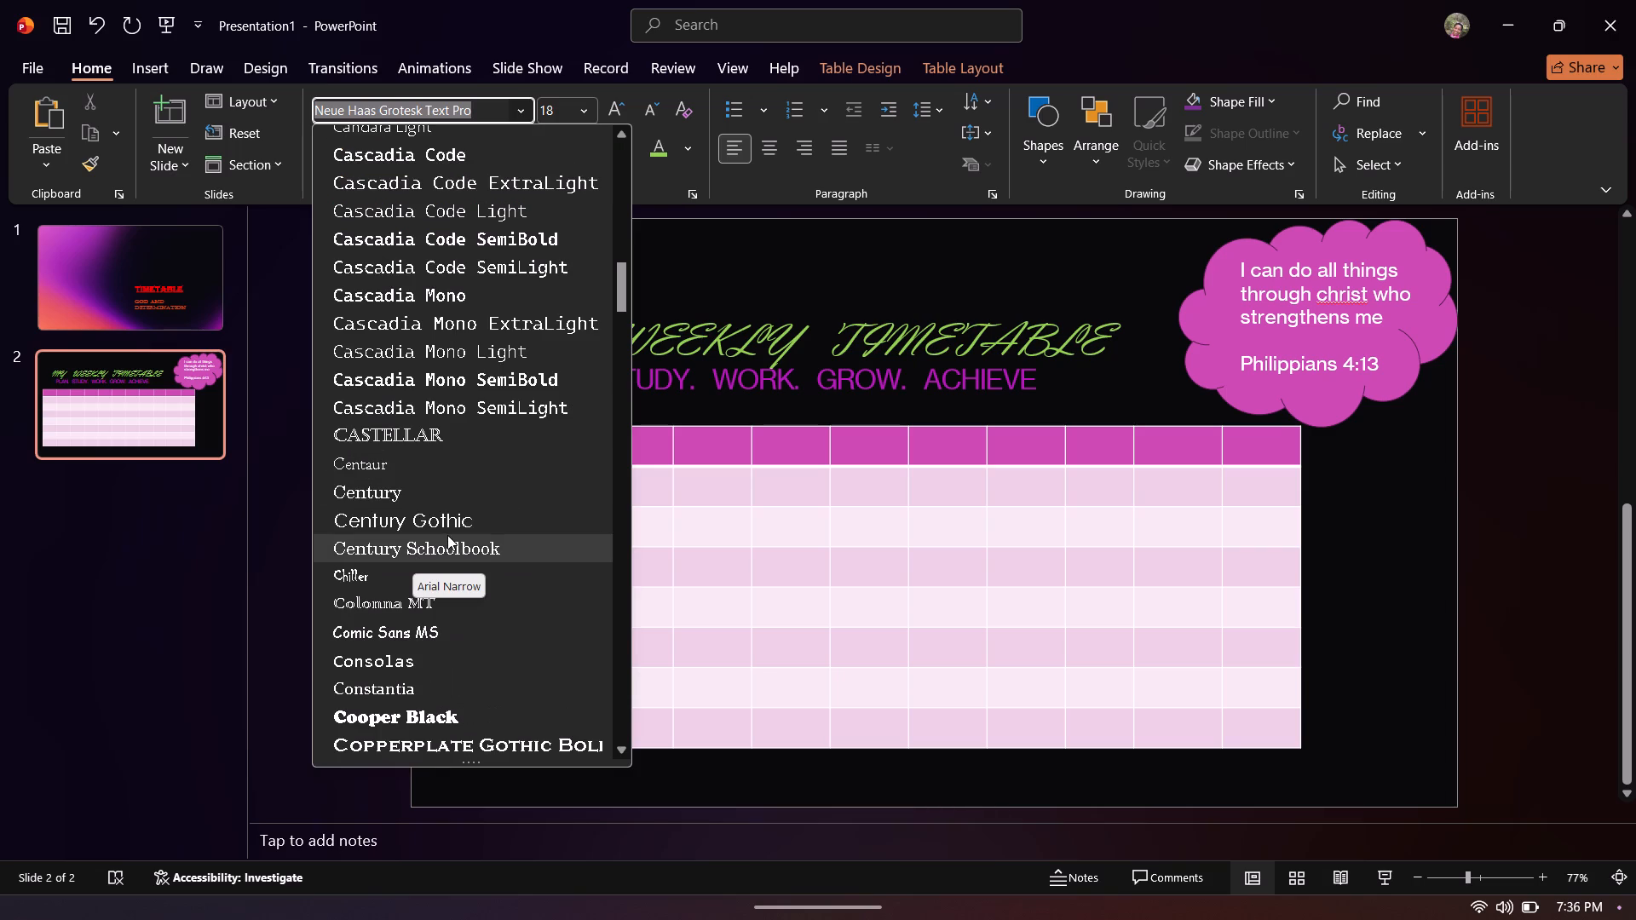
left_click(450, 629)
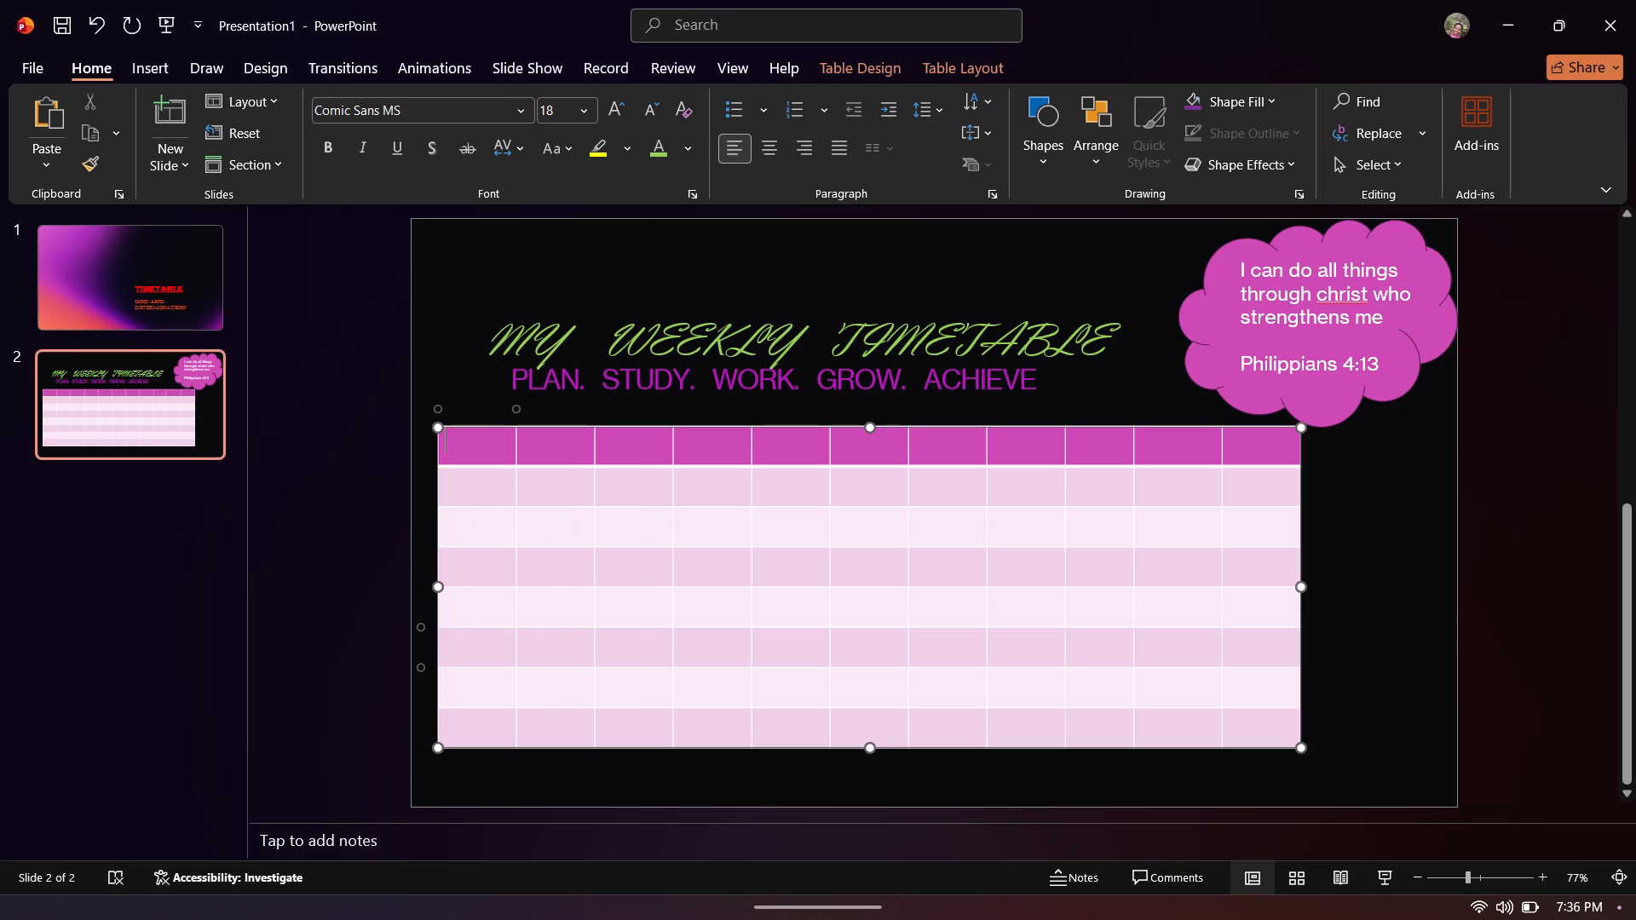
Enter "Day" in the table's first header cell.
key("d")
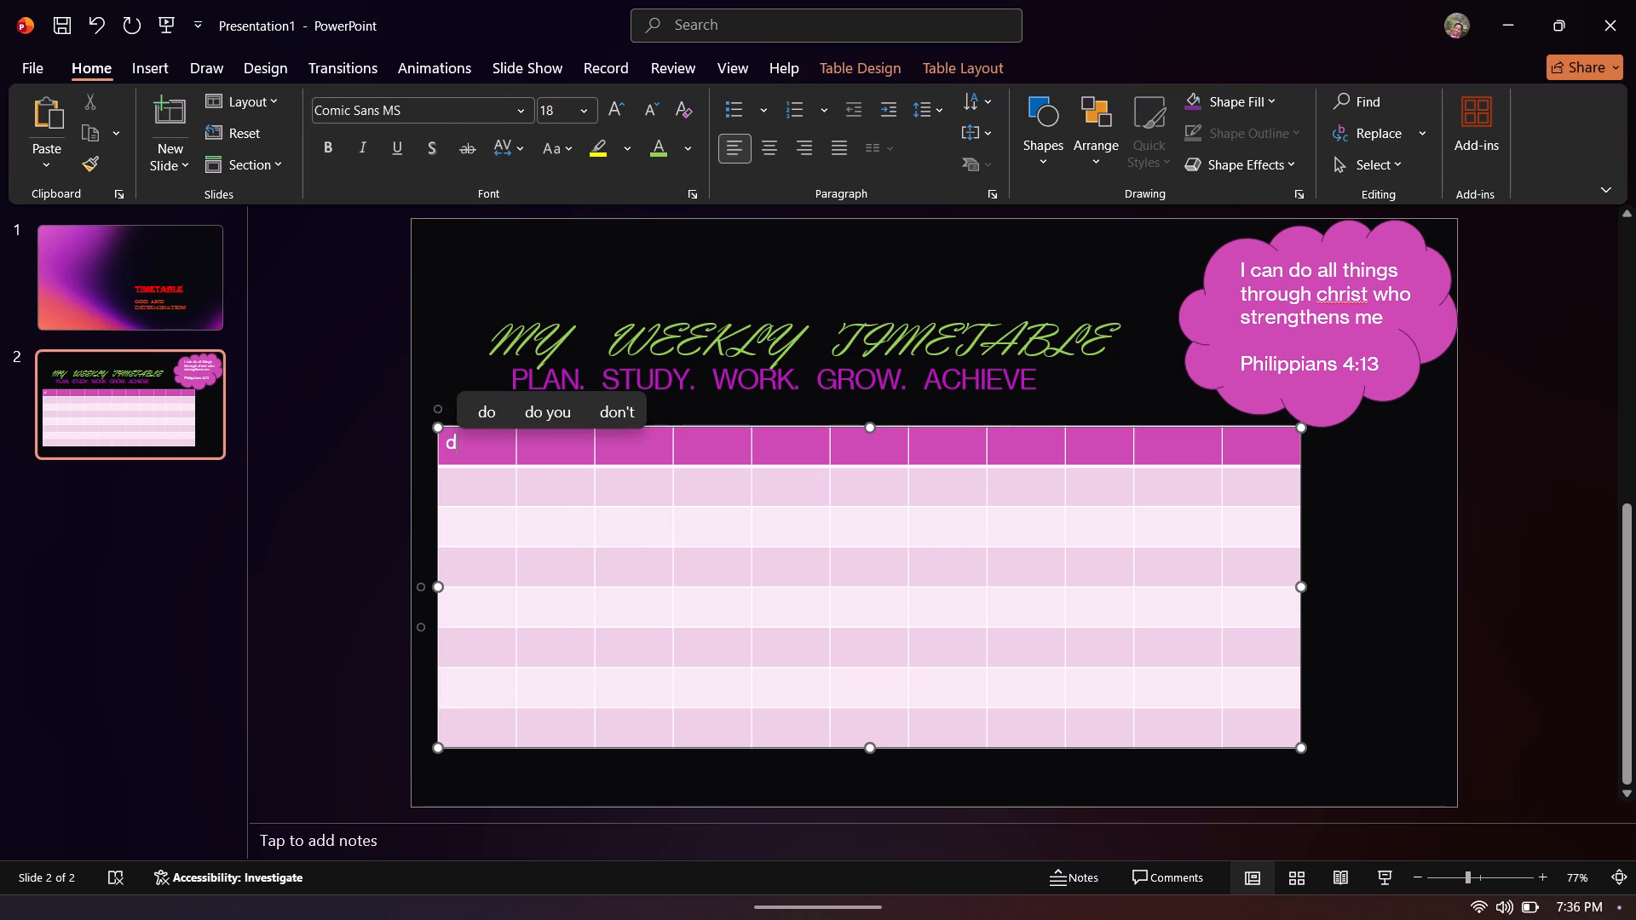
key("BackSpace")
key("d")
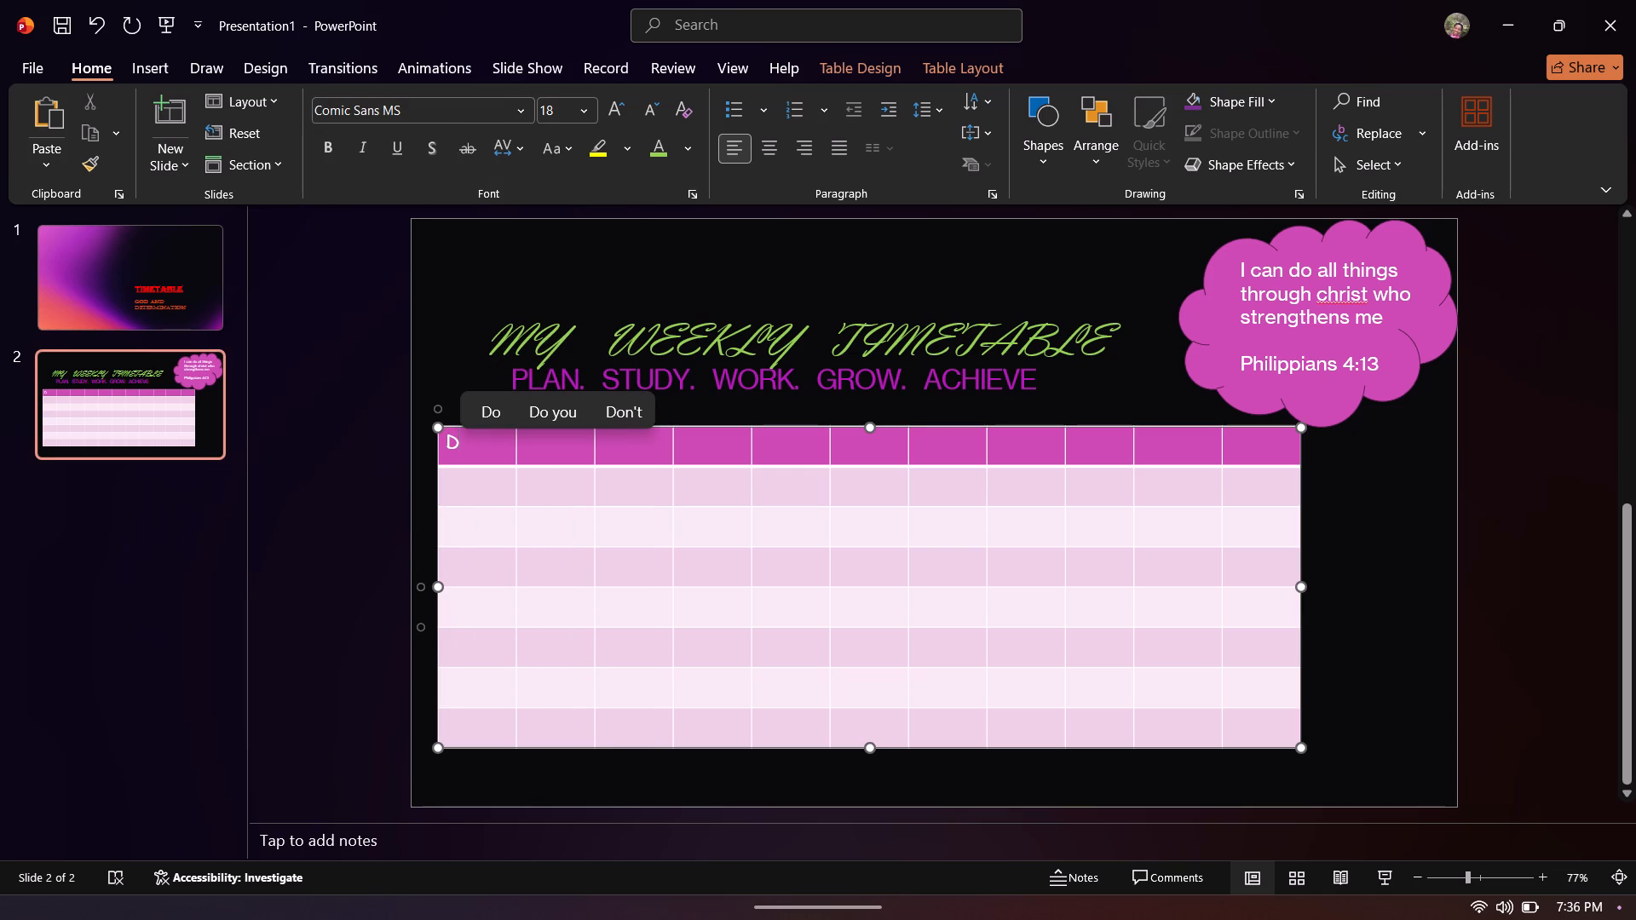
key("a")
key("y")
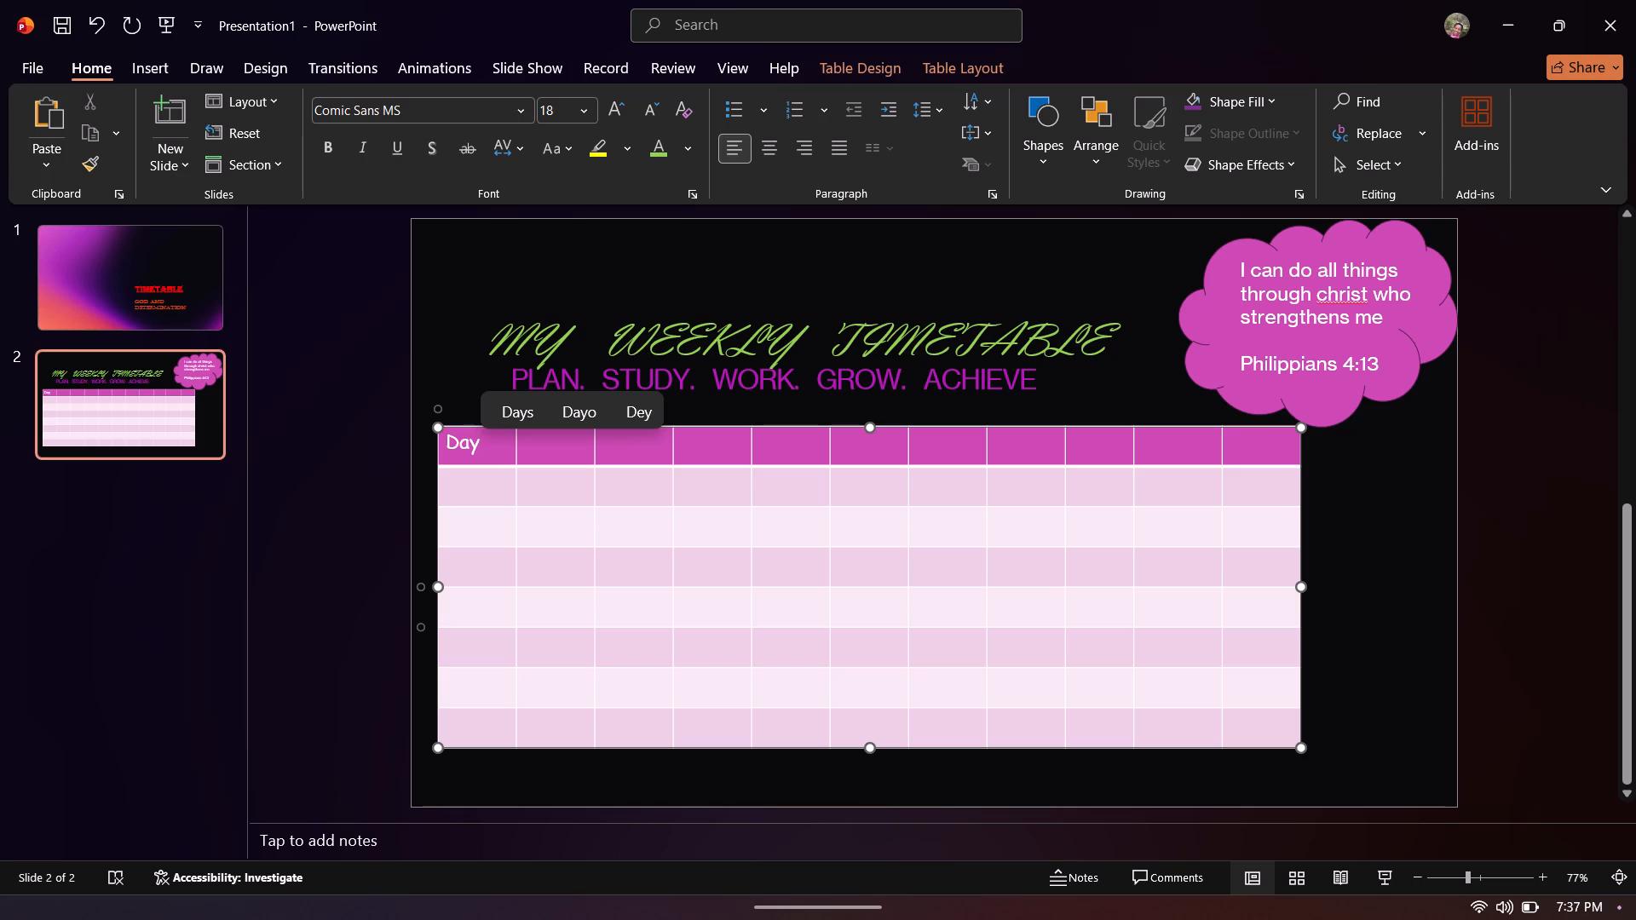
Set the font of the empty cell directly below "Day" to Castellar.
left_click(469, 486)
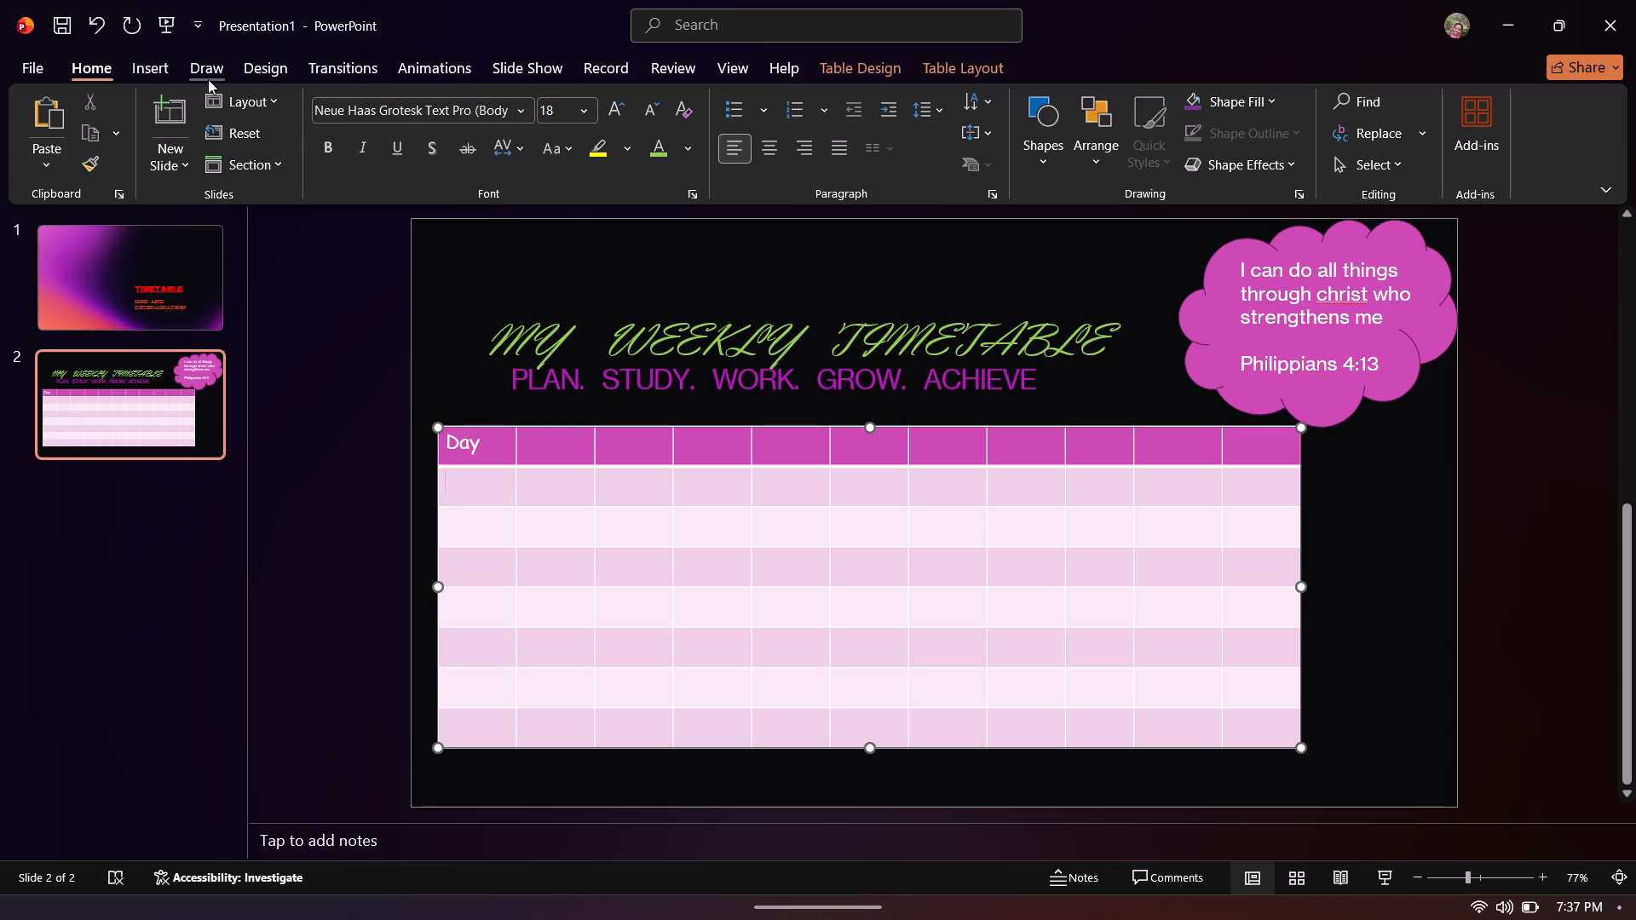
left_click(527, 114)
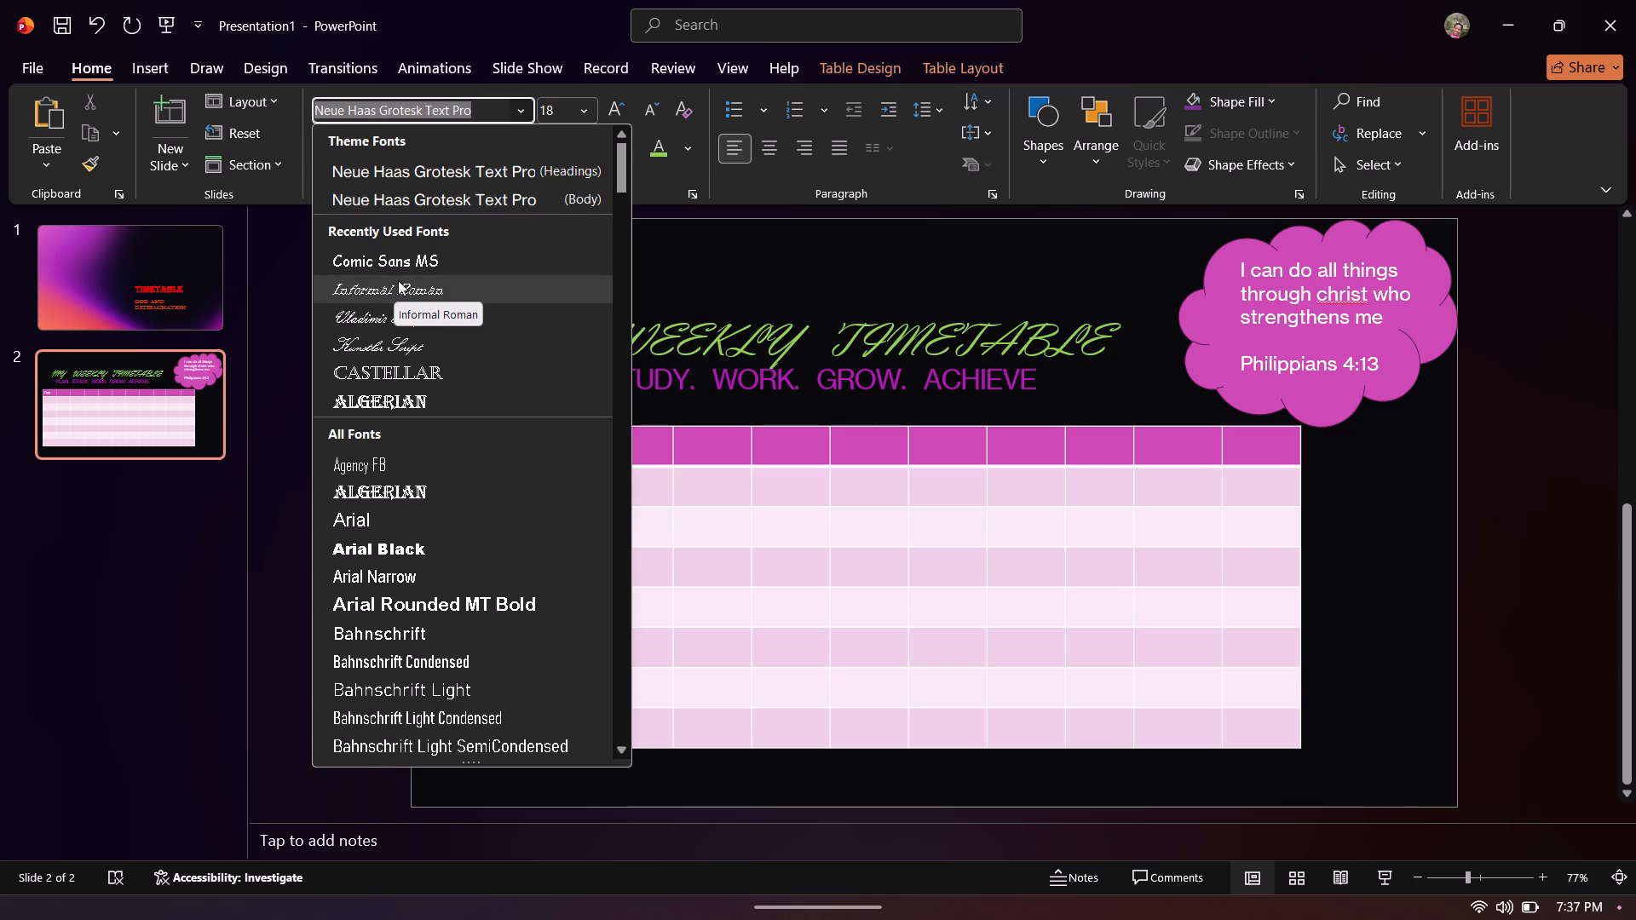
left_click(444, 377)
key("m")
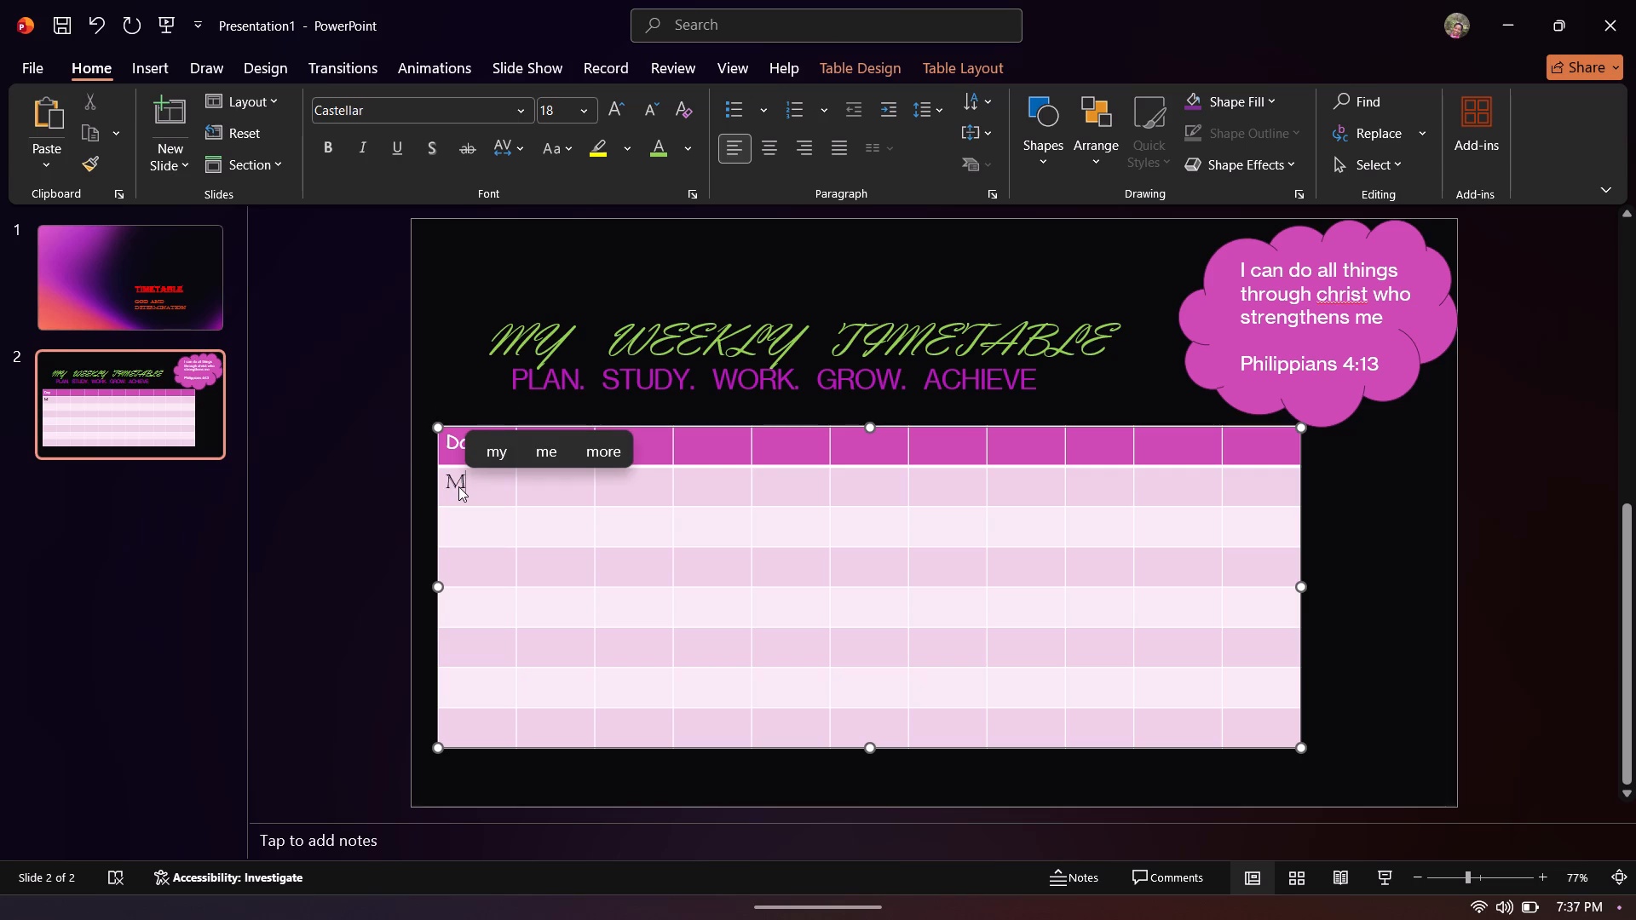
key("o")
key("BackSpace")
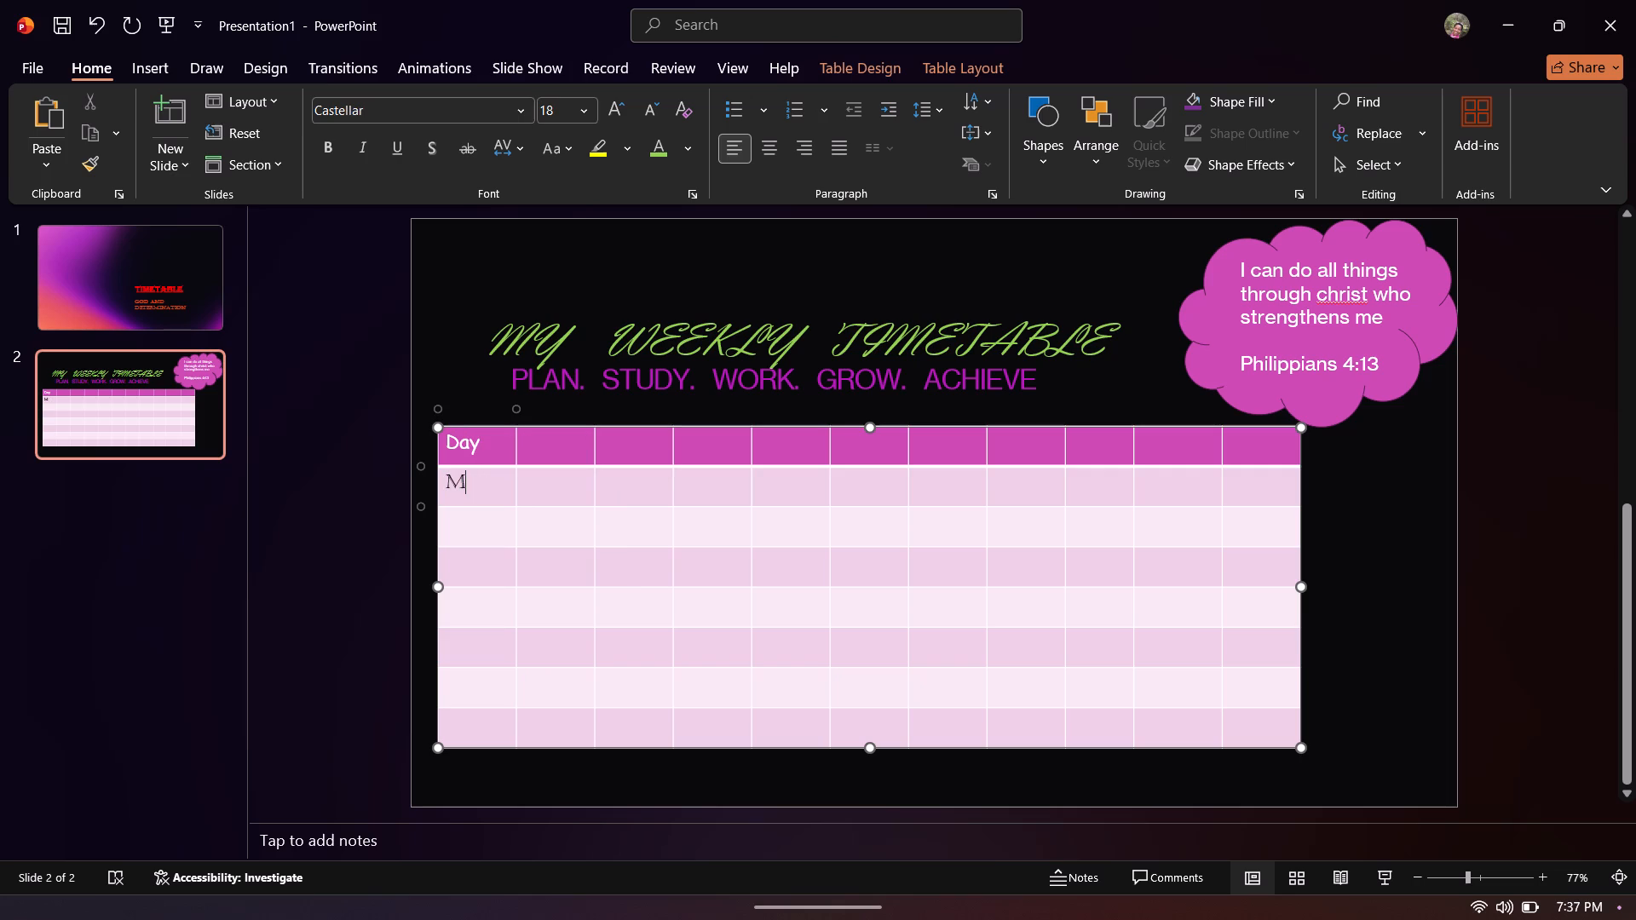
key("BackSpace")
Set the font size of the empty cell directly below "Day" to 14.
left_click(586, 108)
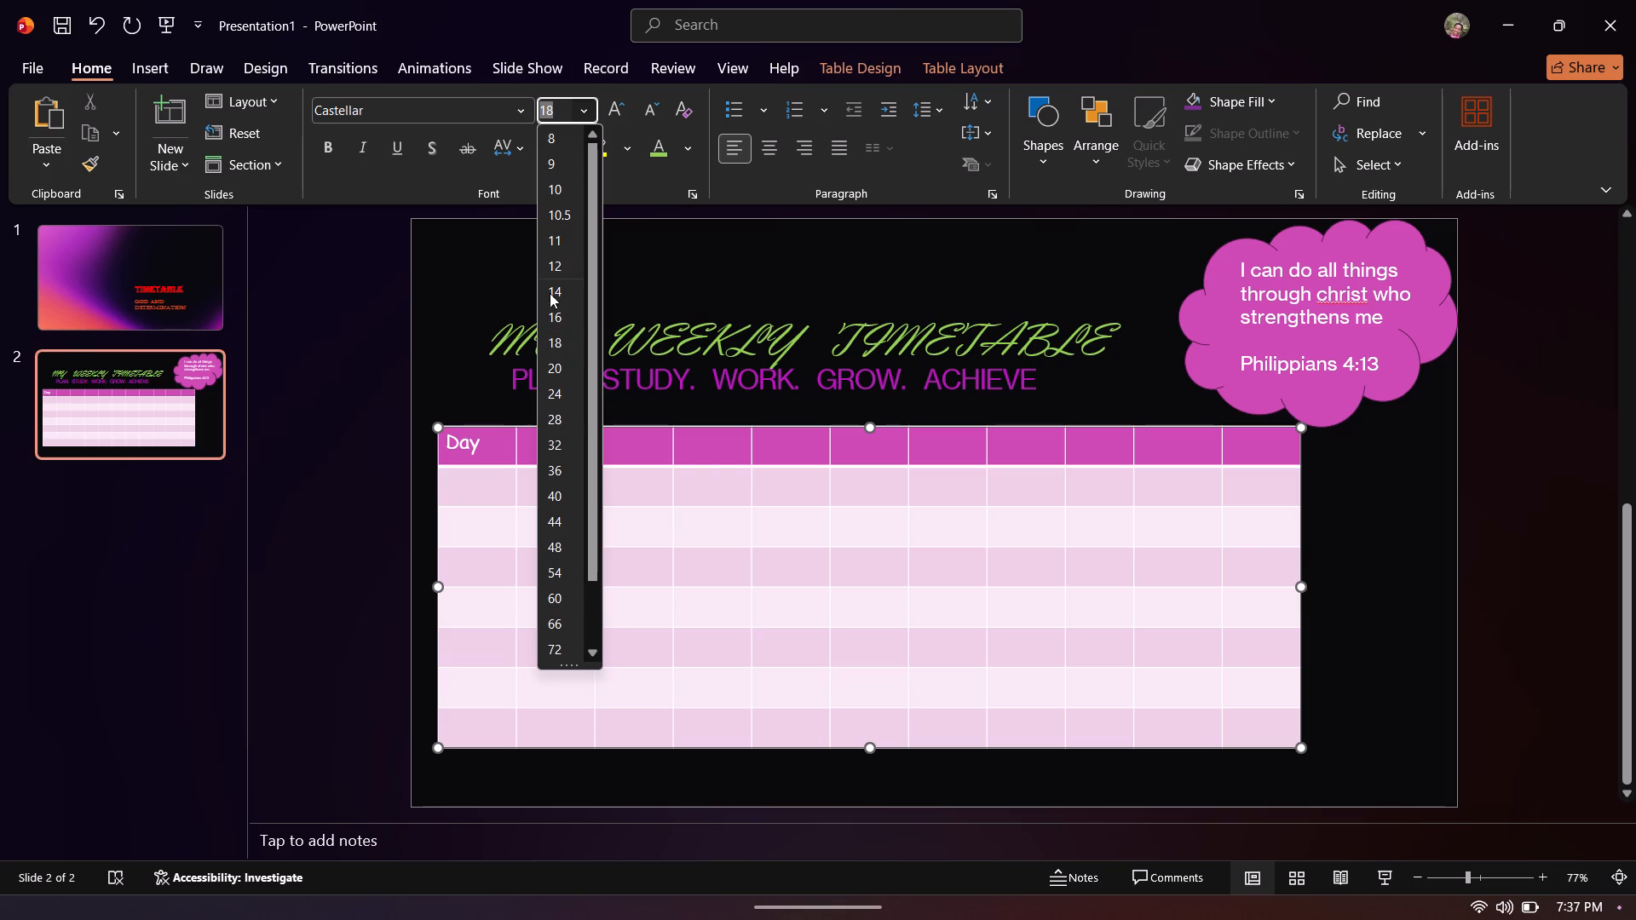
left_click(556, 290)
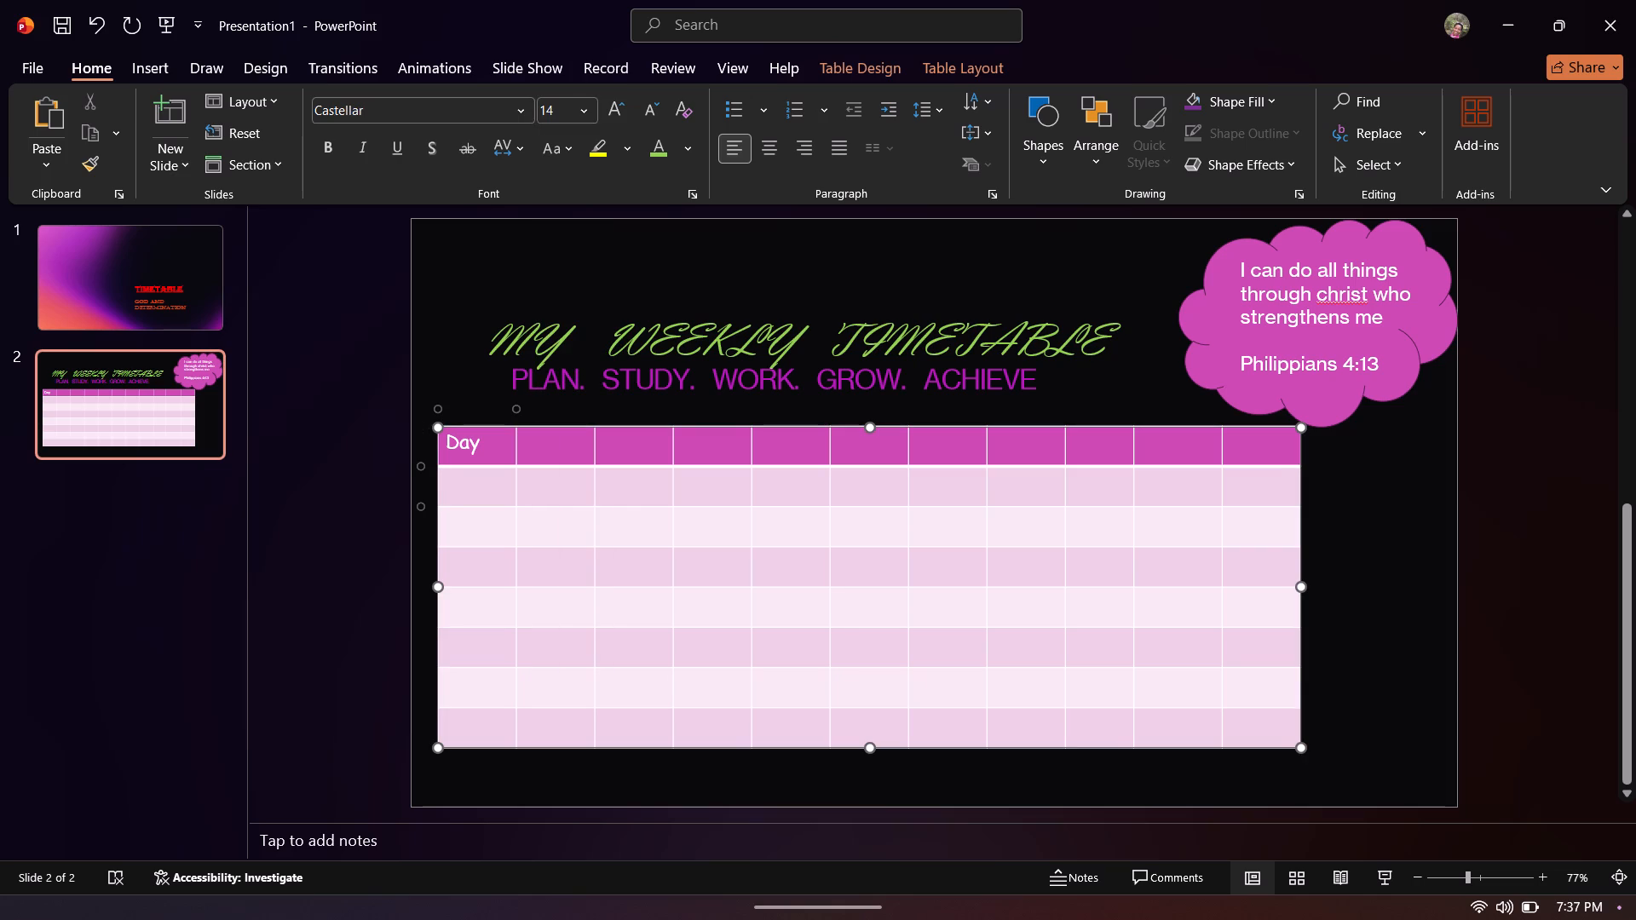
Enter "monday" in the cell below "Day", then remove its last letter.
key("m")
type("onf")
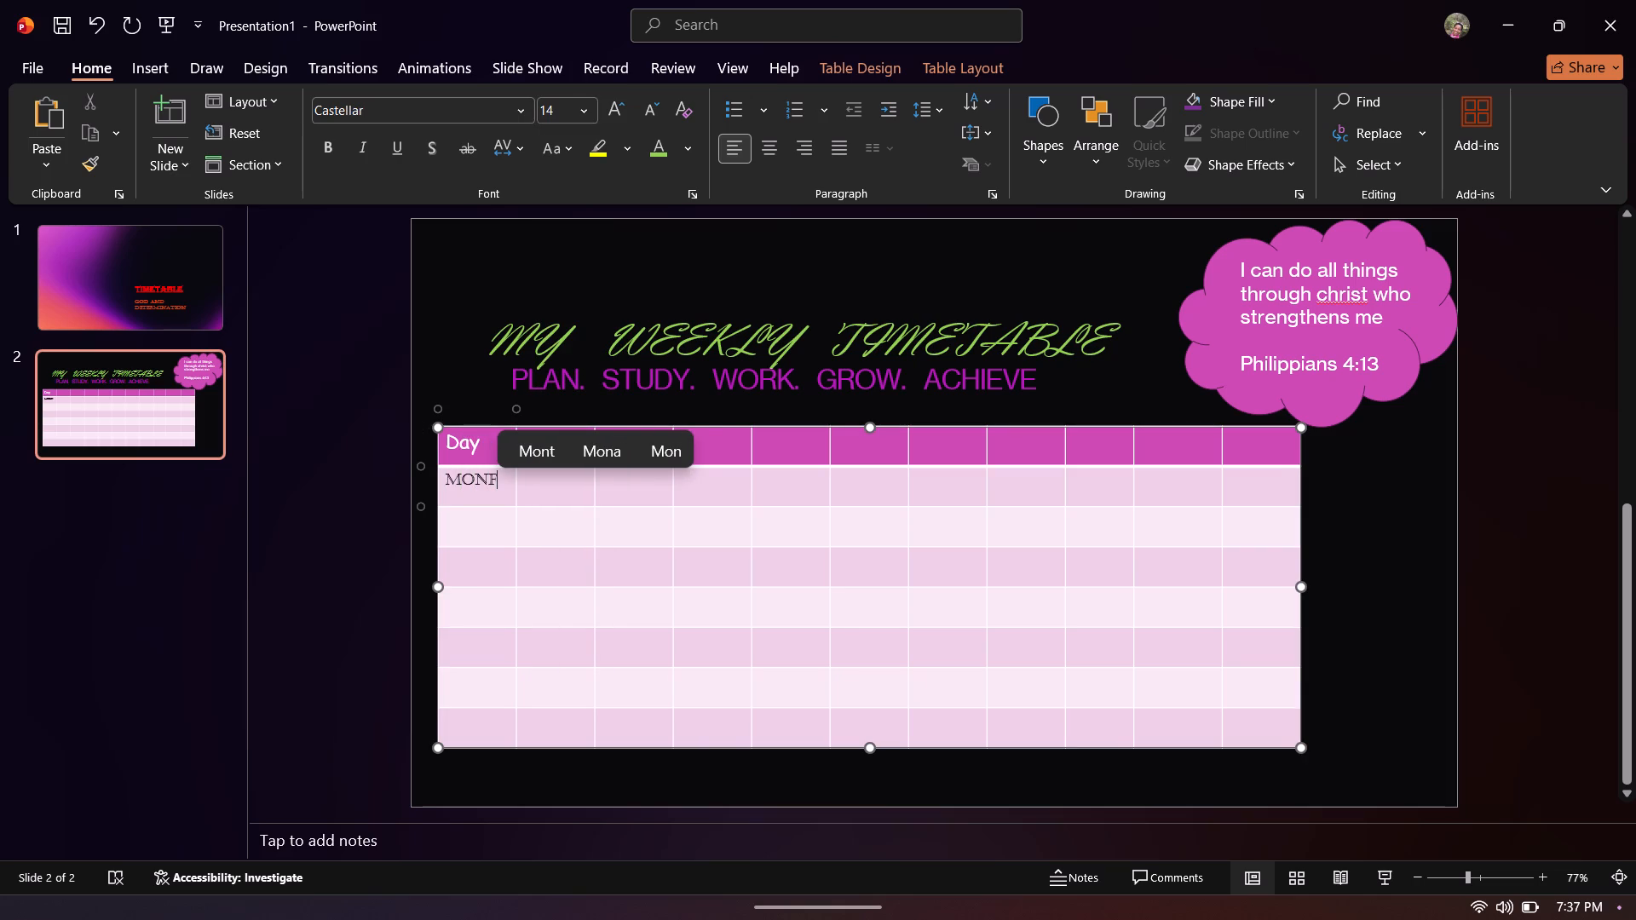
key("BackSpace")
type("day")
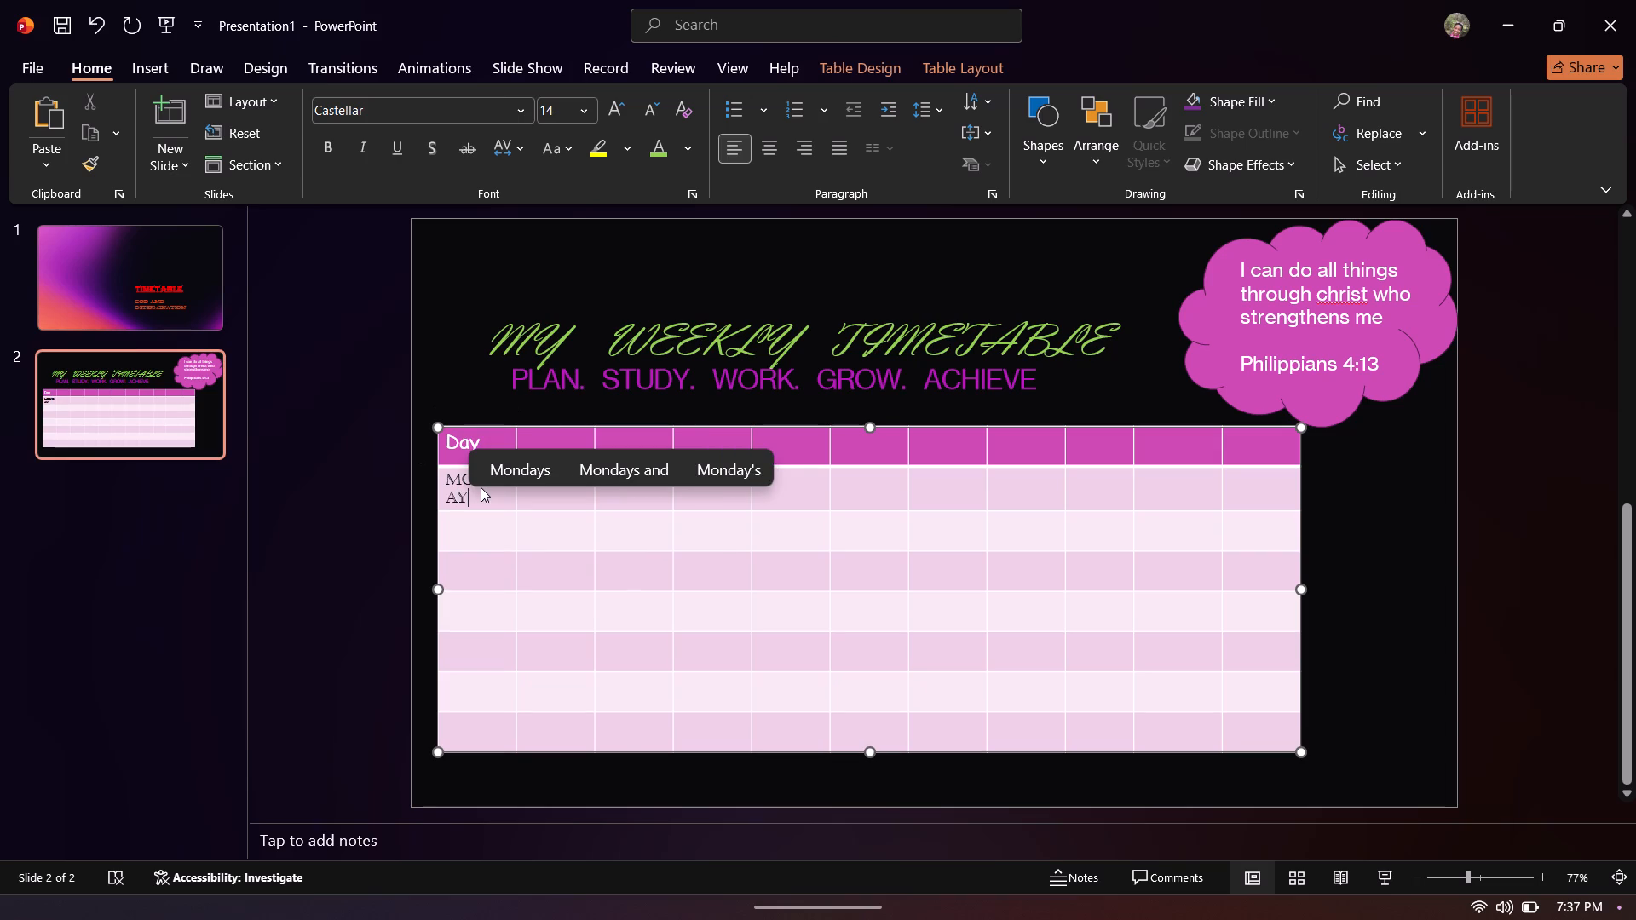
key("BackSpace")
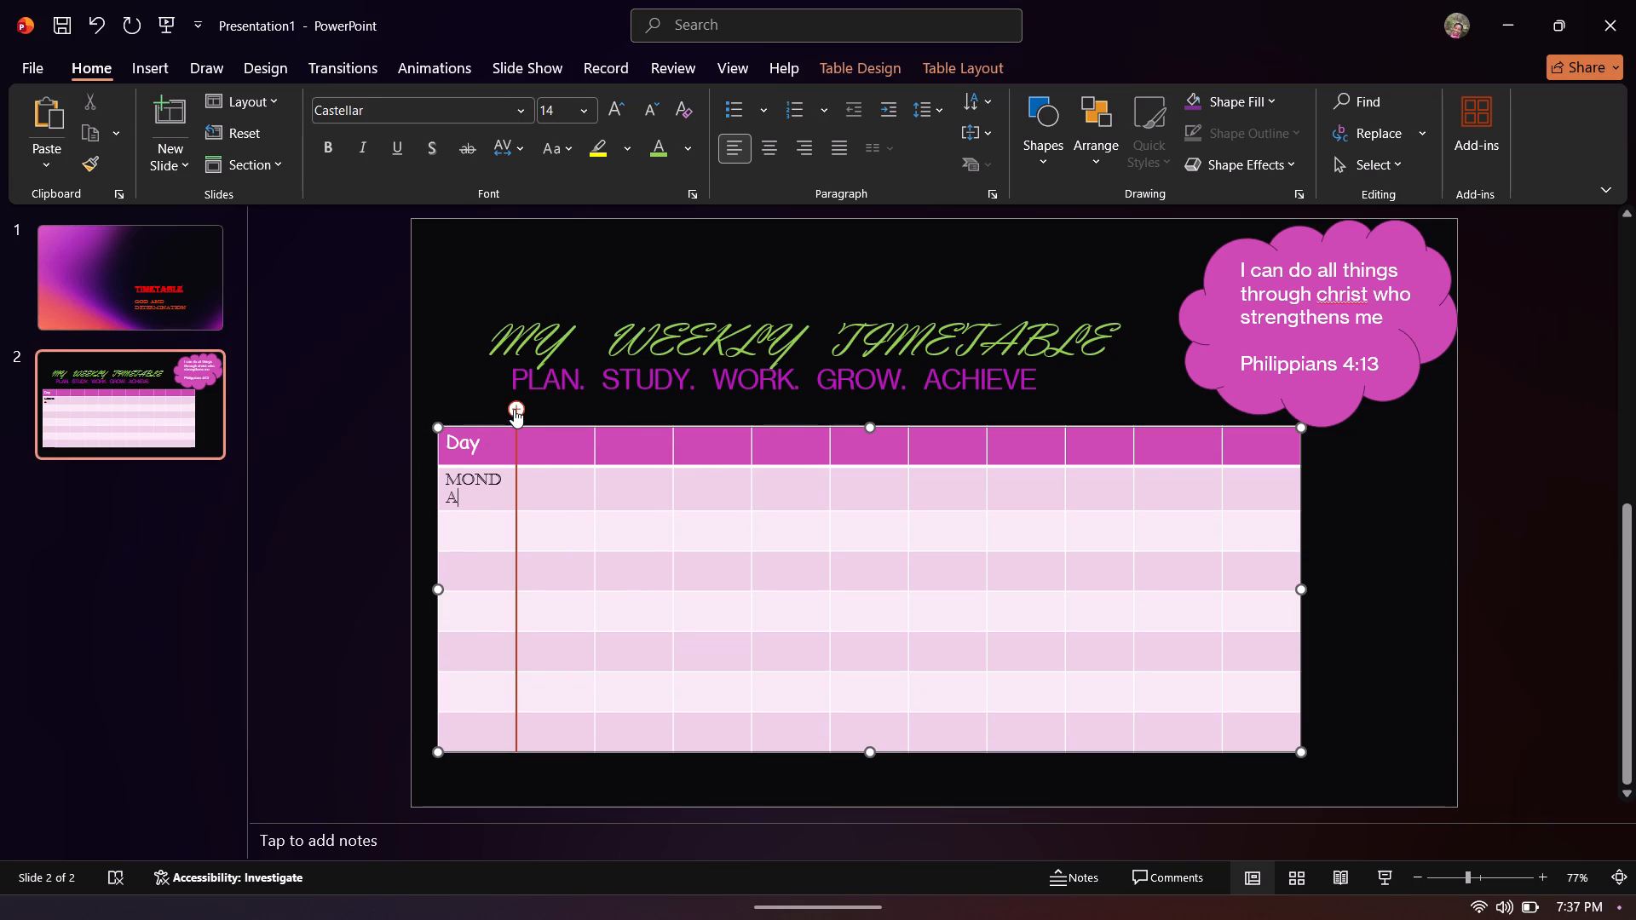
Insert one empty table column after the "Day" column and another before it.
left_click_drag(514, 409, 532, 411)
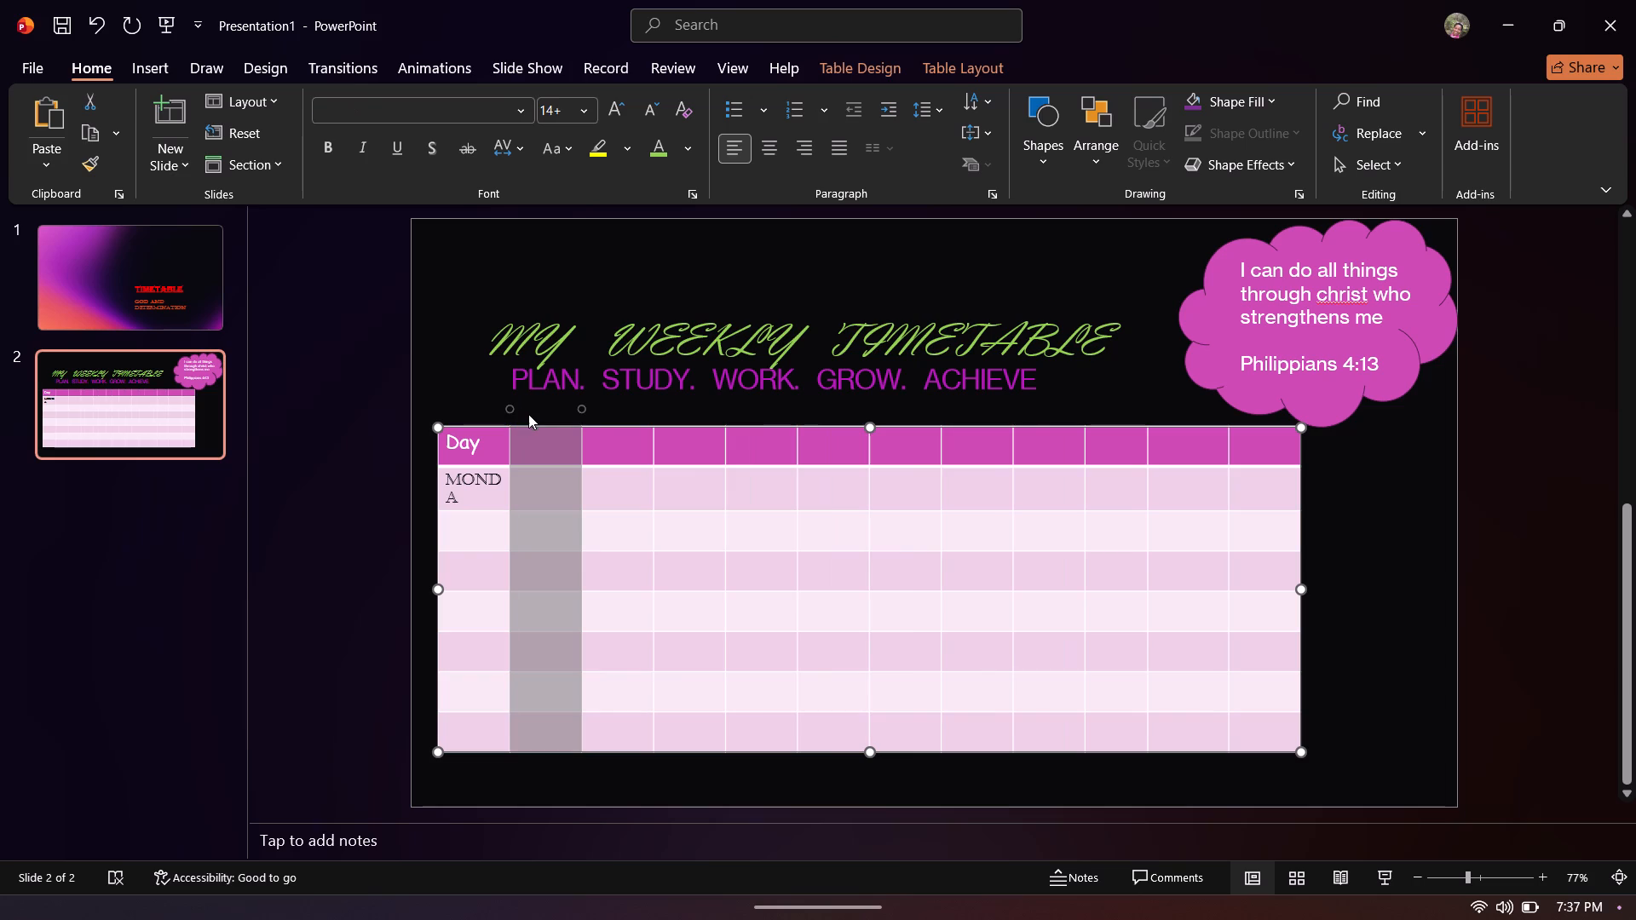
left_click(449, 405)
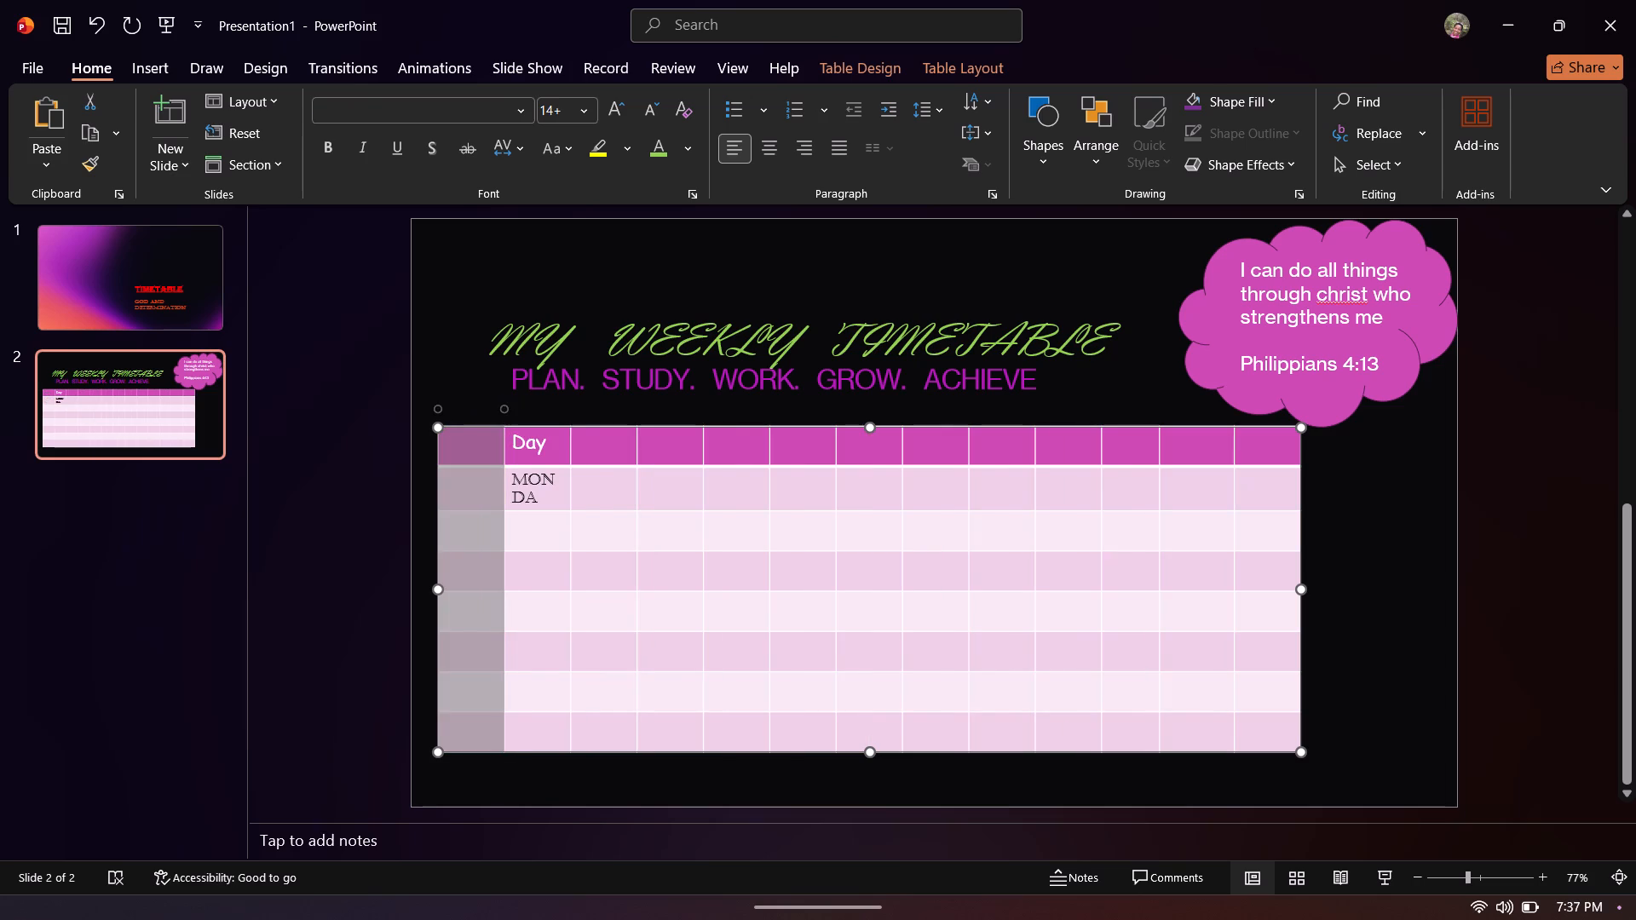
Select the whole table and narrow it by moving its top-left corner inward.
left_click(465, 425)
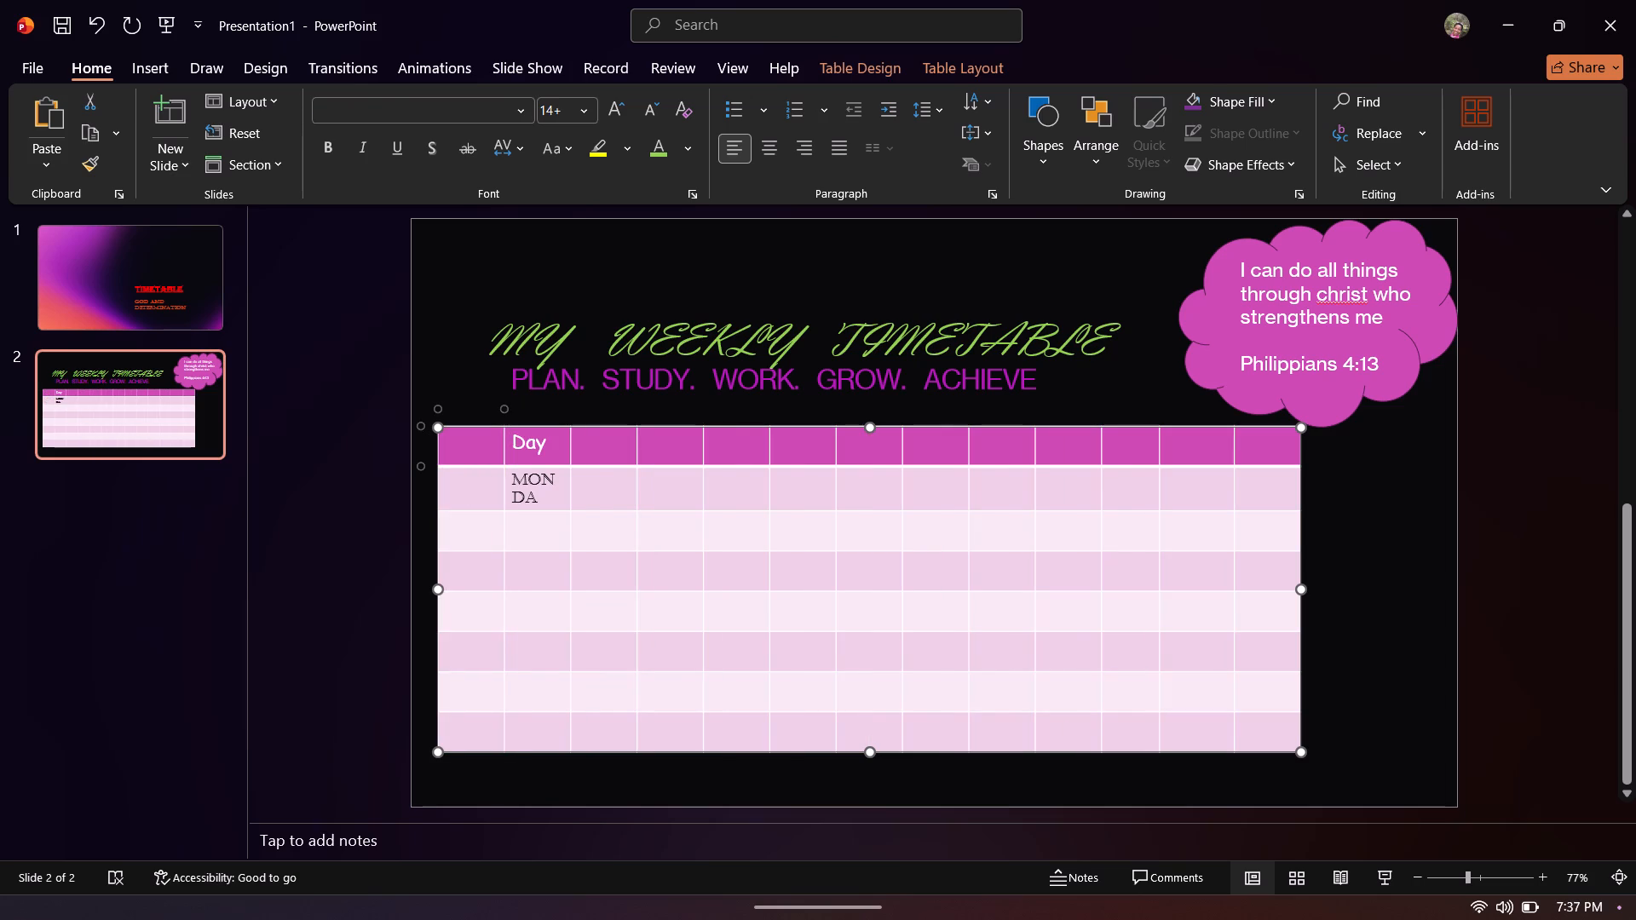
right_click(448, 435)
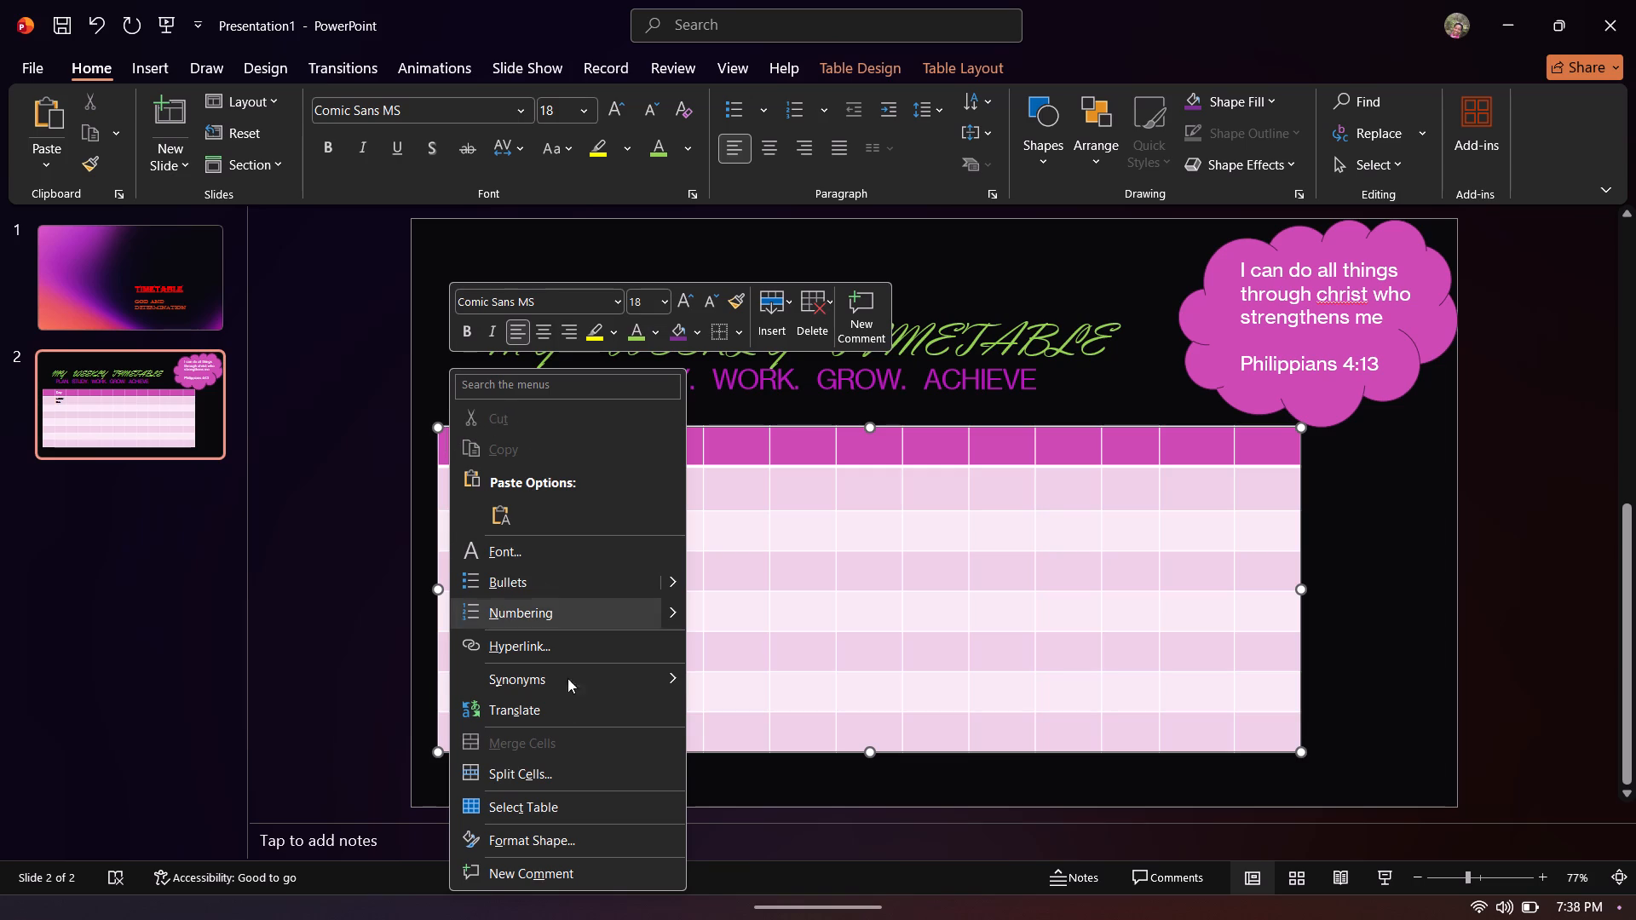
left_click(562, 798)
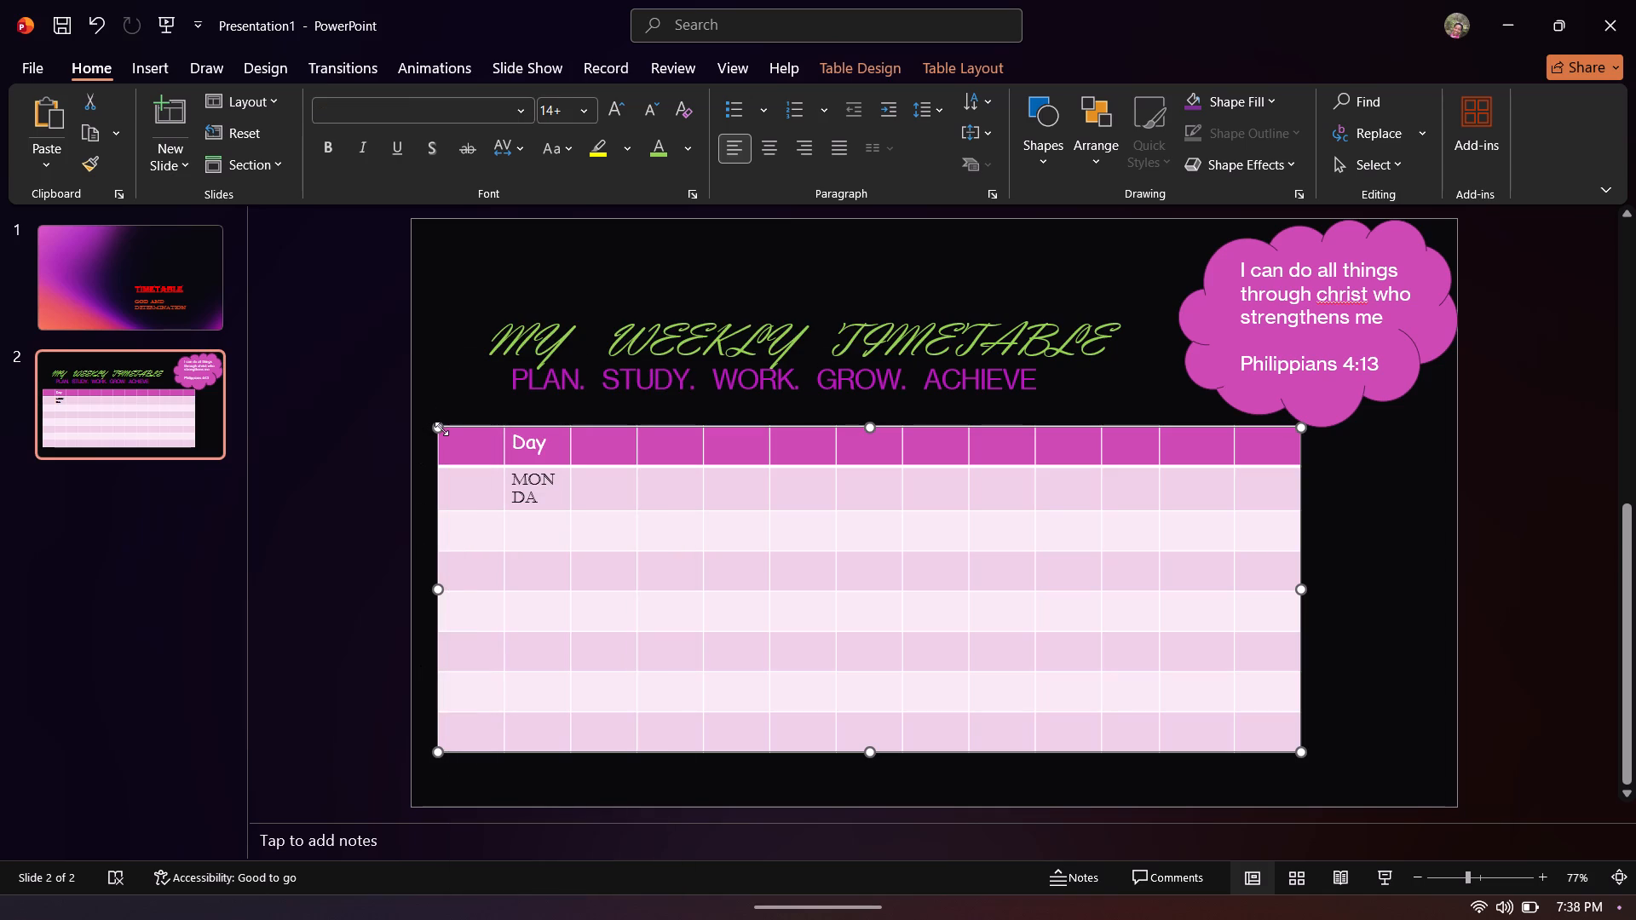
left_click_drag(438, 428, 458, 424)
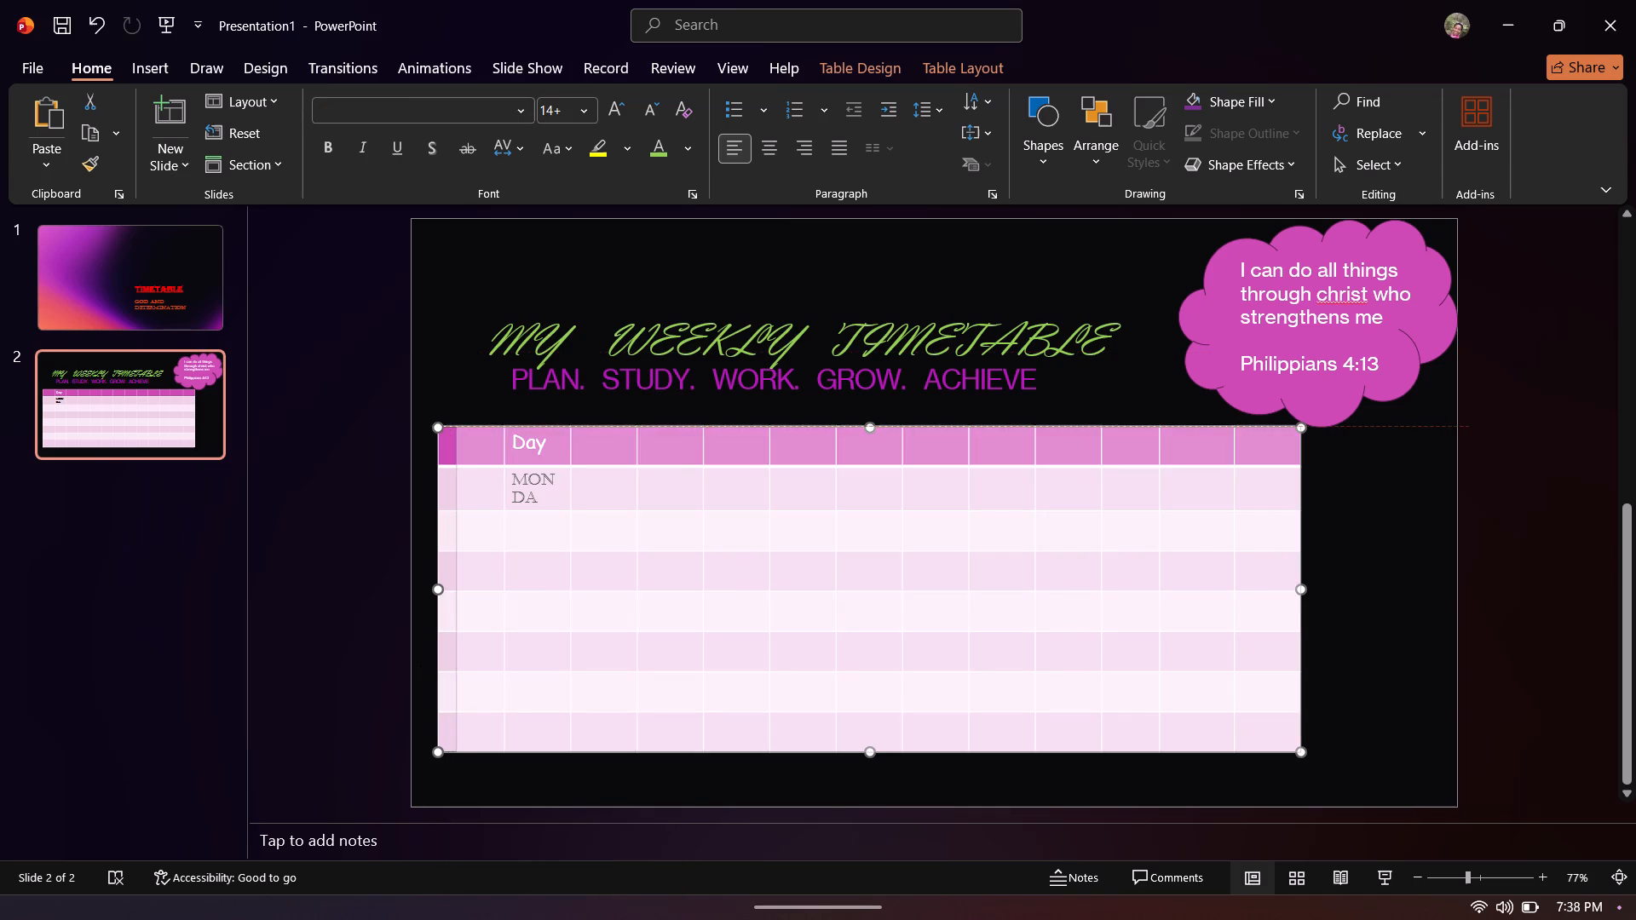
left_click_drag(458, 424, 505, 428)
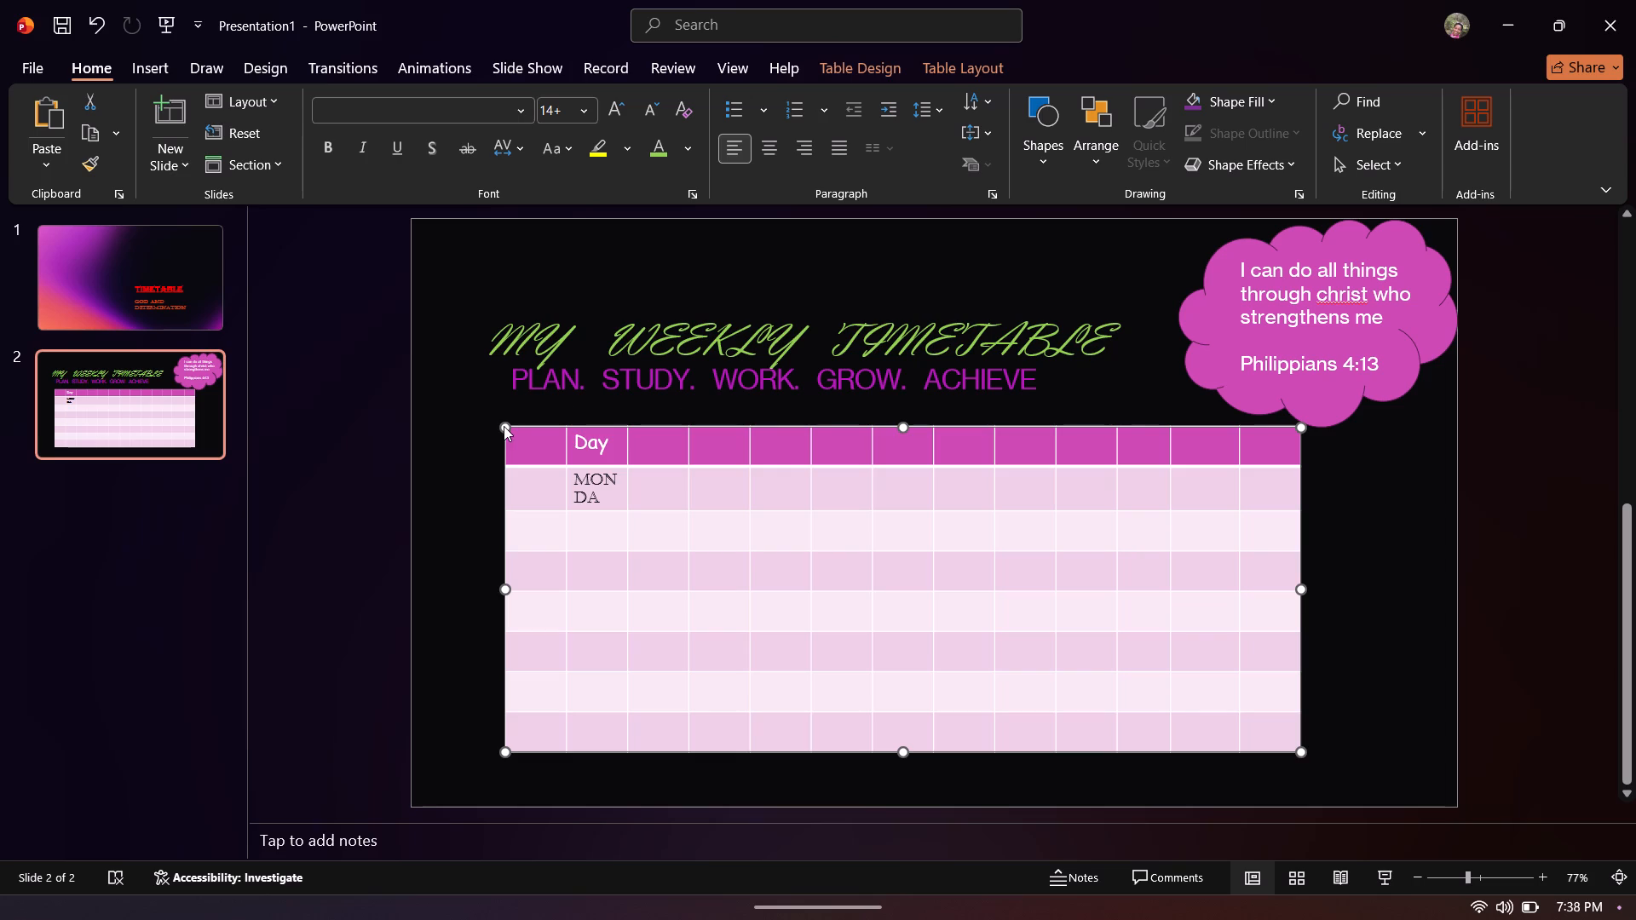
Widen the table by moving its top-left corner outward, close to the slide's left edge.
right_click(596, 446)
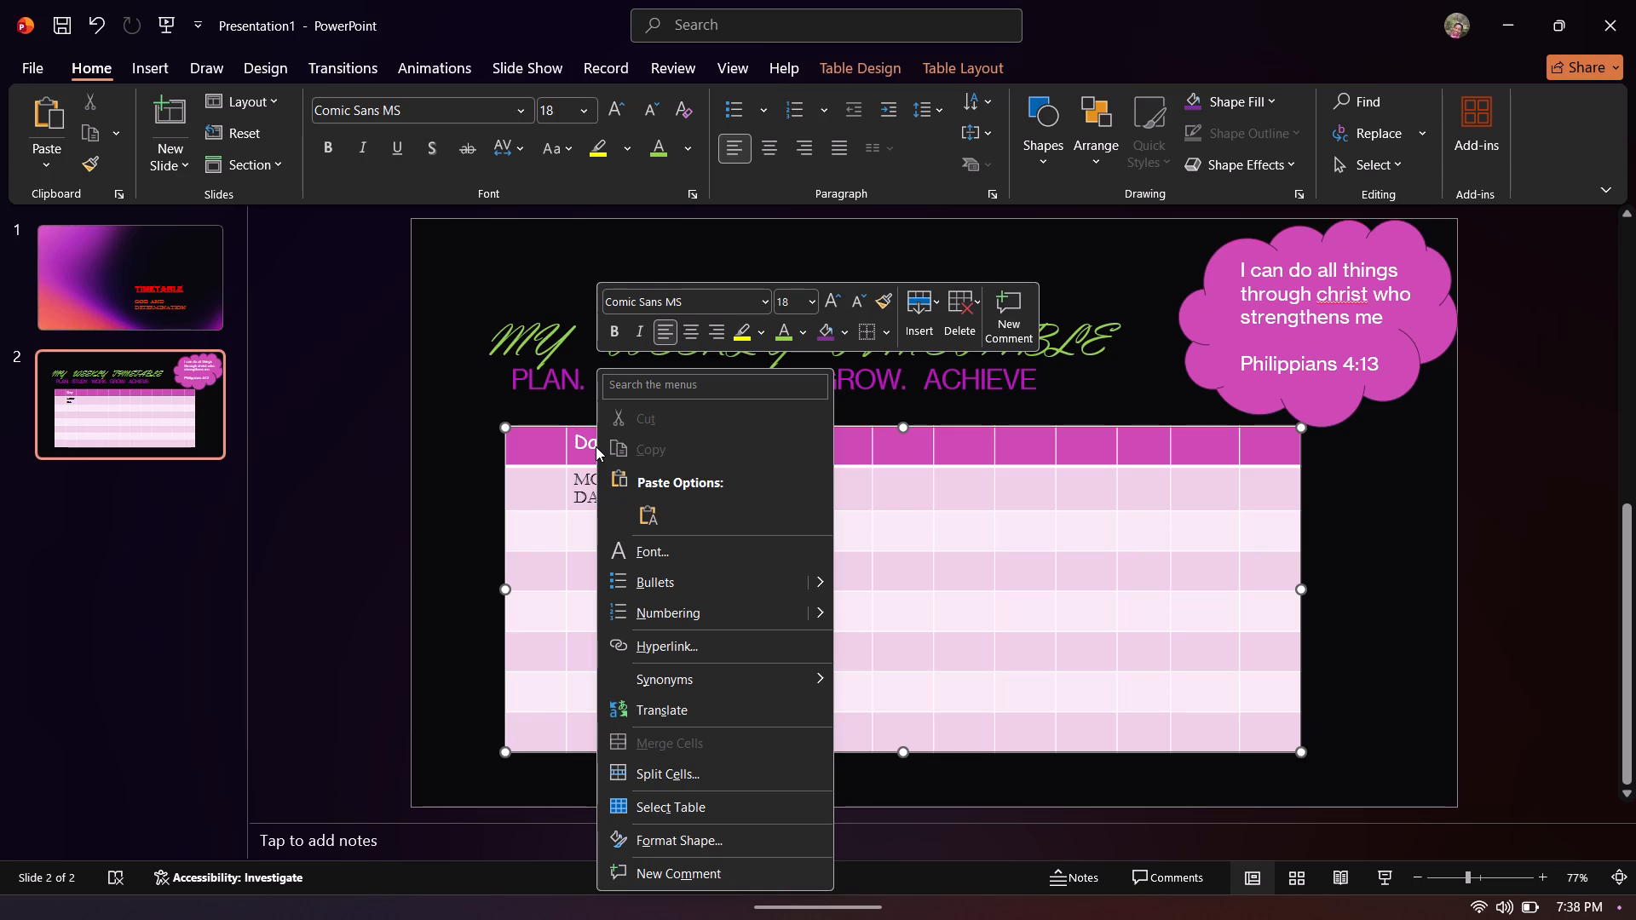
left_click_drag(596, 446, 535, 441)
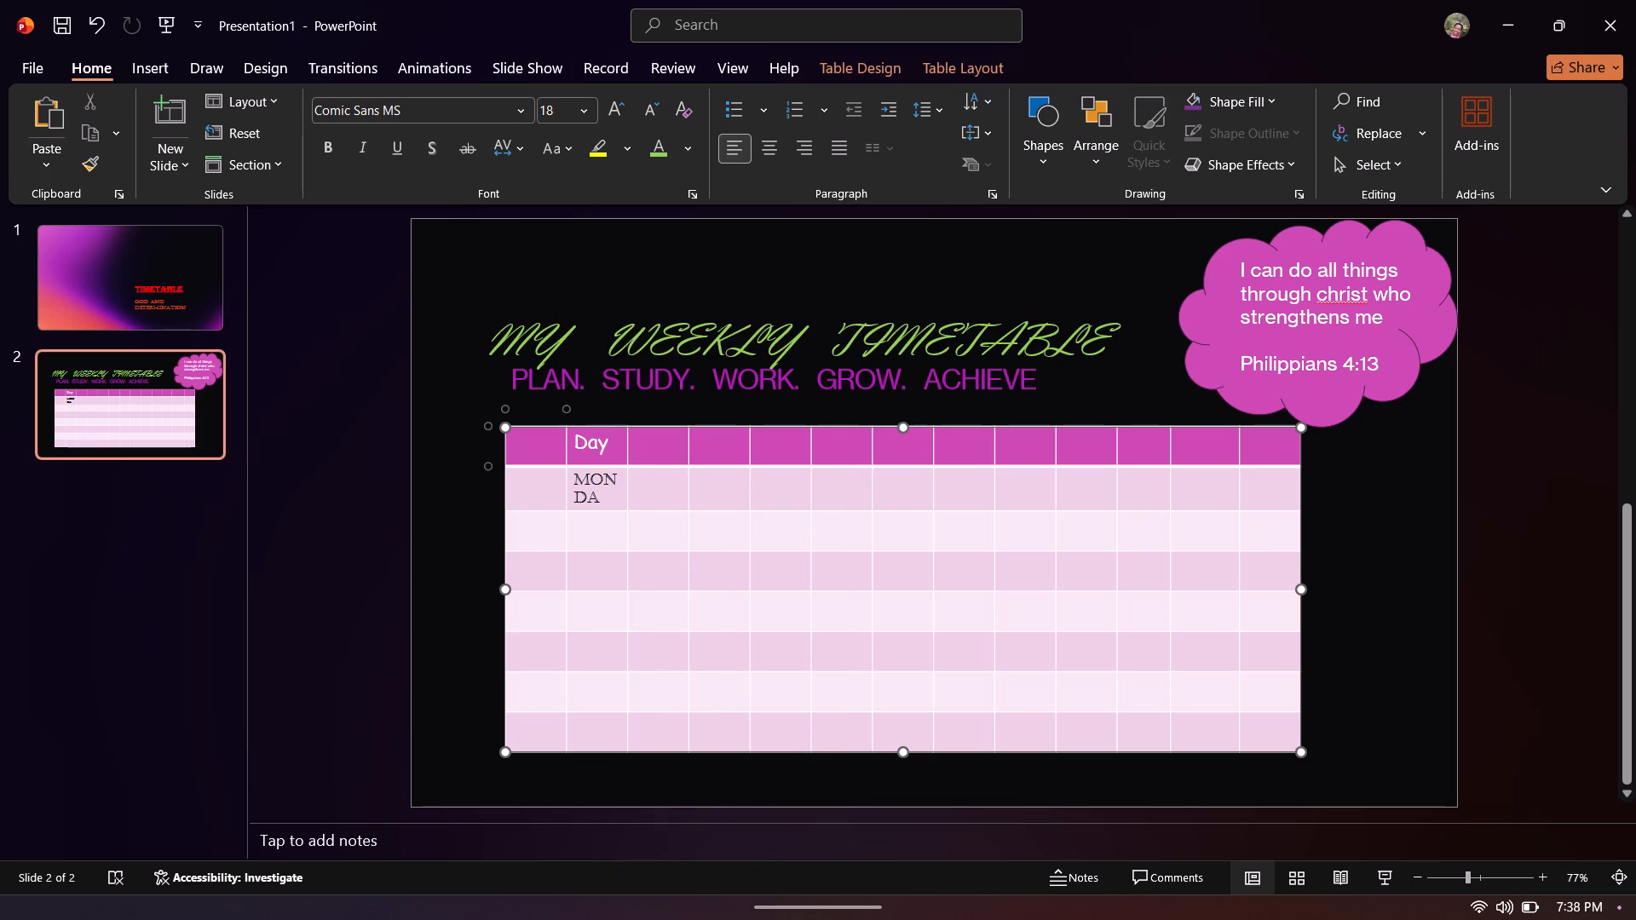
left_click_drag(535, 441, 506, 426)
right_click_drag(506, 426, 463, 433)
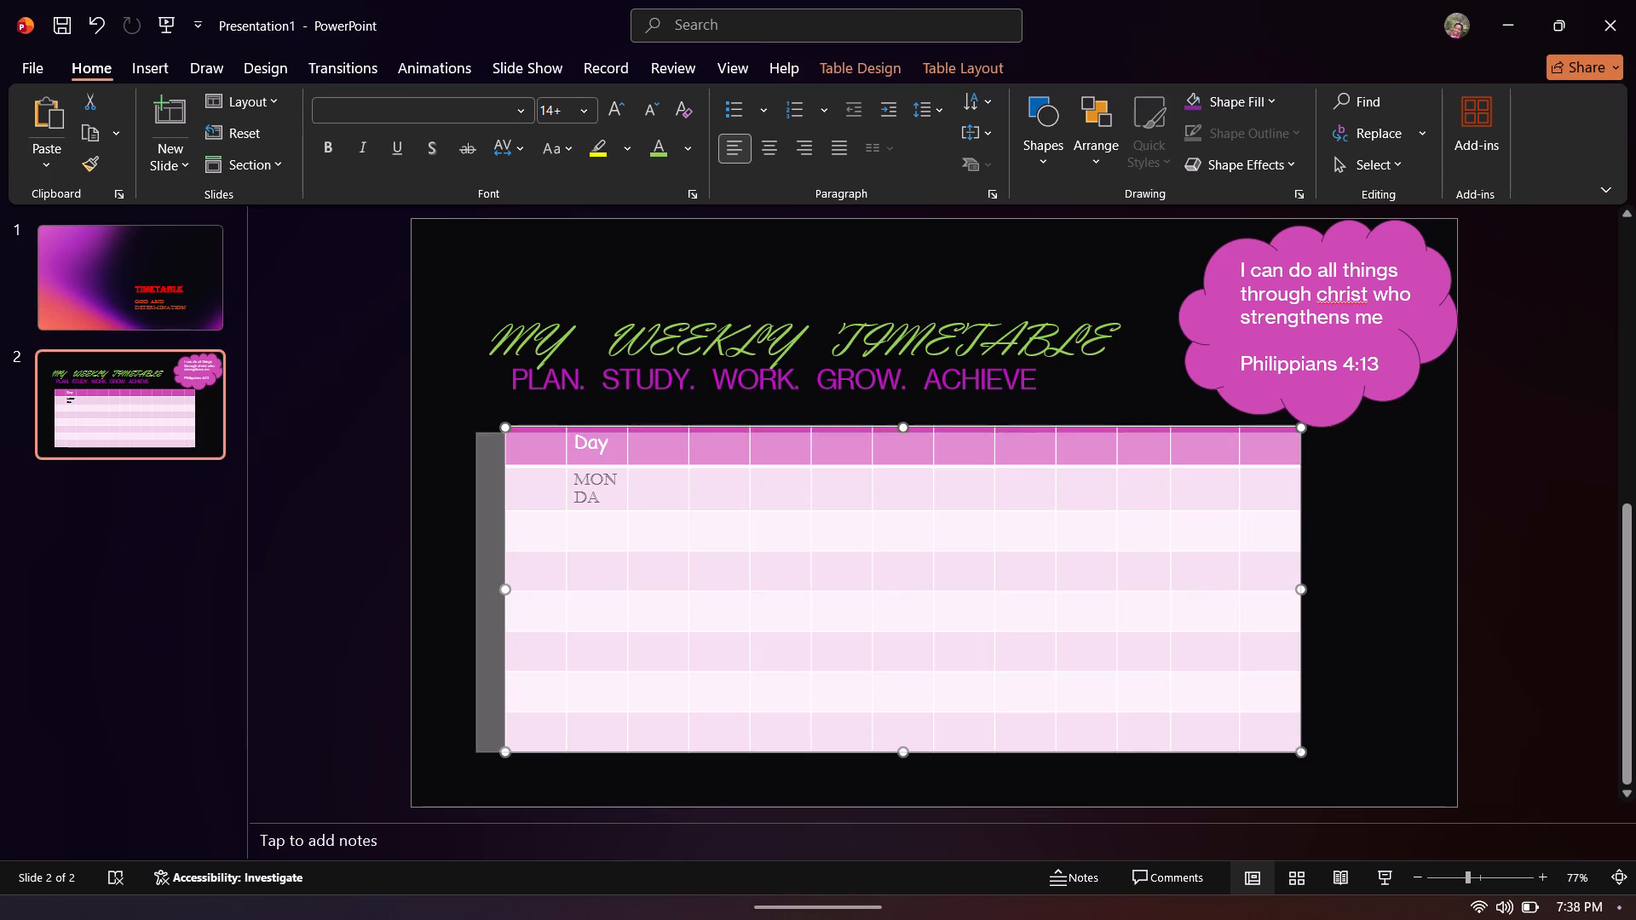
right_click_drag(463, 433, 424, 423)
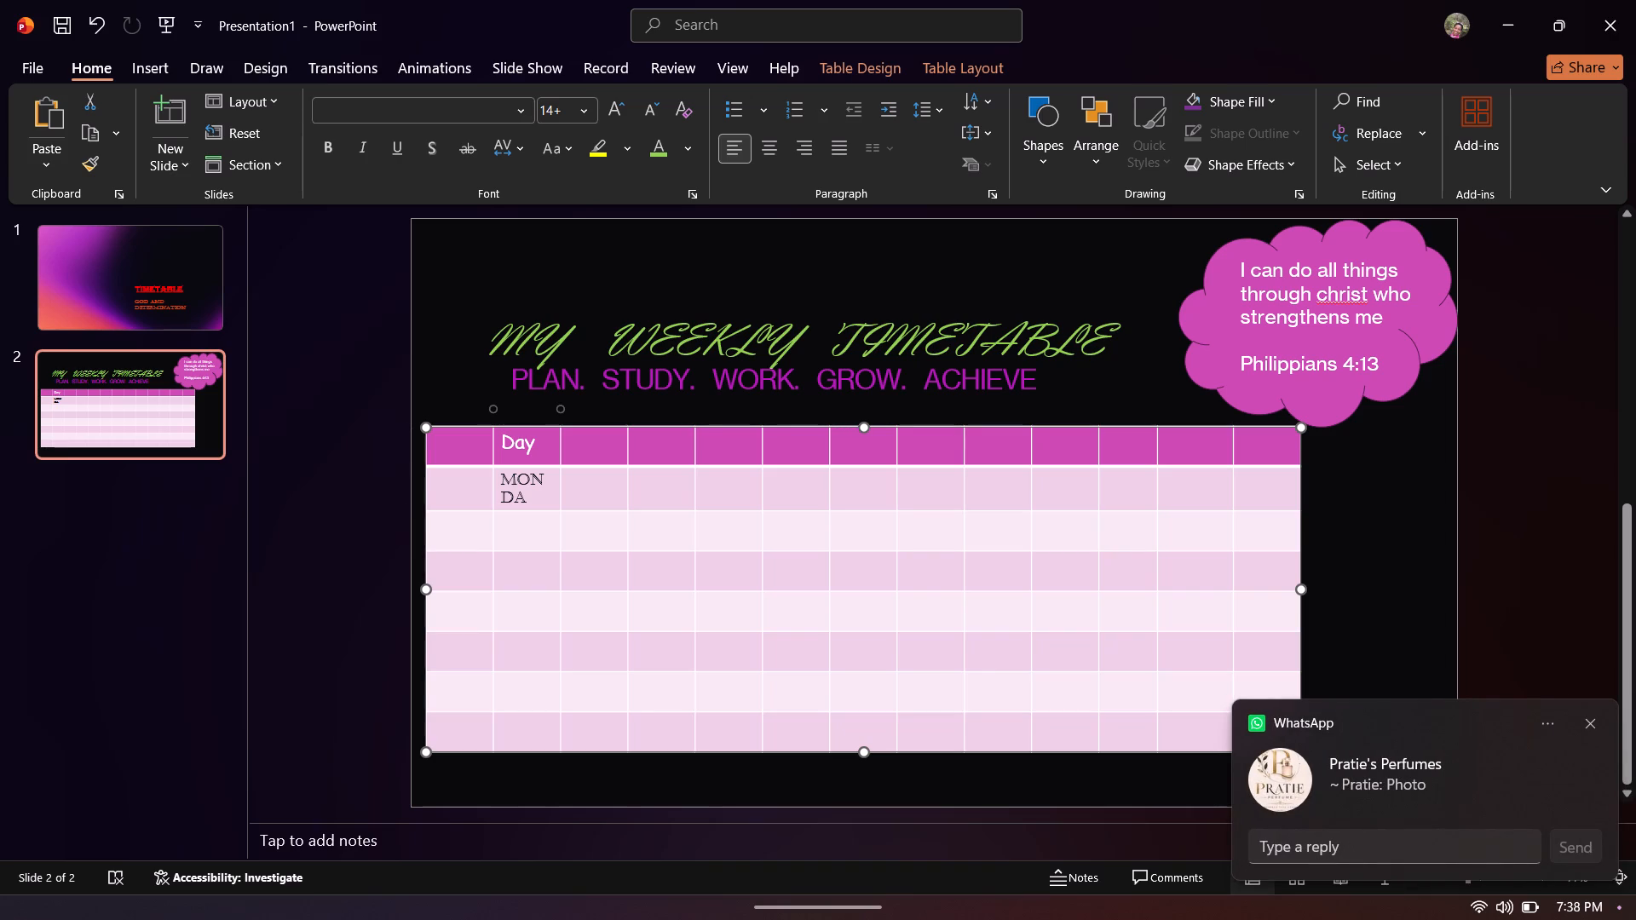
Clear the "Day" header and the partial "MONDA" entry from the table's second column.
left_click(533, 445)
key("BackSpace")
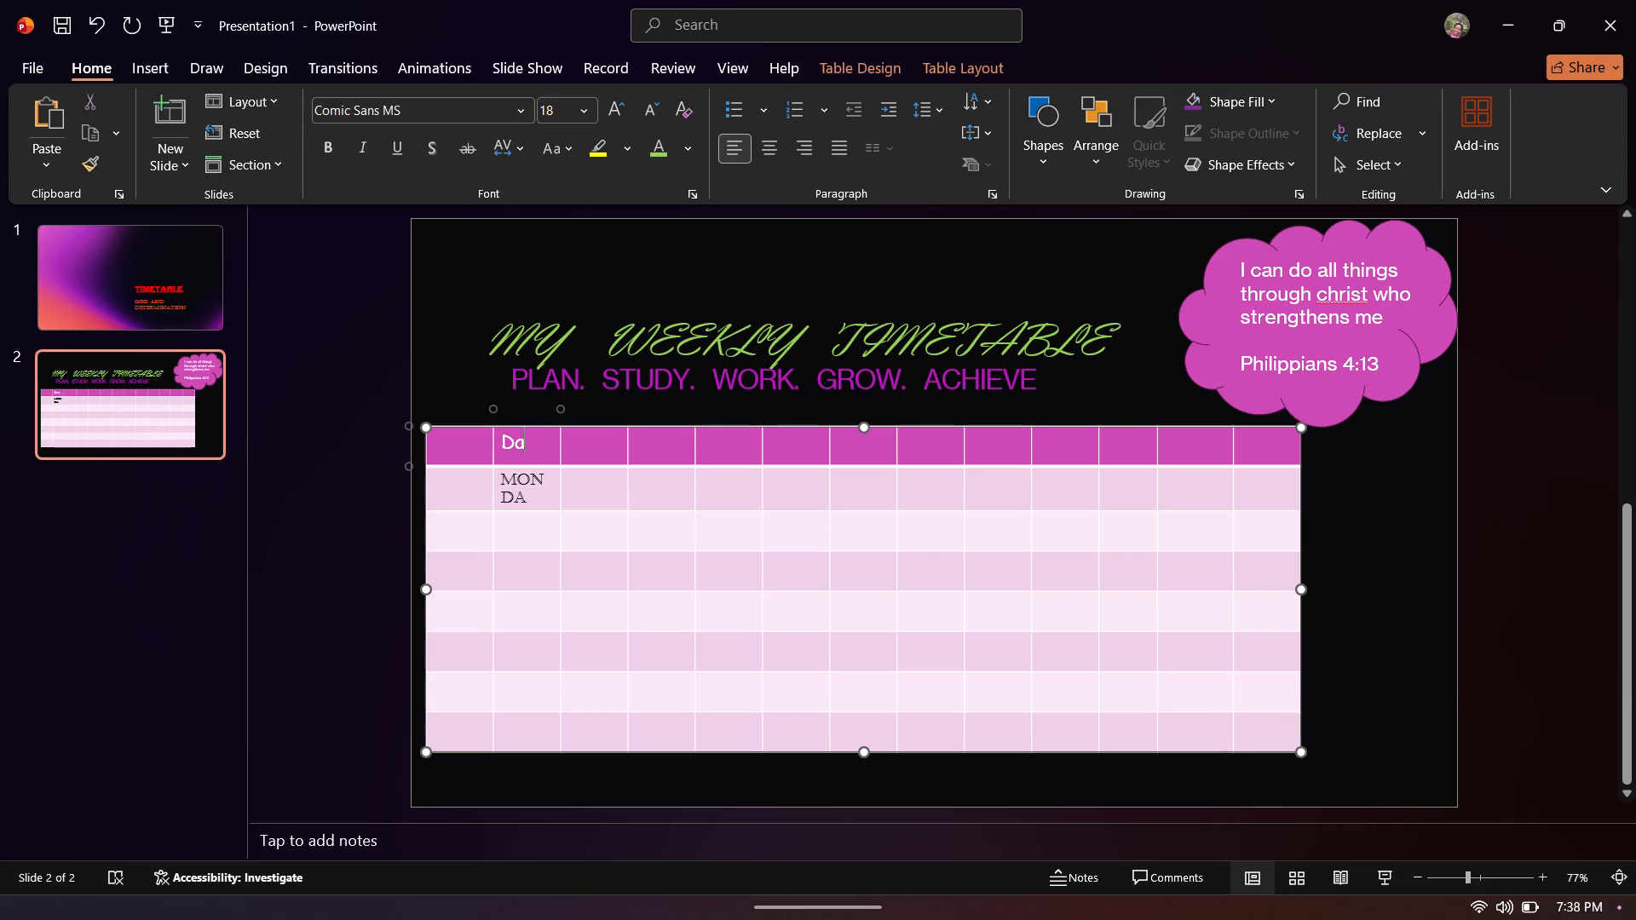
key("BackSpace")
key("BackSpace")
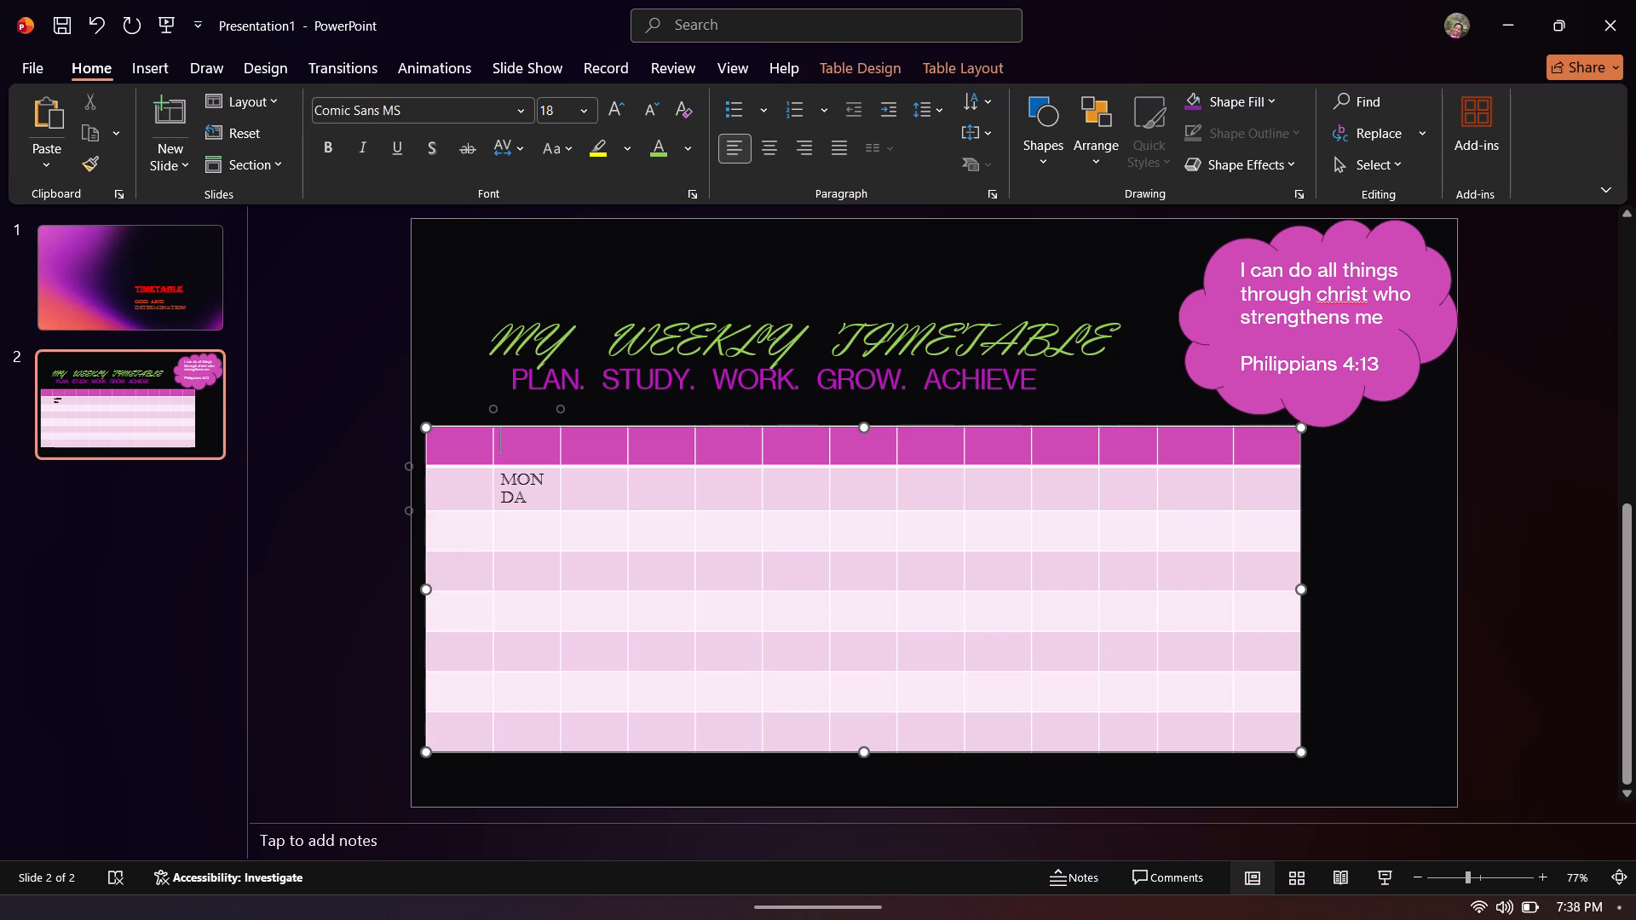
left_click(537, 498)
key("BackSpace")
key("BackSpace")
key("BackSpace")
key("BackSpace")
key("BackSpace")
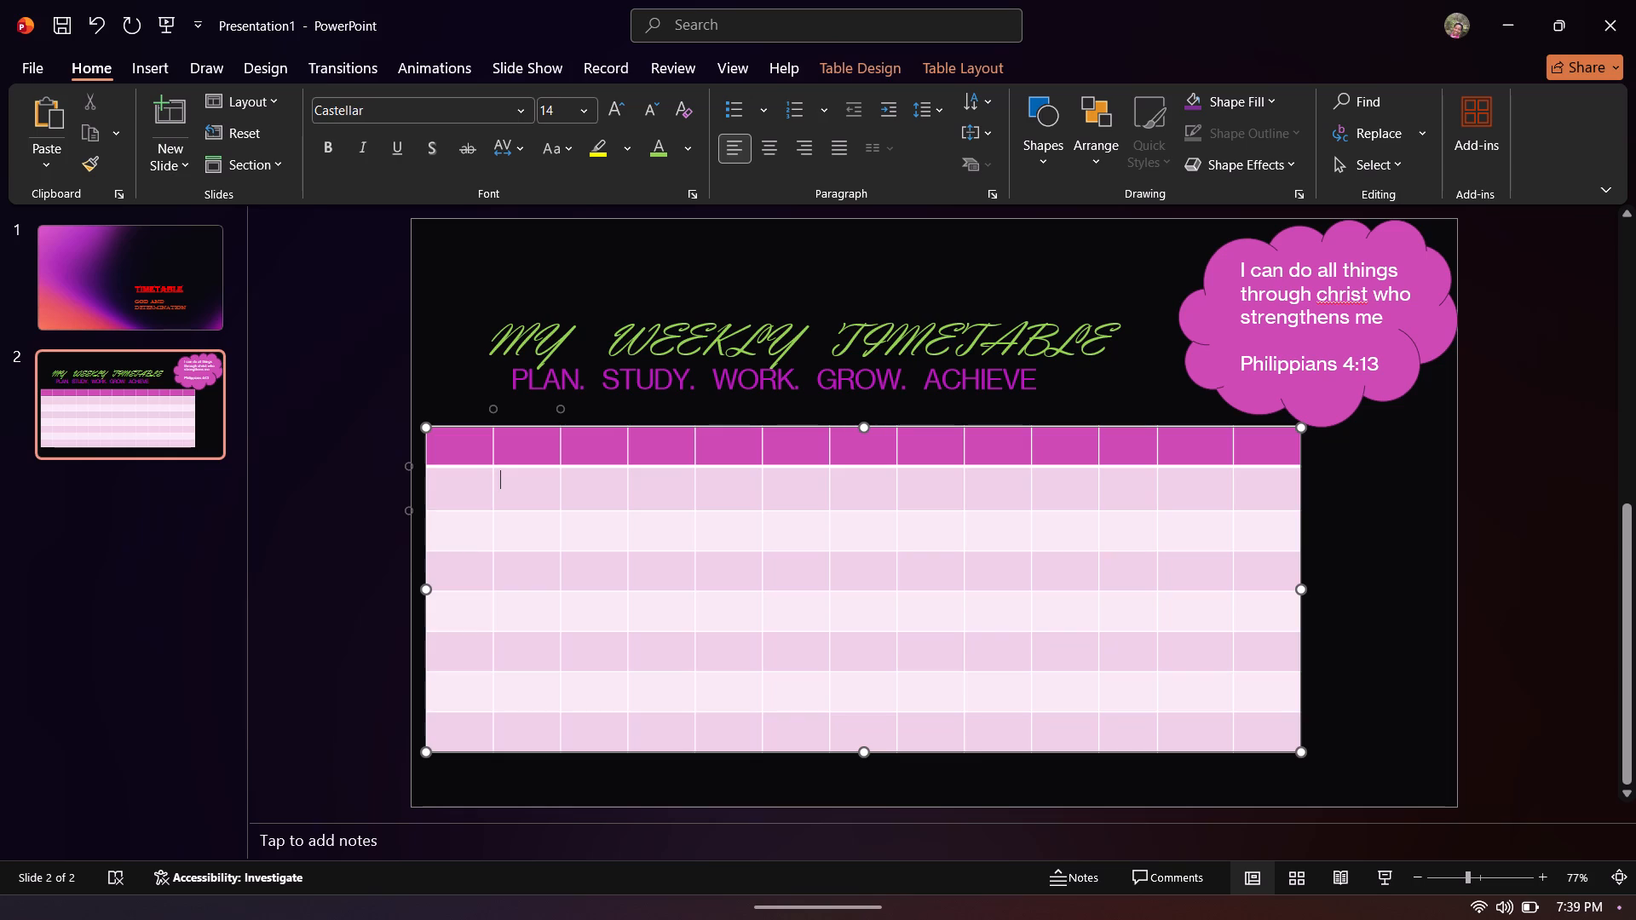
Enter "DAY" in capitals in the table's first header cell.
left_click(456, 455)
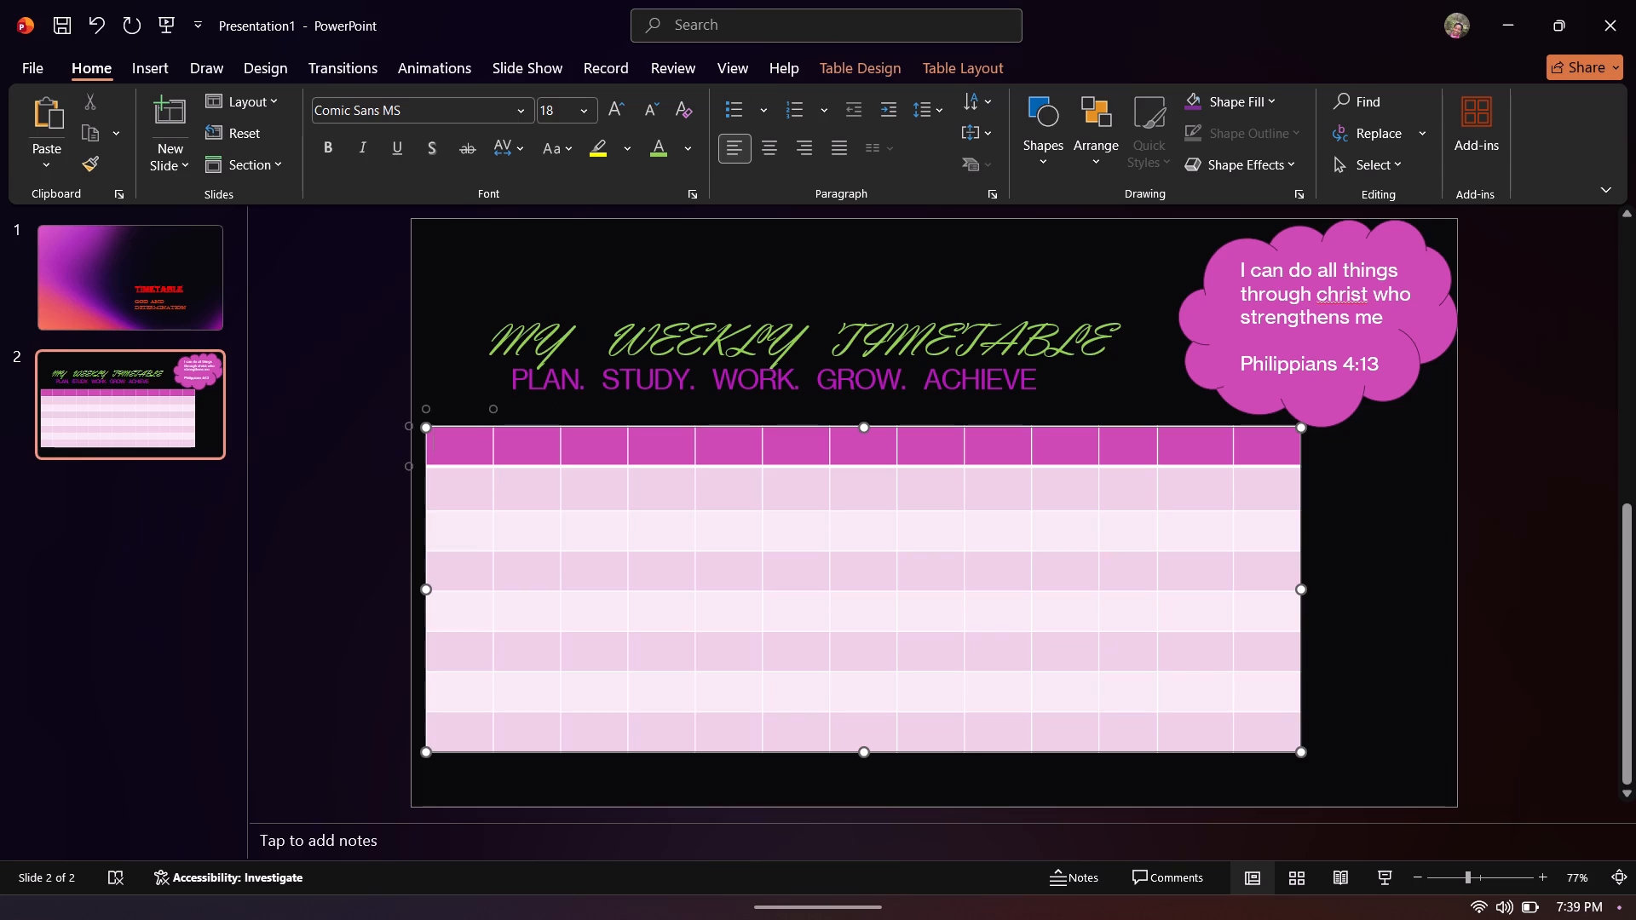
key("d")
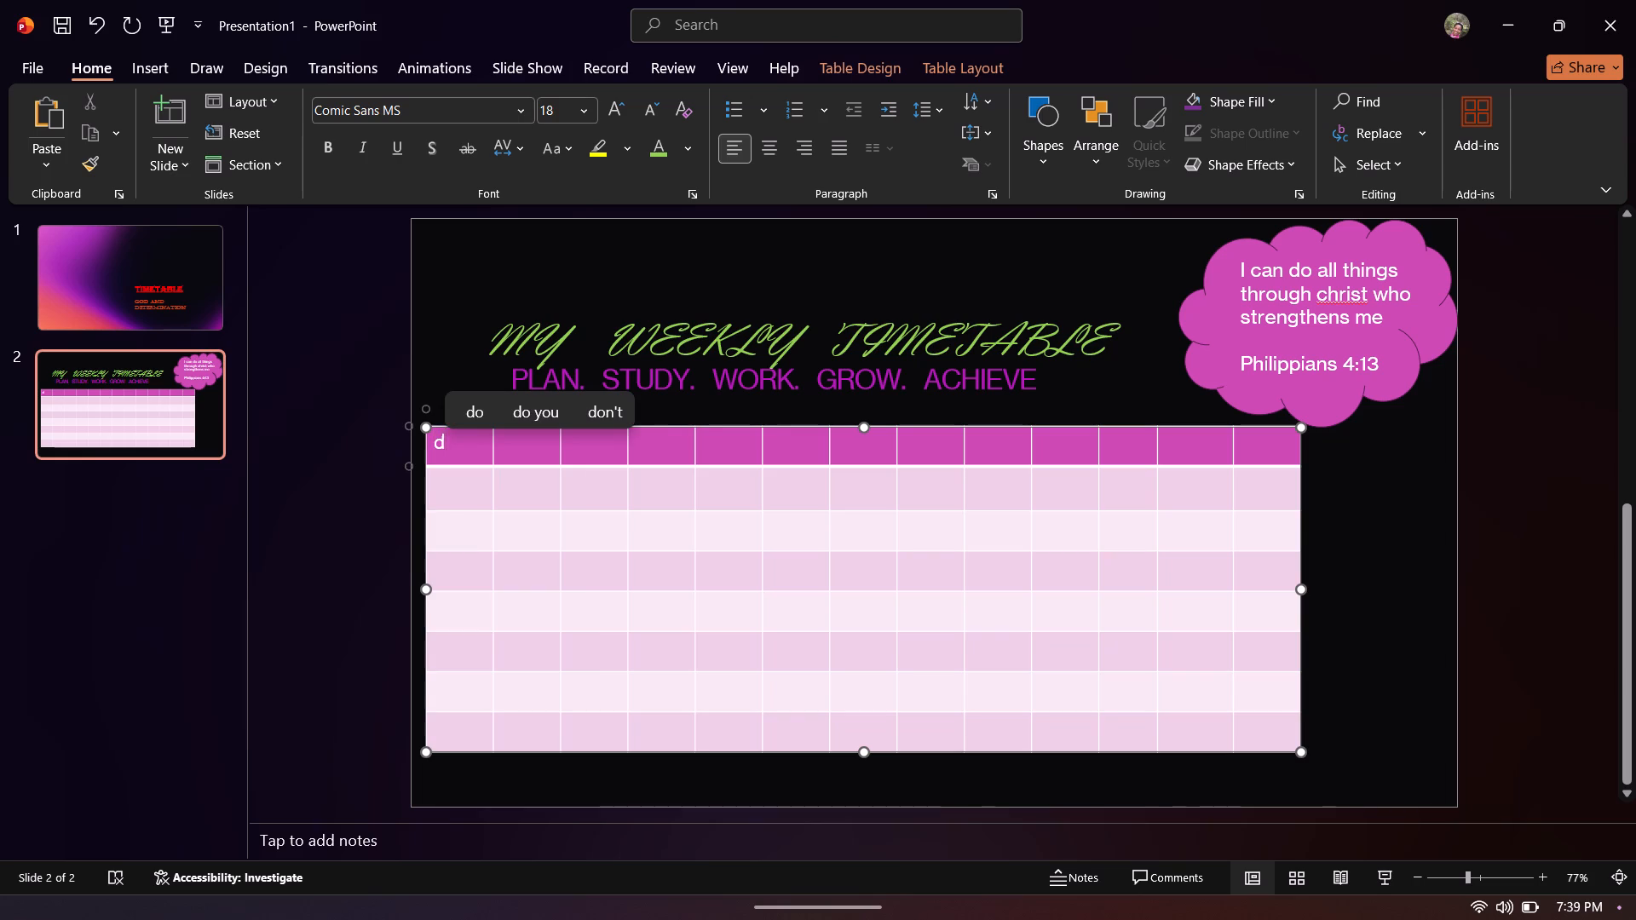
key("BackSpace")
type("DAY")
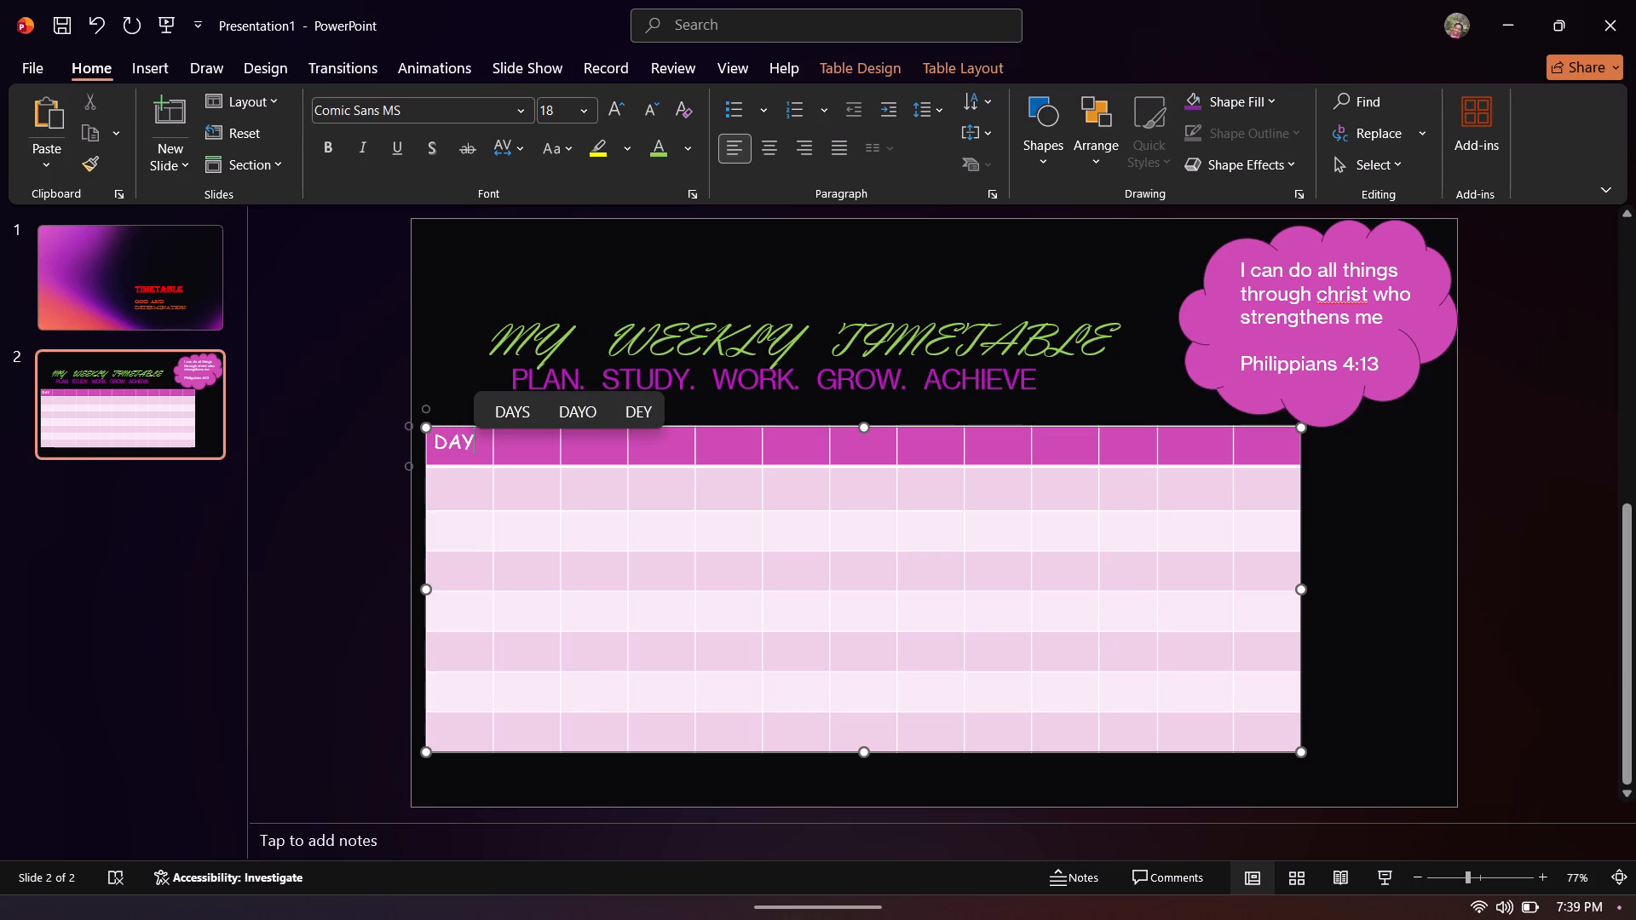
Set the font of the empty cell directly below "DAY" to Lucida Bright.
left_click(457, 483)
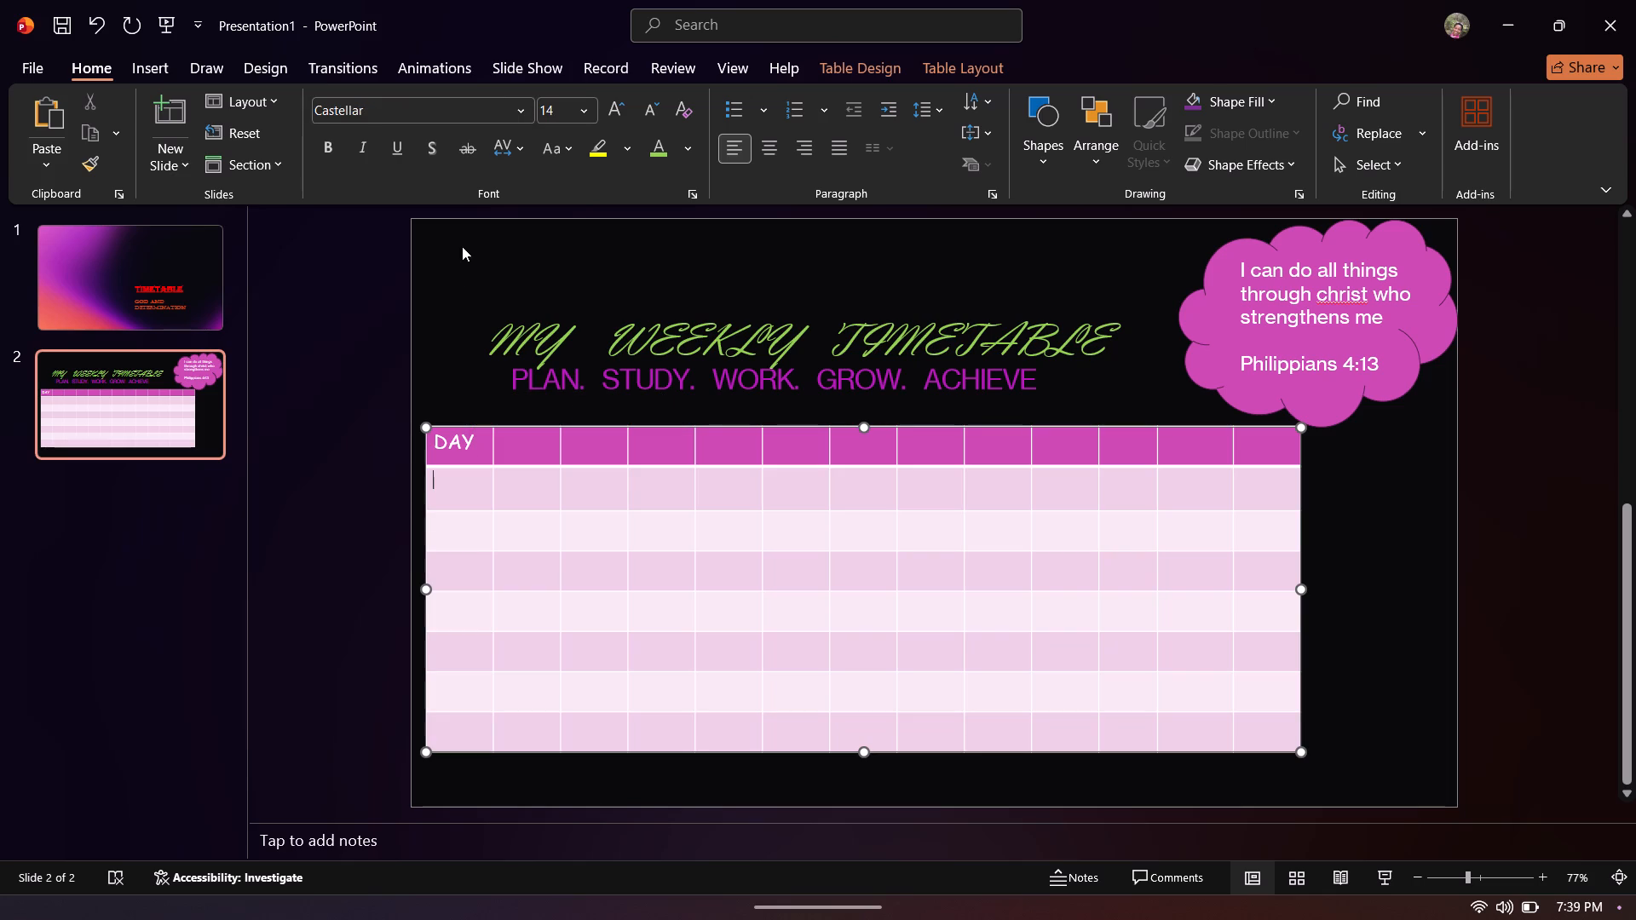
left_click(522, 106)
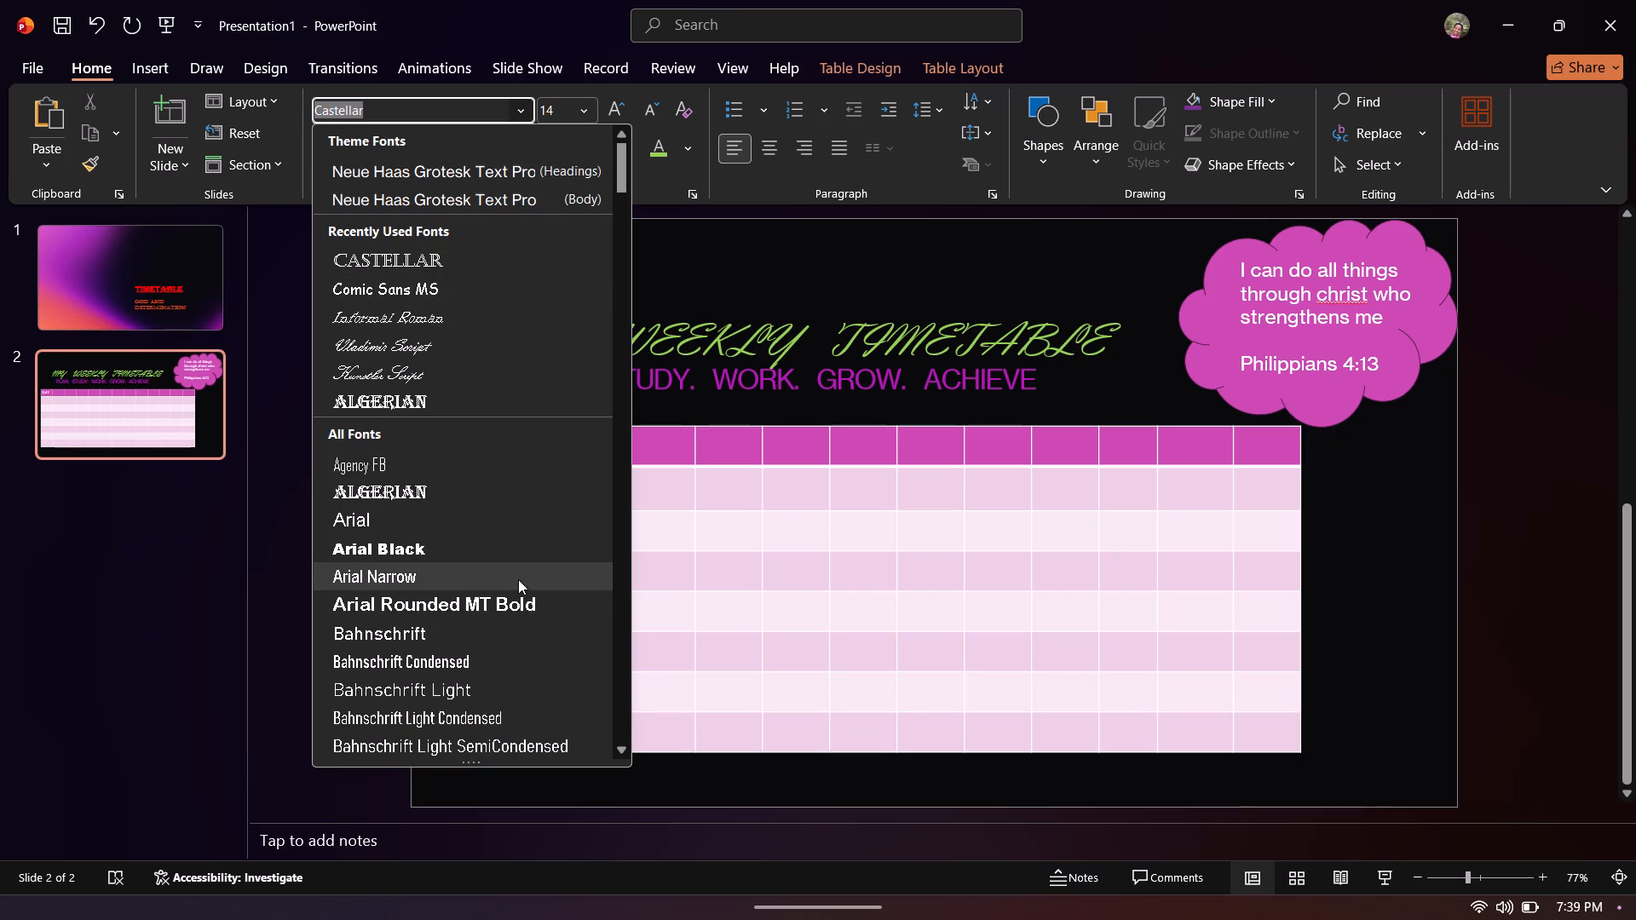
scroll(518, 579, "down", 2)
scroll(492, 513, "down", 1)
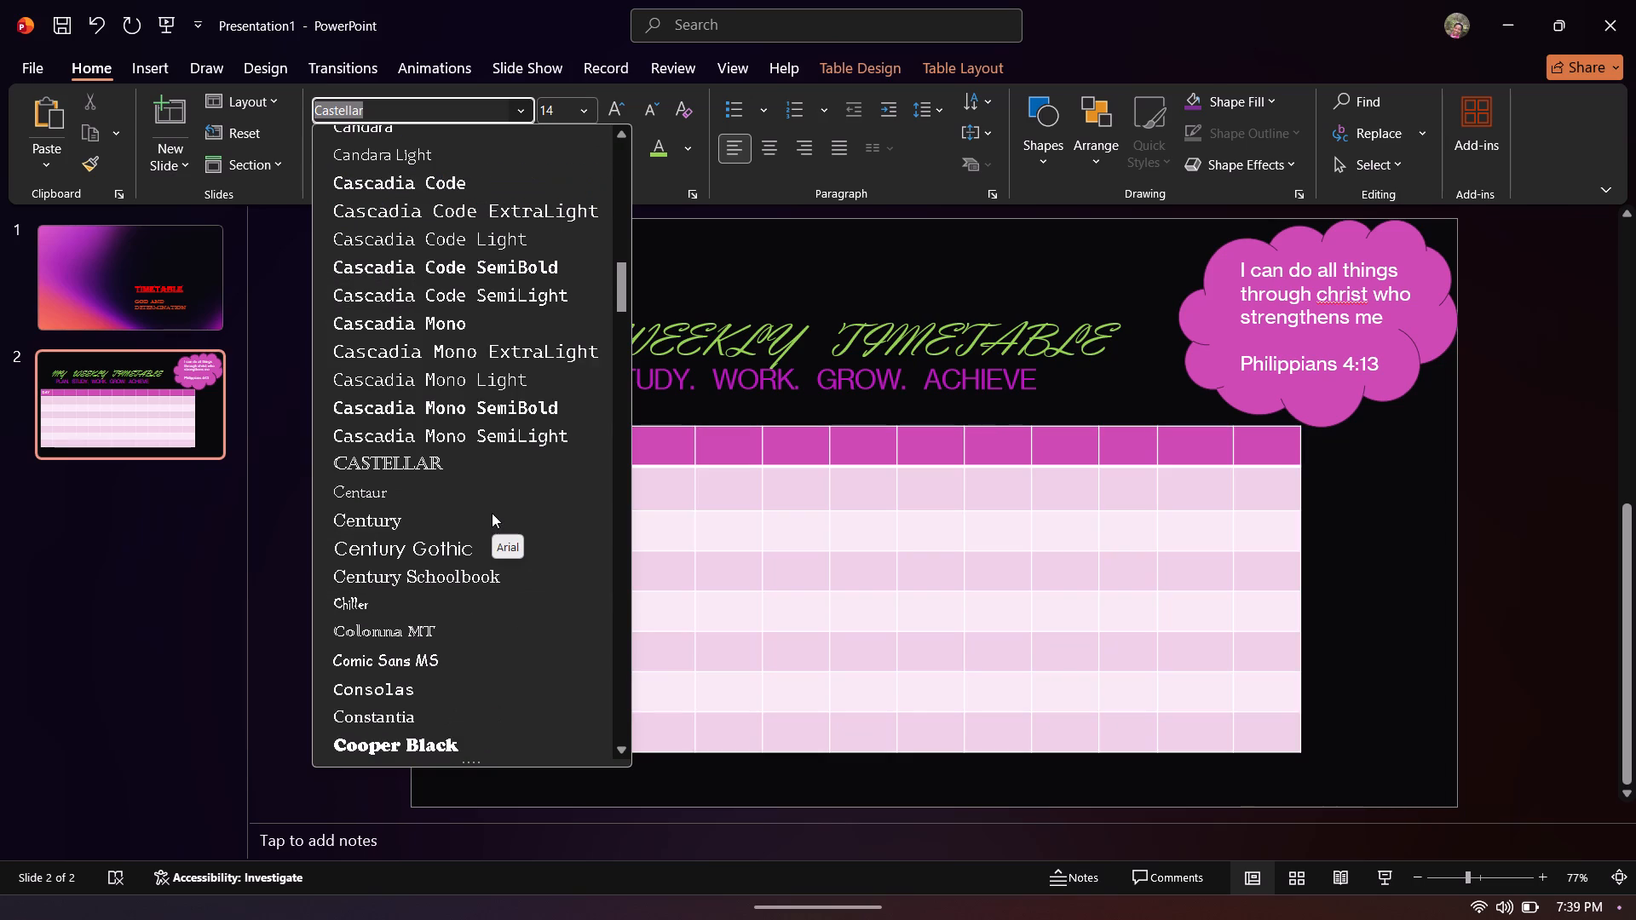
scroll(492, 513, "down", 3)
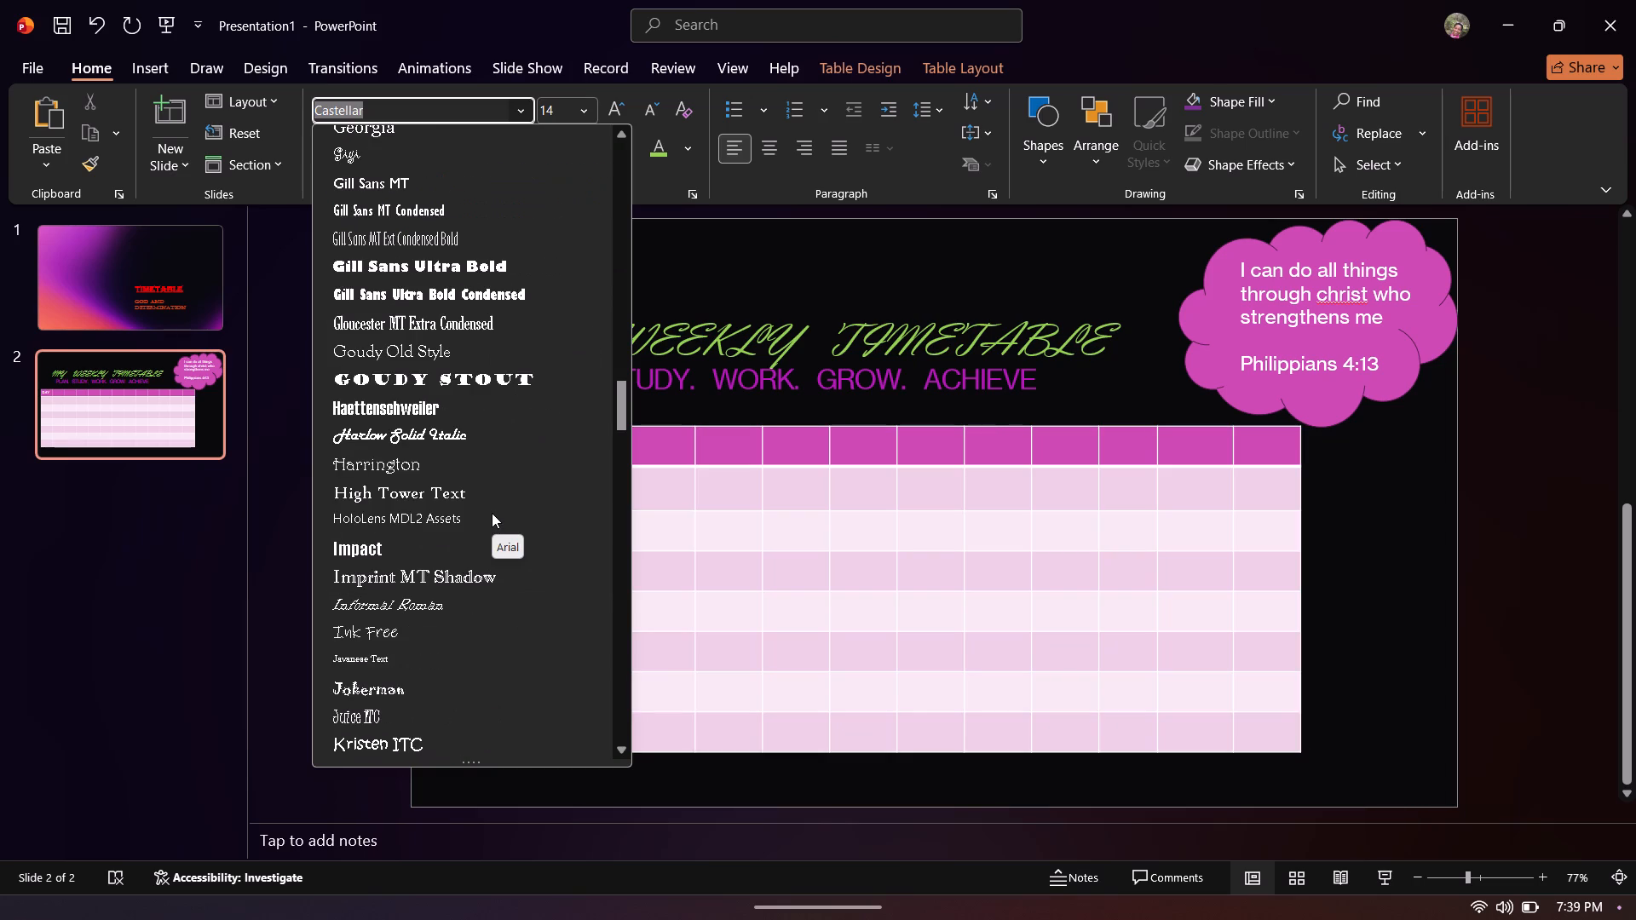
scroll(492, 513, "down", 3)
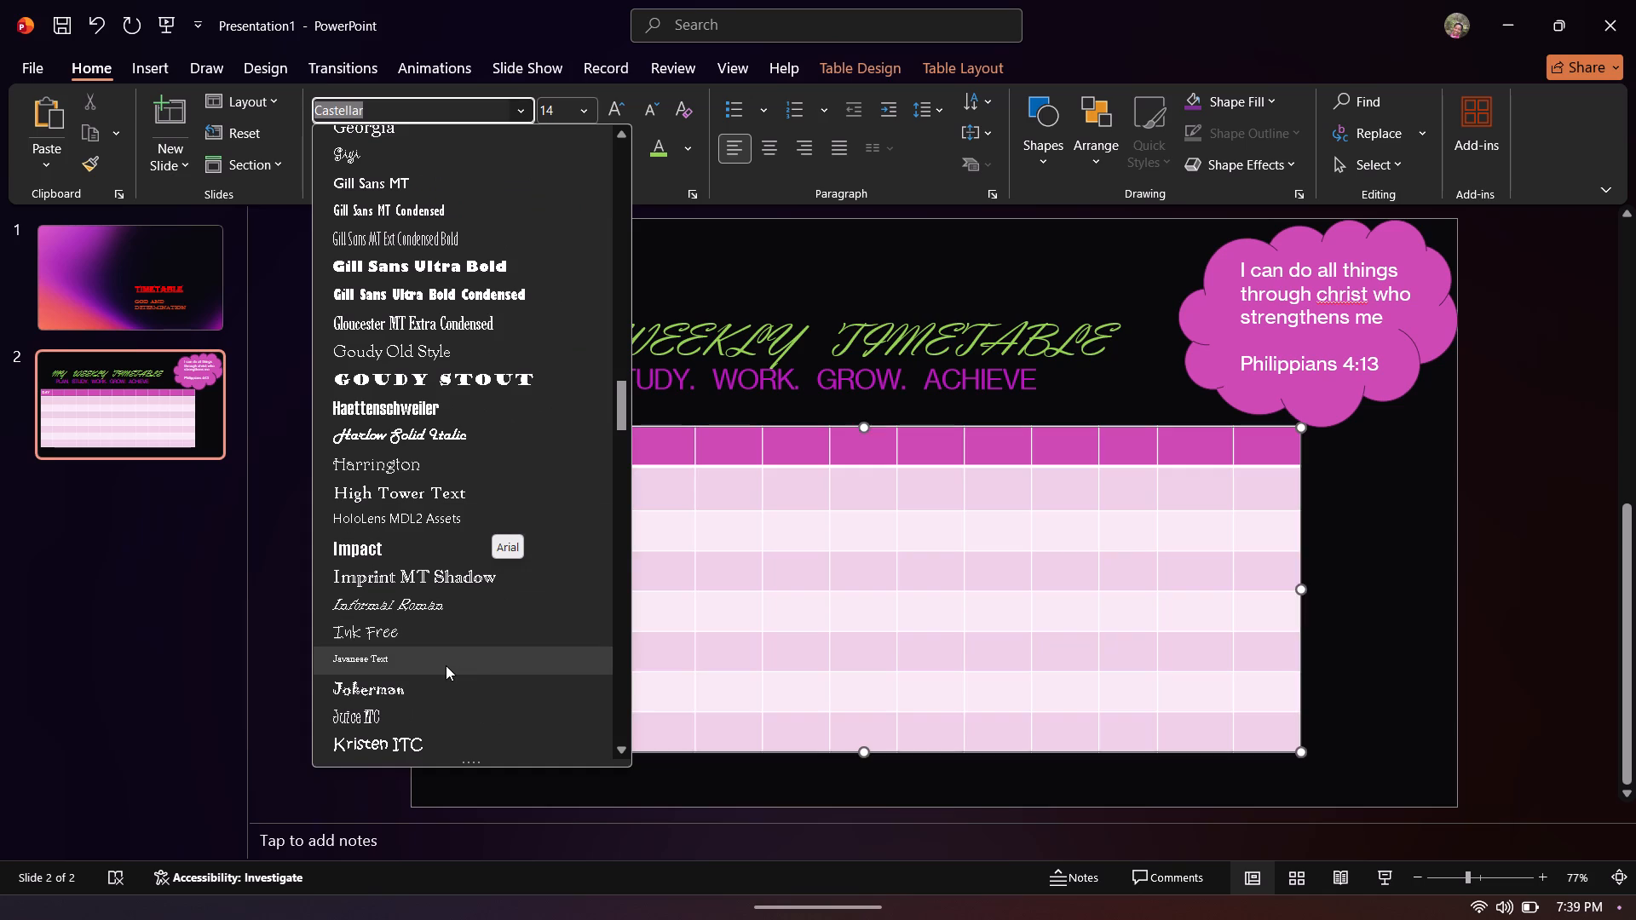
scroll(446, 665, "down", 1)
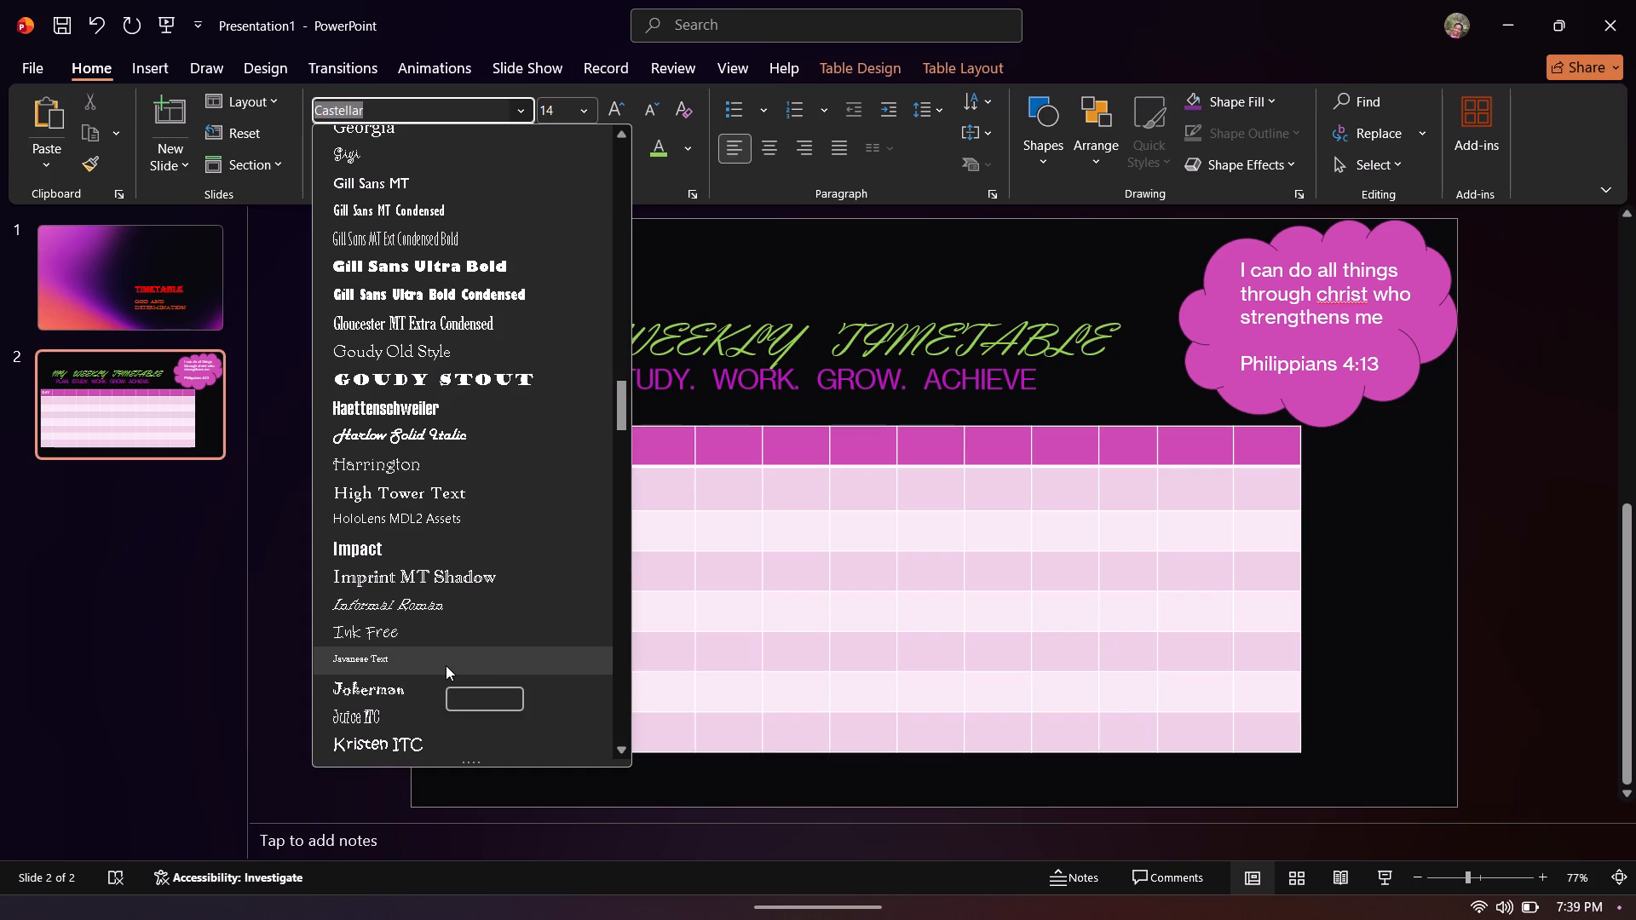
scroll(446, 665, "down", 1)
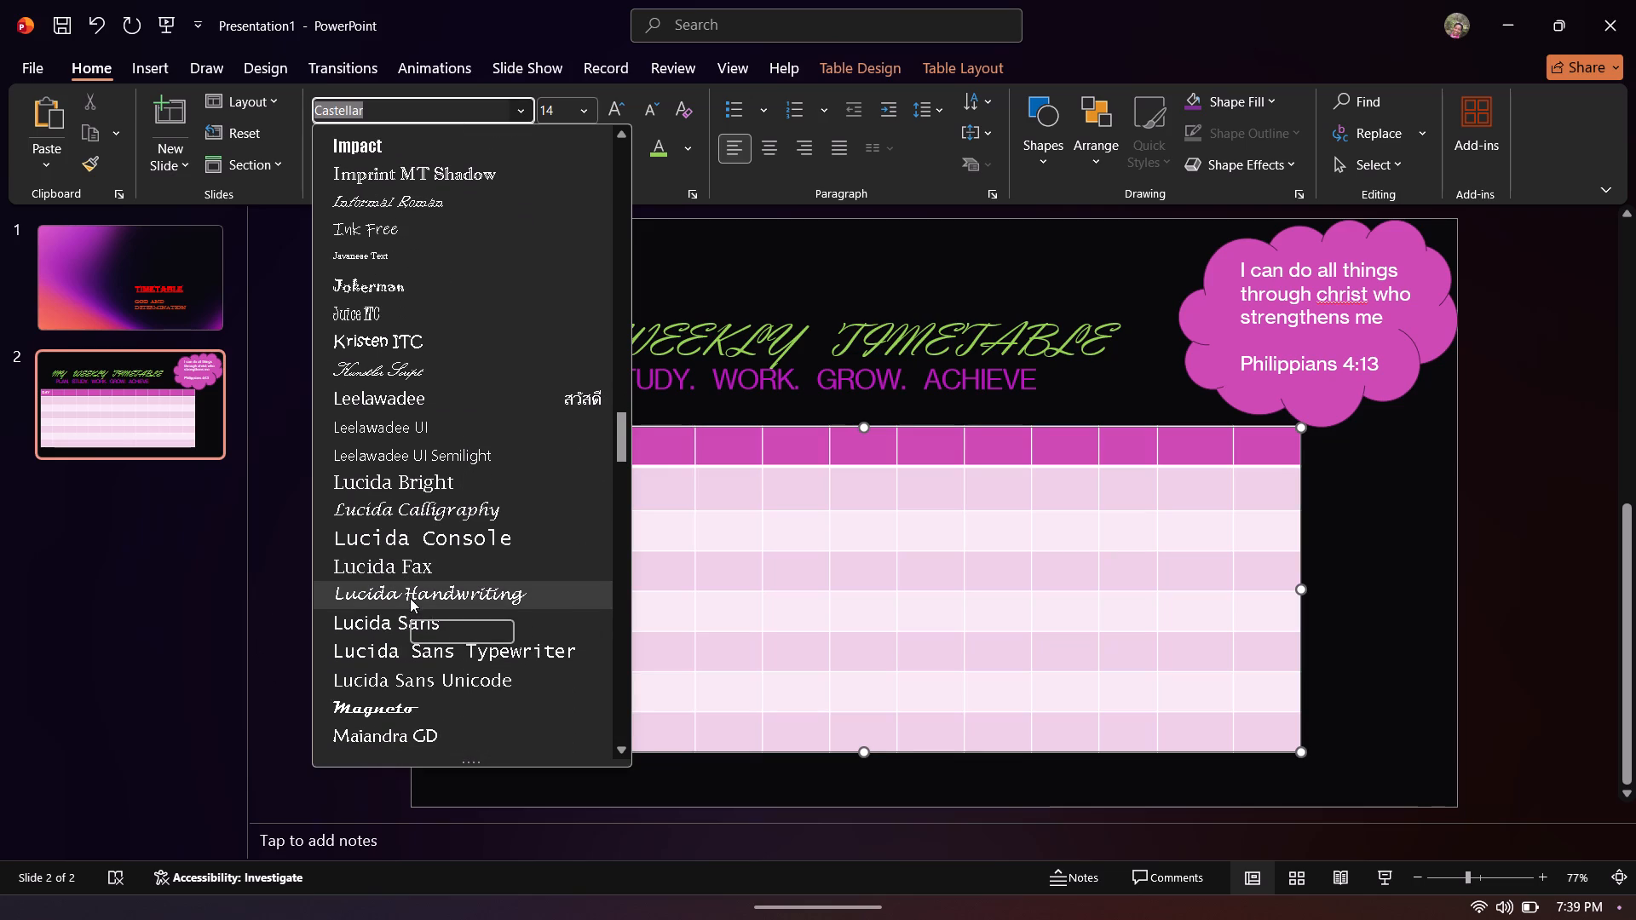
left_click(429, 475)
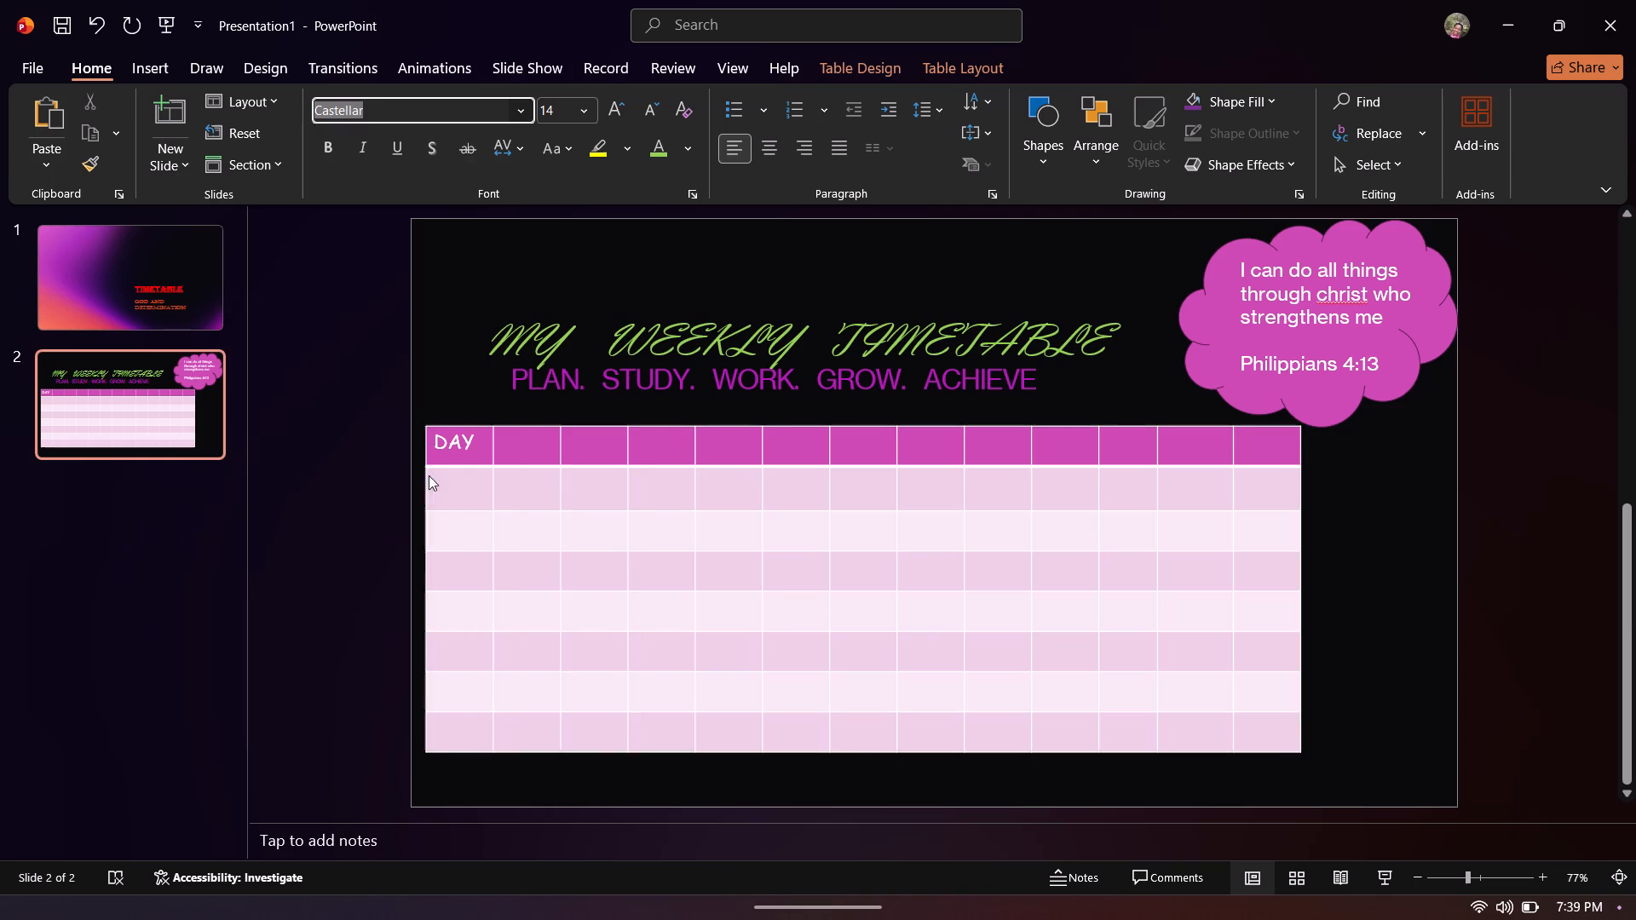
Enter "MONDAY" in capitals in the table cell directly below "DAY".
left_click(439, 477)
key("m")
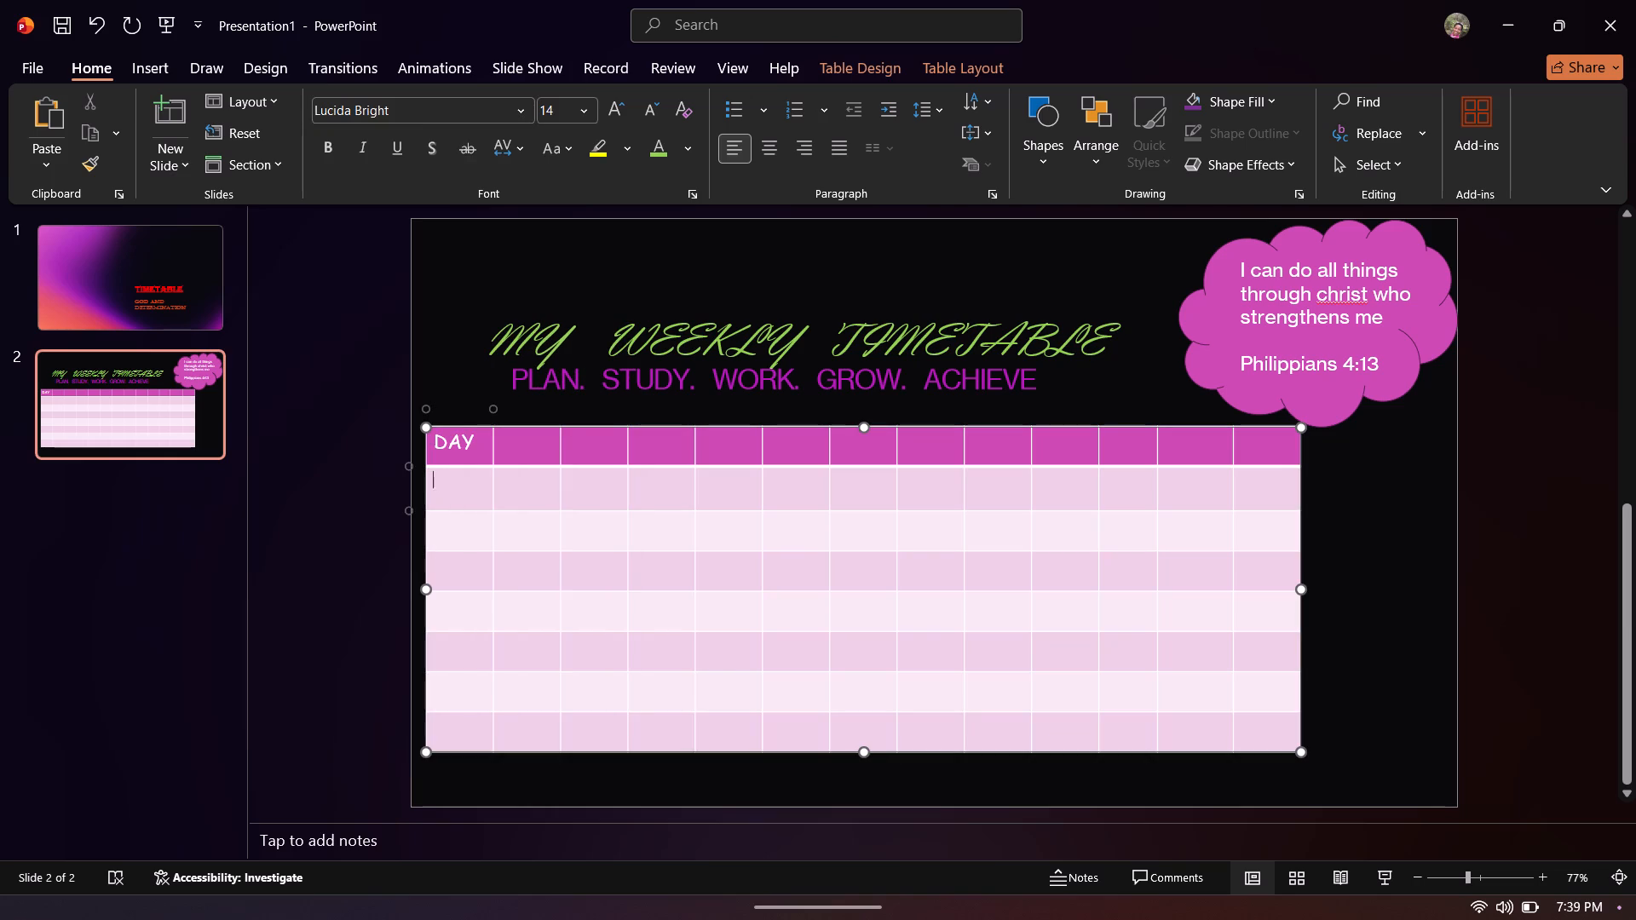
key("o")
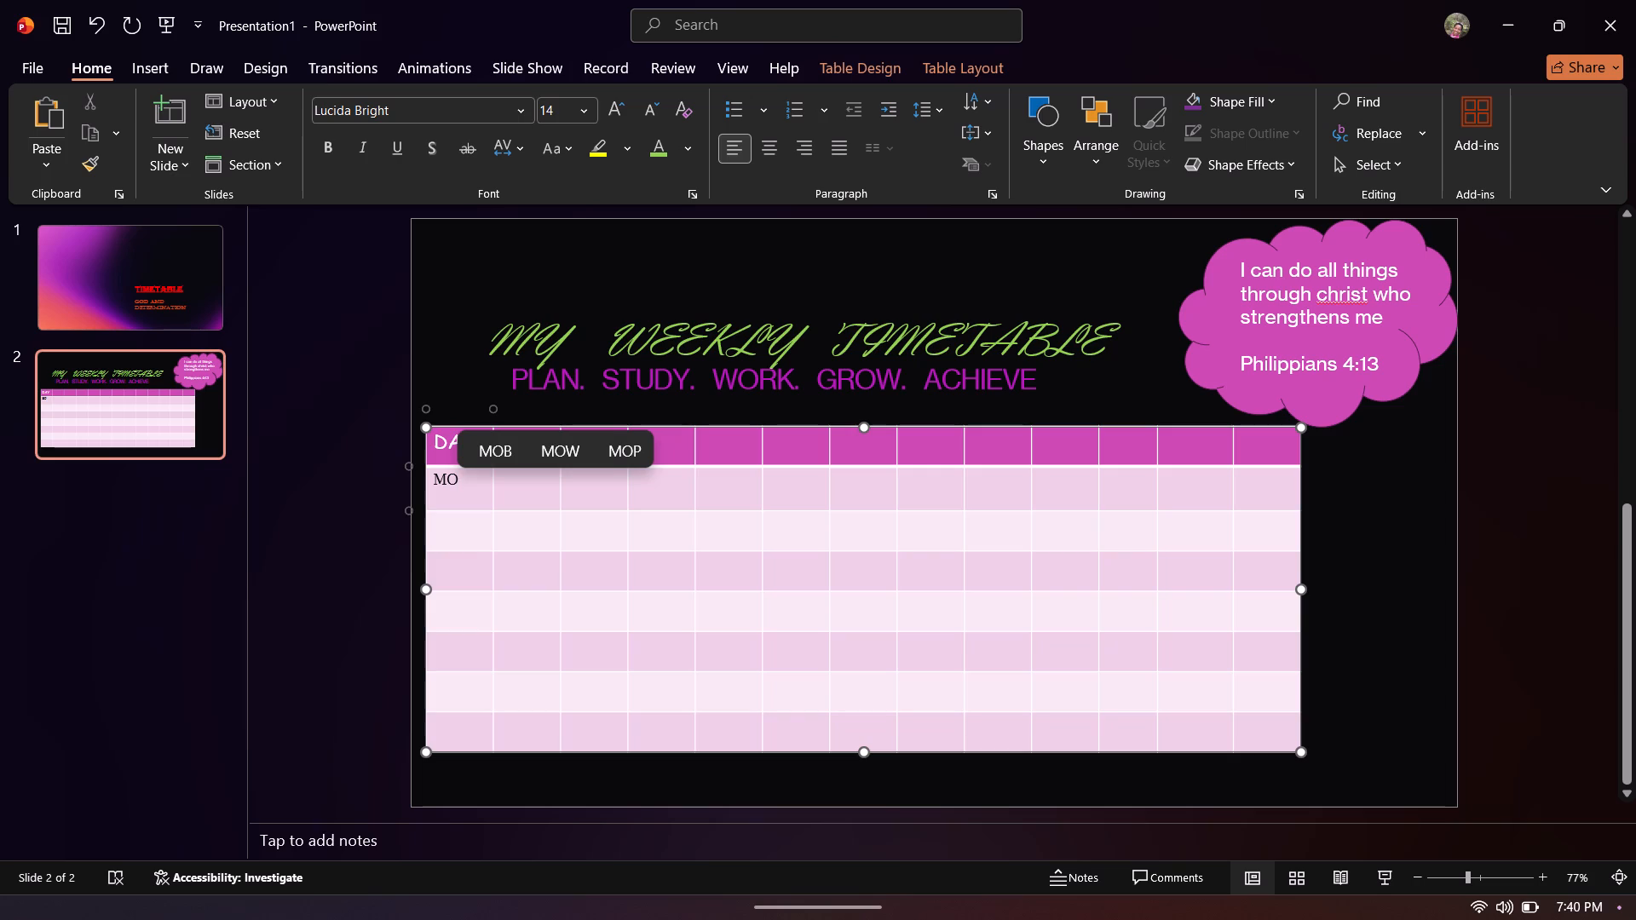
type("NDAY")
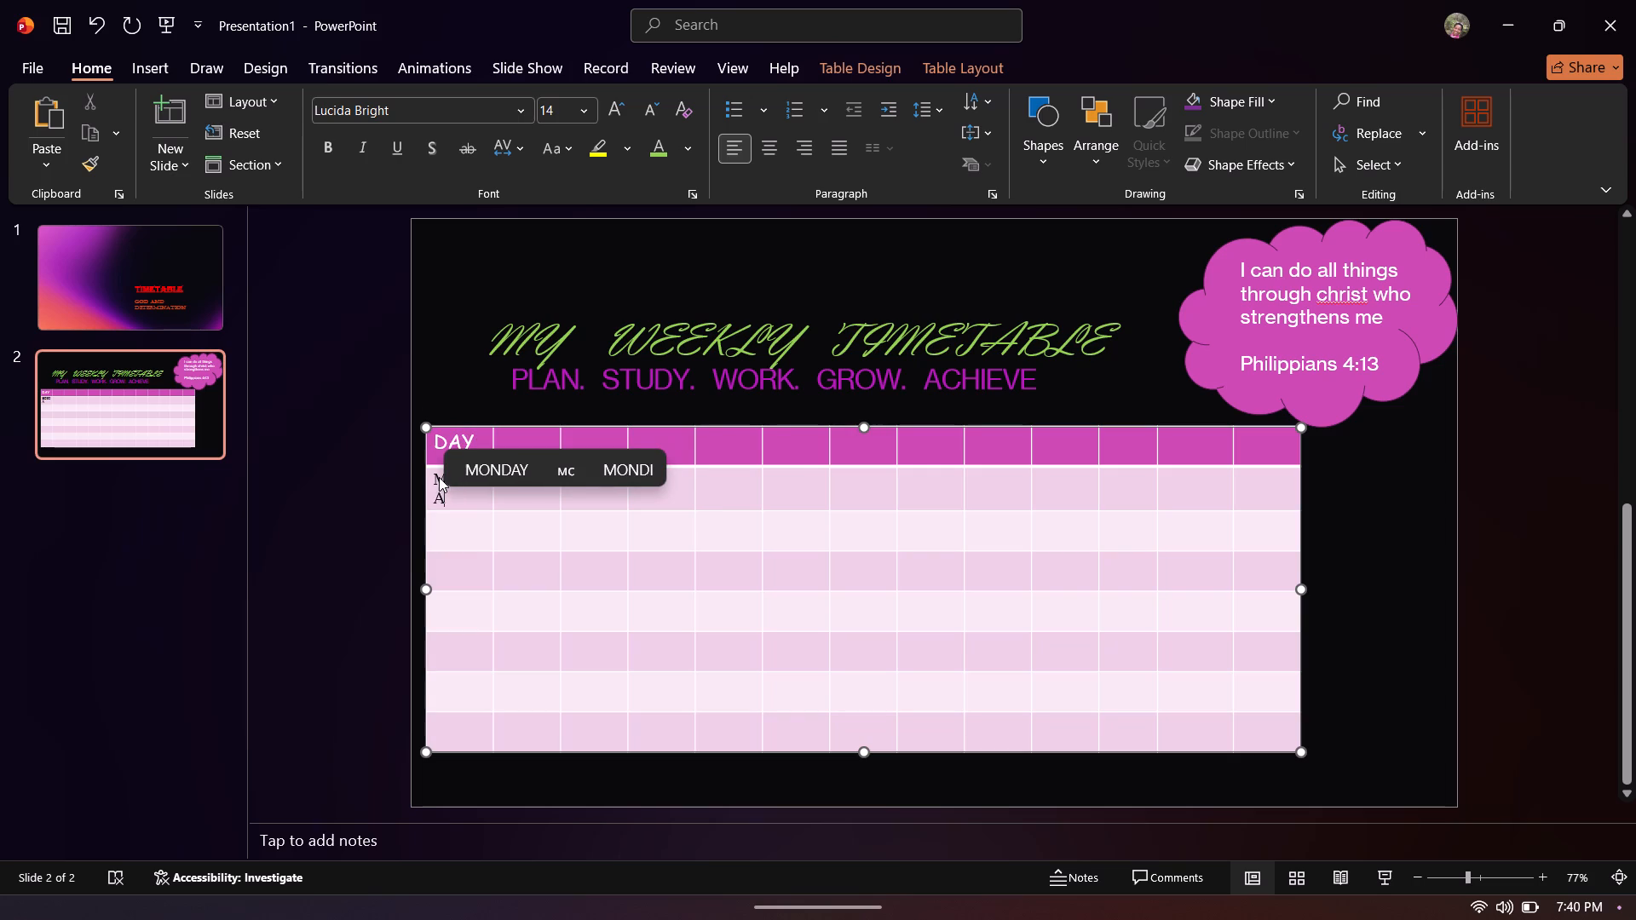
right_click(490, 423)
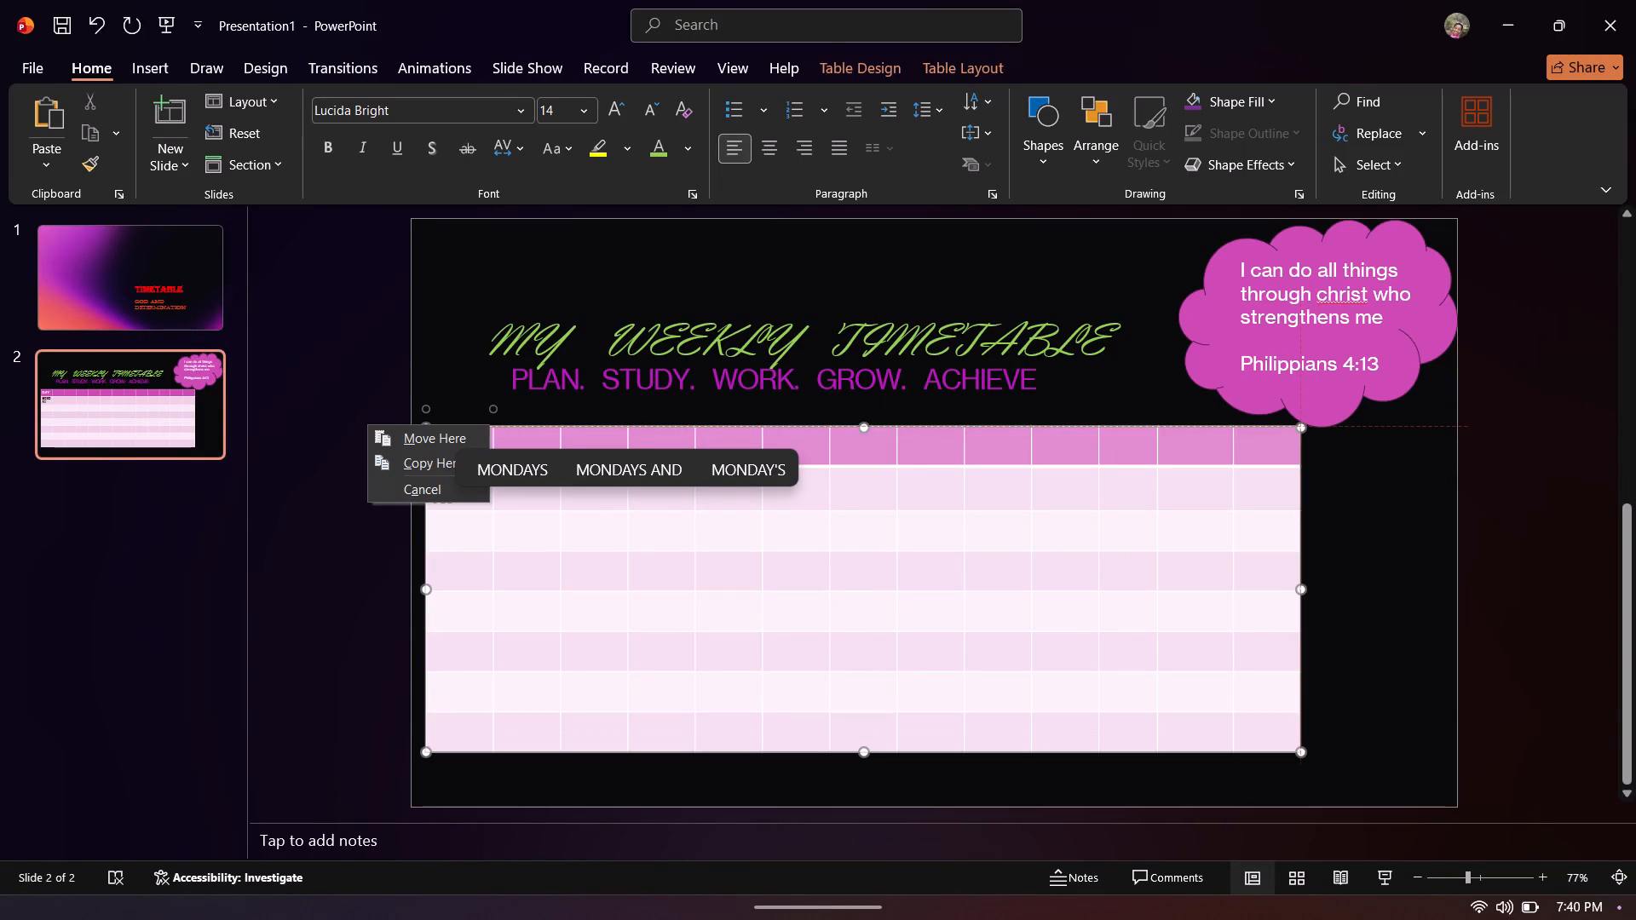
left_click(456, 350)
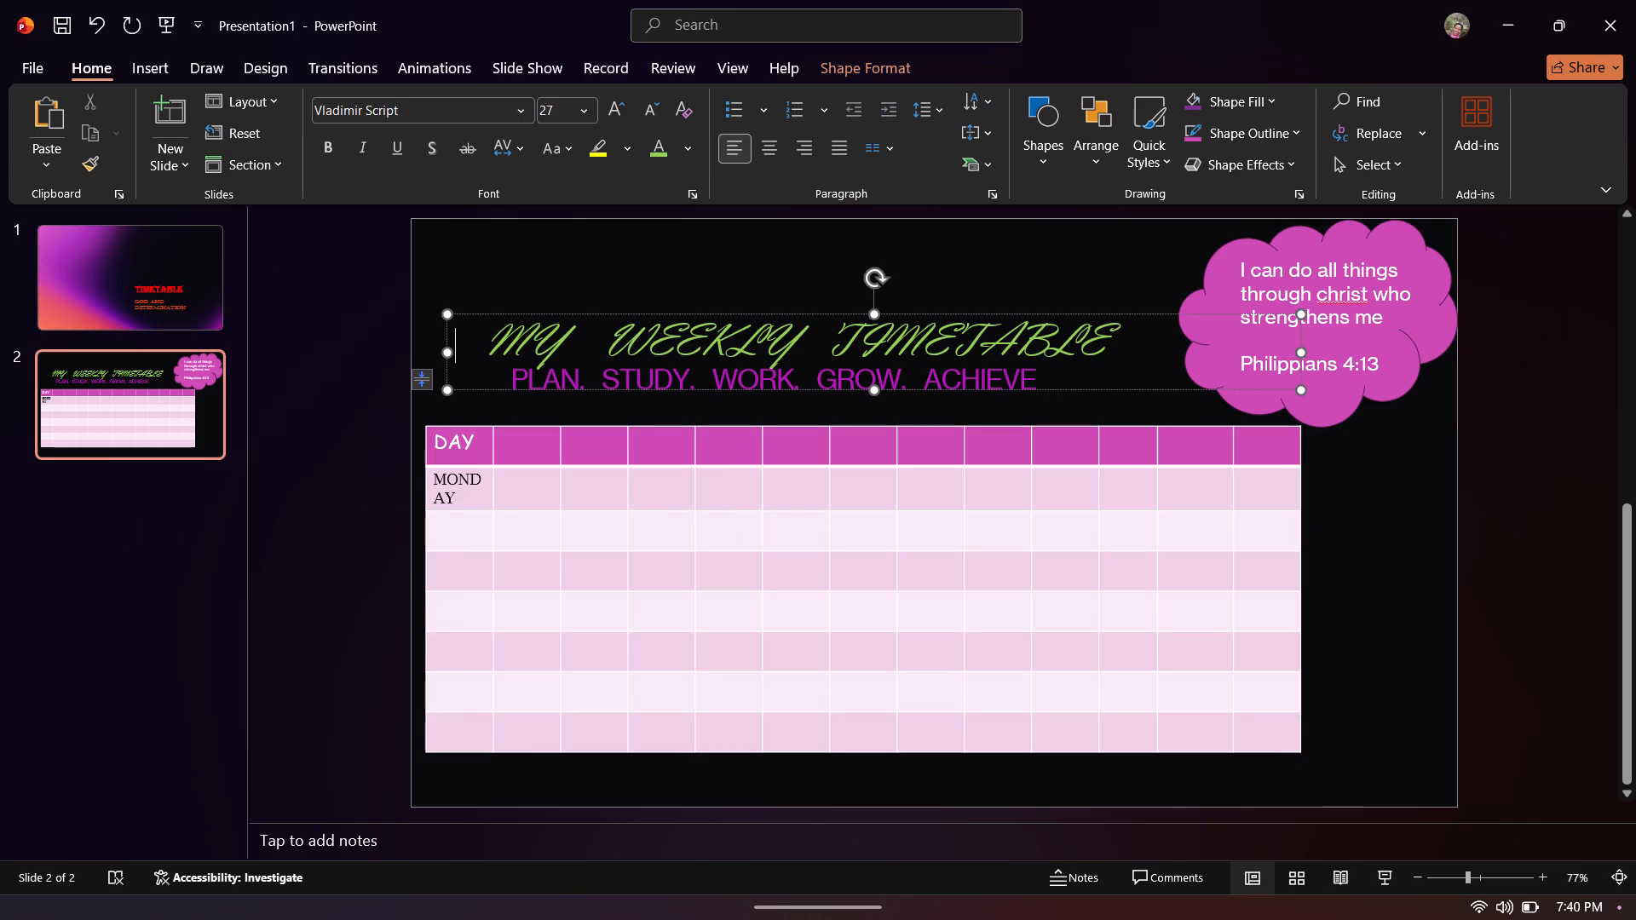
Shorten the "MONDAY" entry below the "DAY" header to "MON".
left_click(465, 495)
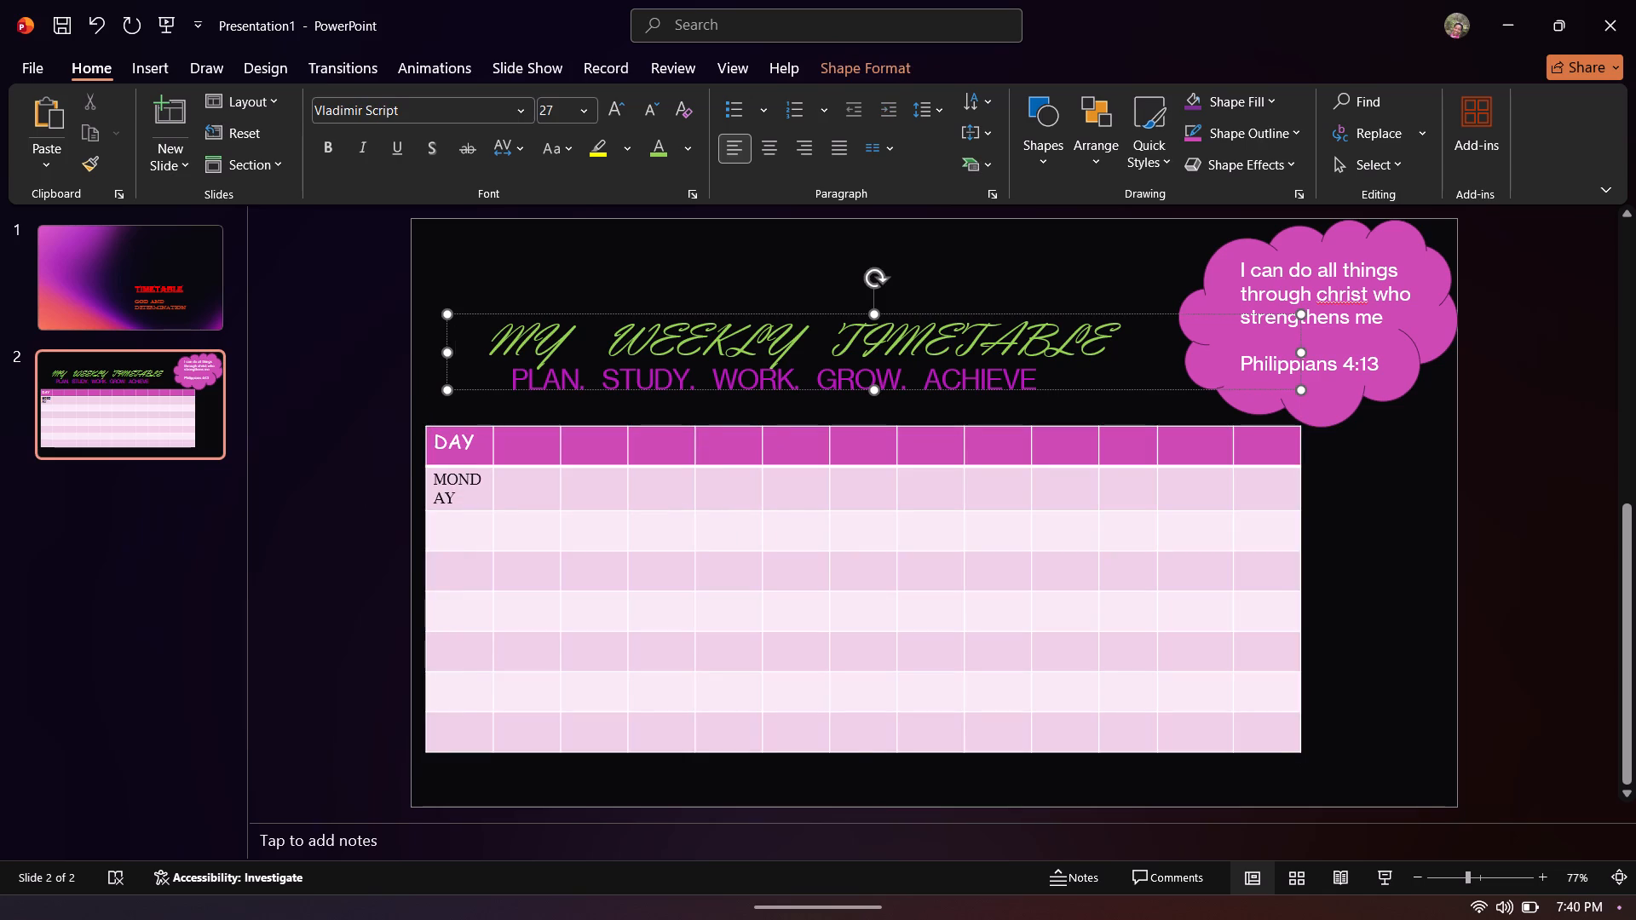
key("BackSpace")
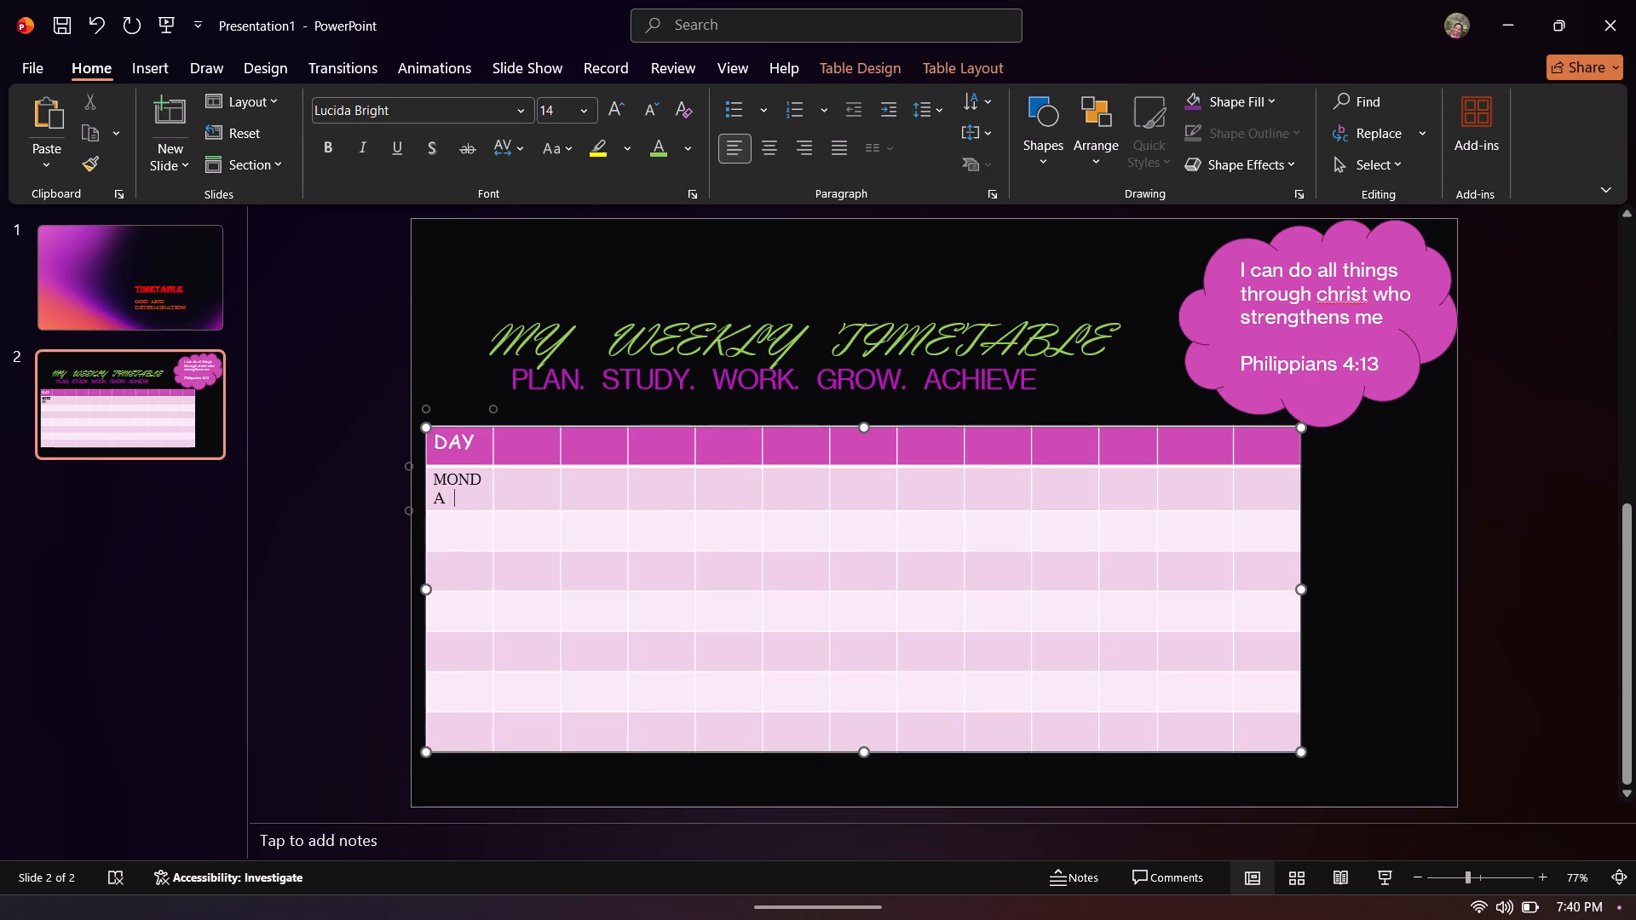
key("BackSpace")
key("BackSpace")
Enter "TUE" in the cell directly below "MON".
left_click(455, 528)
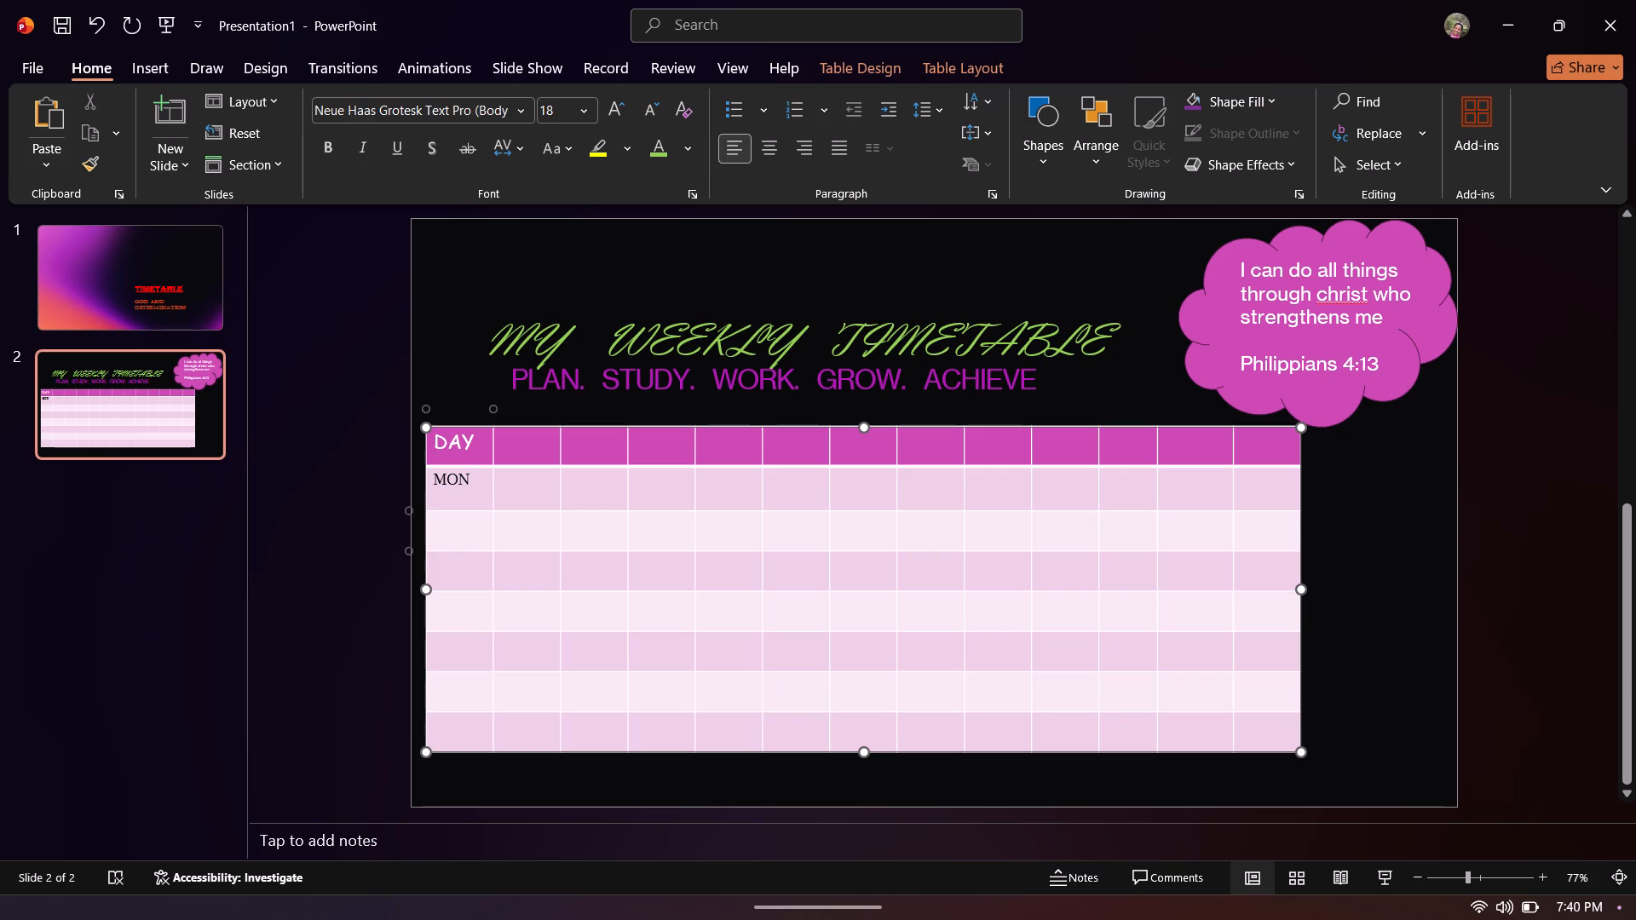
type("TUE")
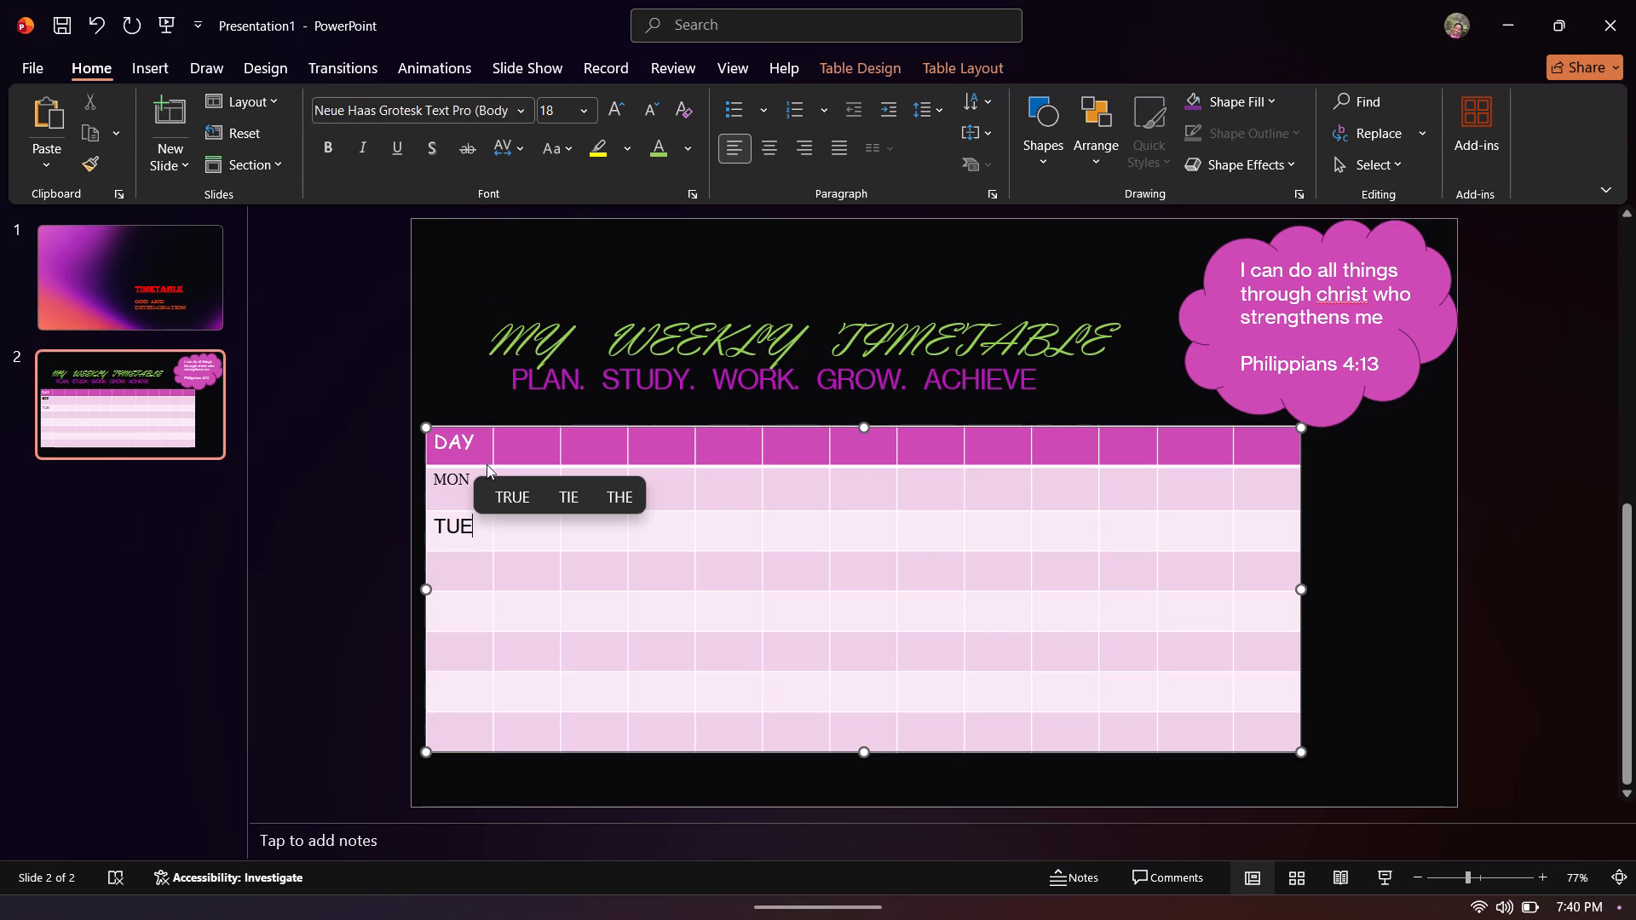
Clear the "MON" cell, set its font to Neue Haas Grotesk Text Pro (Body), and enter "MON" again.
left_click(457, 474)
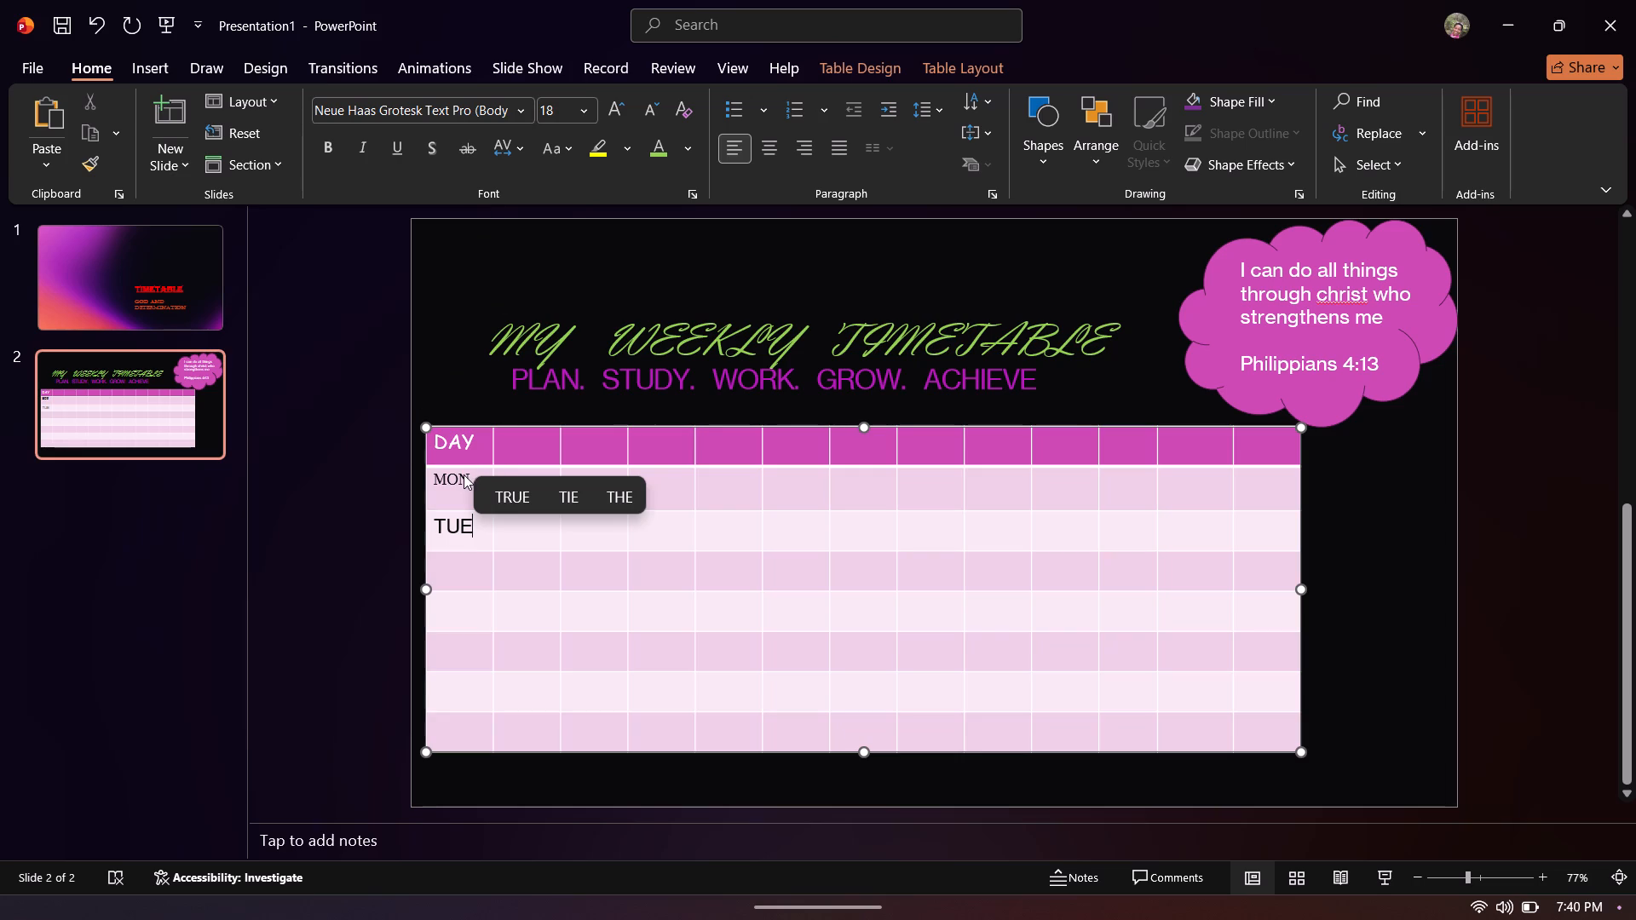
left_click(453, 477)
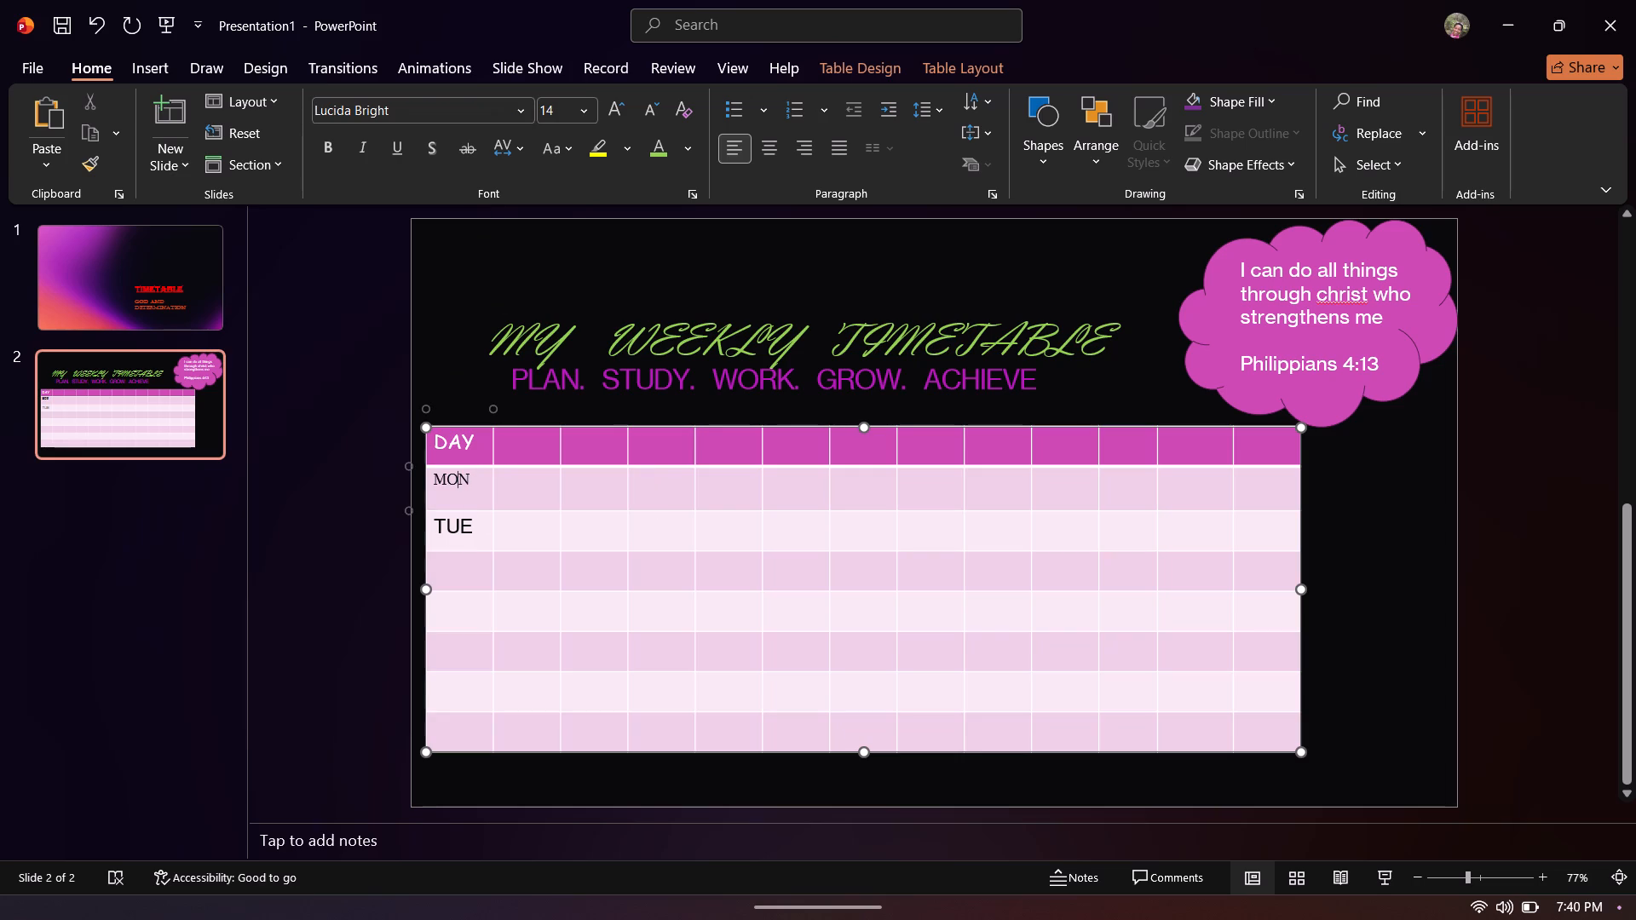
left_click(472, 480)
key("BackSpace")
key("BackSpace")
key("BackSpace")
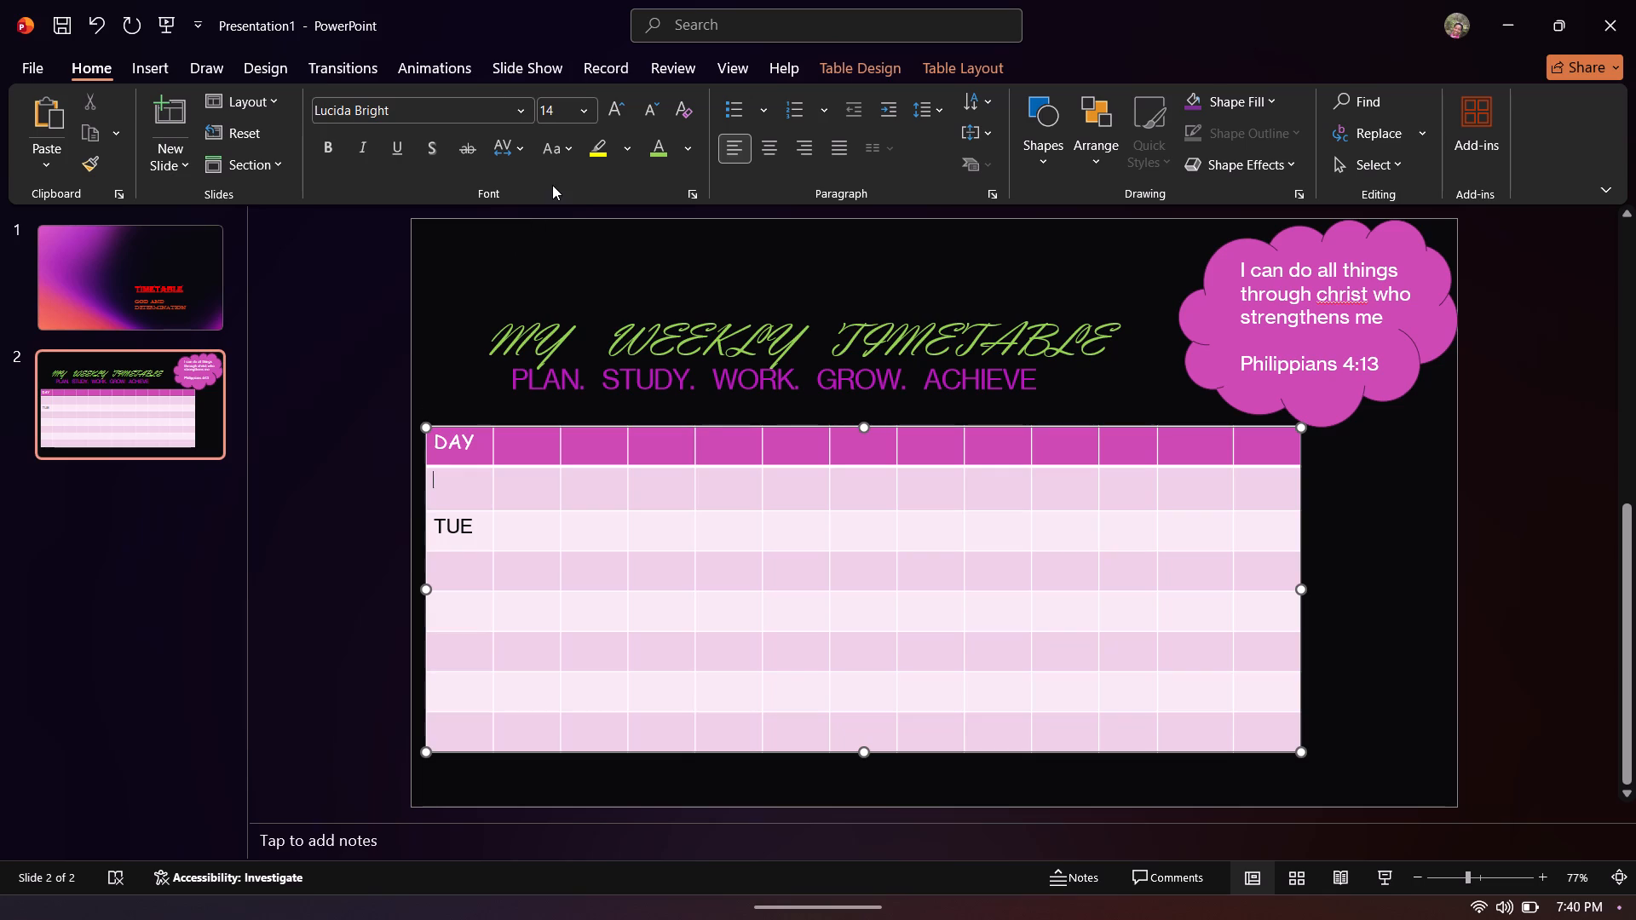
left_click(525, 108)
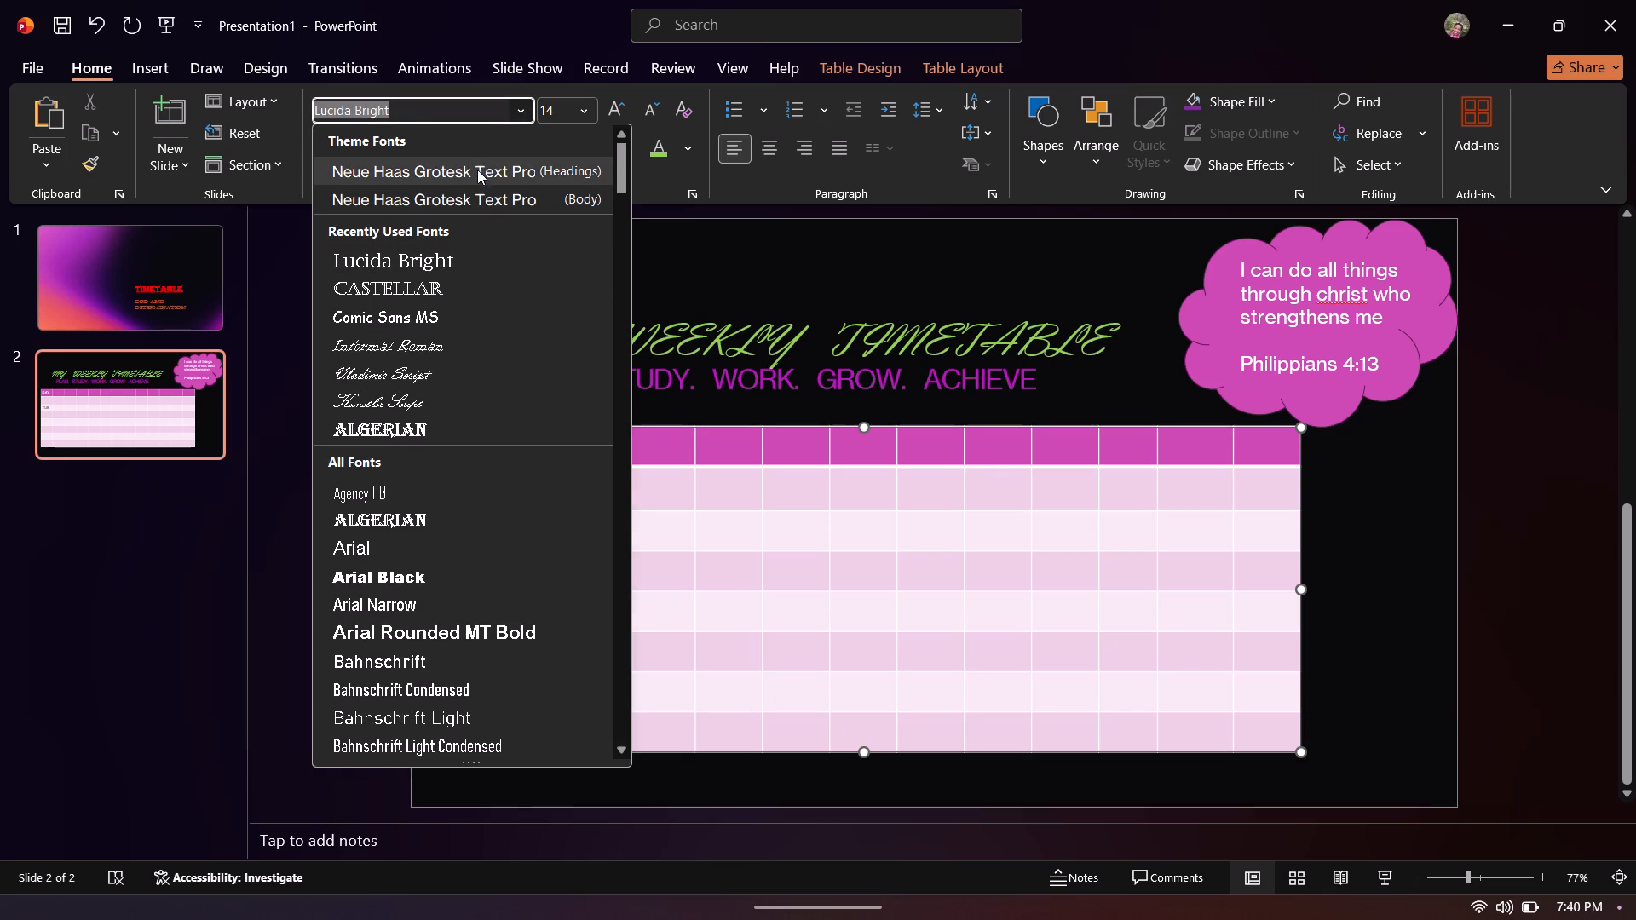
left_click(460, 190)
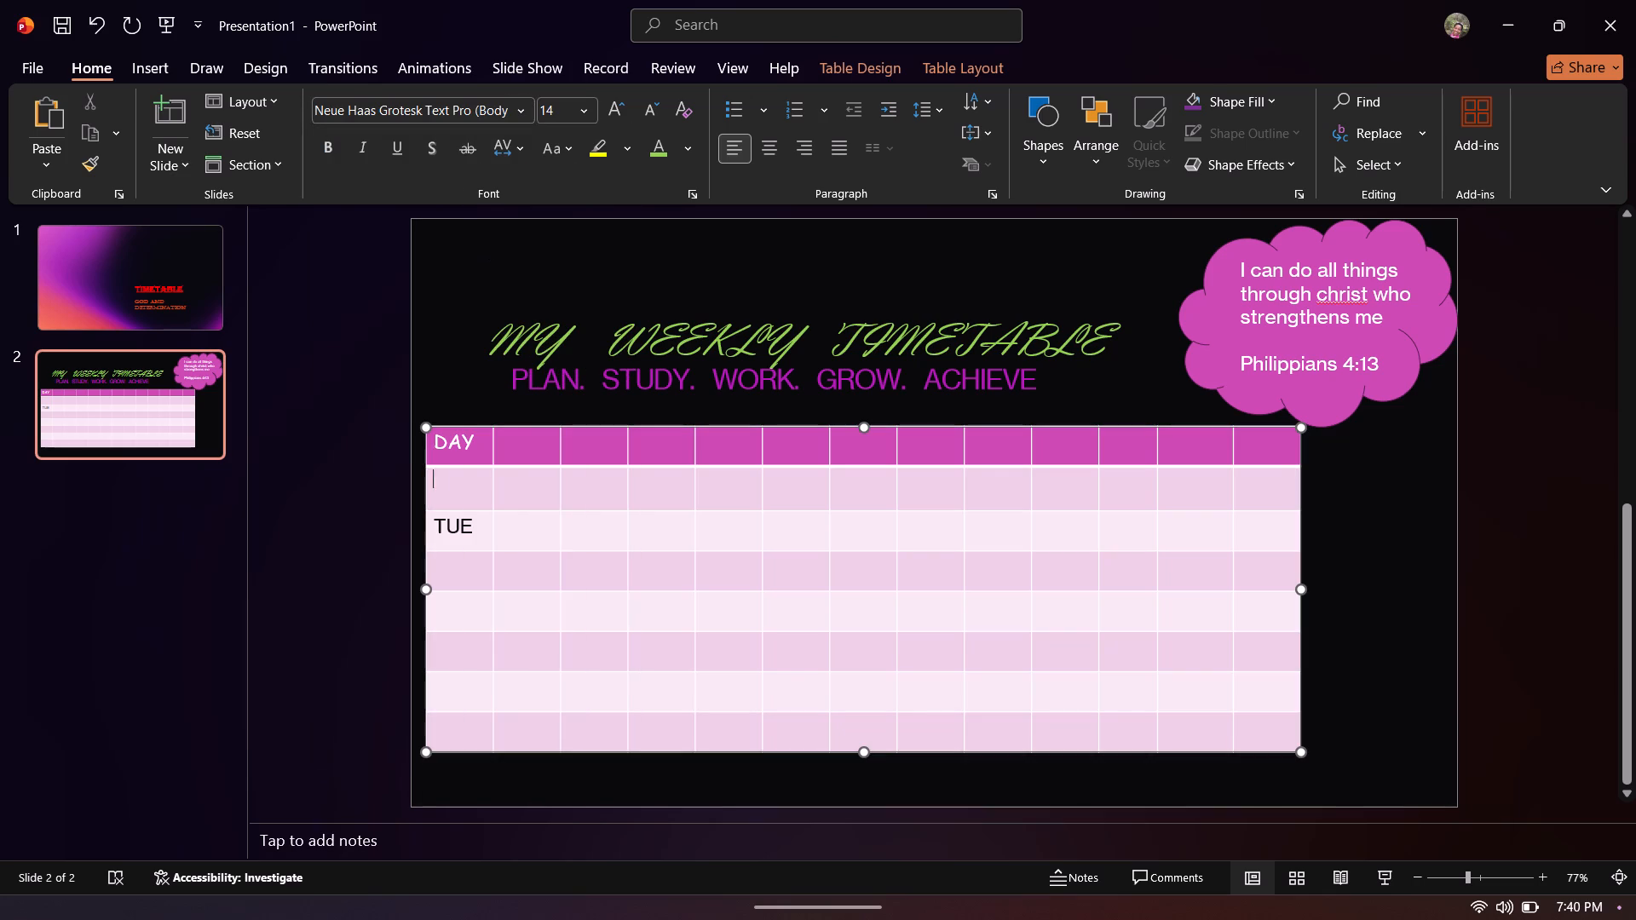
type("TU")
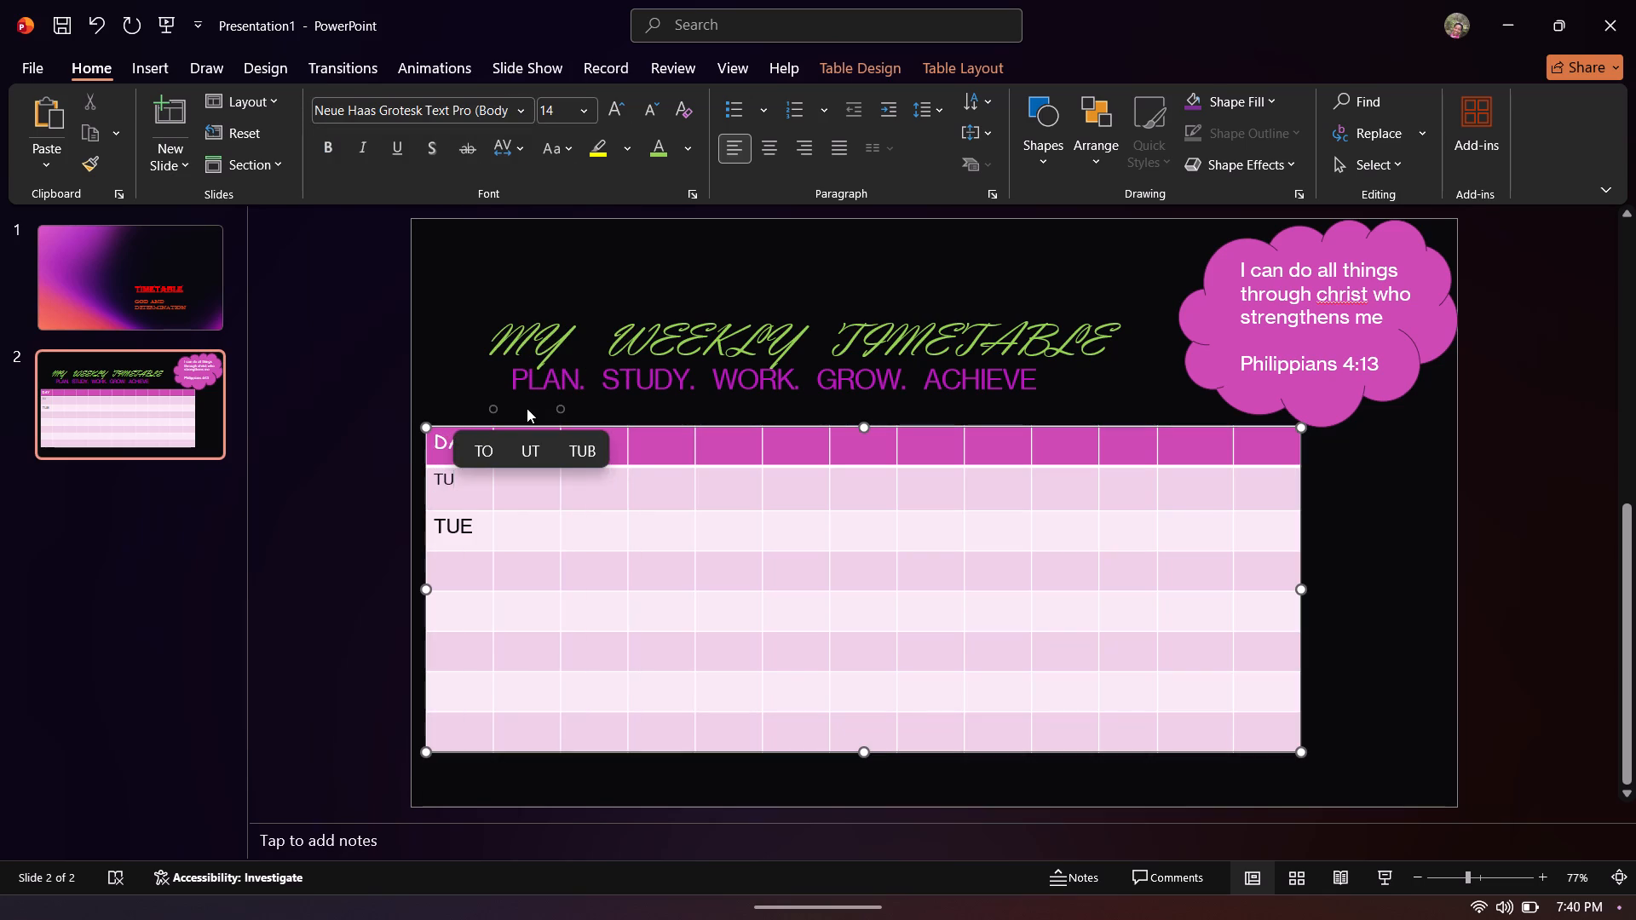
key("BackSpace")
key("BackSpace")
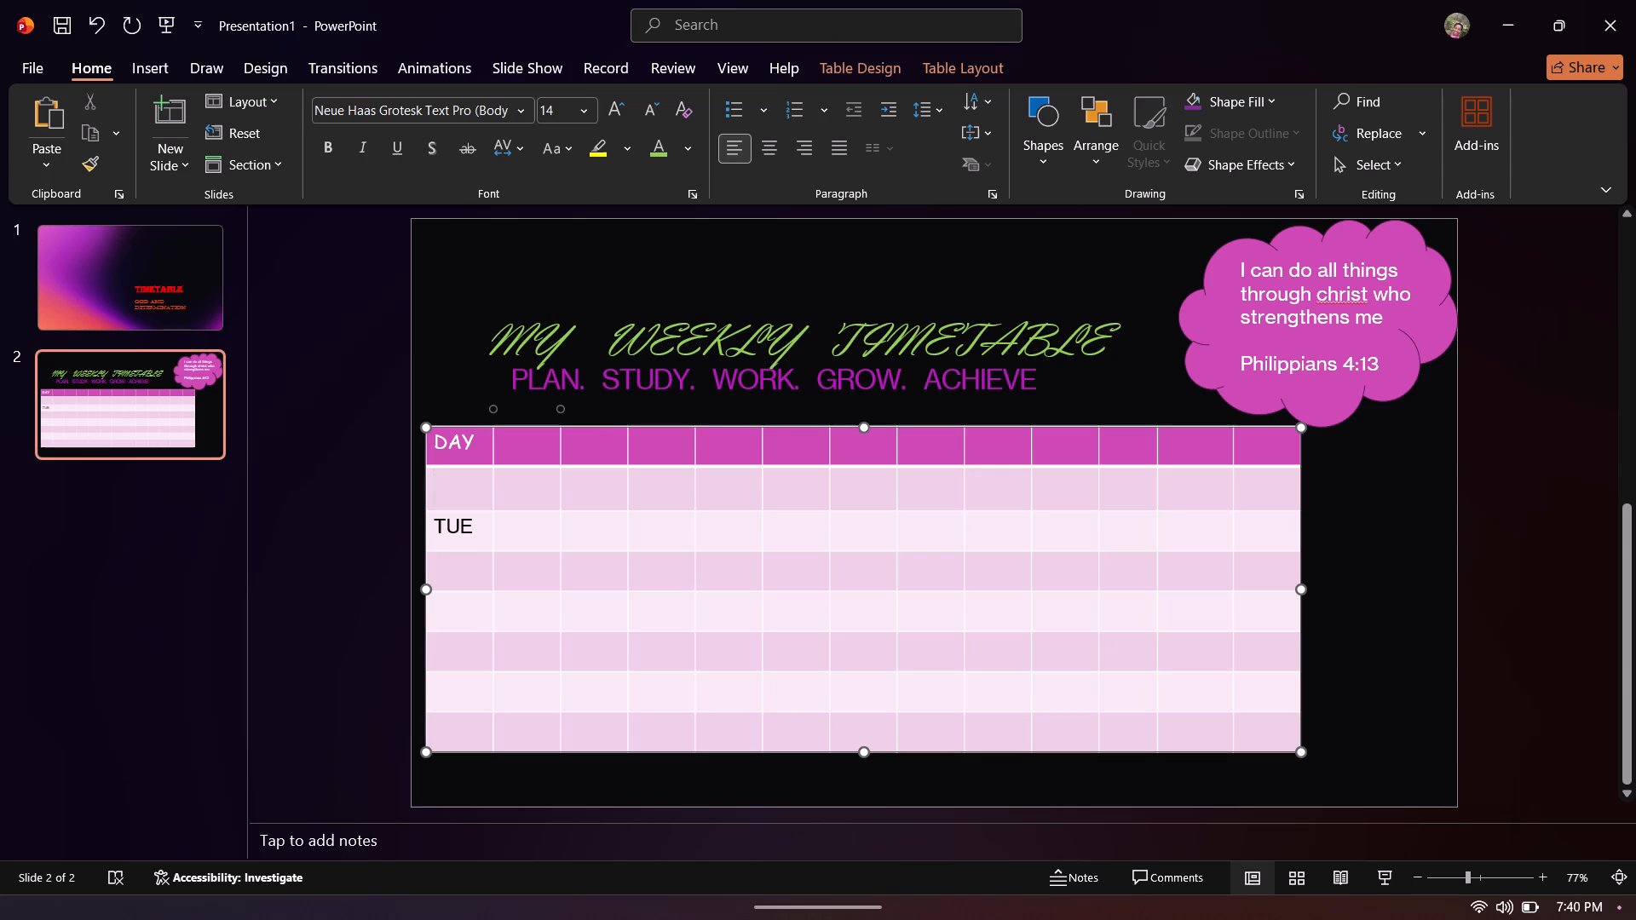
type("MON")
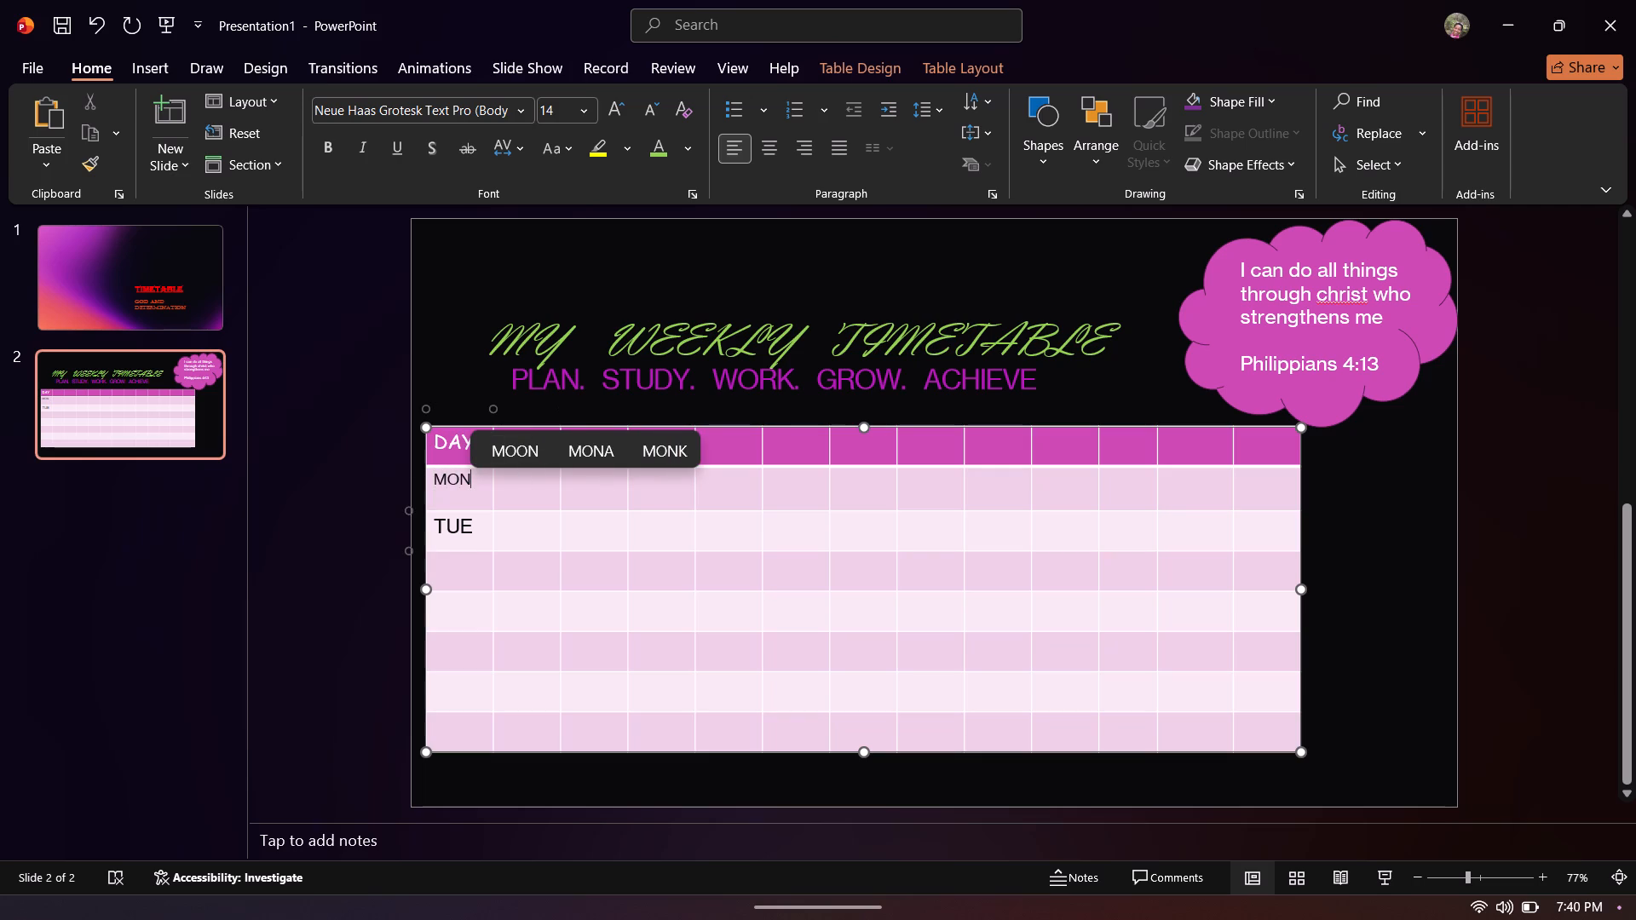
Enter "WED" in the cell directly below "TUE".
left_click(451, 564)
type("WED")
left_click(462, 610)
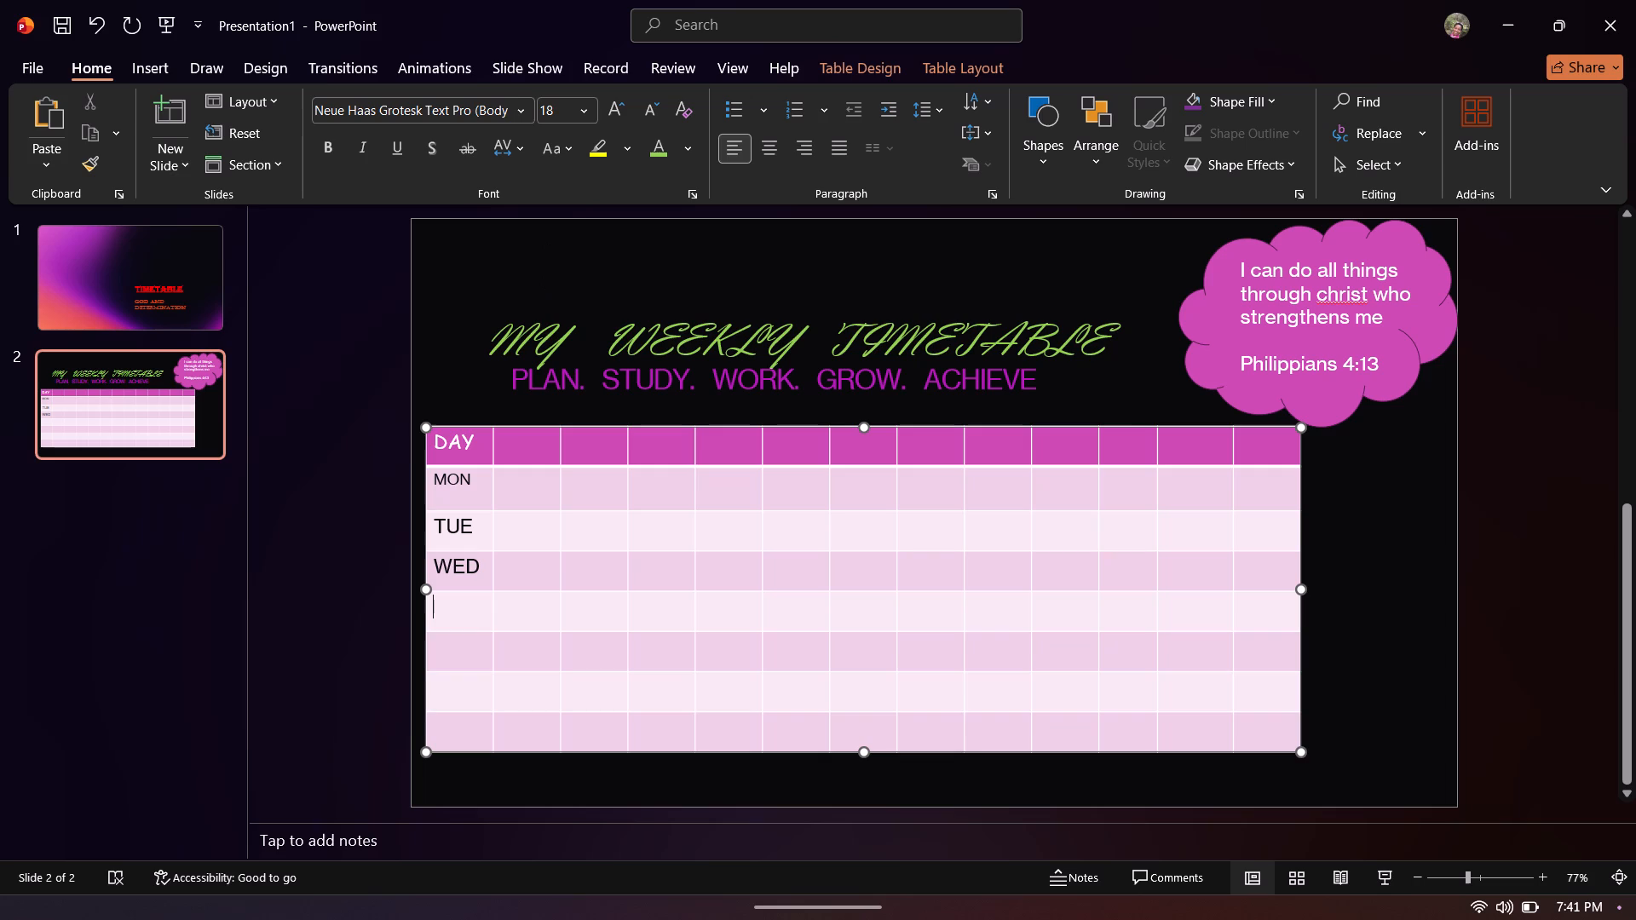
Clear "WED" from the cell below "TUE" and set that cell's font size to 16.
left_click(481, 565)
key("BackSpace")
key("BackSpace")
key("BackSpace")
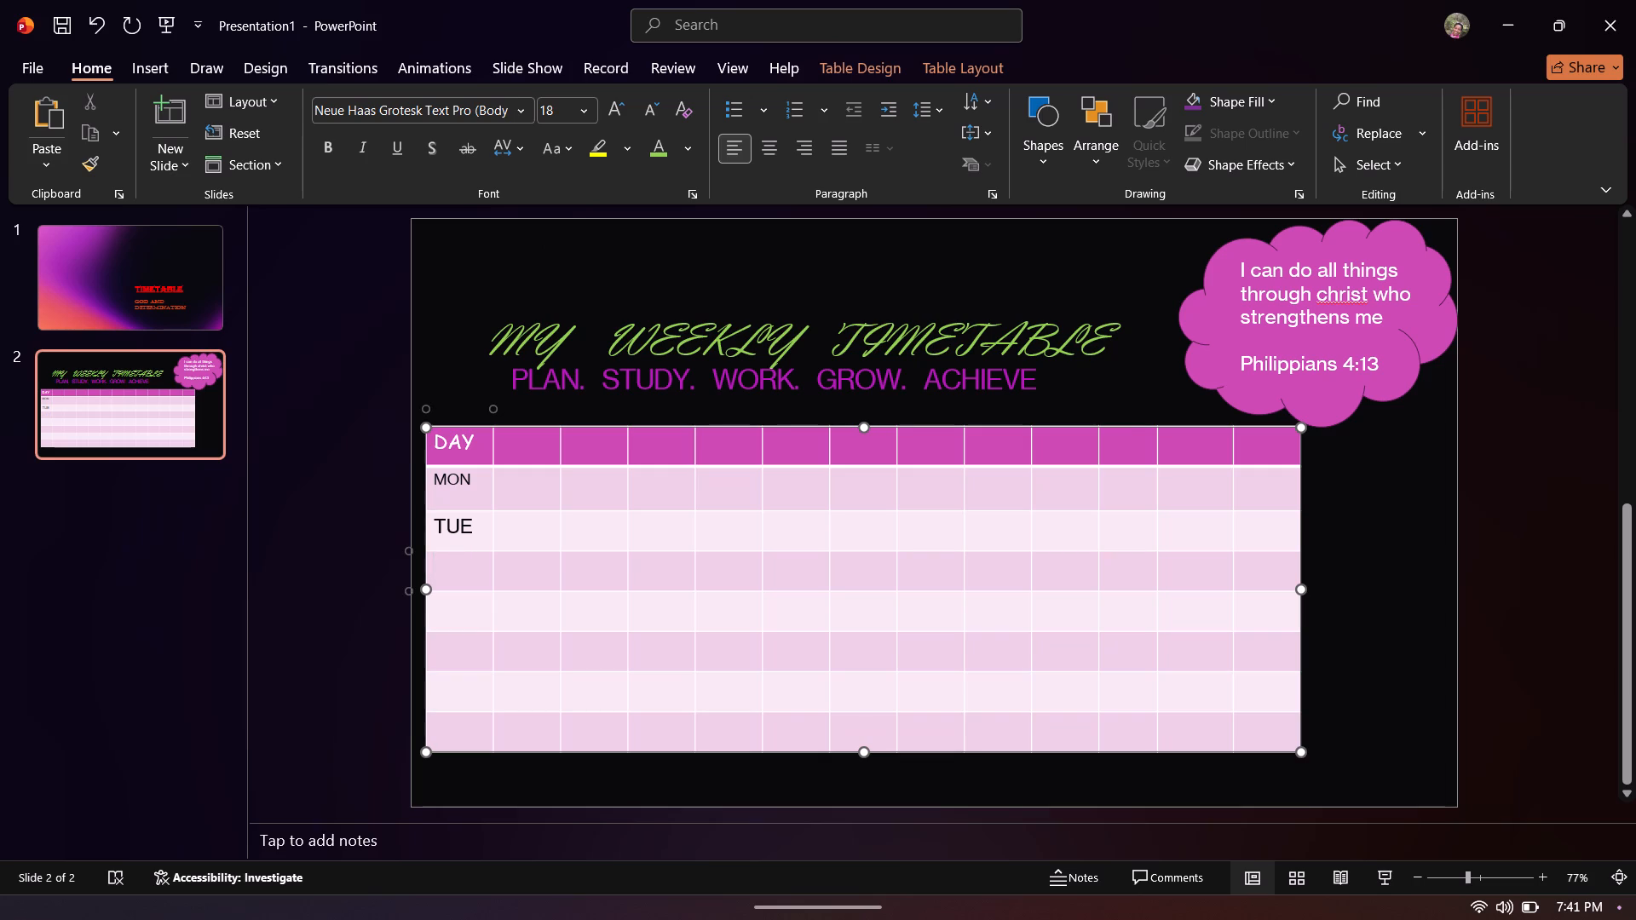
left_click(583, 108)
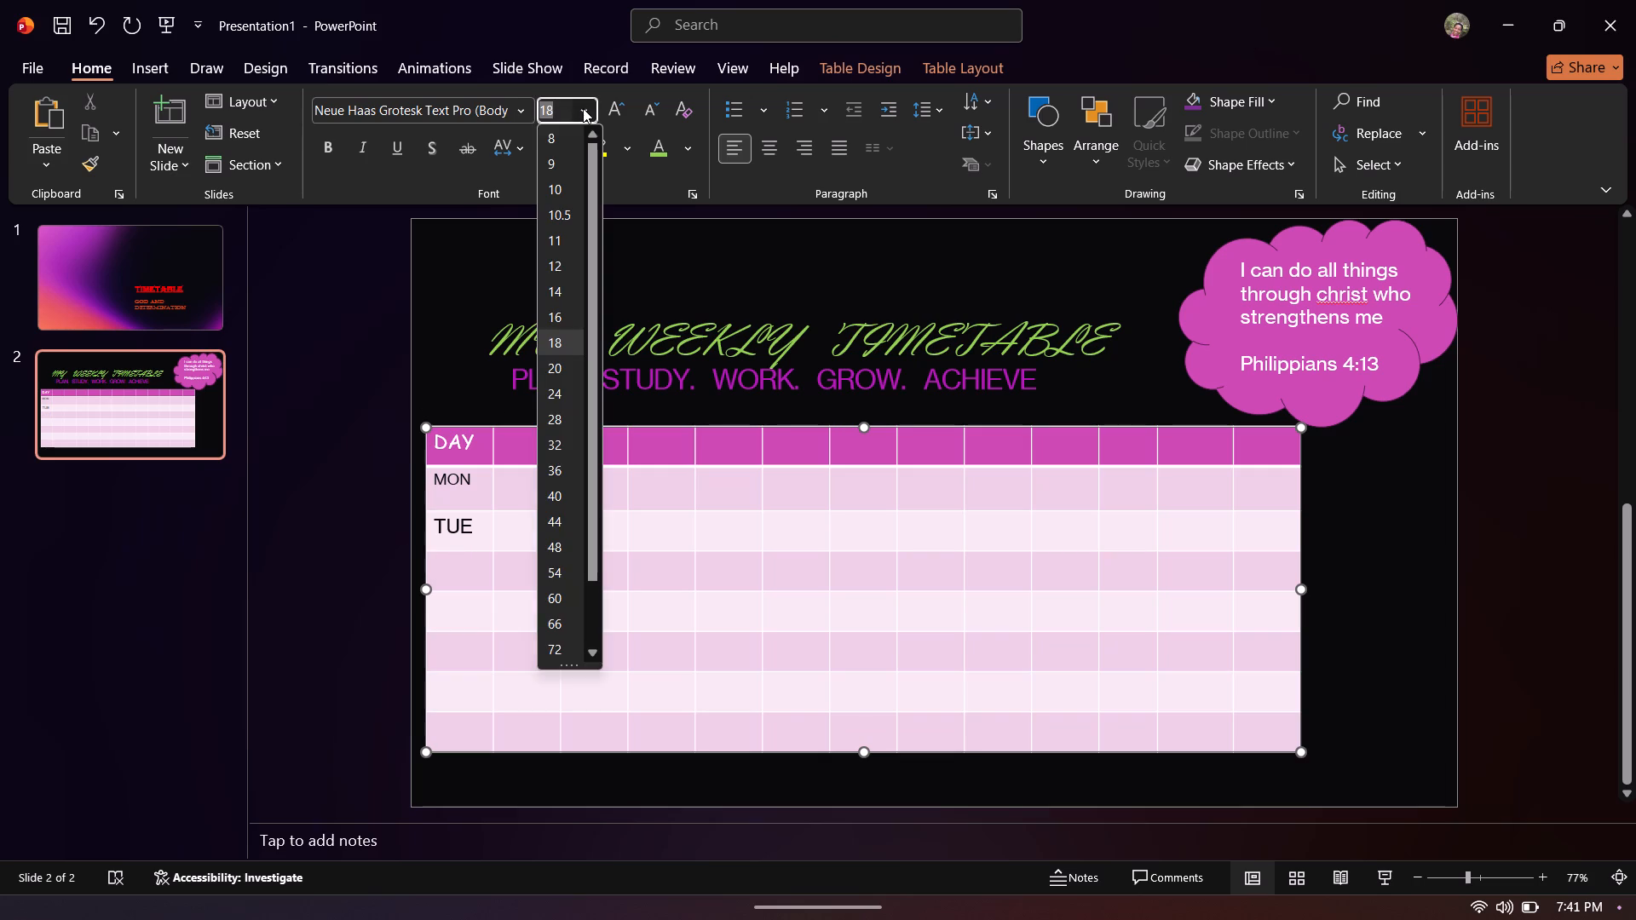
left_click(558, 311)
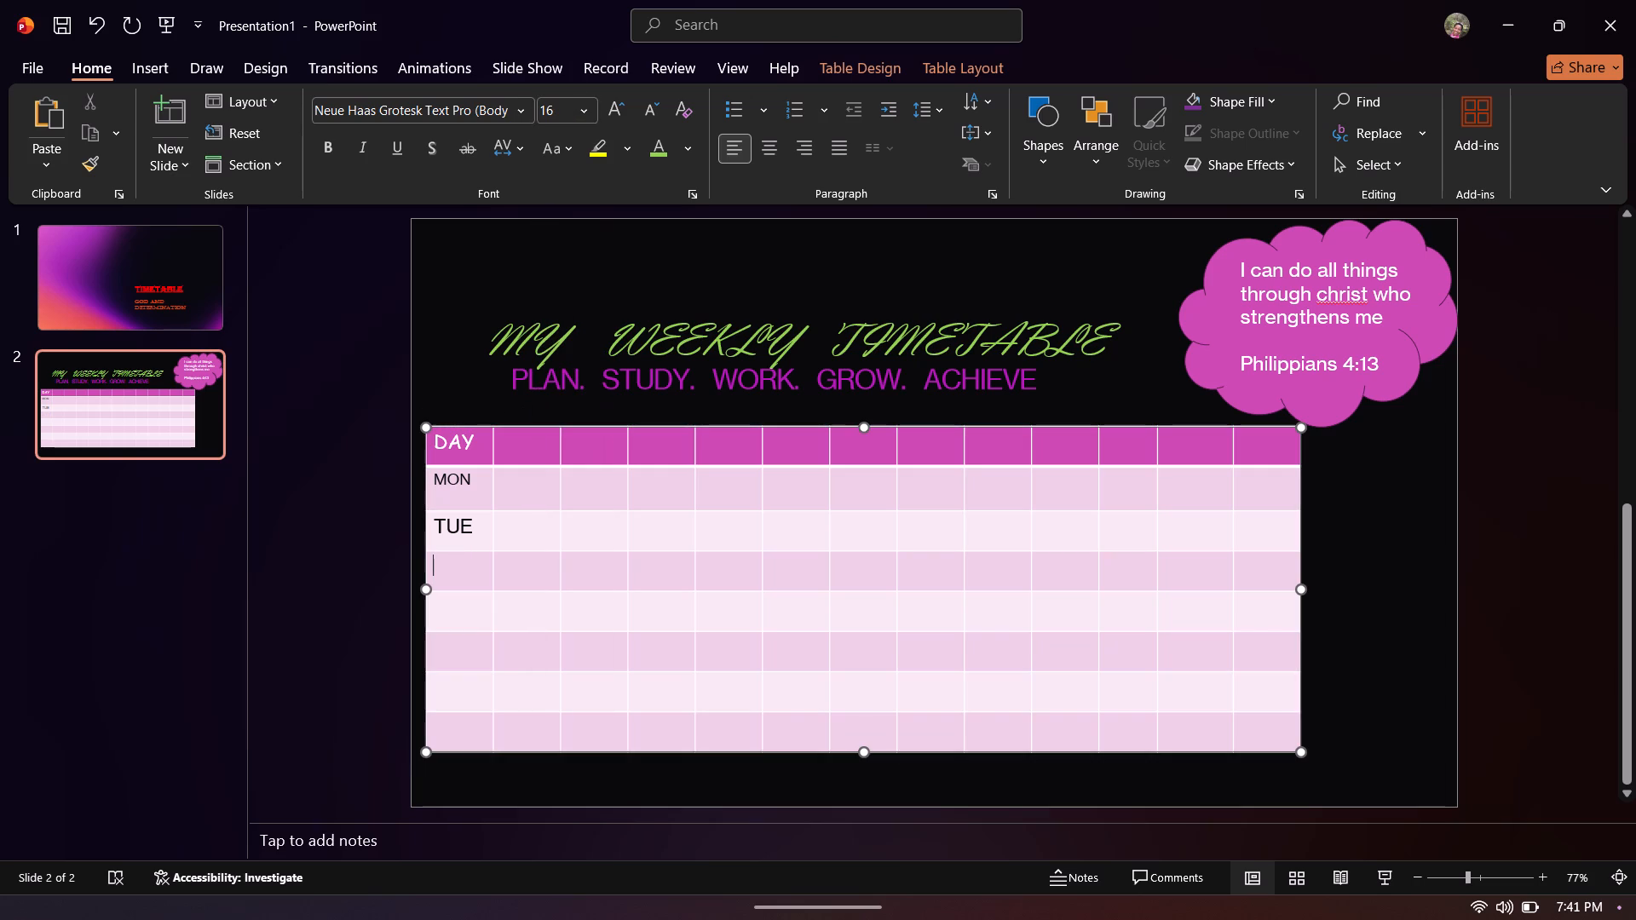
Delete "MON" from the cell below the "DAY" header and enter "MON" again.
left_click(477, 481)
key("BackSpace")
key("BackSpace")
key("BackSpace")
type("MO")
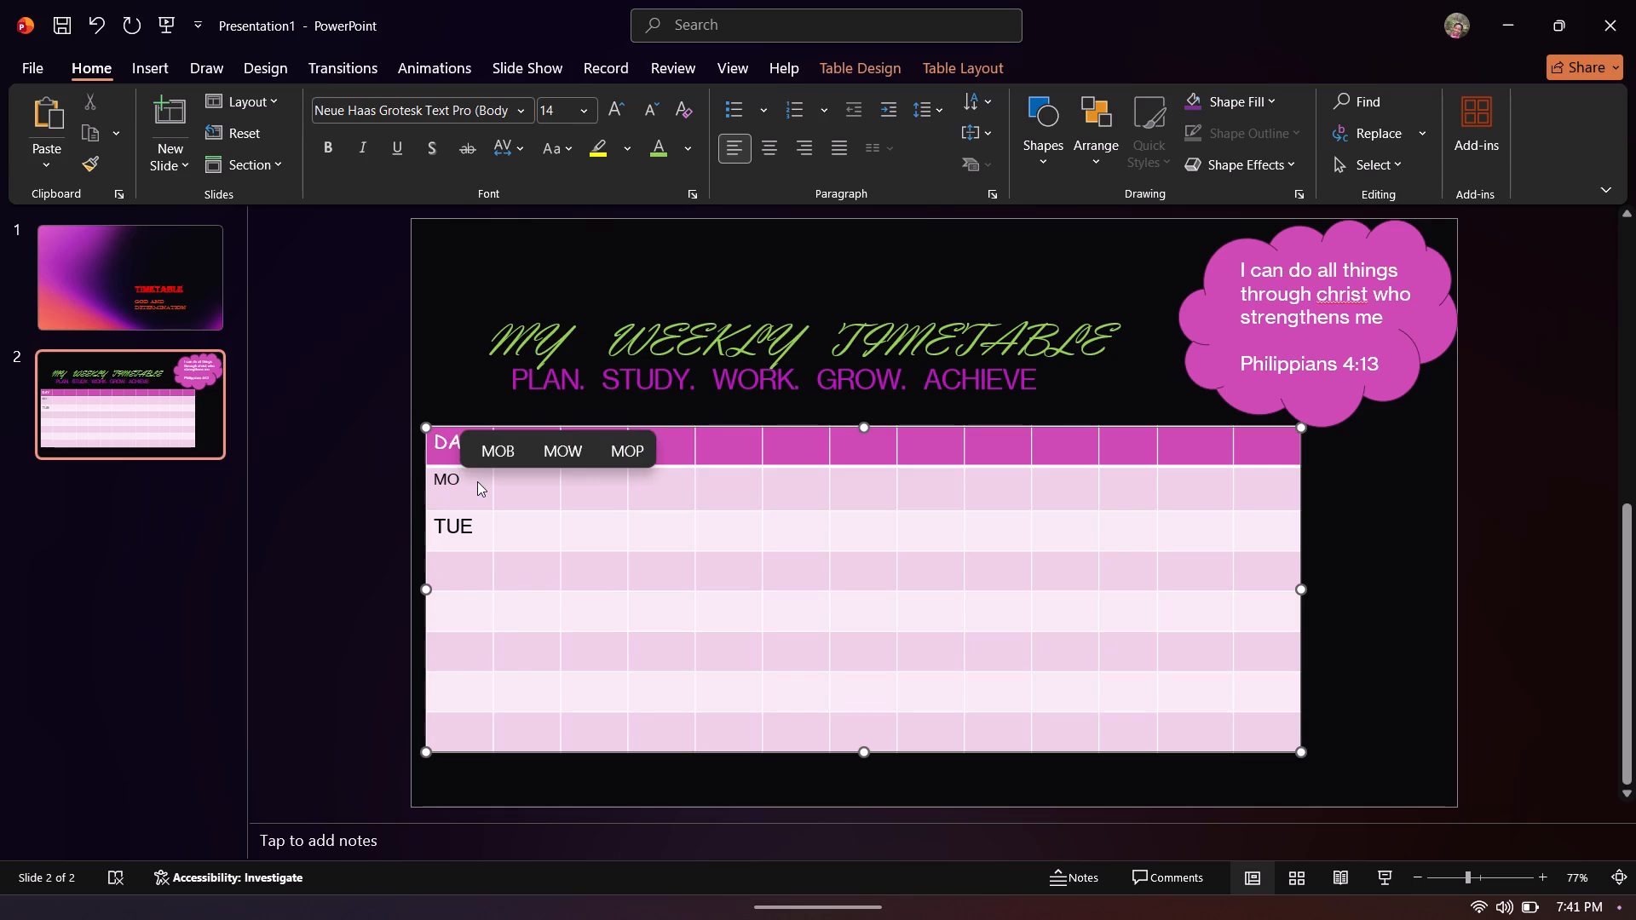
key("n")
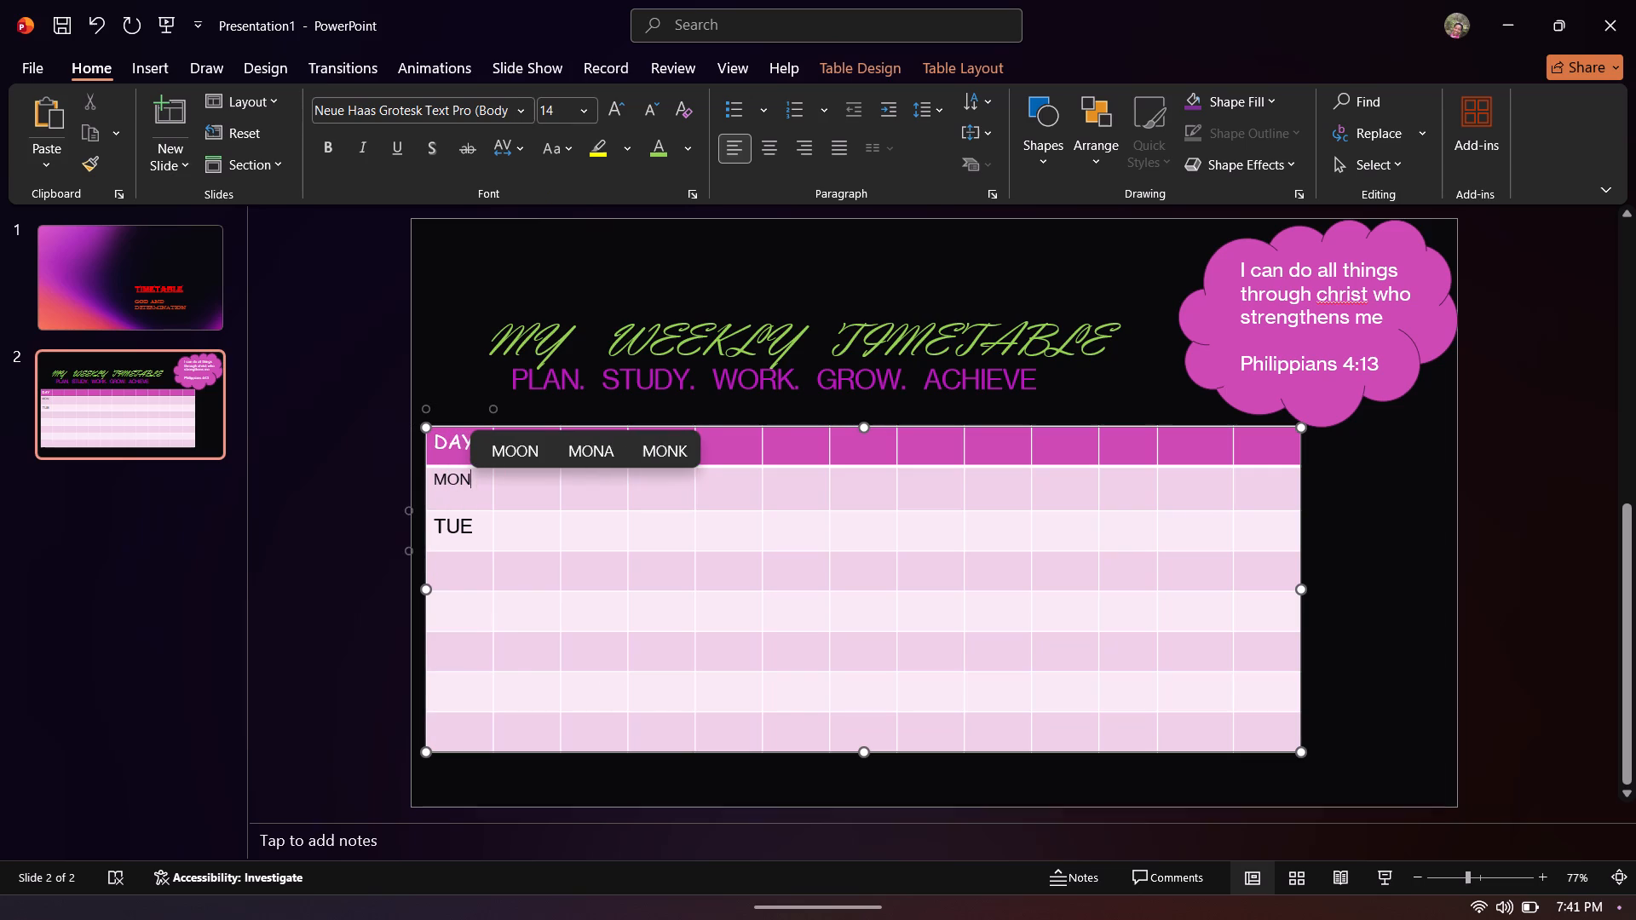
Clear the "TUE" cell, set its font size to 14 to match "MON", and enter "TUE" again.
left_click(473, 526)
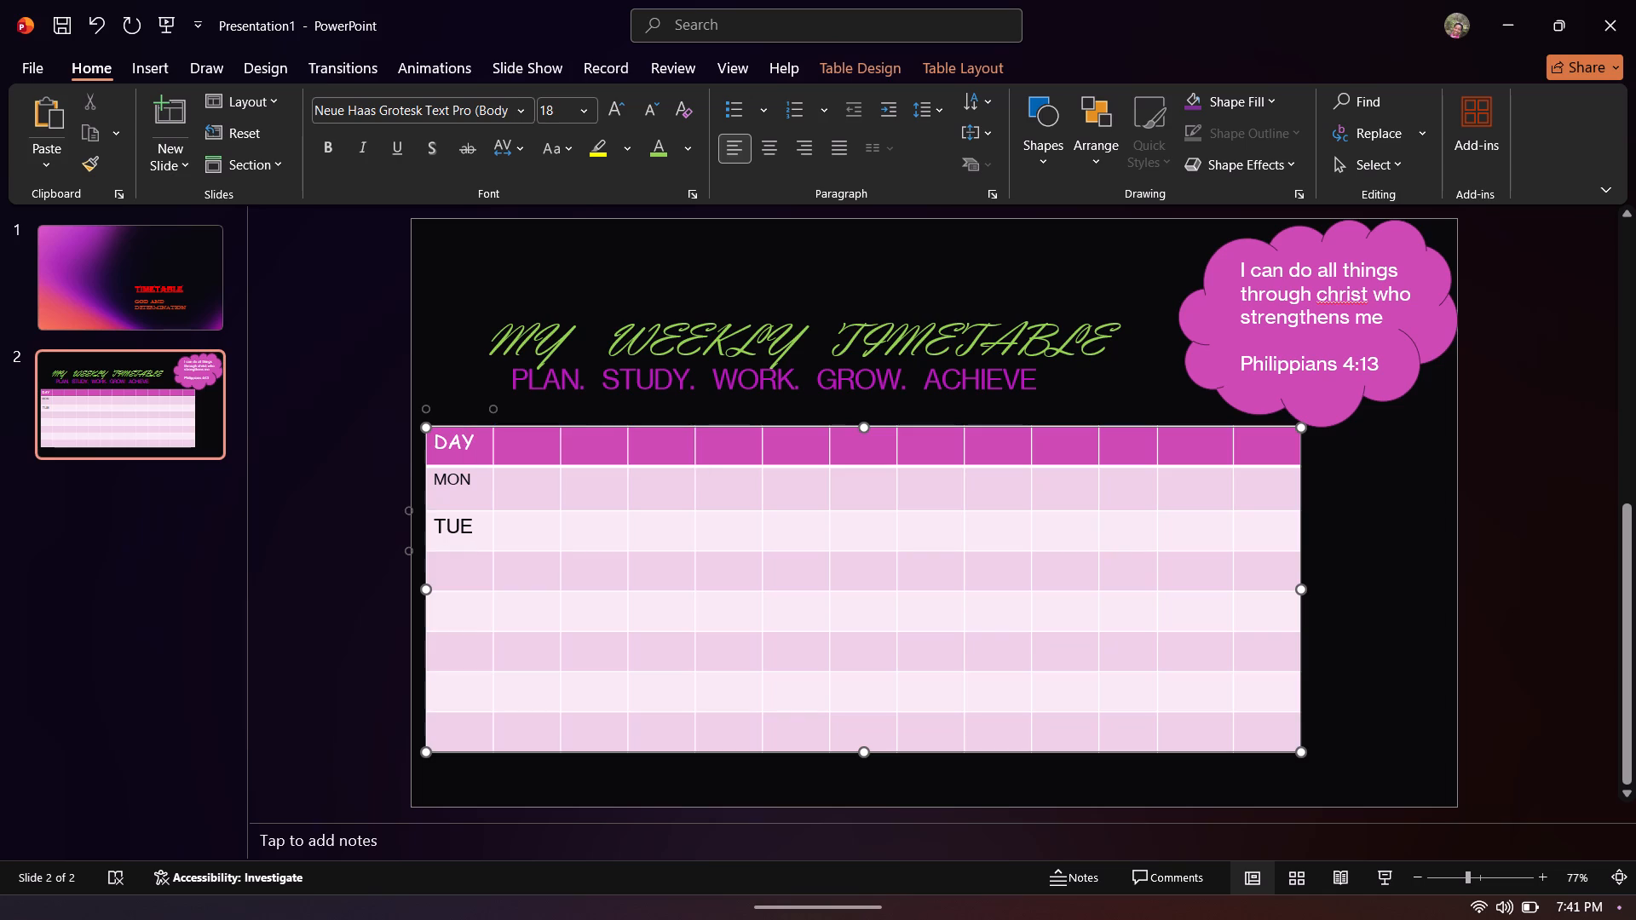
left_click(481, 477)
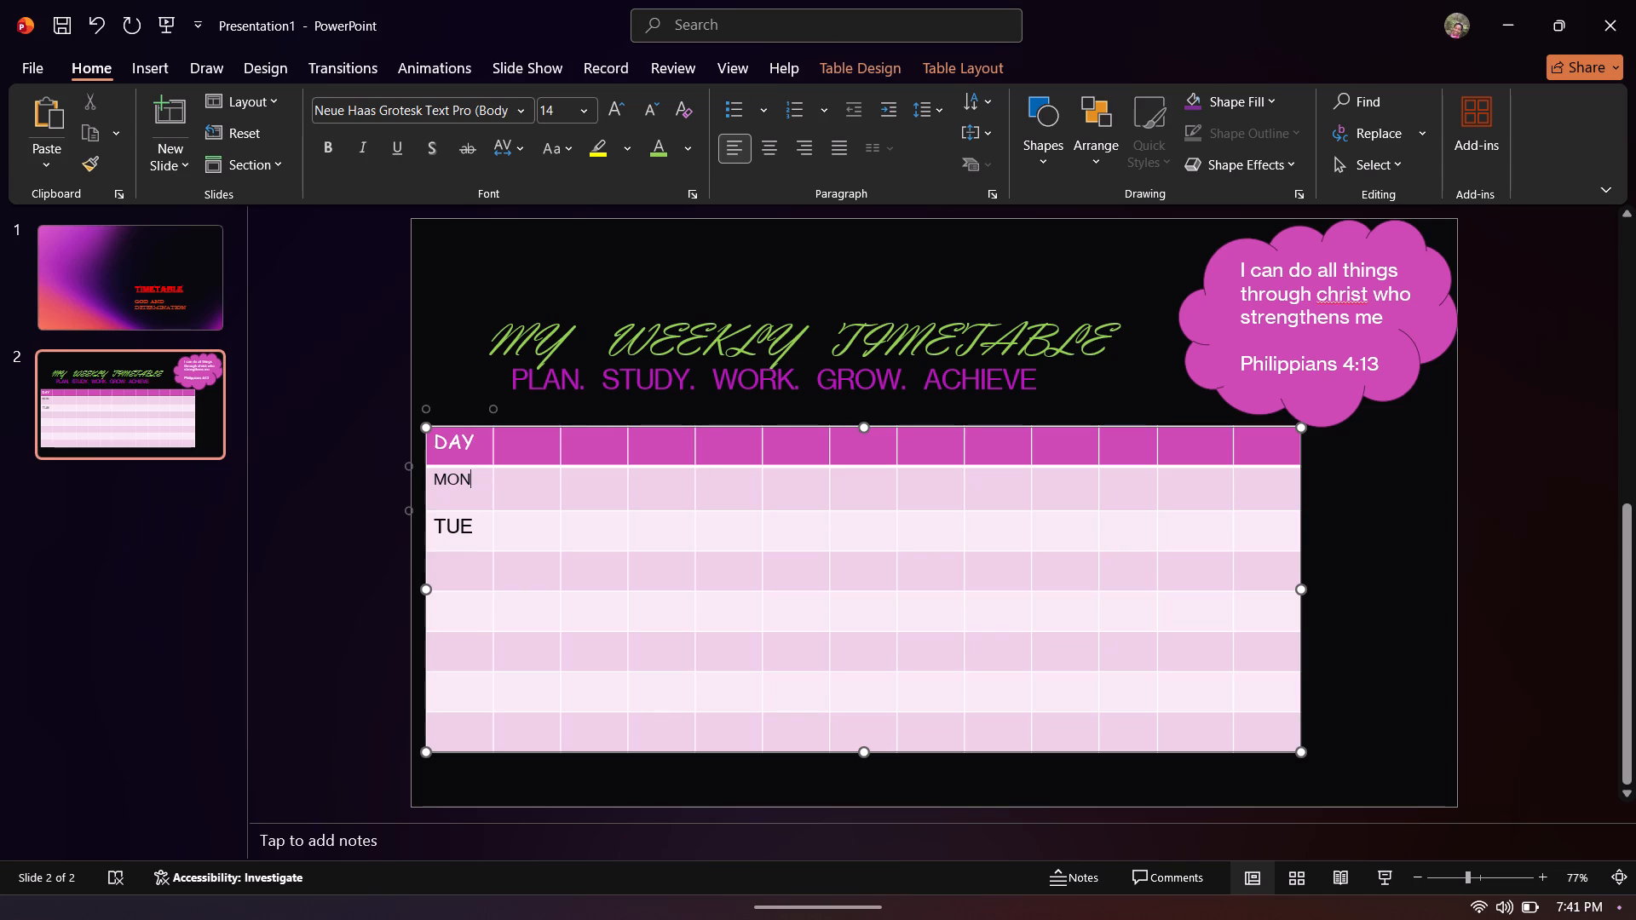
left_click(480, 531)
key("BackSpace")
key("BackSpace")
key("BackSpace")
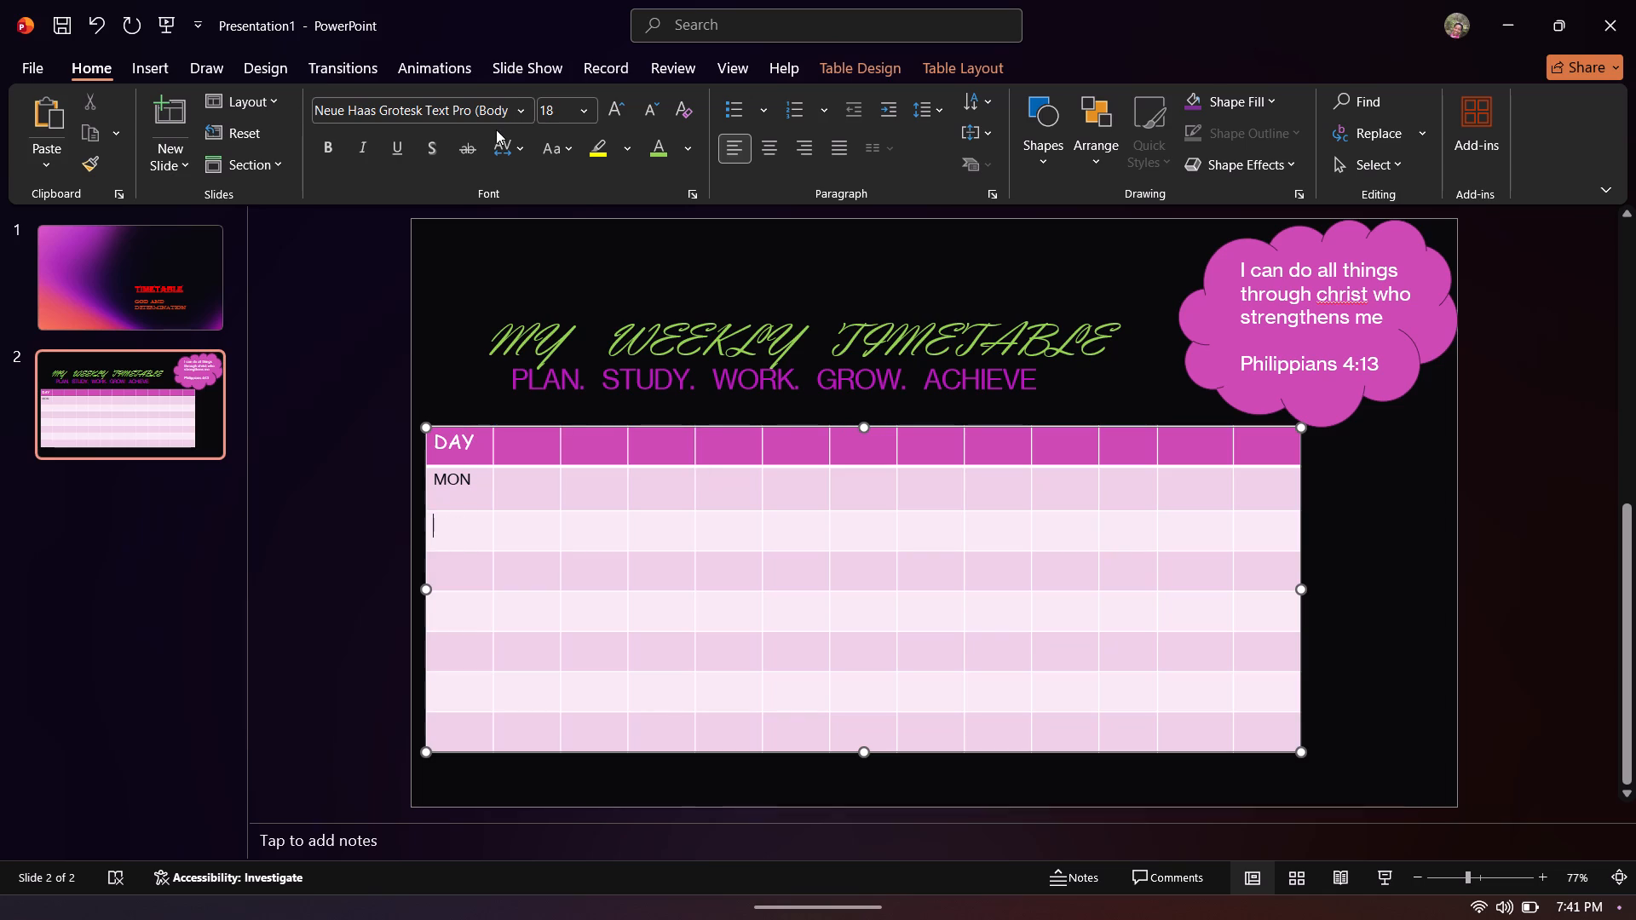
left_click(582, 110)
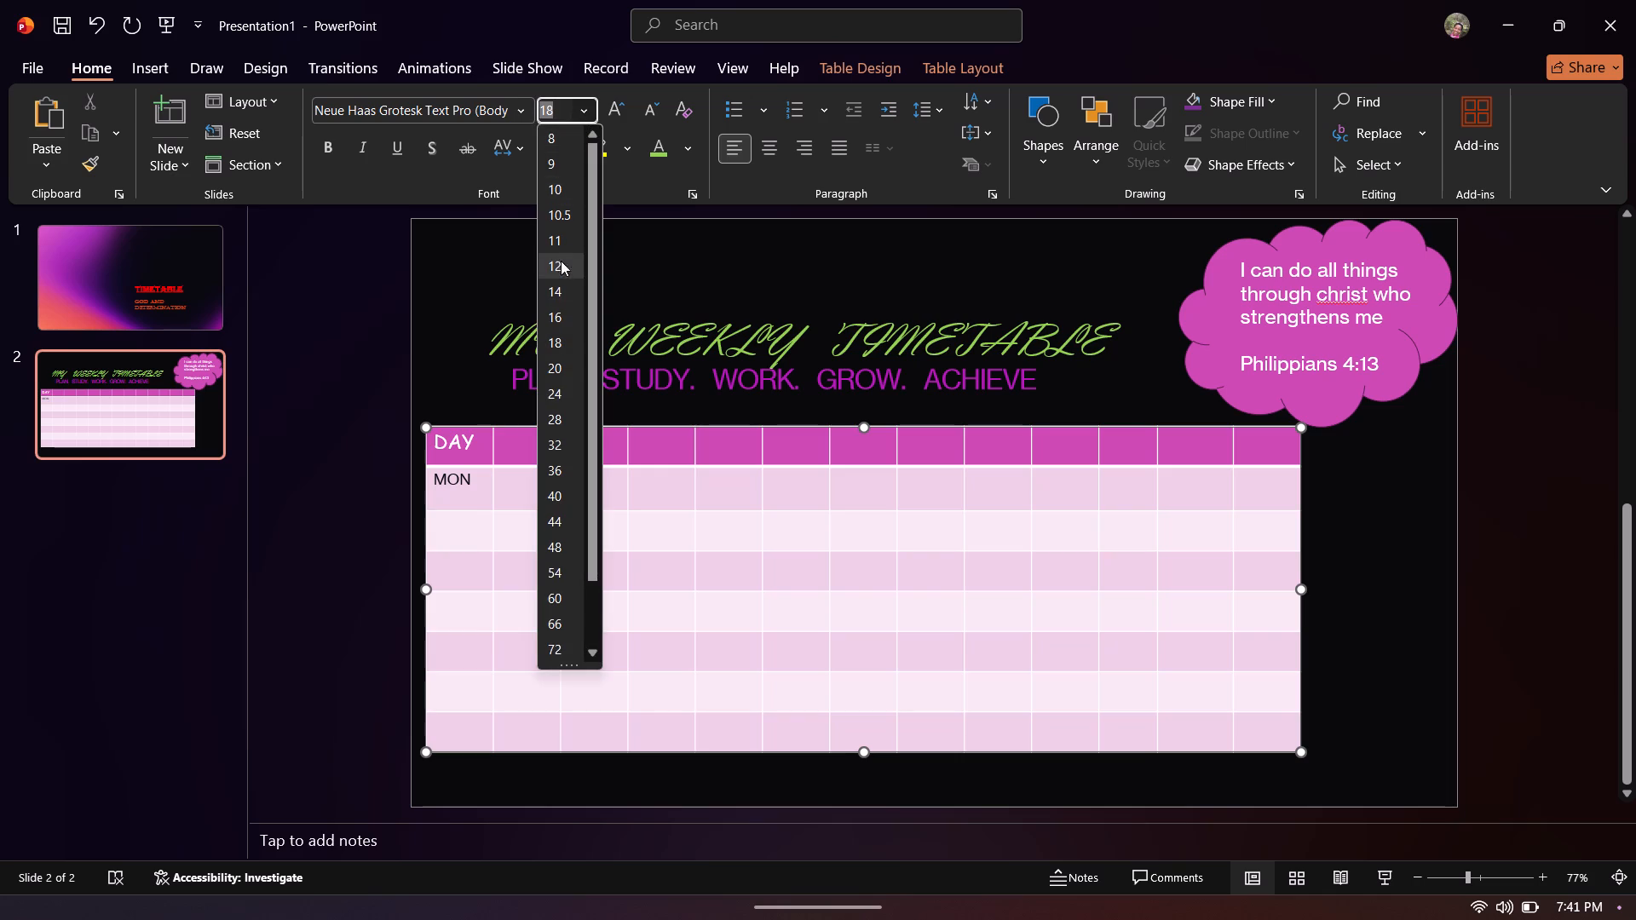
left_click(550, 289)
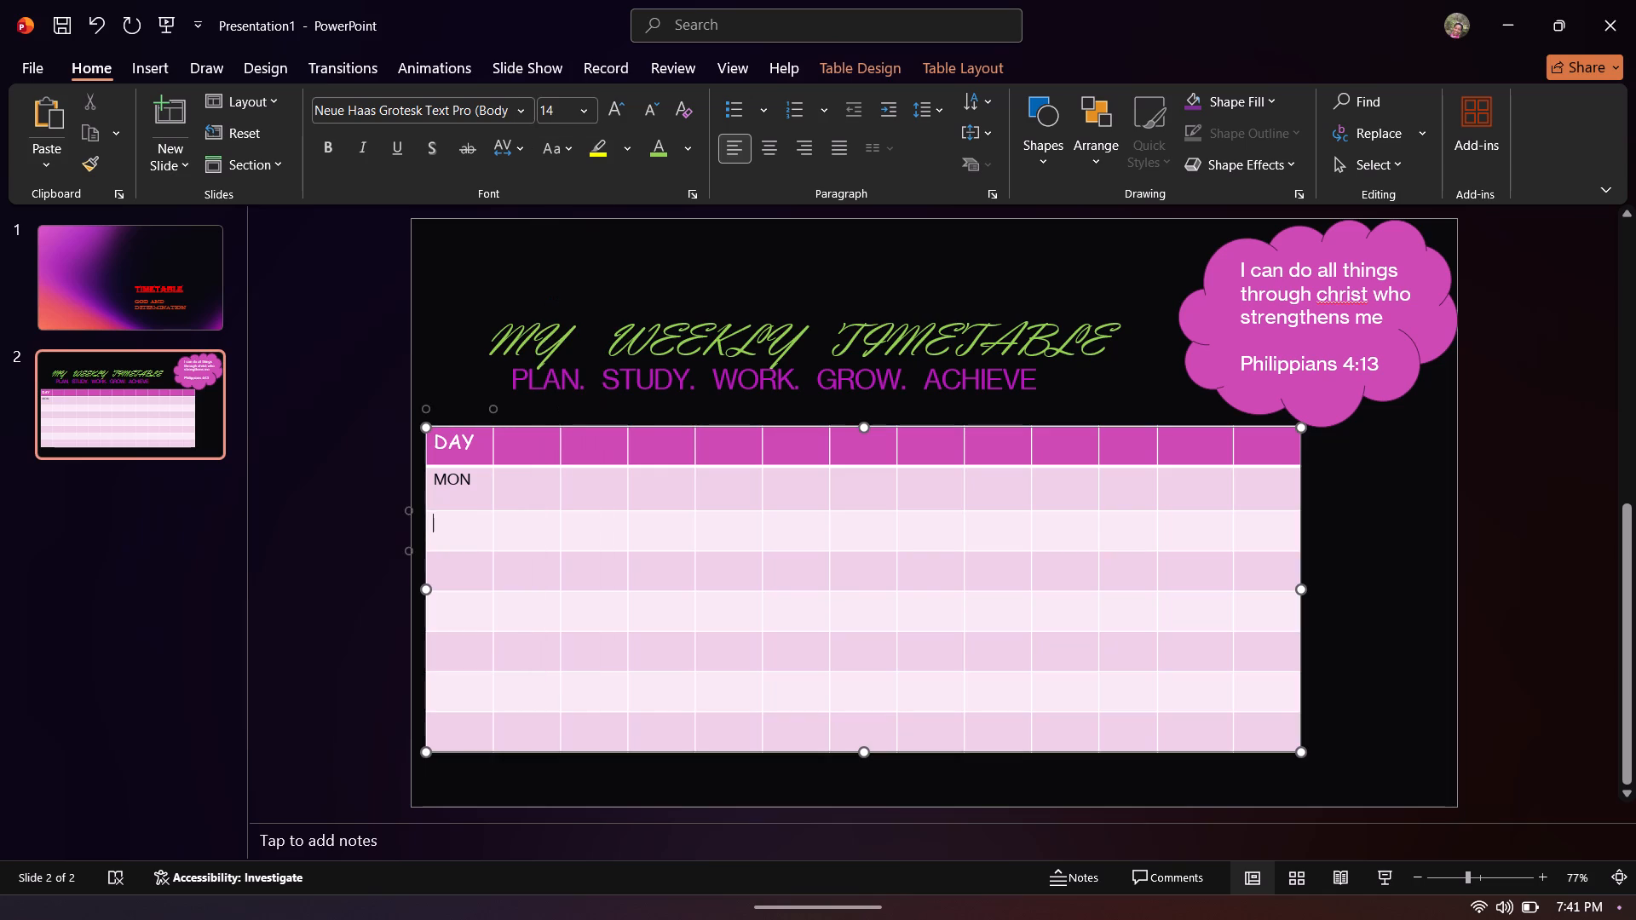
key("t")
type("UE")
Set the font size to 14 in the cell directly below "TUE" and enter "WED".
left_click(457, 562)
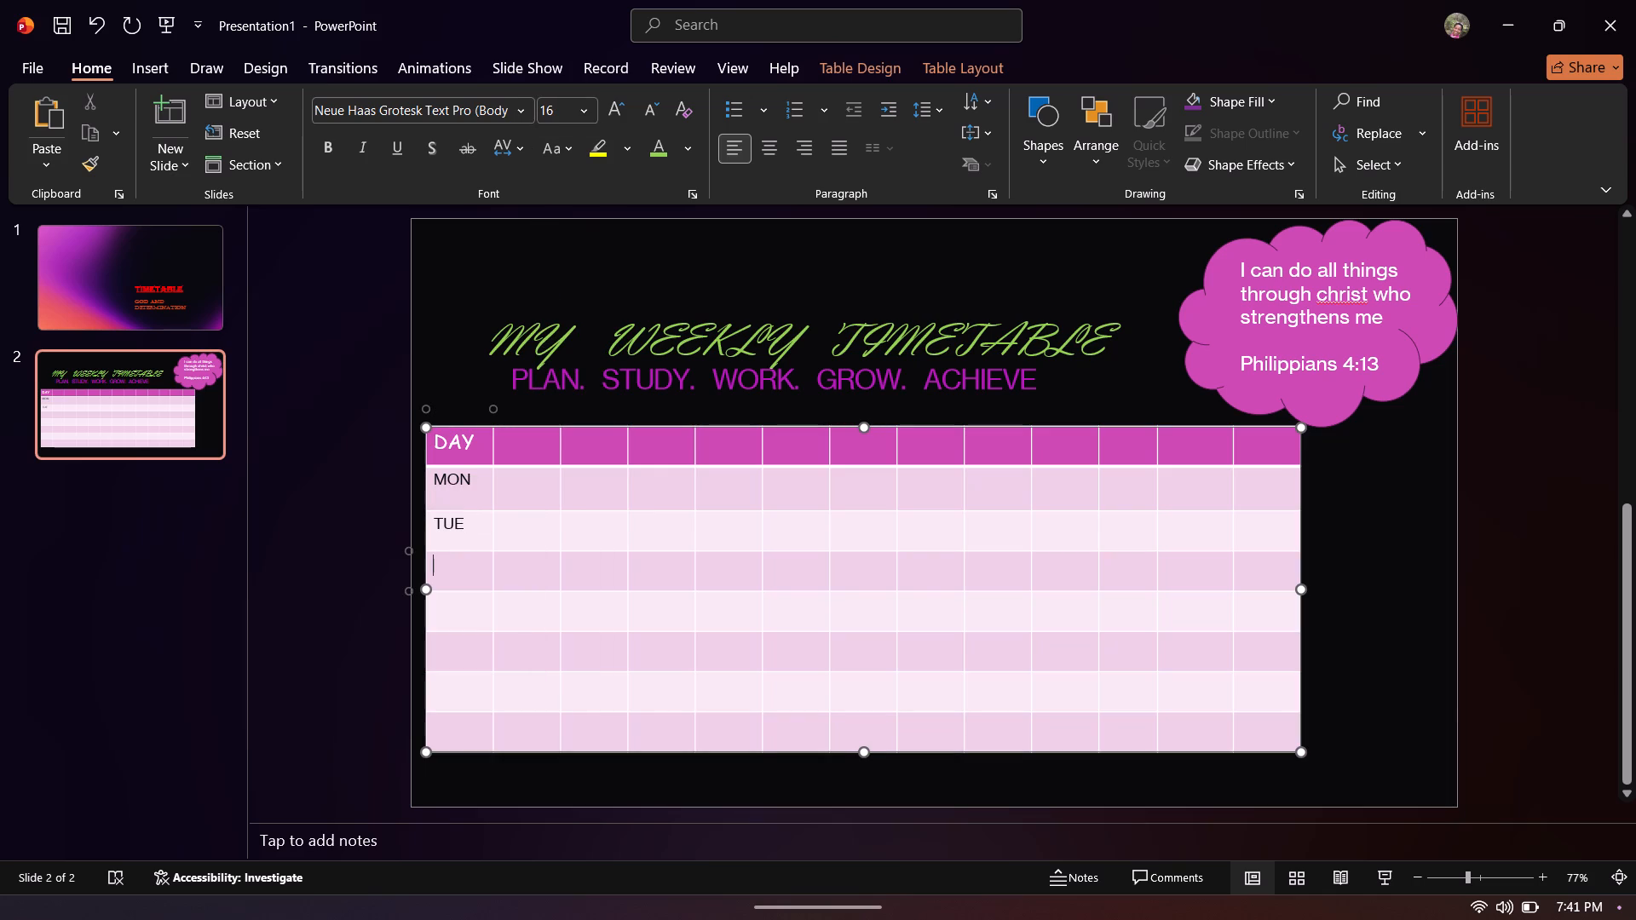
left_click(586, 104)
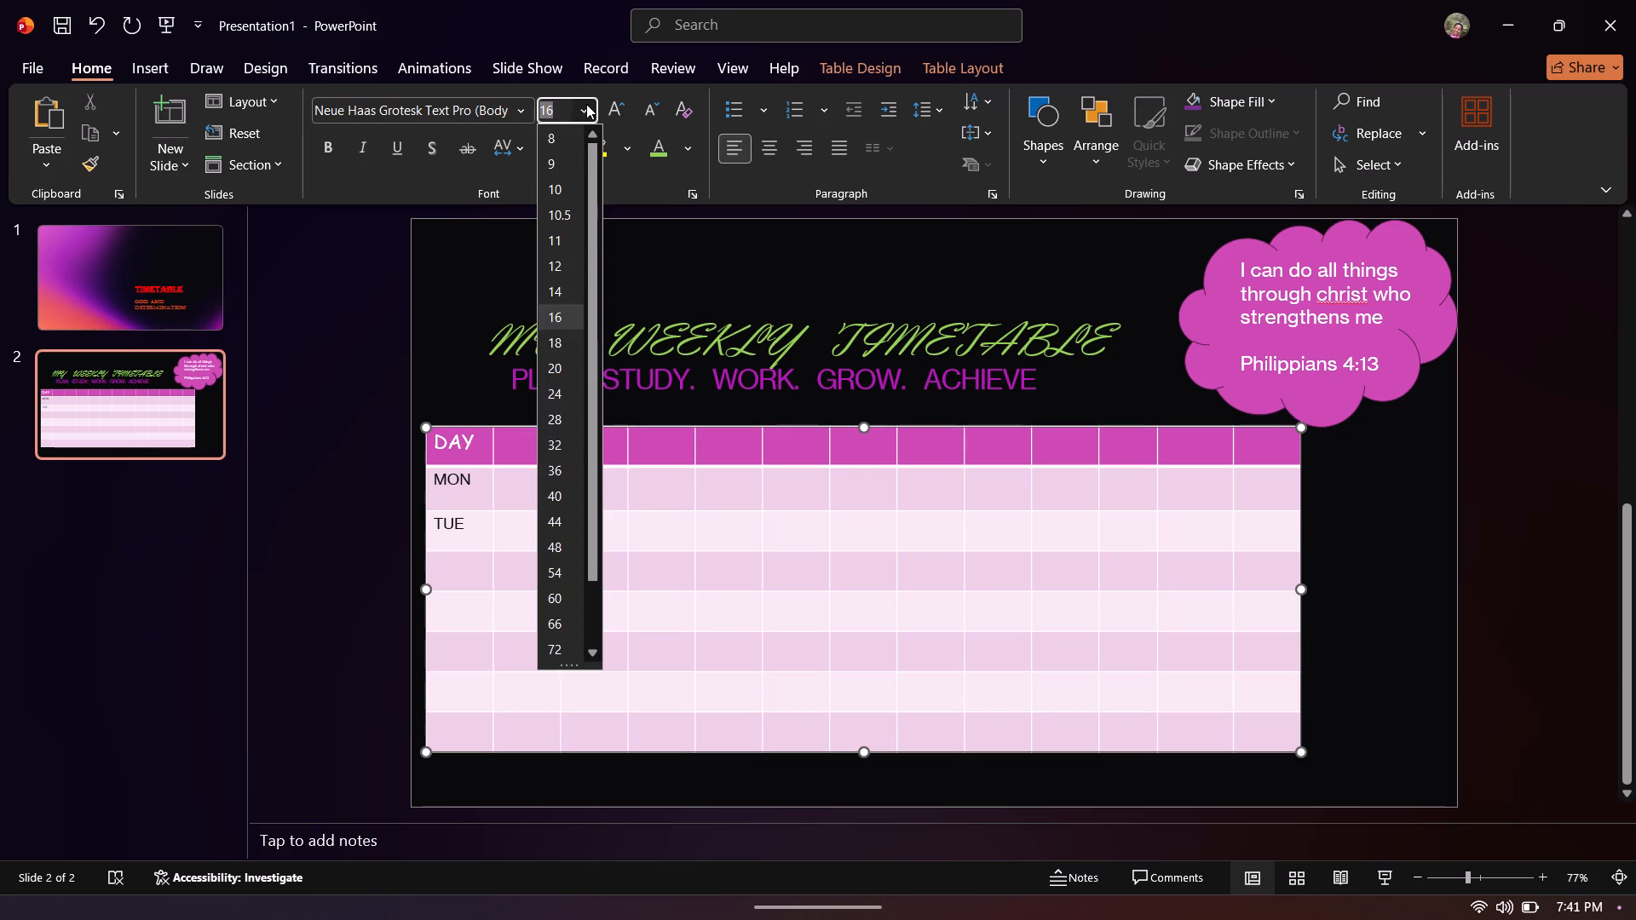
left_click(560, 294)
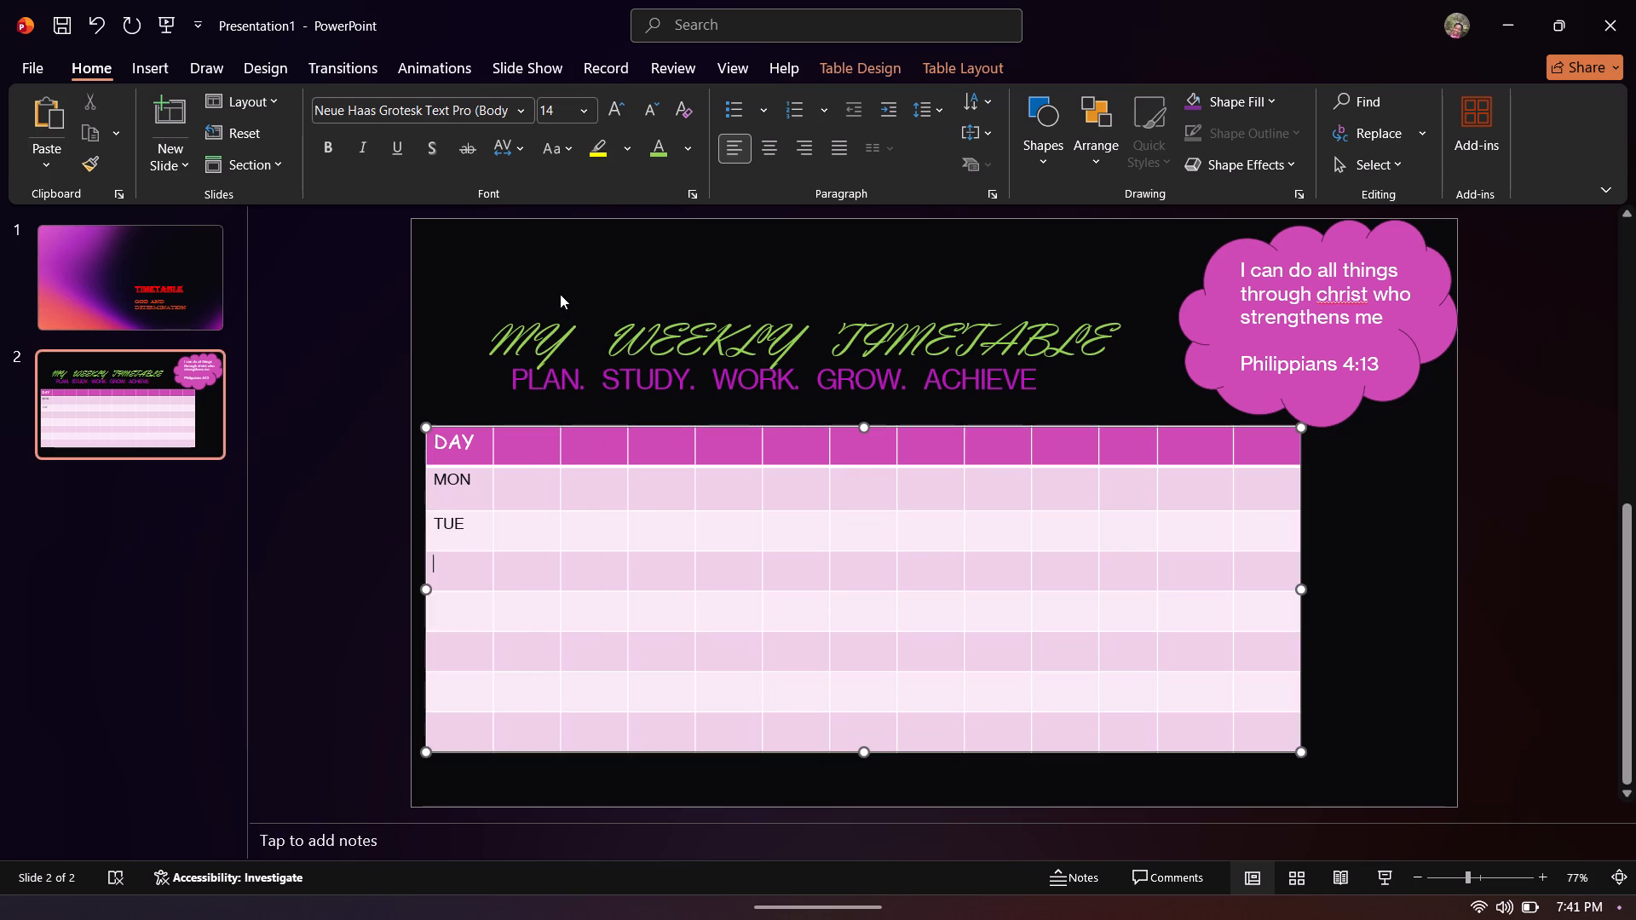
type("WED")
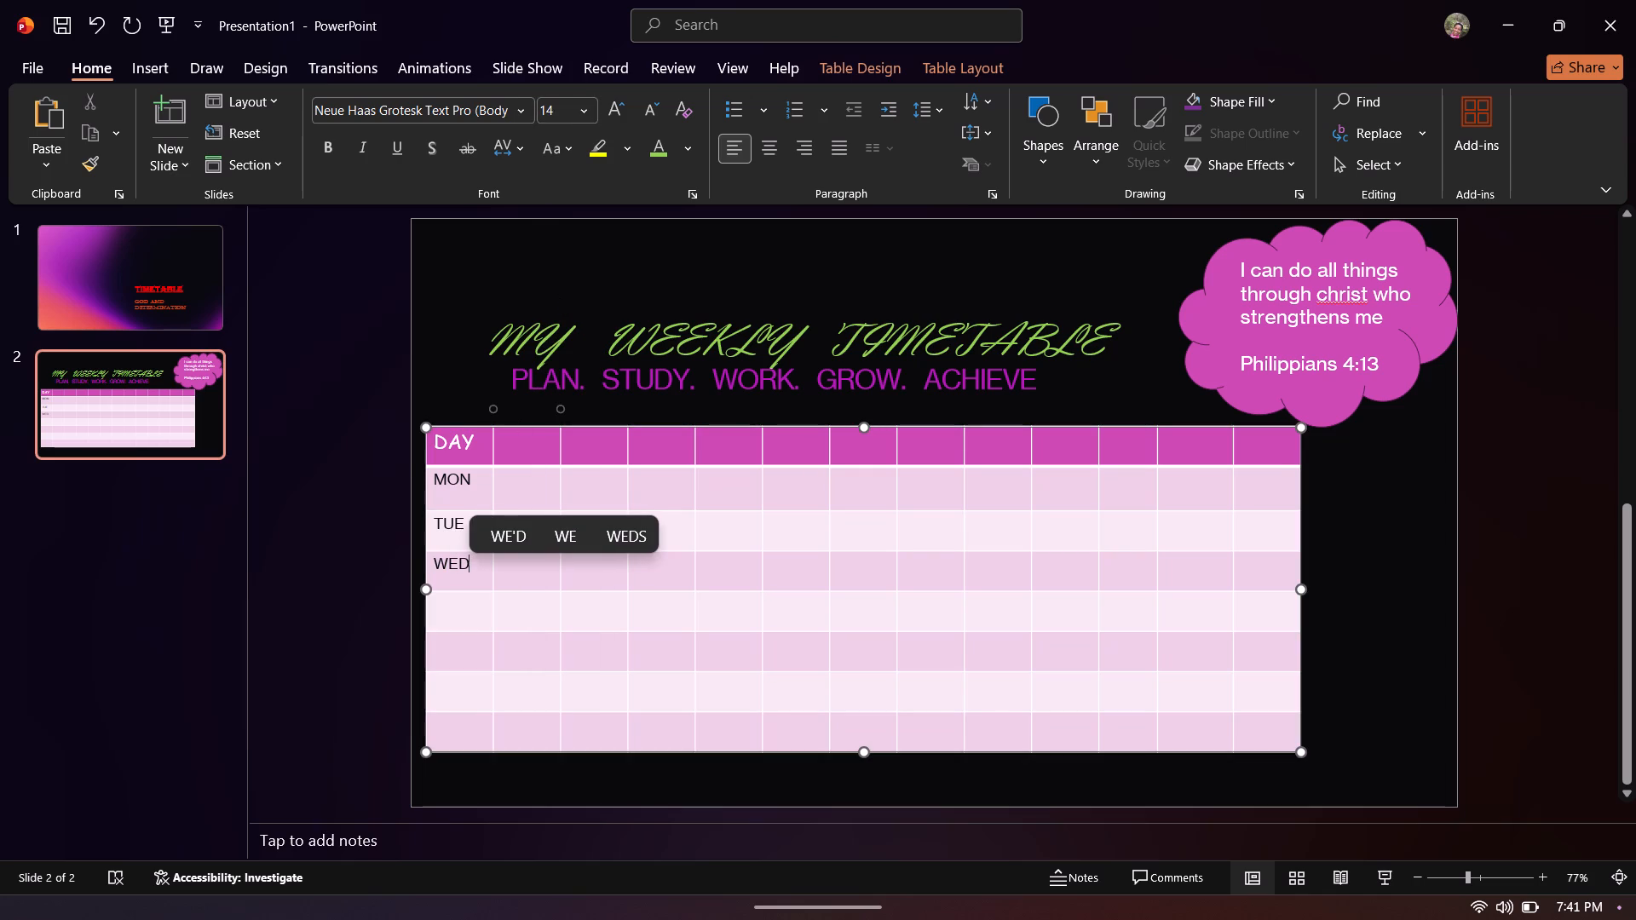
Set the font size to 14 in the cell directly below "WED" and enter "THUR".
left_click(465, 610)
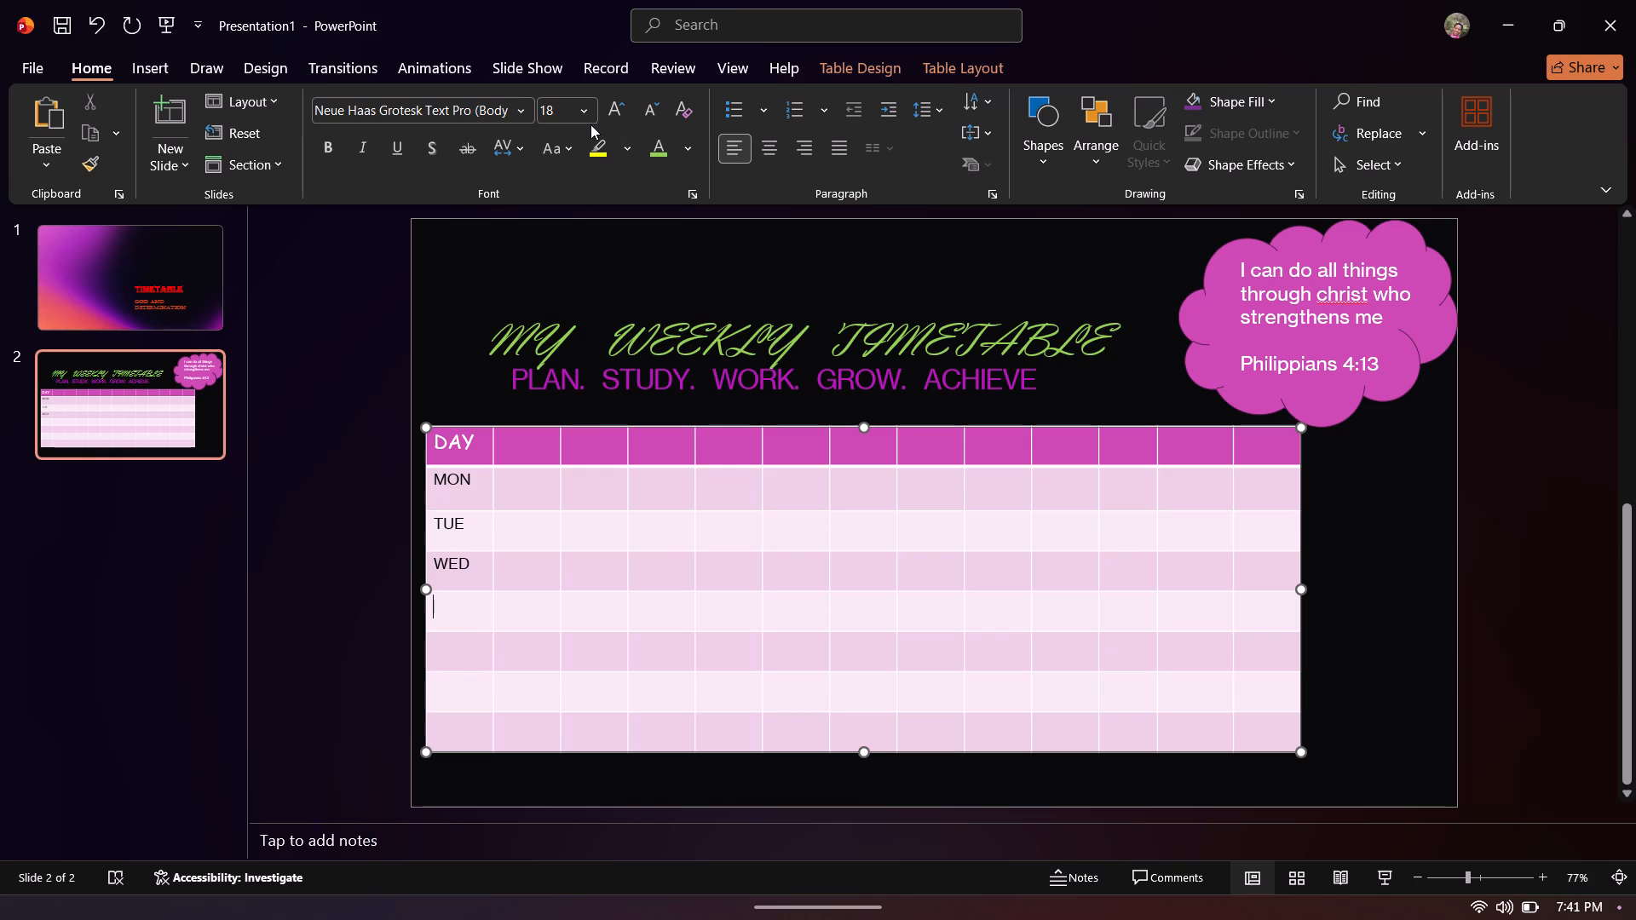
left_click(589, 113)
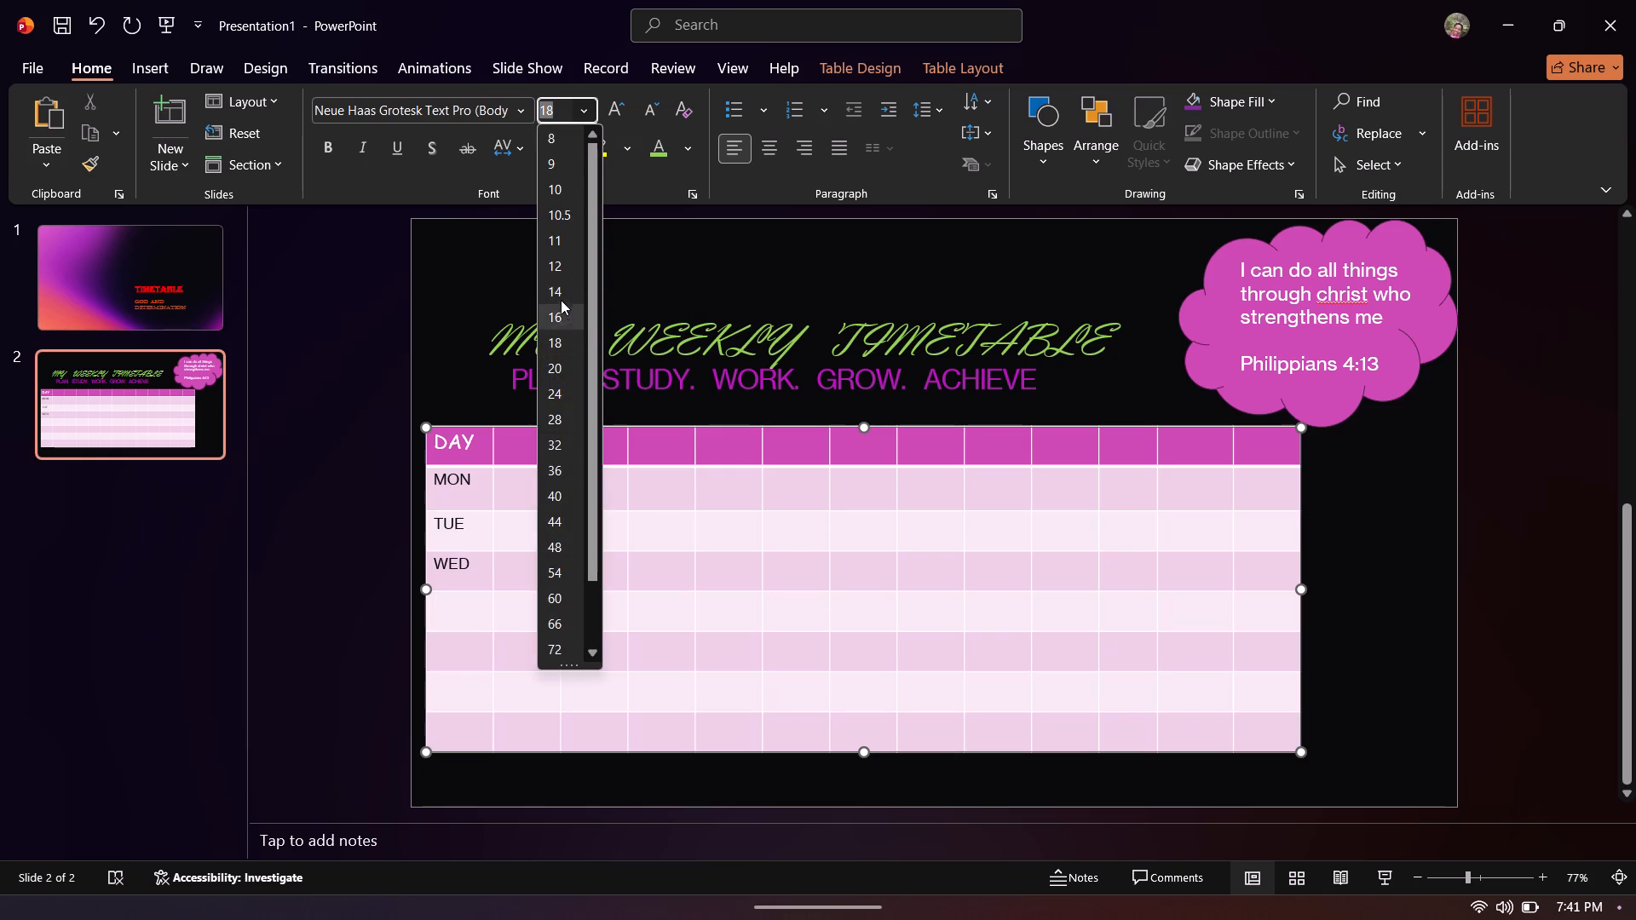
left_click(562, 295)
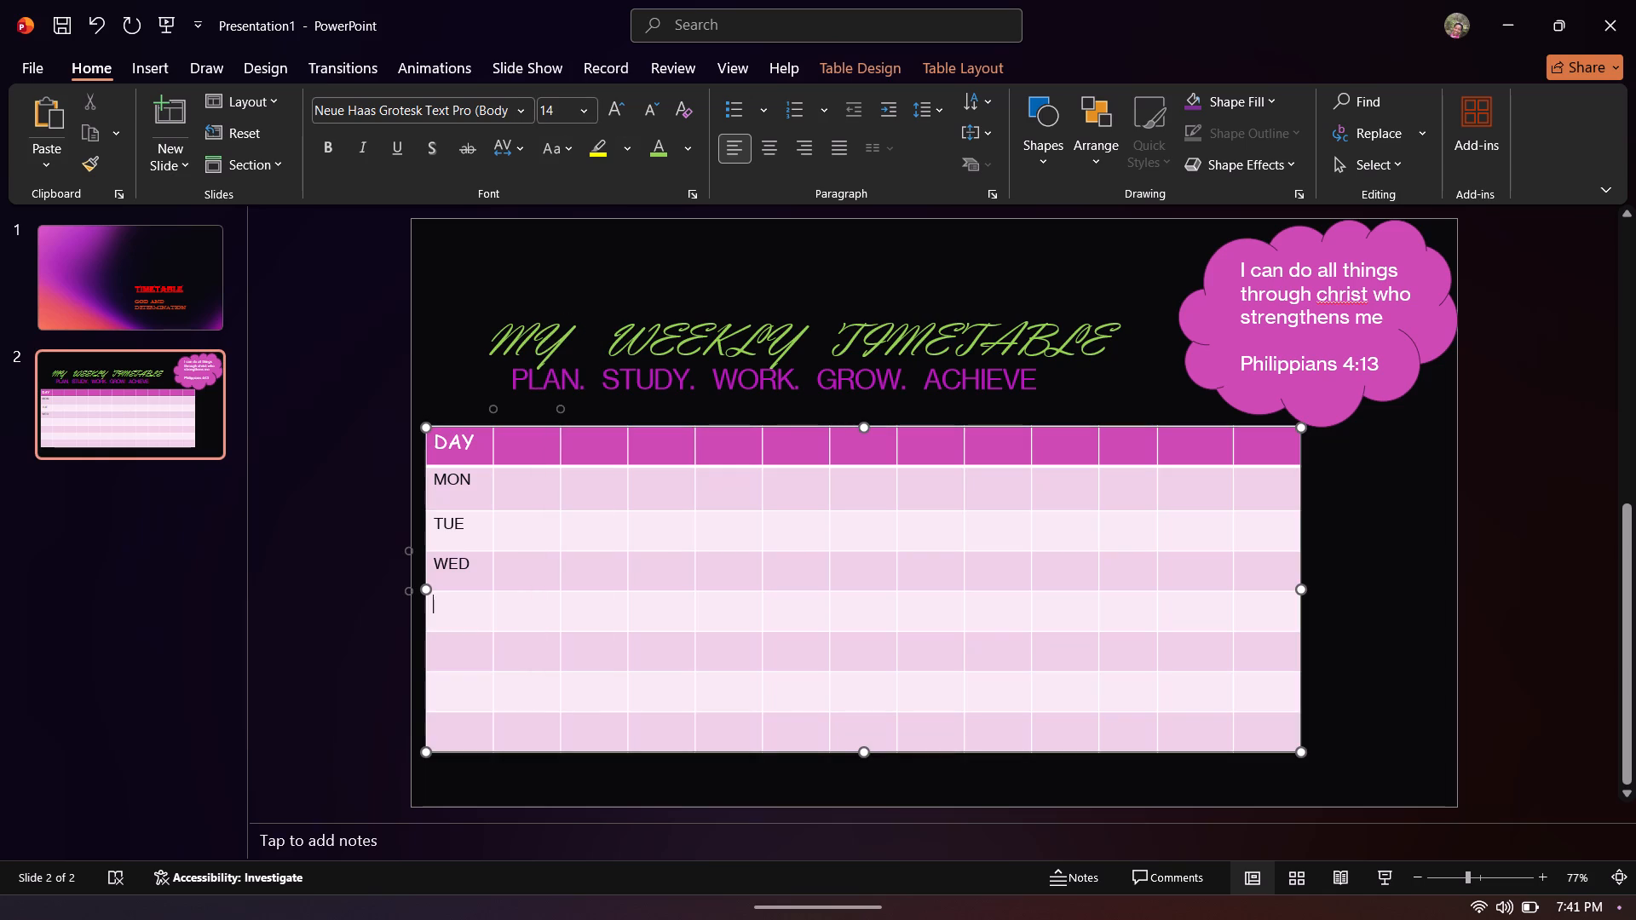
key("t")
key("h")
type("UR")
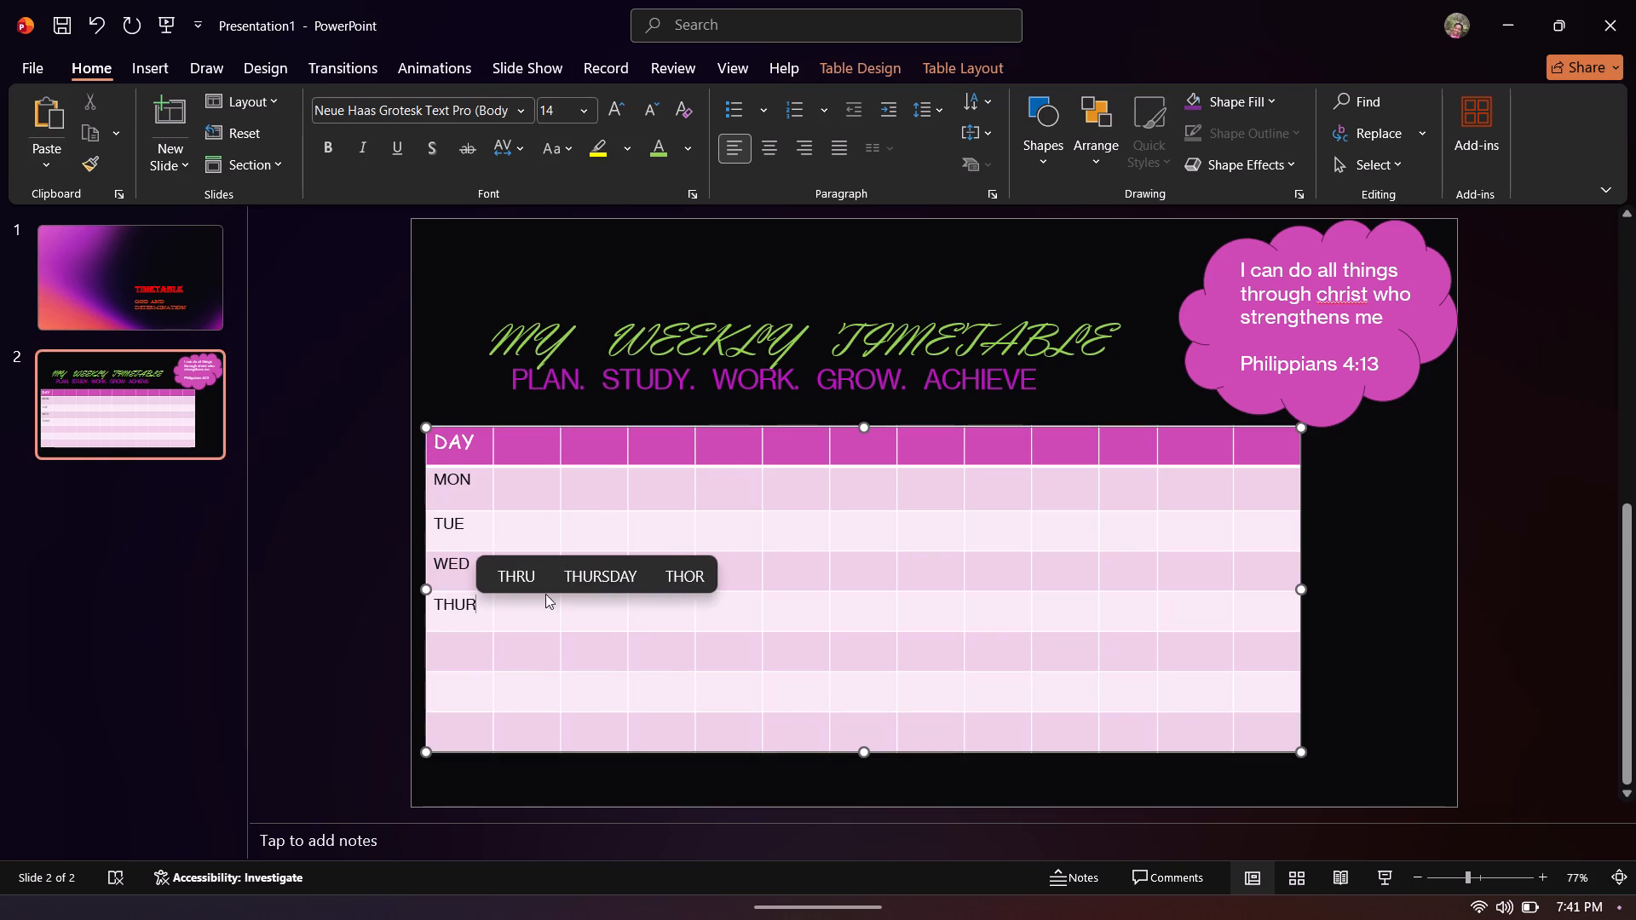
Set the font size to 14 in the cell directly below "THUR" and enter "FRI".
left_click(453, 641)
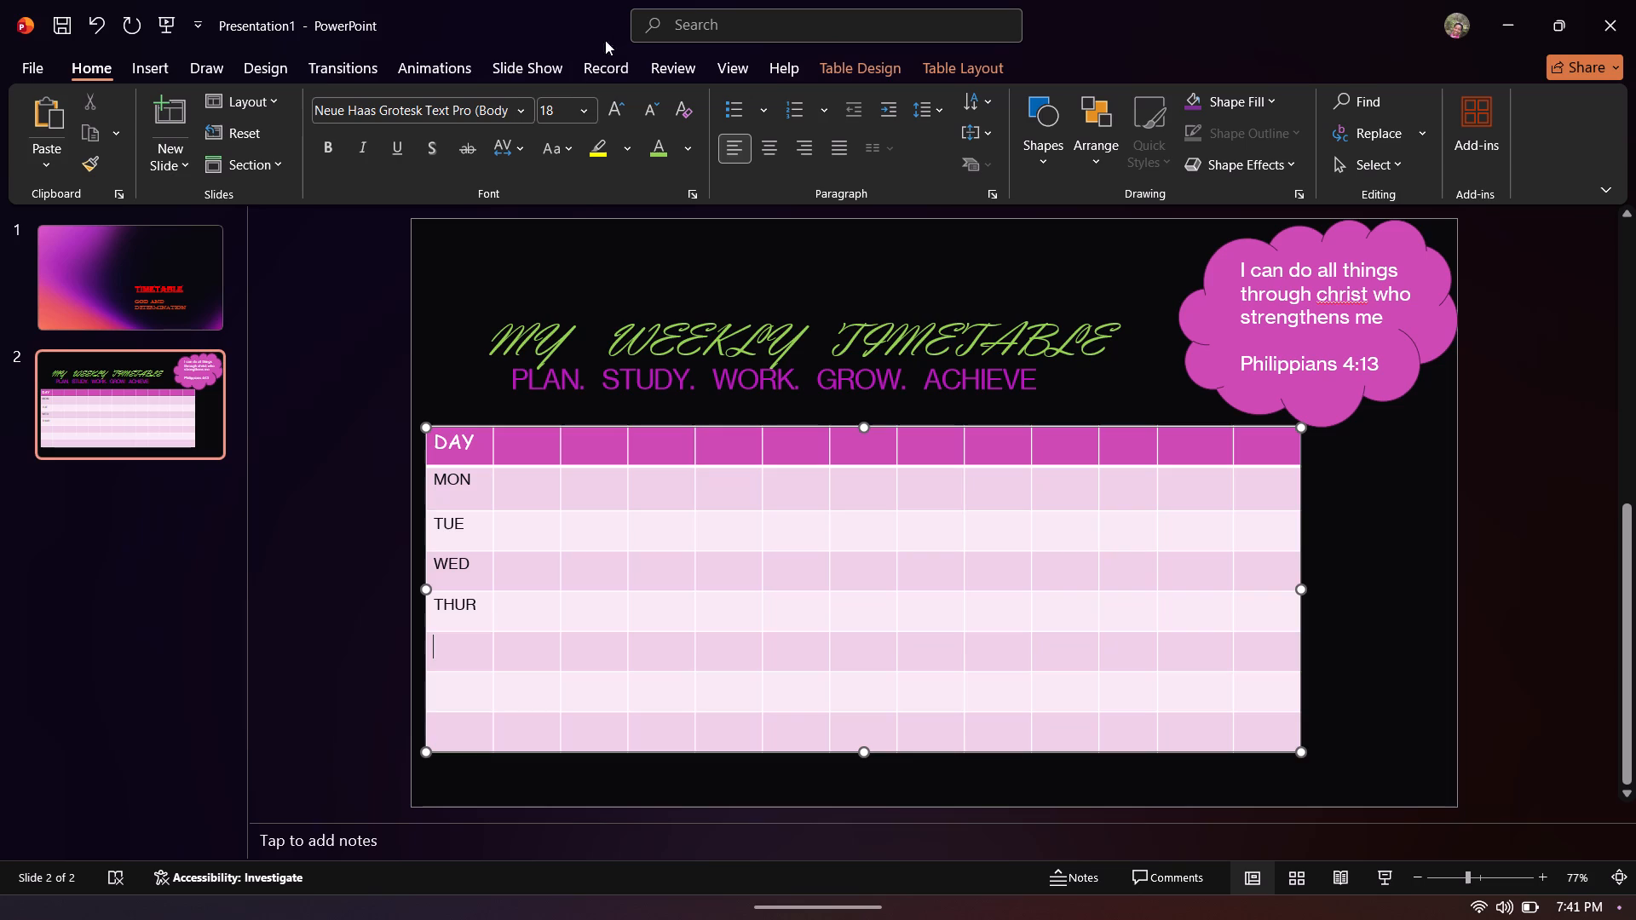
left_click(581, 114)
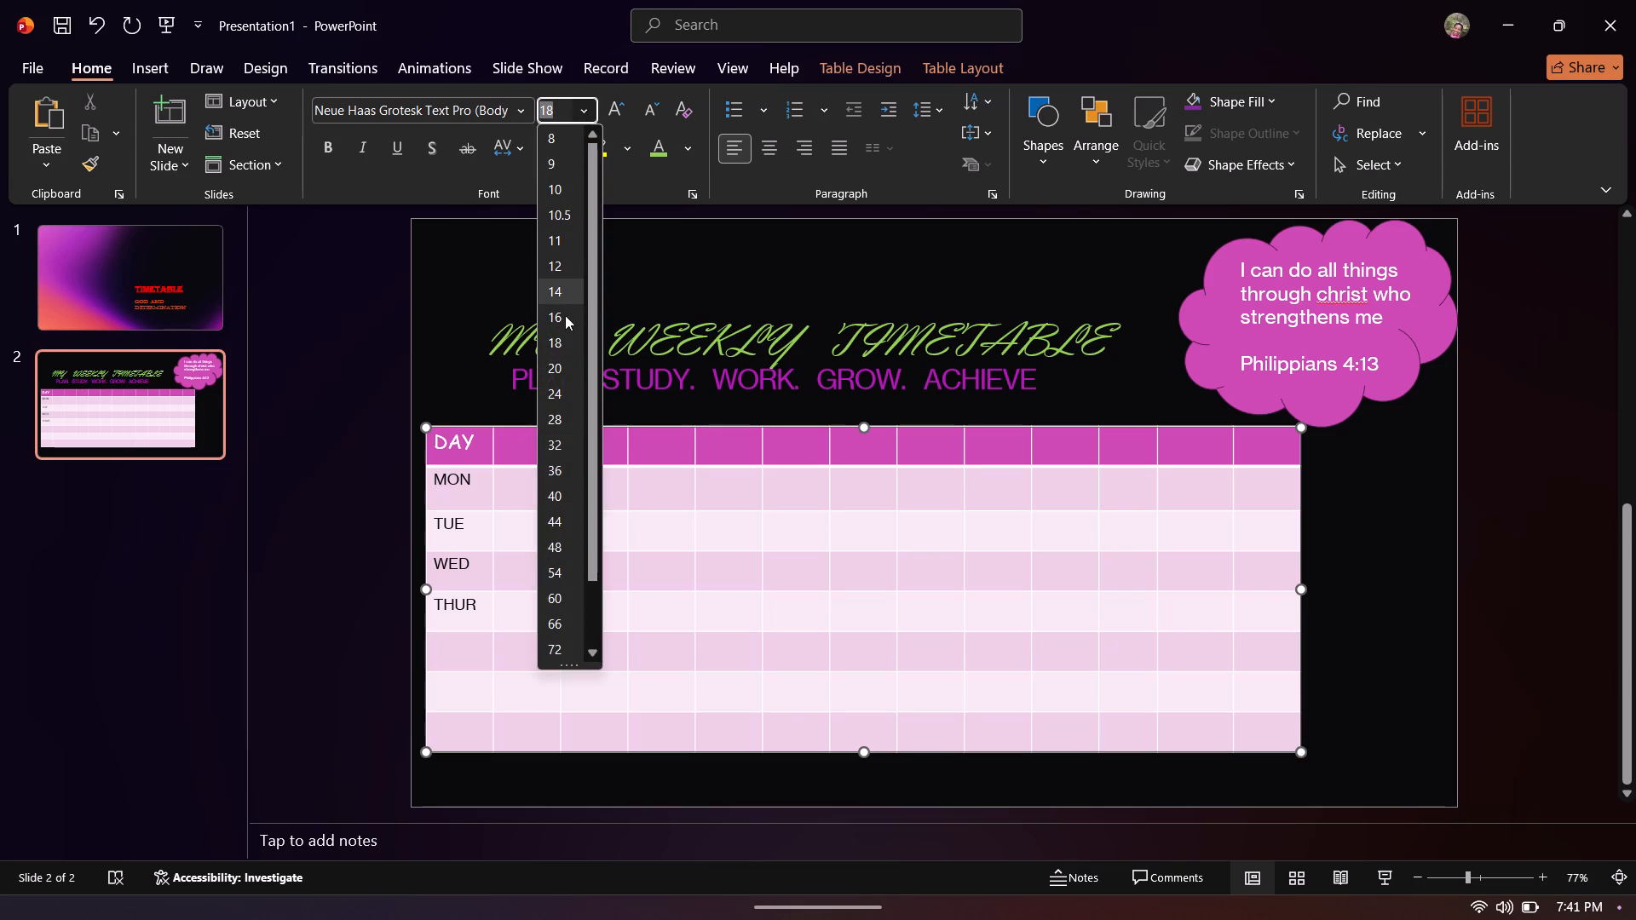
left_click(562, 289)
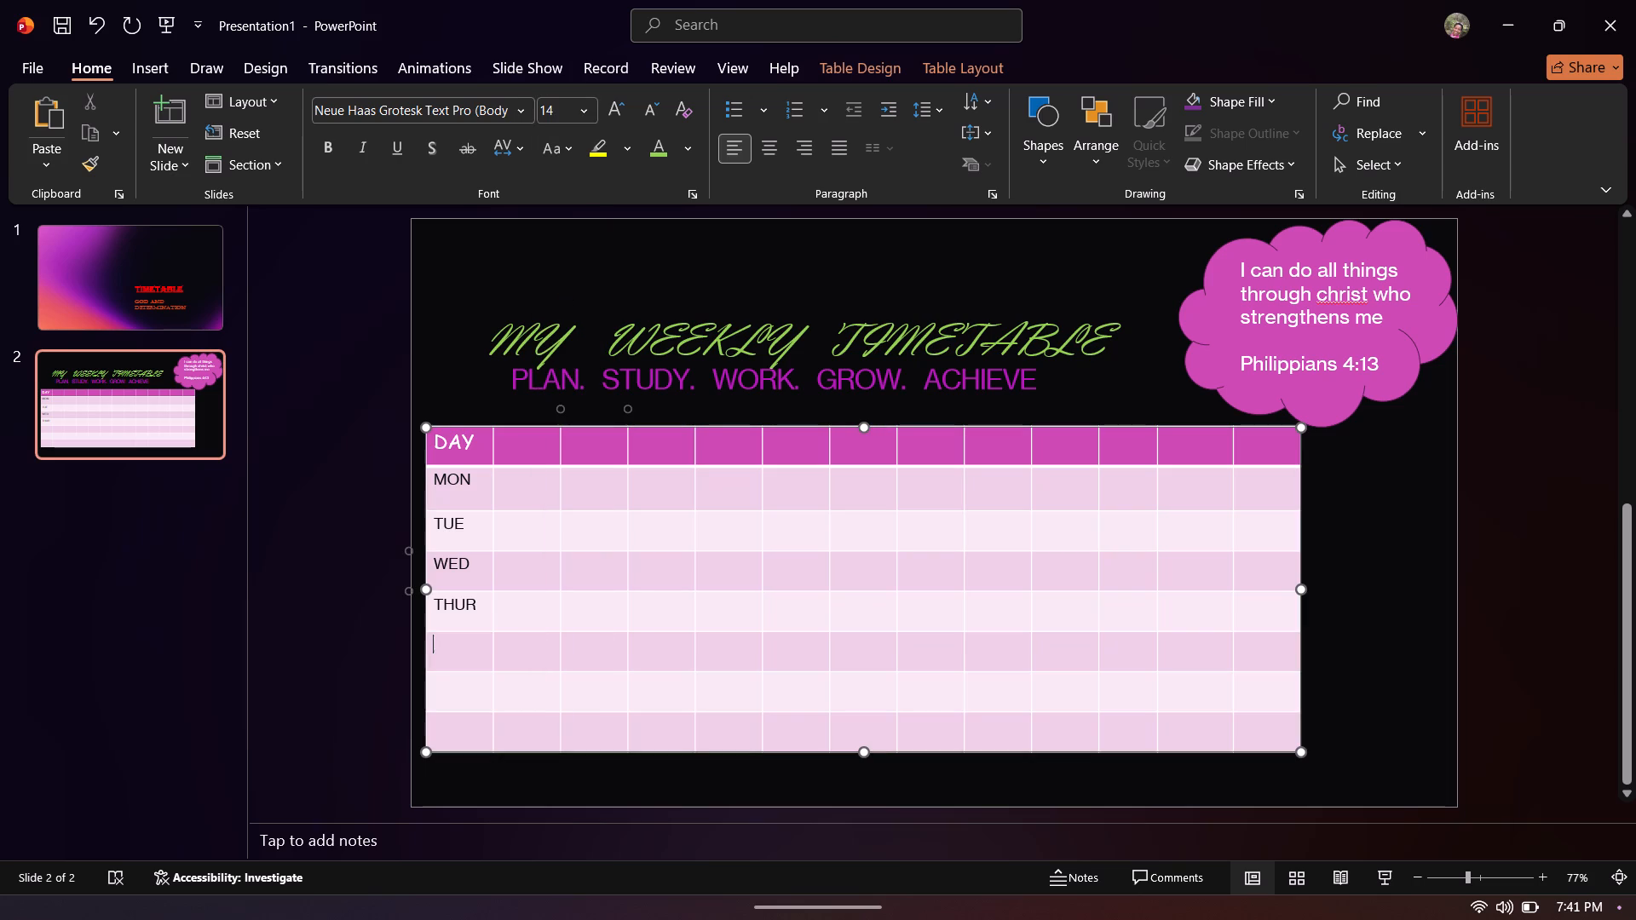
type("FRI")
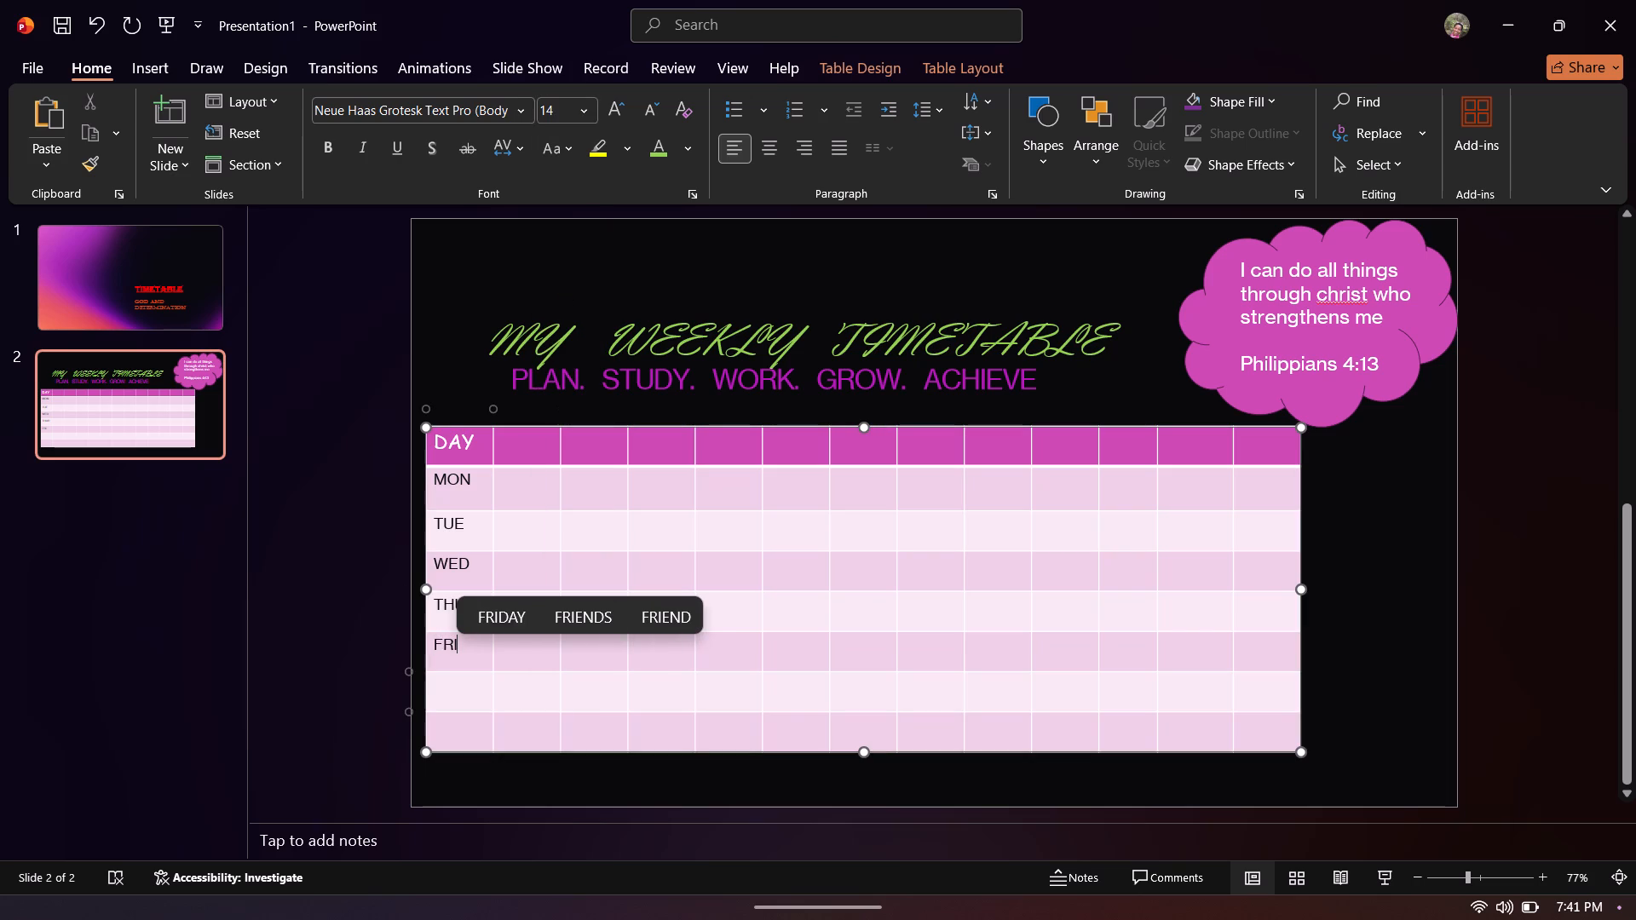
Set the font size to 14 in the cell directly below "FRI" and enter "SAT".
left_click(470, 689)
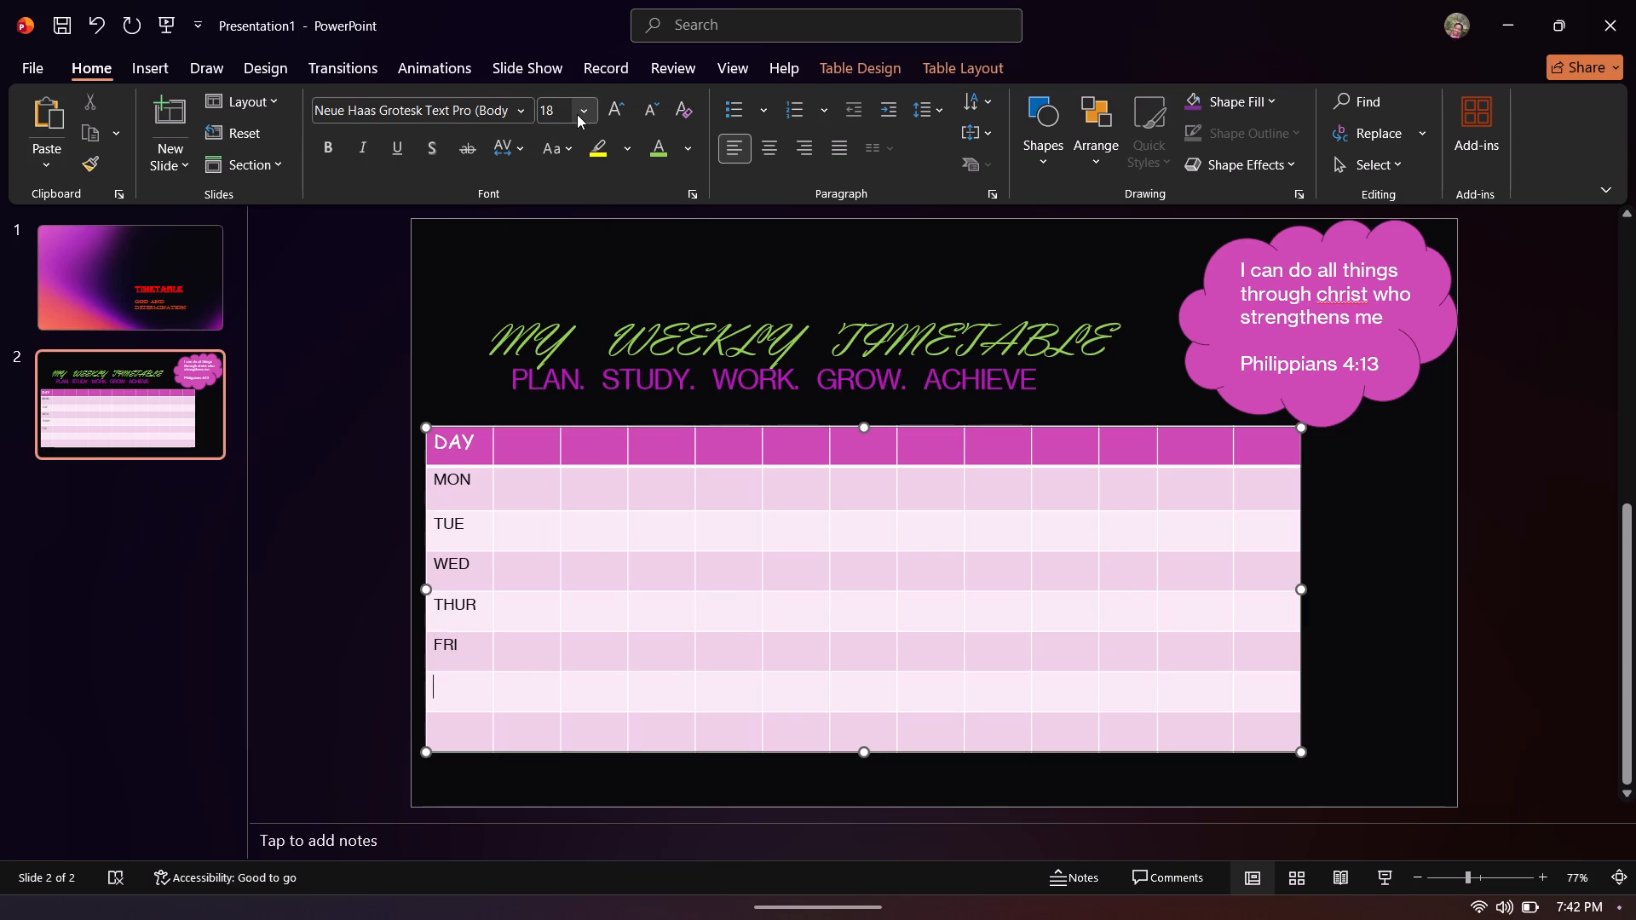
left_click(577, 114)
left_click(560, 285)
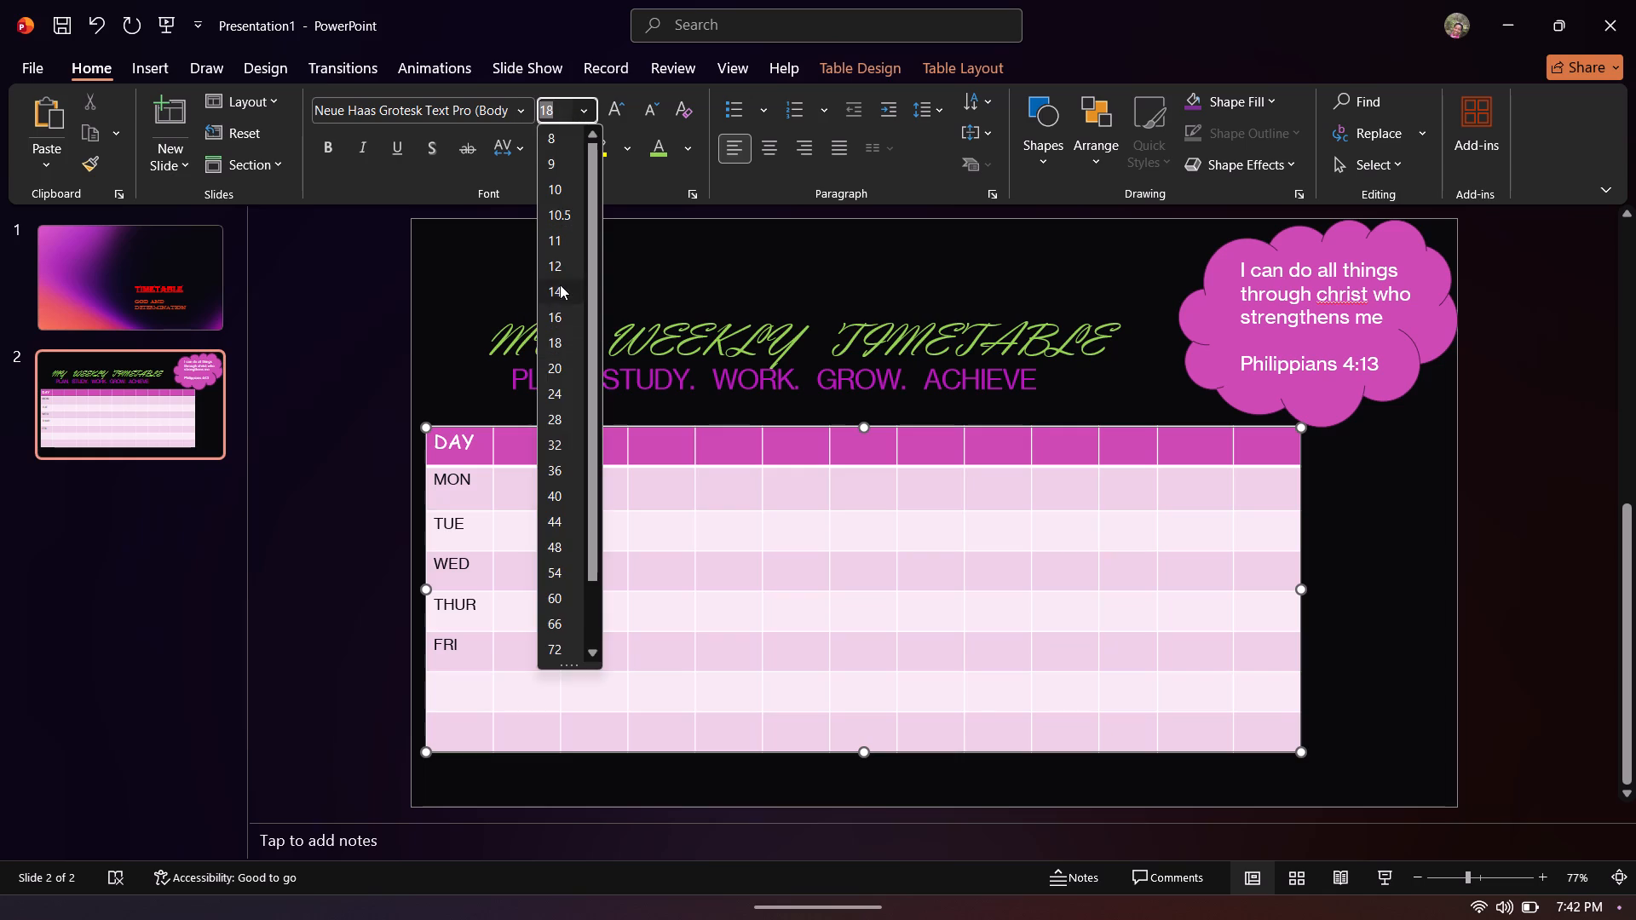
type("SAT")
Set the font size to 14 in the last cell of the DAY column and enter "SUN".
left_click(461, 730)
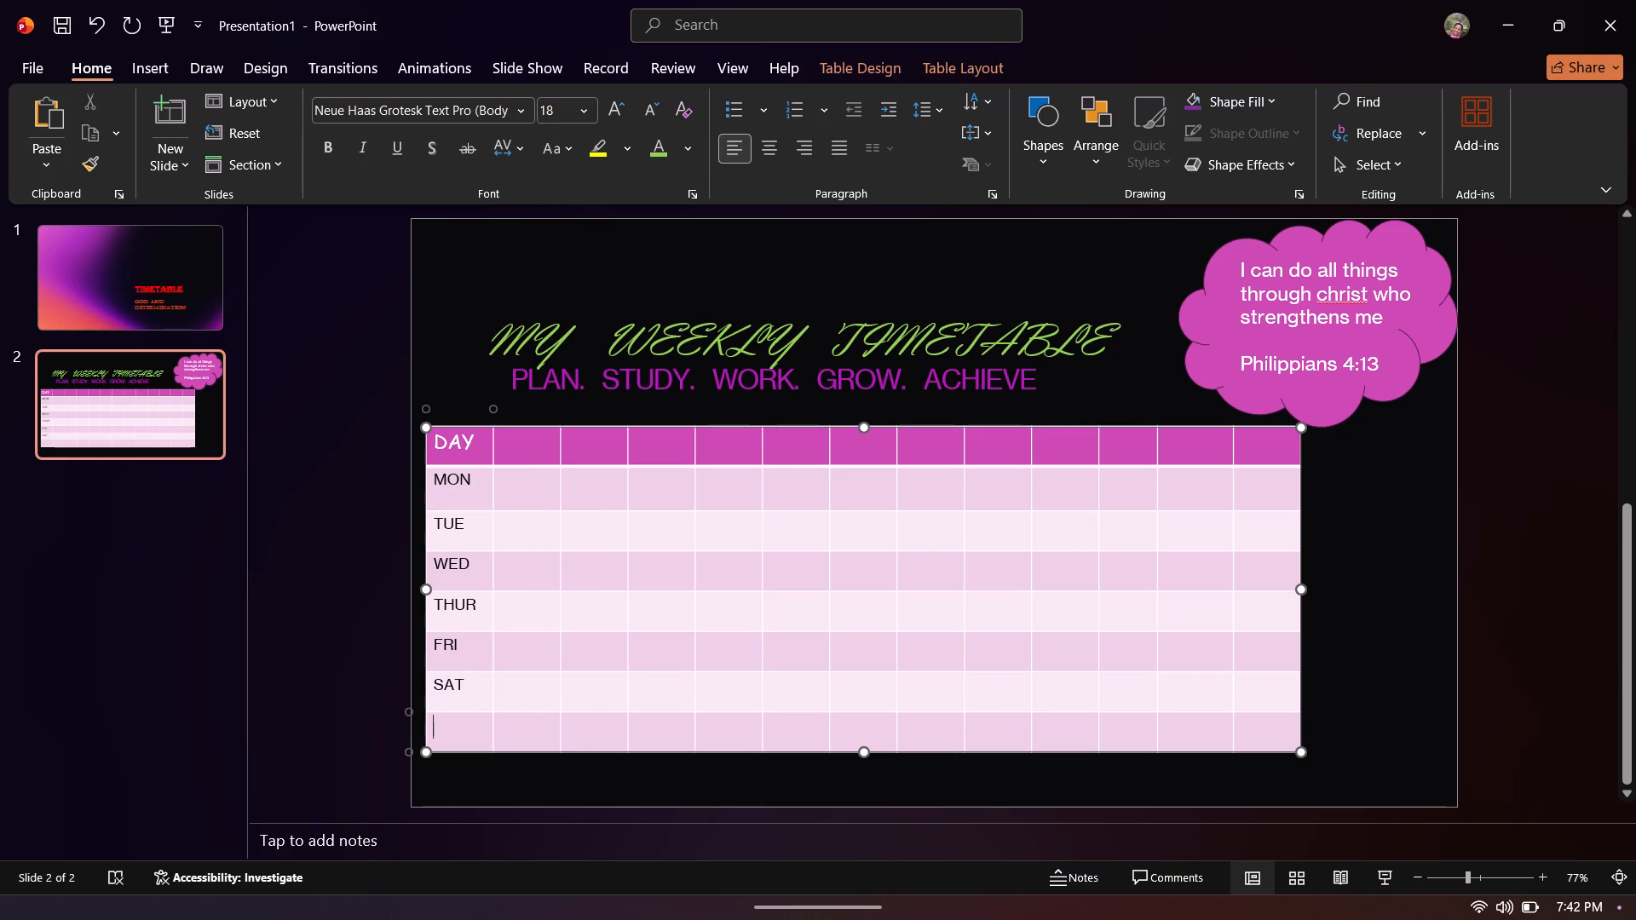
left_click(583, 101)
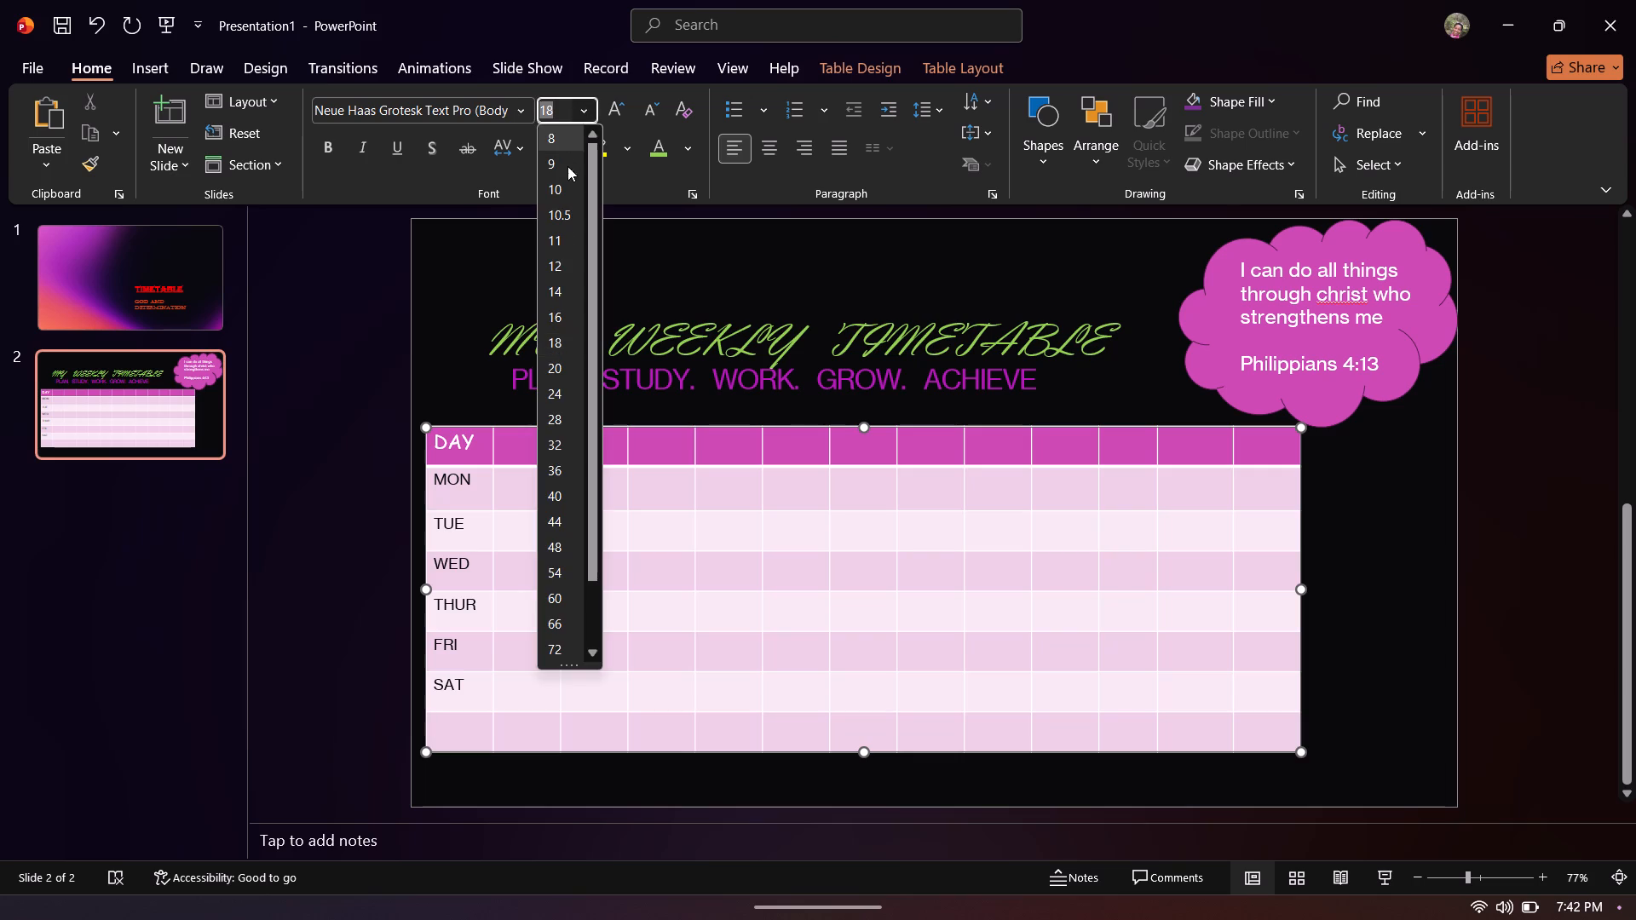
left_click(553, 292)
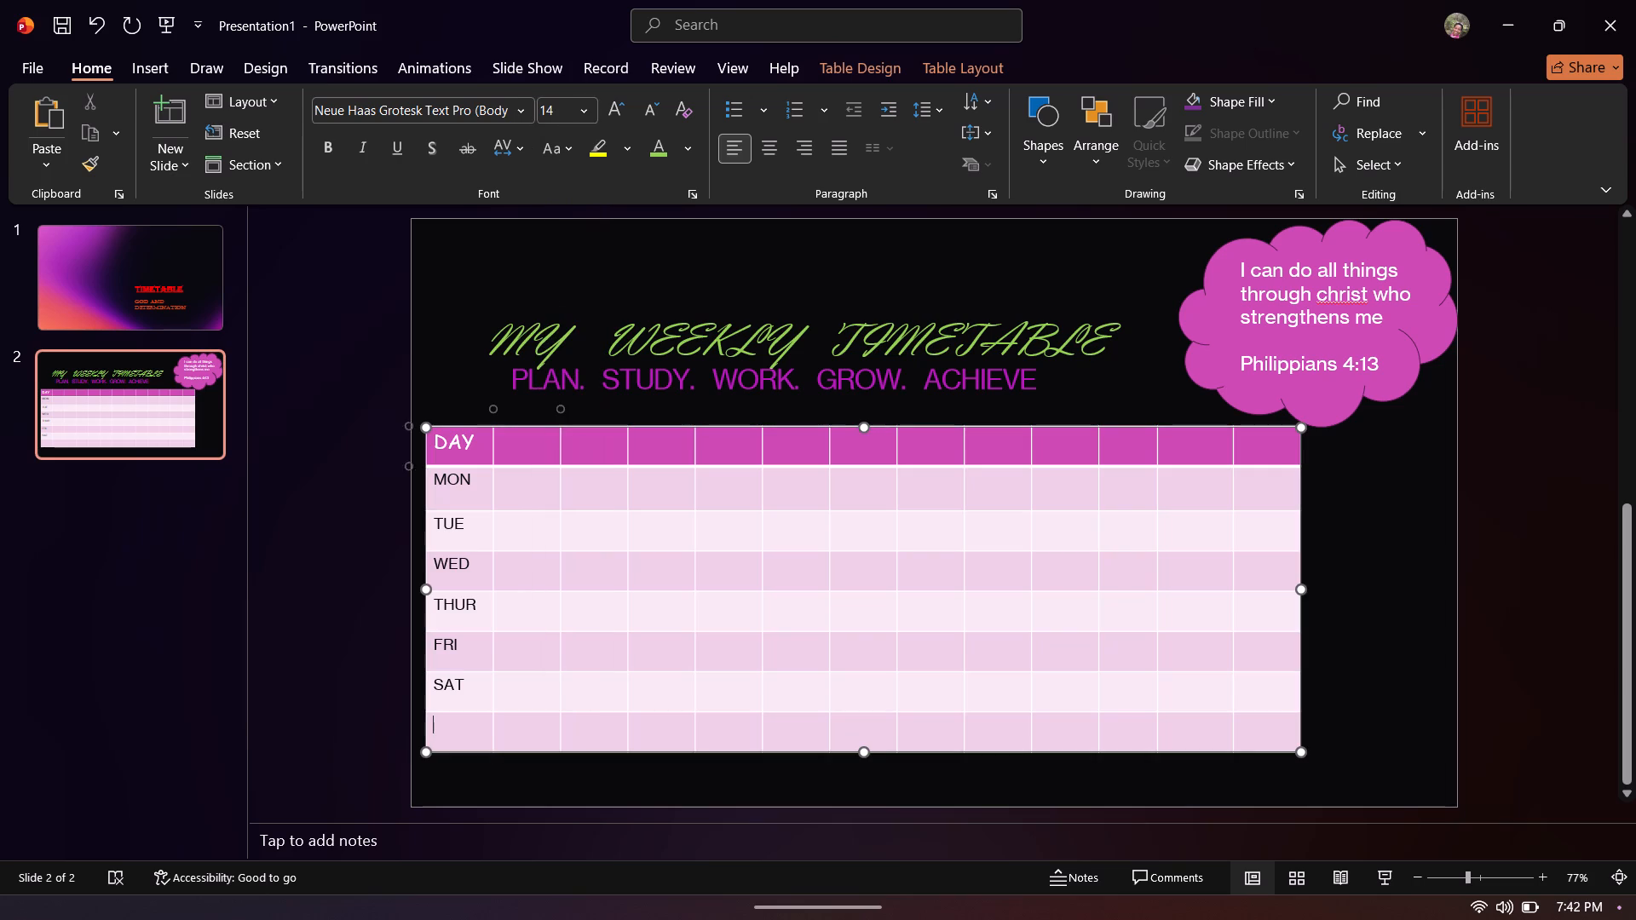
type("SUN")
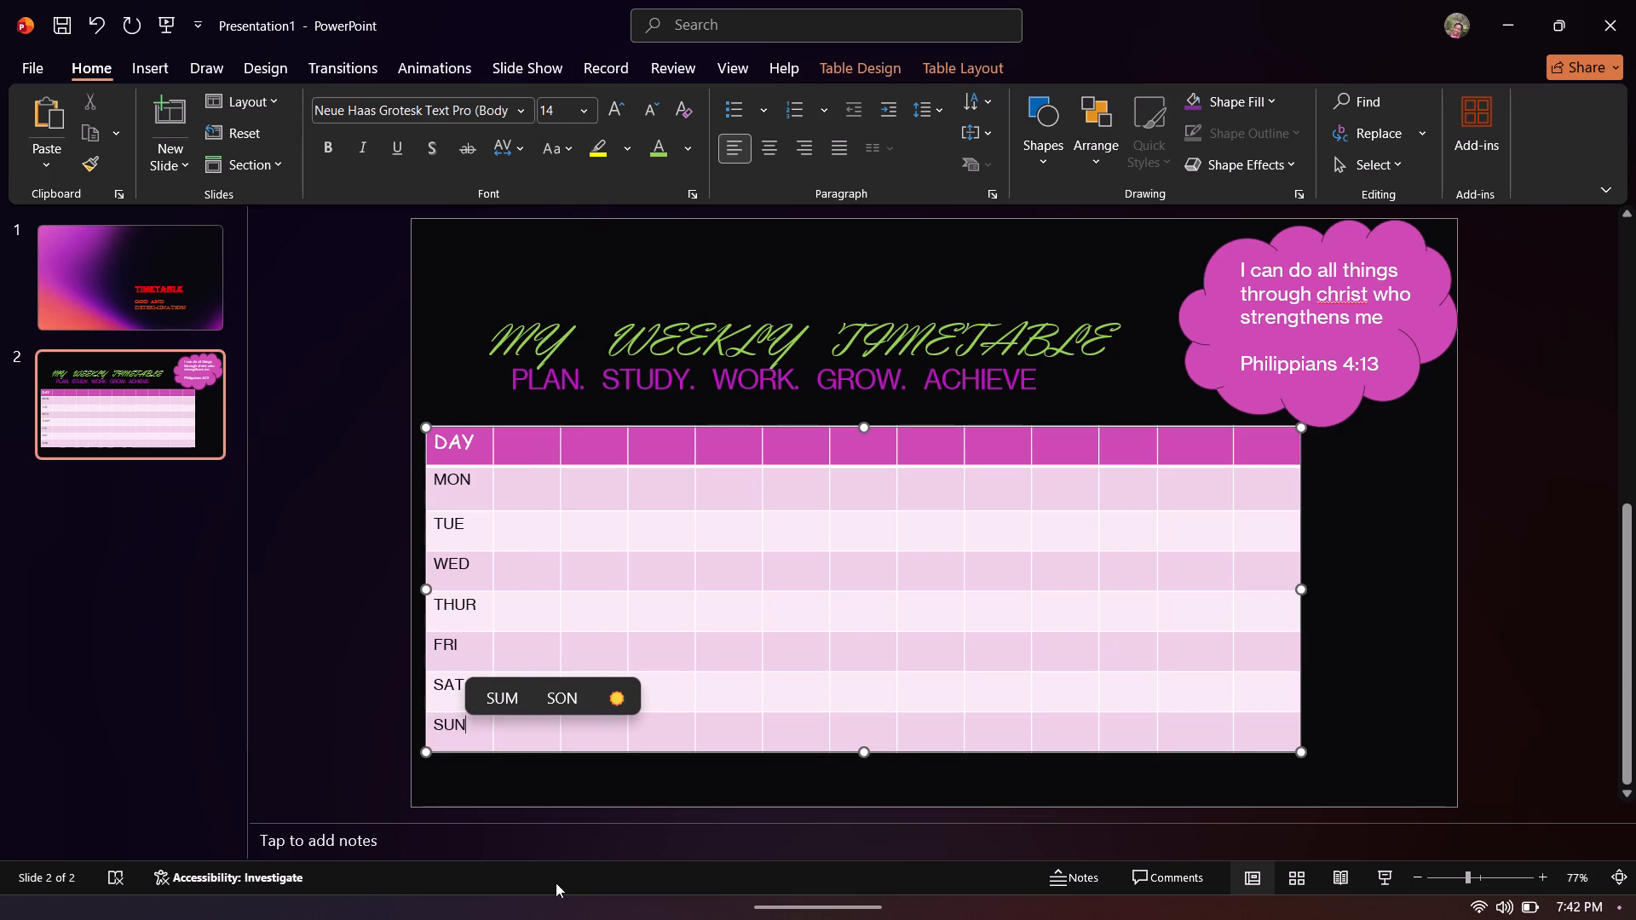
Switch to WhatsApp.
left_click(460, 888)
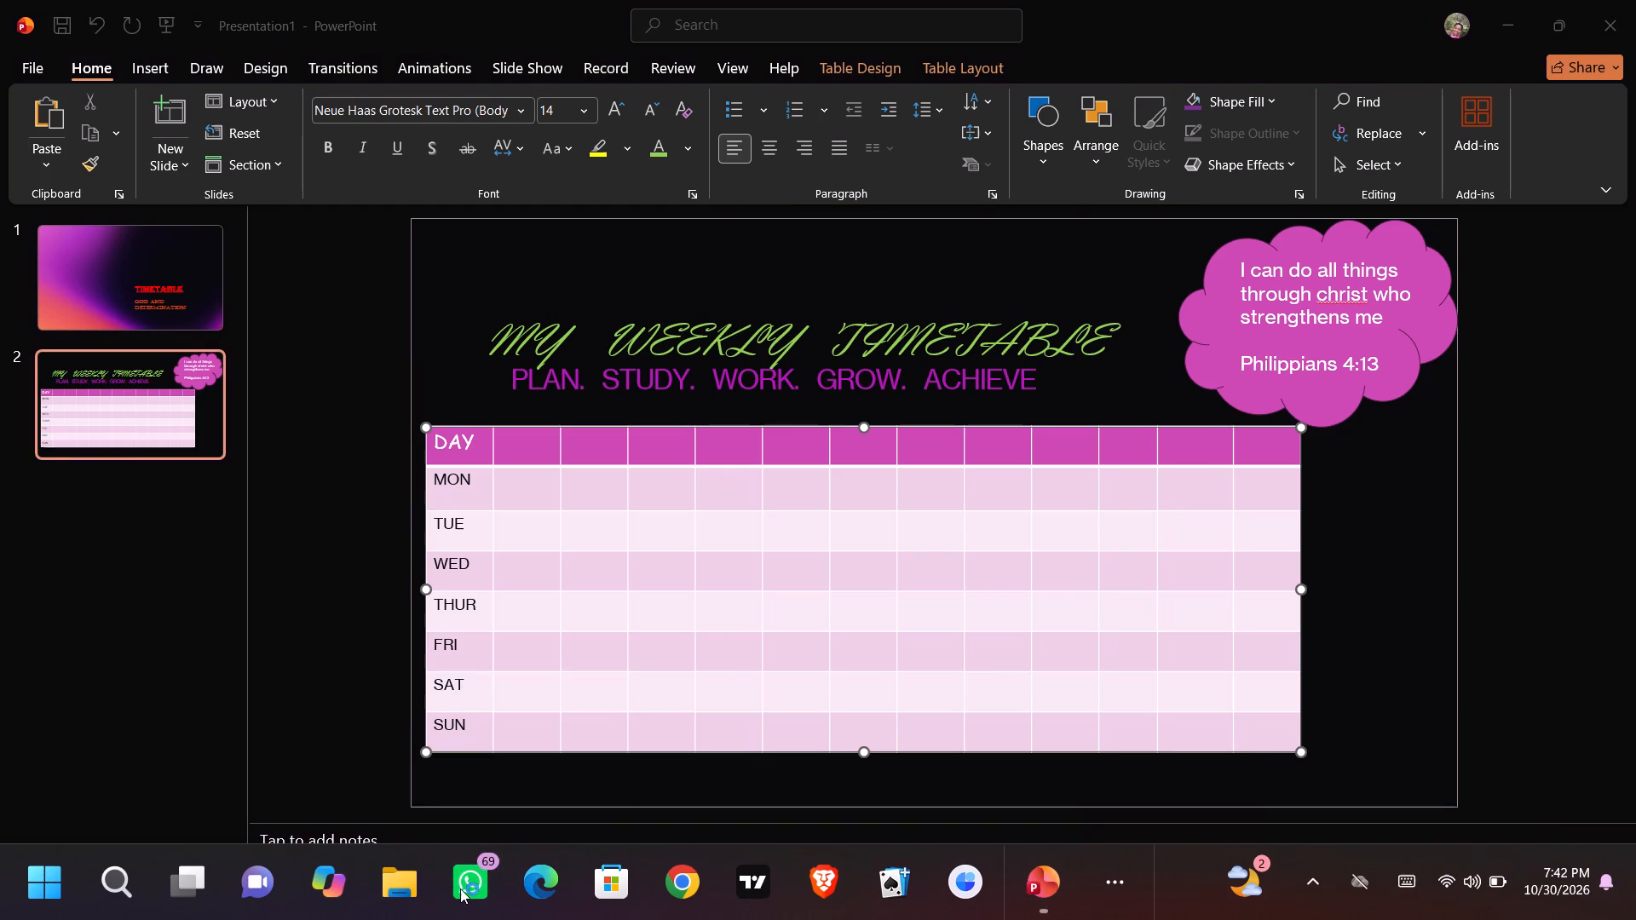
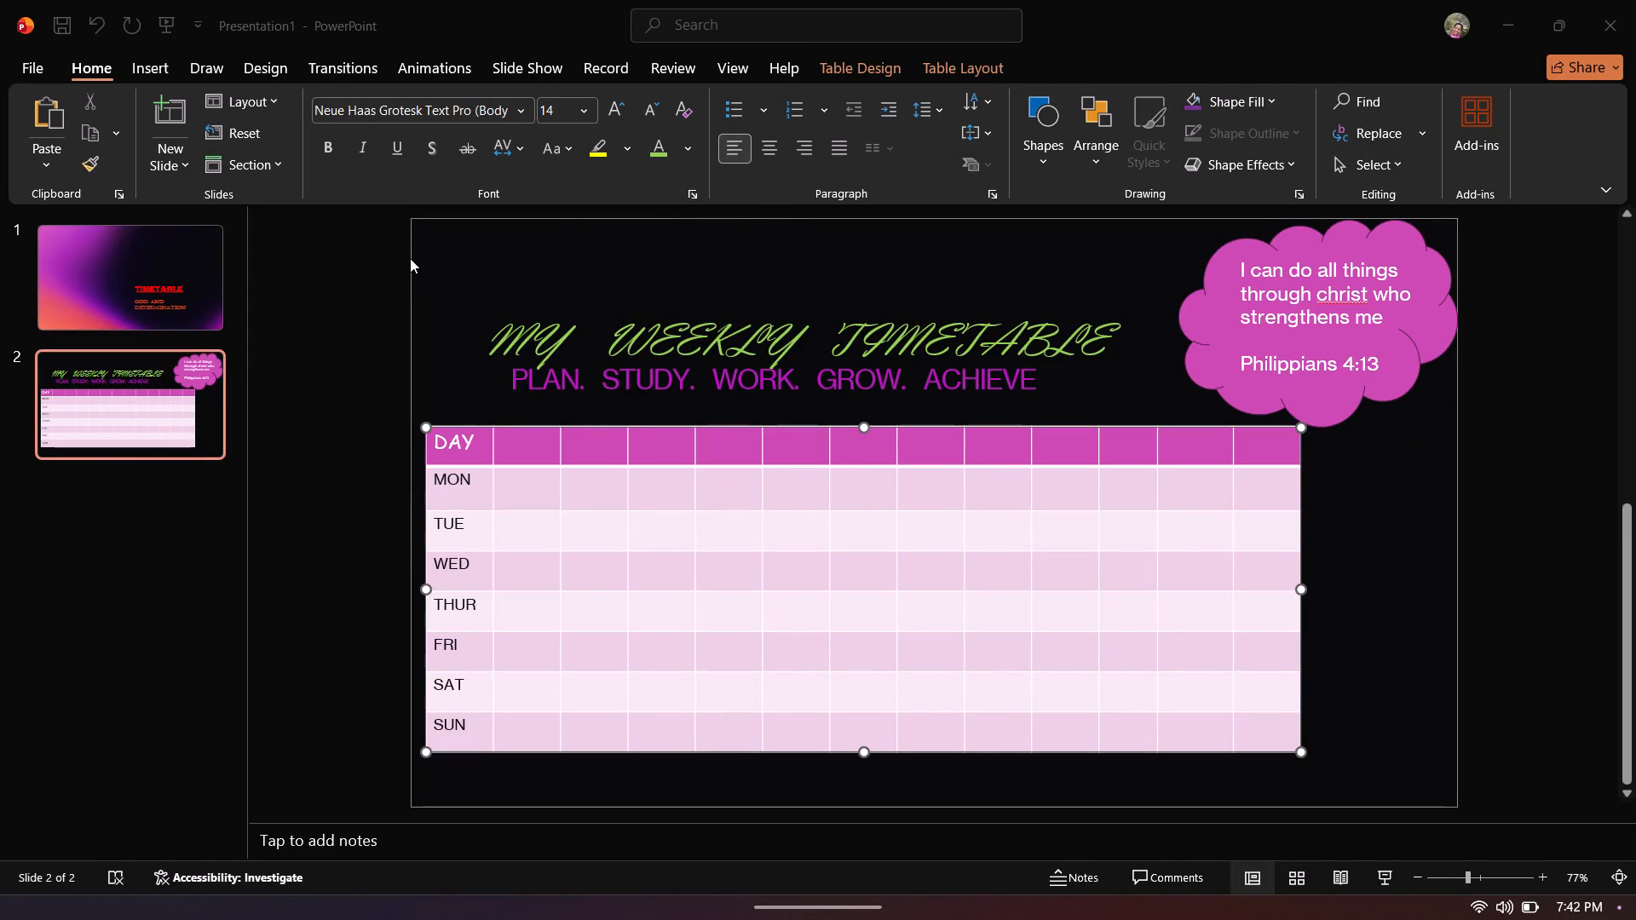
Return to PowerPoint and enter "8:00 8:30" in the header cell beside "DAY".
left_click(362, 243)
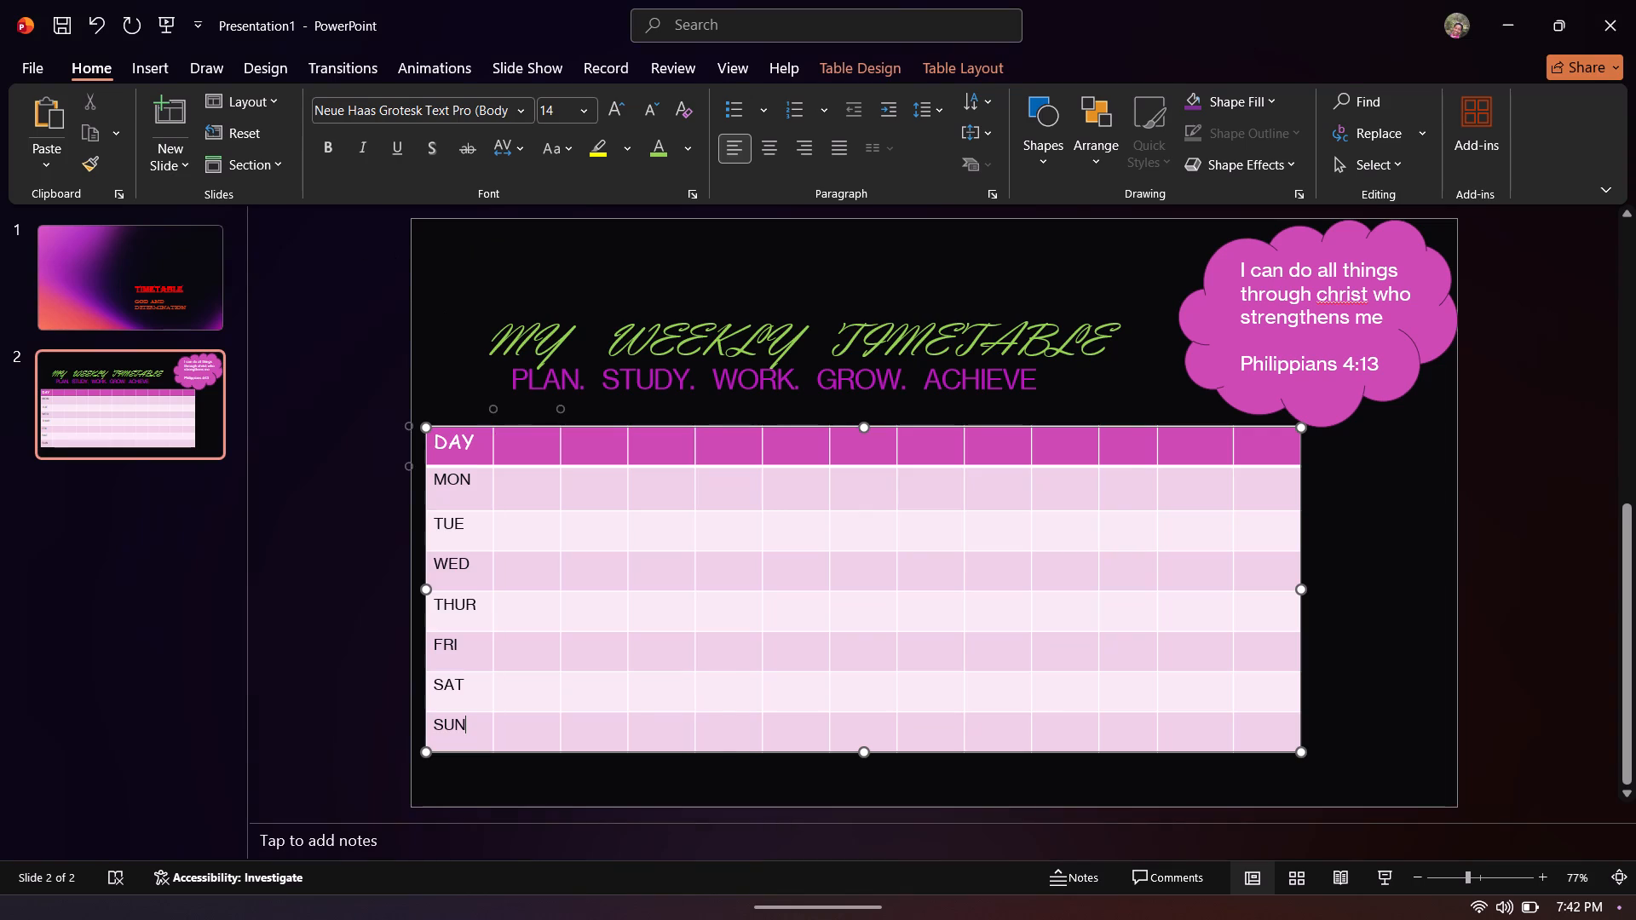
left_click(509, 440)
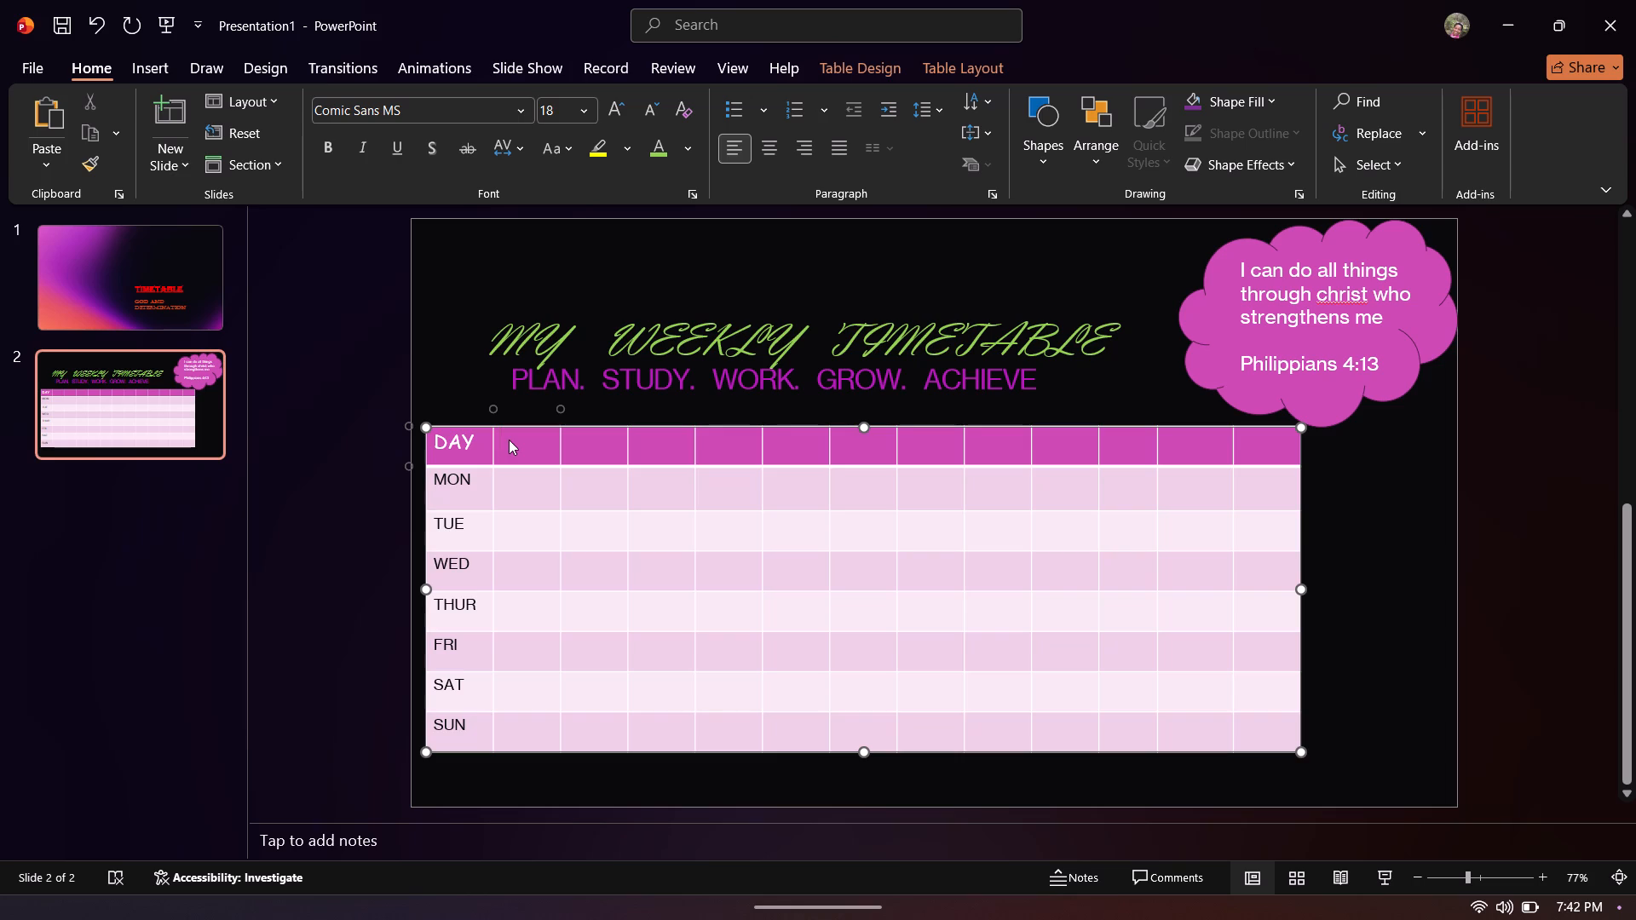
key("8")
key("semicolon")
key("BackSpace")
type(":00")
key("space")
key("minus")
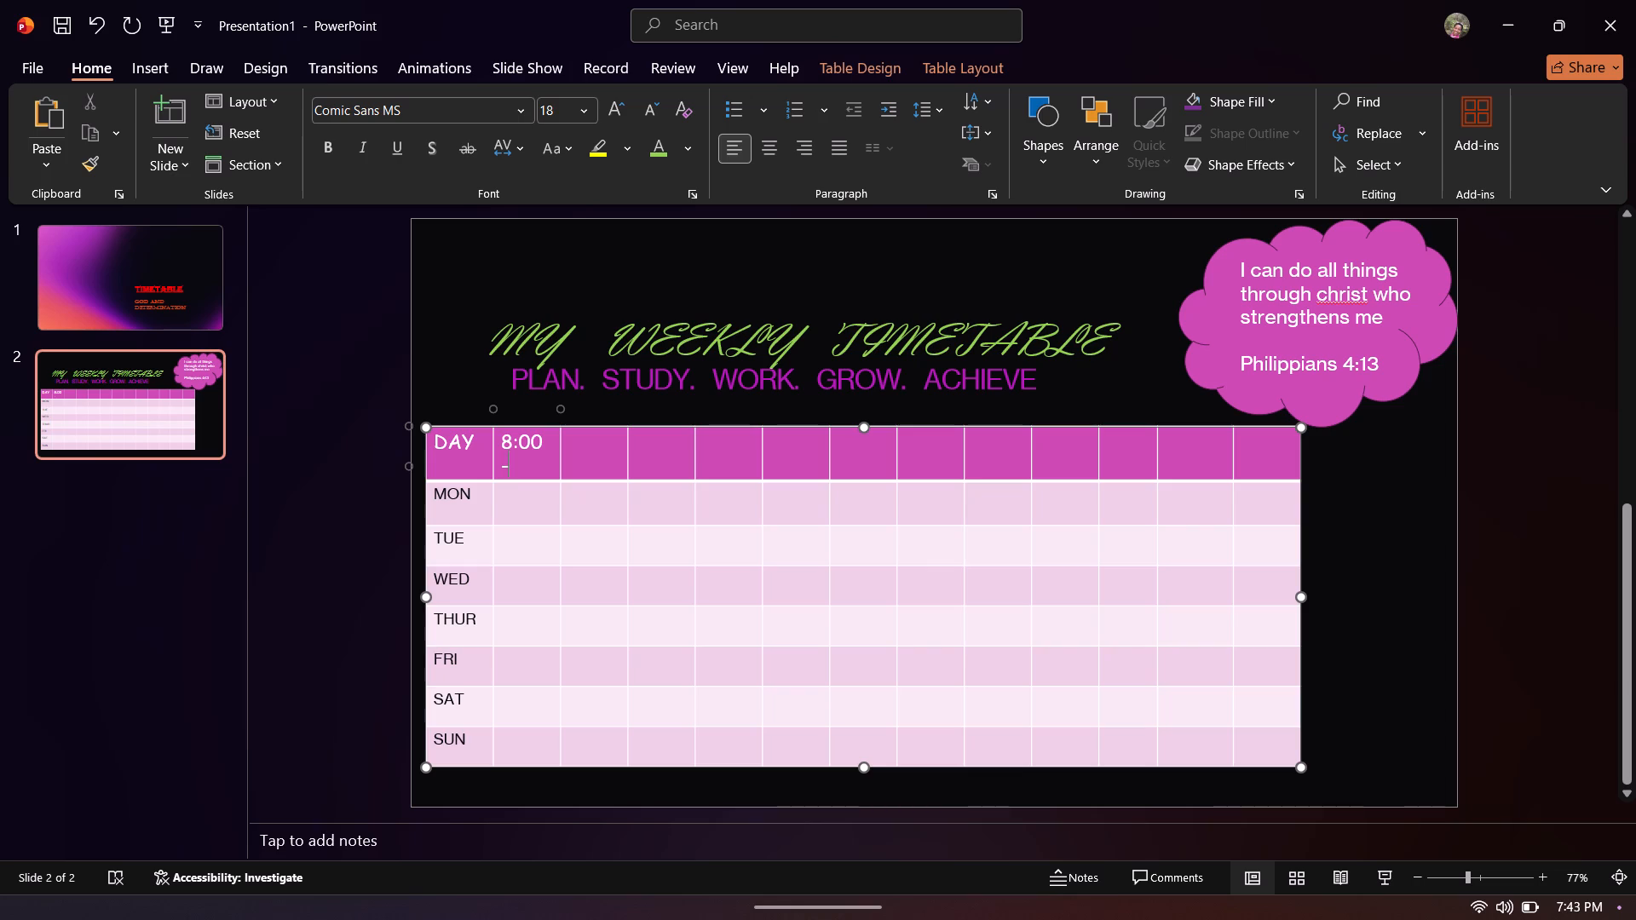
key("BackSpace")
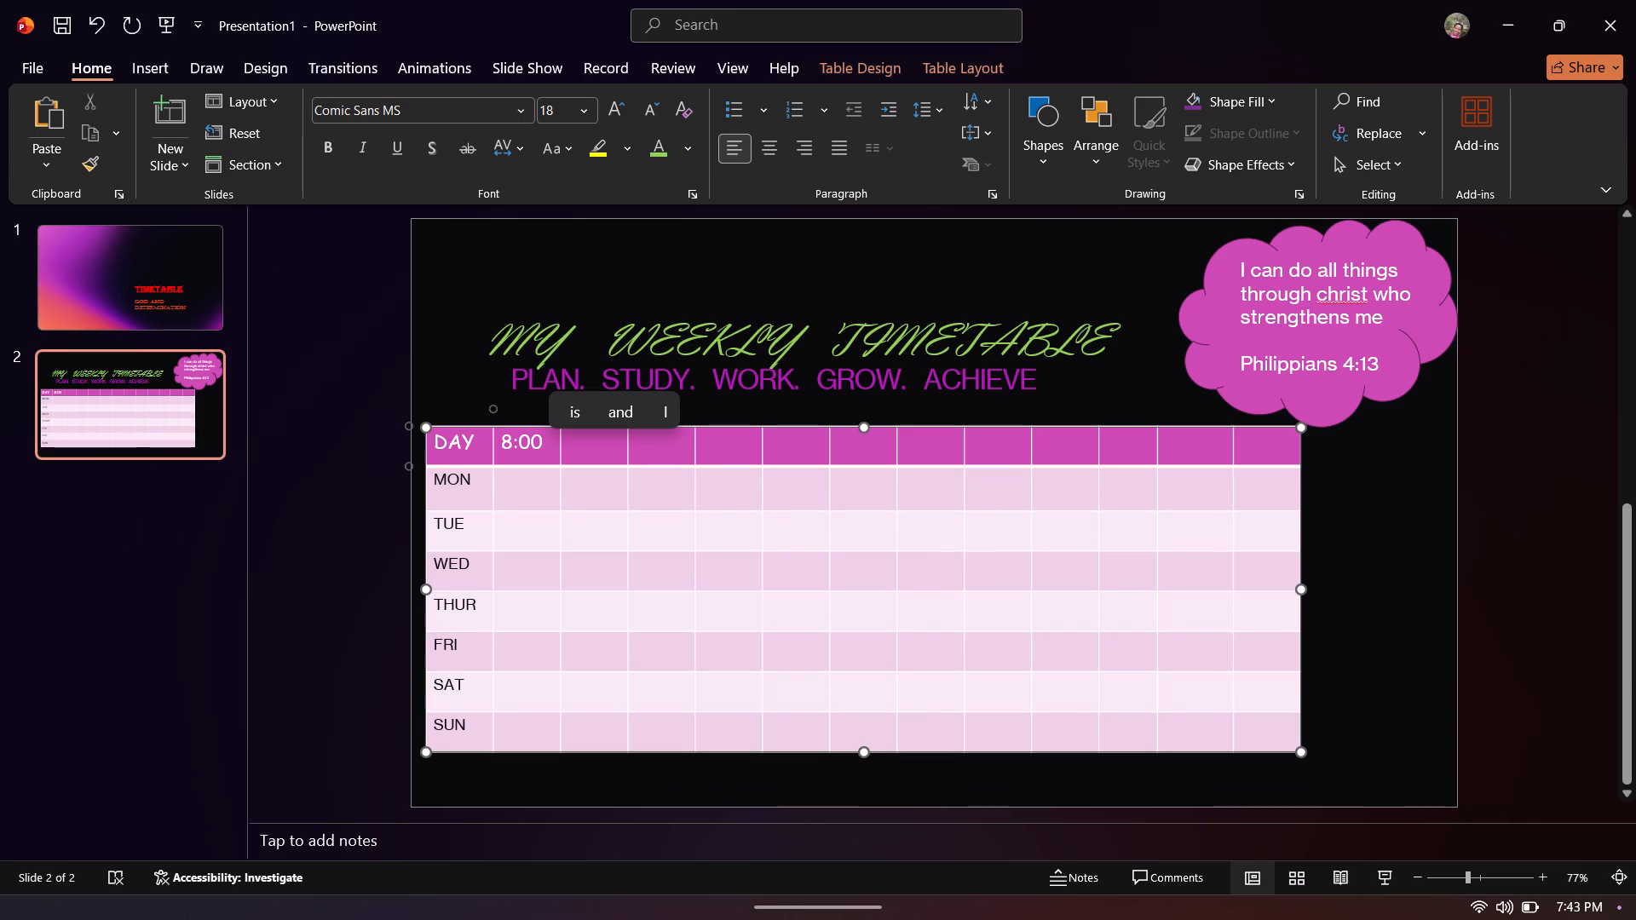
key("8")
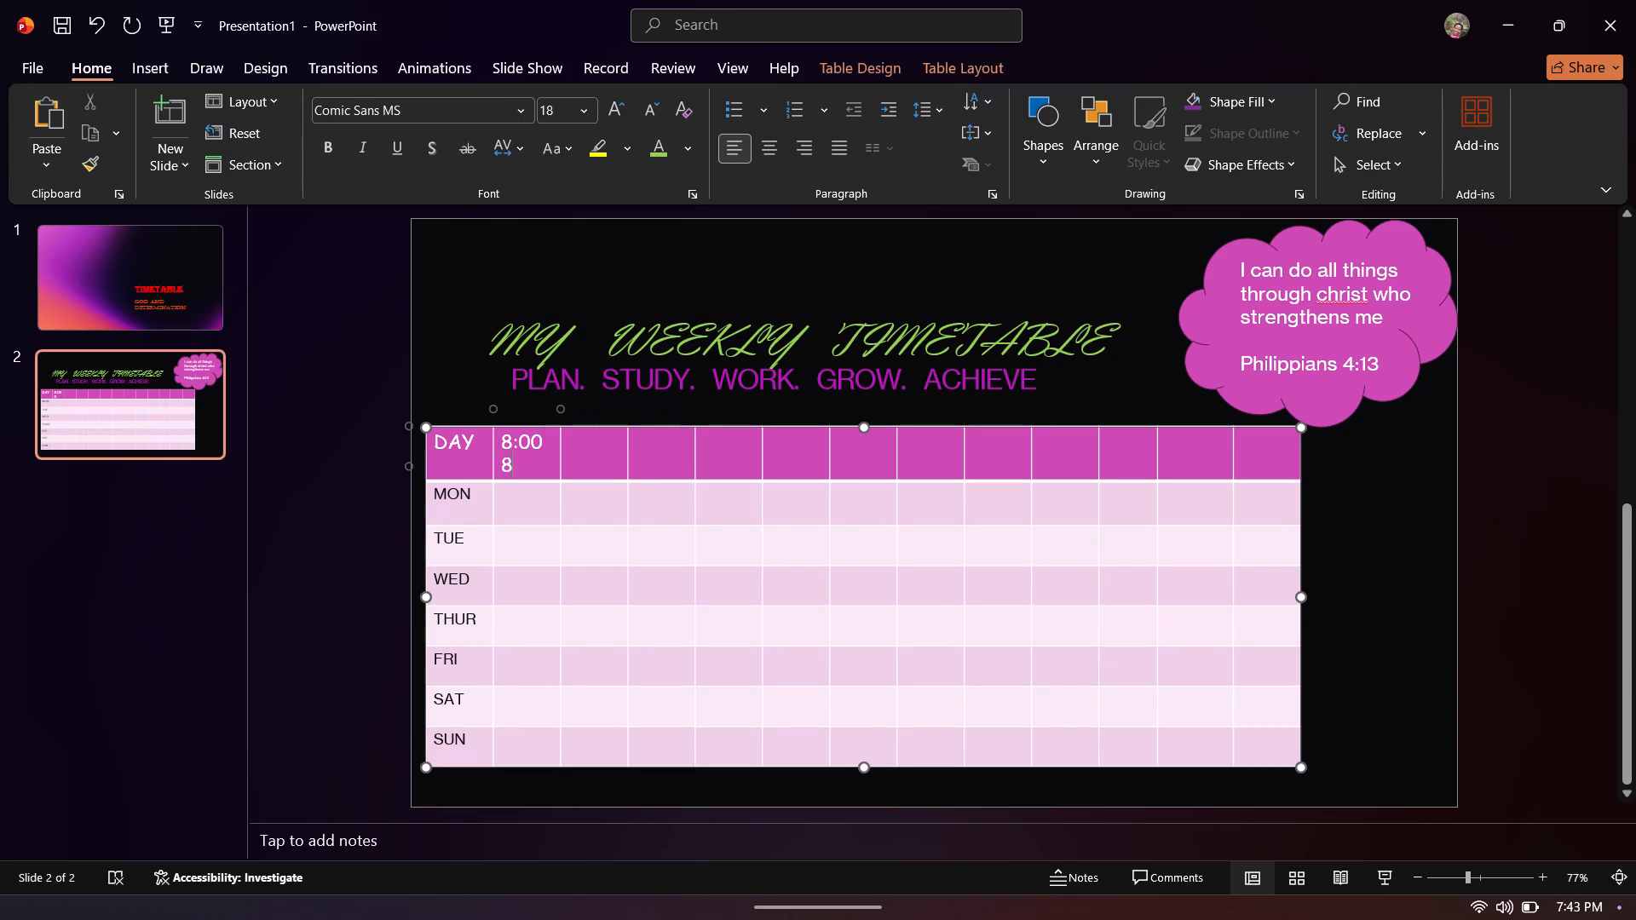
key("shift+colon")
type("30")
key("space")
key("a")
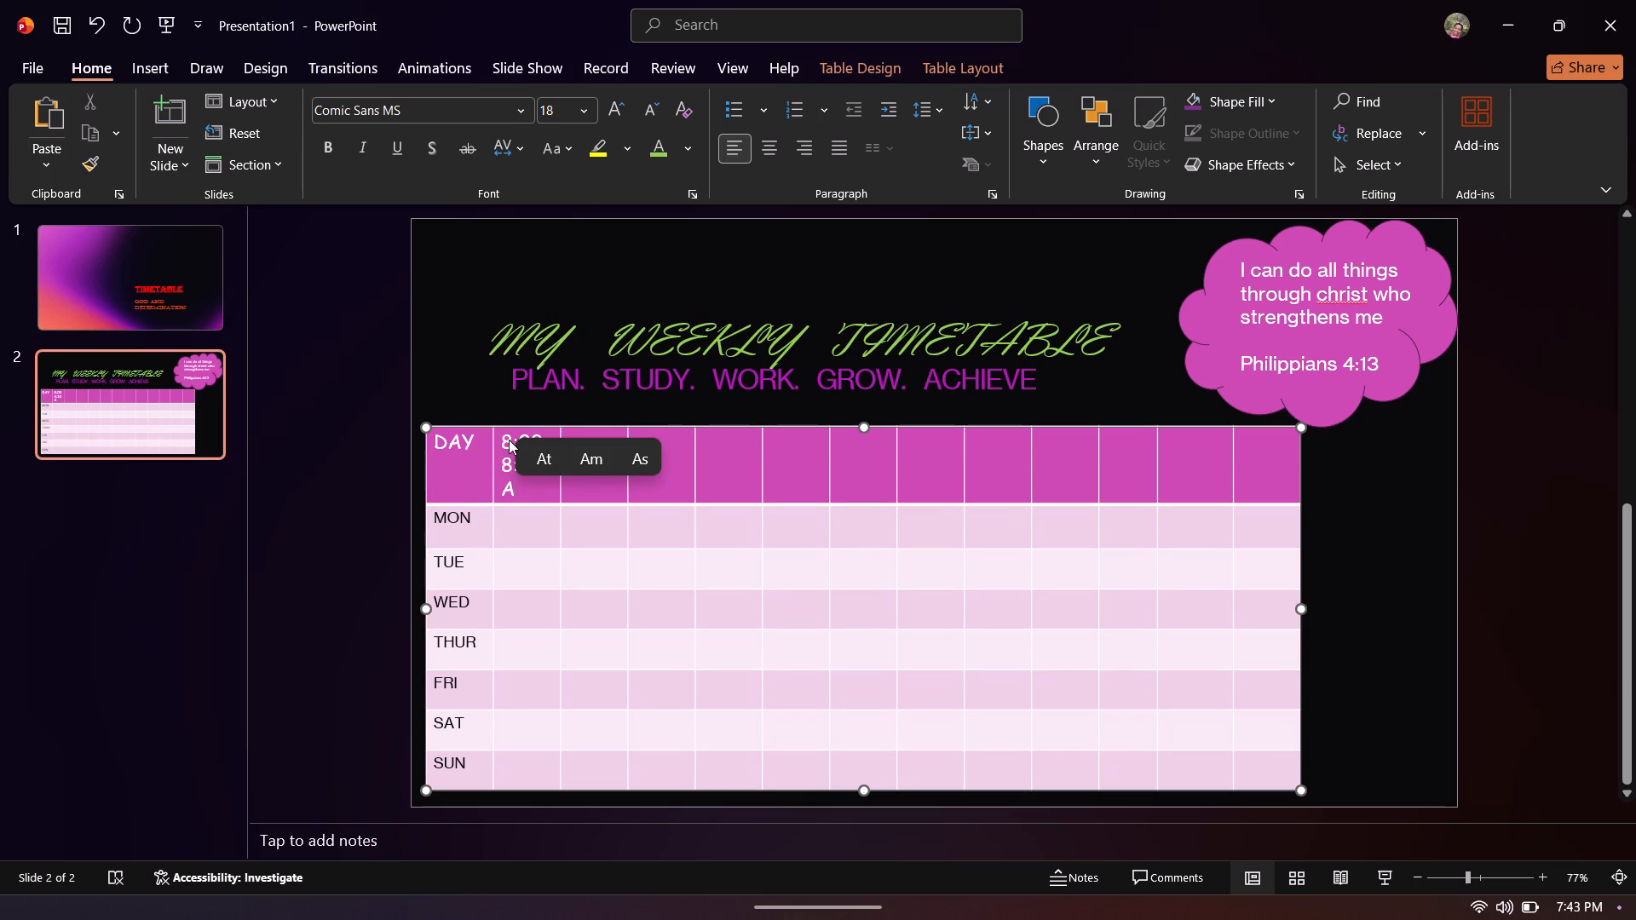
key("BackSpace")
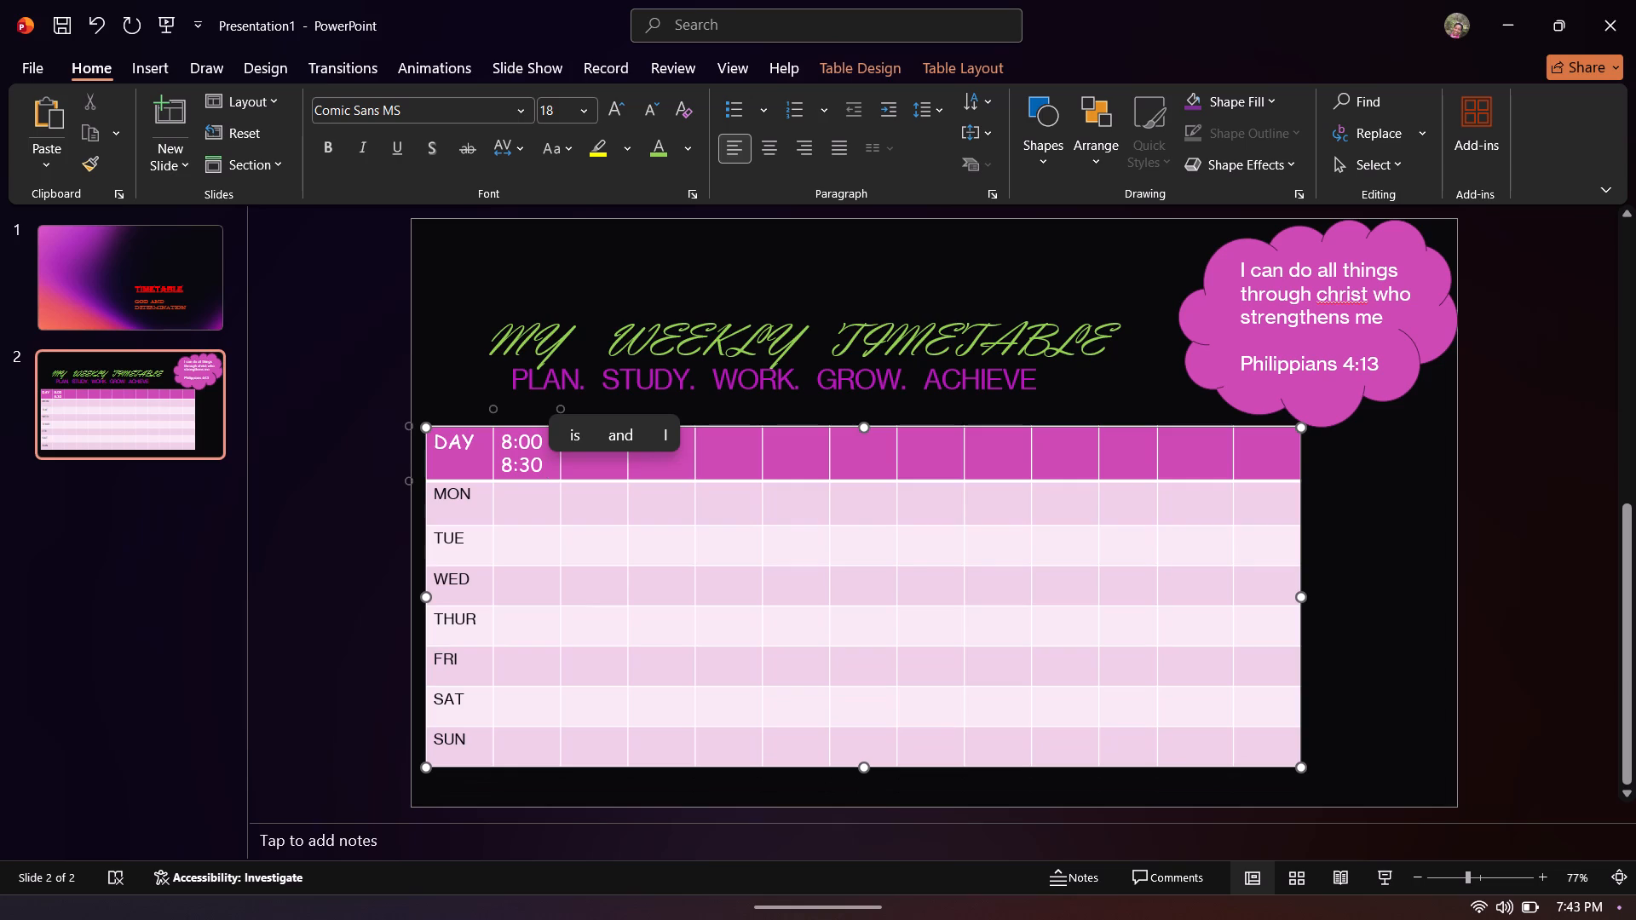
left_click(723, 407)
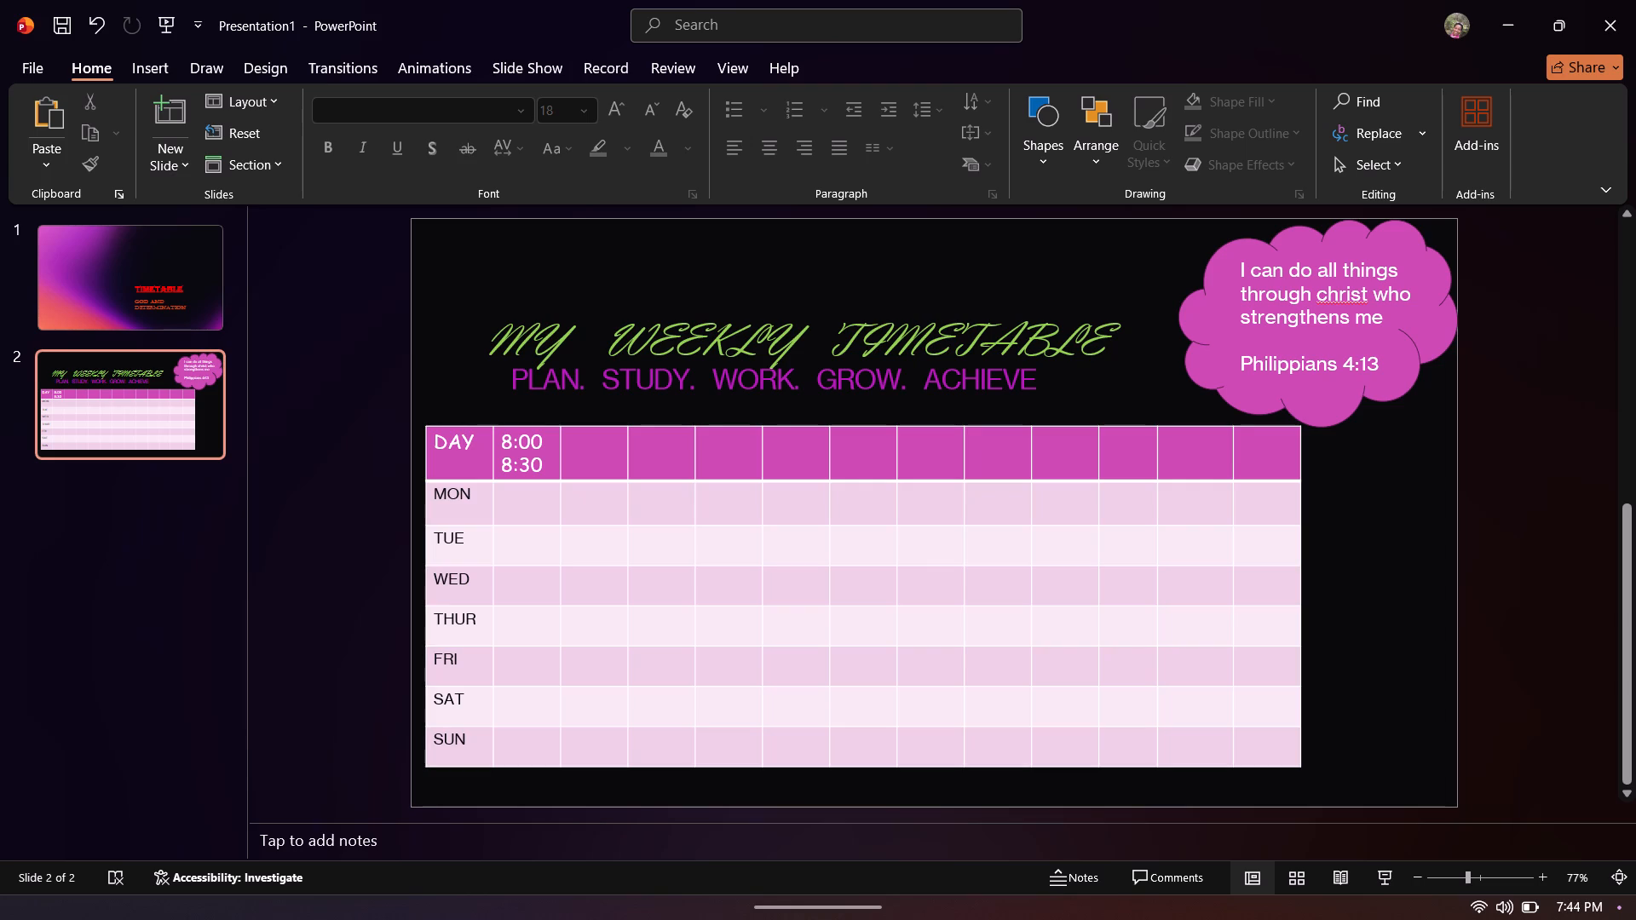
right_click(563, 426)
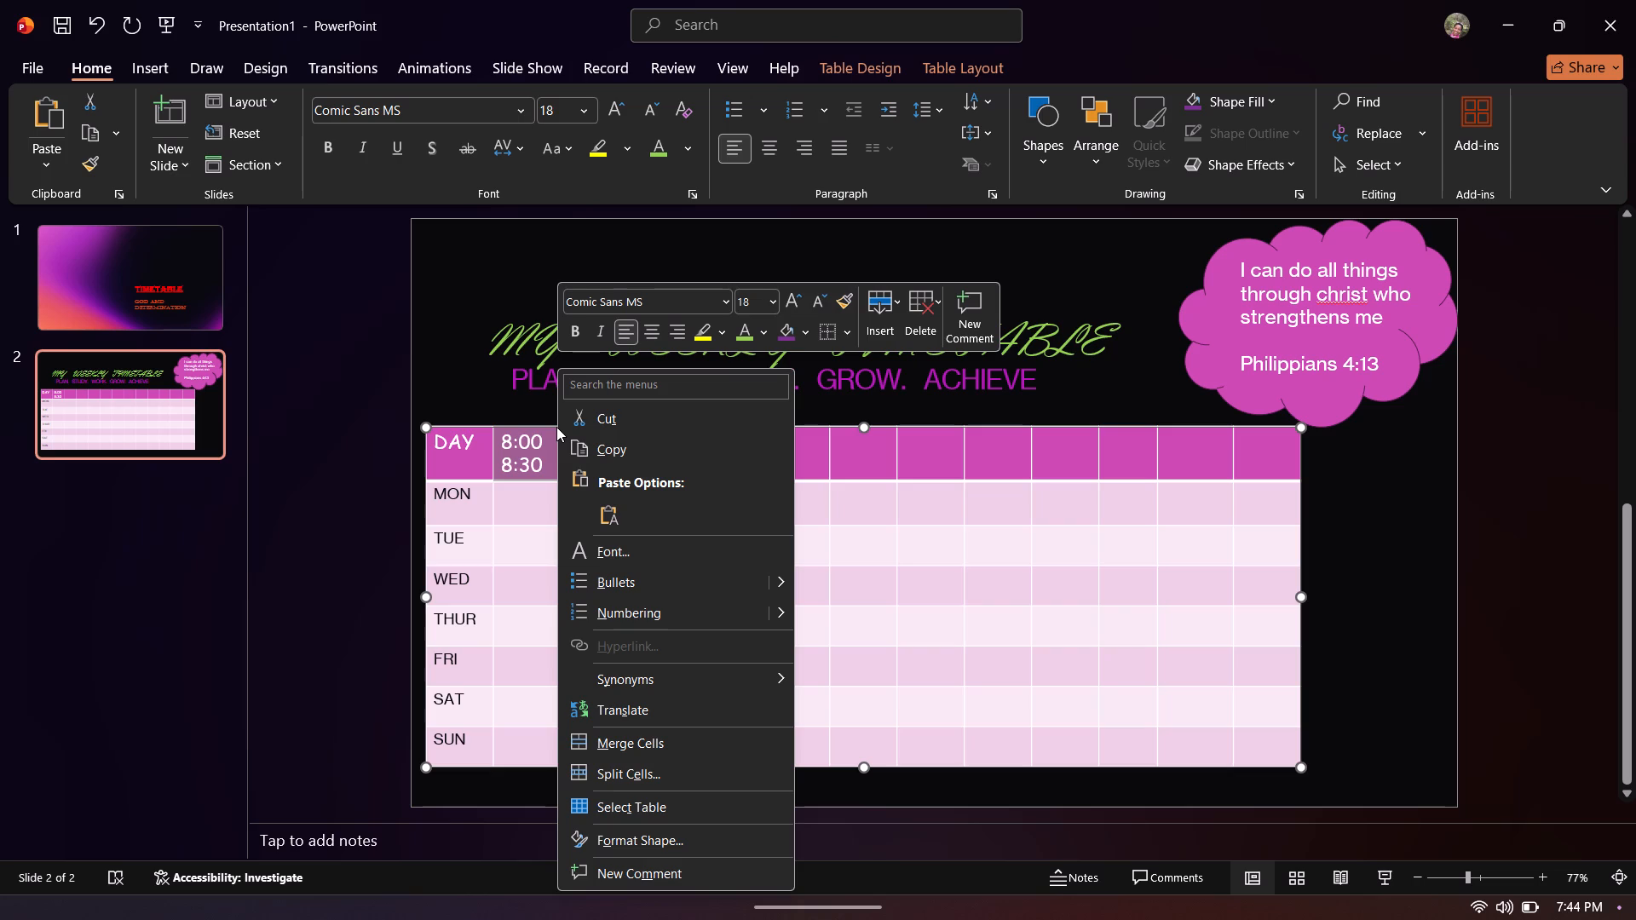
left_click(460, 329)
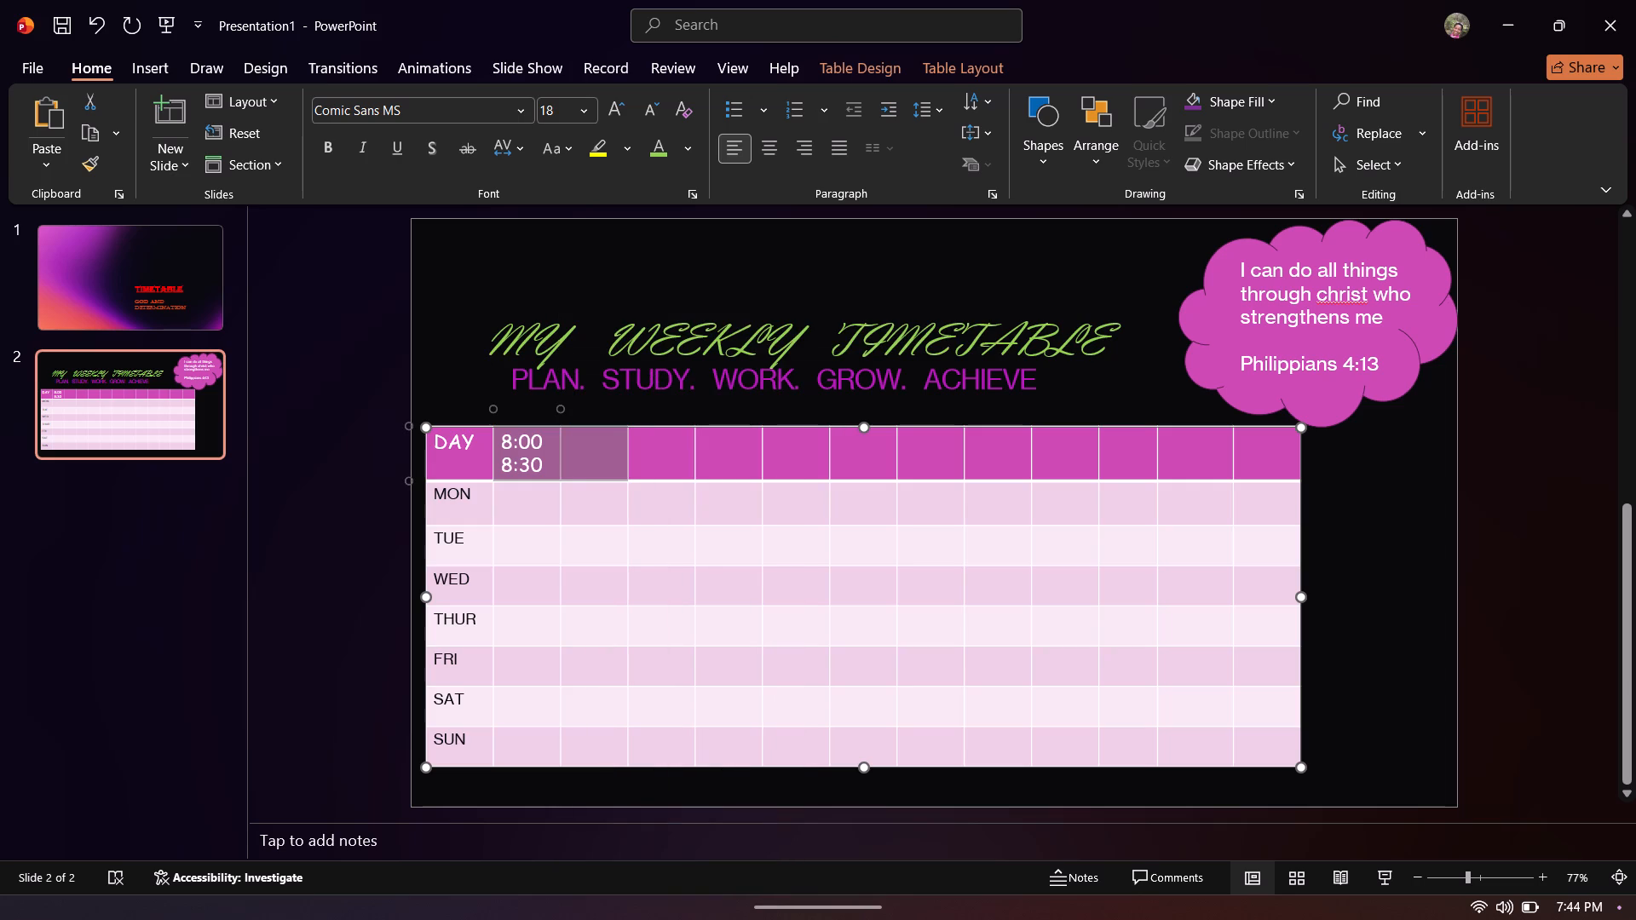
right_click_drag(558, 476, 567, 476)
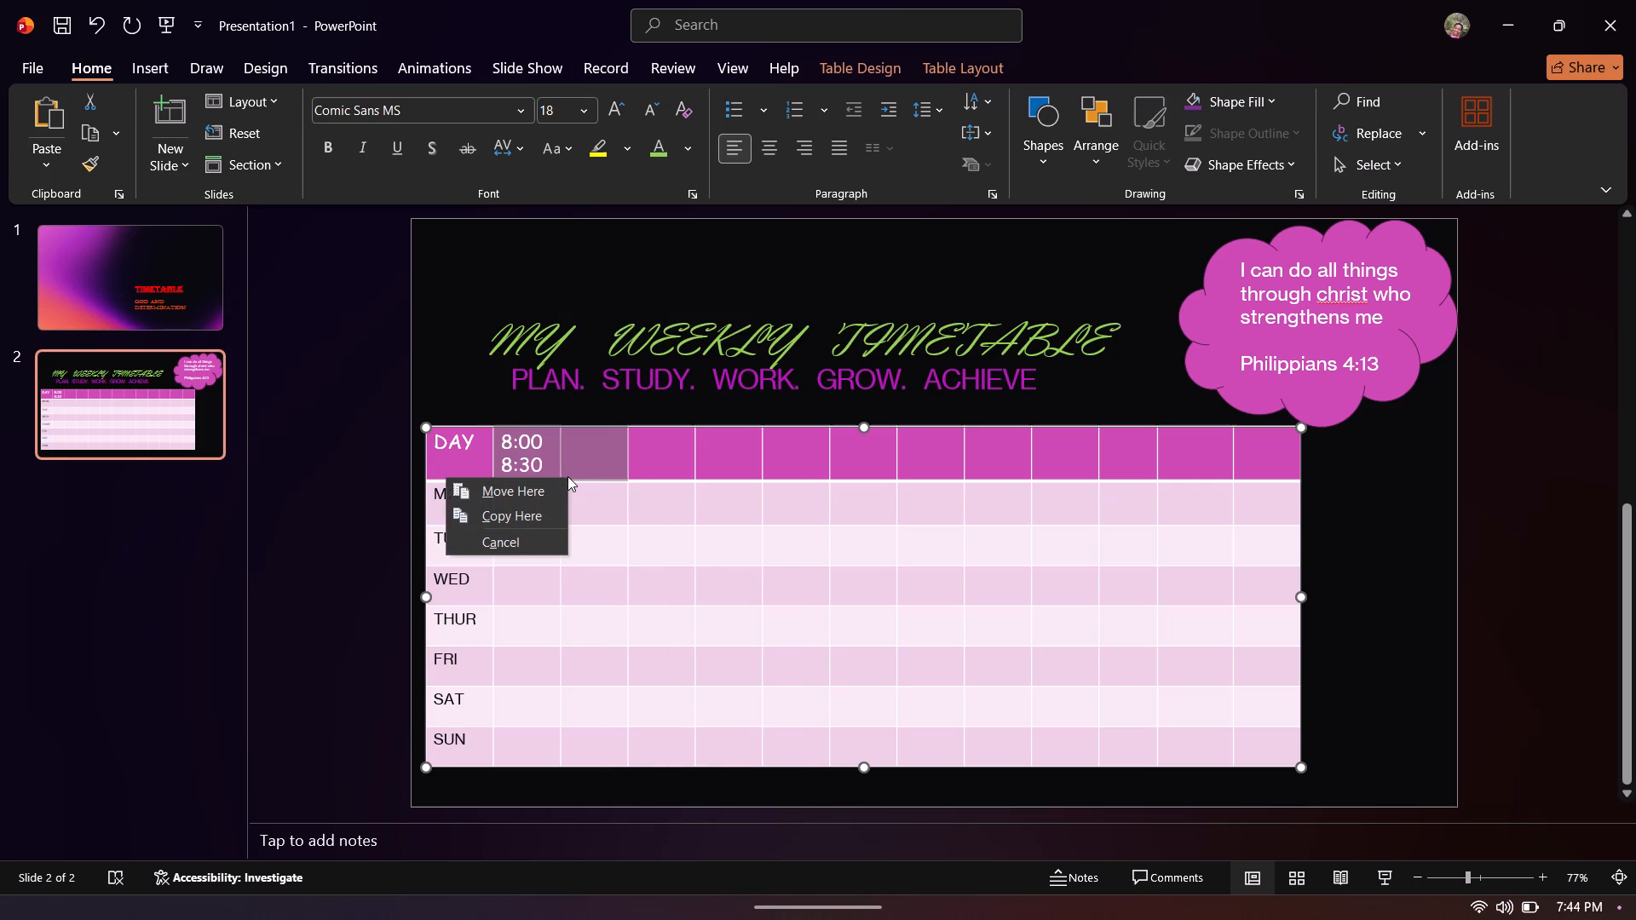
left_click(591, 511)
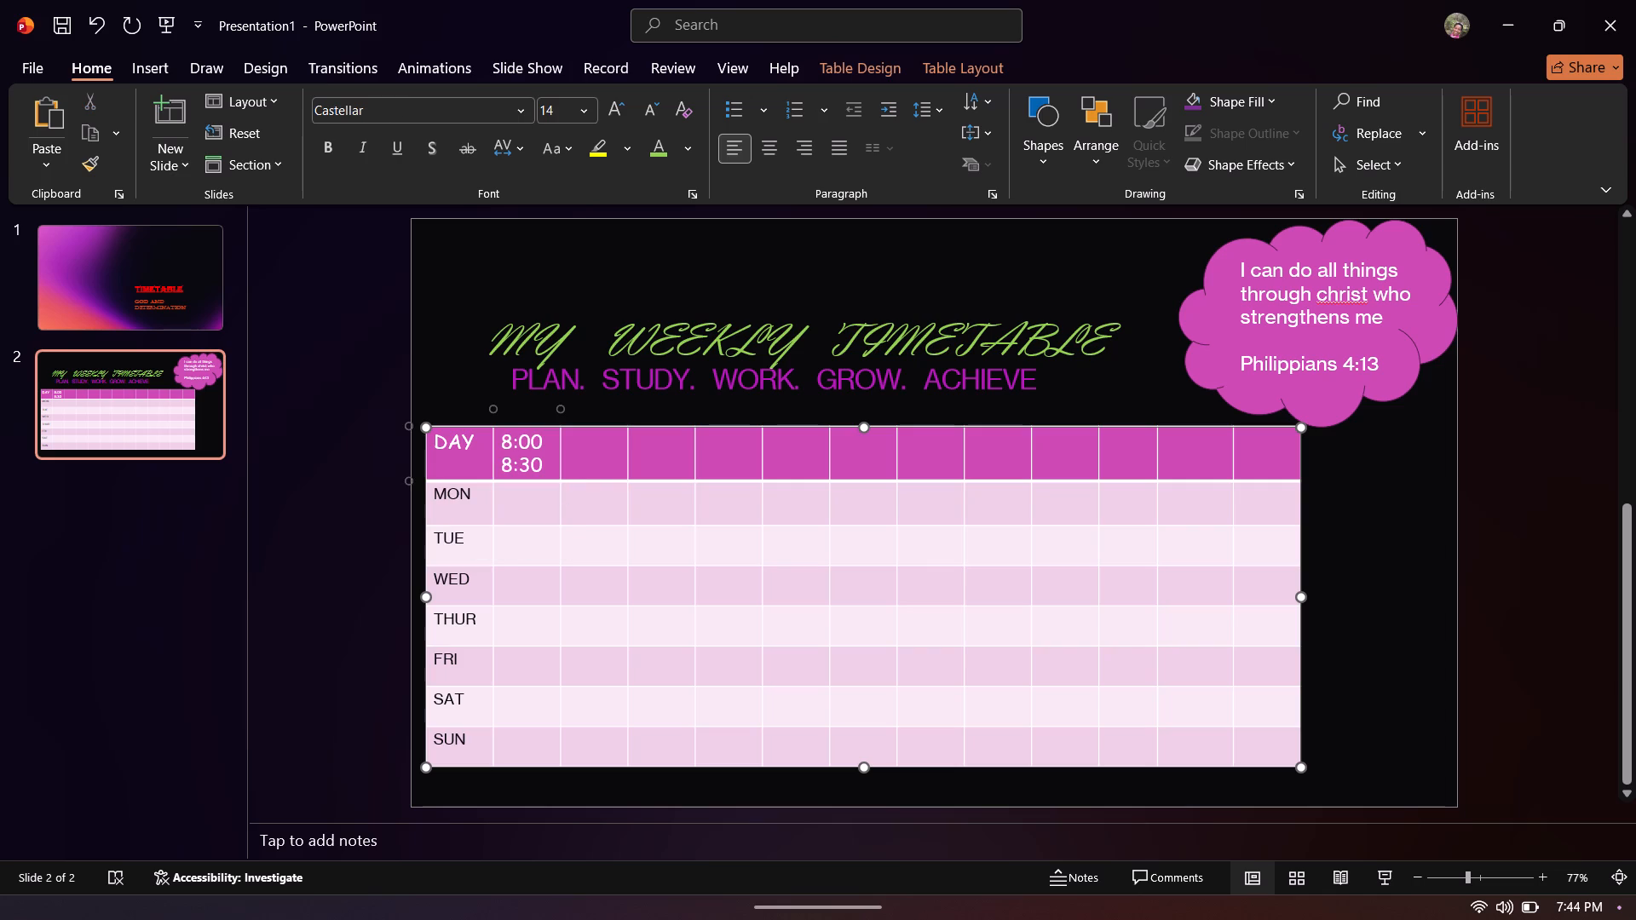
Widen the "8:00 8:30" column by moving its right border partway into the next column.
left_click_drag(558, 460, 579, 460)
left_click_drag(579, 460, 590, 463)
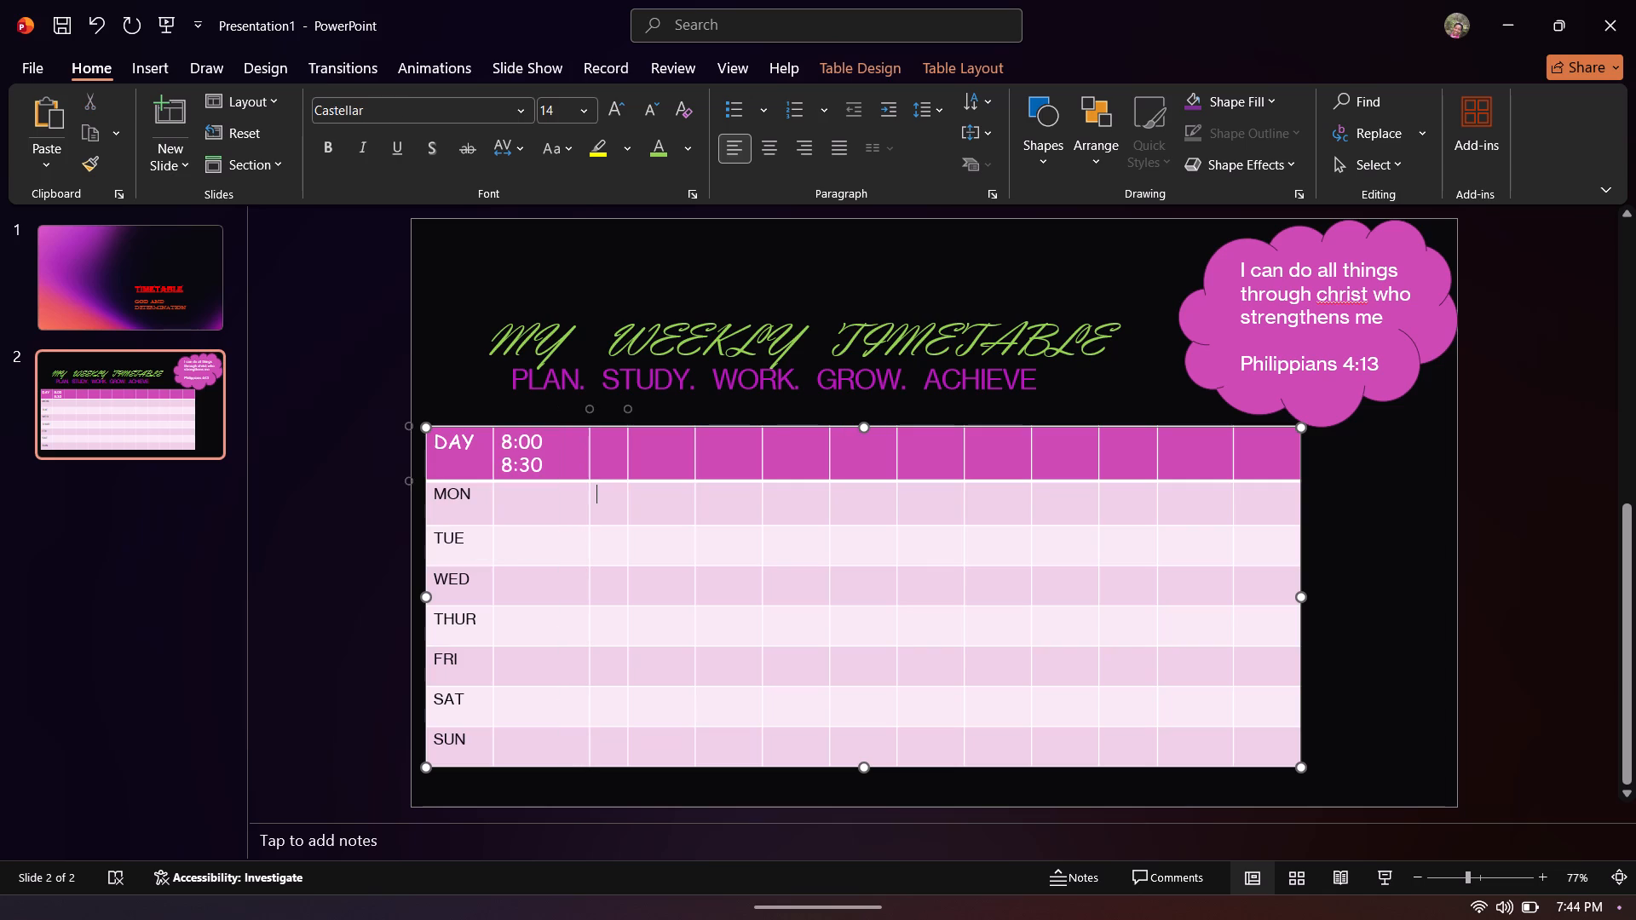
Change the time in the header cell beside "DAY" to read "8:00-8:30 AM".
left_click(502, 460)
left_click(547, 464)
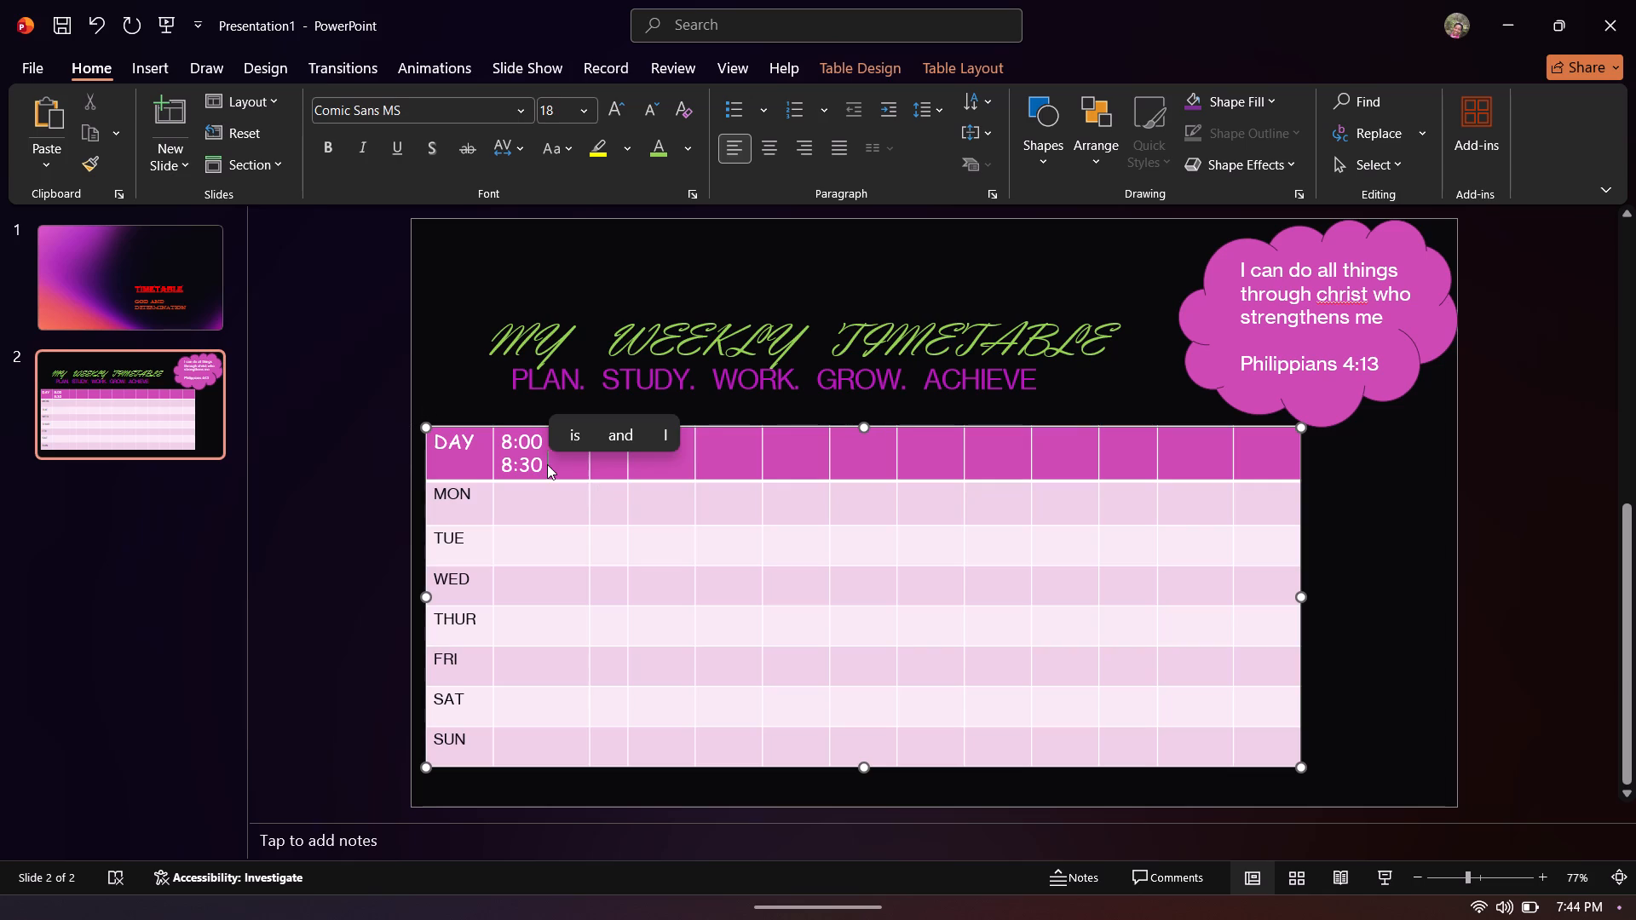
key("BackSpace")
key("BackSpace")
key("BackSpace")
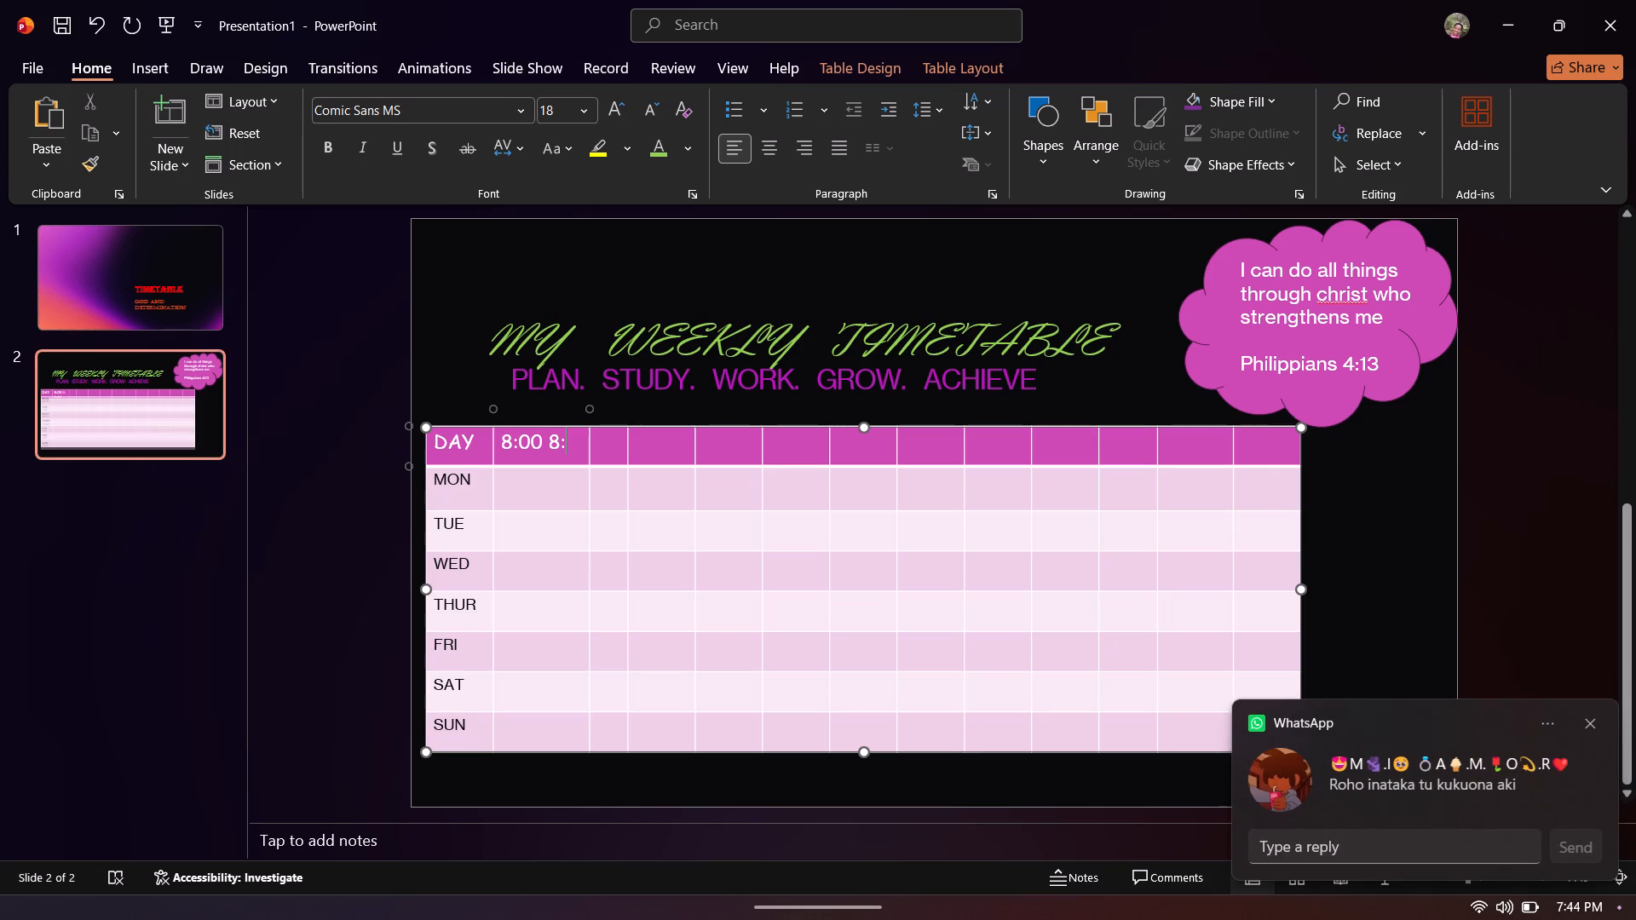
key("BackSpace")
key("BackSpace")
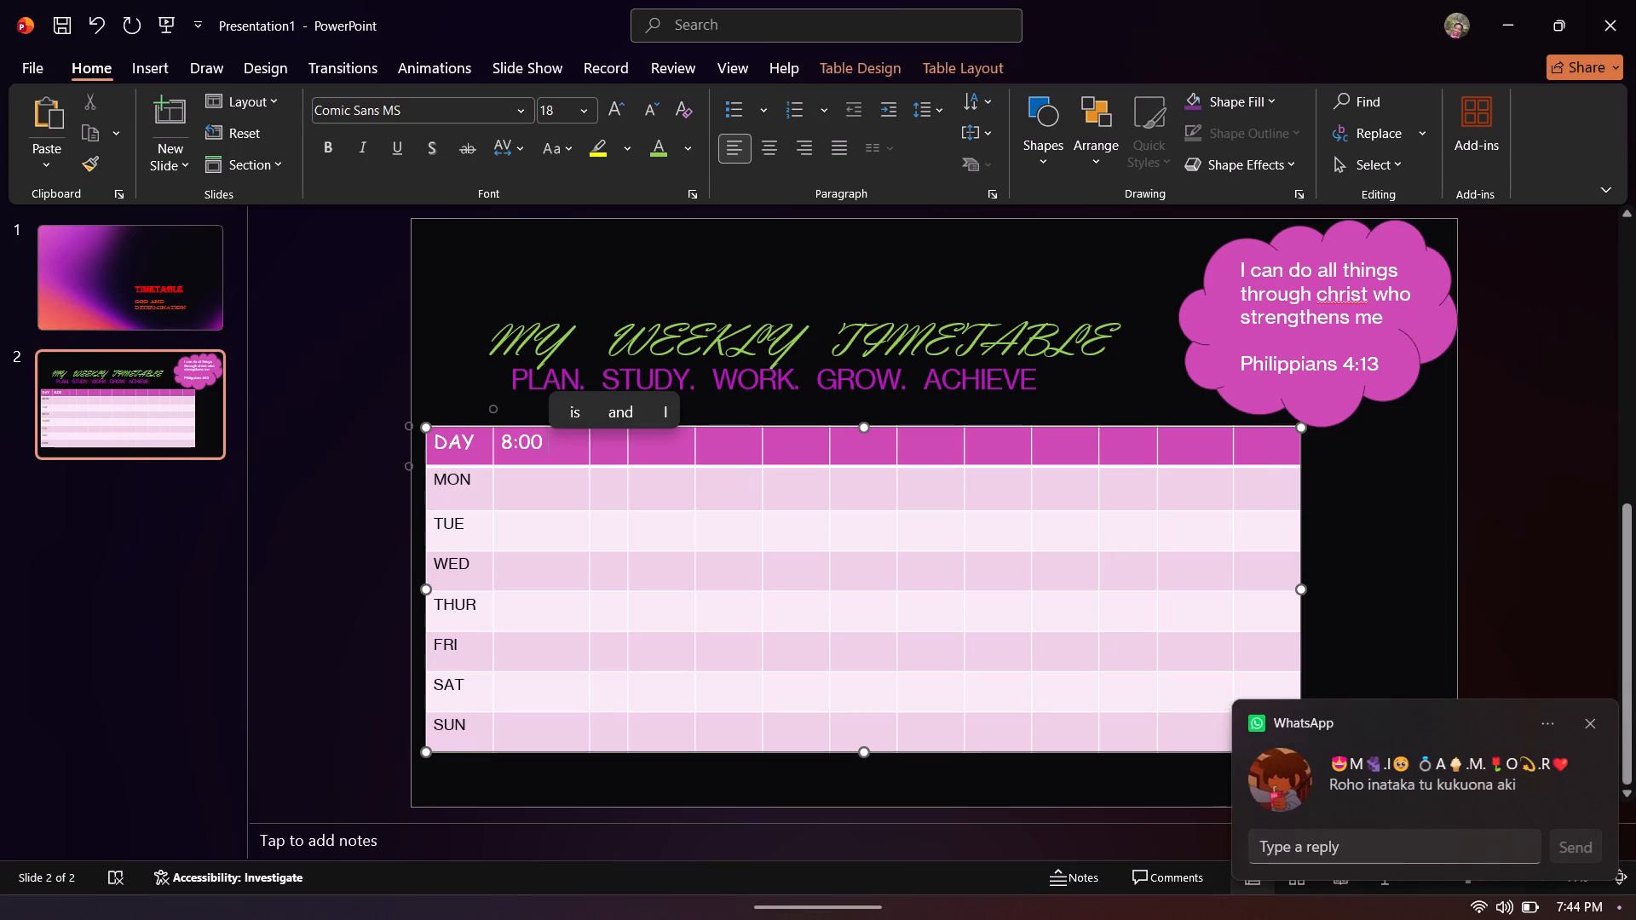
key("BackSpace")
key("minus")
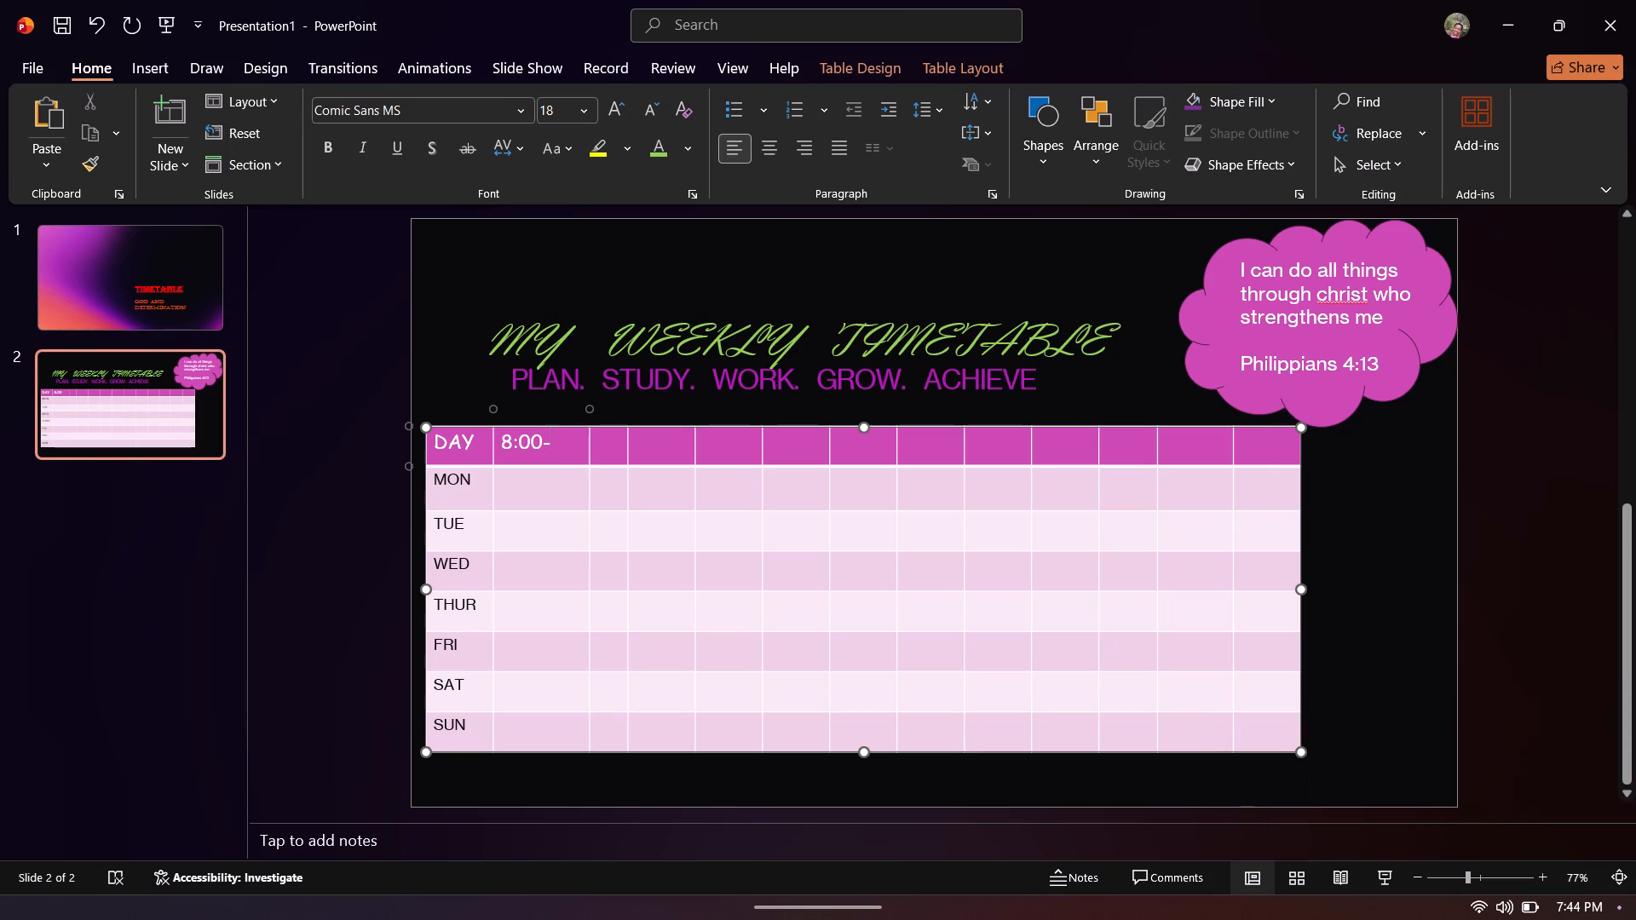
key("BackSpace")
key("shift+underscore")
key("BackSpace")
key("minus")
key("8")
key("shift+colon")
type("30")
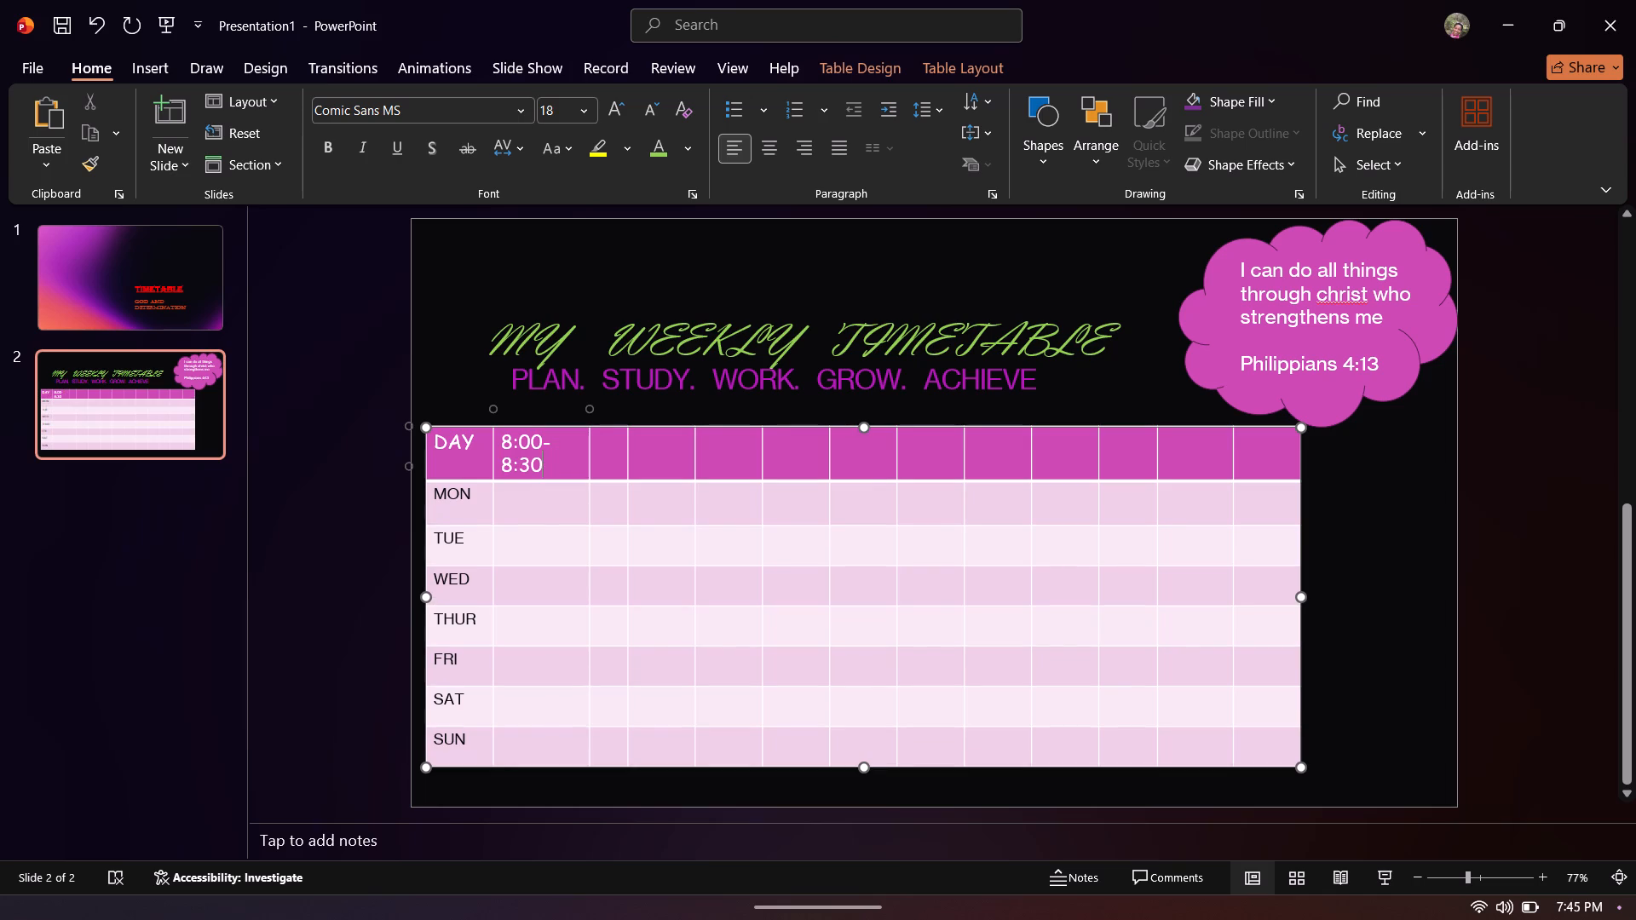
key("space")
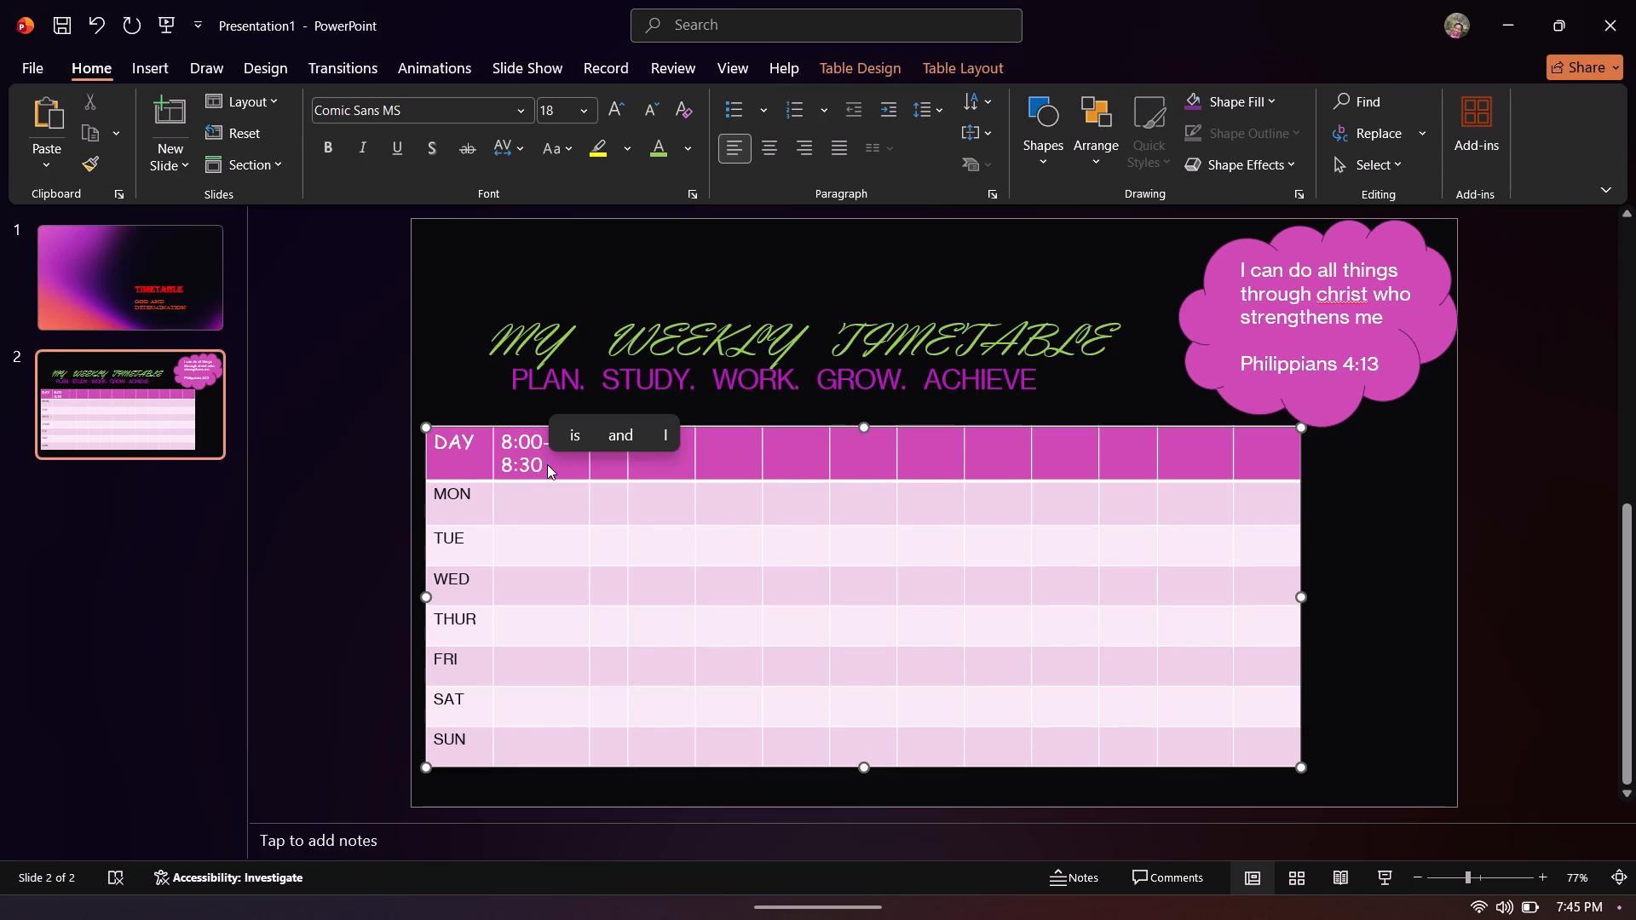
type("AM")
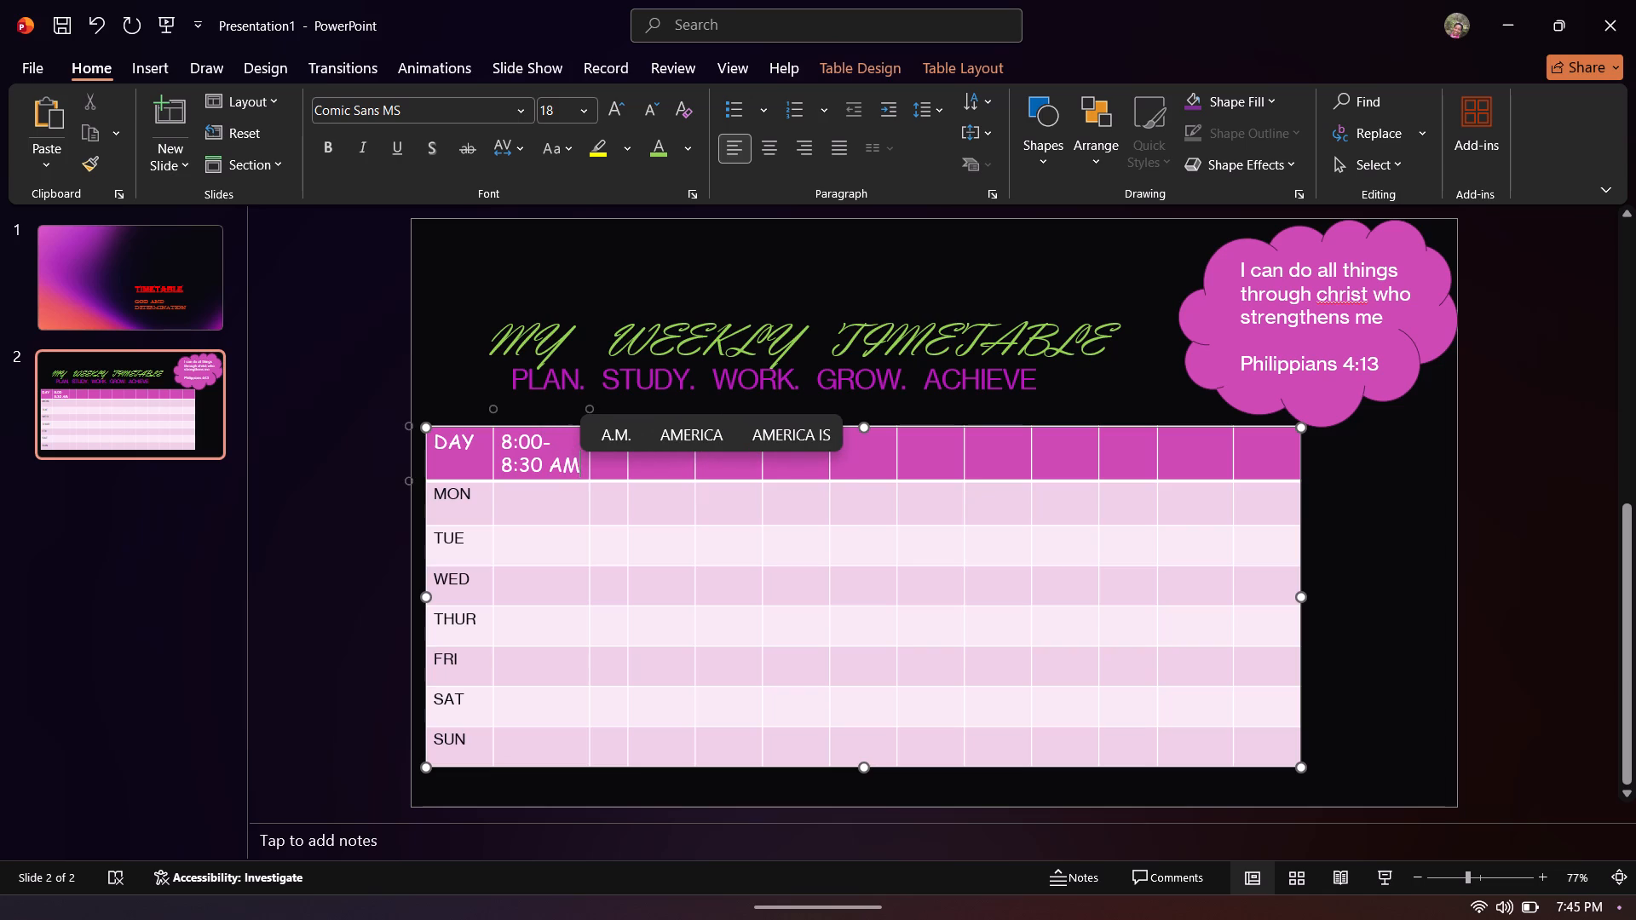
Widen the empty column after "8:00-8:30 AM" by moving its right border most of the way across the next column.
left_click(667, 469)
left_click(603, 472)
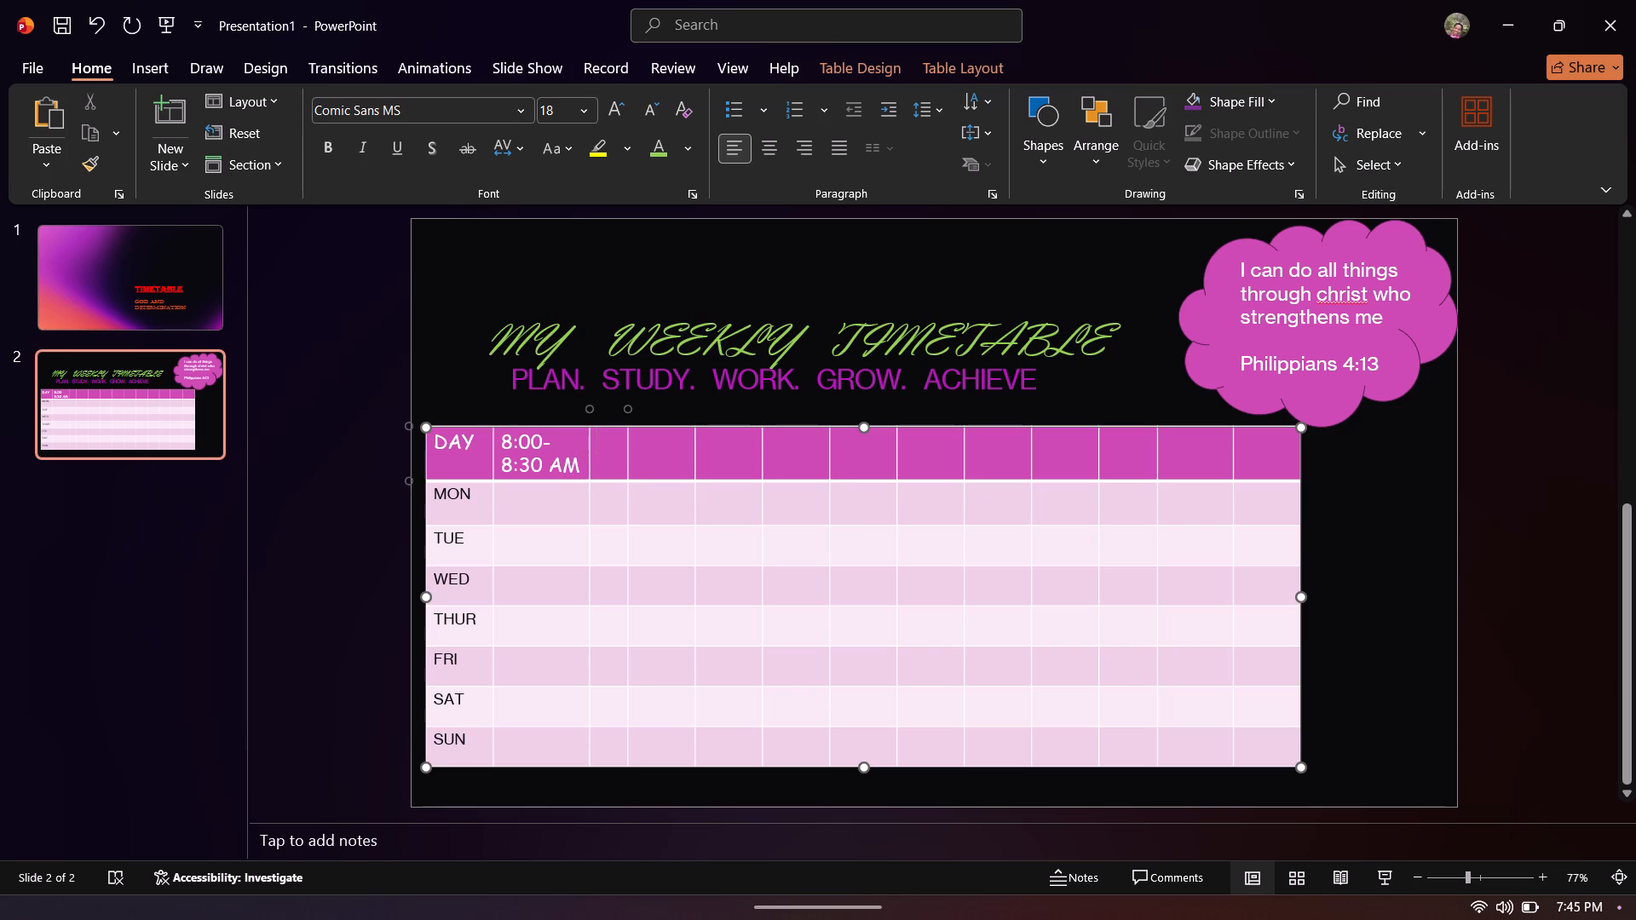
right_click_drag(625, 470, 649, 476)
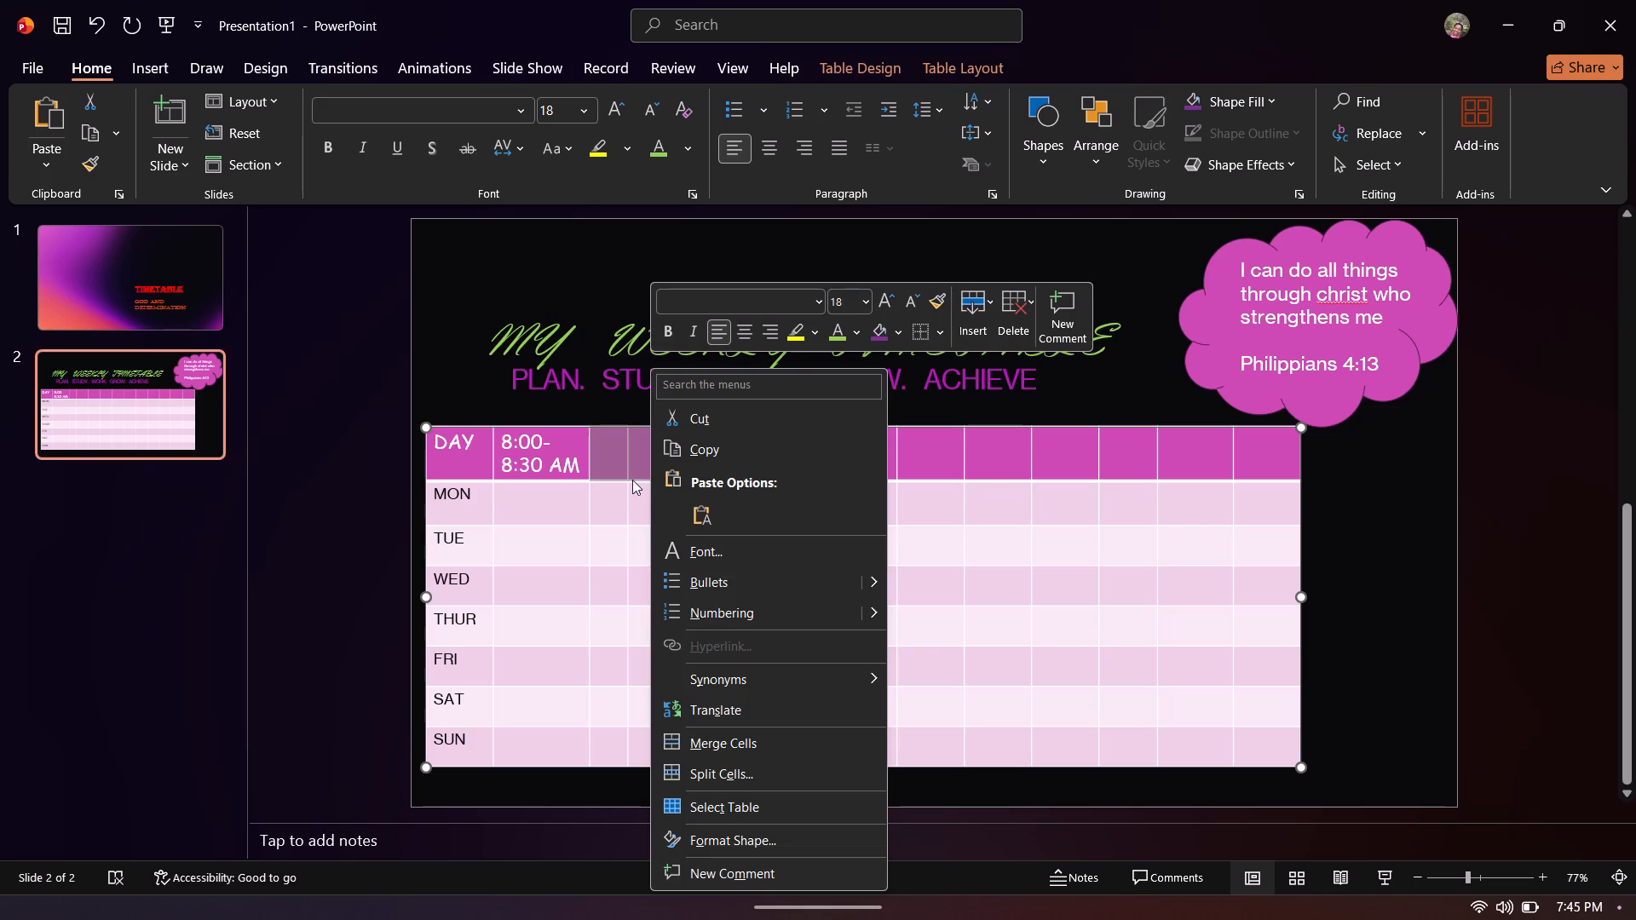
left_click(613, 503)
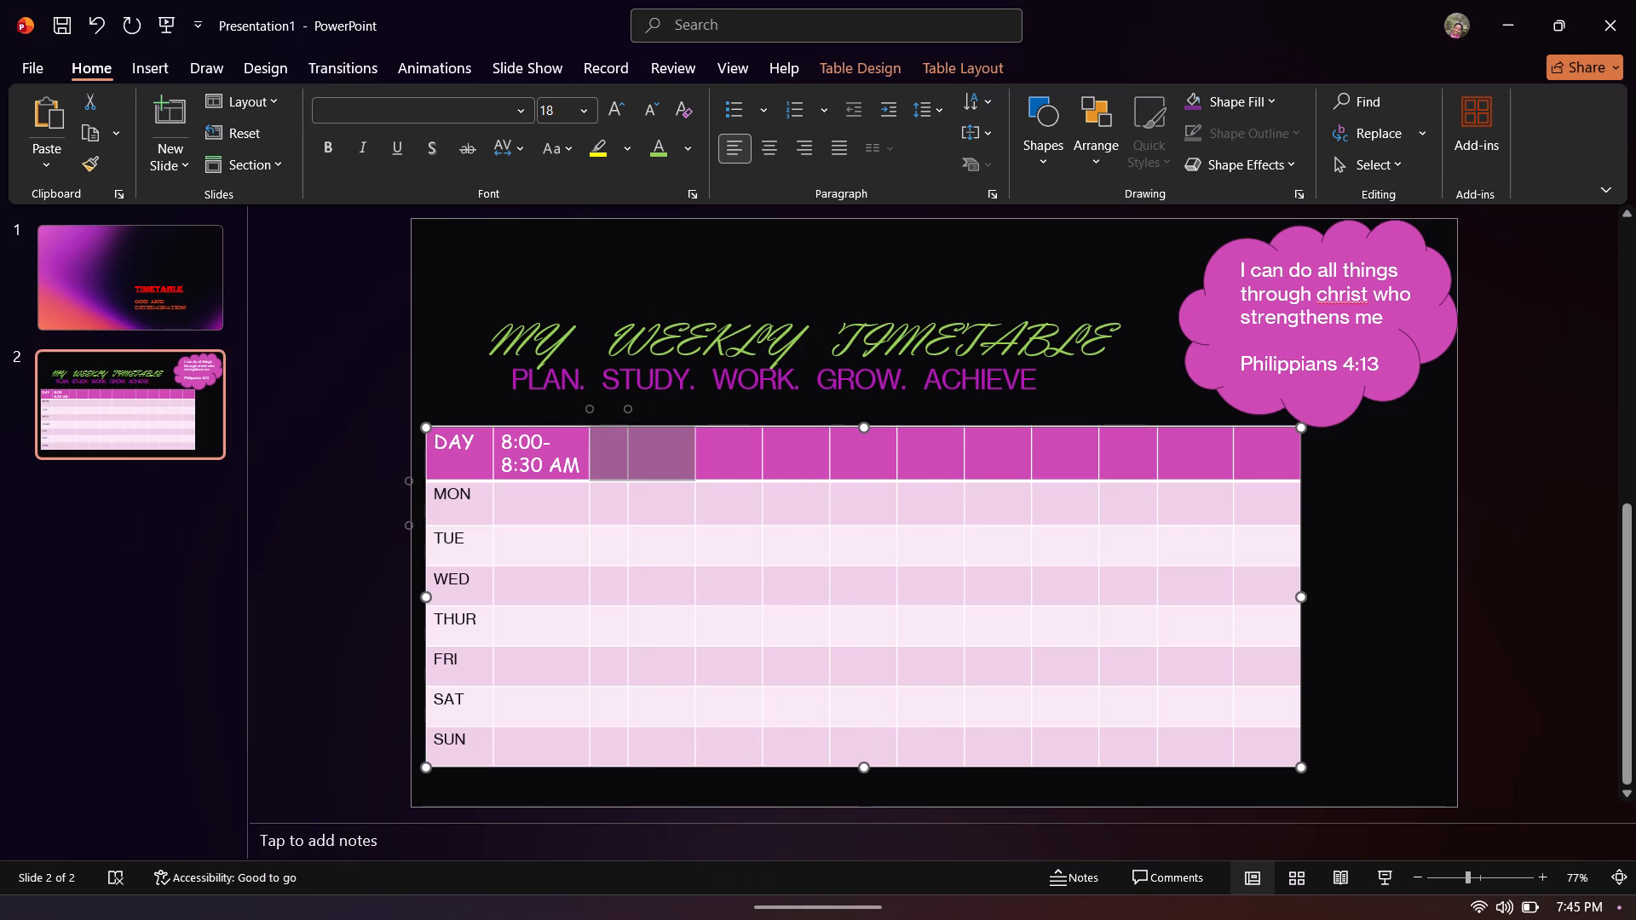
right_click_drag(626, 480, 639, 480)
right_click_drag(639, 480, 636, 480)
left_click(625, 450)
left_click_drag(625, 450, 669, 453)
left_click_drag(669, 453, 722, 462)
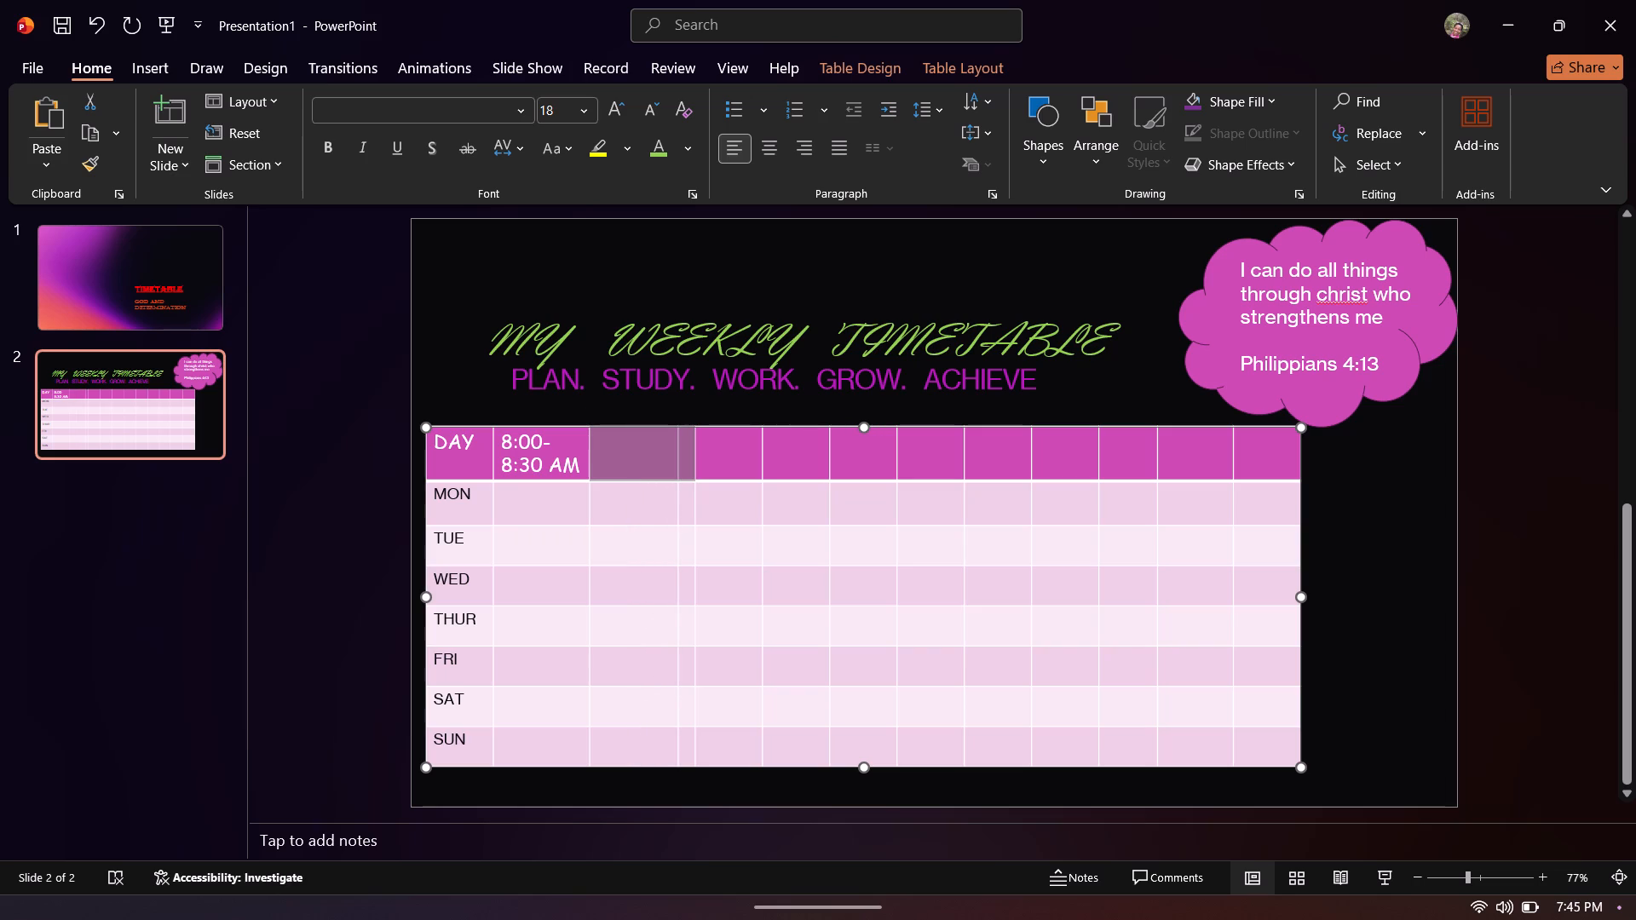
Enter "8:30-9:30 A" in the header cell after "8:00-8:30 AM".
left_click(602, 438)
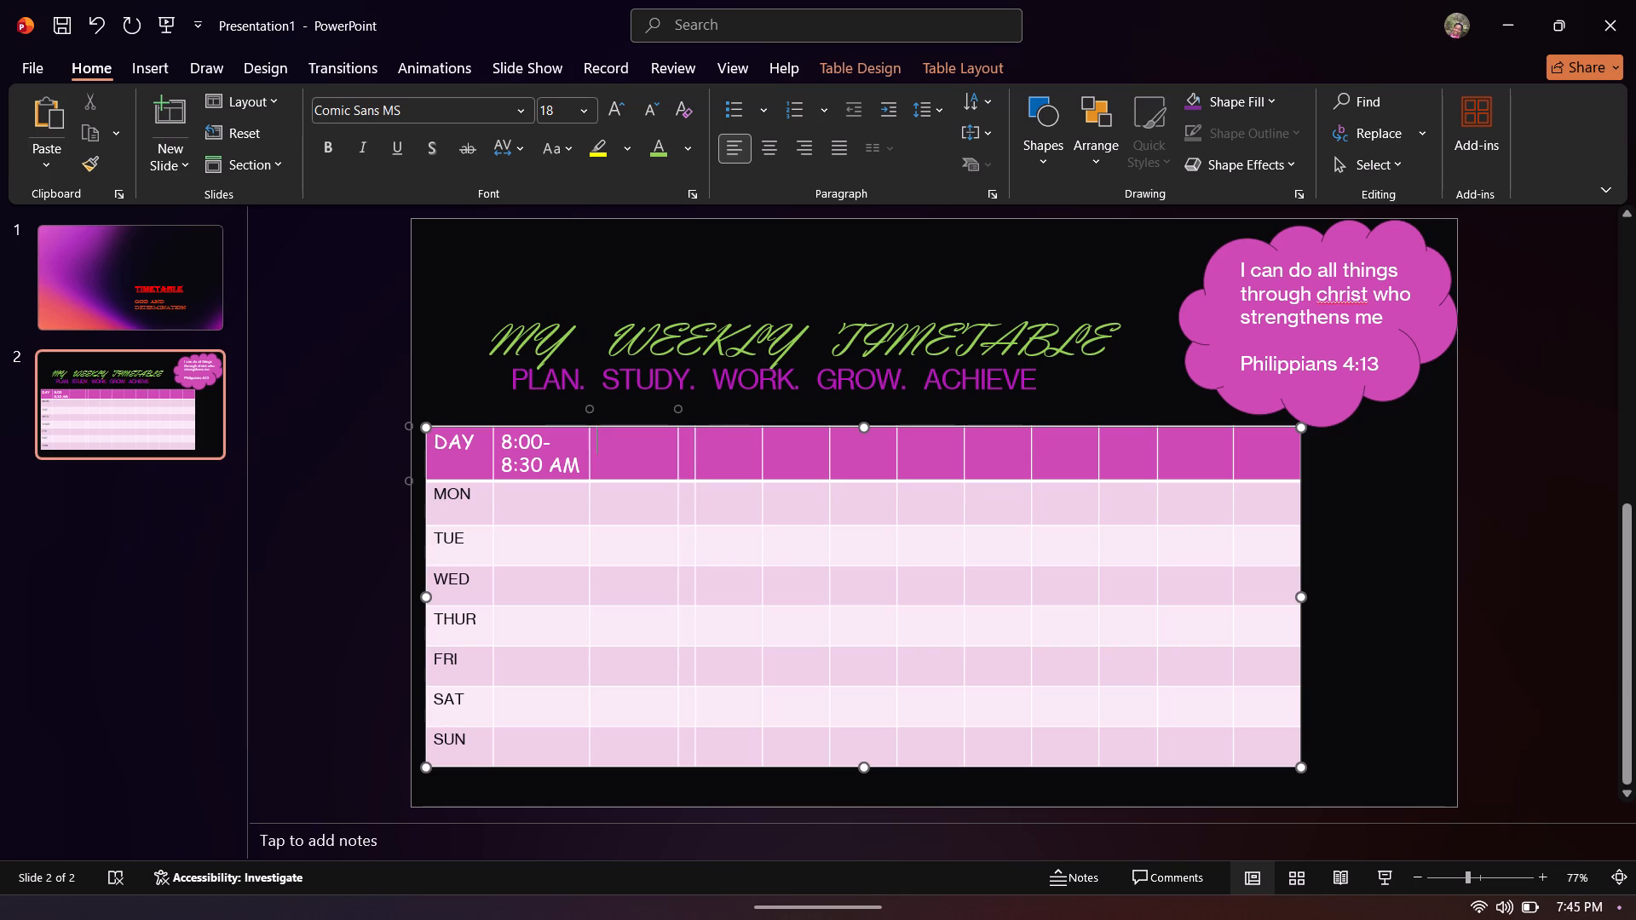
key("8")
key("shift+colon")
type("30-")
key("9")
key("shift+colon")
type("30")
key("space")
type("AM")
key("BackSpace")
Widen the narrow column after "8:30-9:30 A" by moving its right border most of the way across the next column.
left_click_drag(675, 440, 724, 440)
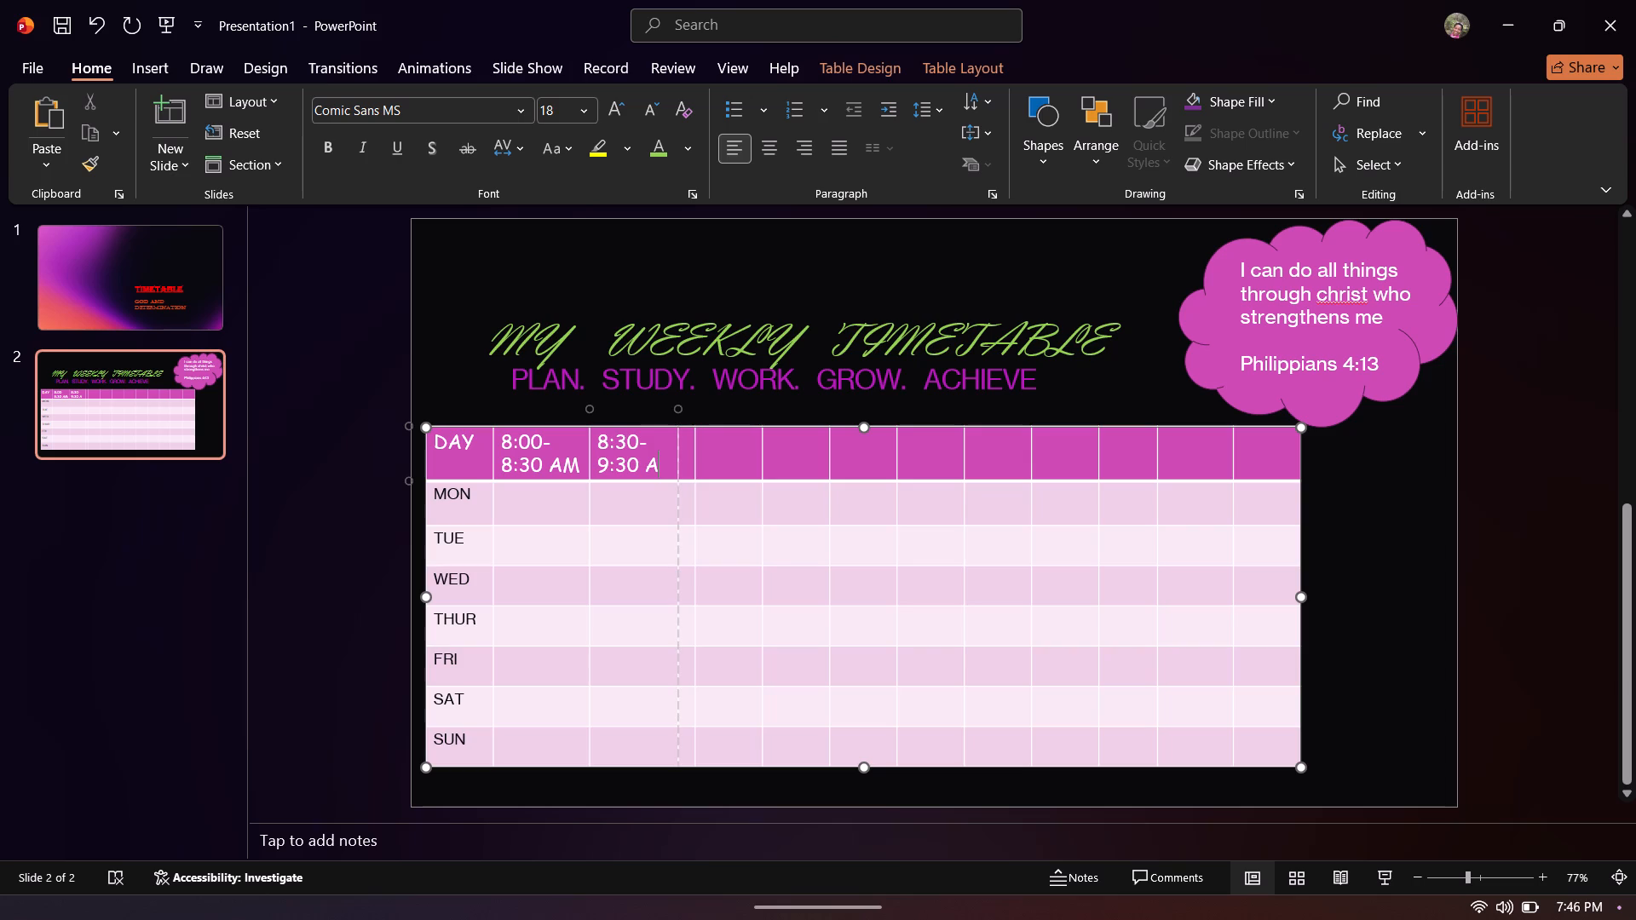
left_click_drag(724, 440, 723, 440)
left_click_drag(689, 457, 704, 454)
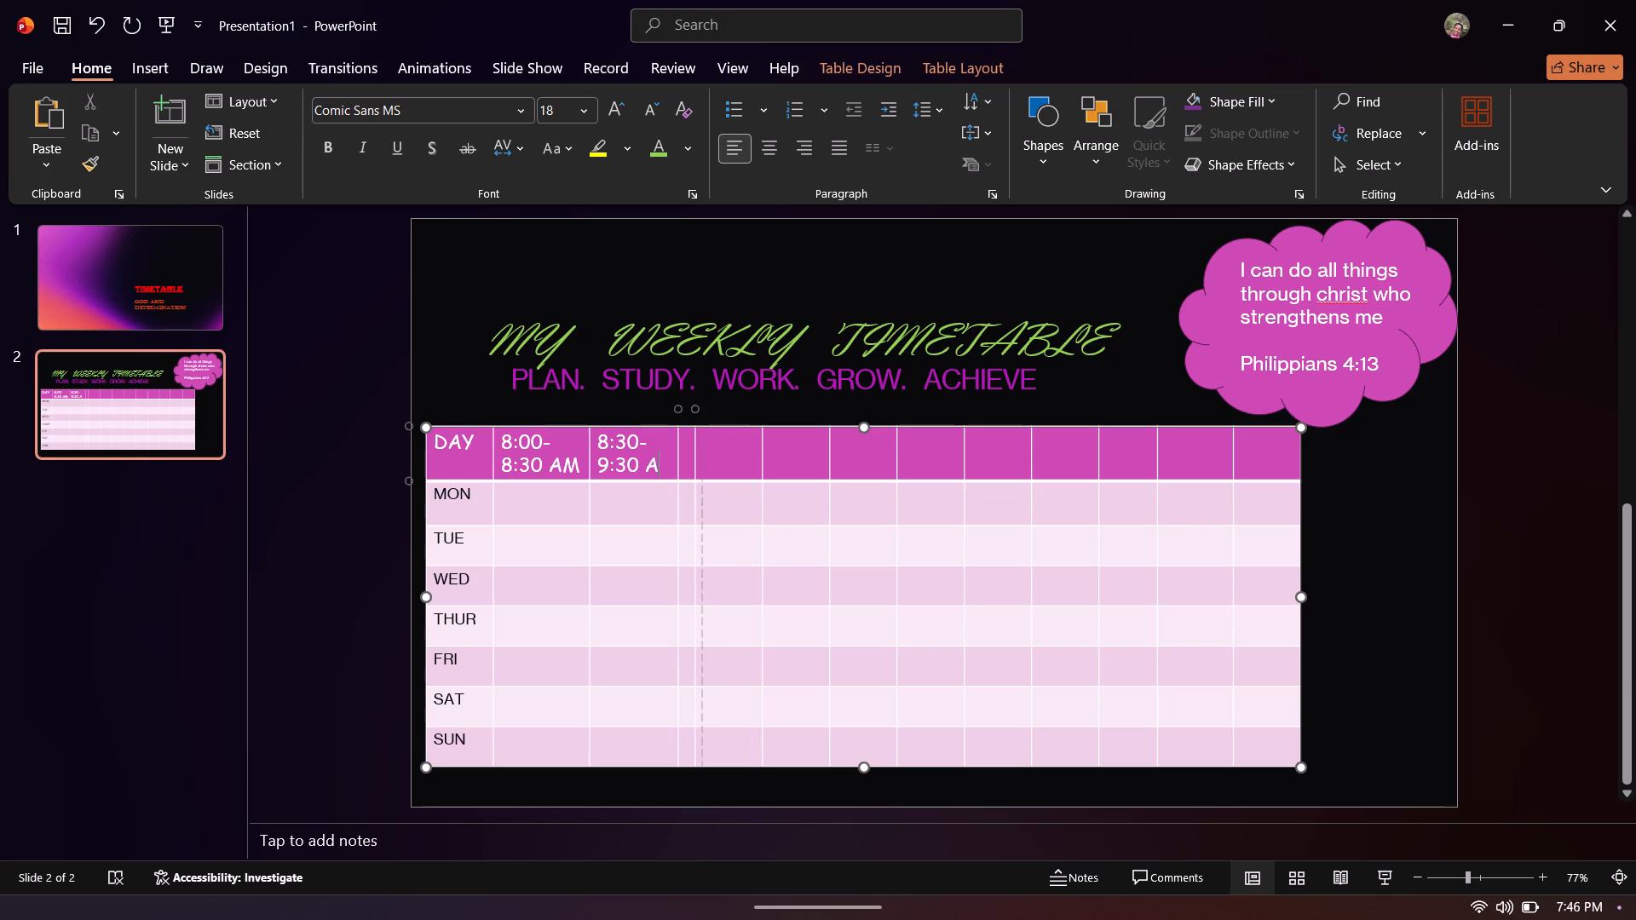
left_click_drag(704, 454, 775, 467)
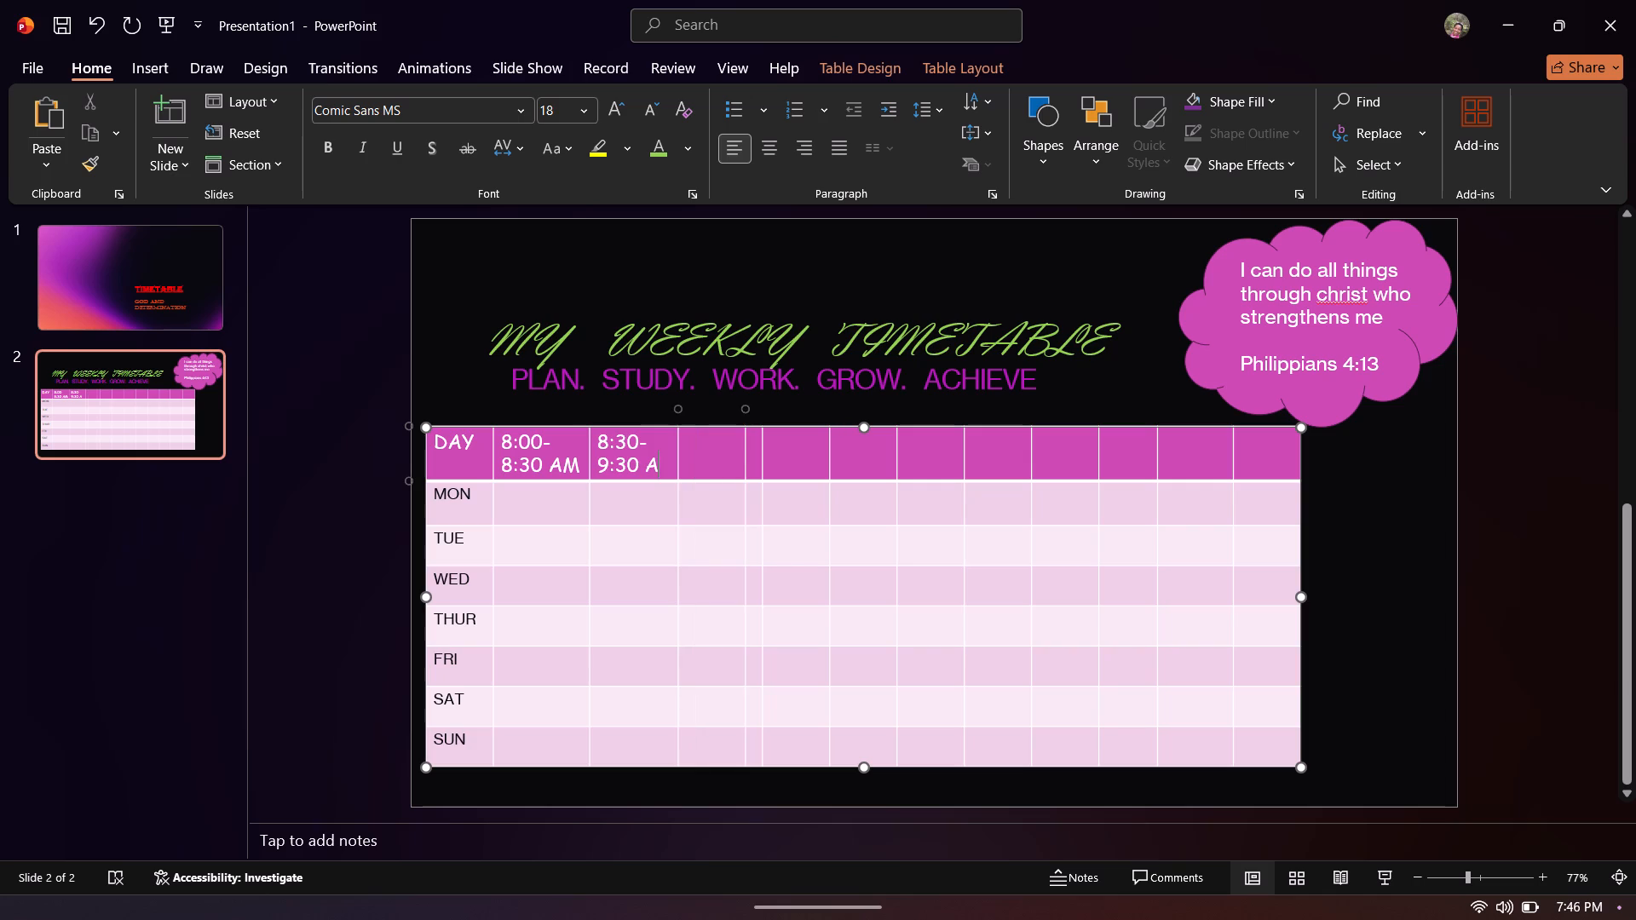
Widen the 8:30-9:30 column slightly and complete its header time as "8:30-9:30 AM".
left_click_drag(676, 471, 697, 471)
left_click_drag(697, 471, 692, 472)
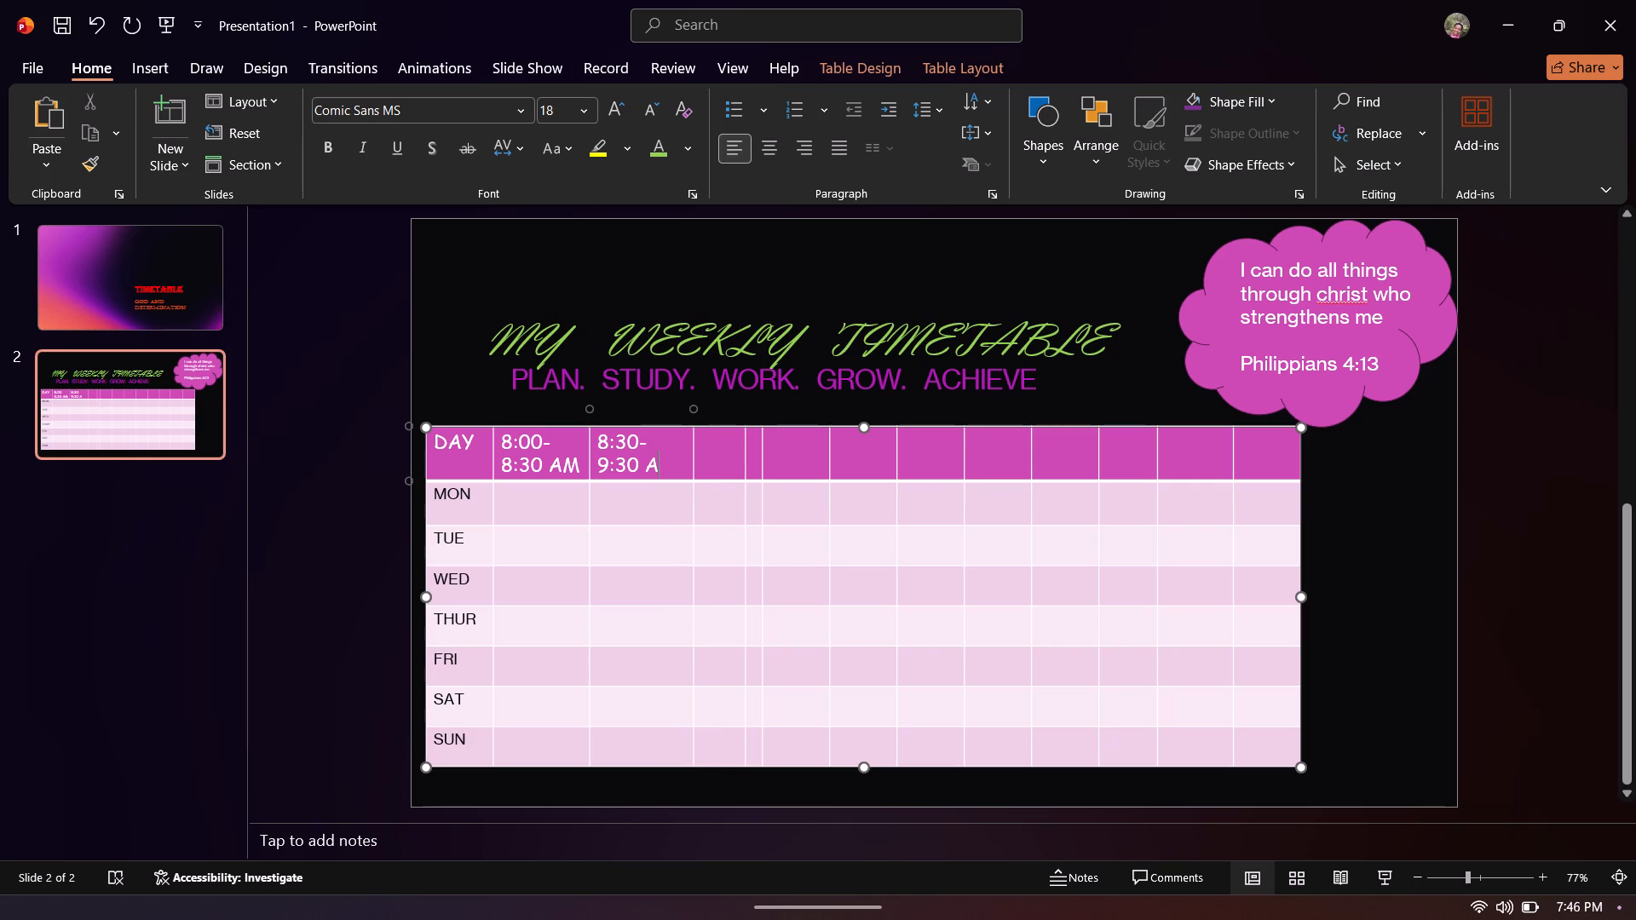
key("m")
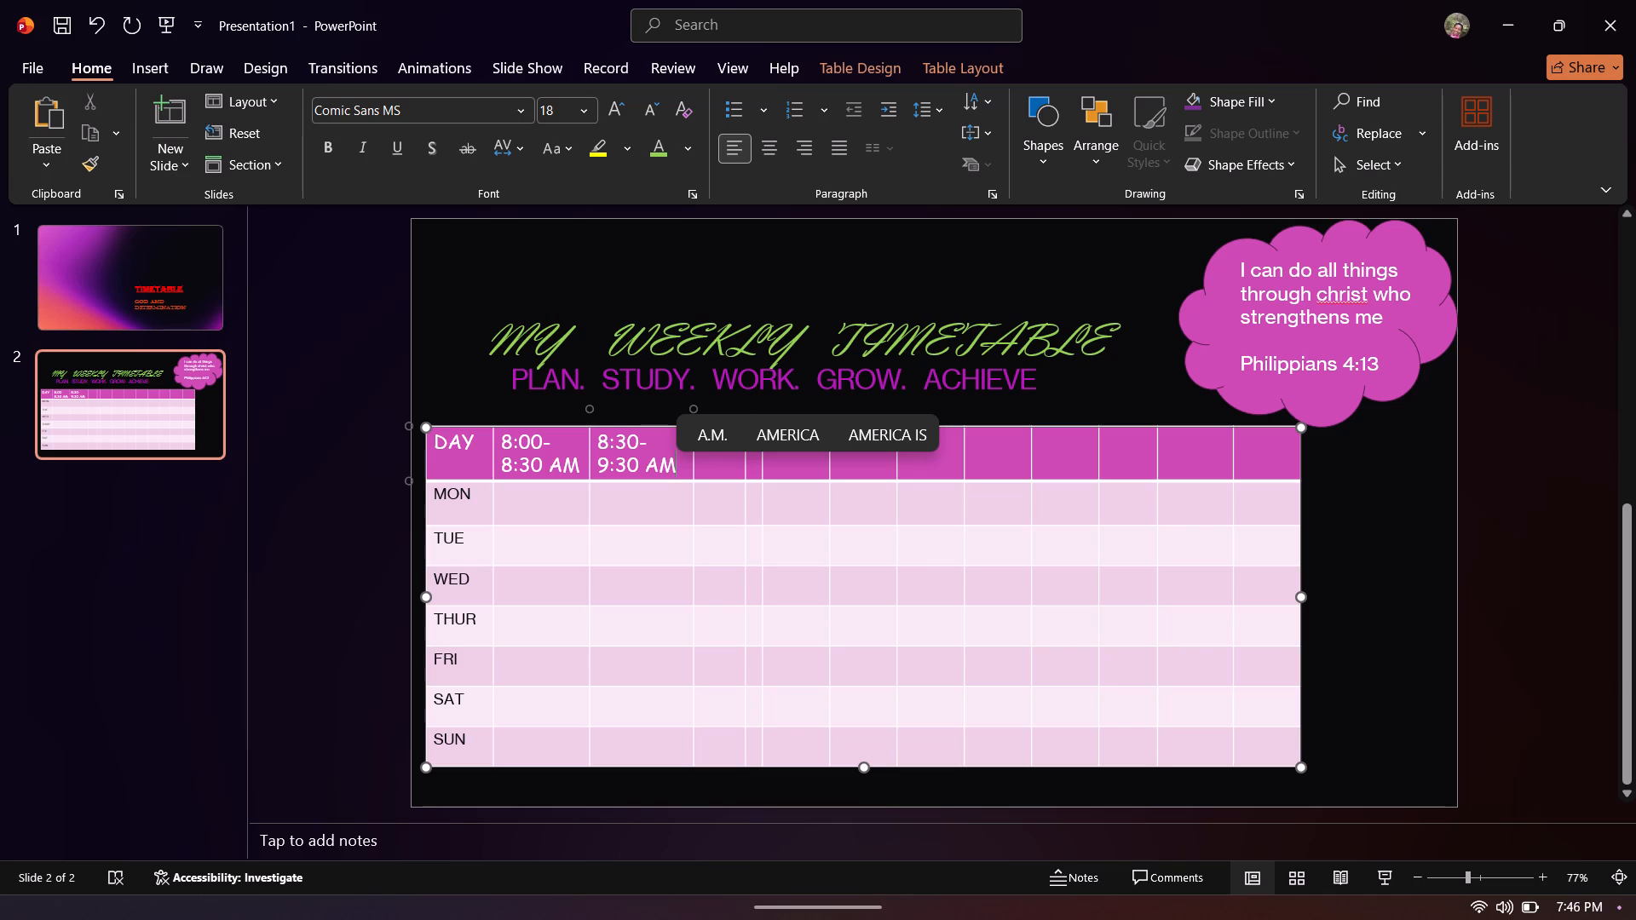
Select the narrow fifth column from the header down to the SUN row and delete all the rows it spans.
left_click(744, 491)
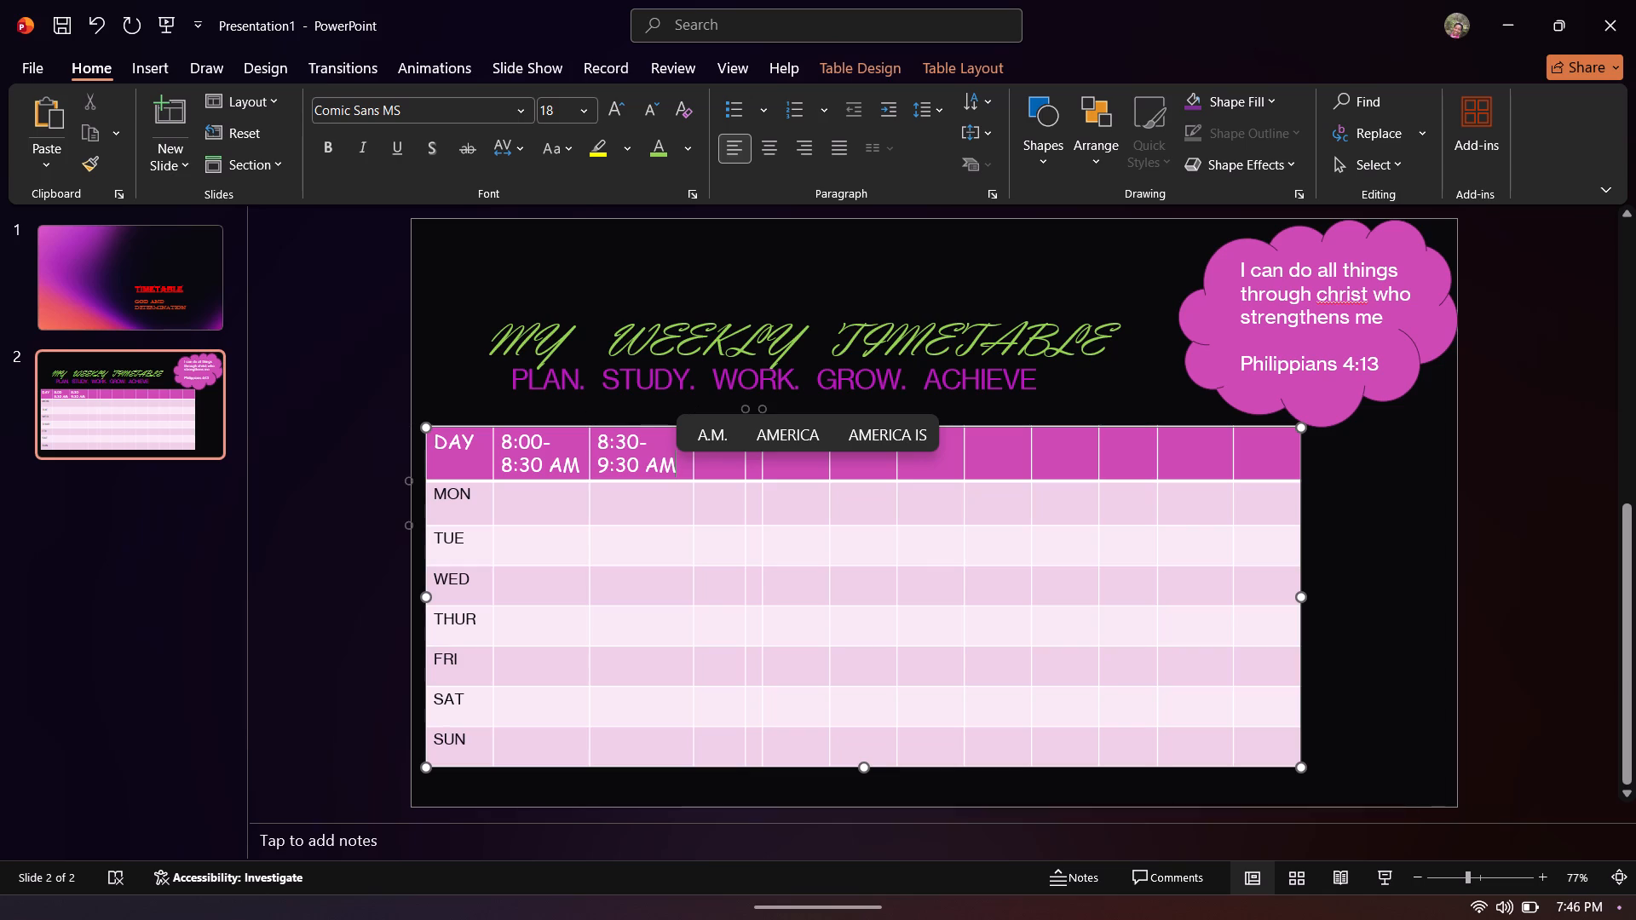
left_click(758, 485)
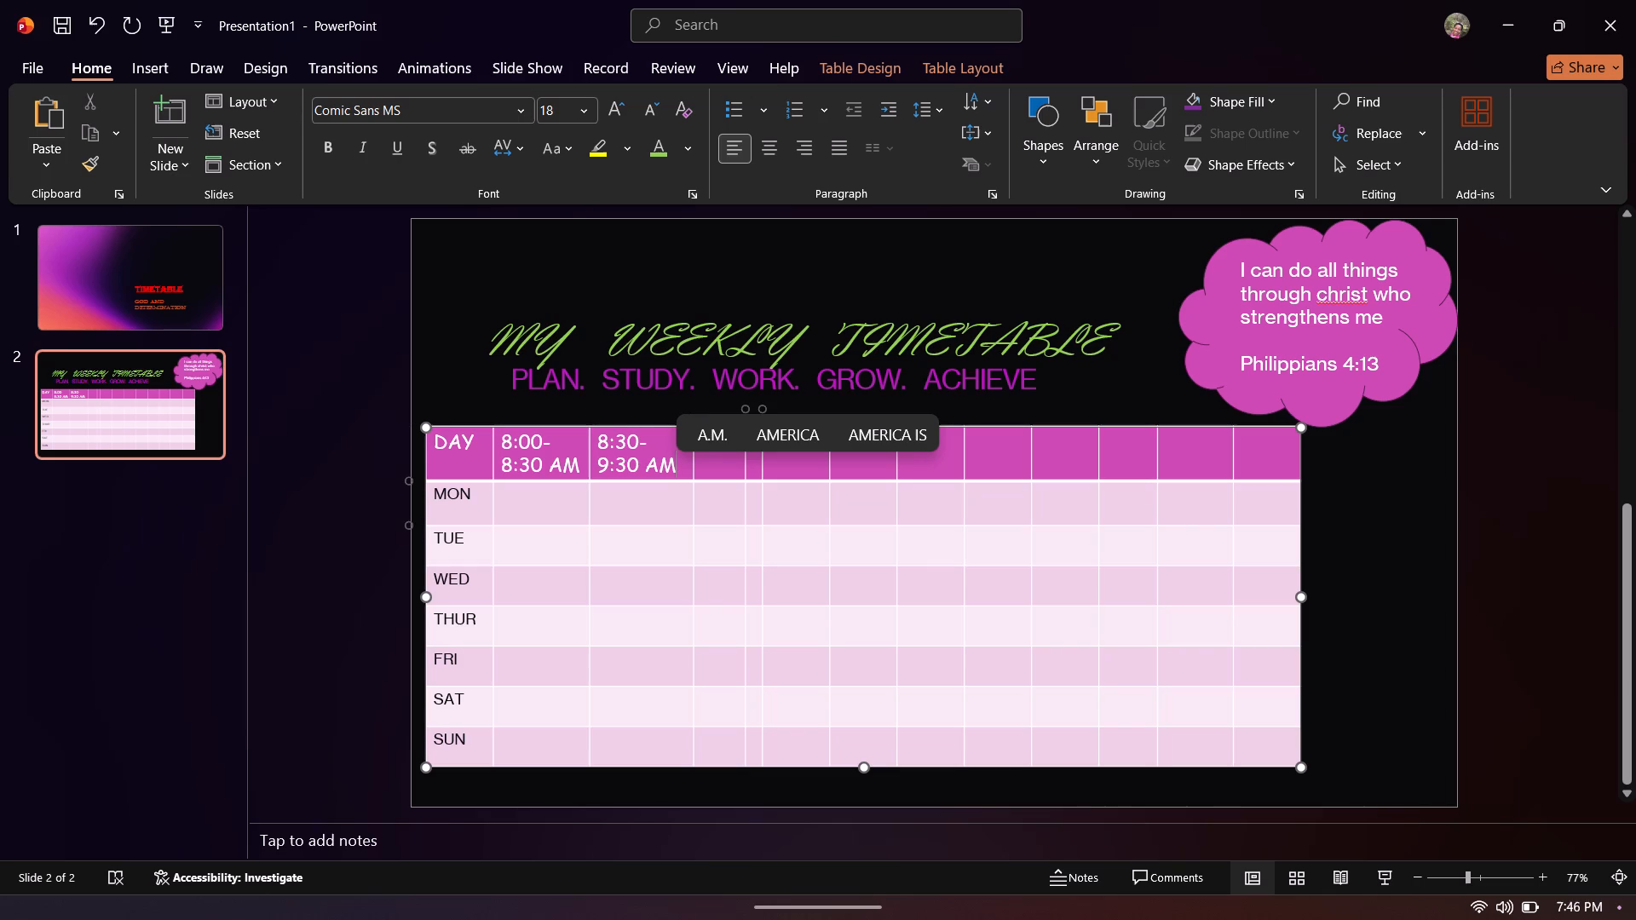
left_click(758, 483)
left_click(763, 497)
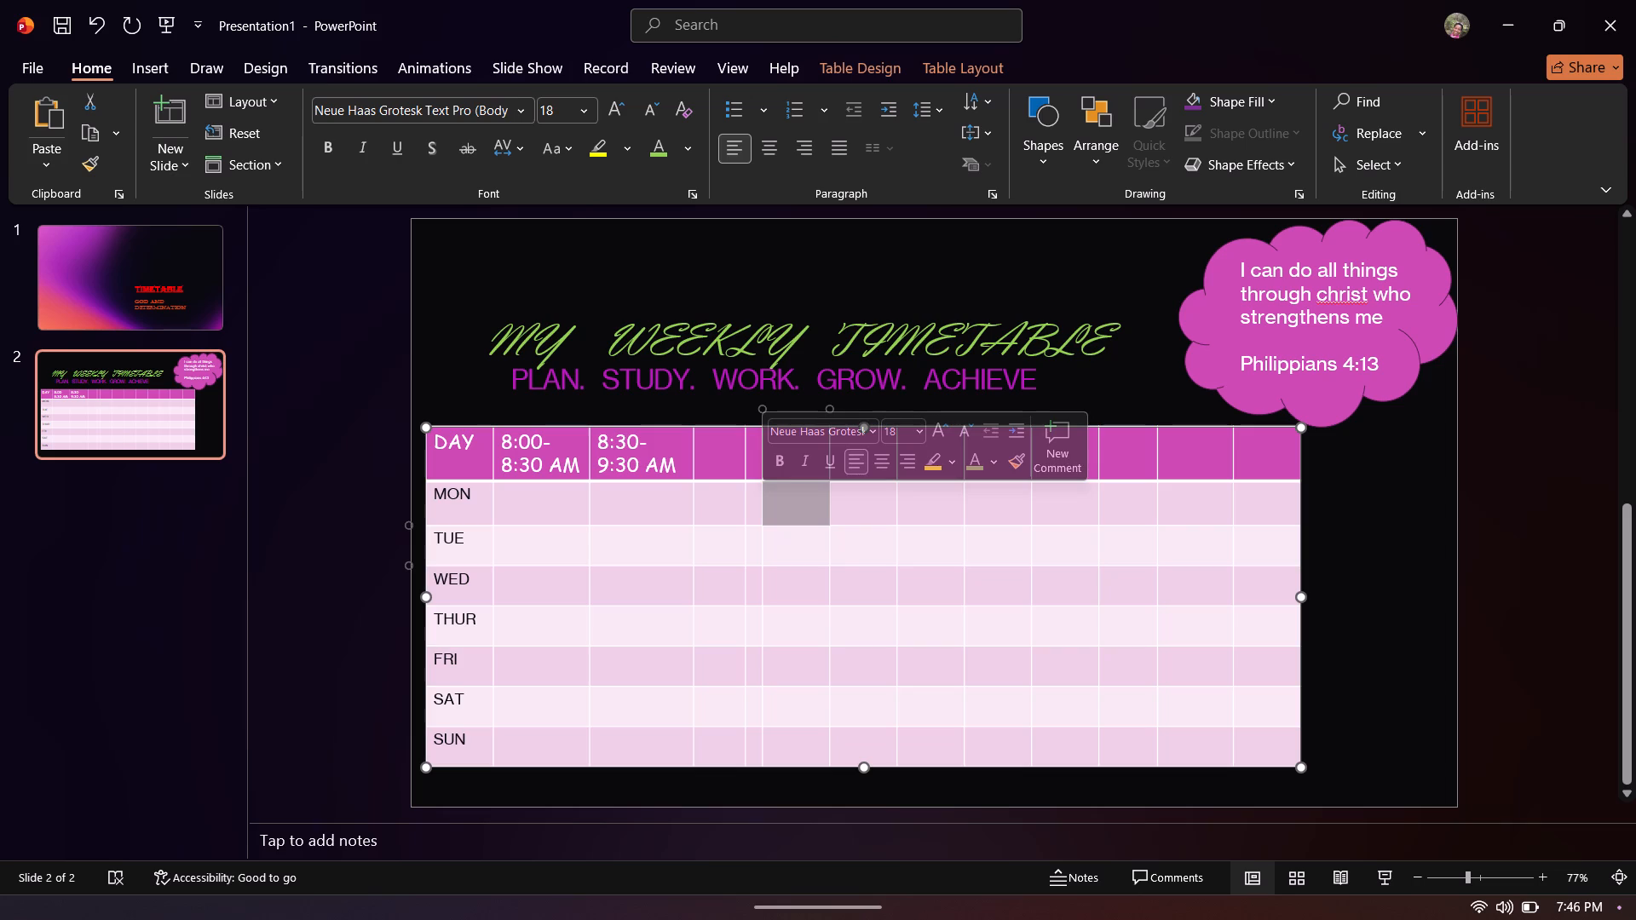
left_click(749, 488)
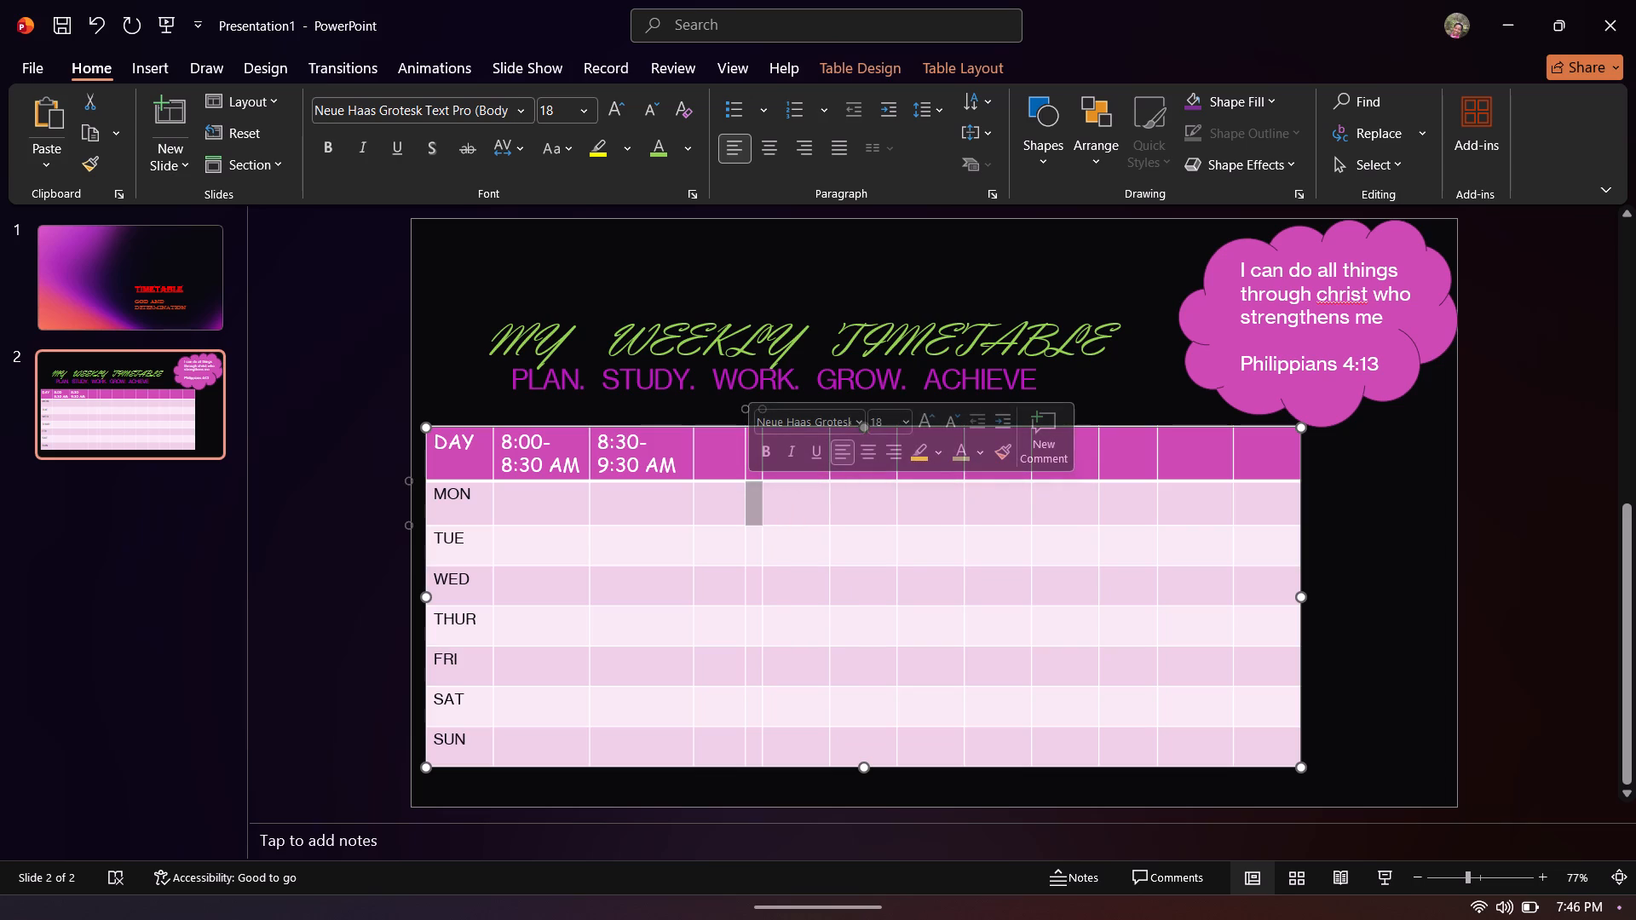
left_click_drag(751, 515, 738, 862)
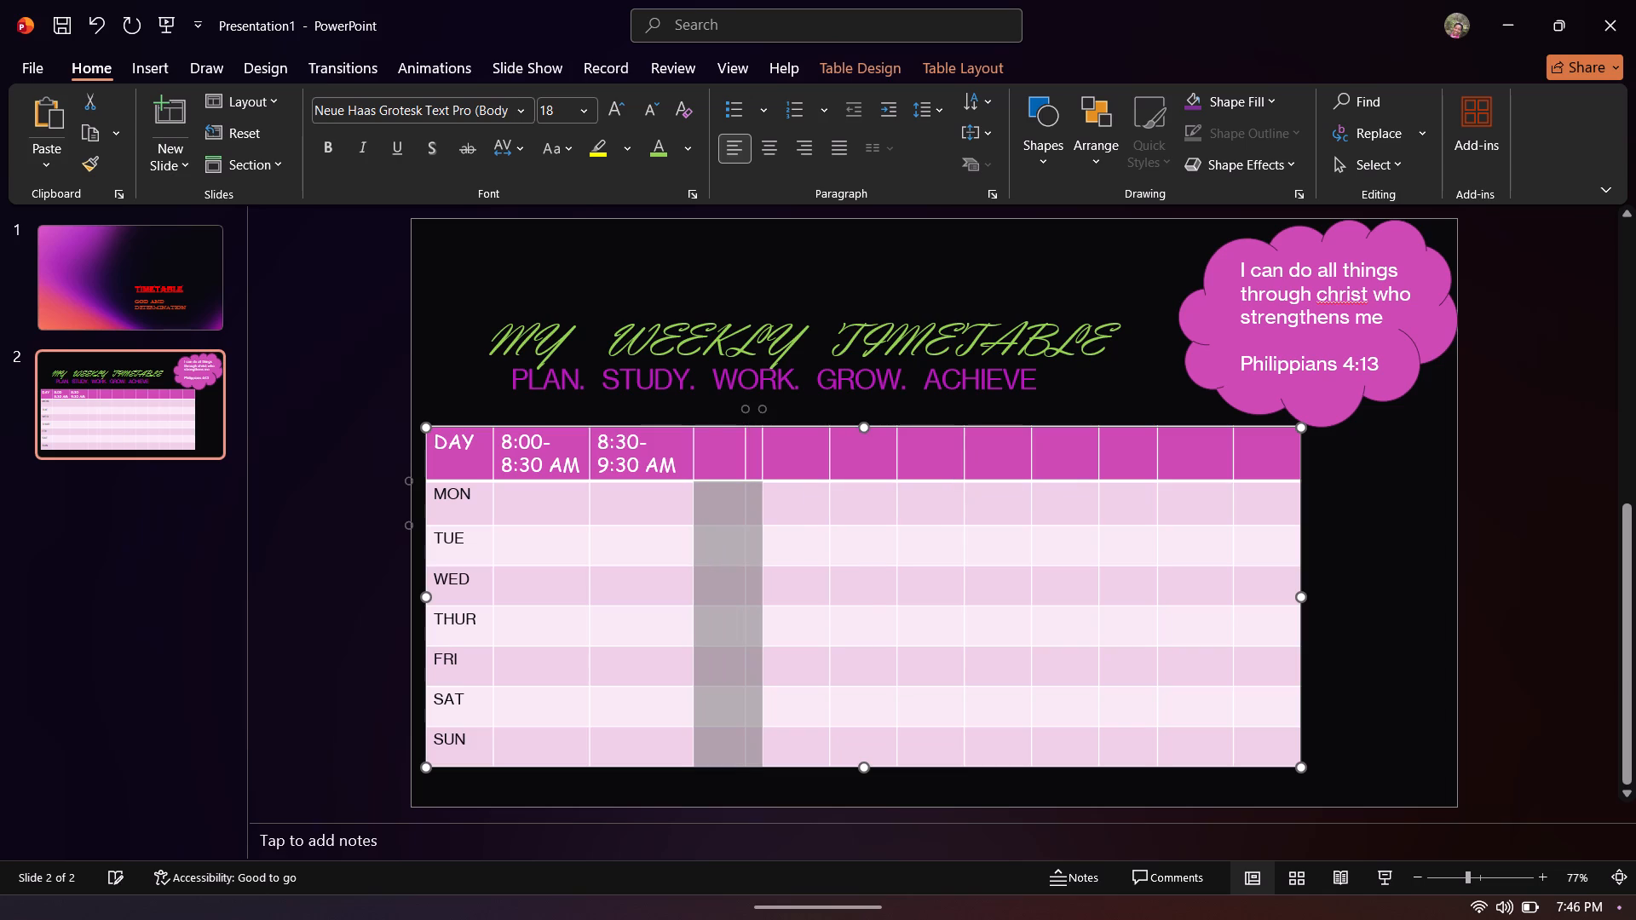
left_click_drag(738, 862, 728, 626)
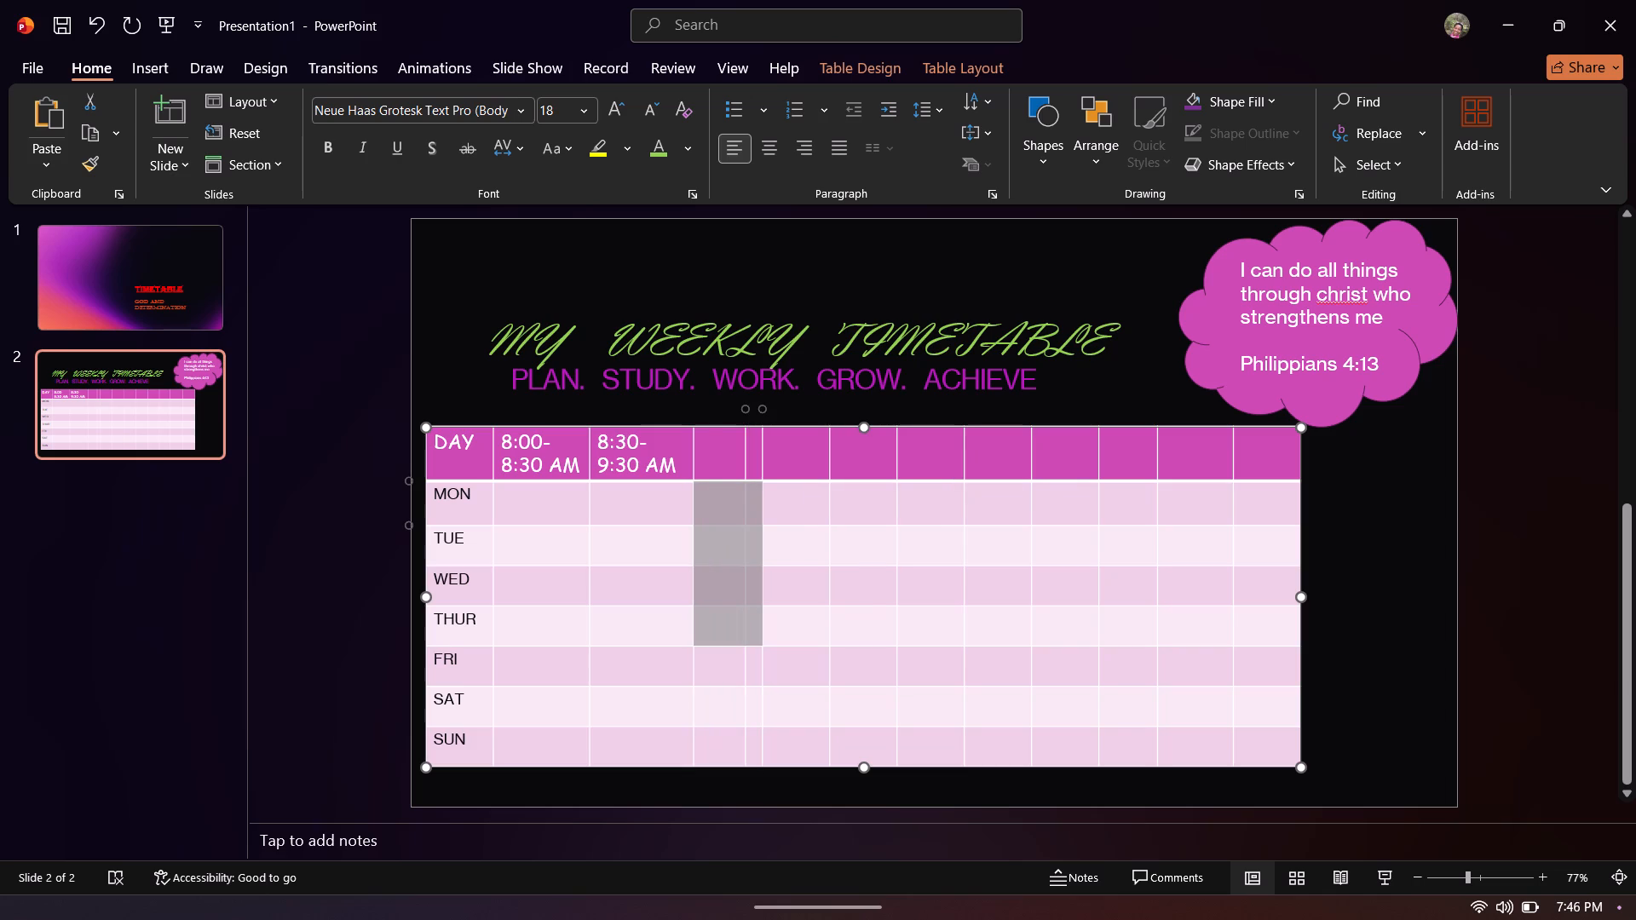
left_click_drag(728, 626, 758, 643)
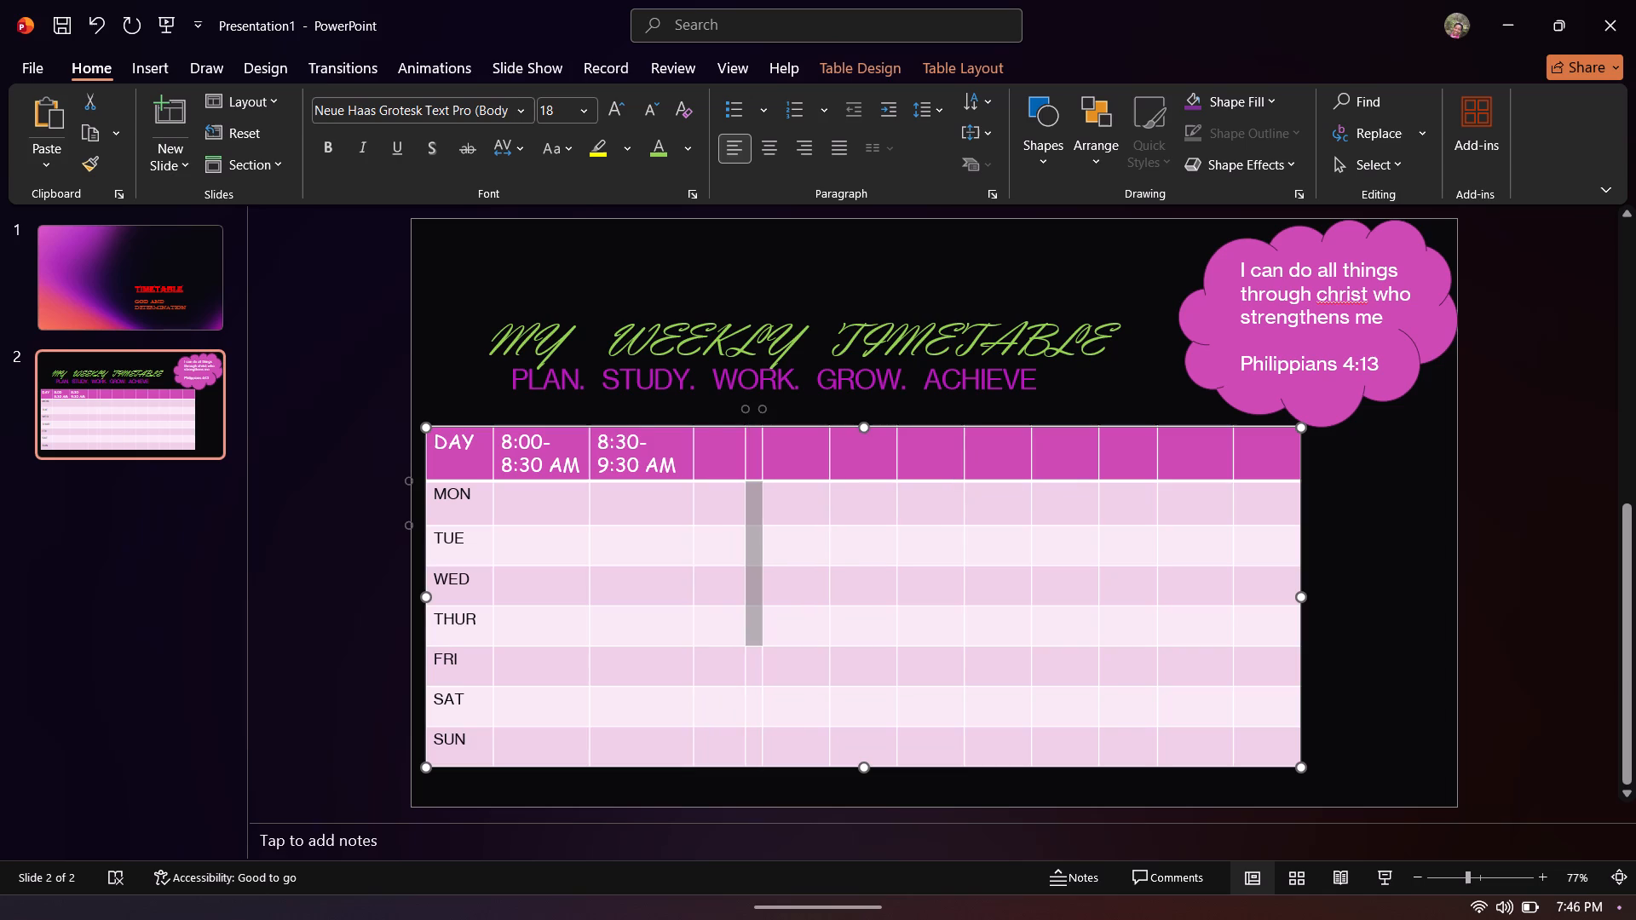
left_click_drag(758, 643, 759, 703)
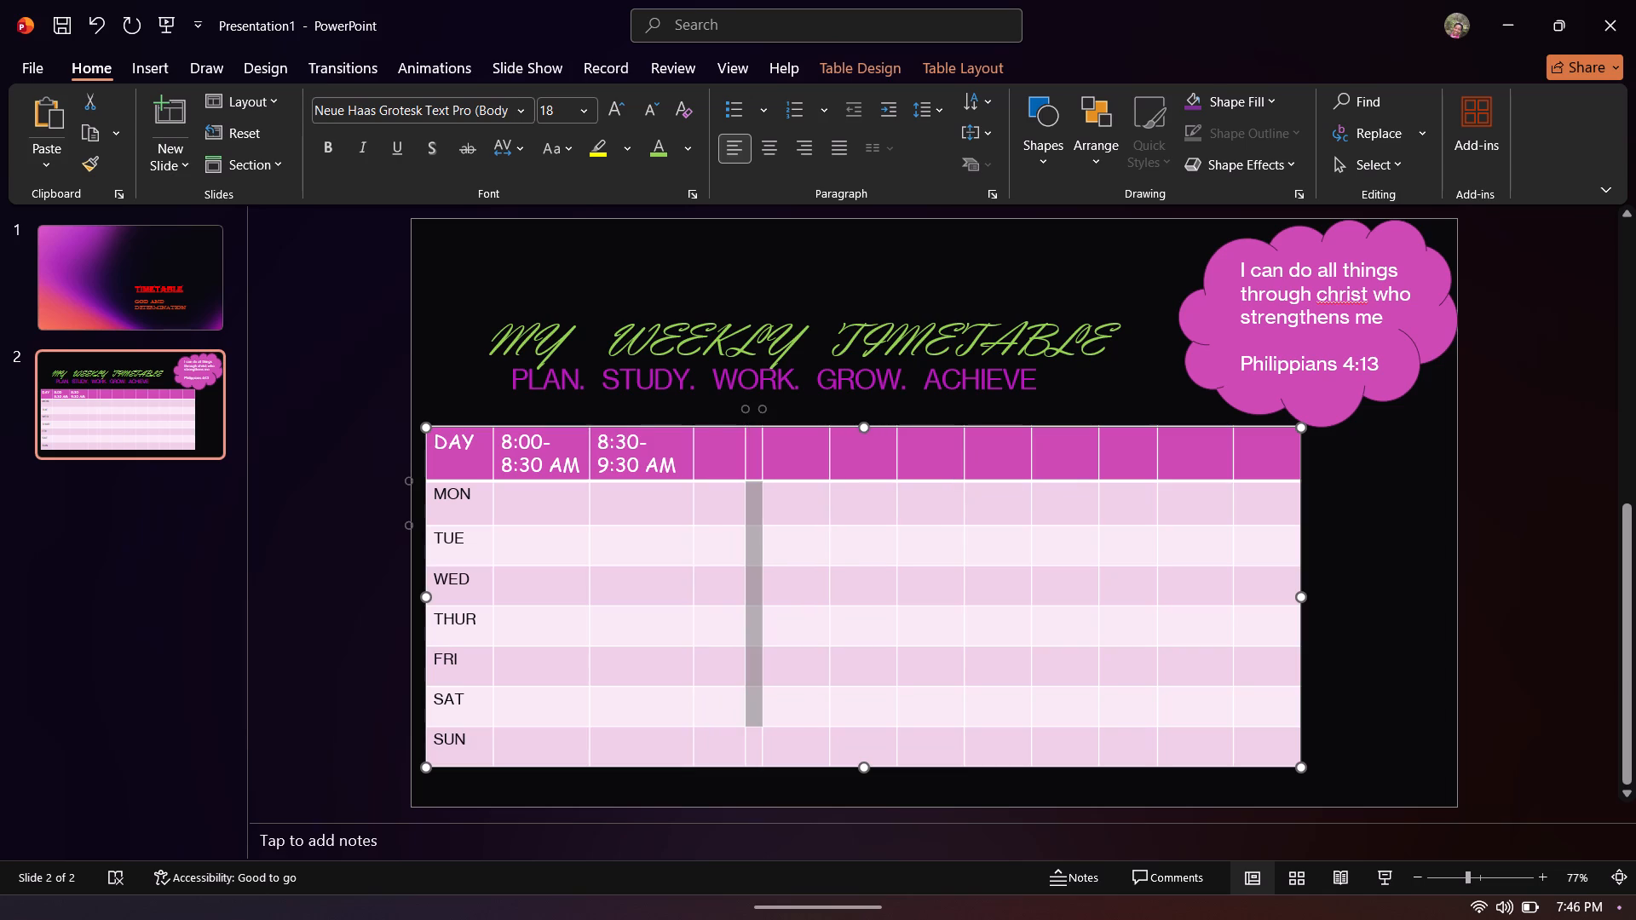
left_click_drag(759, 703, 760, 738)
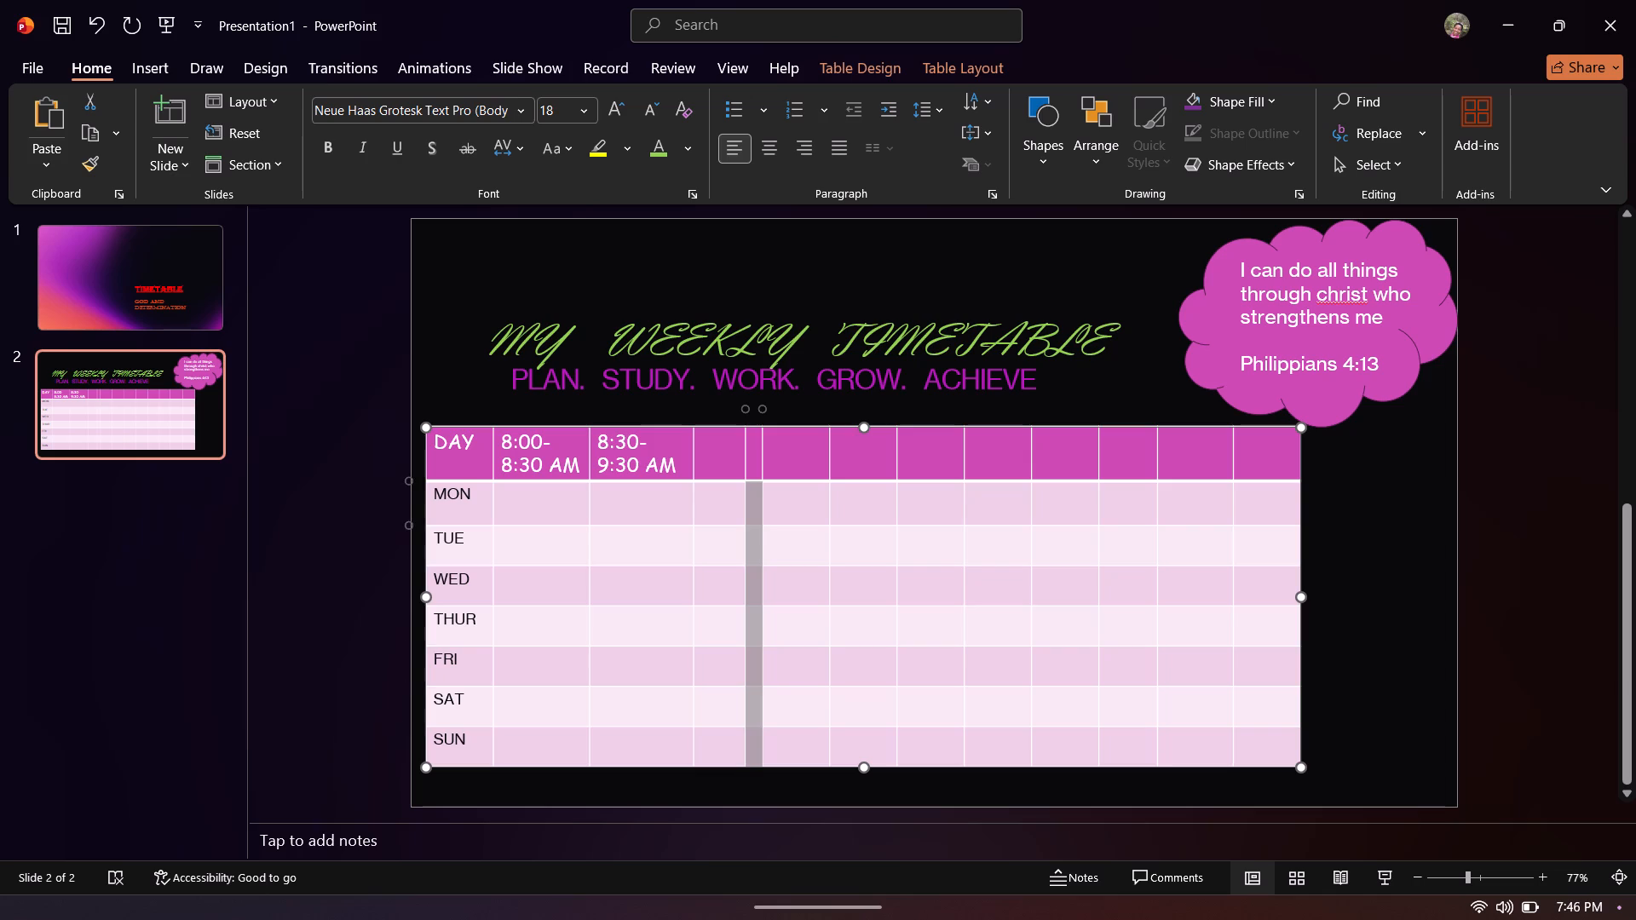
left_click_drag(752, 480, 765, 722)
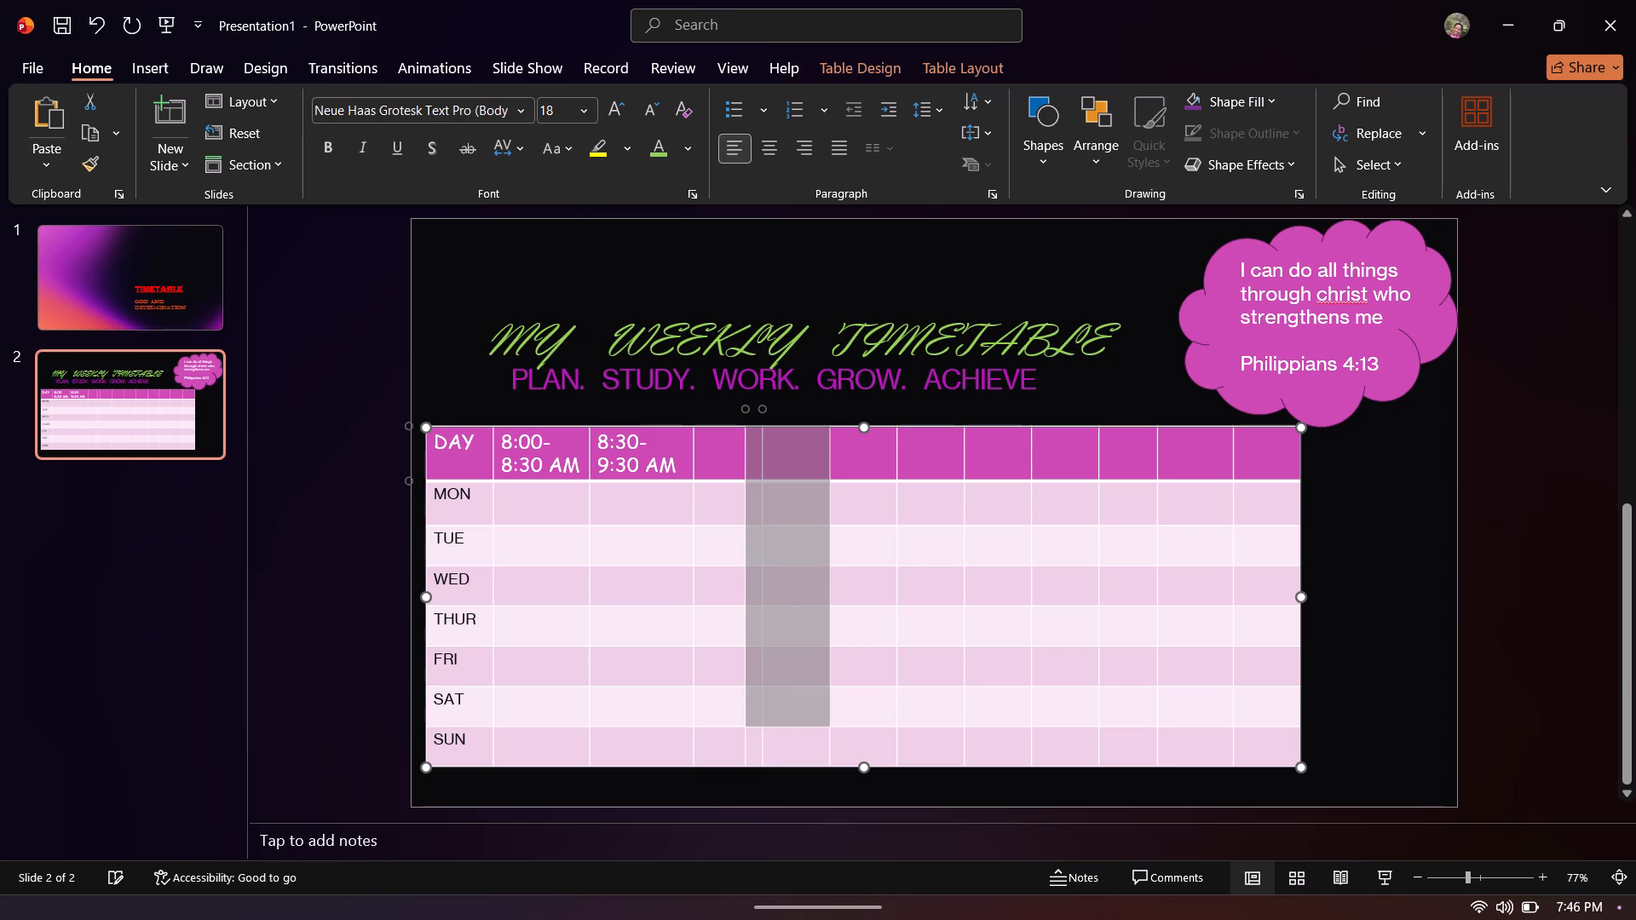
left_click_drag(765, 722, 757, 762)
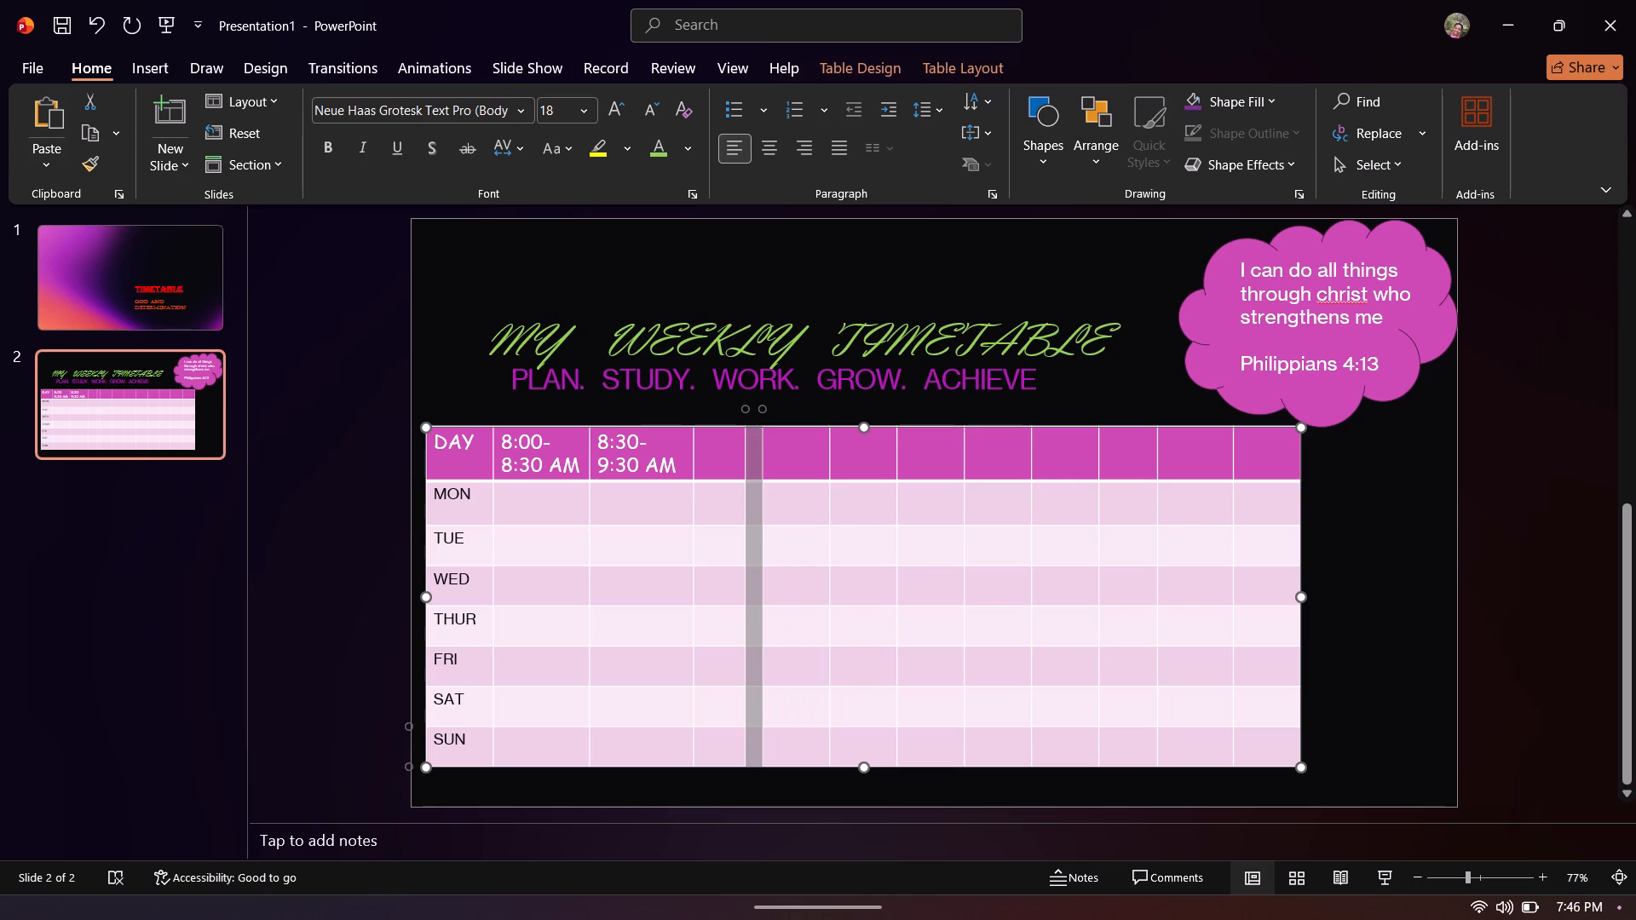
right_click(757, 759)
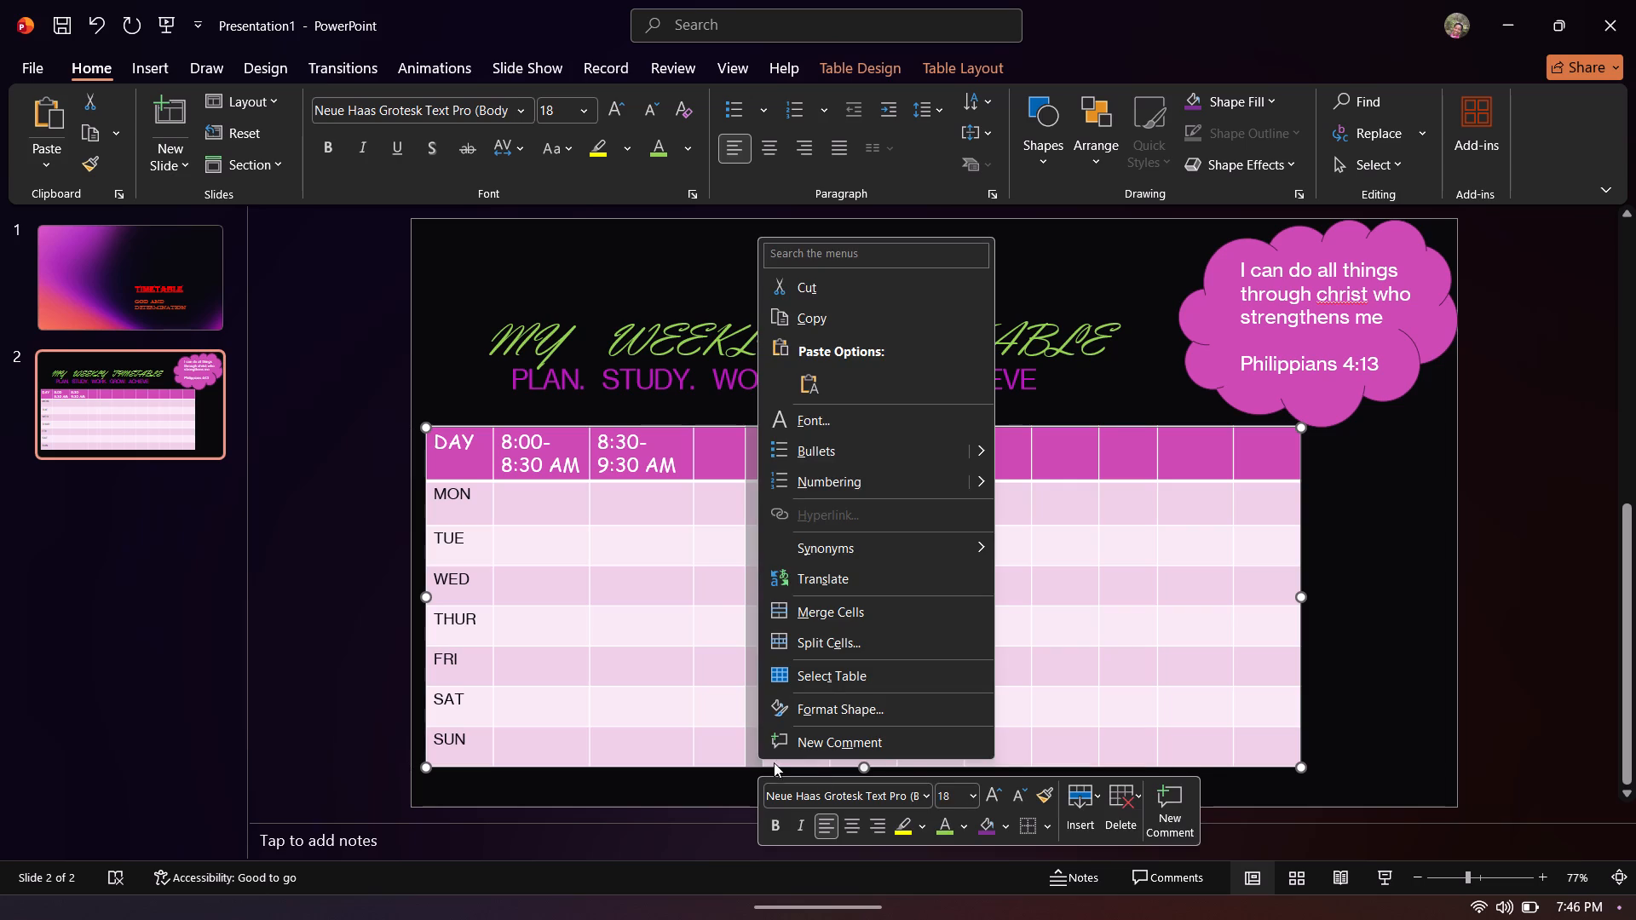
left_click(1113, 818)
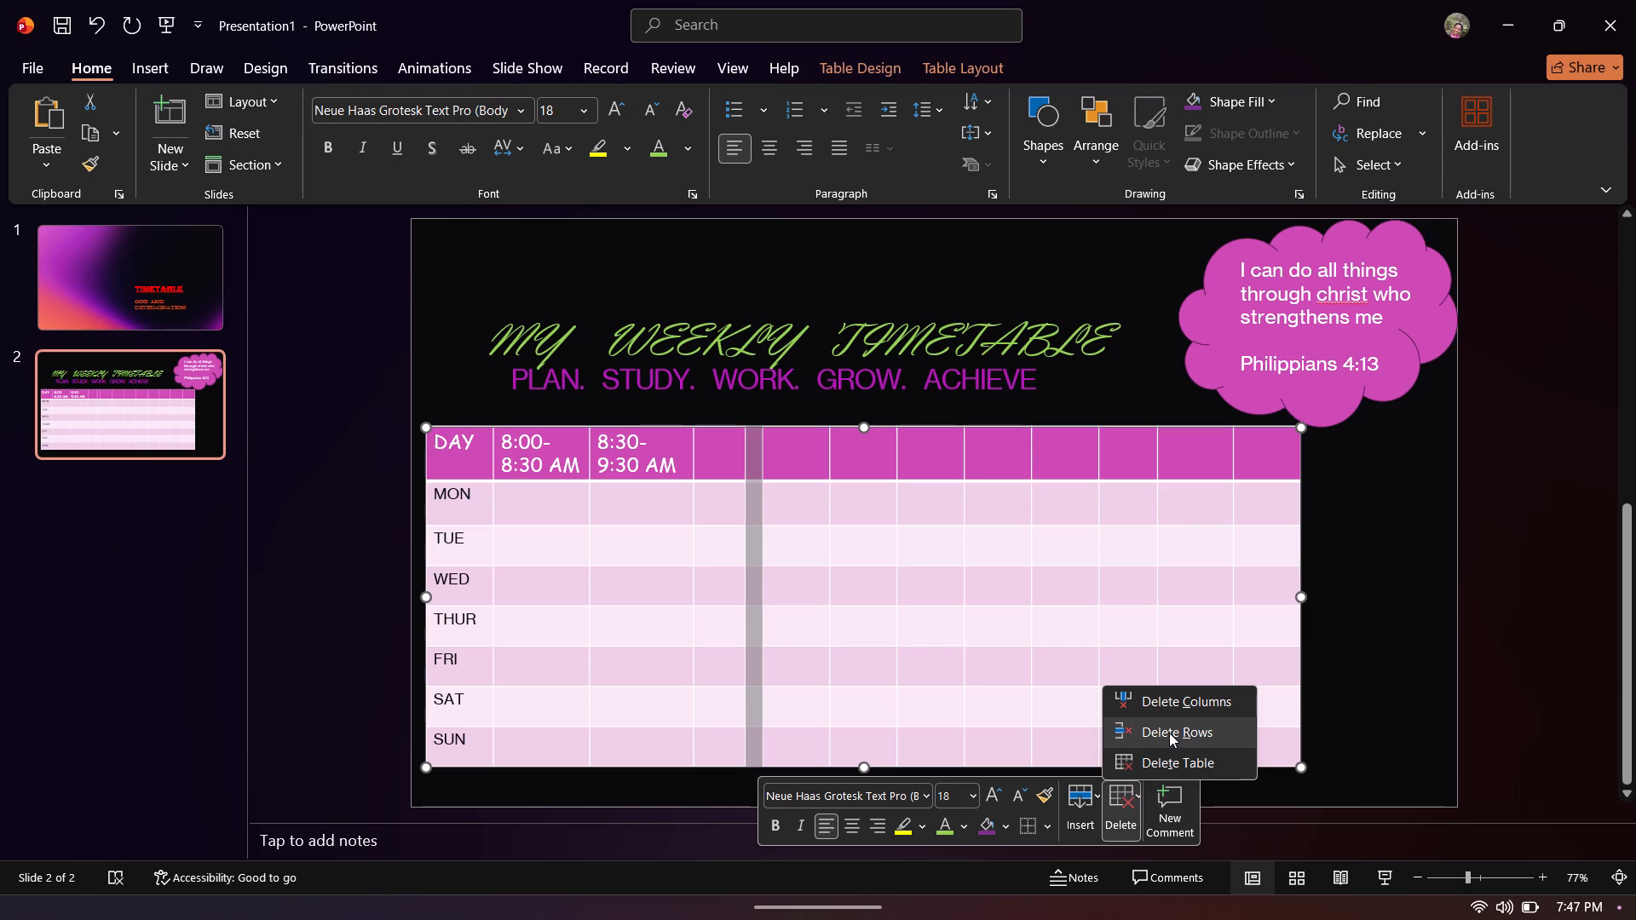
left_click(1215, 729)
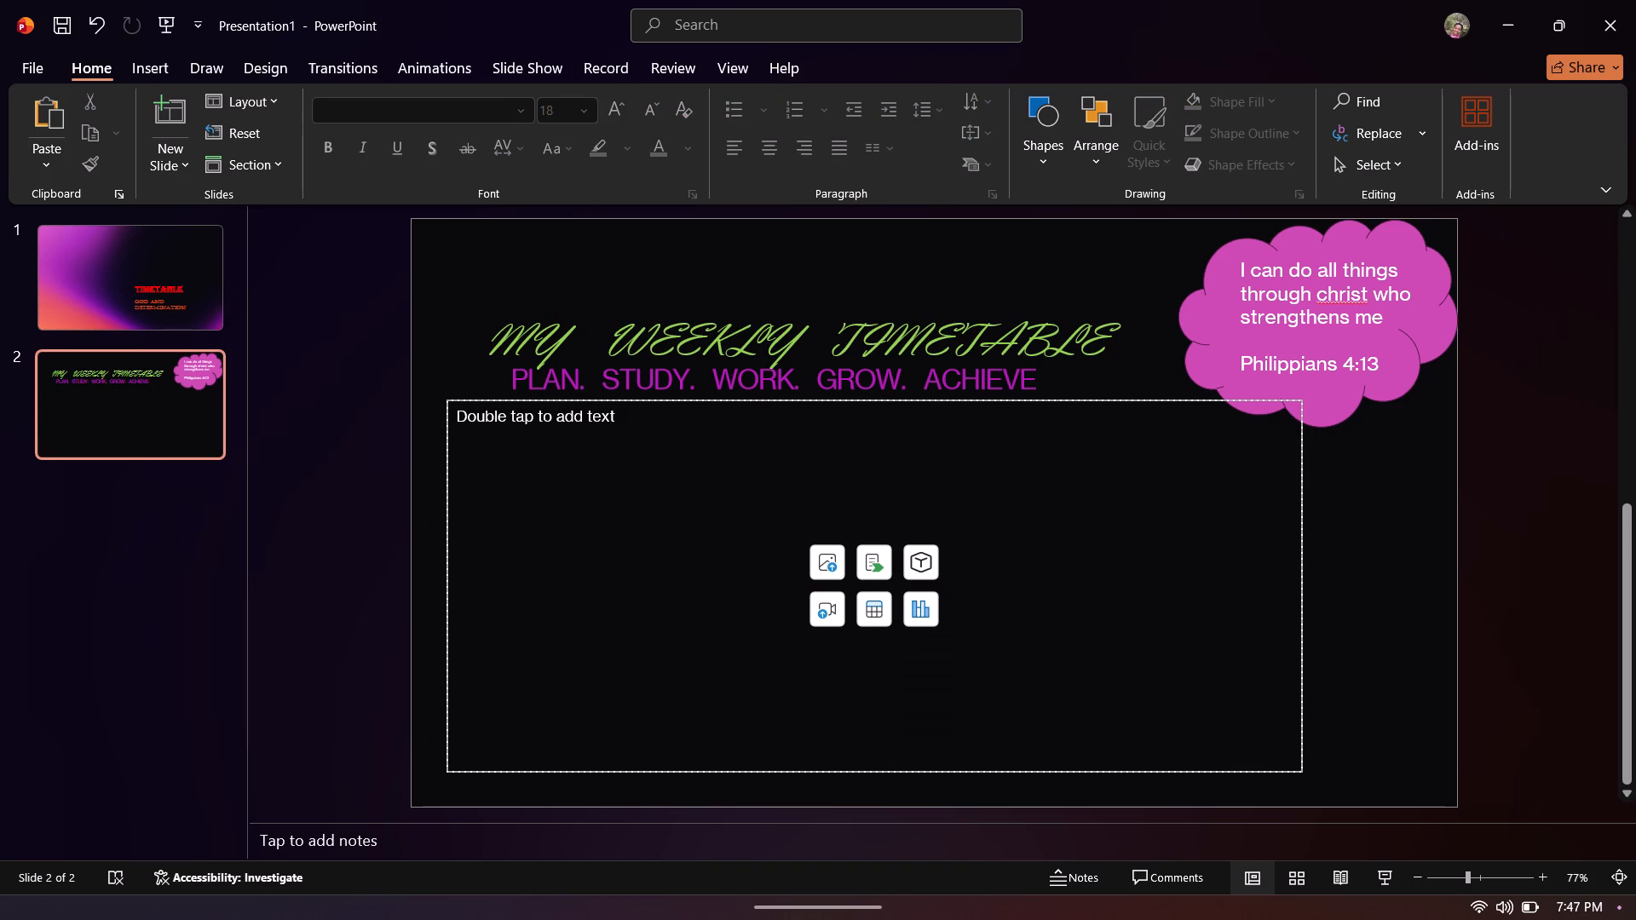
Insert a table with 11 columns and 8 rows in the empty content placeholder of the weekly timetable slide.
left_click(663, 434)
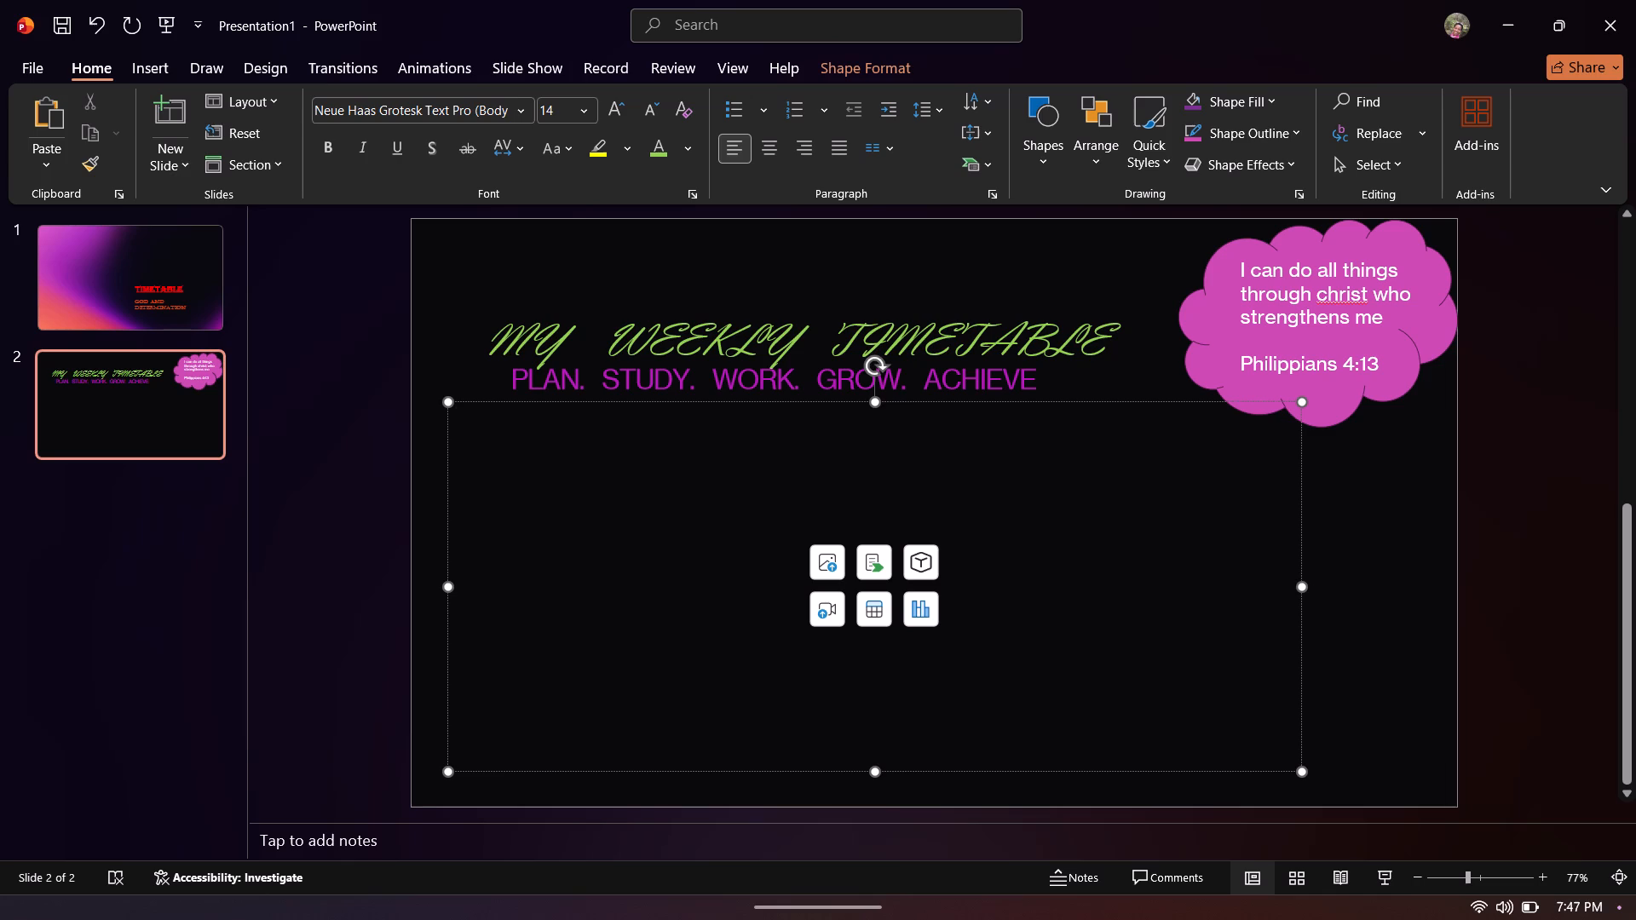
left_click_drag(1191, 586, 1243, 622)
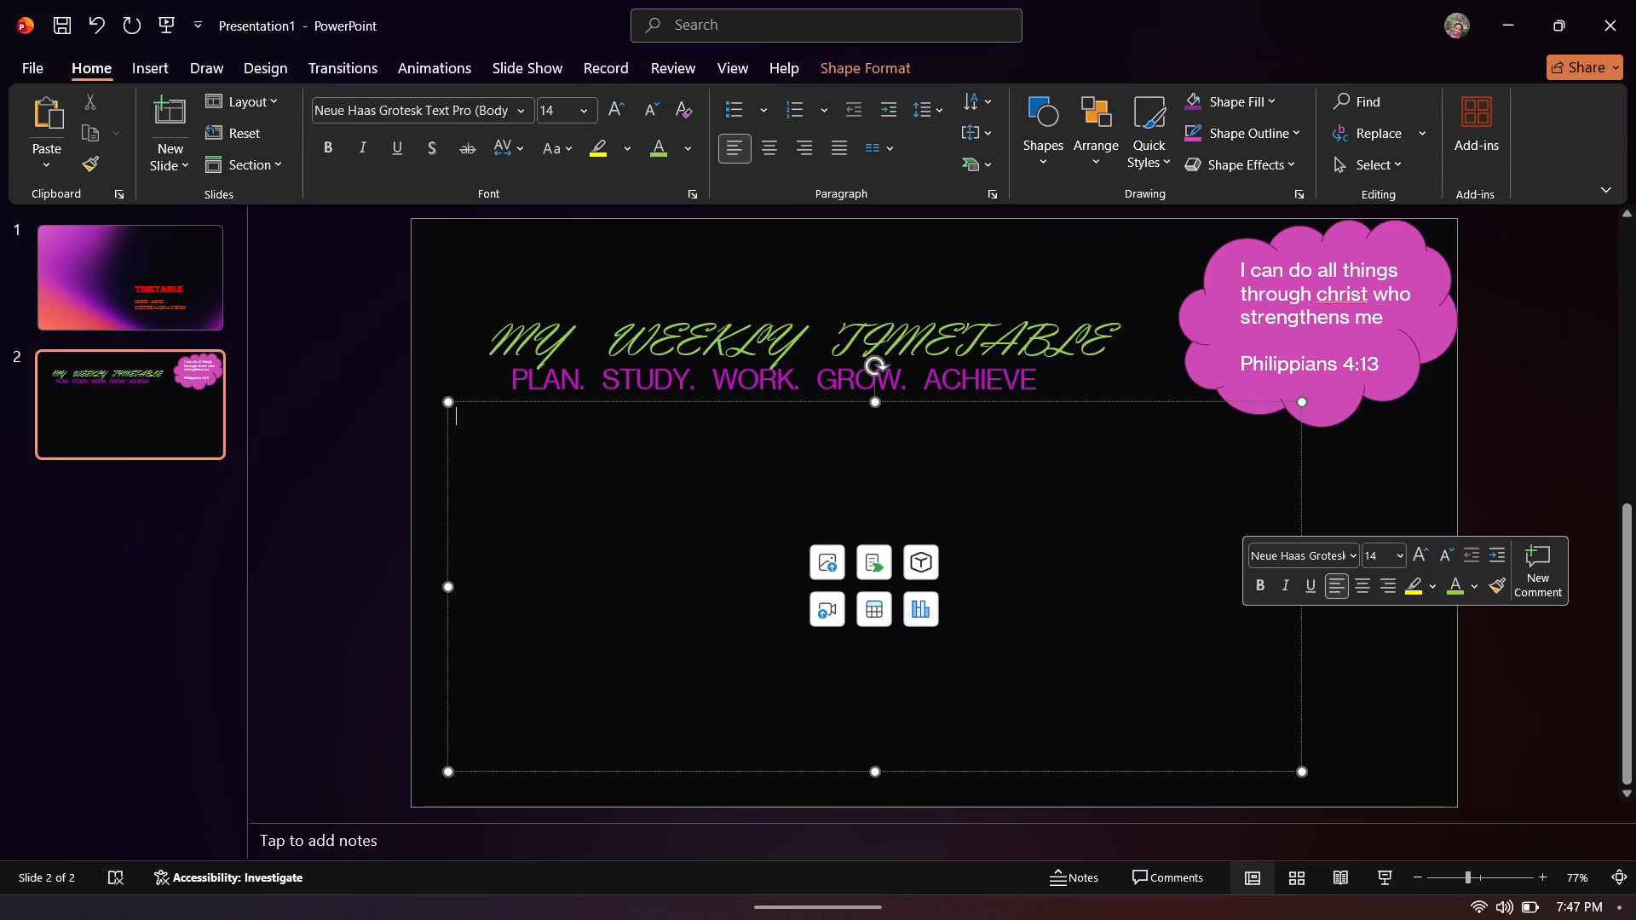
scroll(1385, 672, "down", 3)
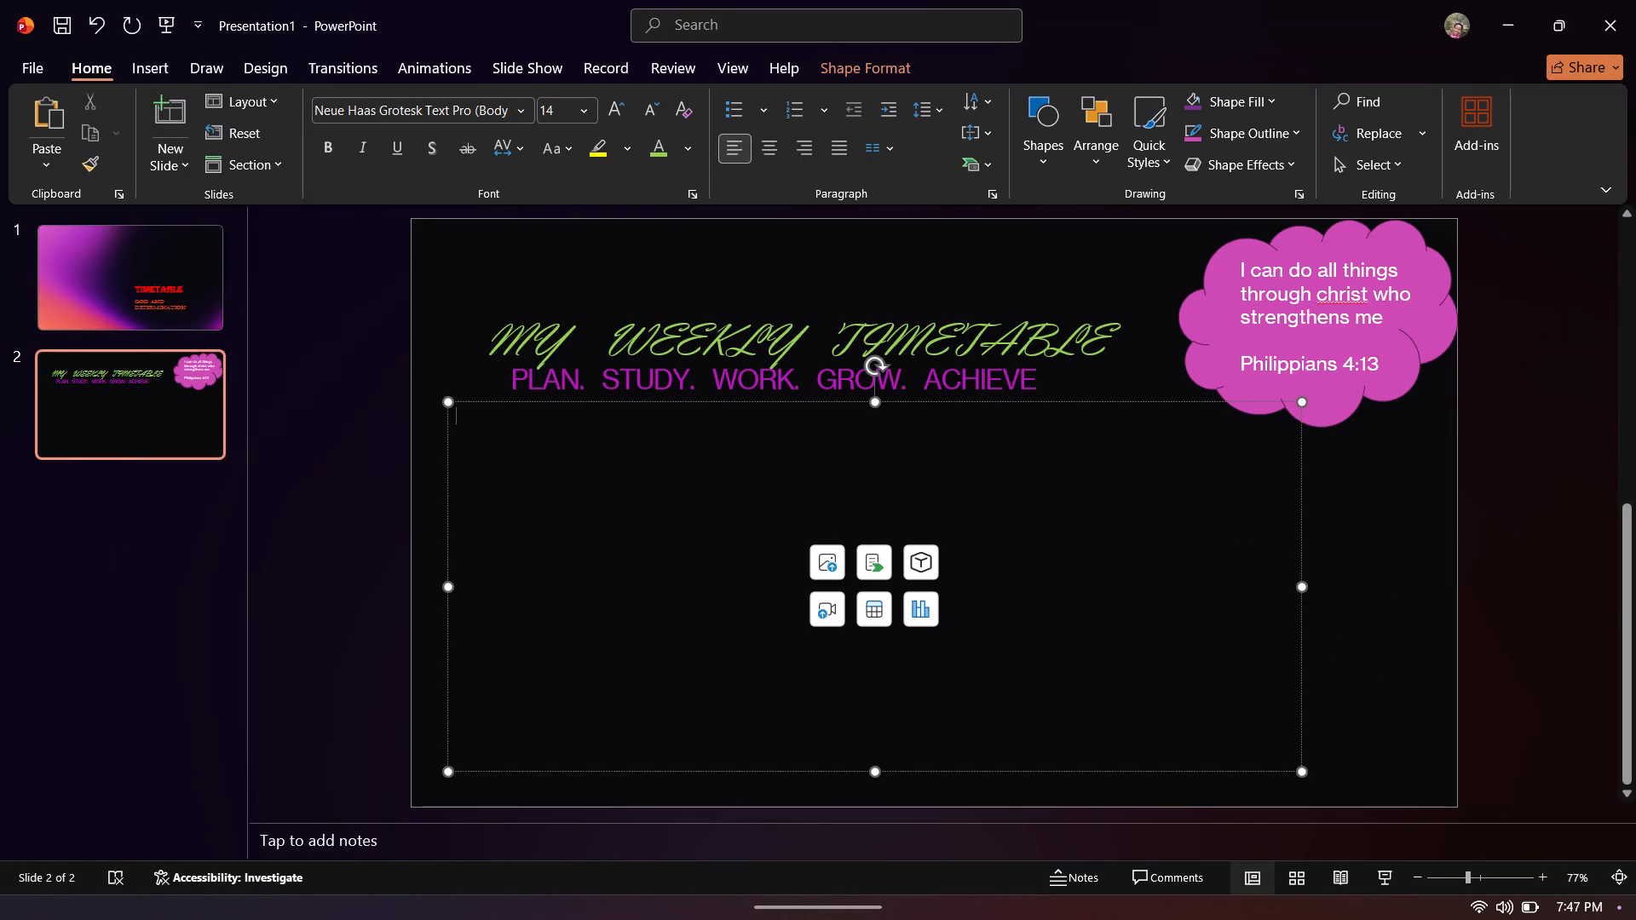
left_click(874, 614)
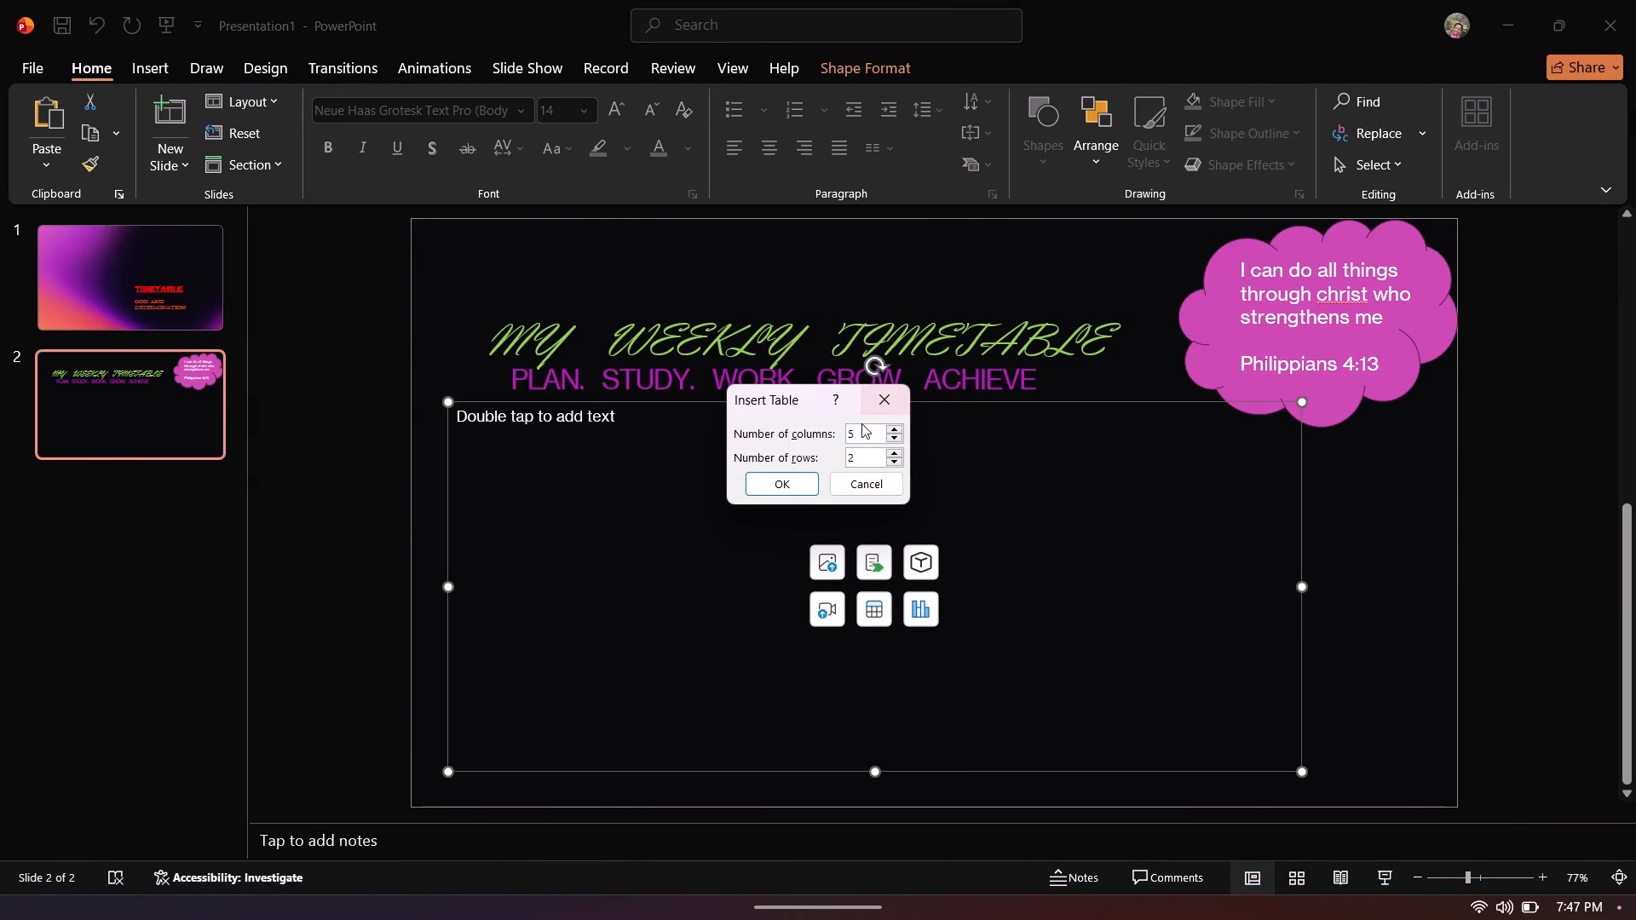
left_click(855, 433)
key("BackSpace")
key("8")
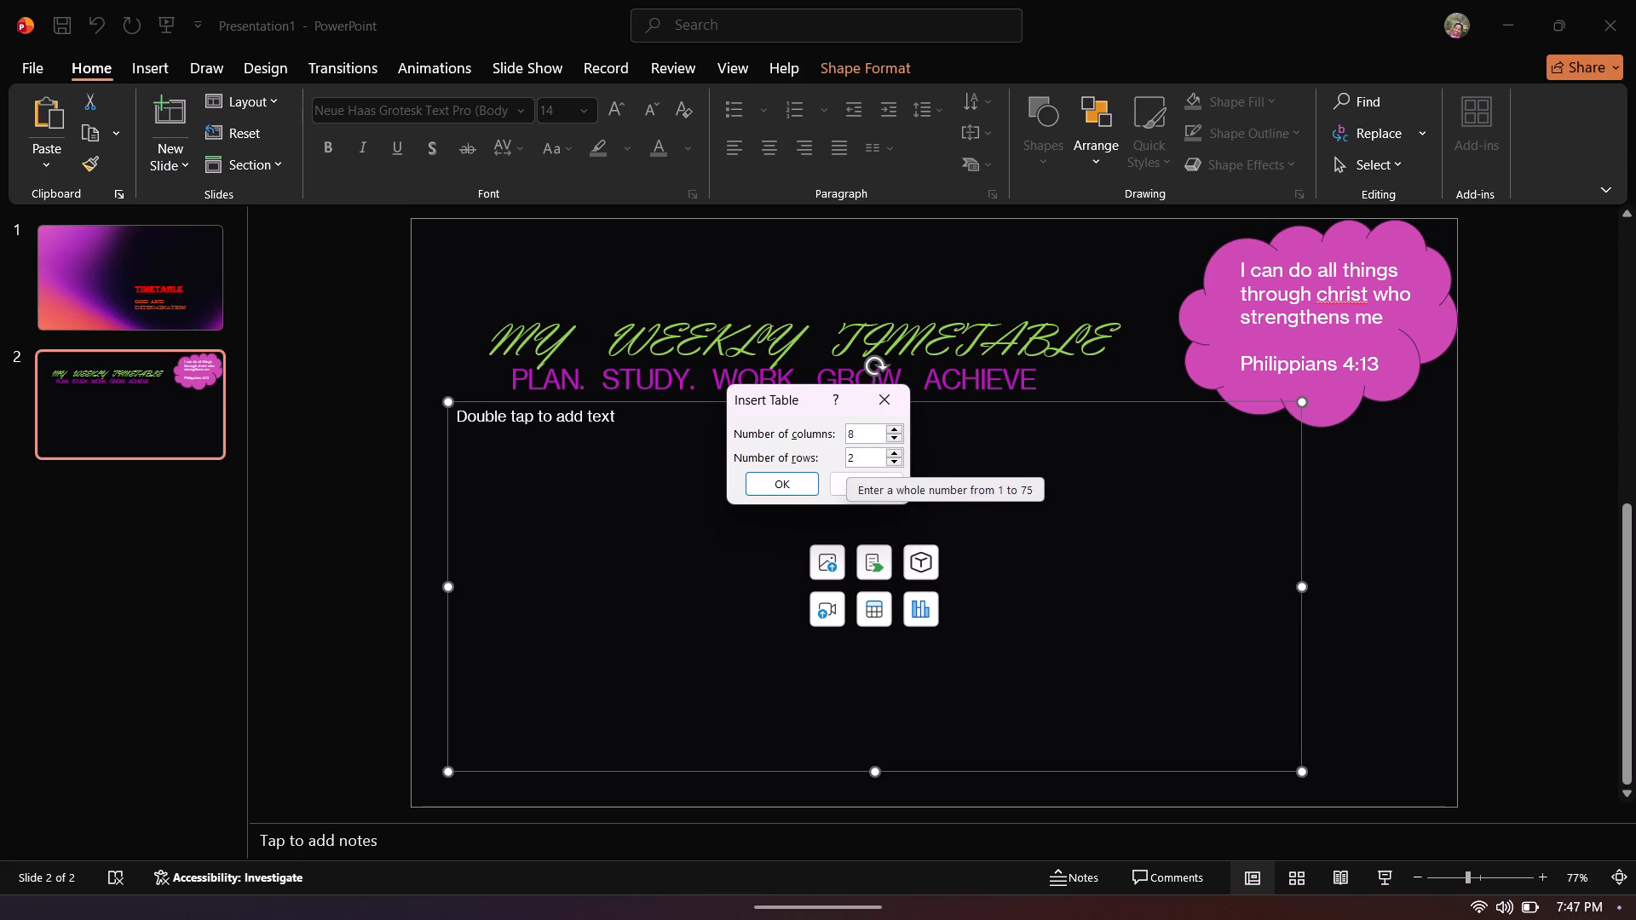
left_click(863, 458)
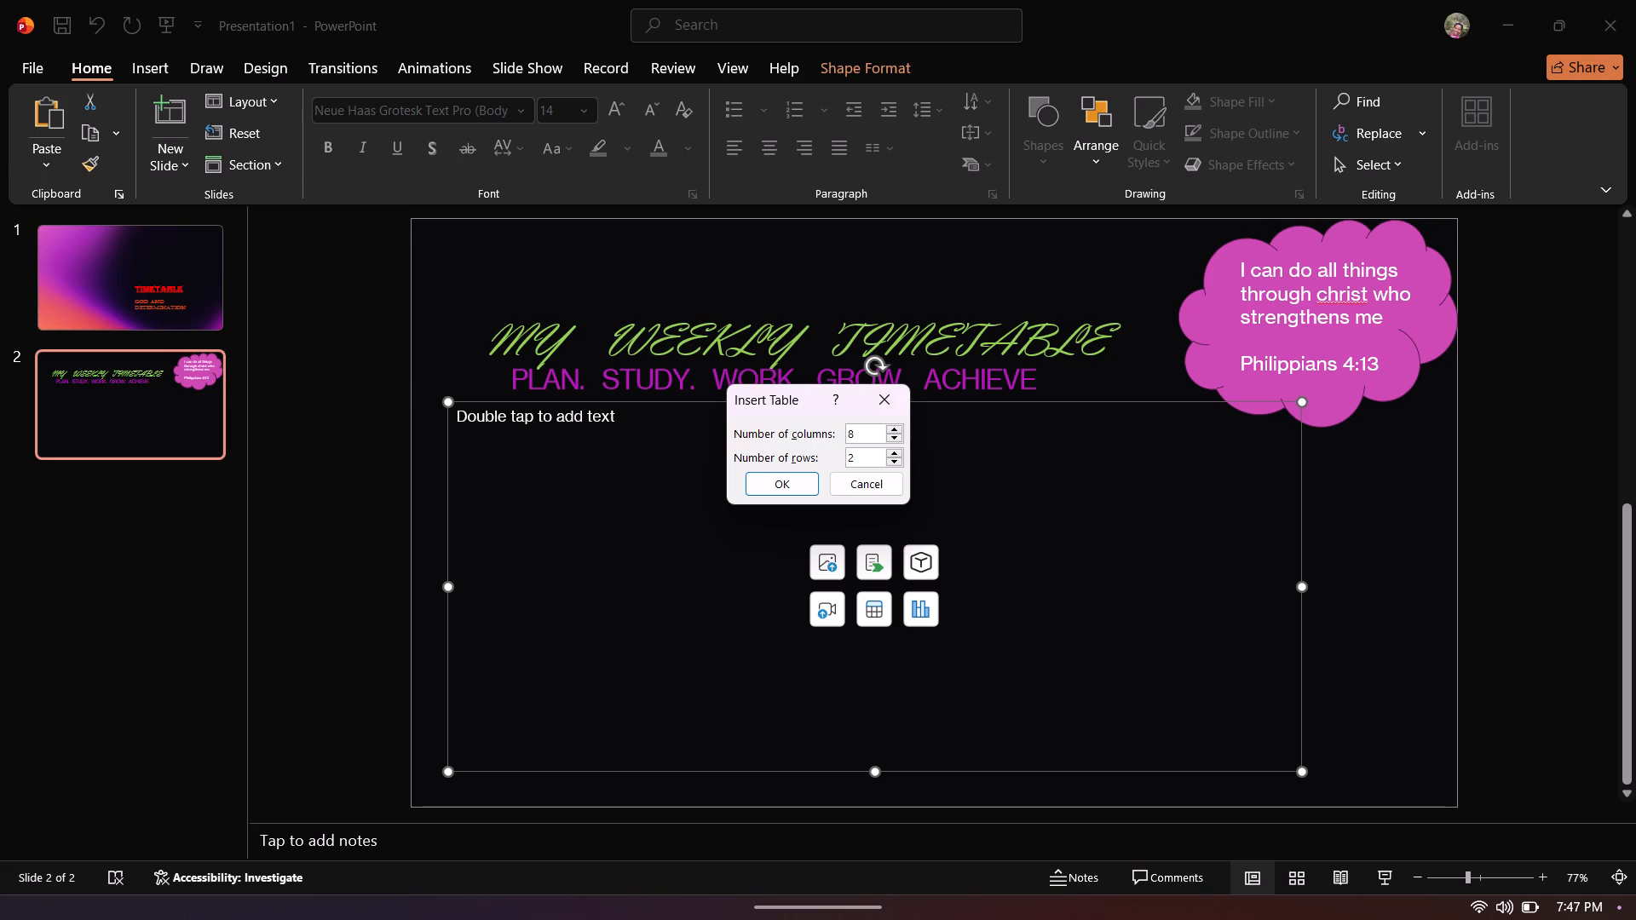
key("8")
key("BackSpace")
key("BackSpace")
key("8")
left_click(860, 434)
key("BackSpace")
type("11")
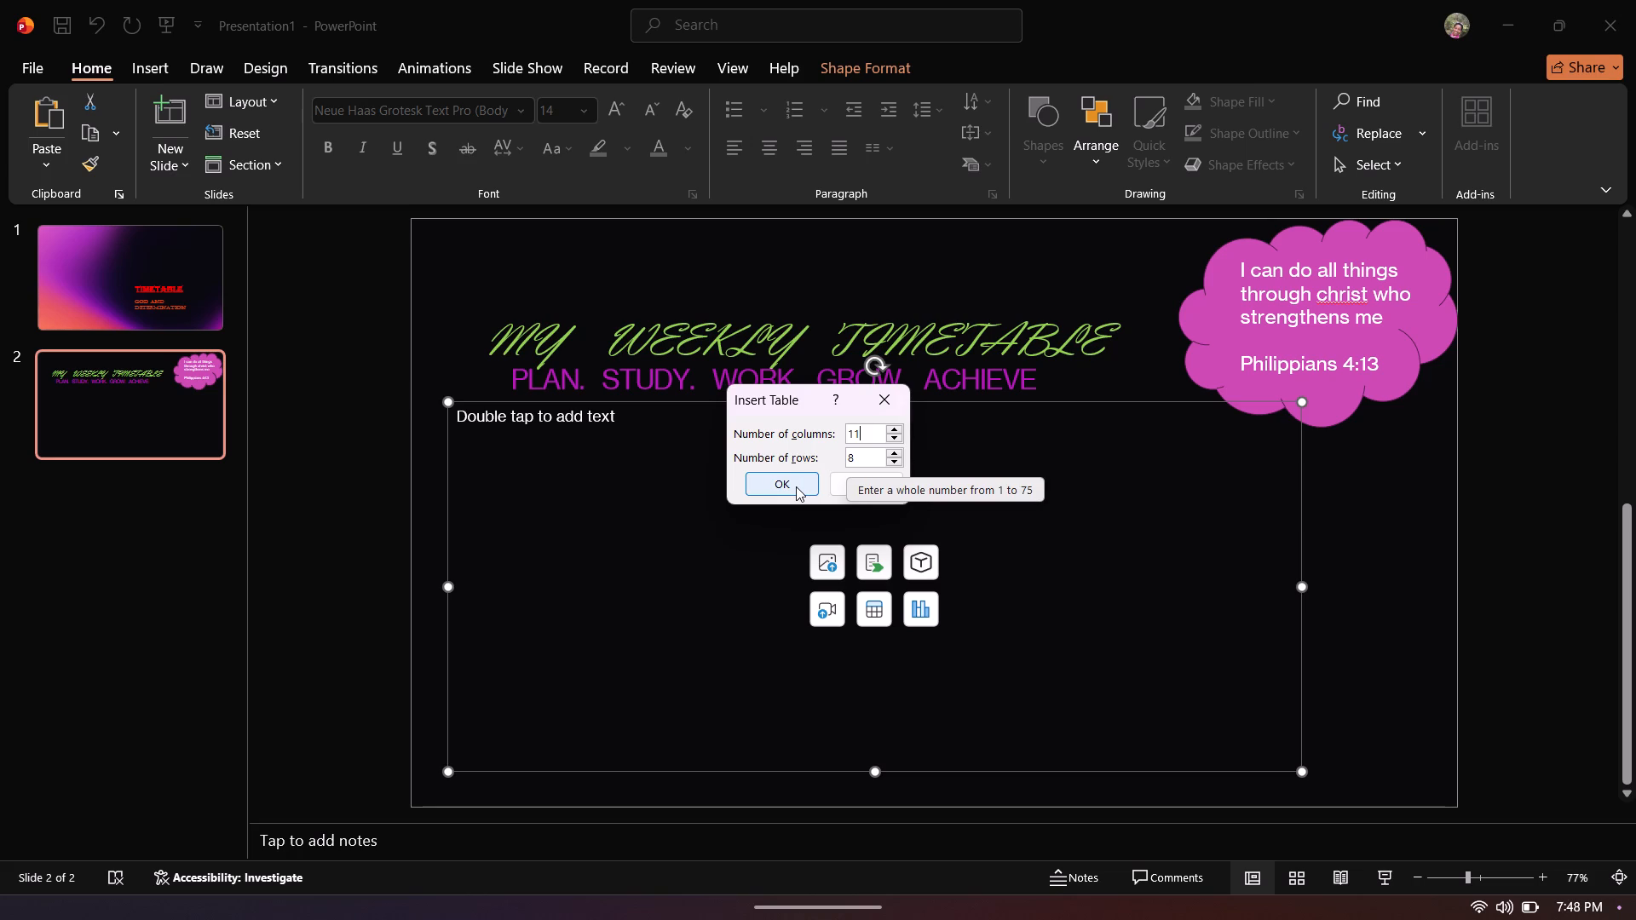
left_click(796, 486)
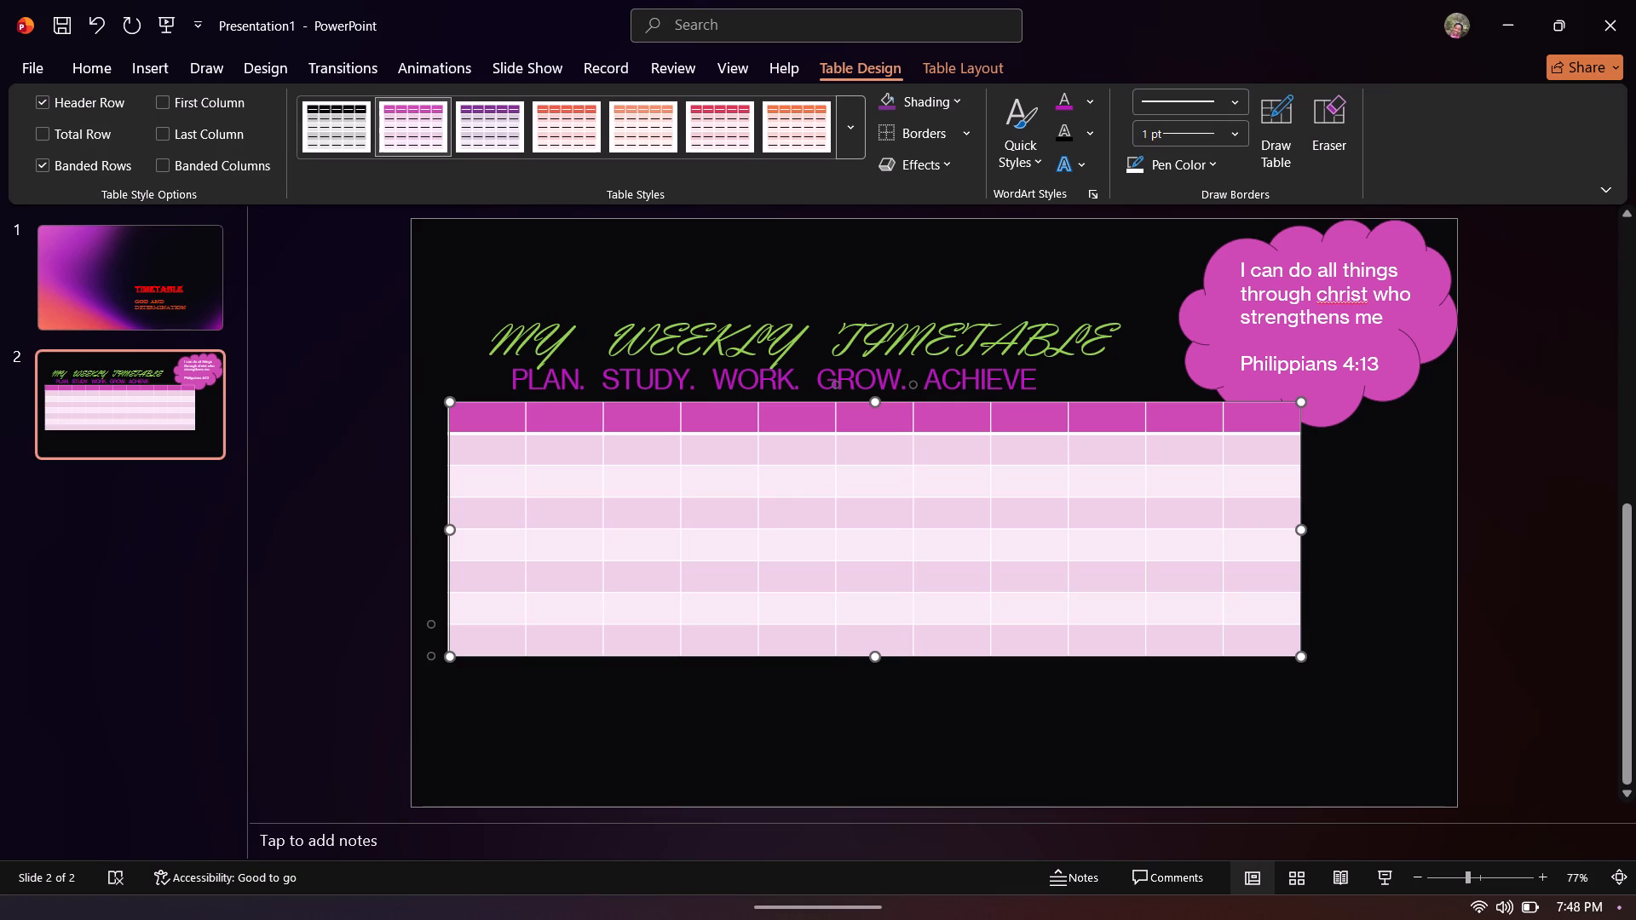
Enlarge the table down to the slide's bottom edge and across almost to the slide's right edge.
right_click_drag(874, 657, 876, 671)
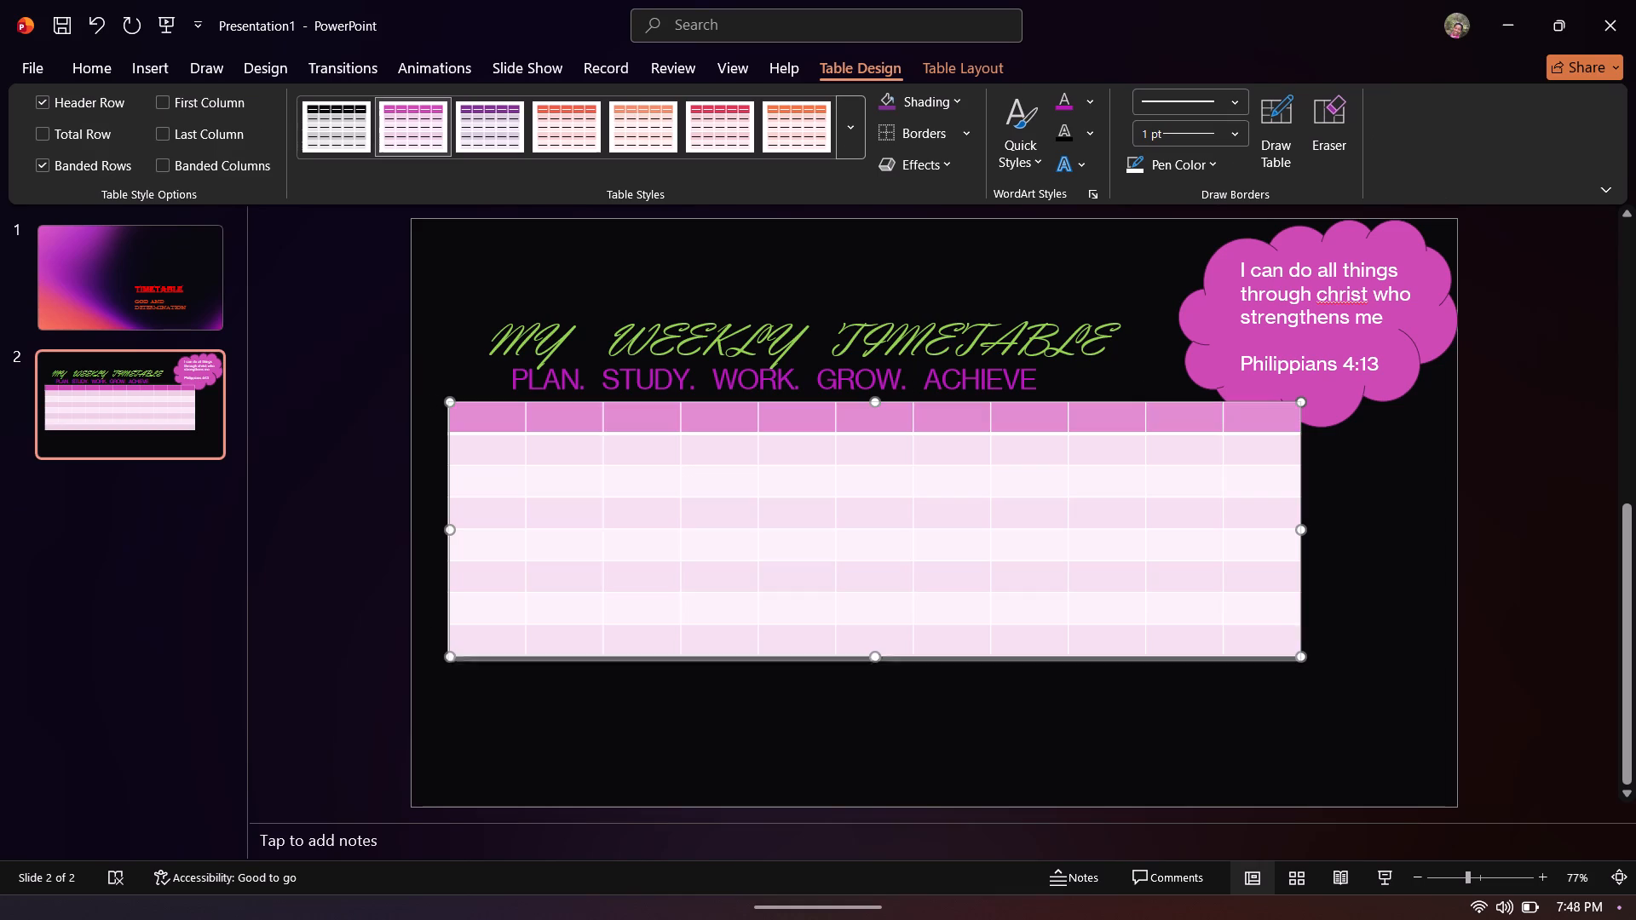
right_click_drag(876, 671, 875, 765)
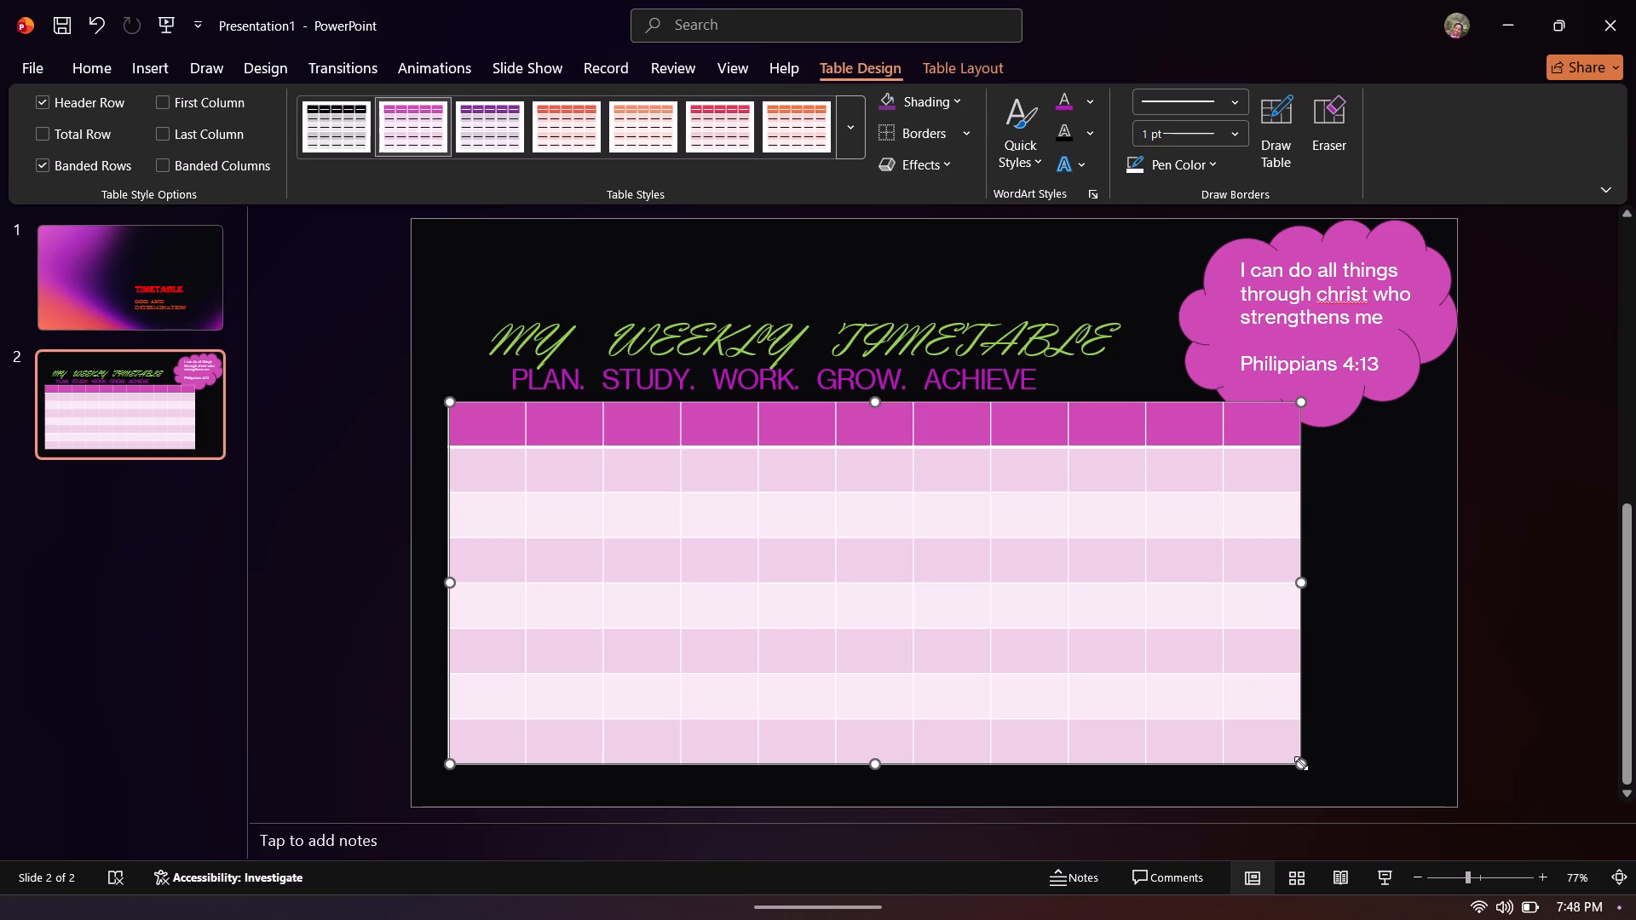
right_click_drag(1301, 763, 1413, 805)
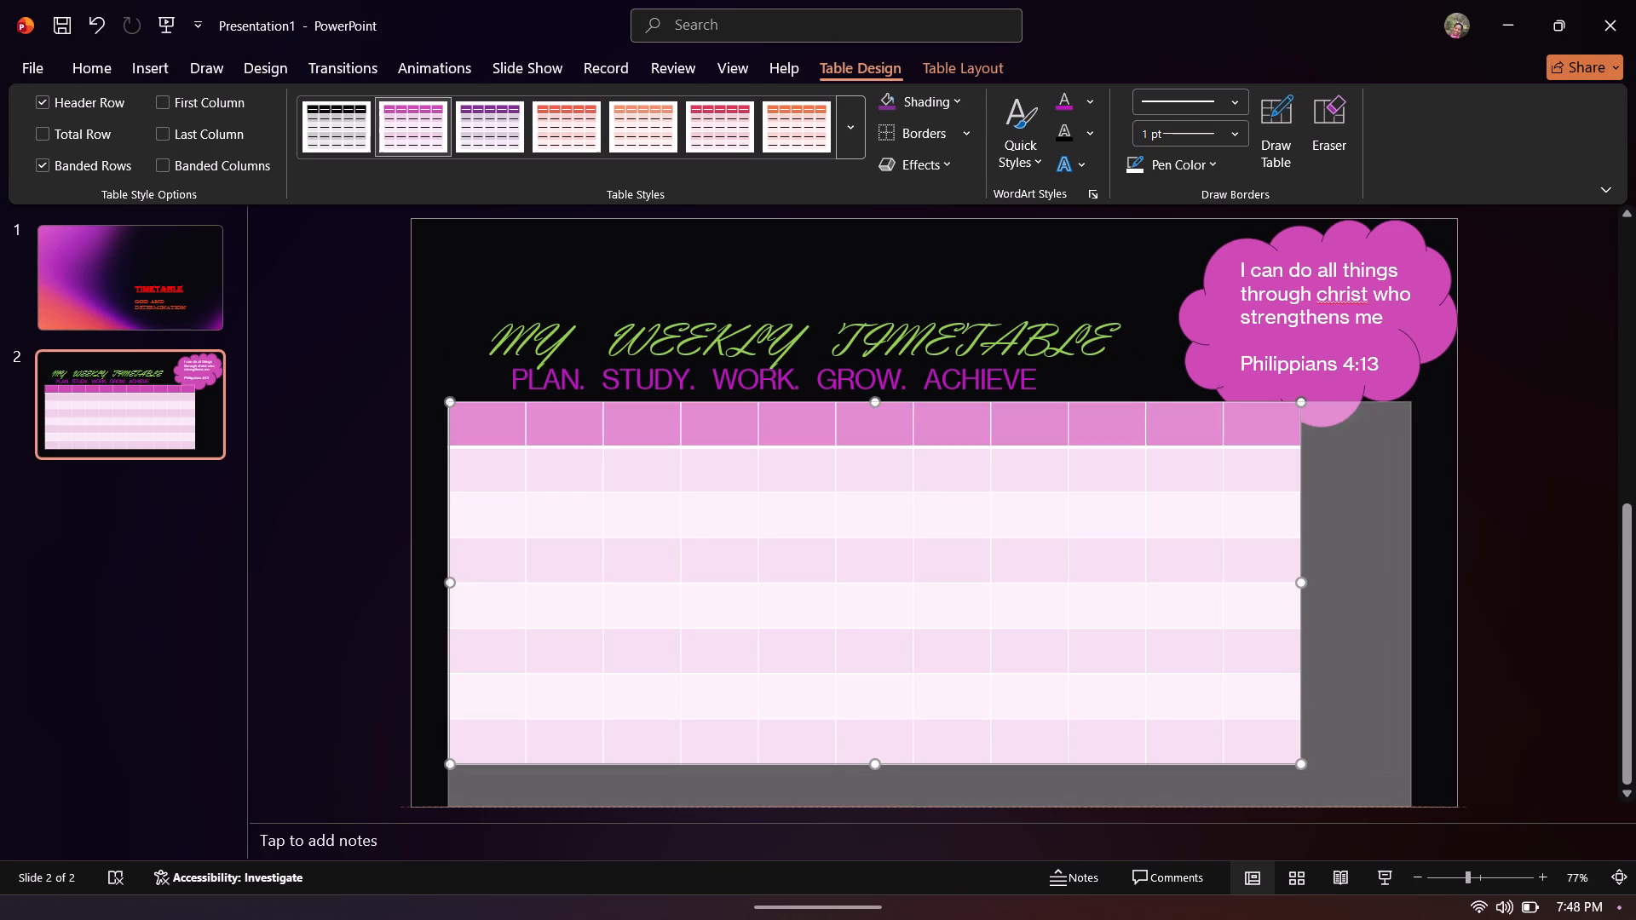
right_click_drag(1413, 805, 1442, 809)
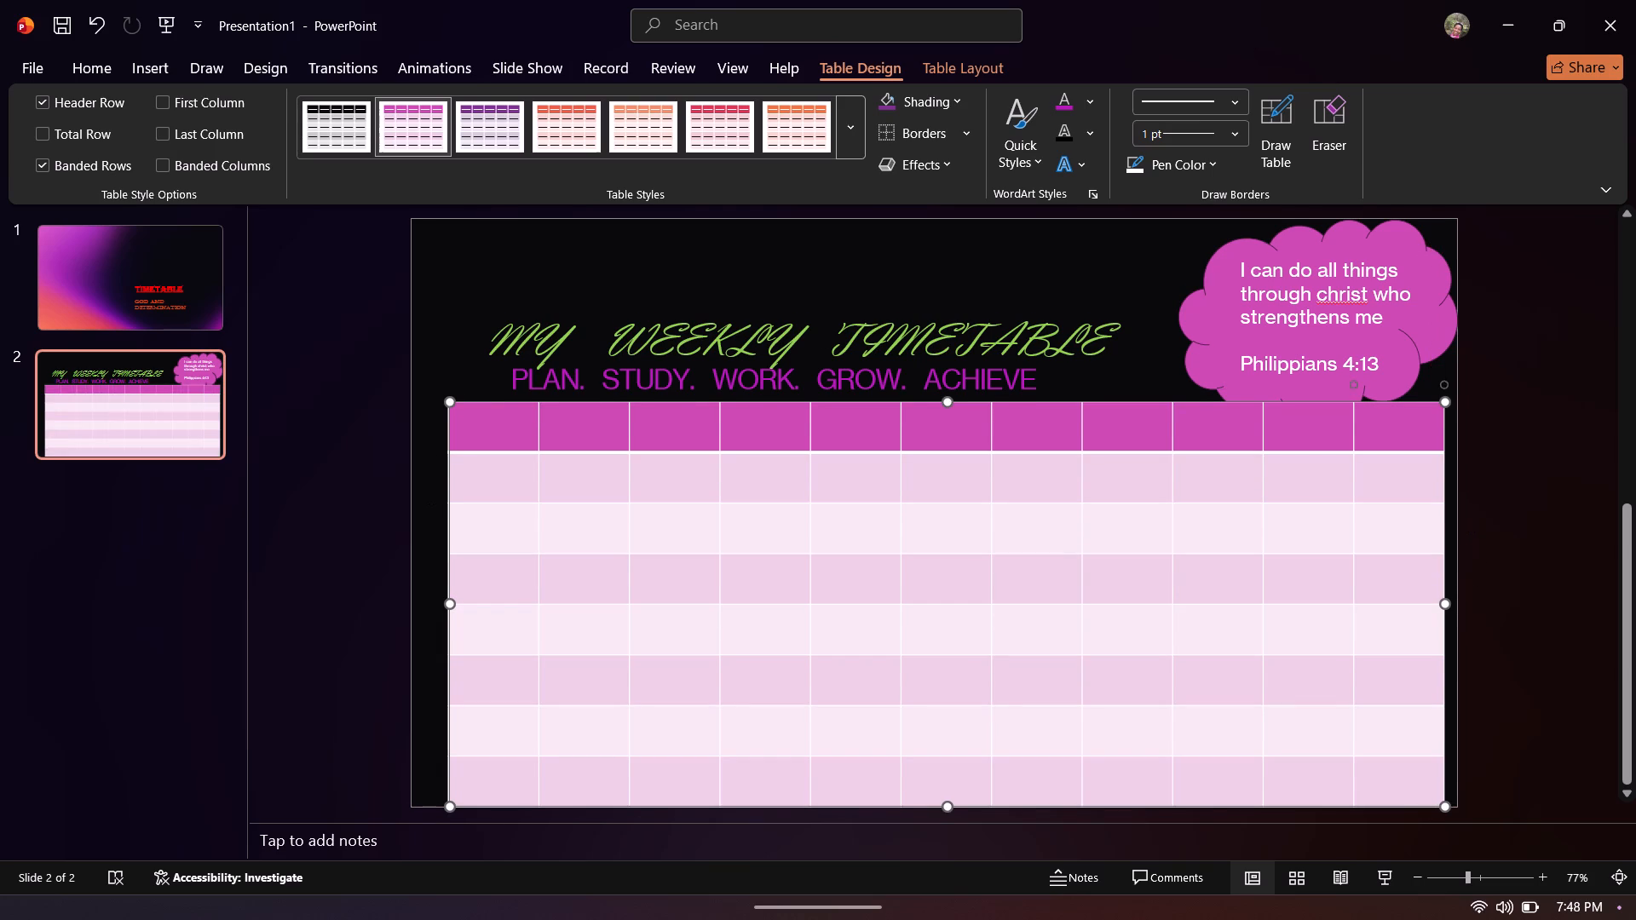
Shrink the cloud shape behind the Bible verse so its lower edge sits just above the table.
left_click(1408, 353)
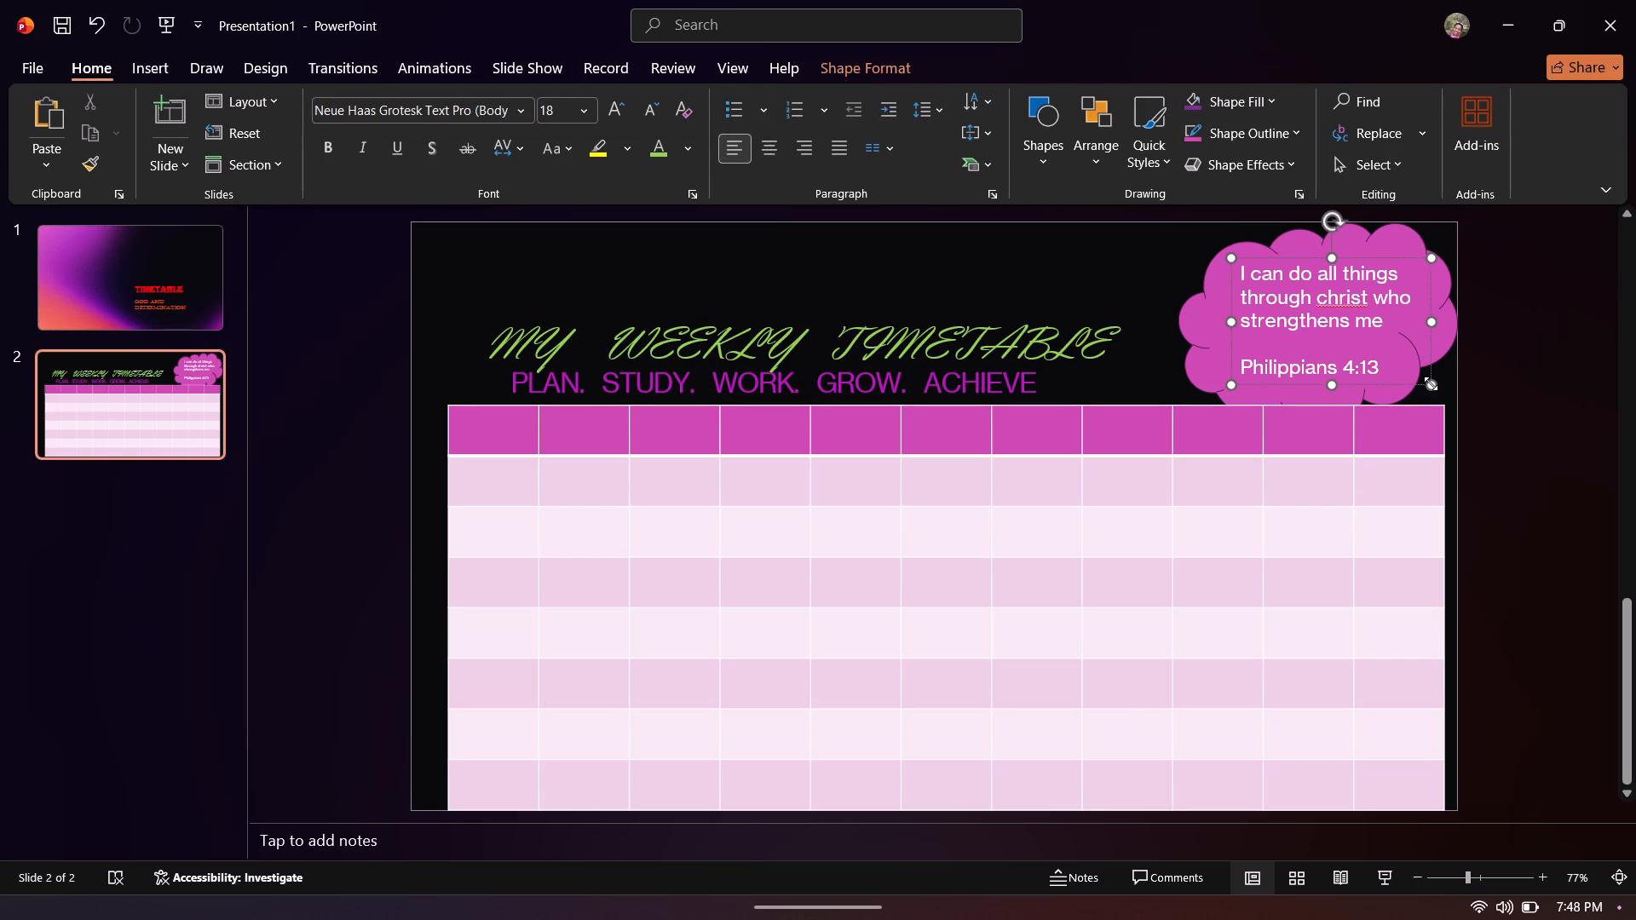
left_click(1207, 319)
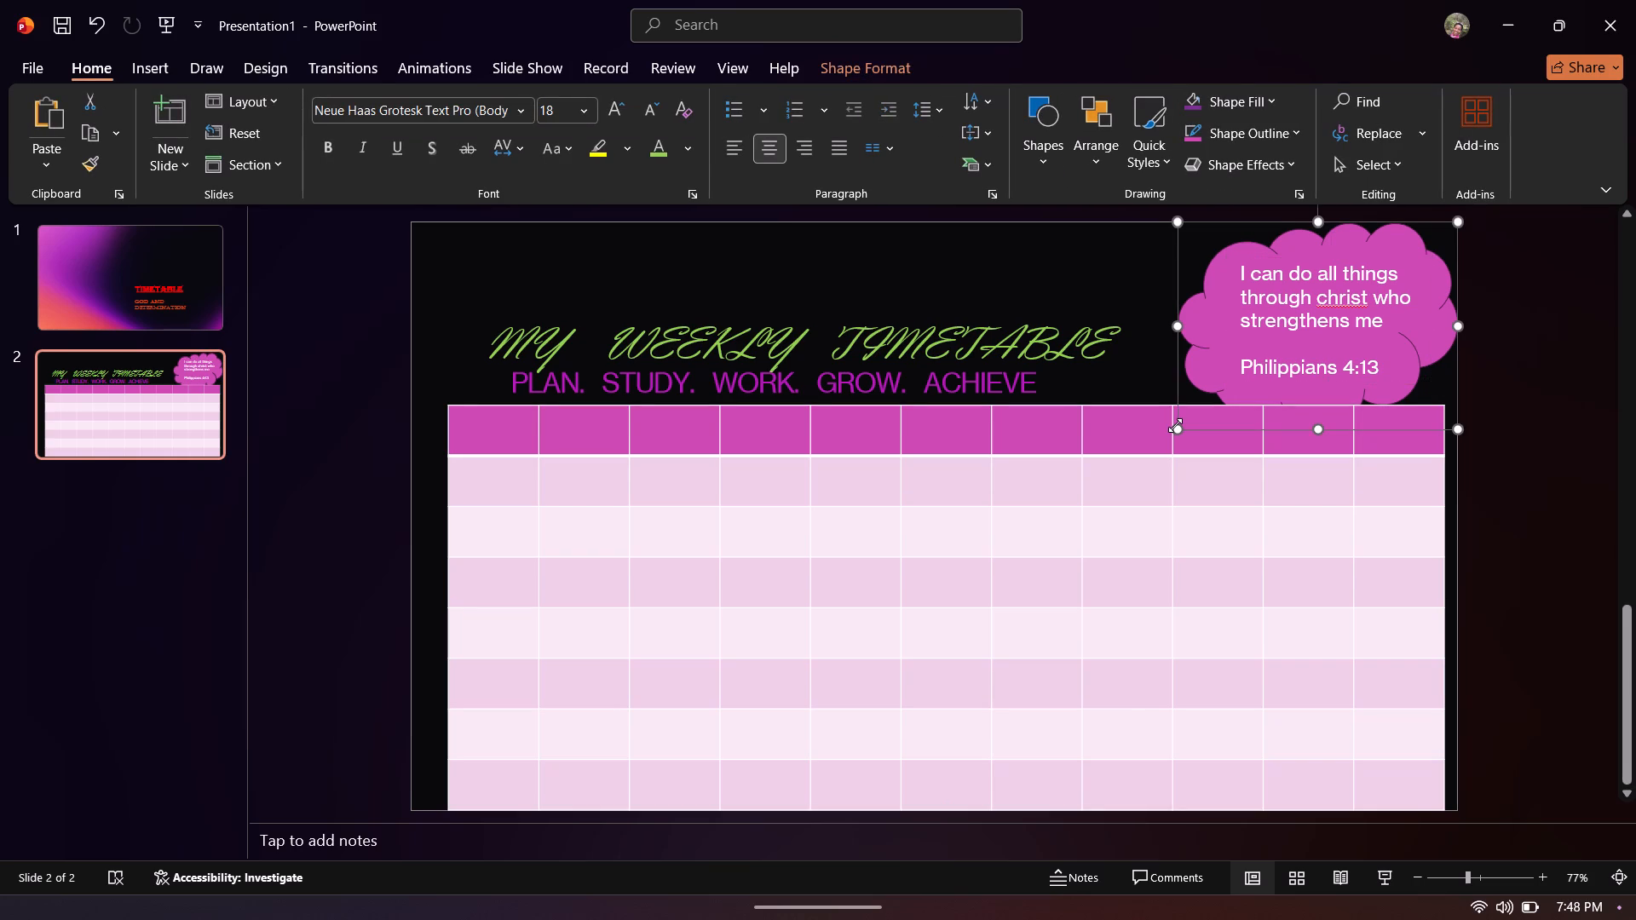
left_click_drag(1175, 425, 1174, 397)
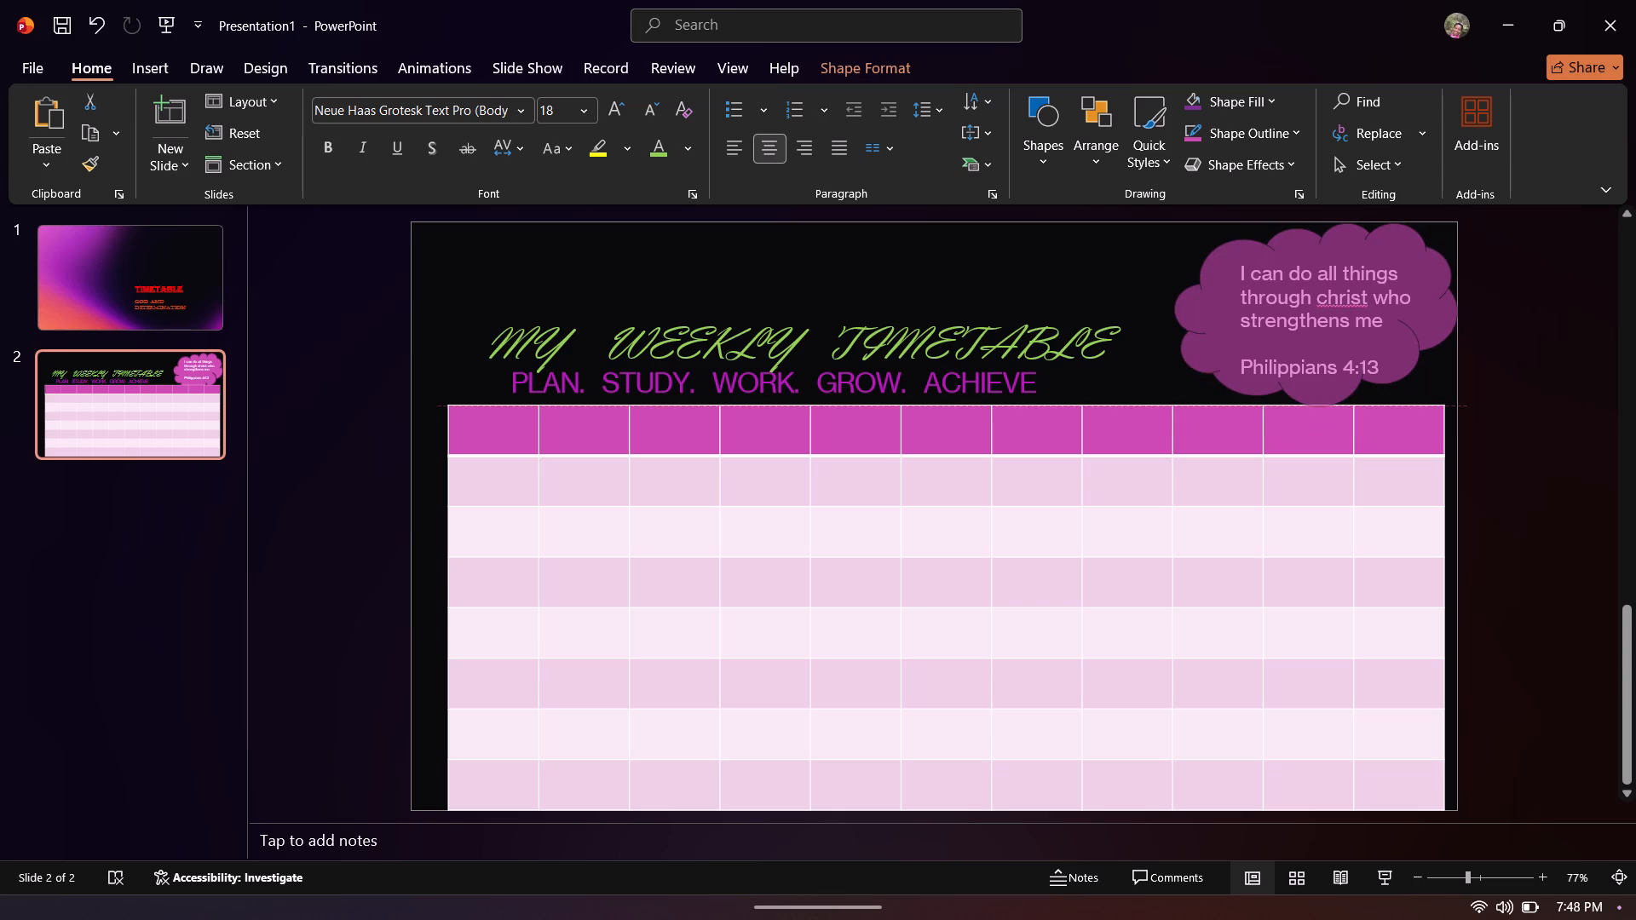
left_click_drag(1174, 397, 1174, 394)
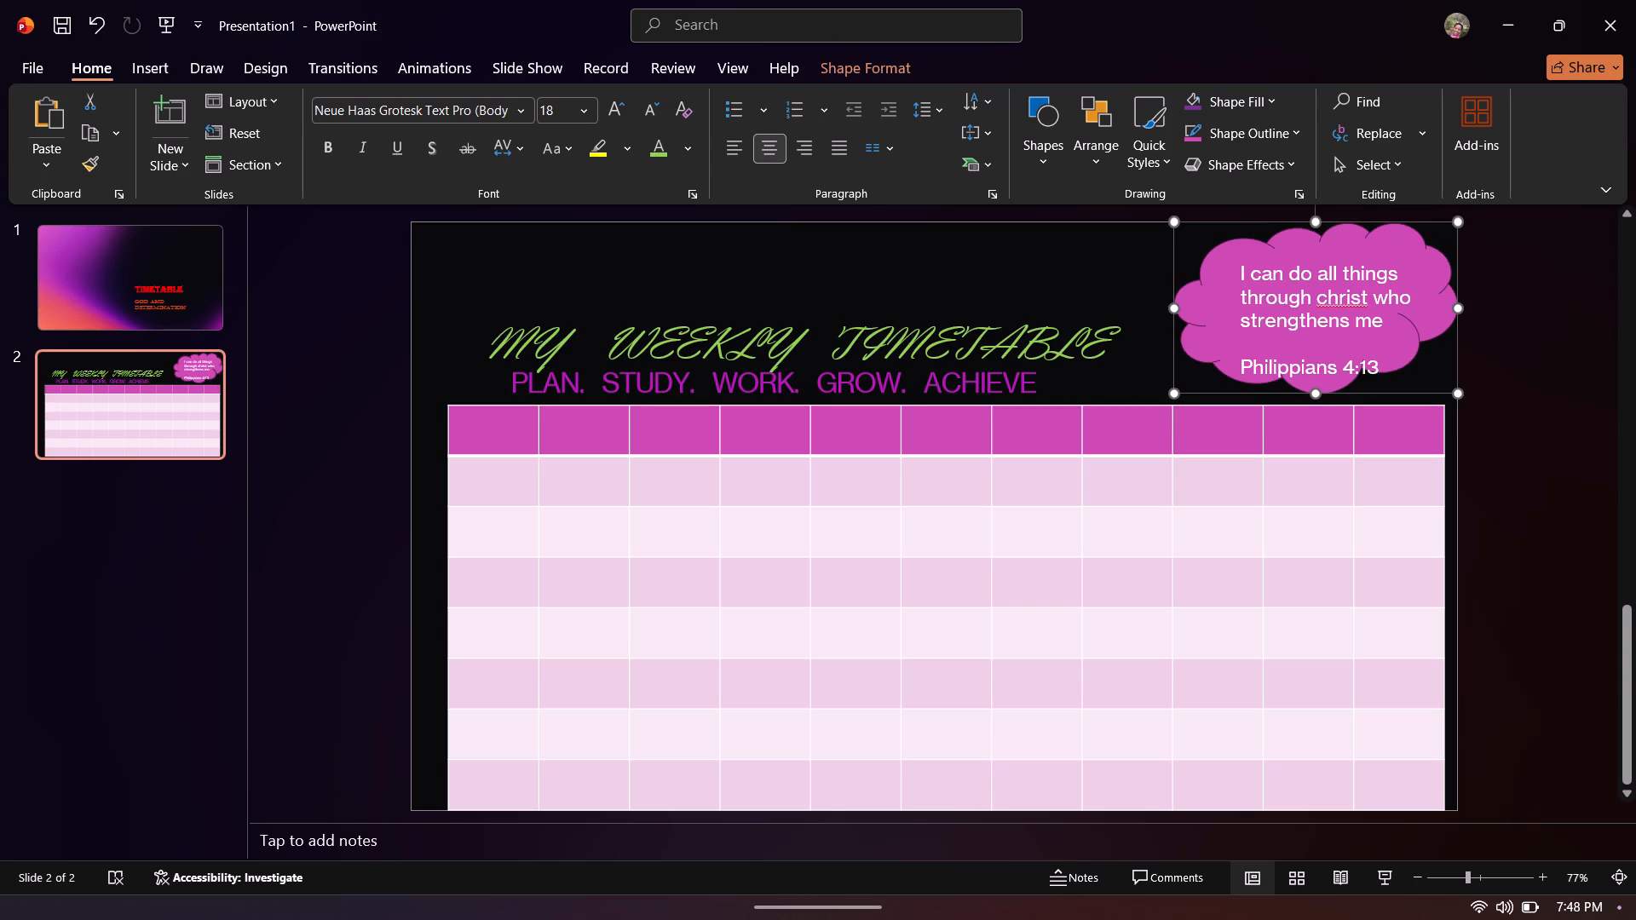
Extend the verse text box's upper-left corner slightly up and outward so all the text fits inside the cloud.
left_click(1271, 296)
left_click_drag(1267, 300, 1254, 287)
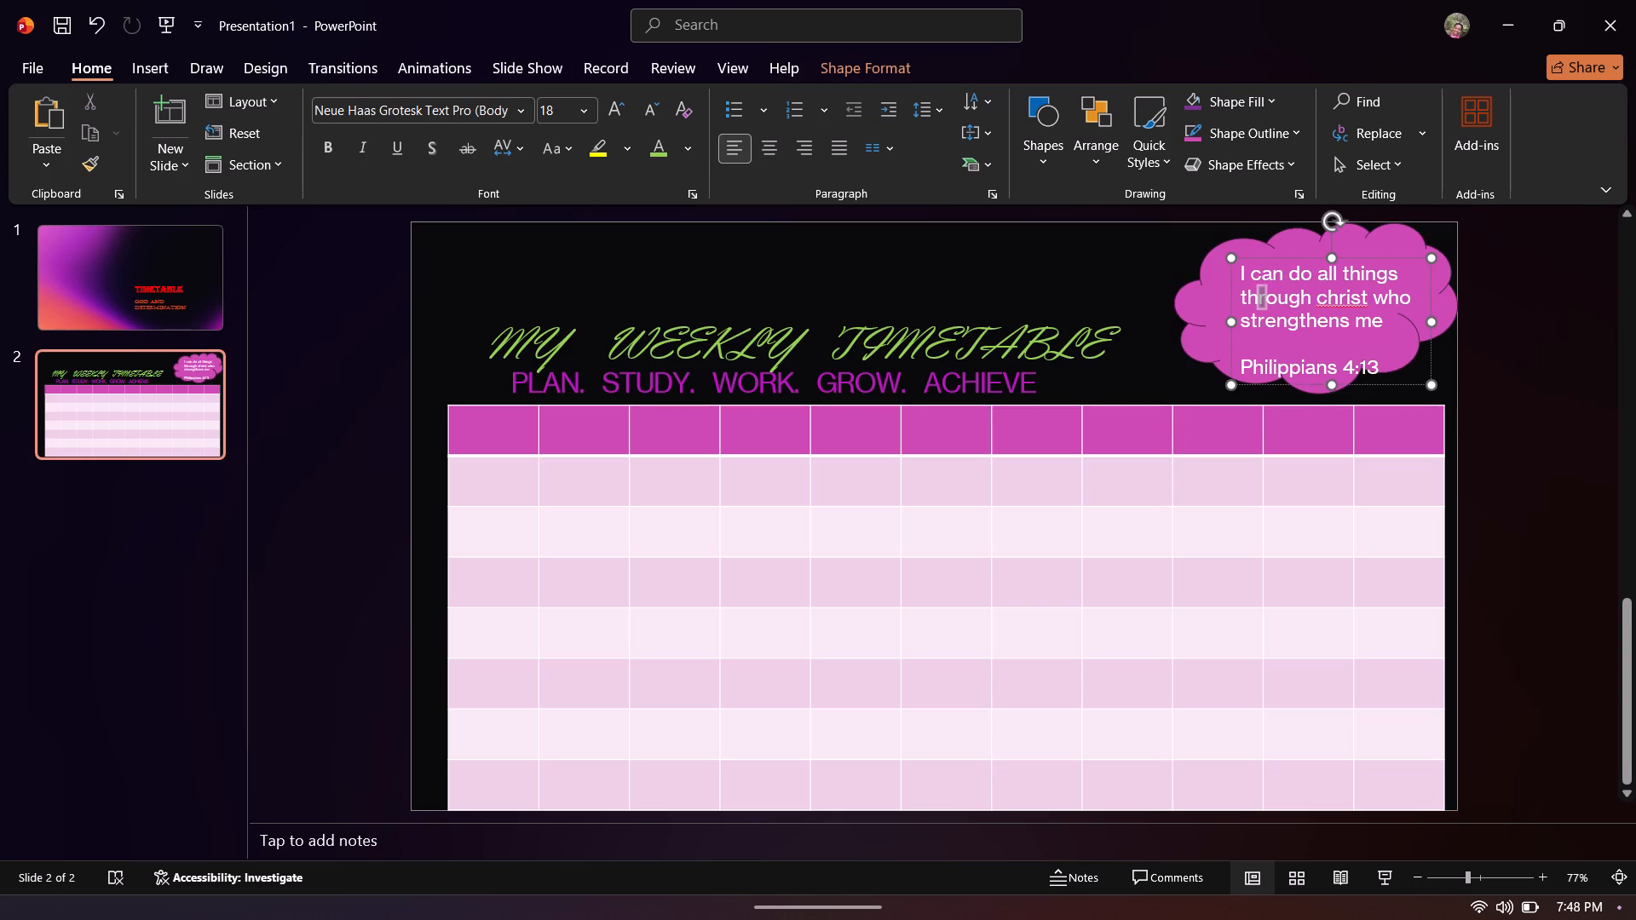
left_click_drag(1254, 287, 1252, 281)
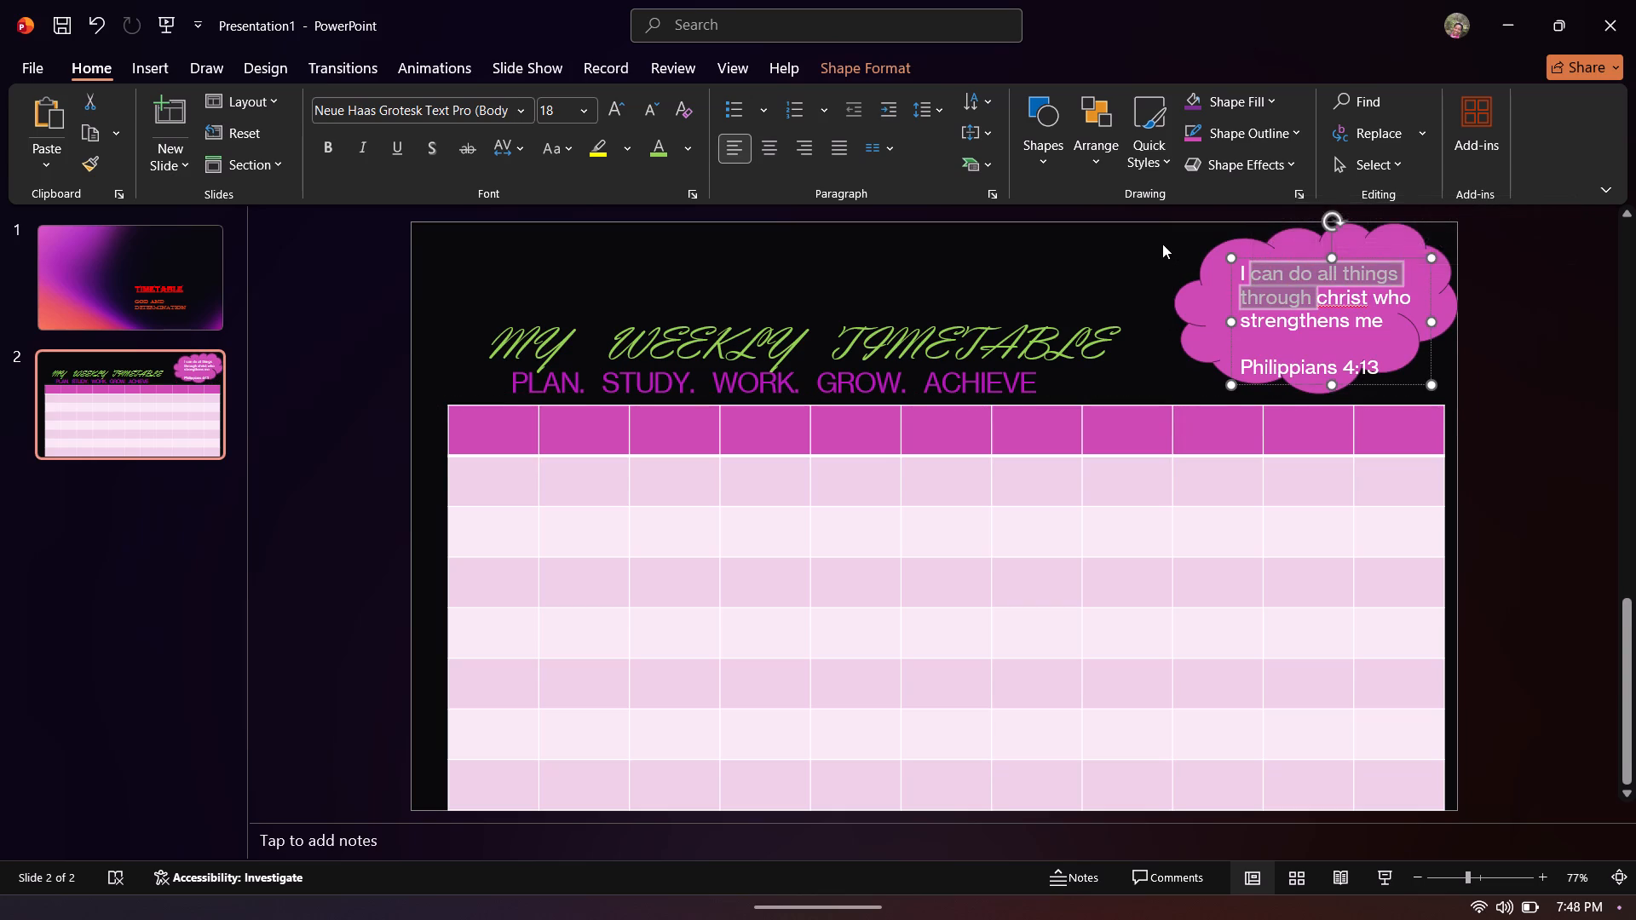
left_click_drag(1162, 244, 1104, 247)
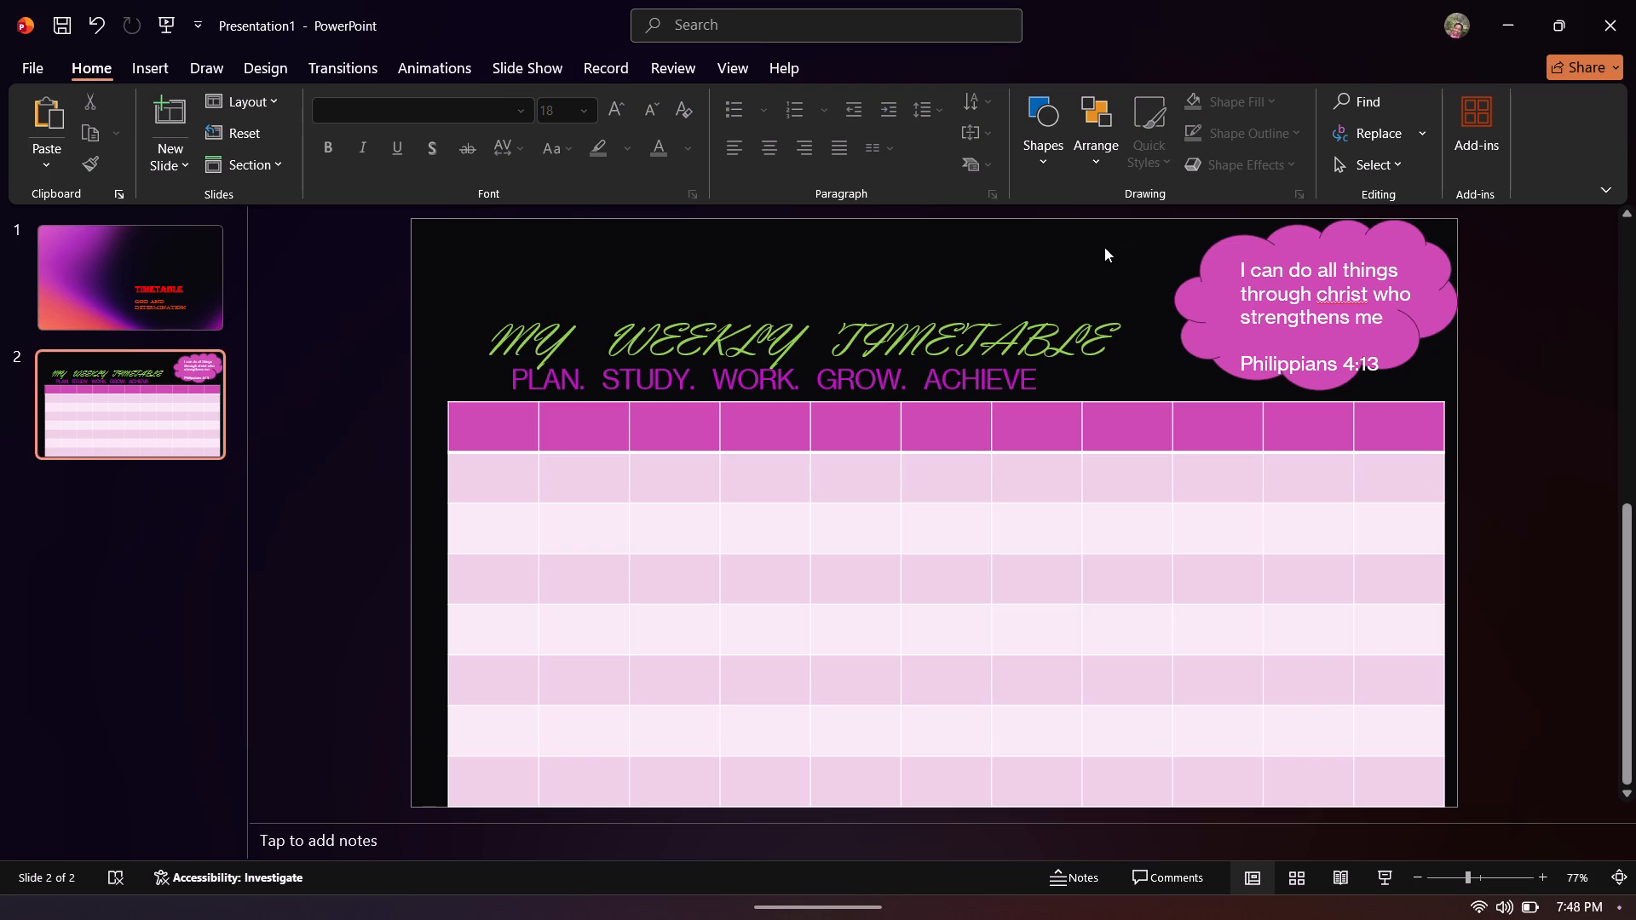
left_click(1104, 247)
left_click(1256, 273)
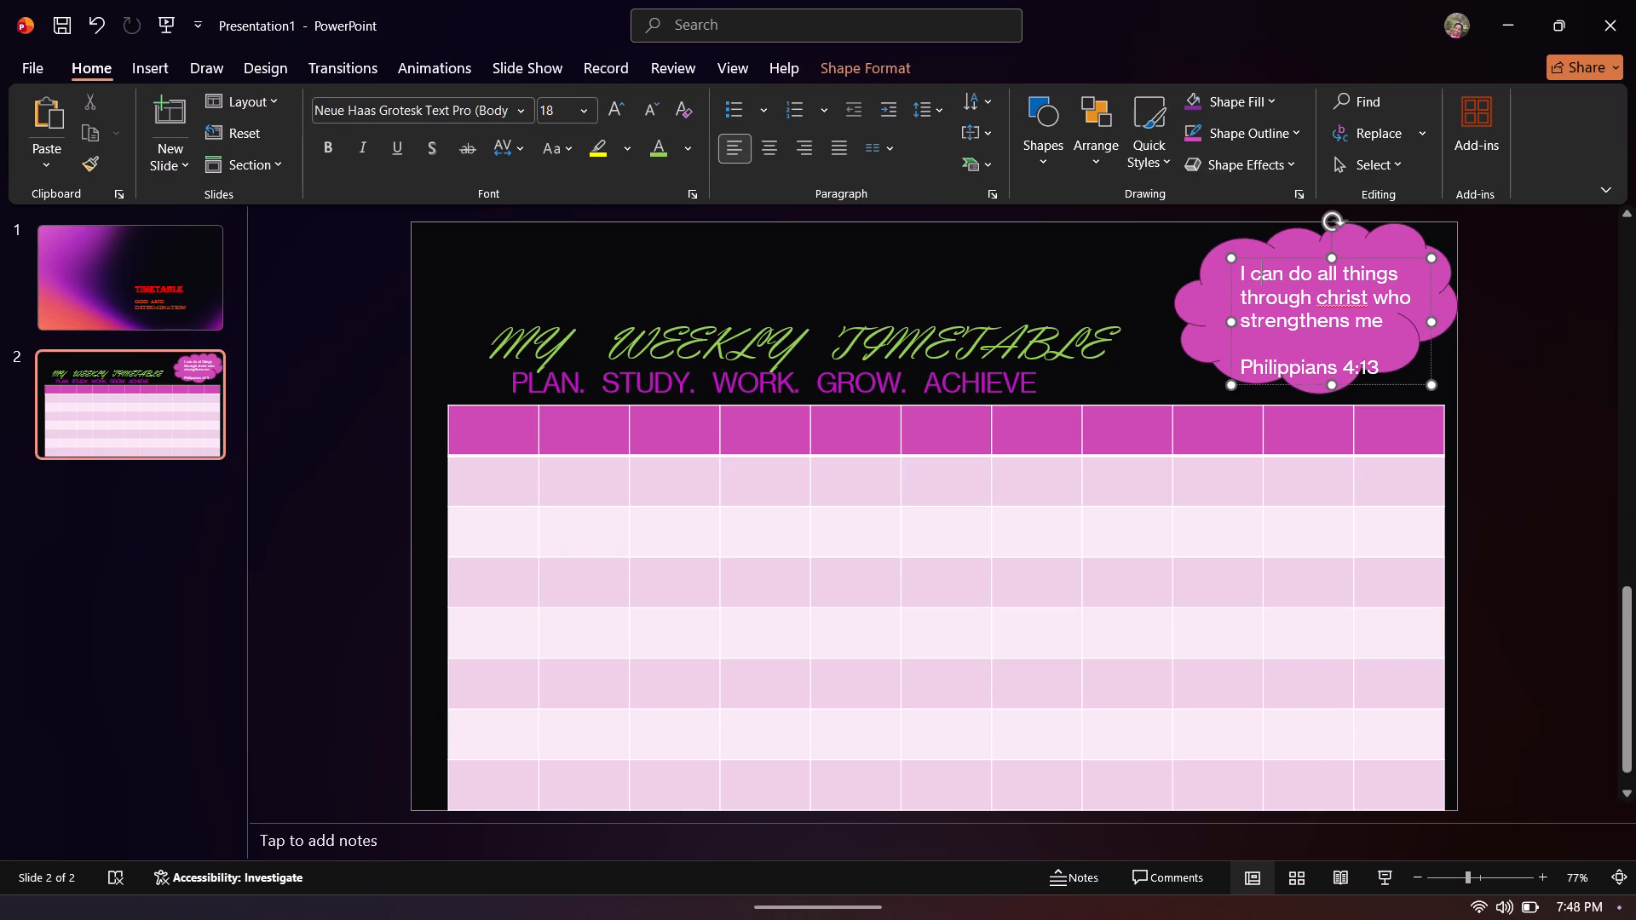
left_click_drag(1227, 257, 1225, 250)
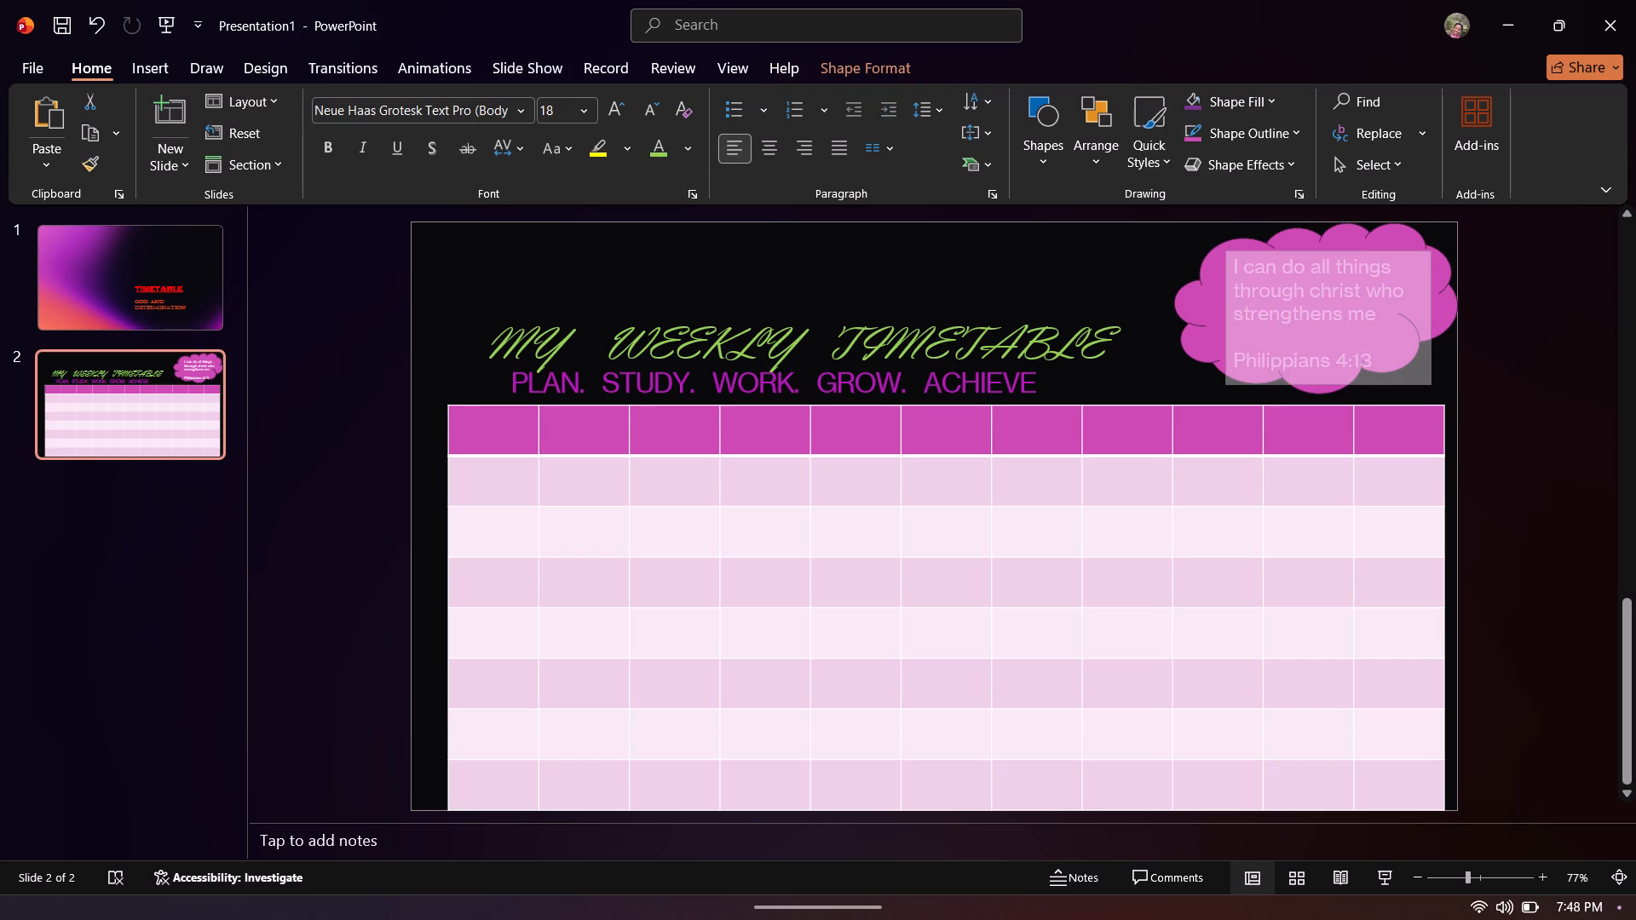
left_click_drag(1225, 250, 1226, 246)
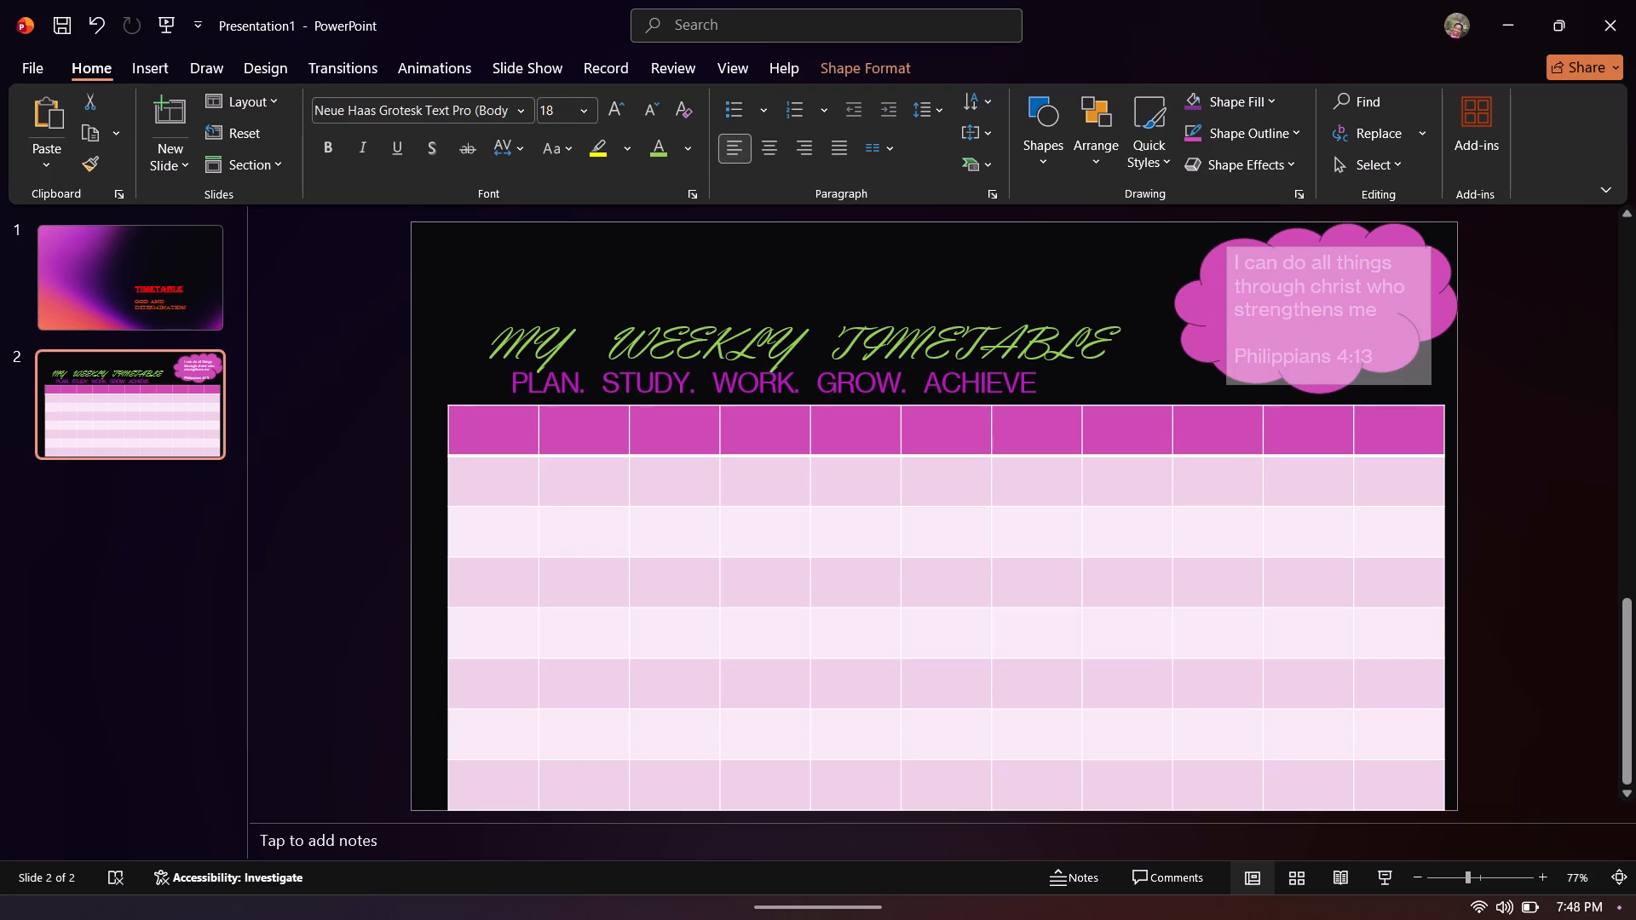
left_click_drag(1226, 246, 1228, 243)
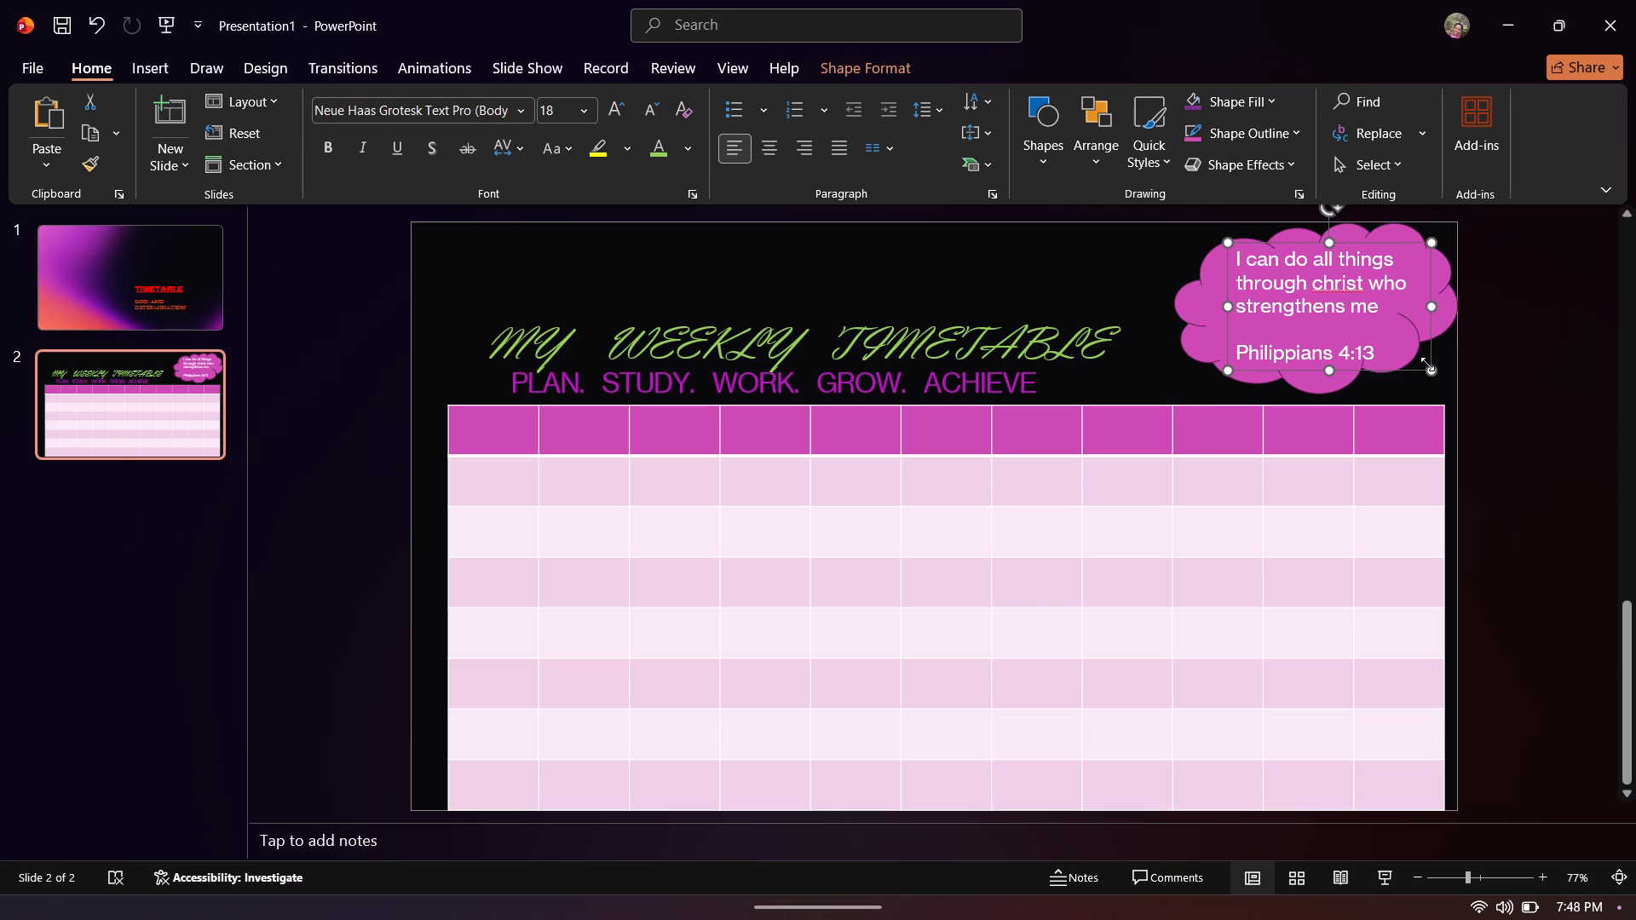
left_click(1427, 364)
left_click(1489, 395)
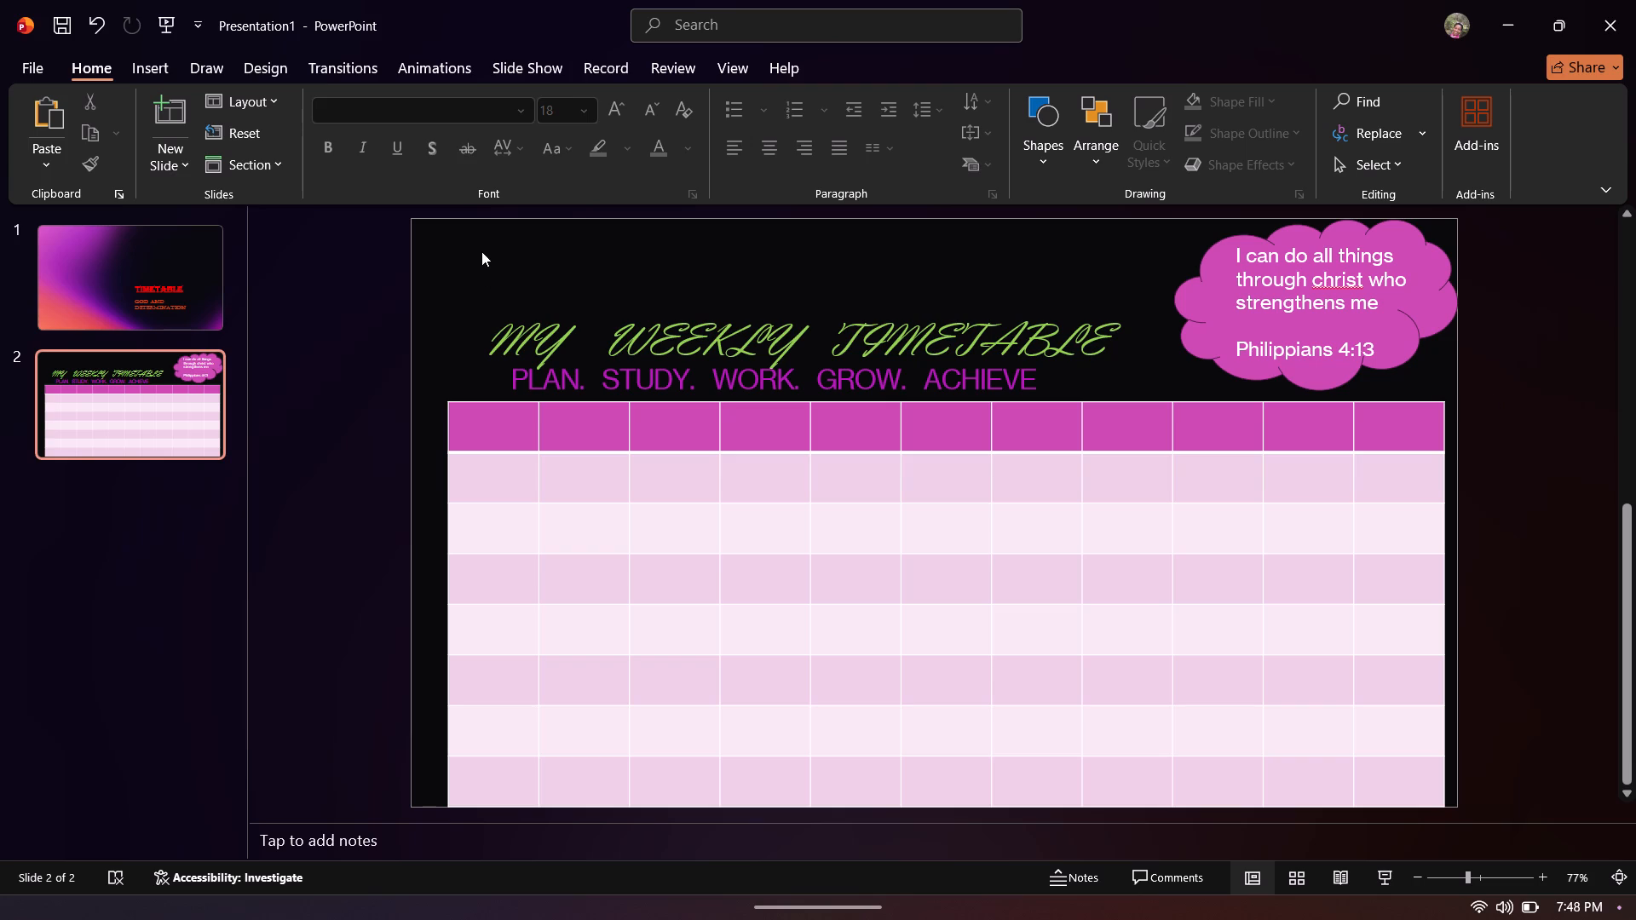
Set the text in the table's first header cell to Castellar at size 14.
left_click(464, 429)
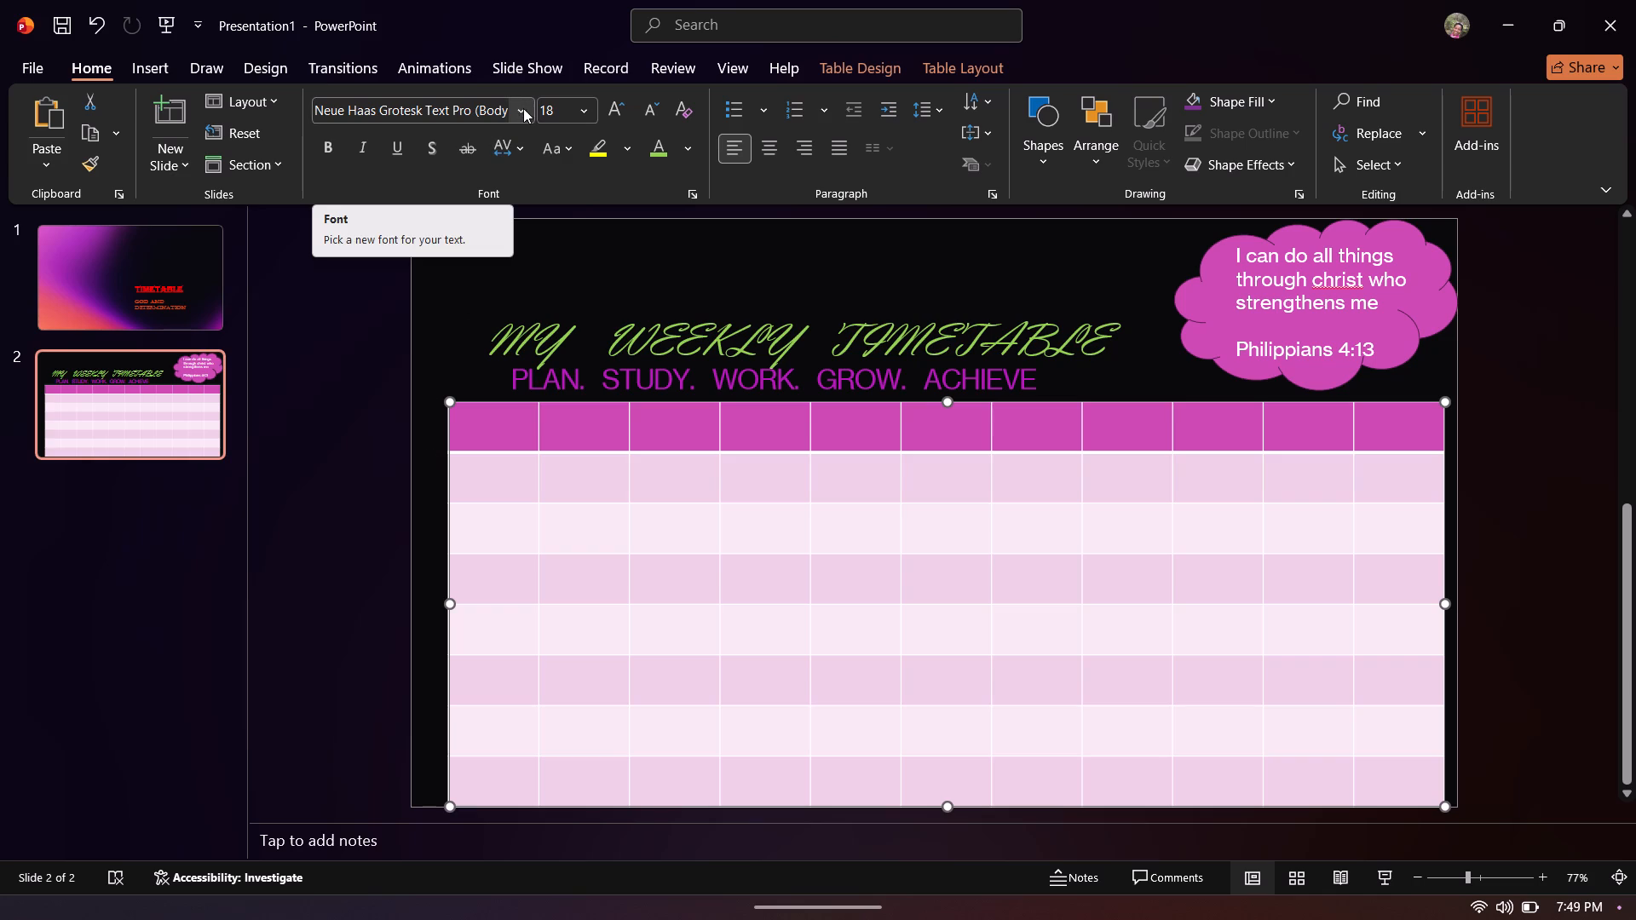
left_click(585, 110)
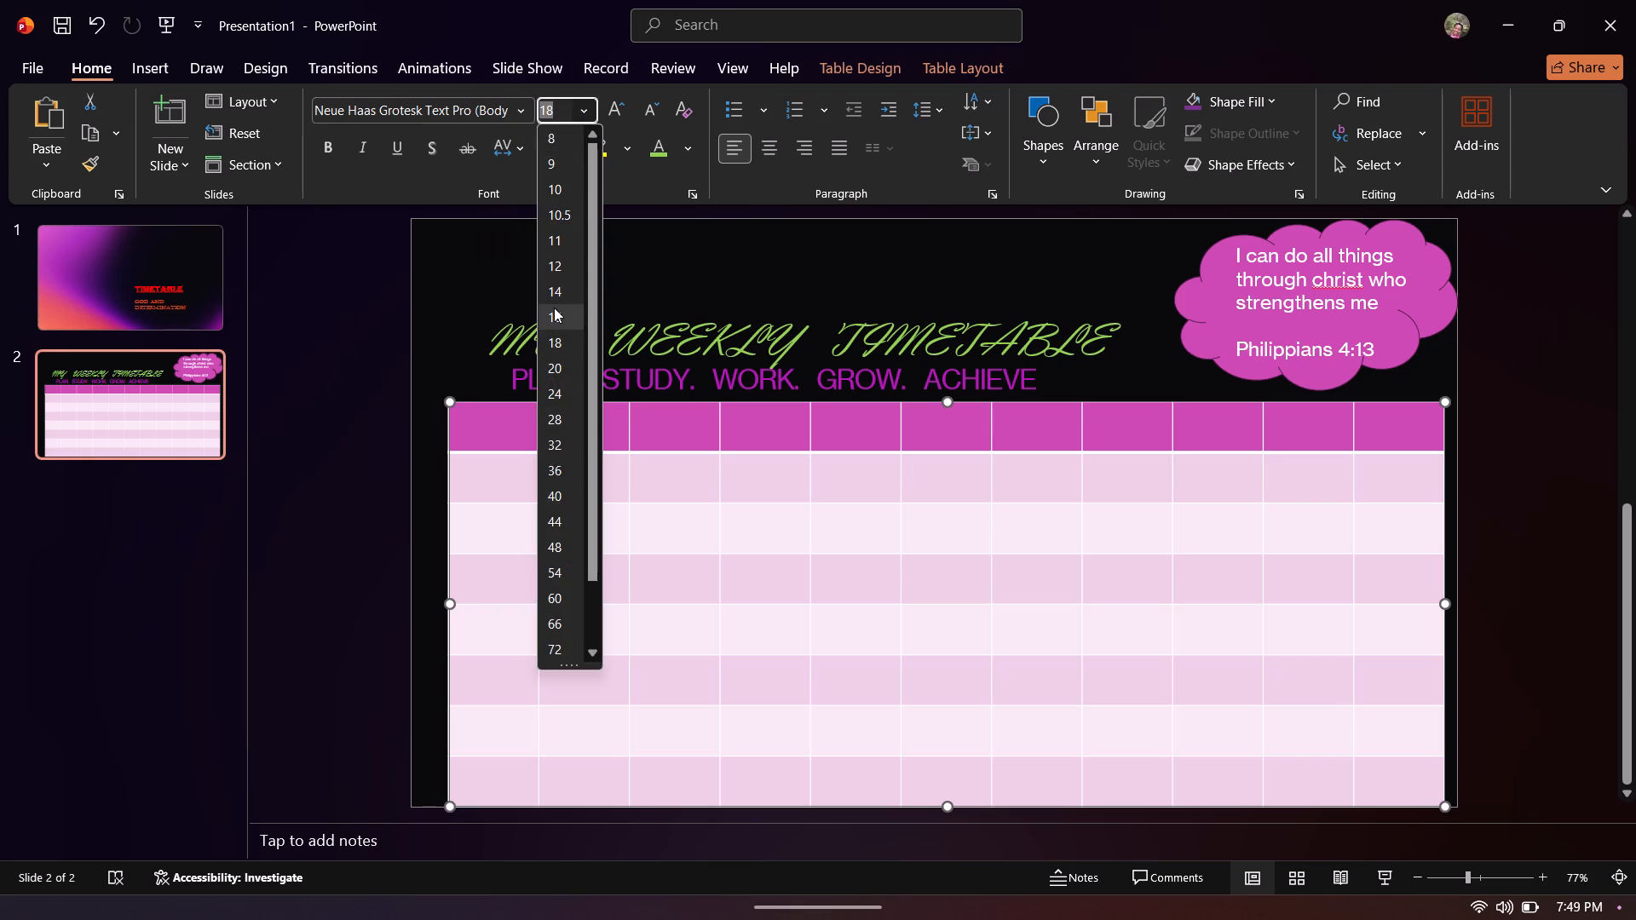
left_click(559, 290)
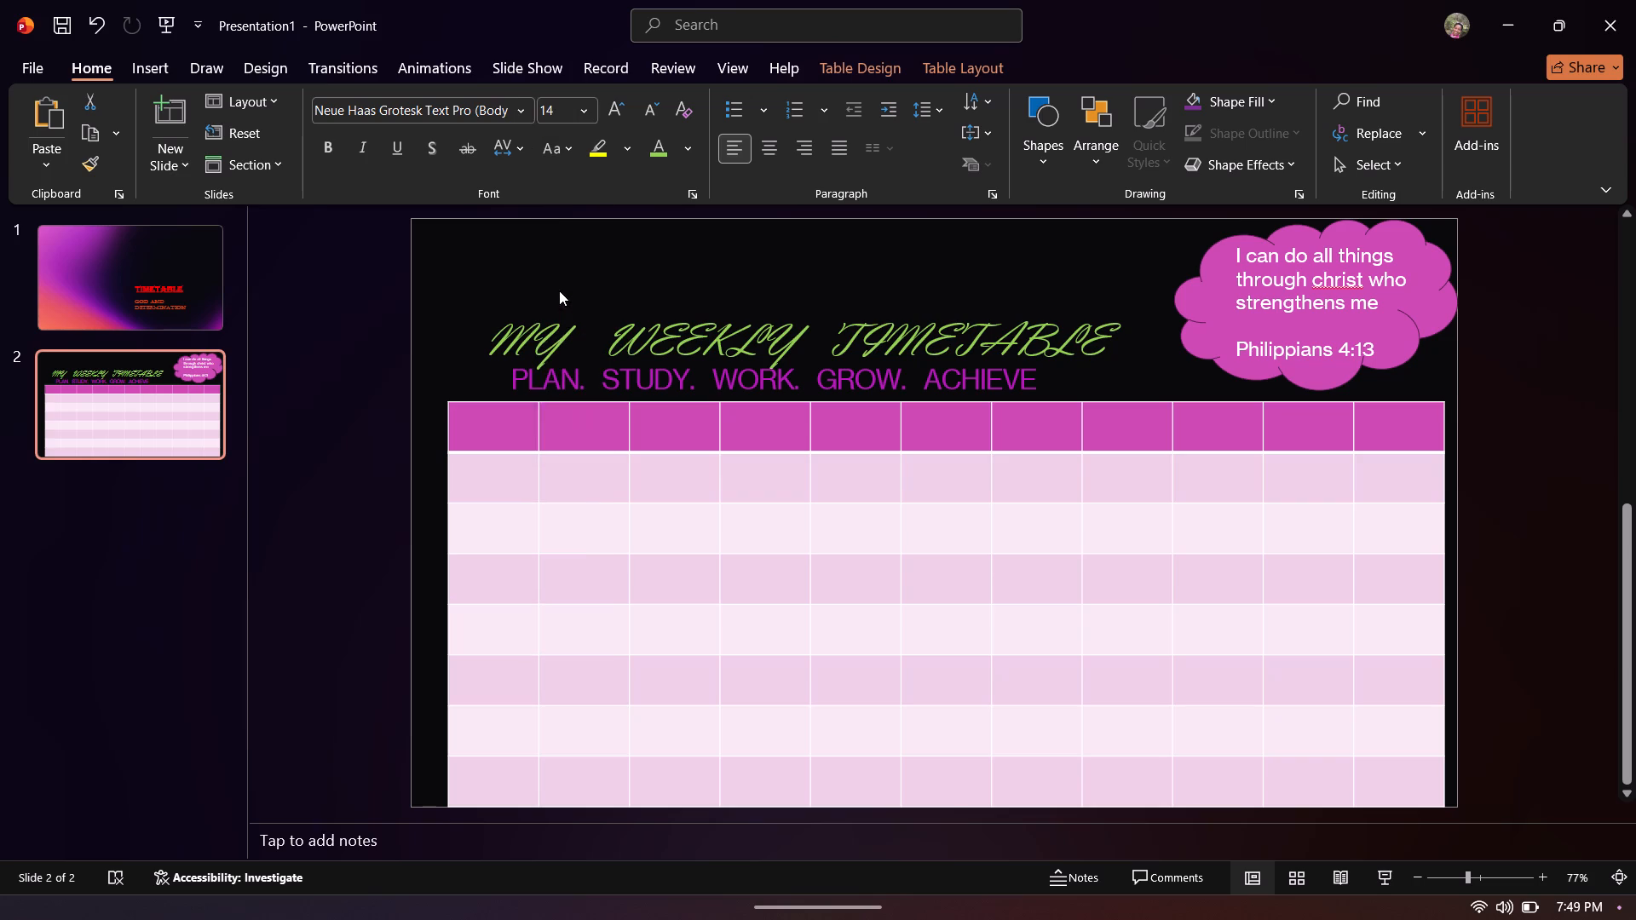
left_click(468, 426)
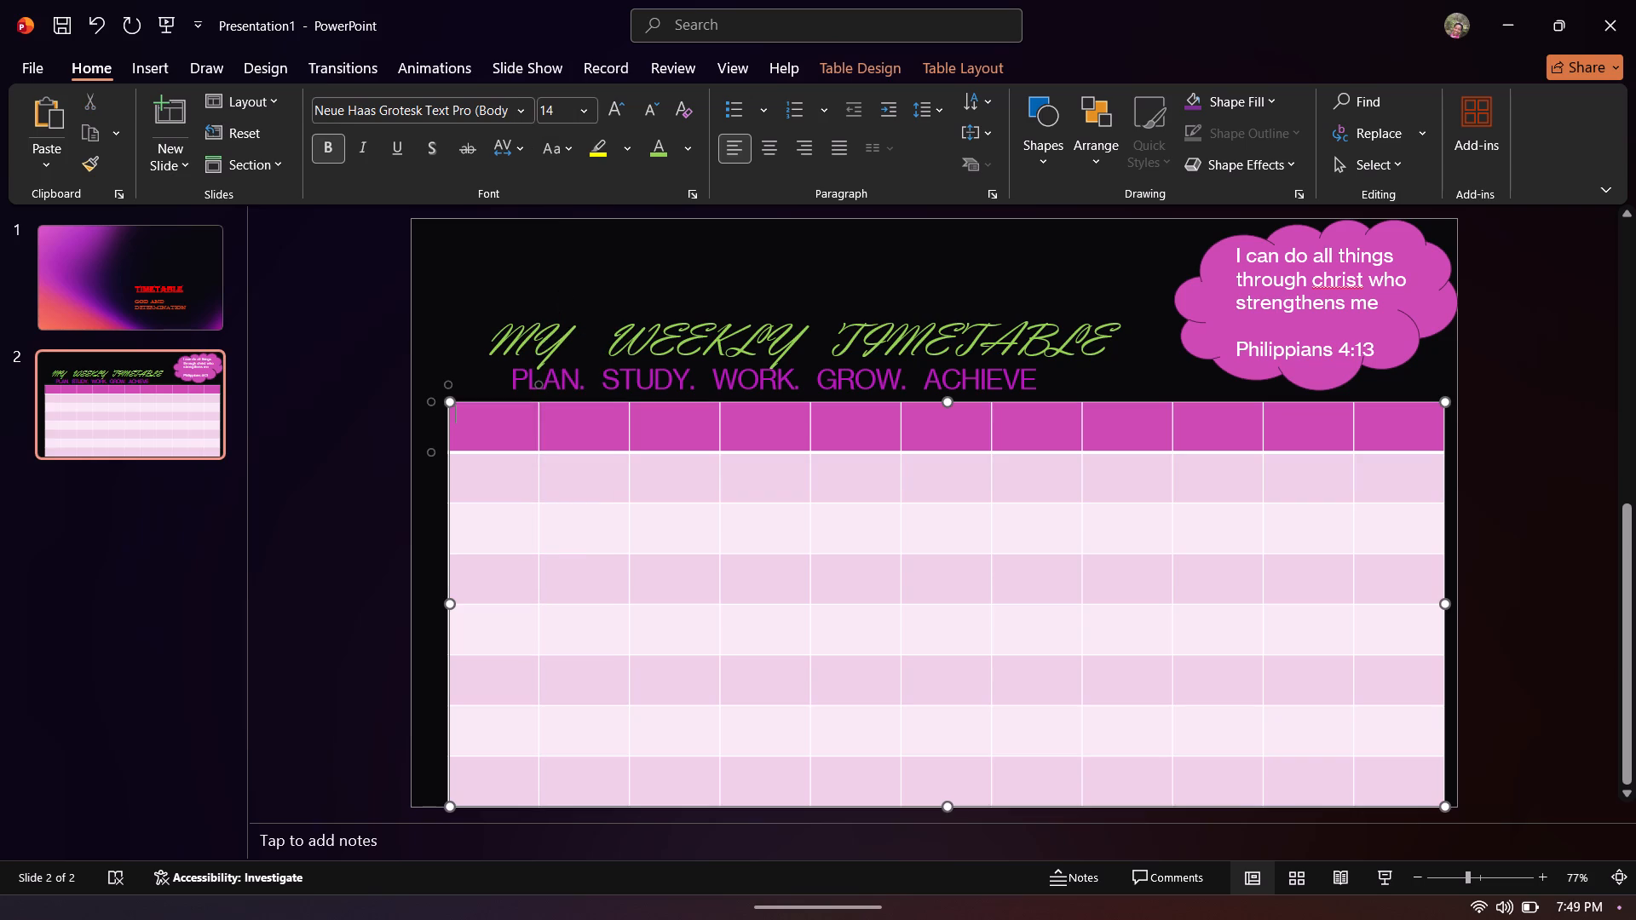
left_click(518, 112)
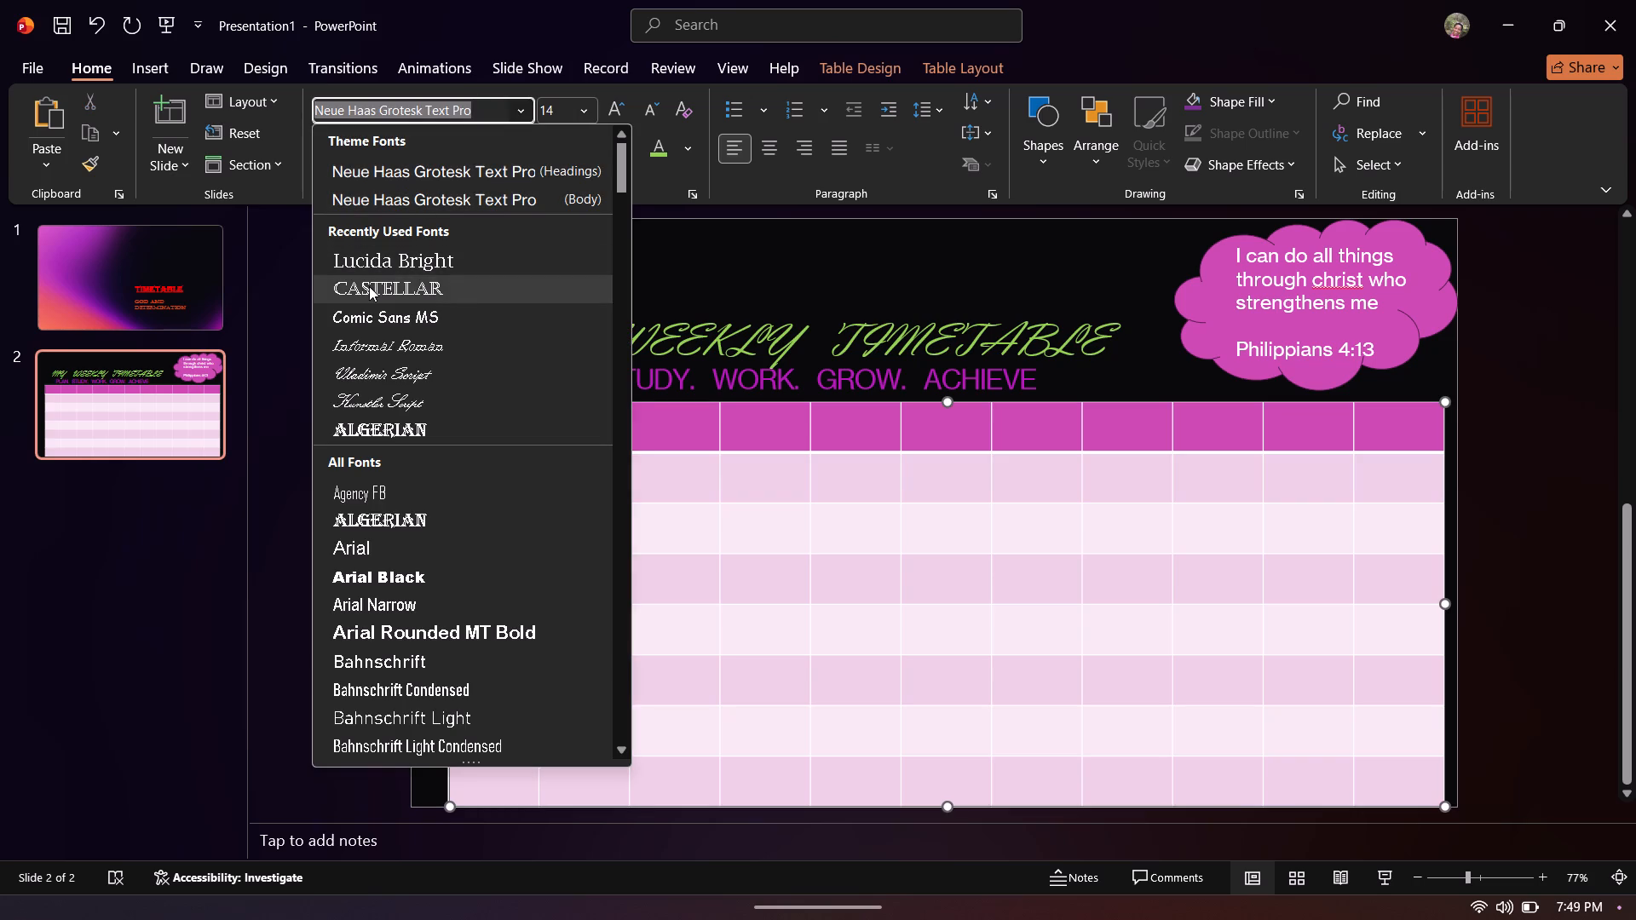
left_click(369, 286)
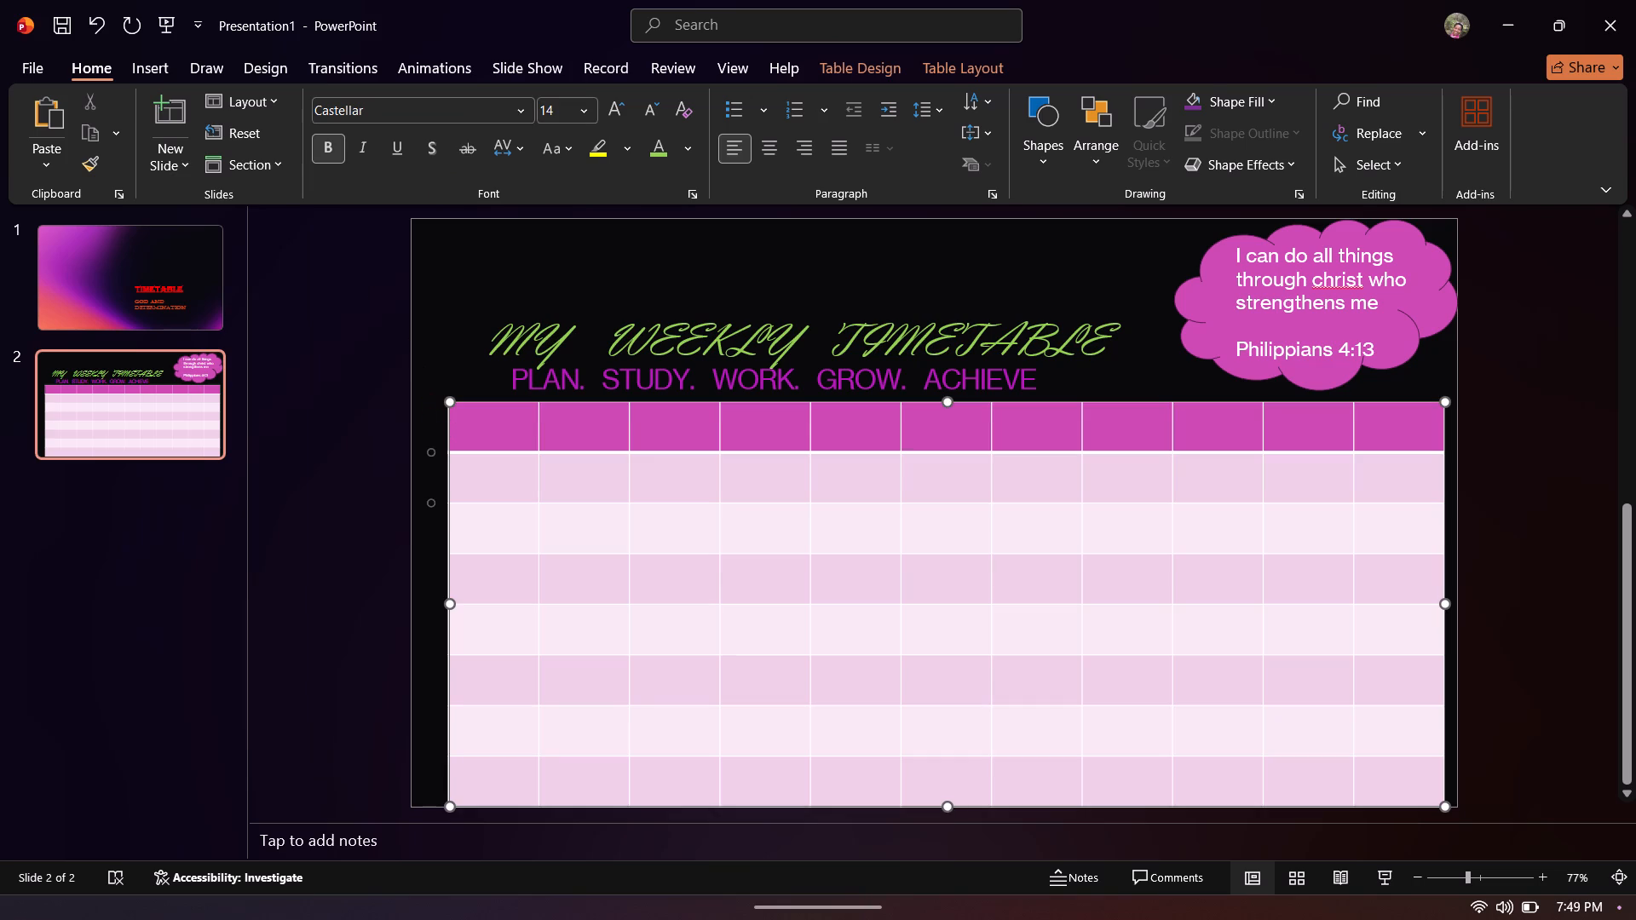
key("d")
key("BackSpace")
Set the first header cell's font size to 18 and enter DAY in it.
left_click(580, 107)
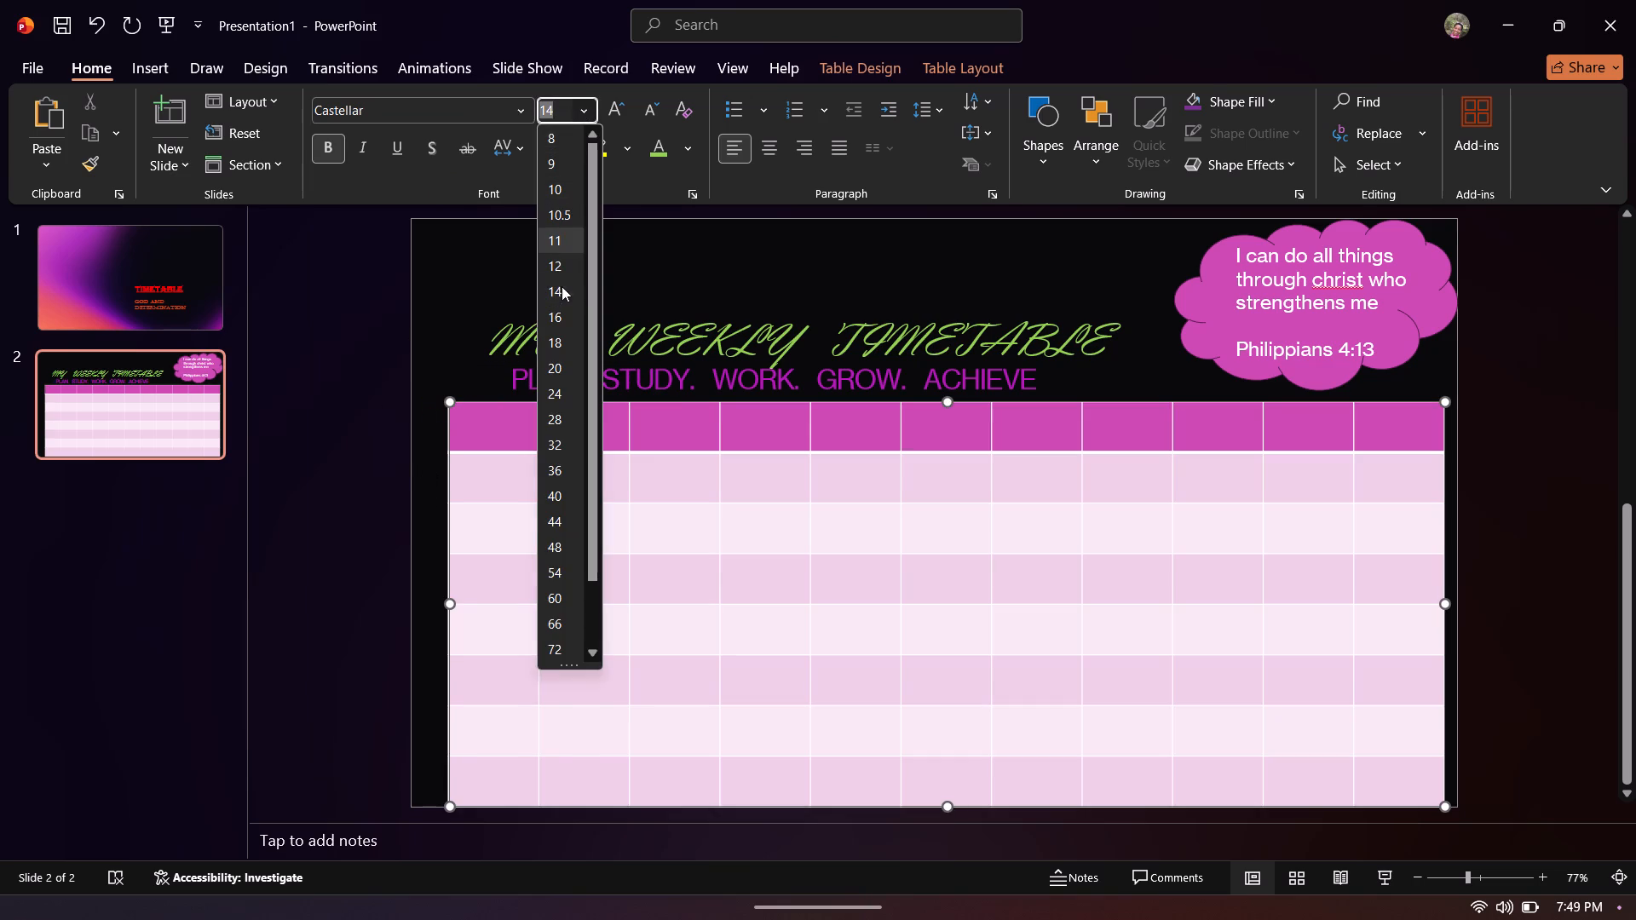
left_click(559, 334)
type("DA")
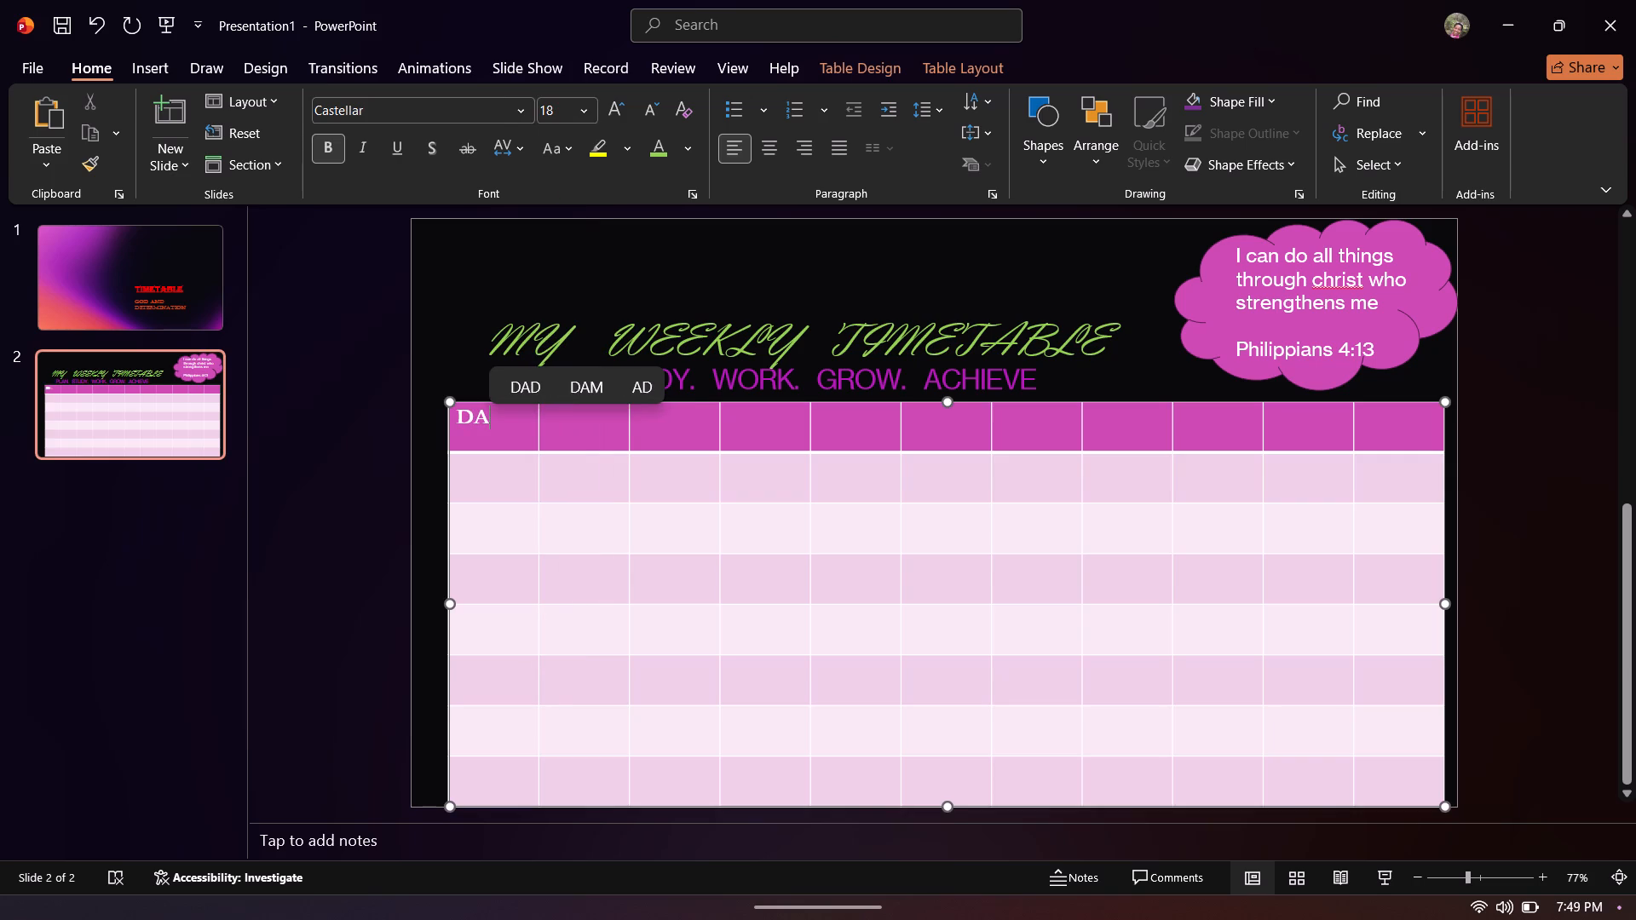
type("YT")
key("BackSpace")
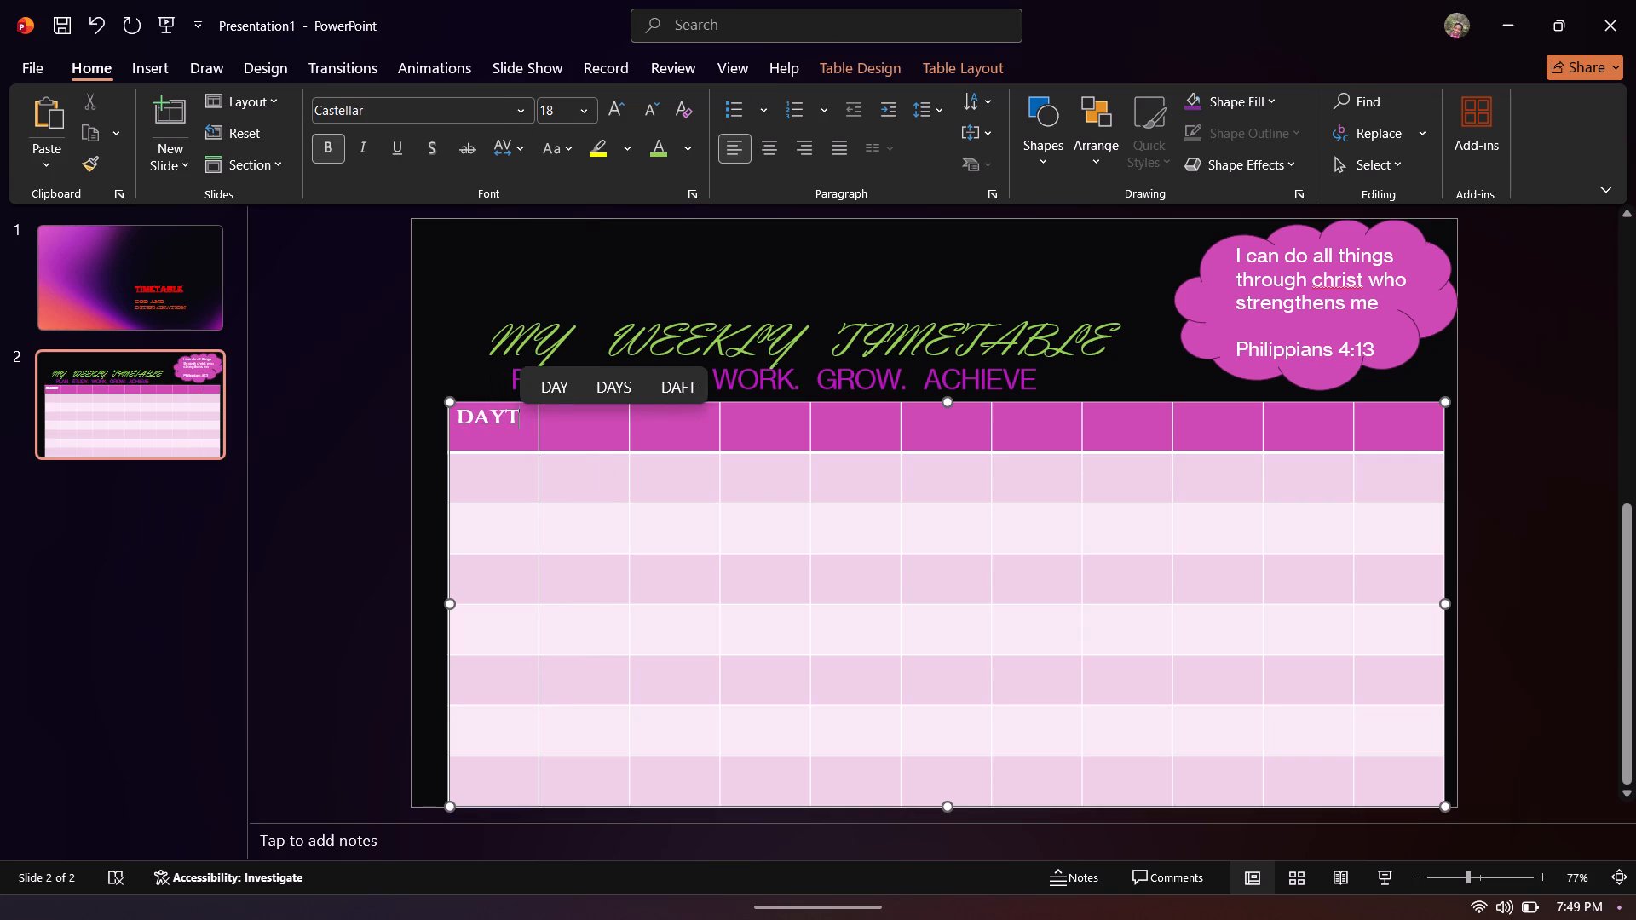
Enter MON and TUE in bold in the first column's two cells directly below DAY.
left_click(490, 476)
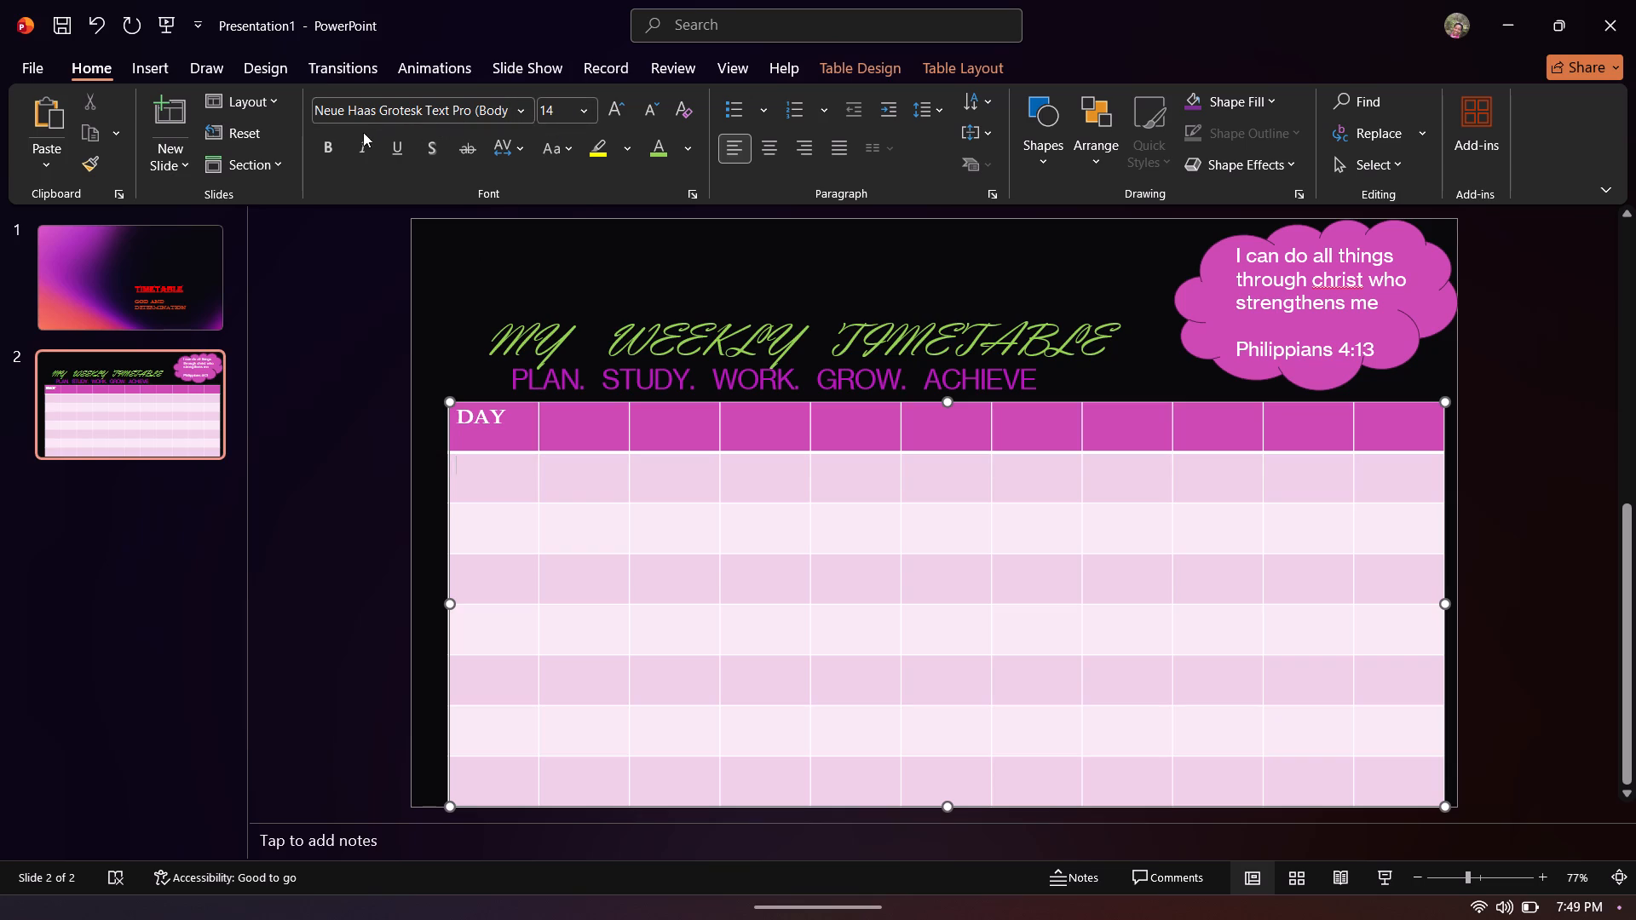
left_click(335, 144)
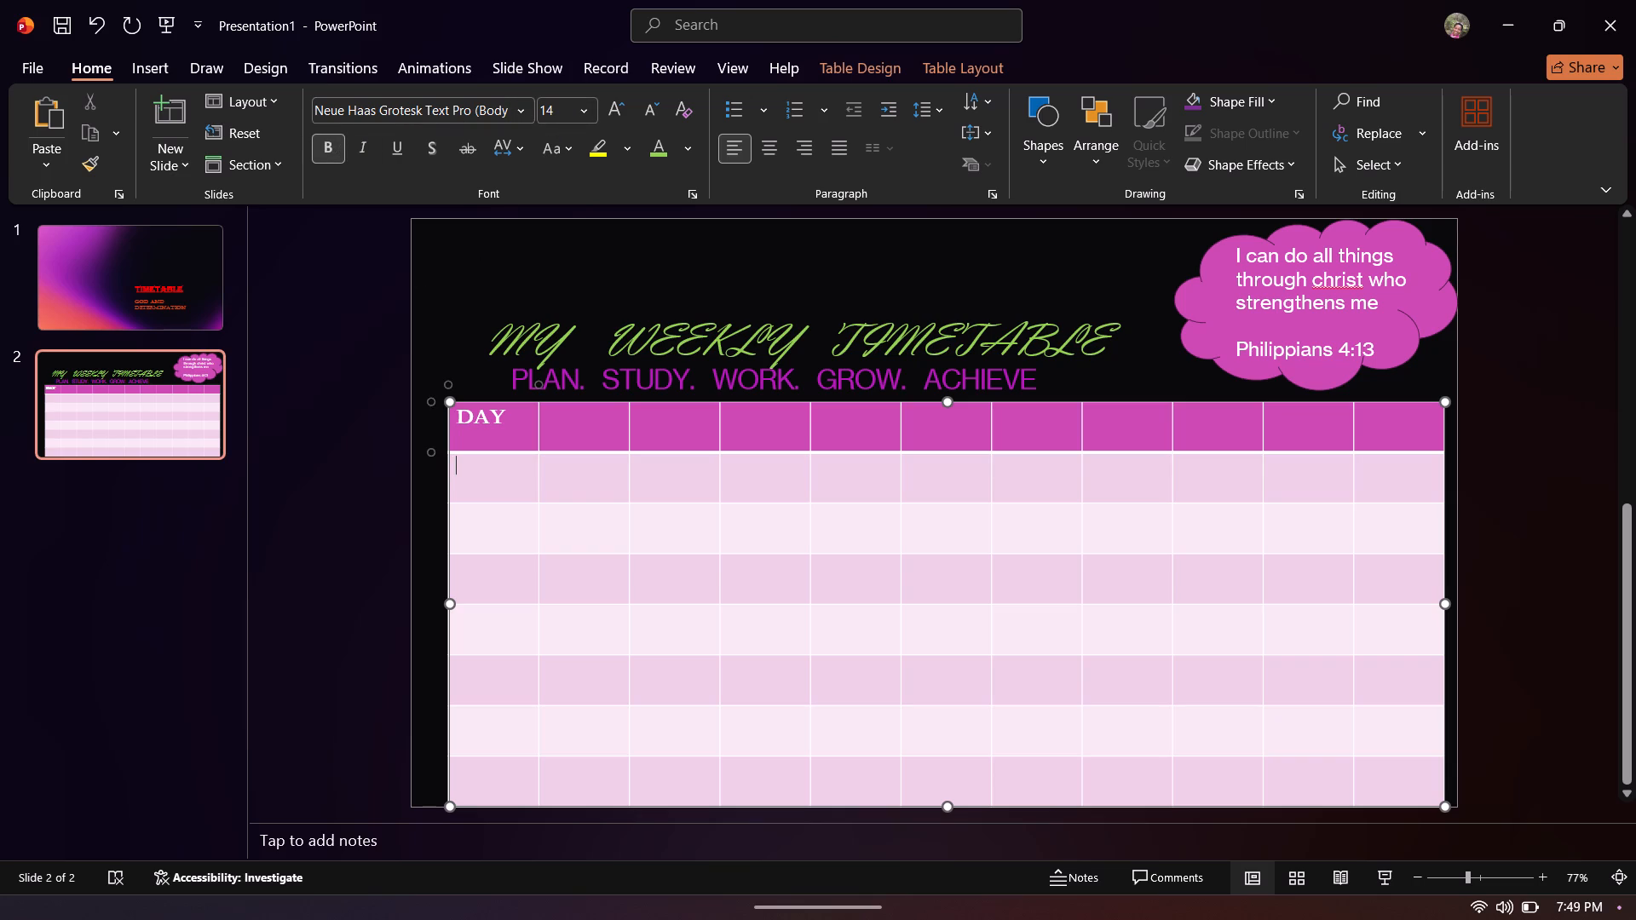
key("m")
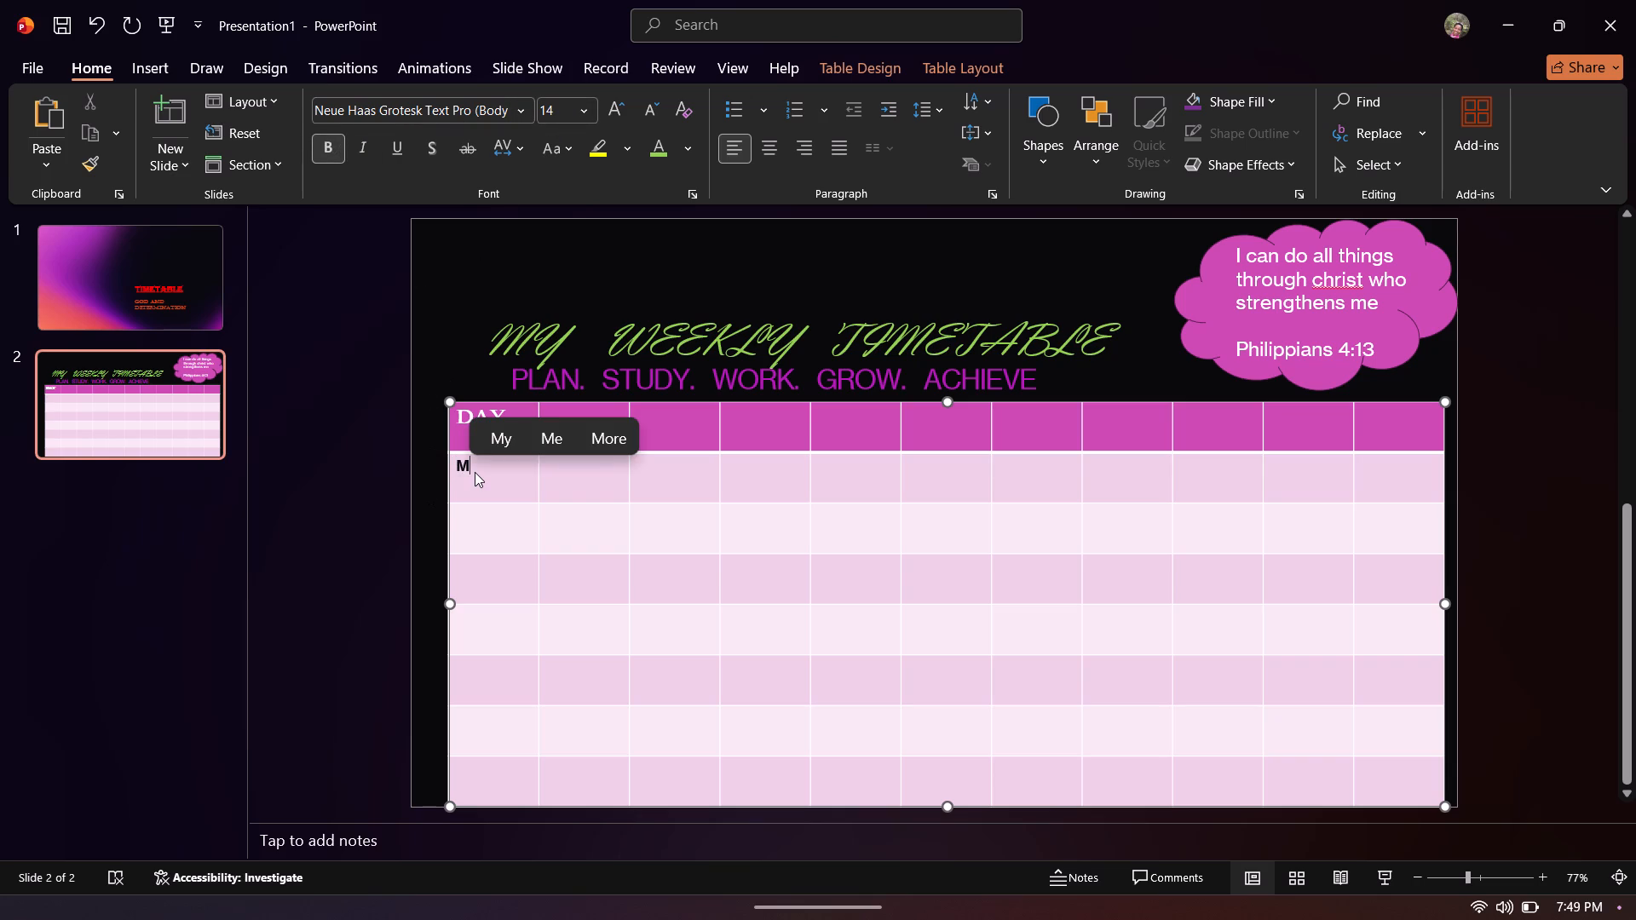
type("ON")
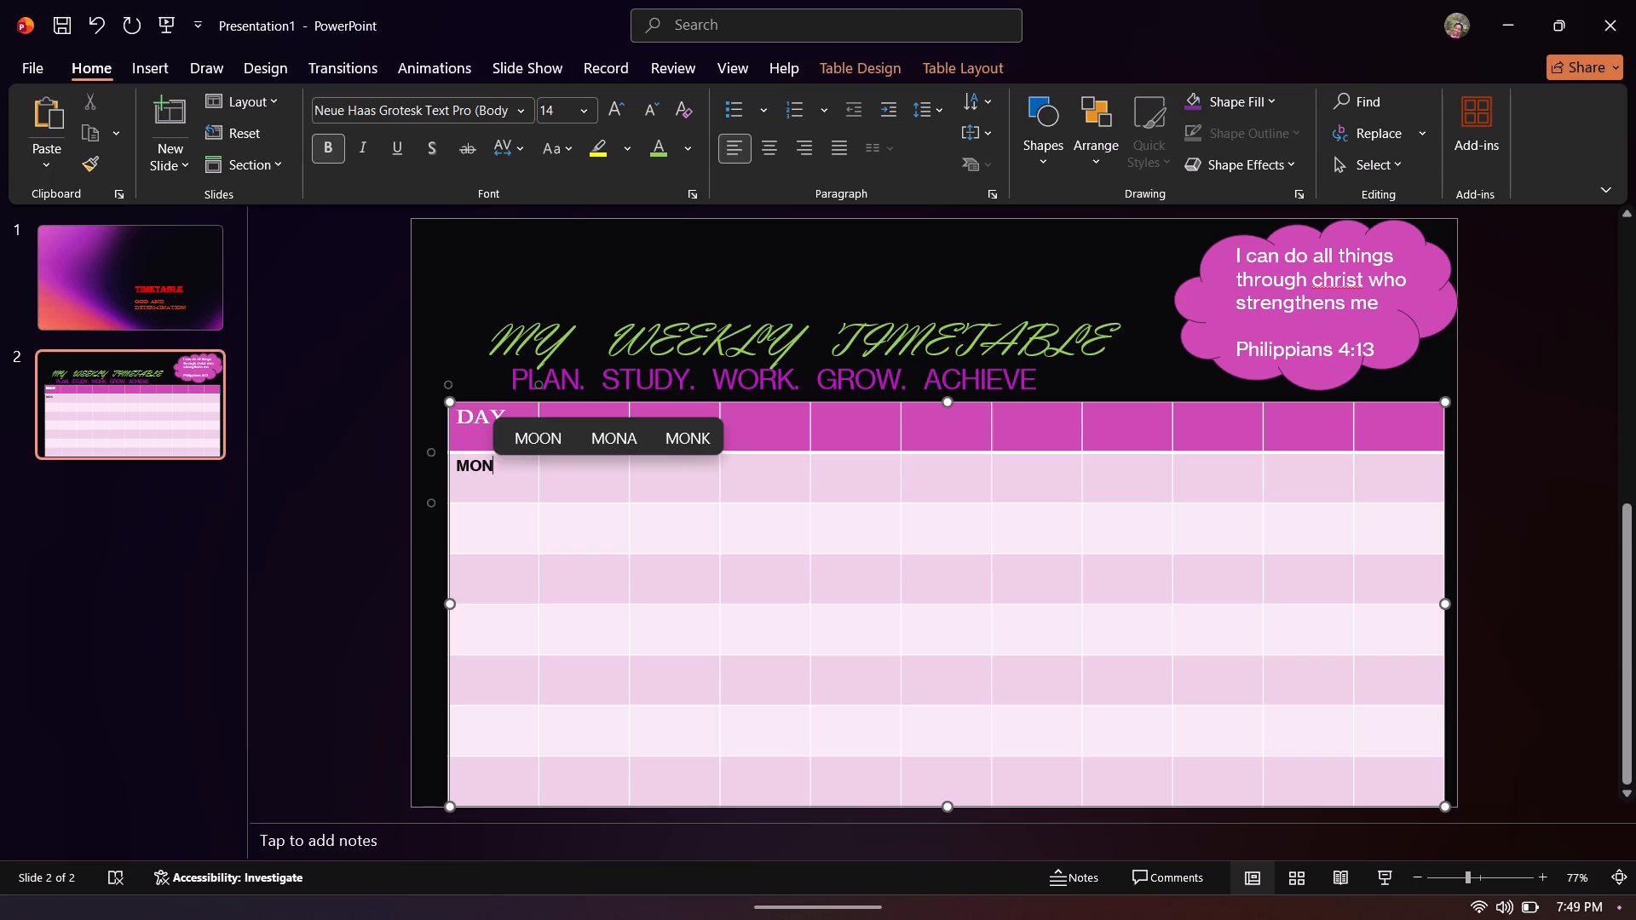
left_click(487, 518)
type("TUE")
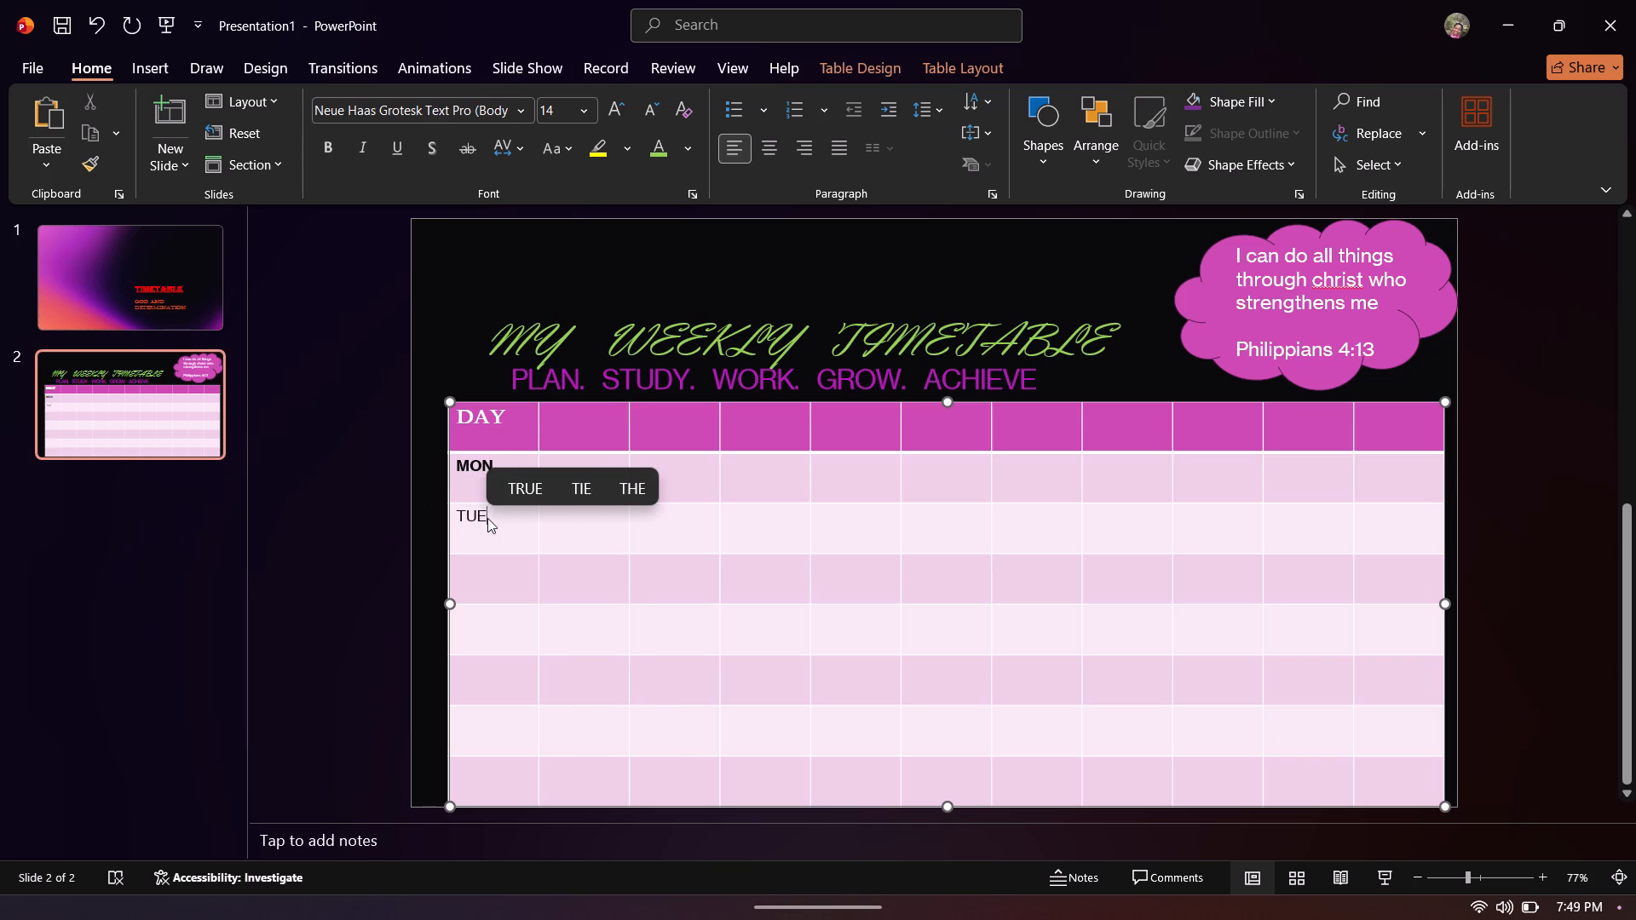
key("BackSpace")
key("BackSpace")
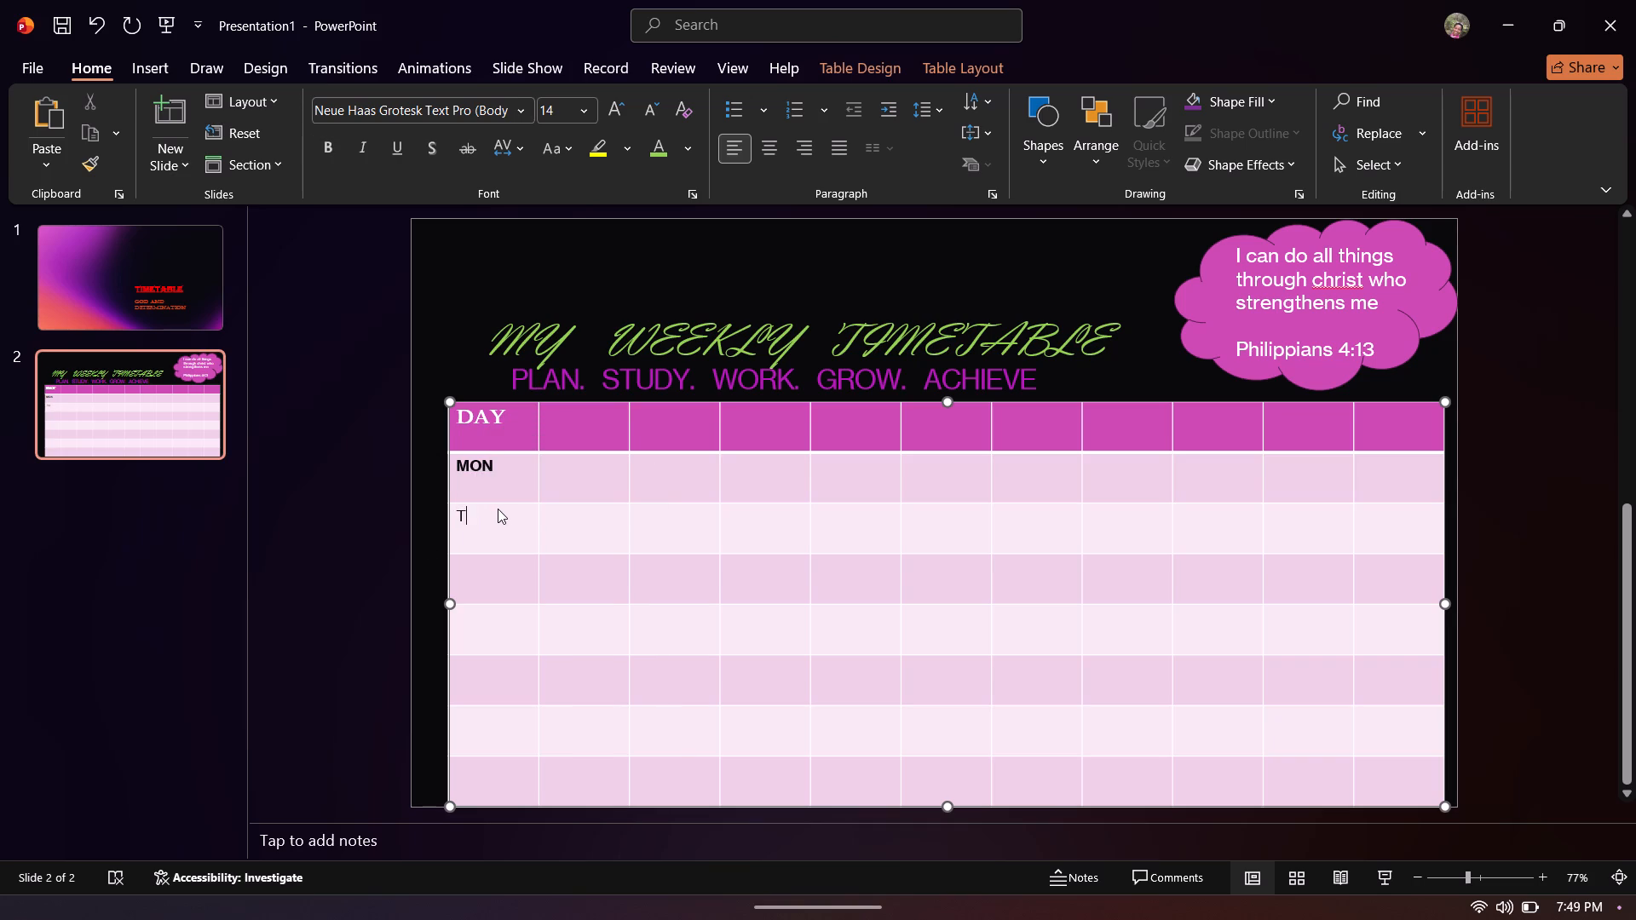
key("BackSpace")
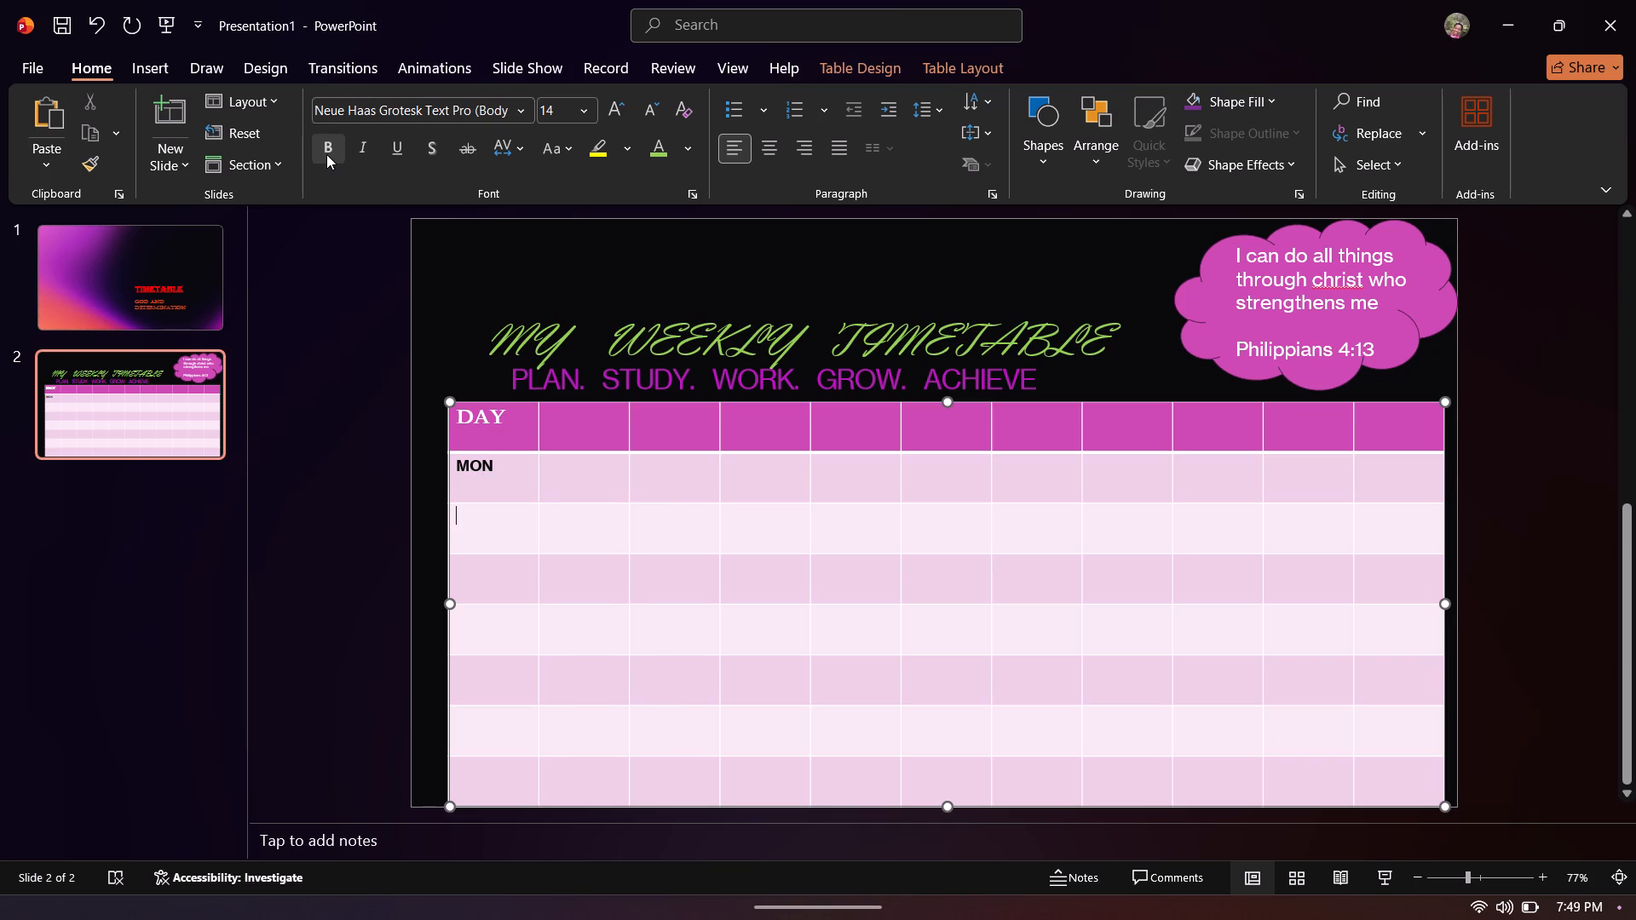
left_click(326, 154)
type("TUE")
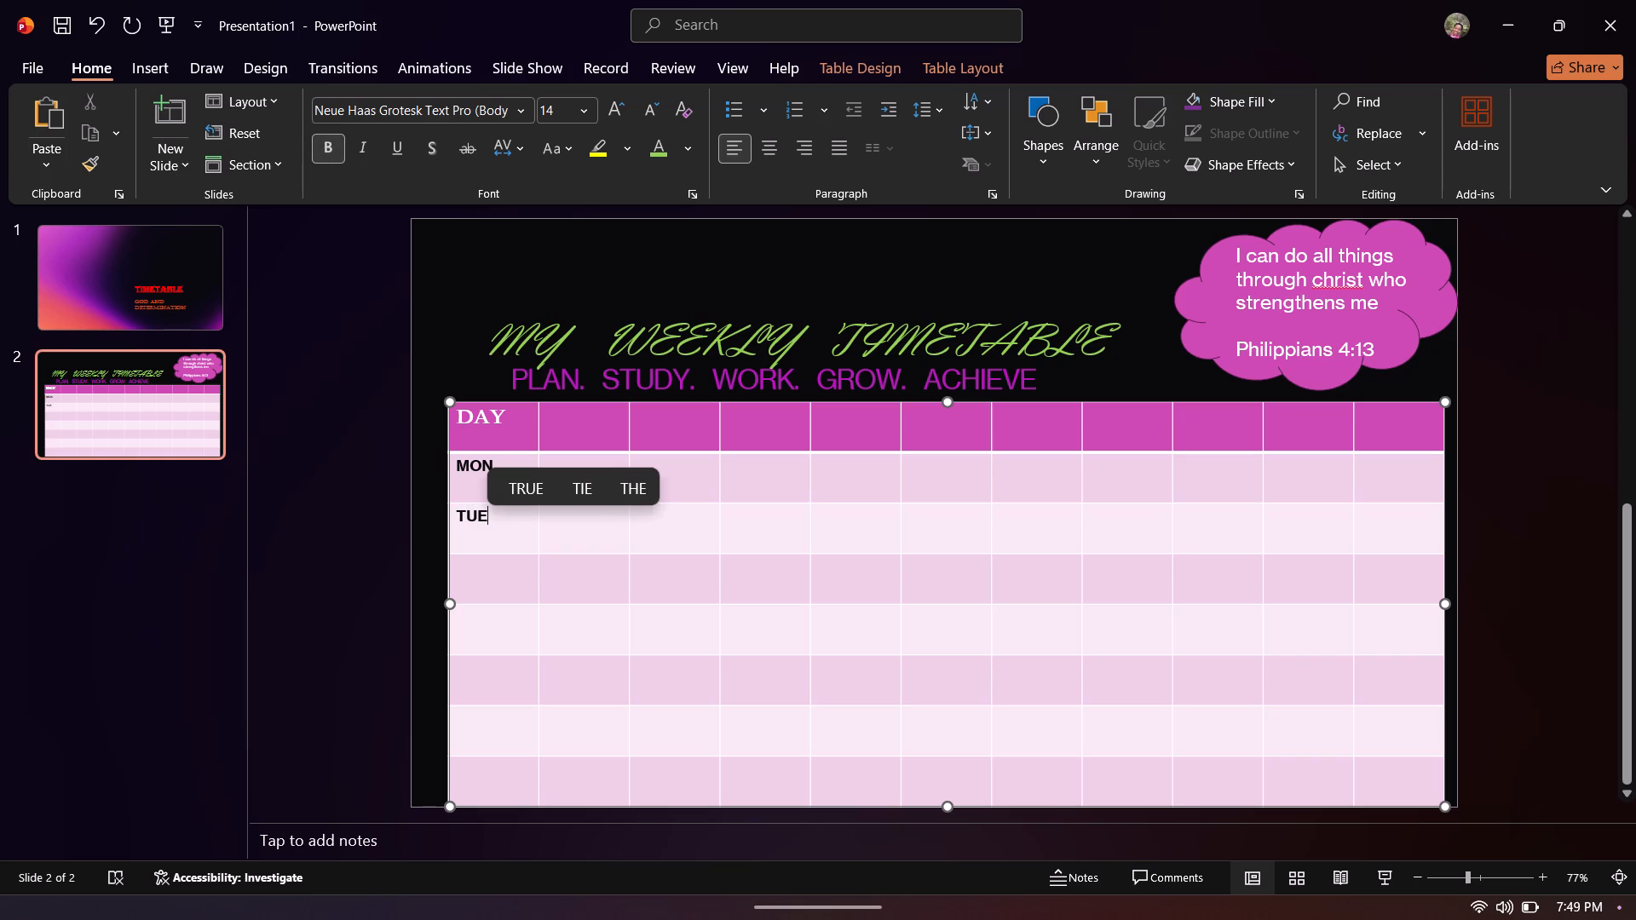
Enter WED, THUR and FRI in bold in the next three cells of the first column.
left_click(478, 565)
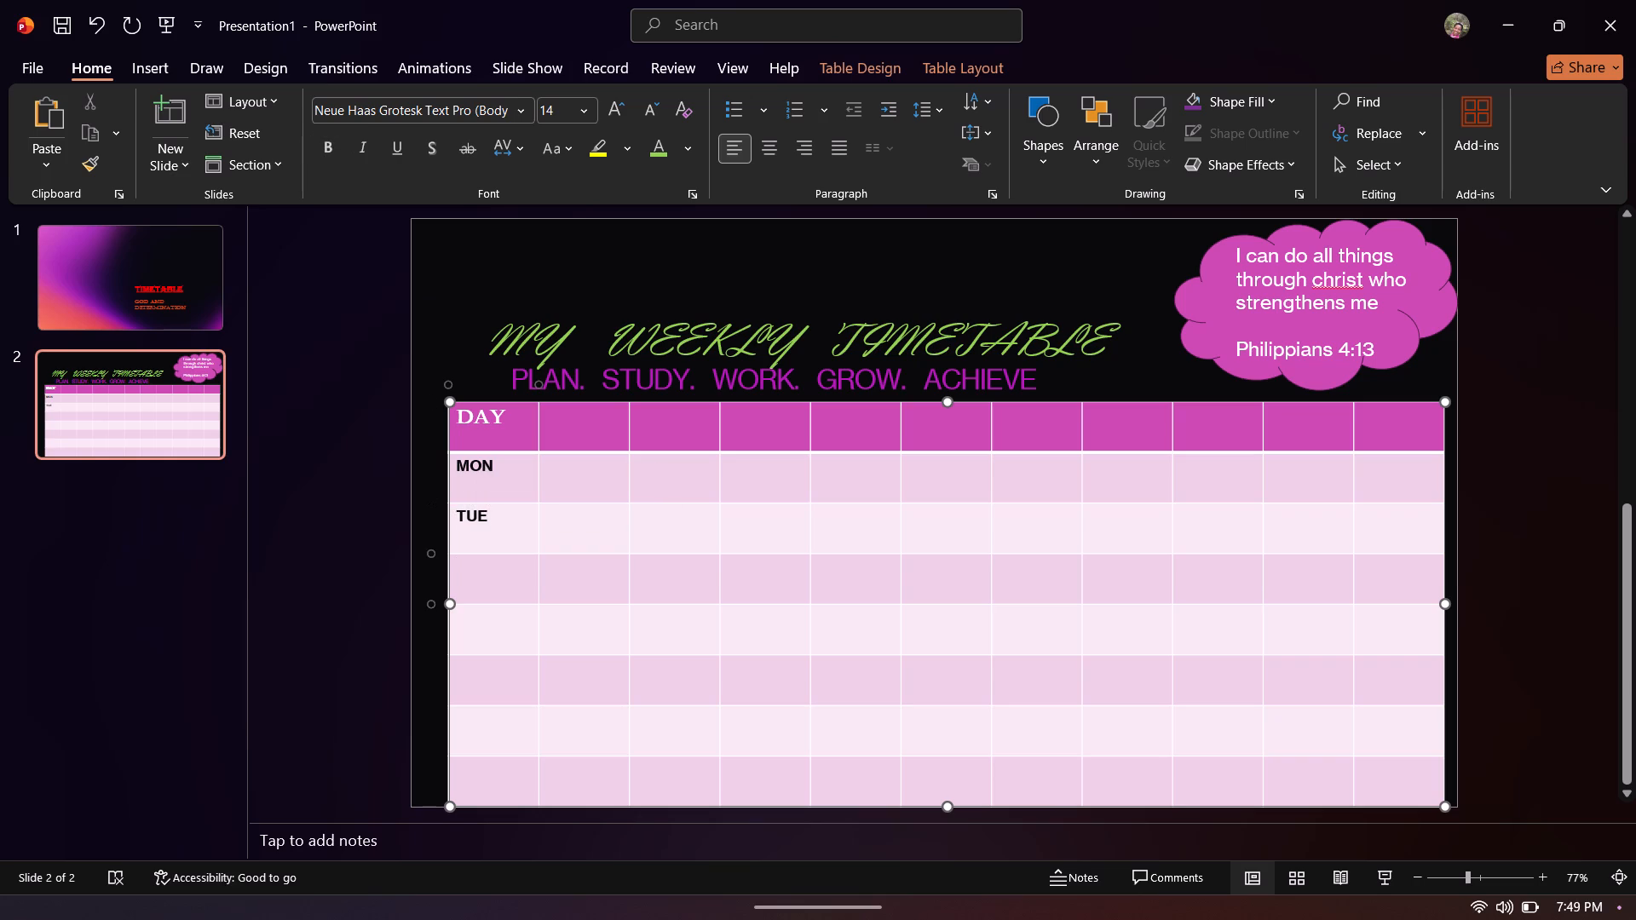
left_click(327, 134)
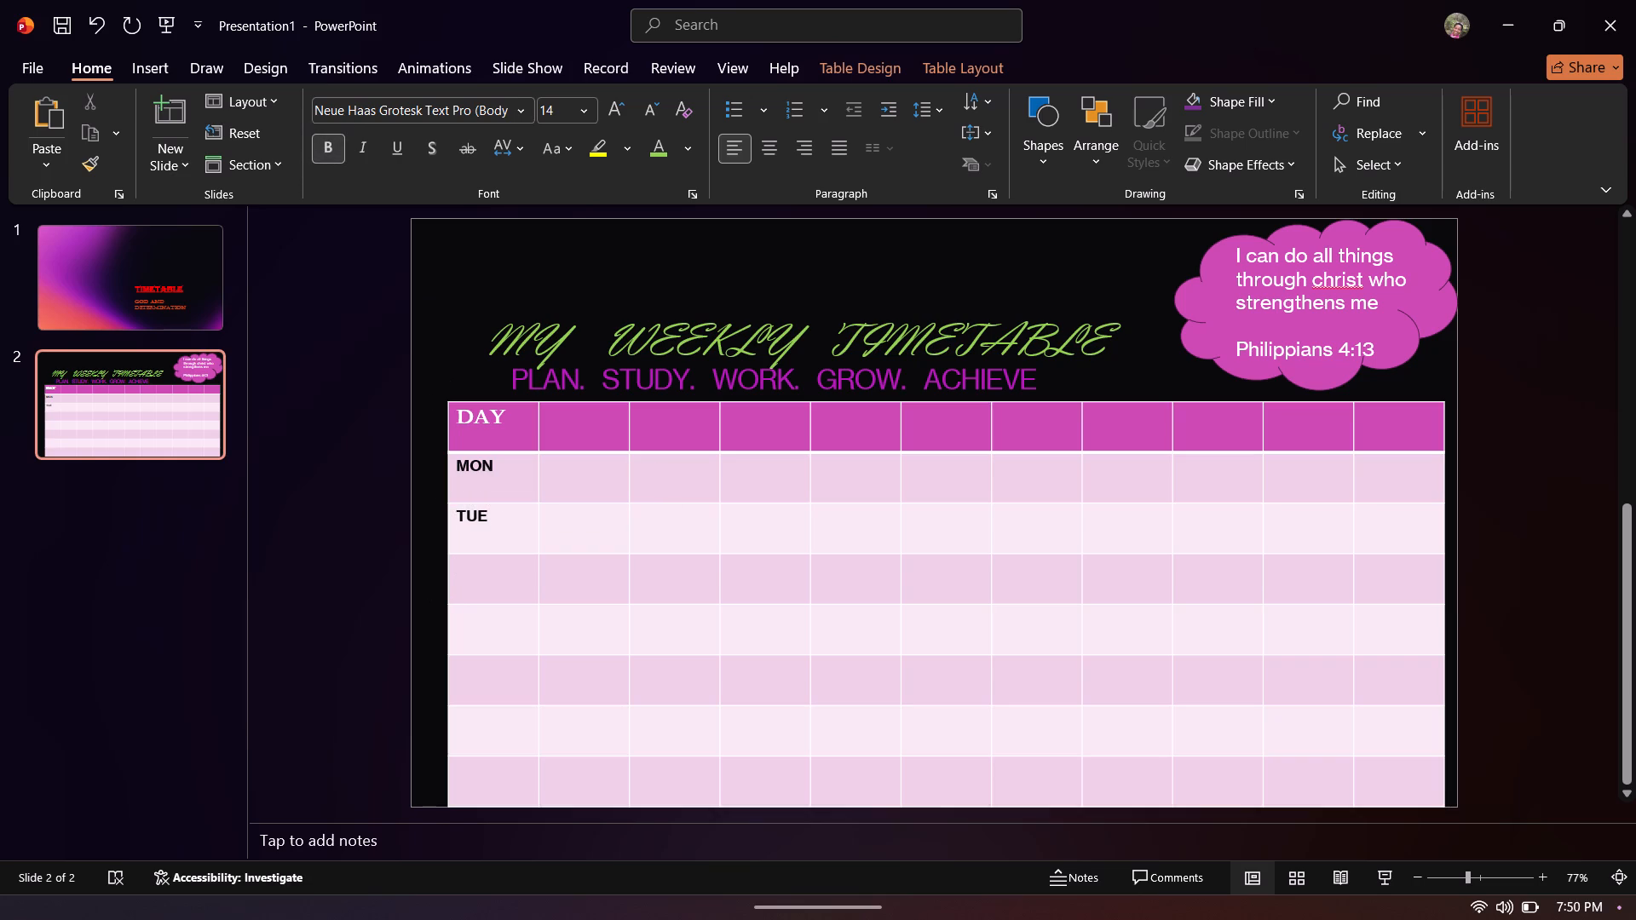
type("WED")
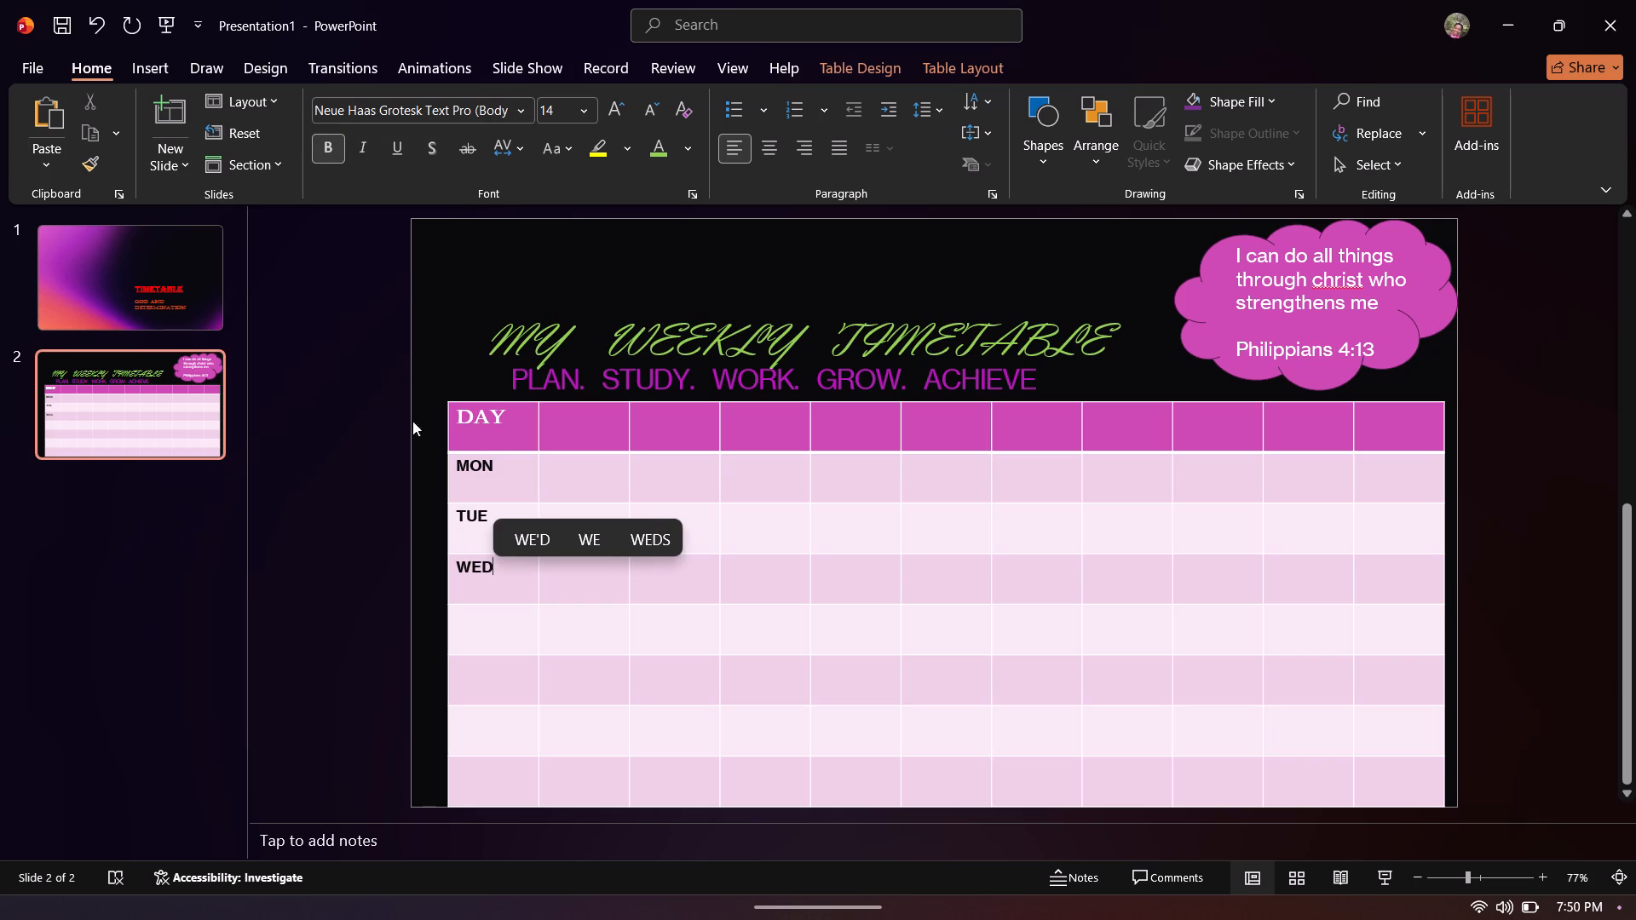
left_click(472, 615)
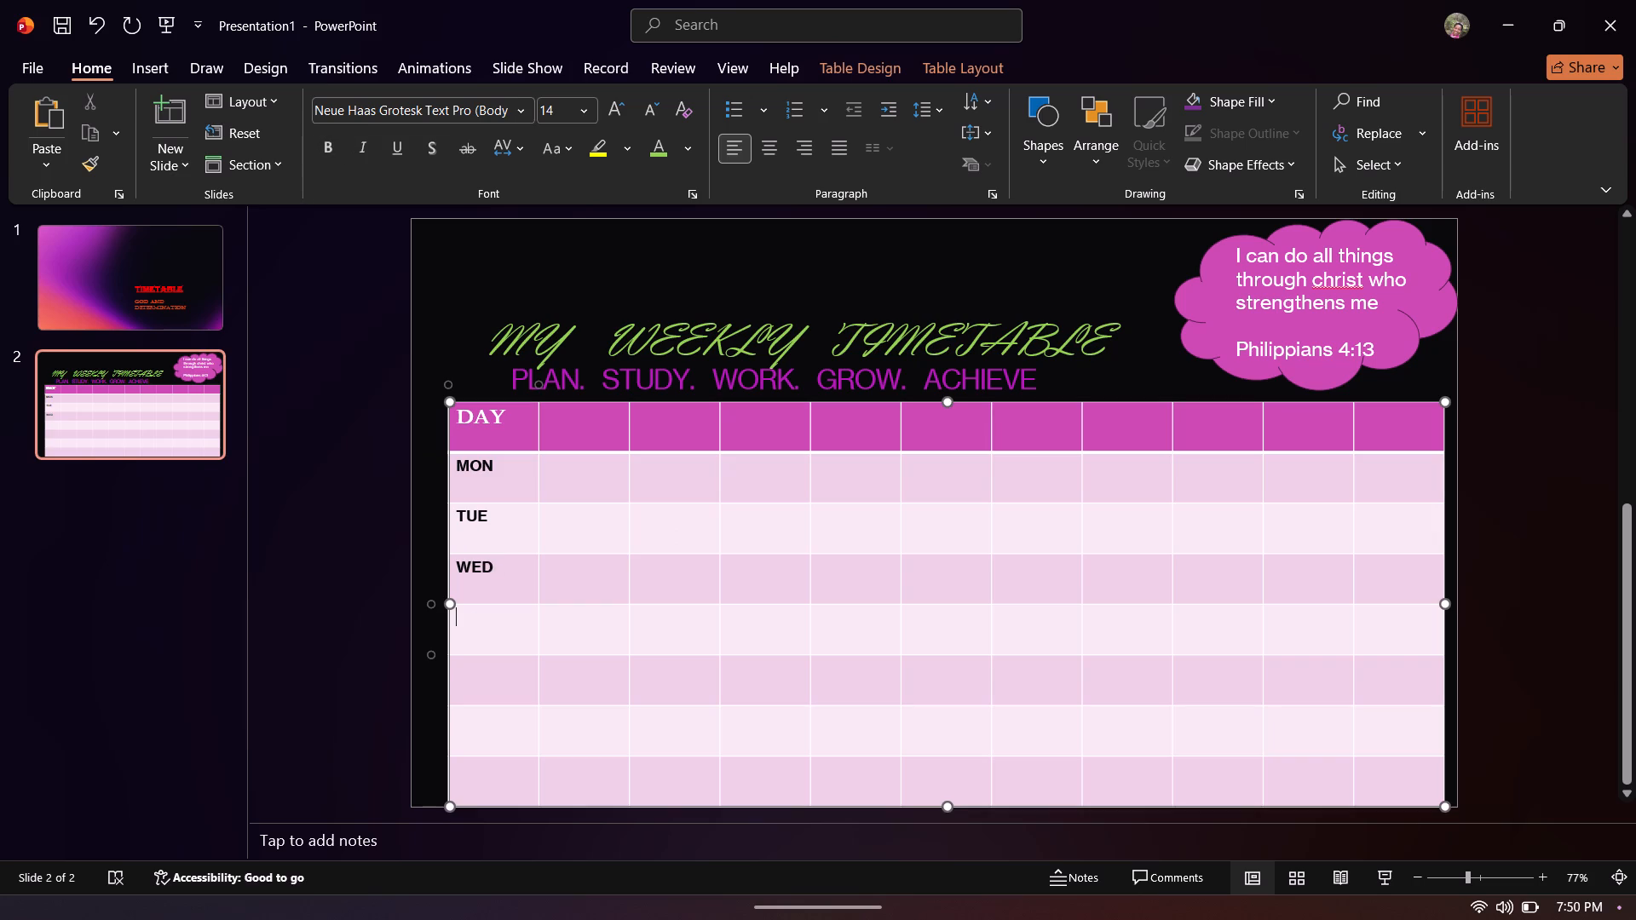
left_click(325, 119)
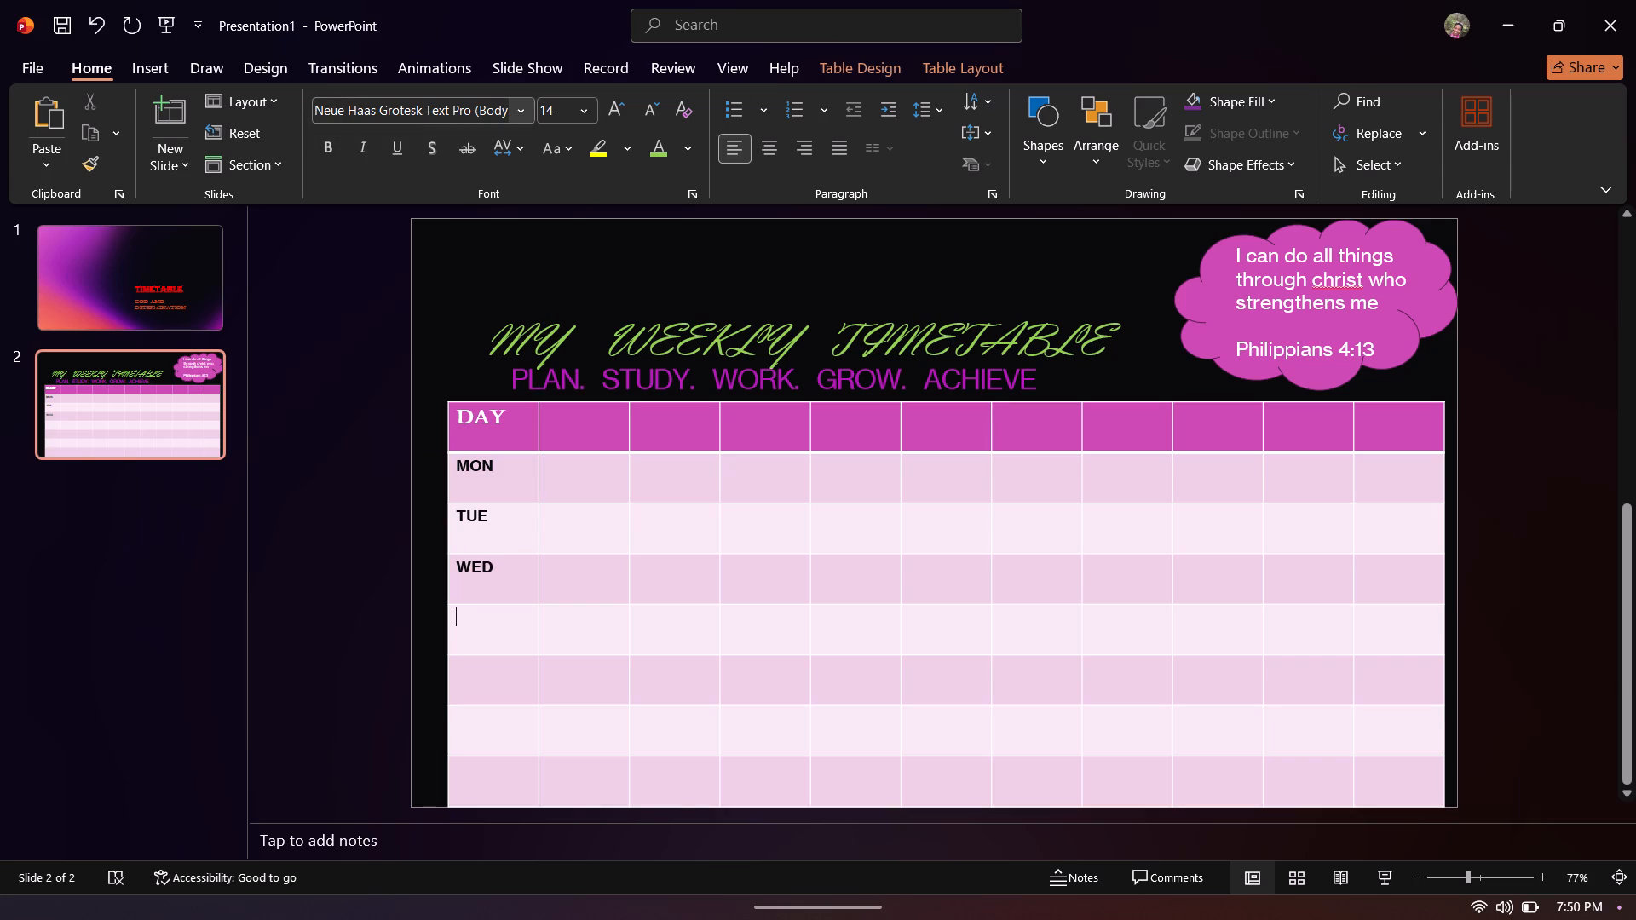
left_click(319, 147)
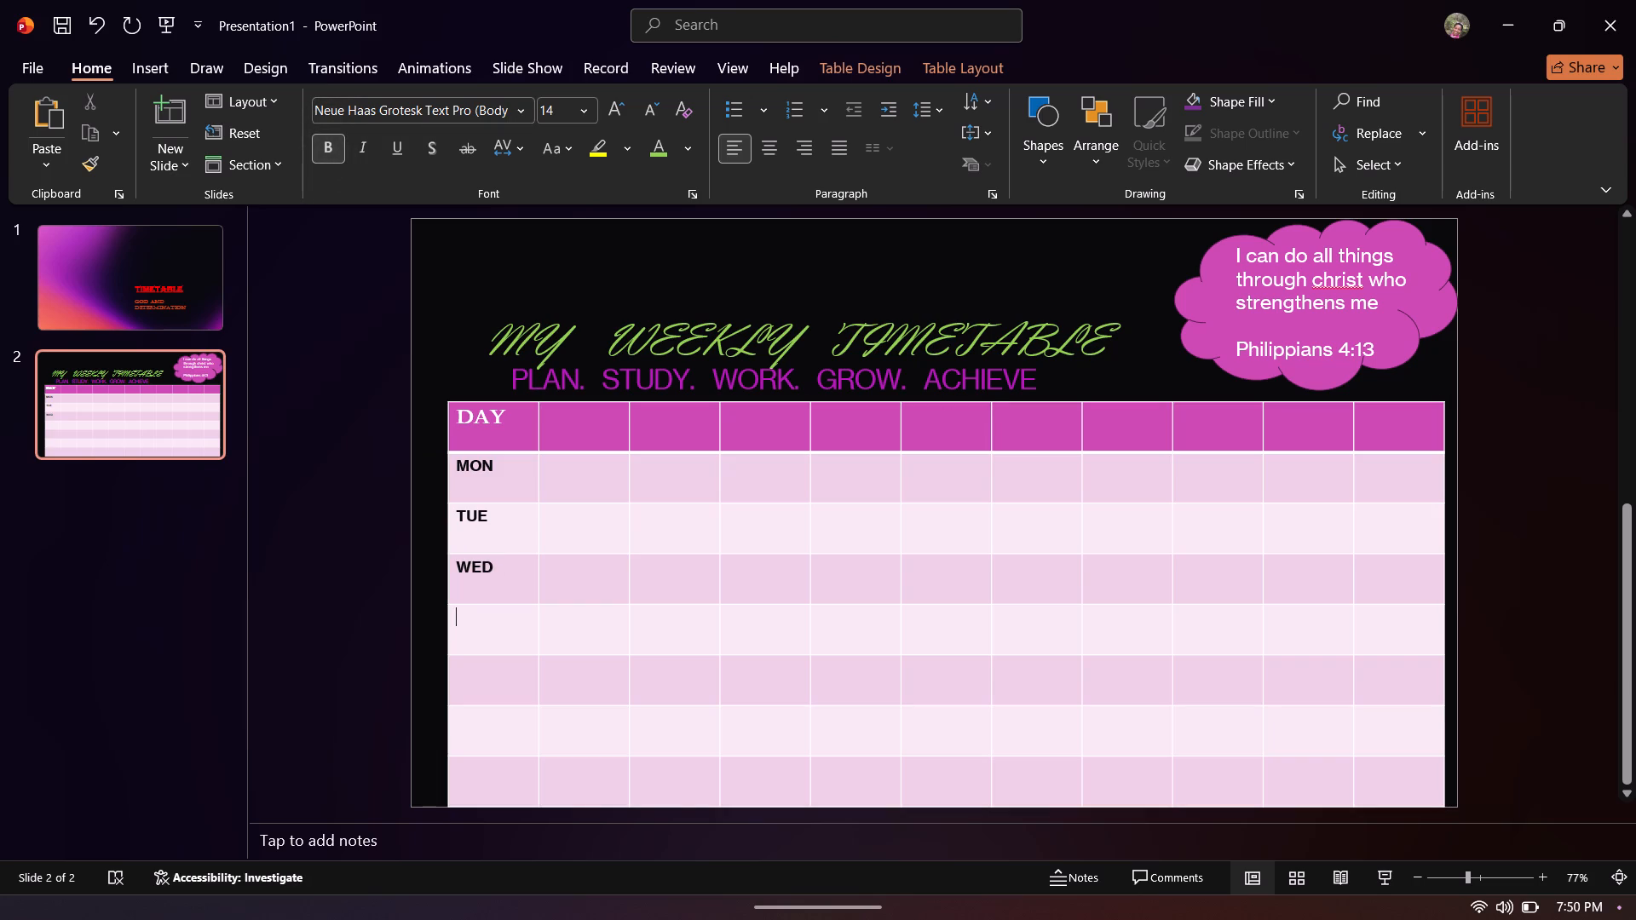
type("THUR")
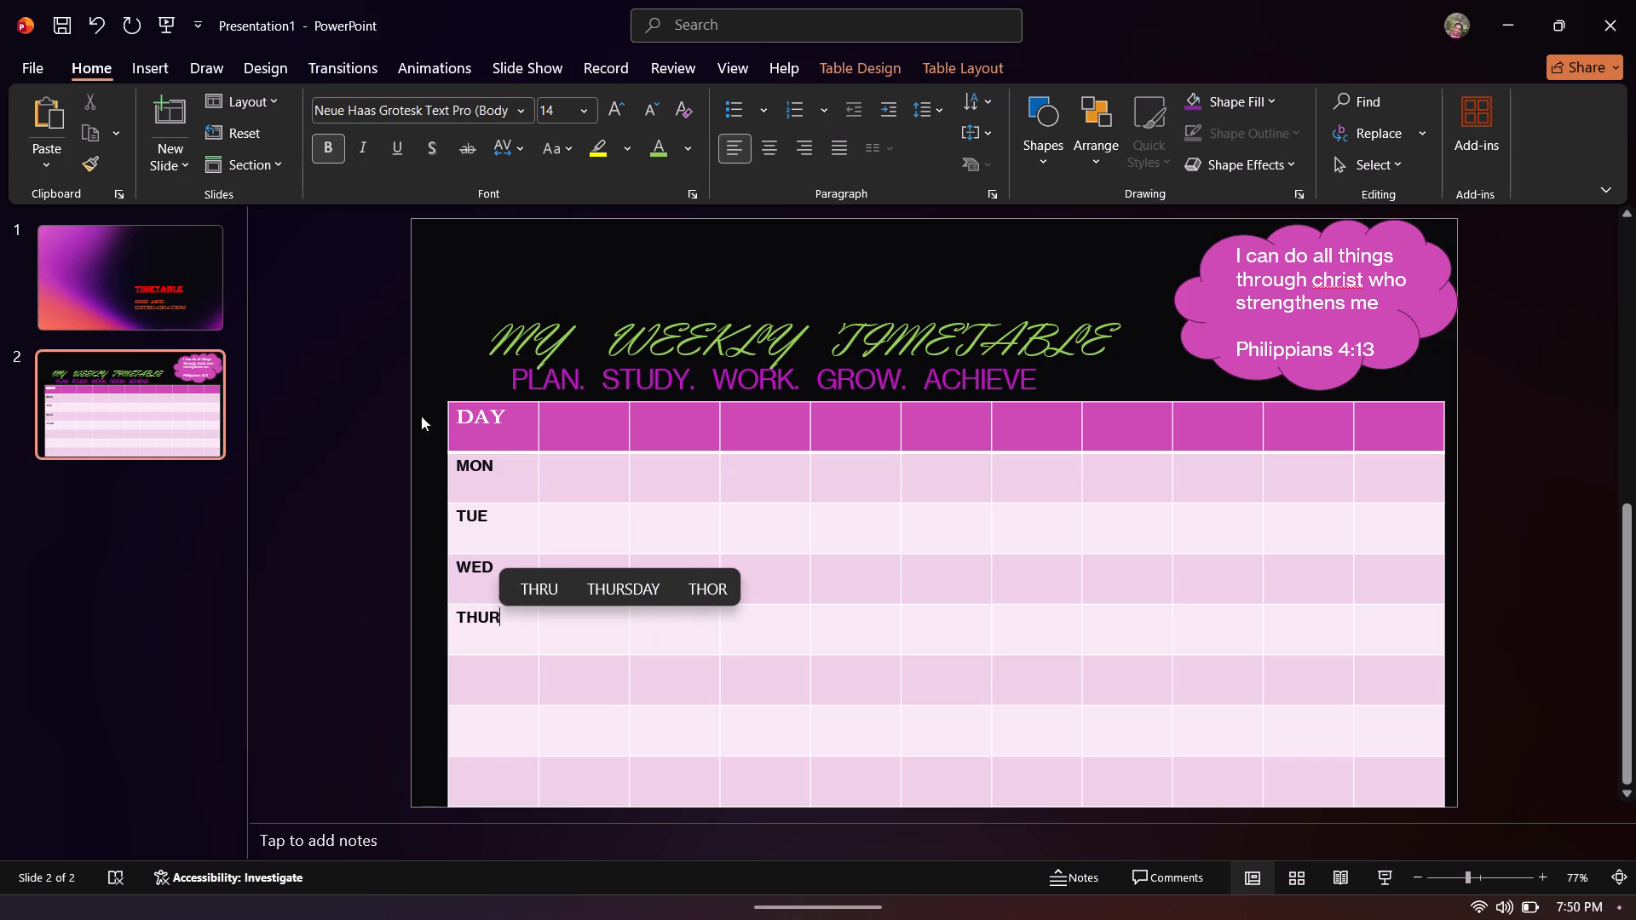
left_click(493, 676)
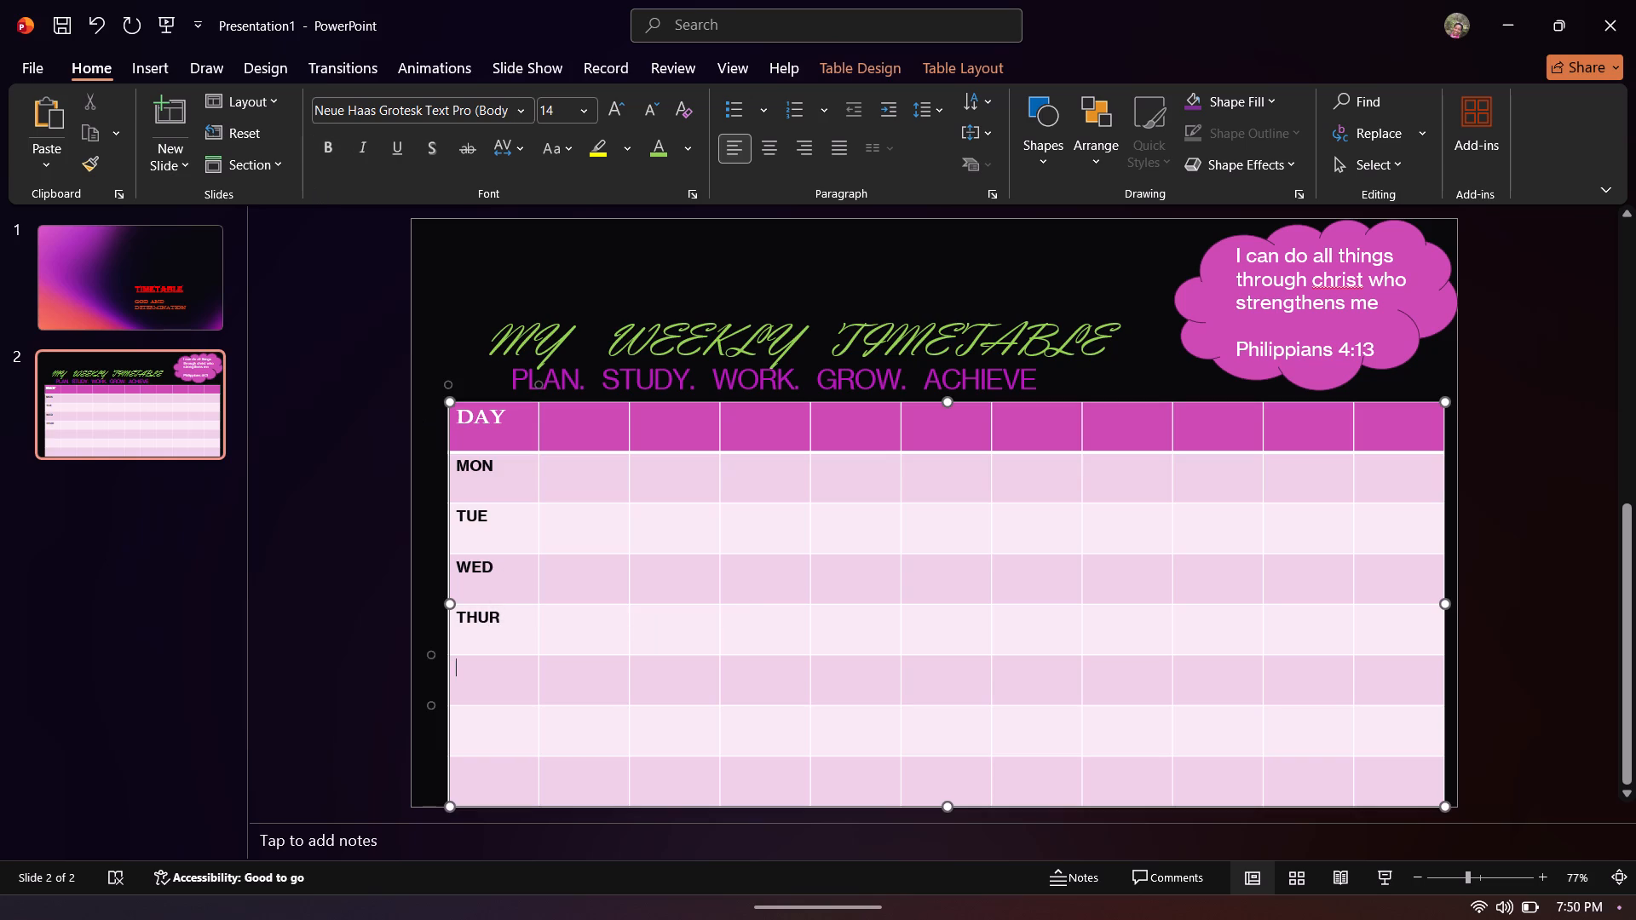
left_click(334, 147)
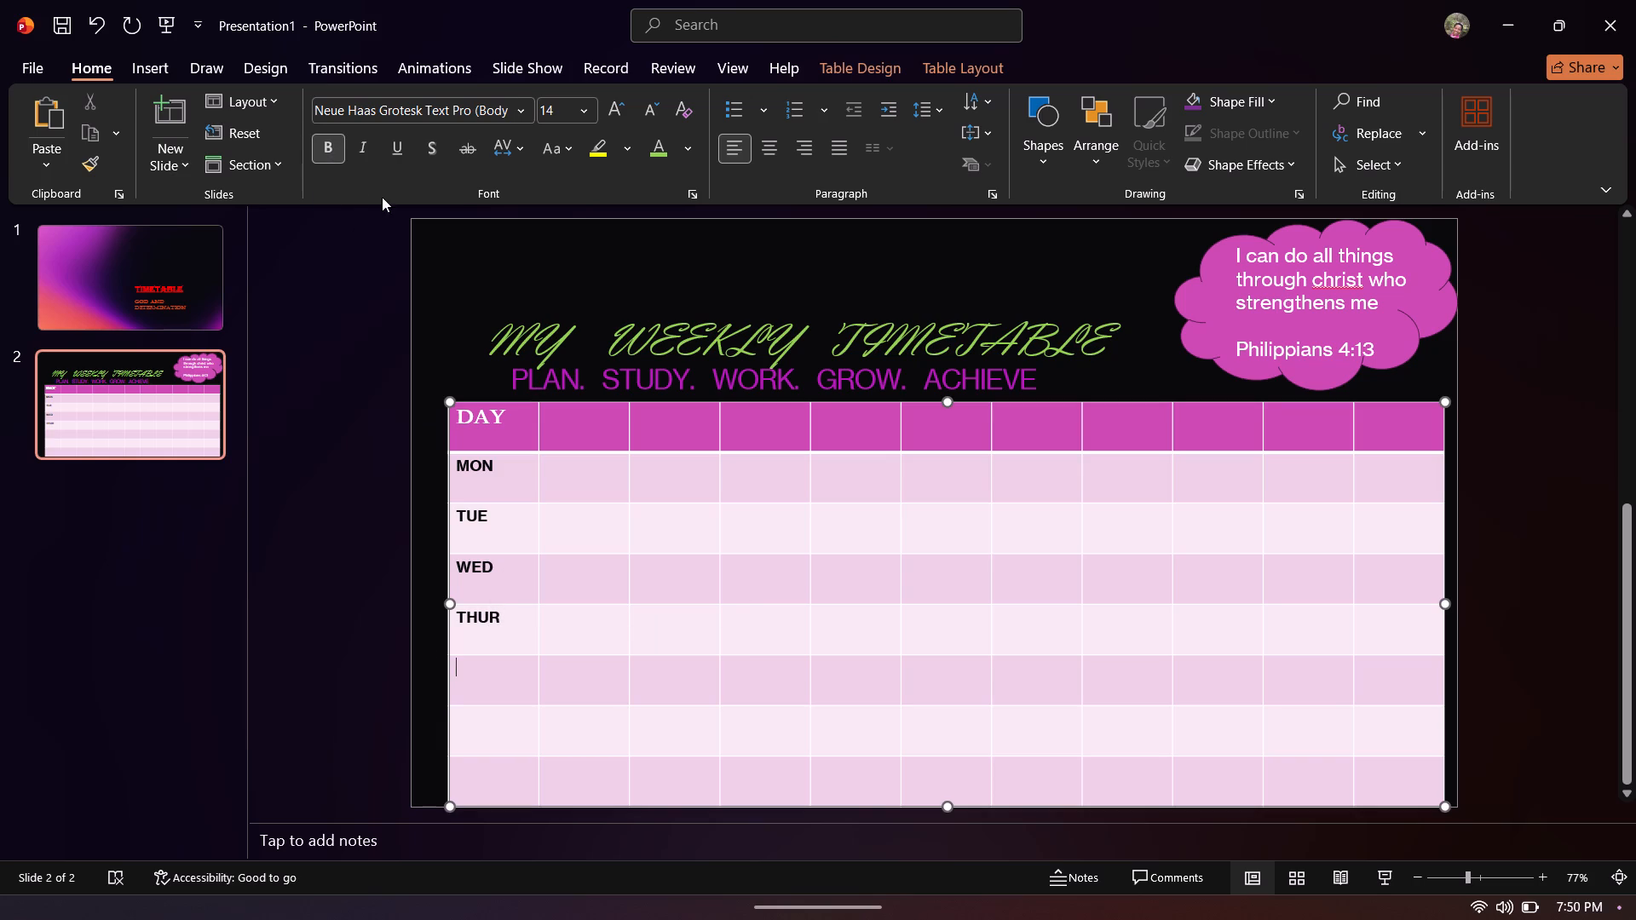
type("FRI")
Enter SAT and SUN in bold in the last two cells of the first column.
left_click(495, 721)
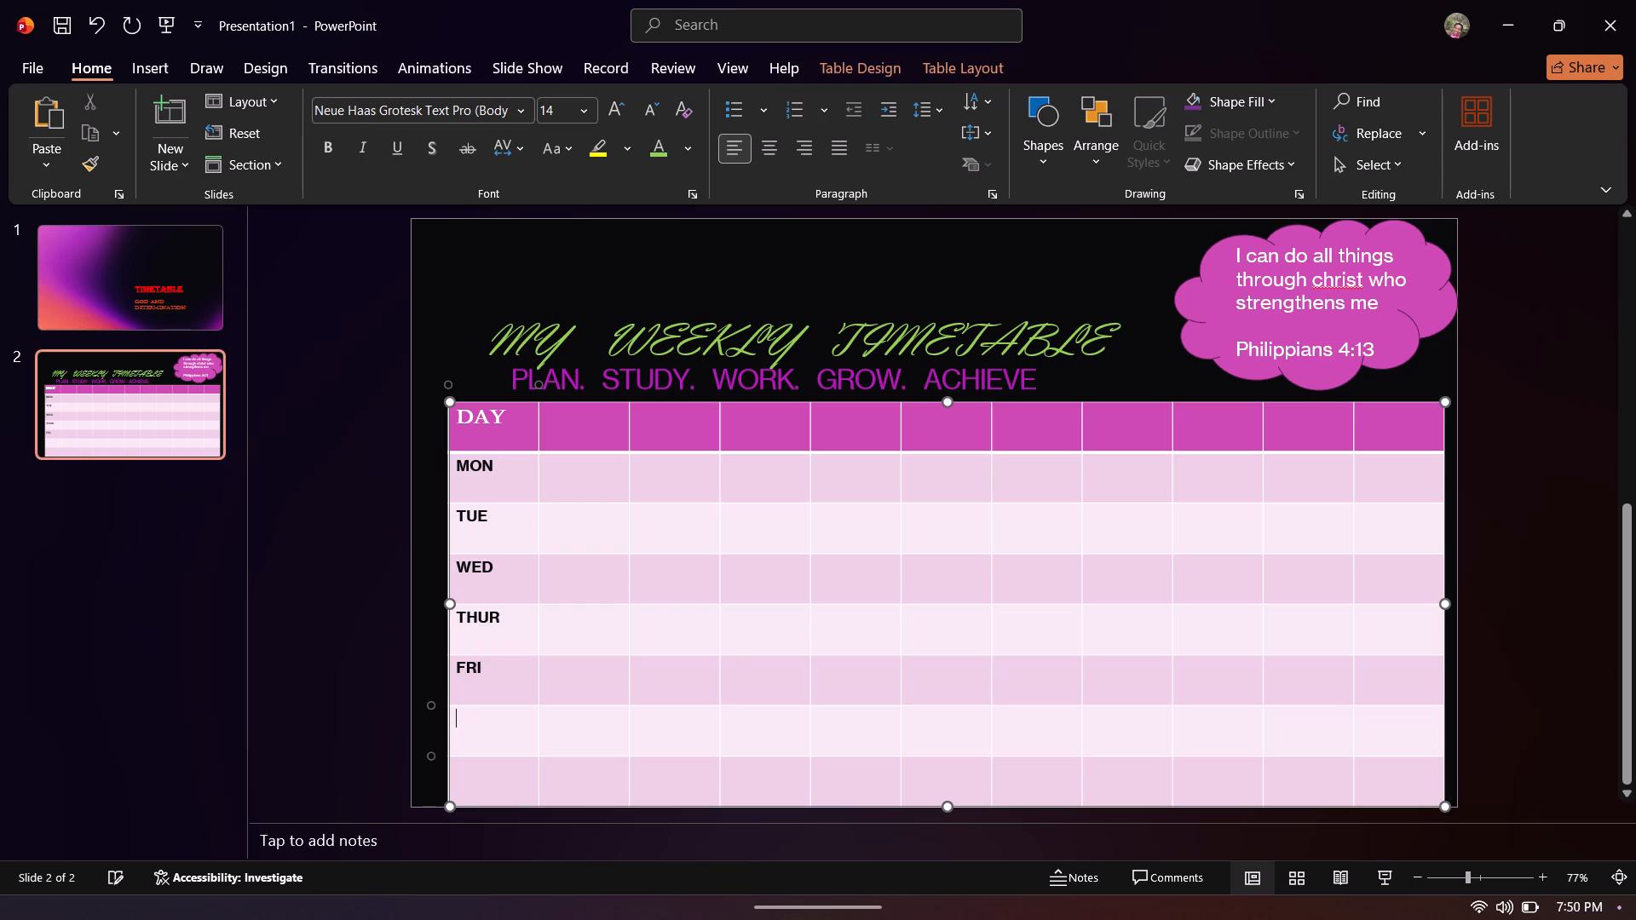
left_click(334, 158)
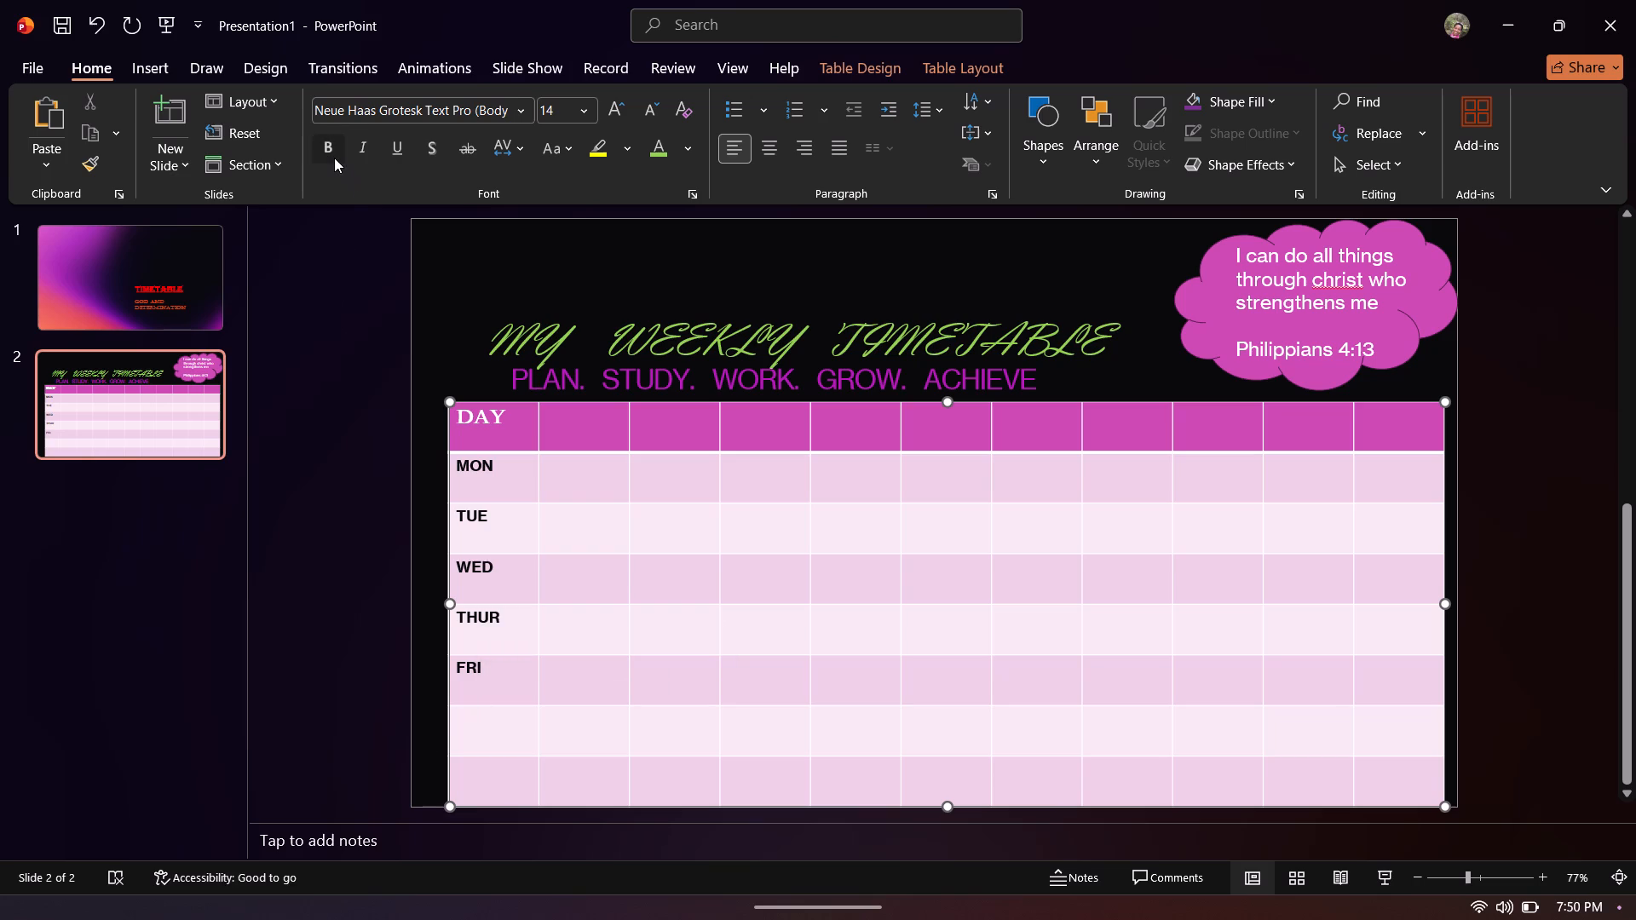
type("SA")
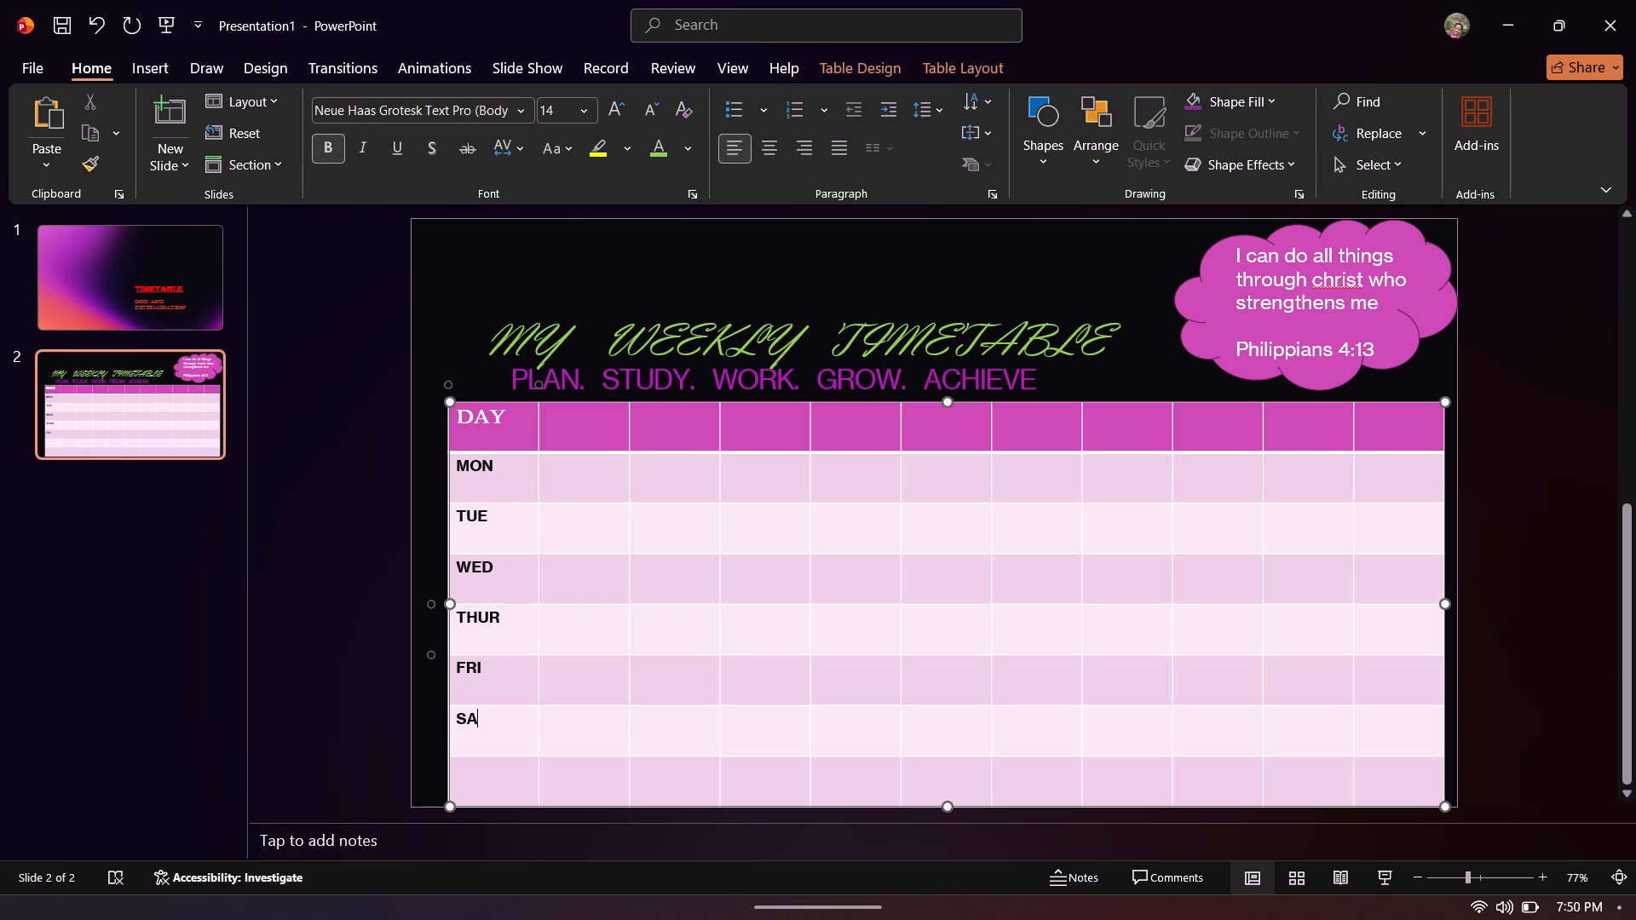
key("t")
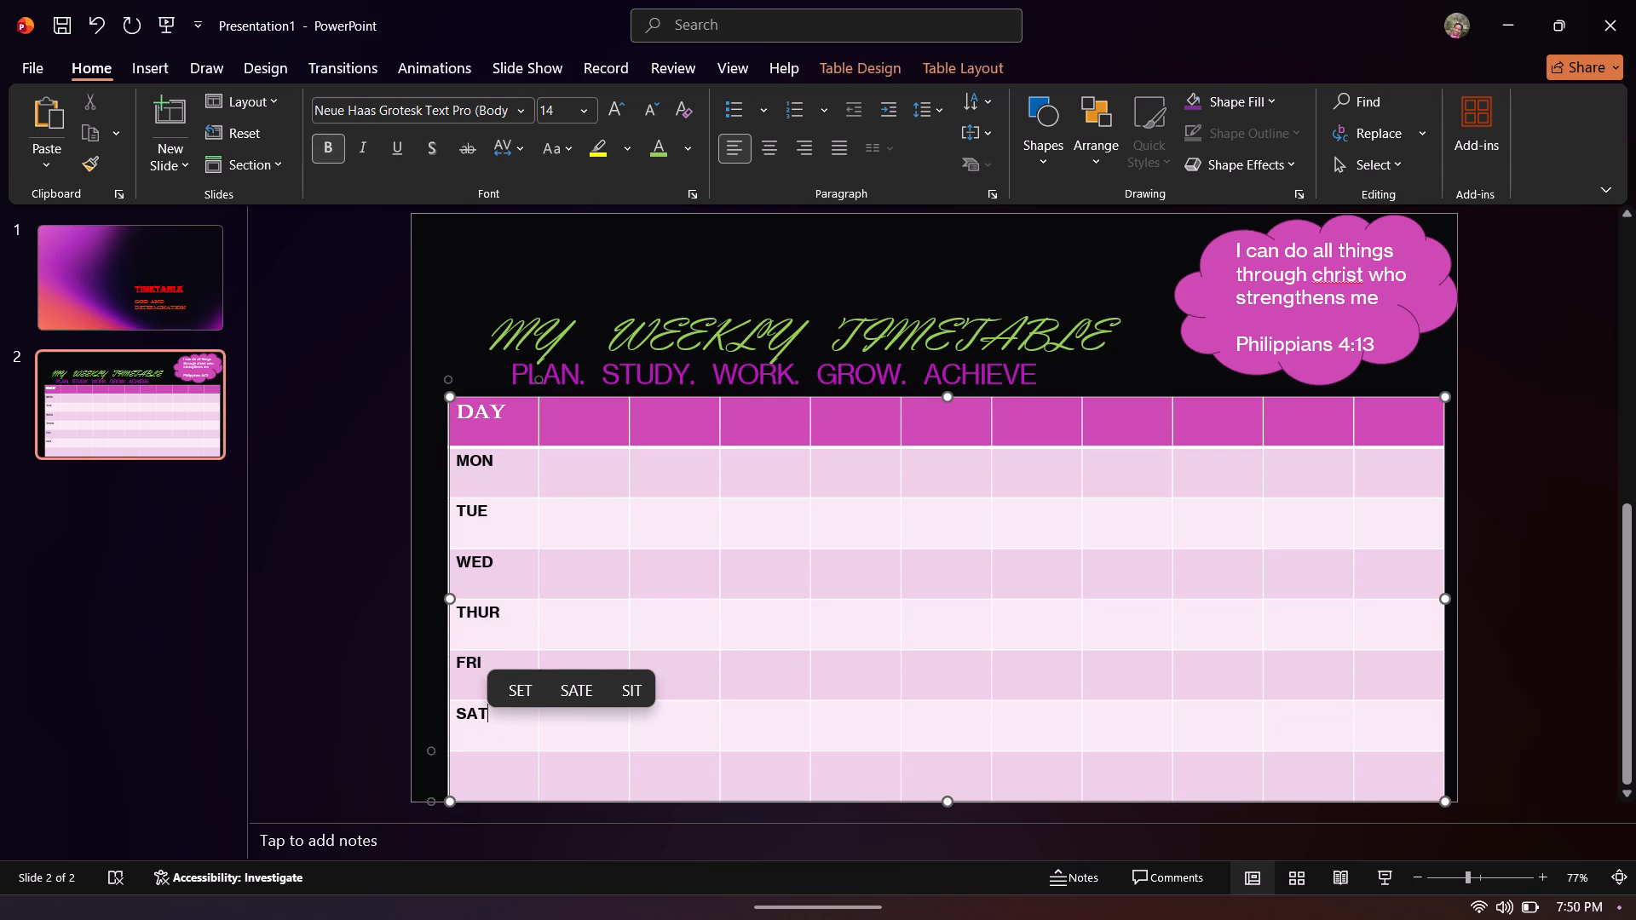
left_click(475, 769)
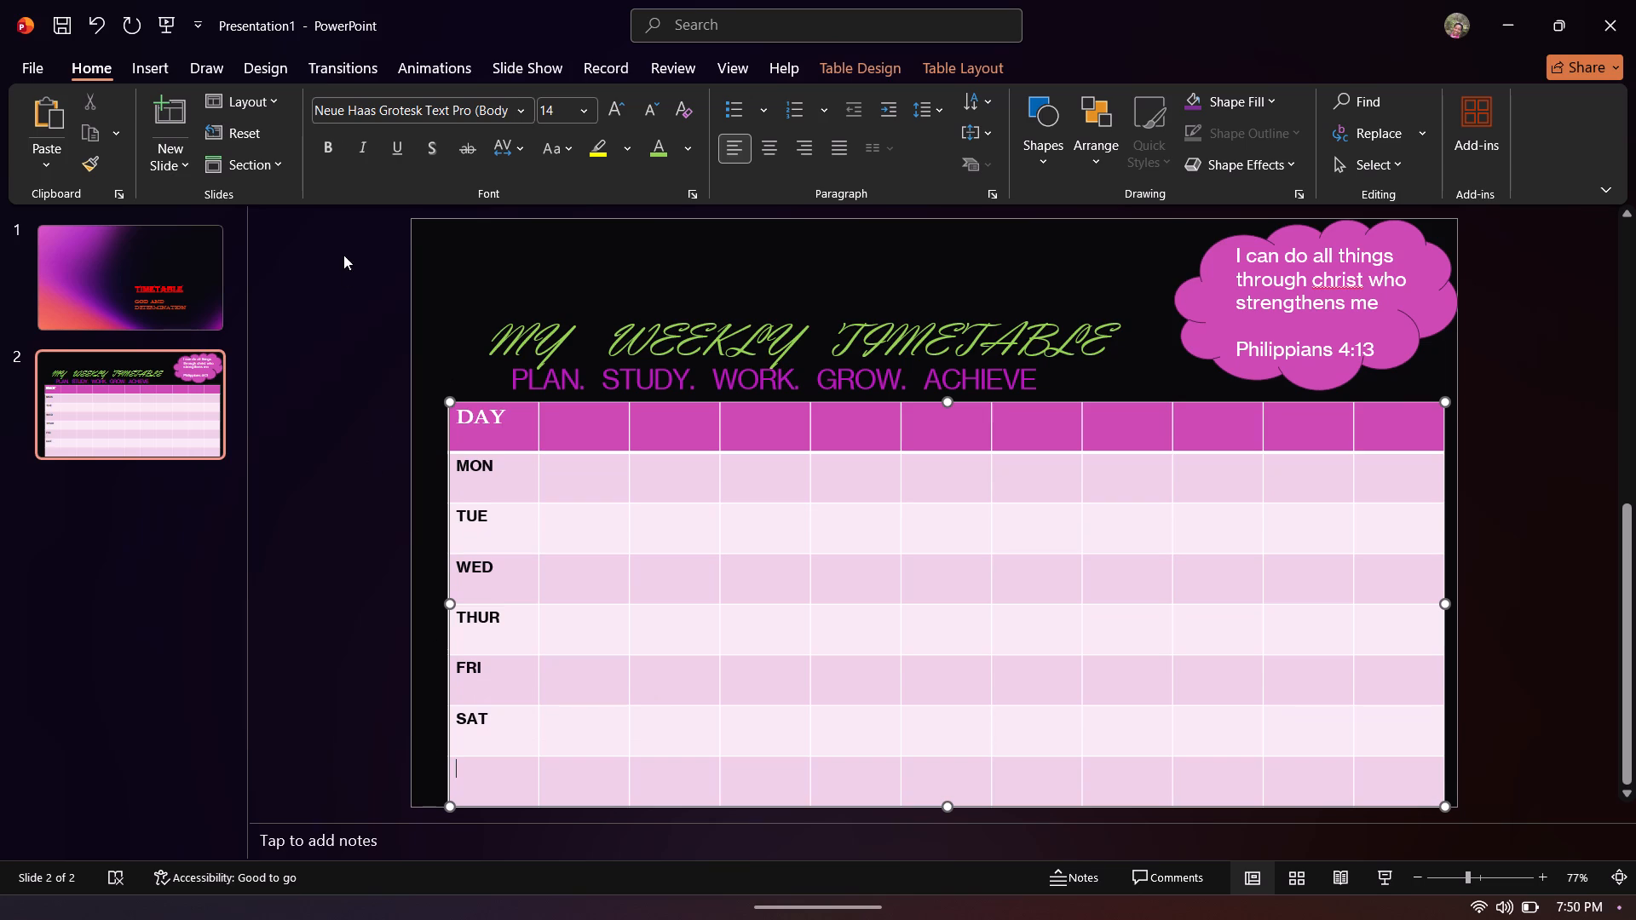
left_click(336, 142)
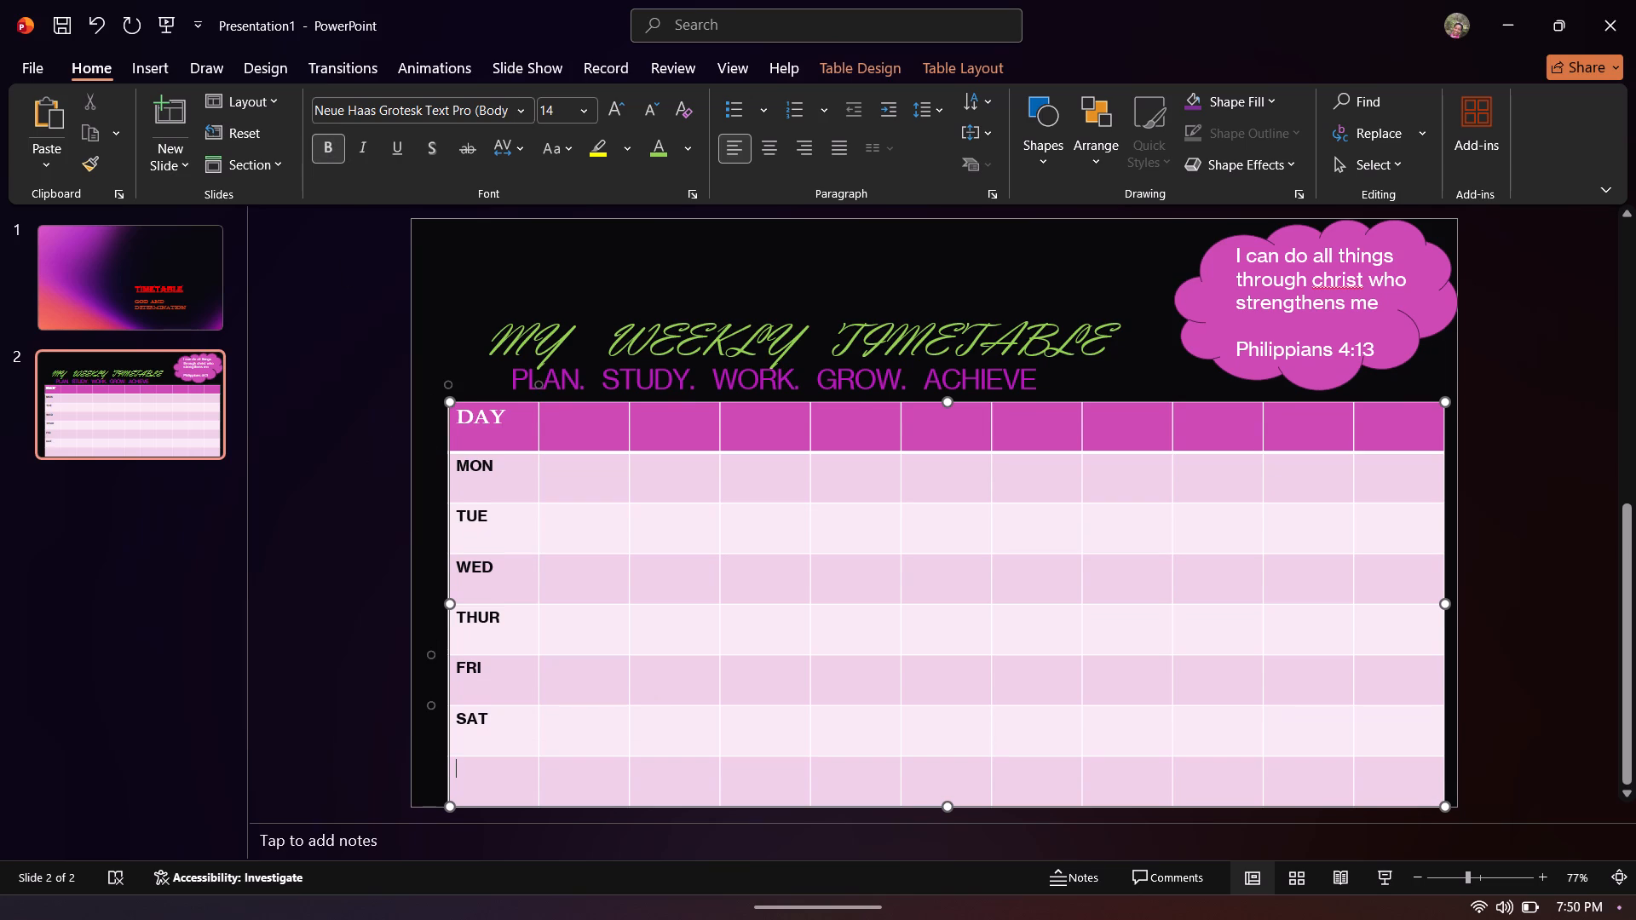
key("s")
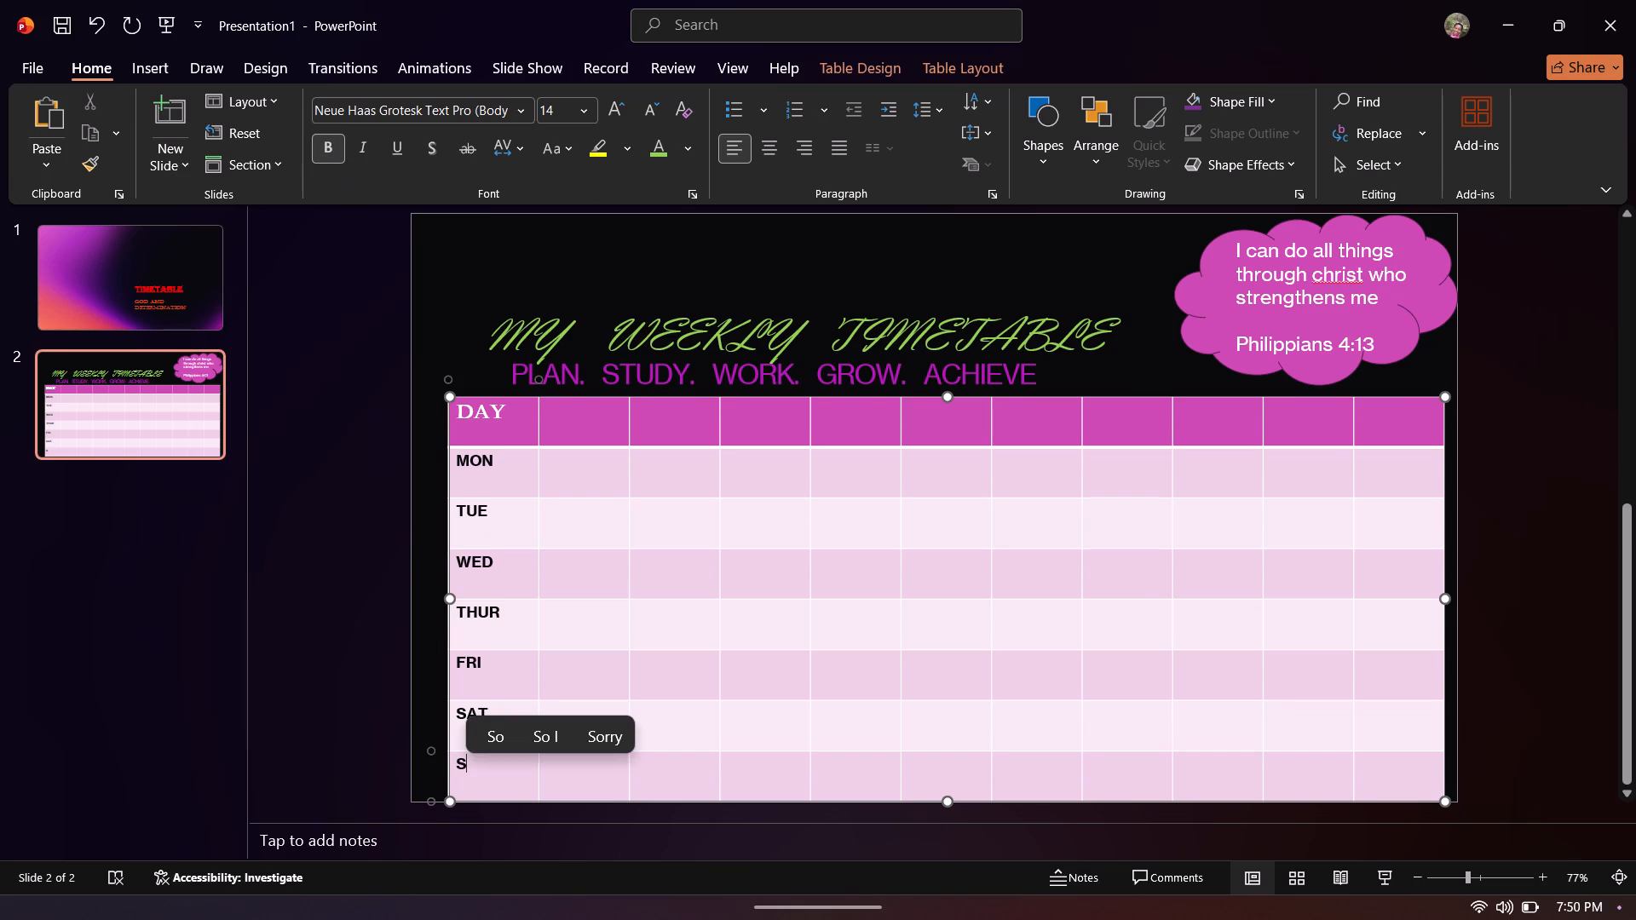
type("UN")
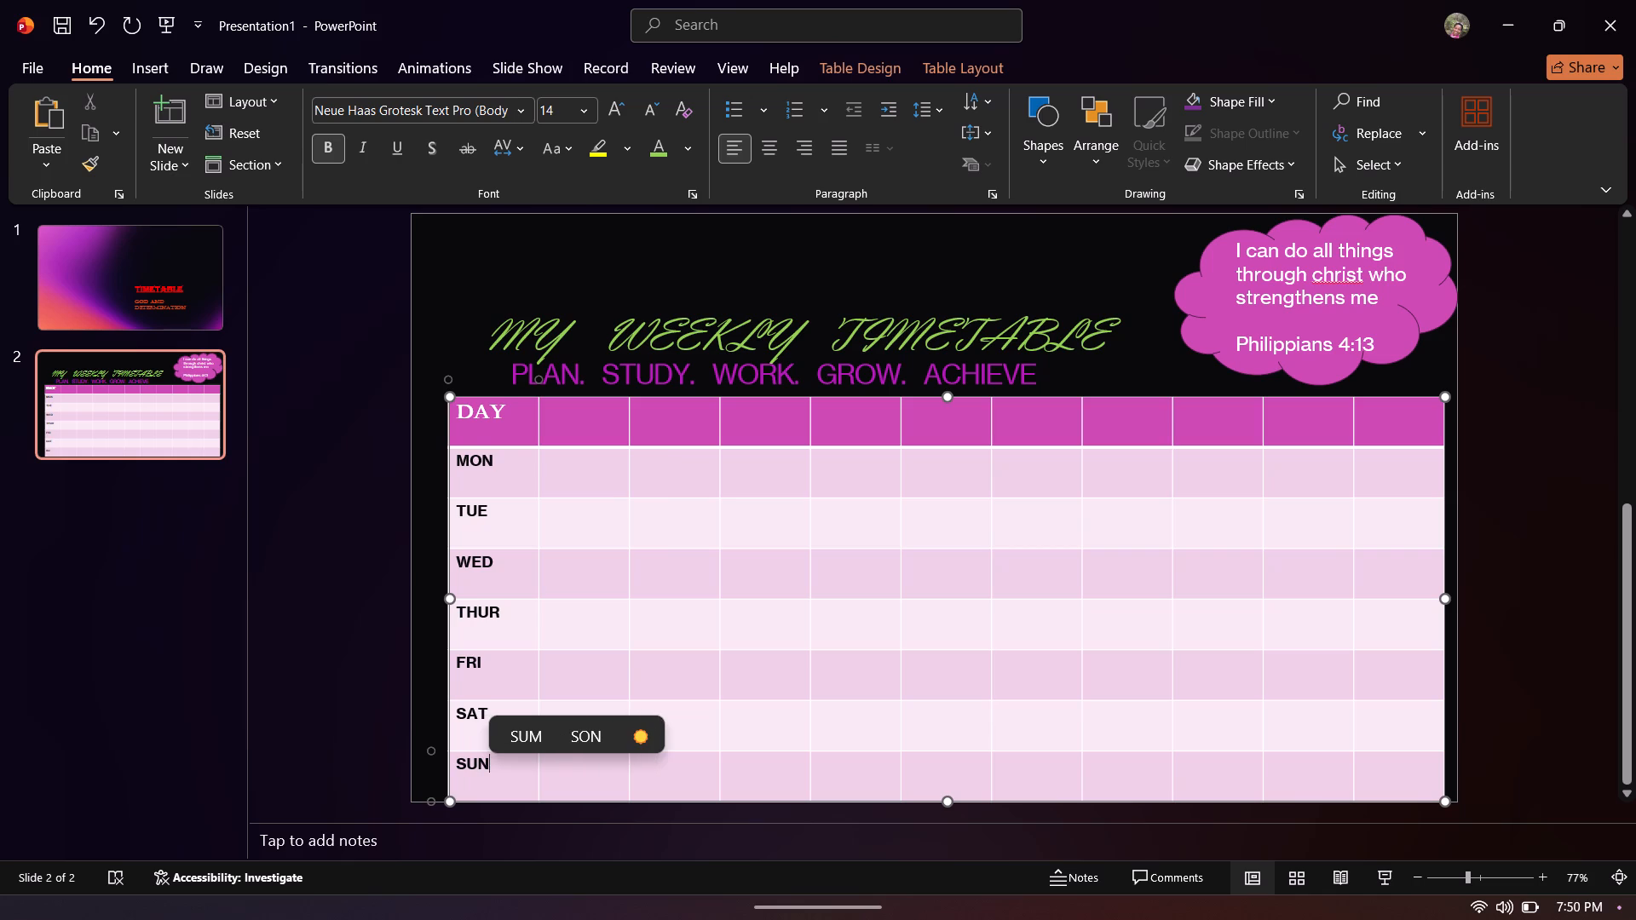
Enter 8:00 – 8:30 AM in the second header cell using the Neue Haas Grotesk Text Pro (Headings) font.
left_click(556, 419)
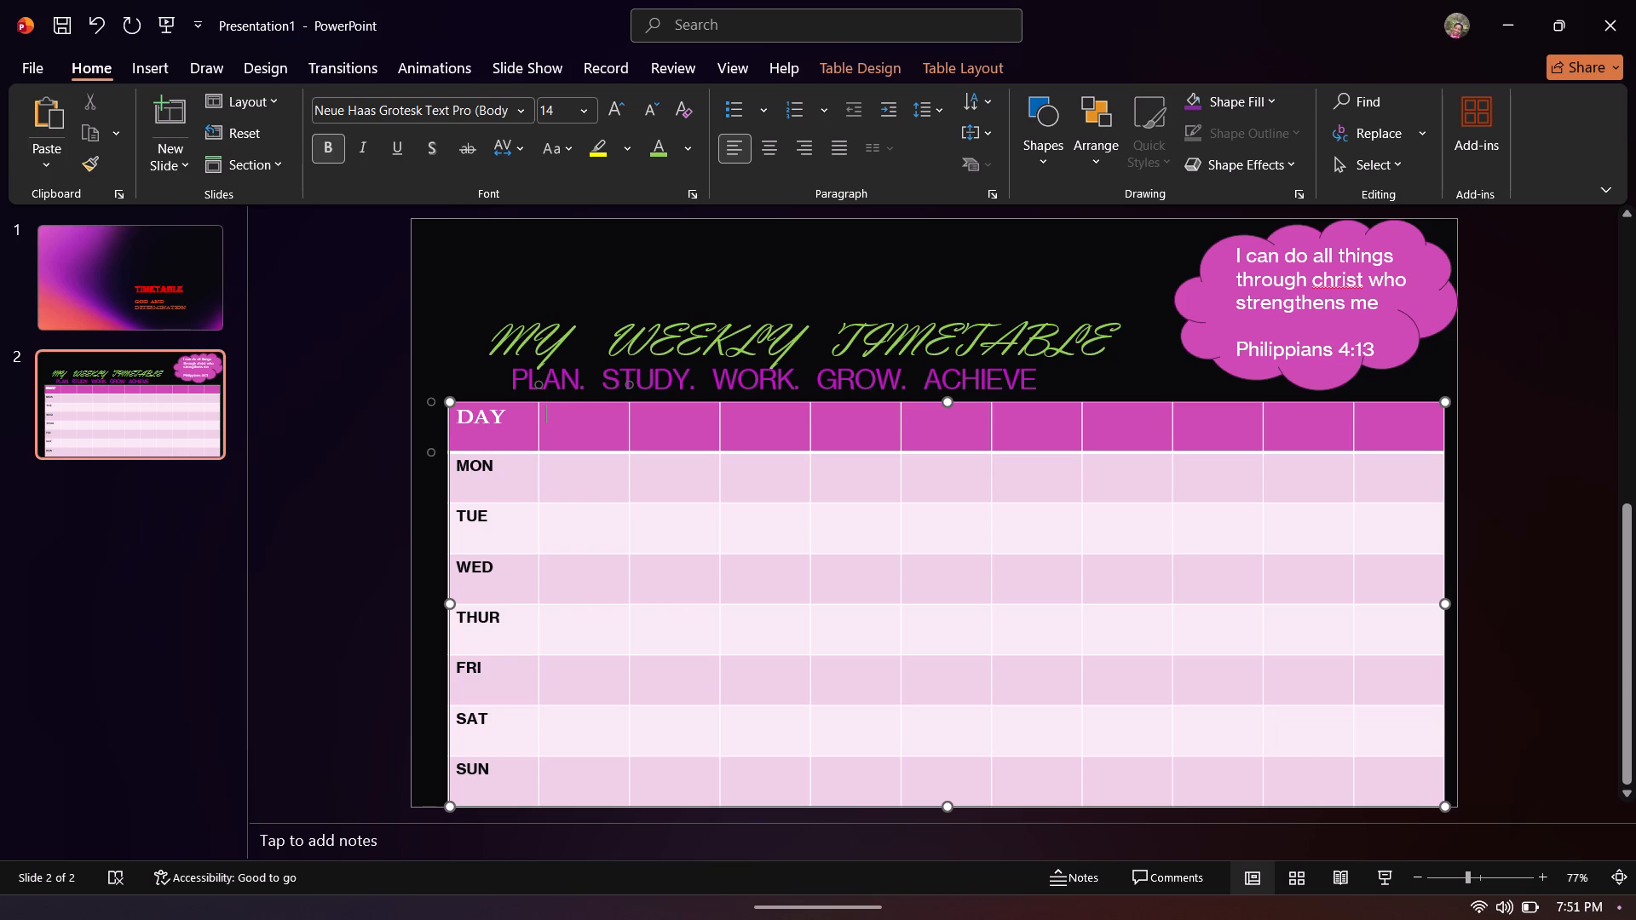
key("g")
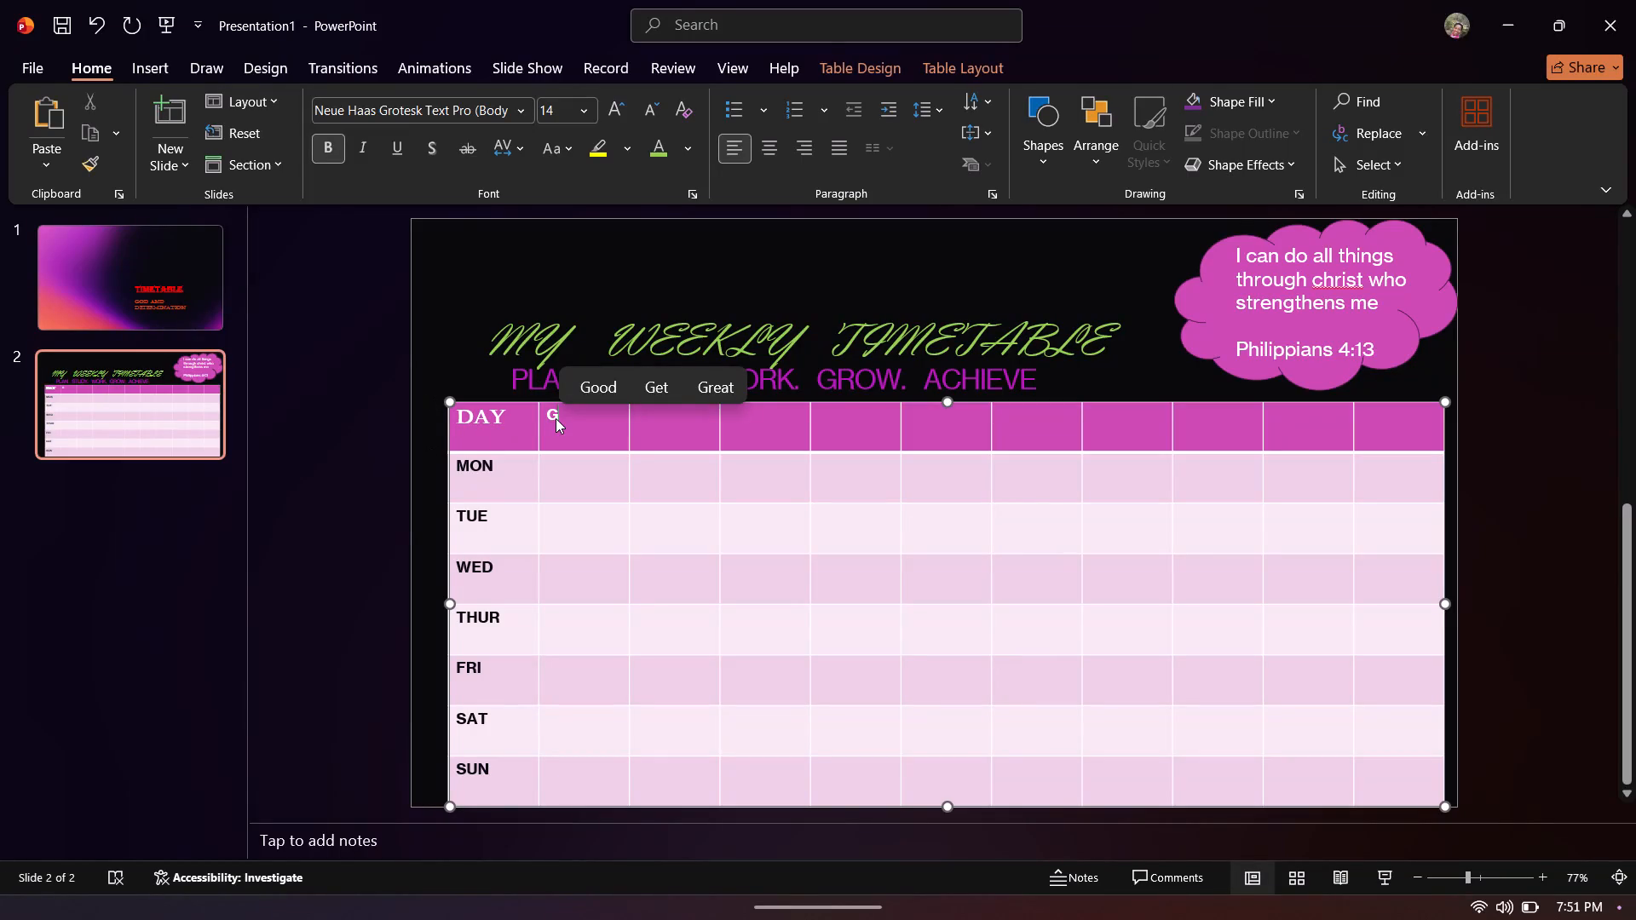
key("BackSpace")
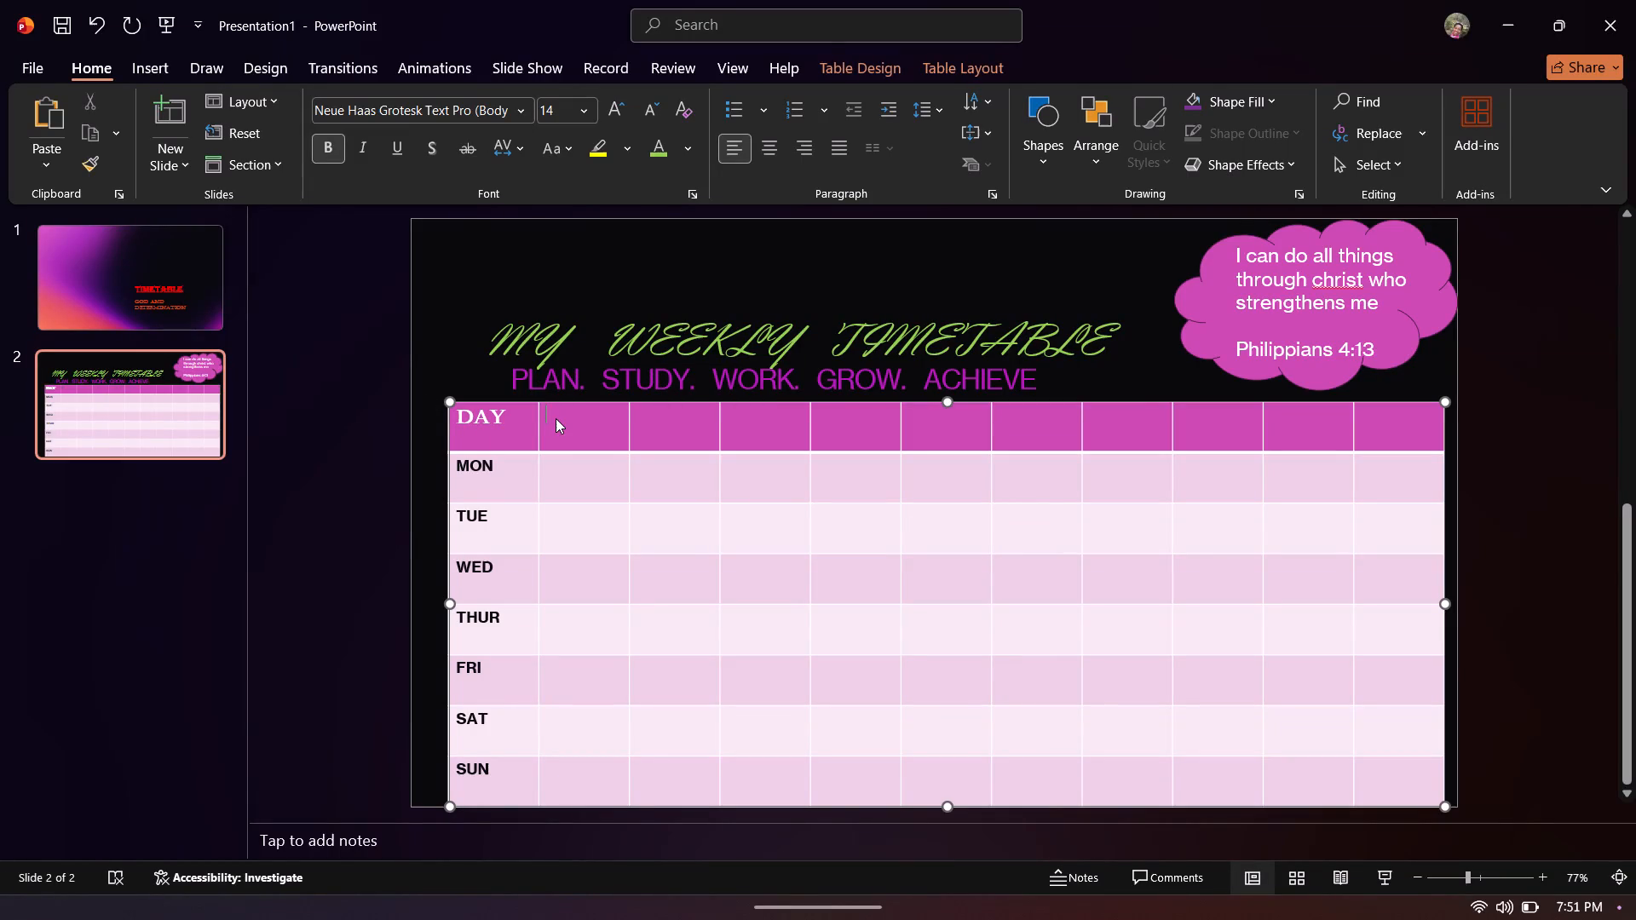
left_click(521, 114)
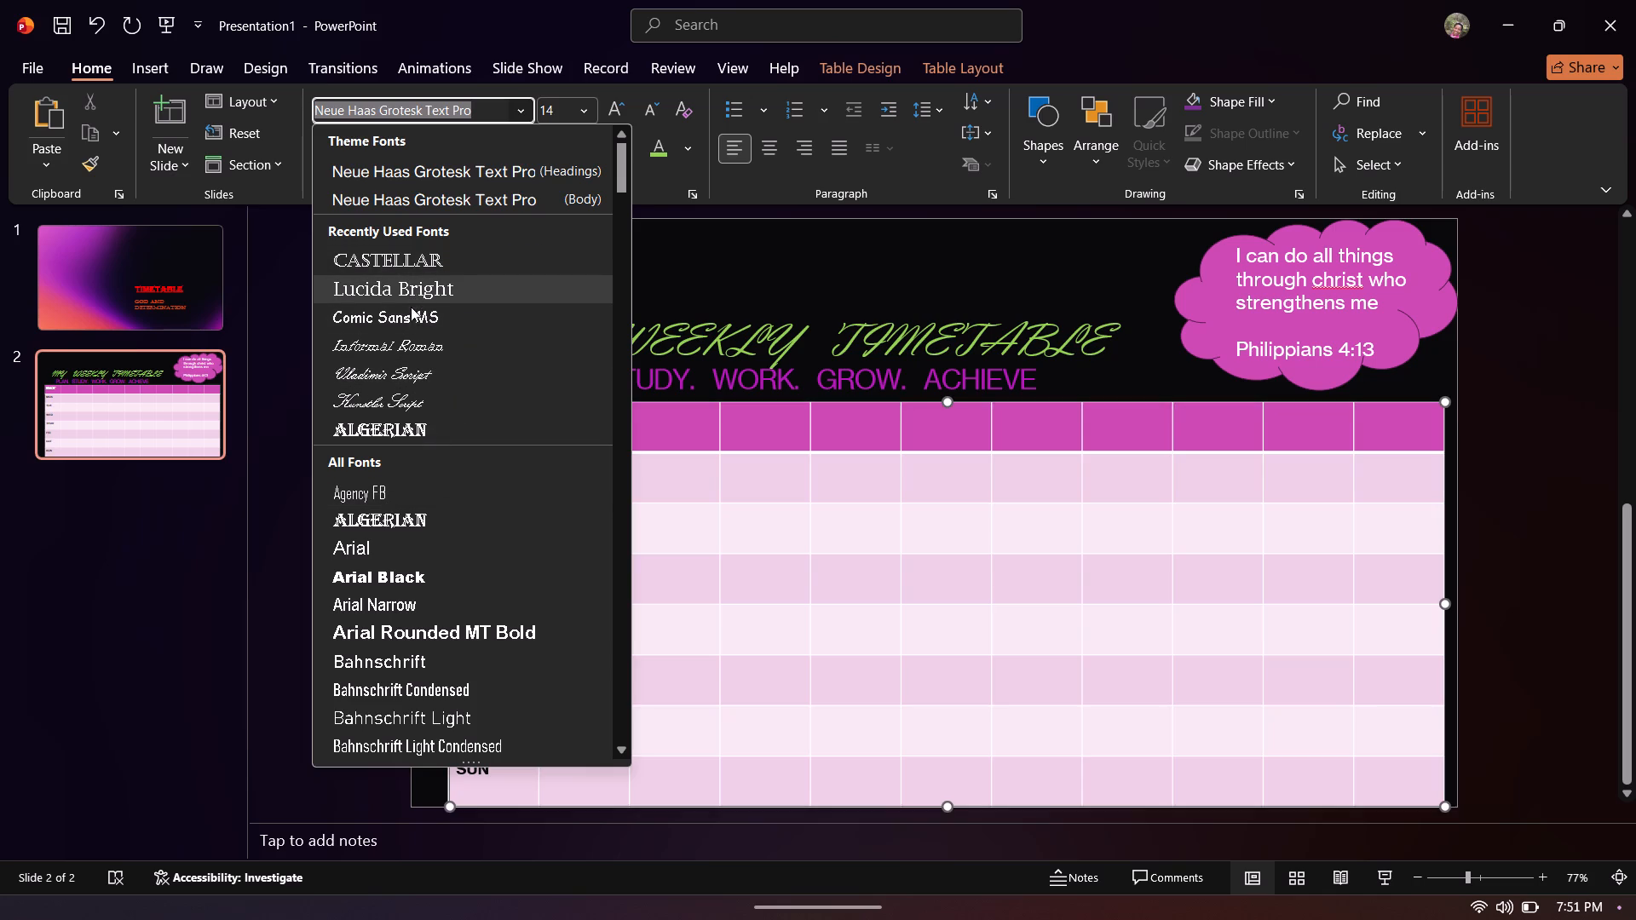
left_click(503, 165)
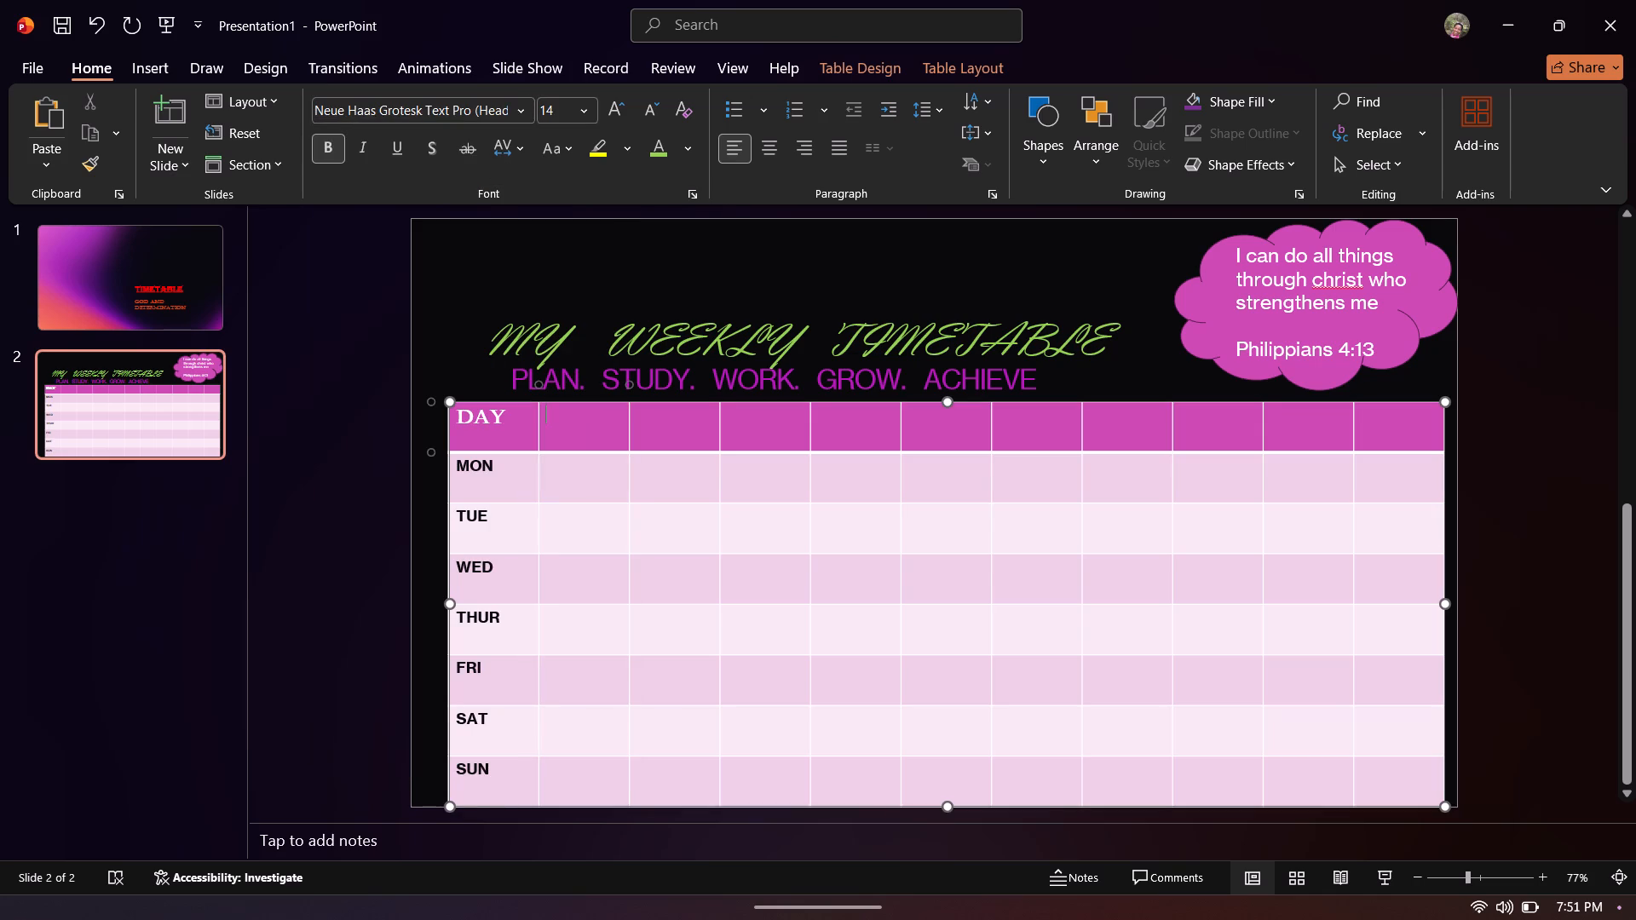
key("8")
type(":00")
key("space")
type("-")
key("space")
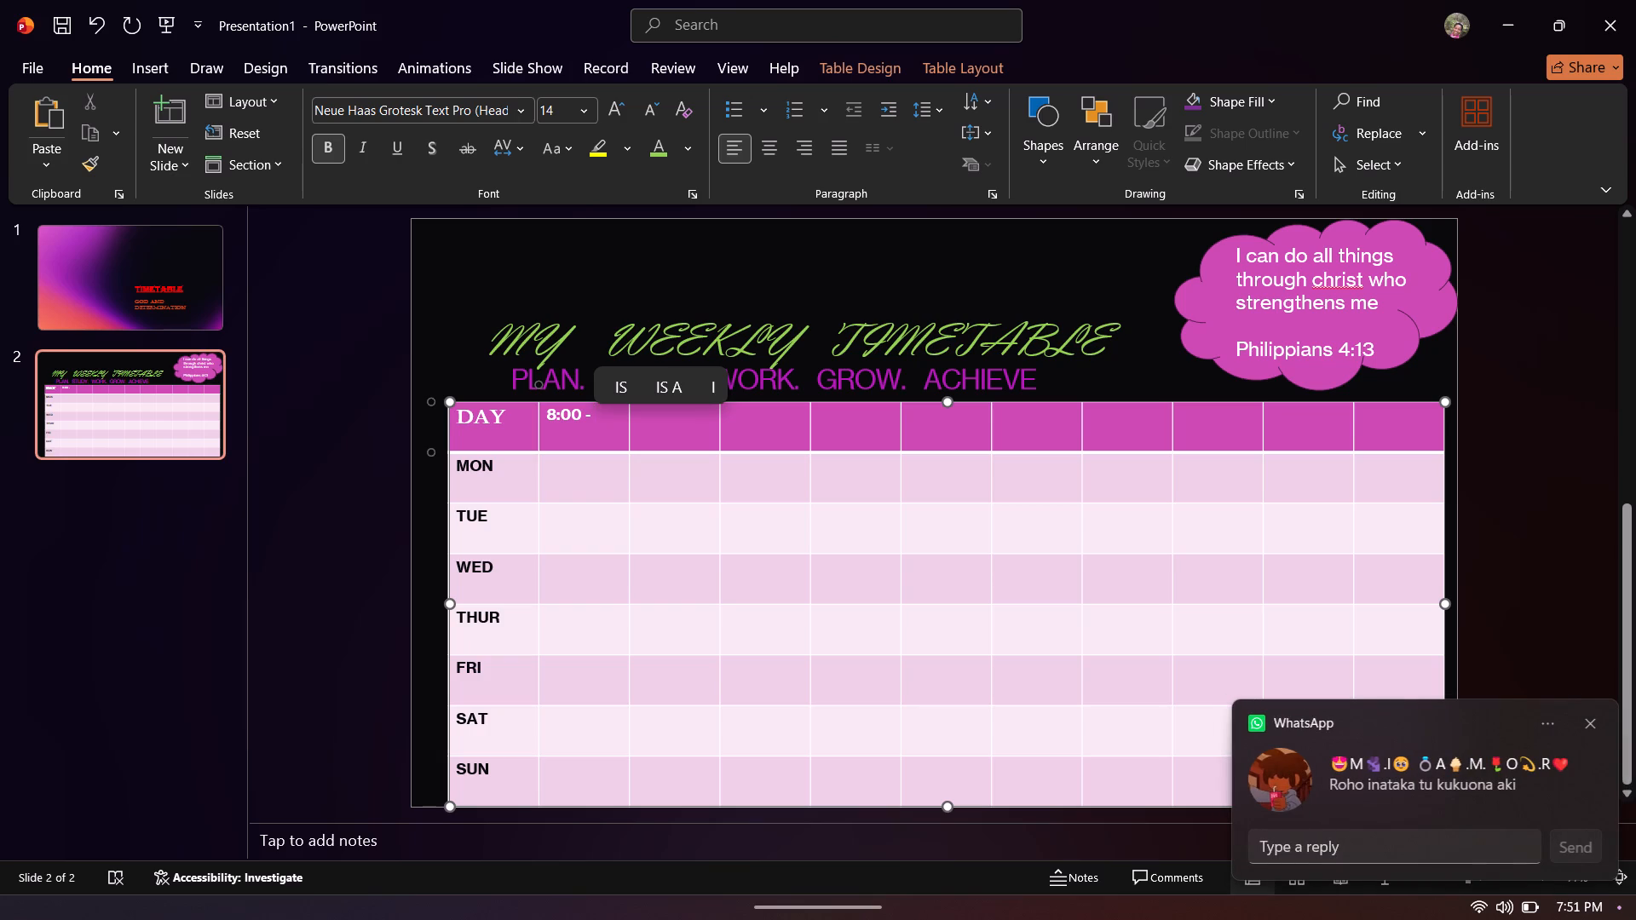
key("8")
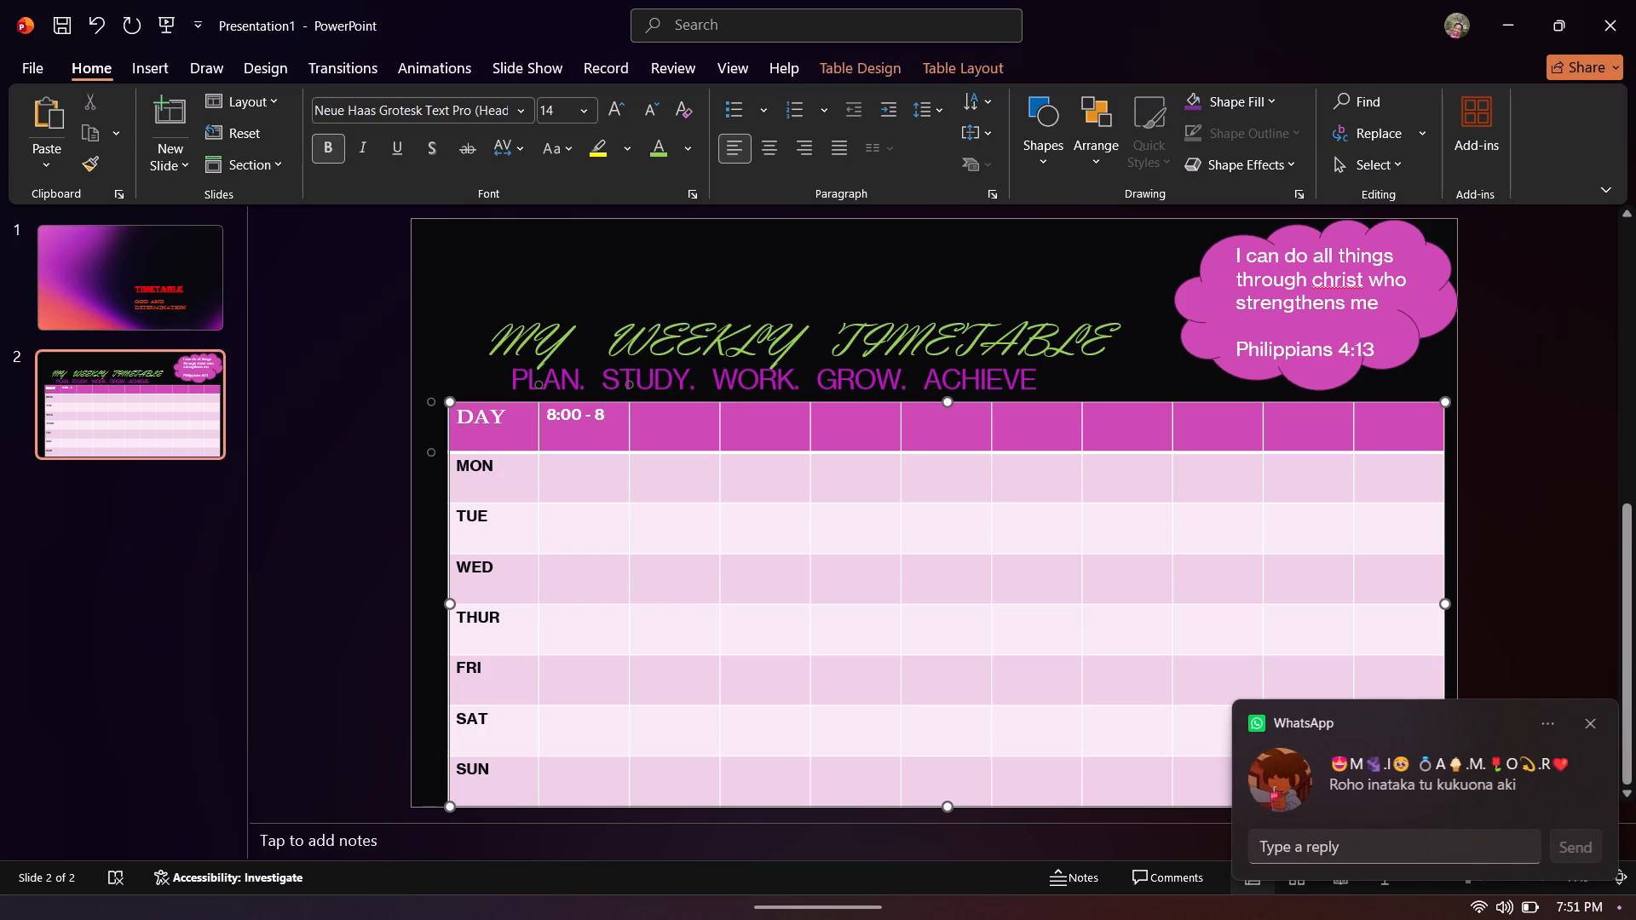
key("shift+colon")
key("3")
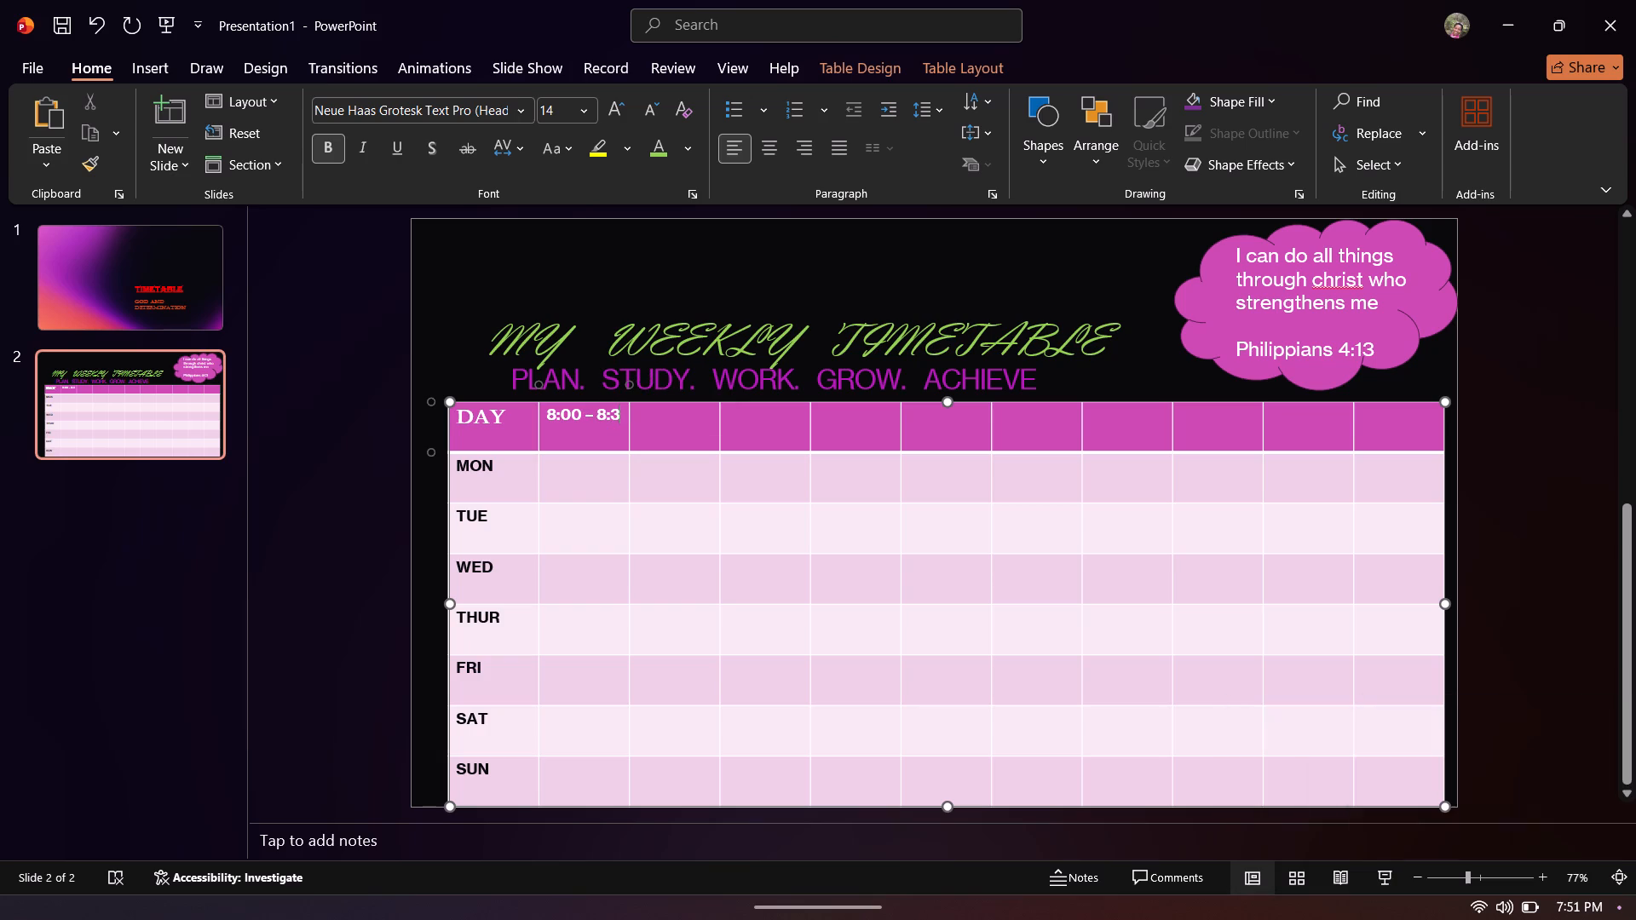
key("0")
key("space")
type("AM")
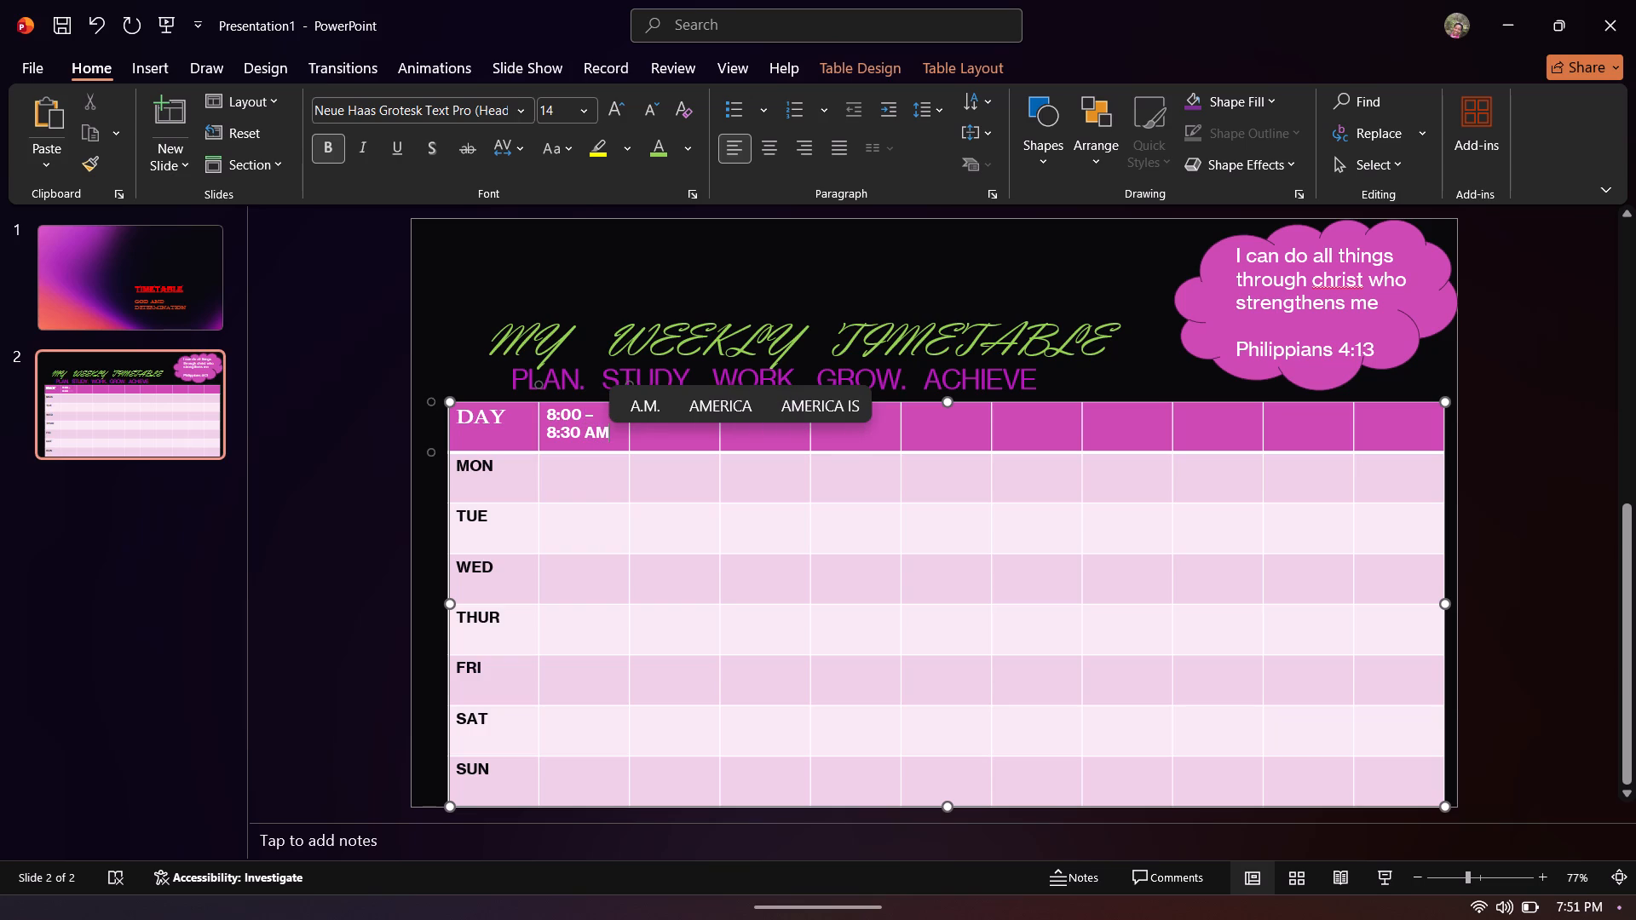
Enter 8:30 – 9:30 AM in the third cell of the table's header row.
left_click(646, 436)
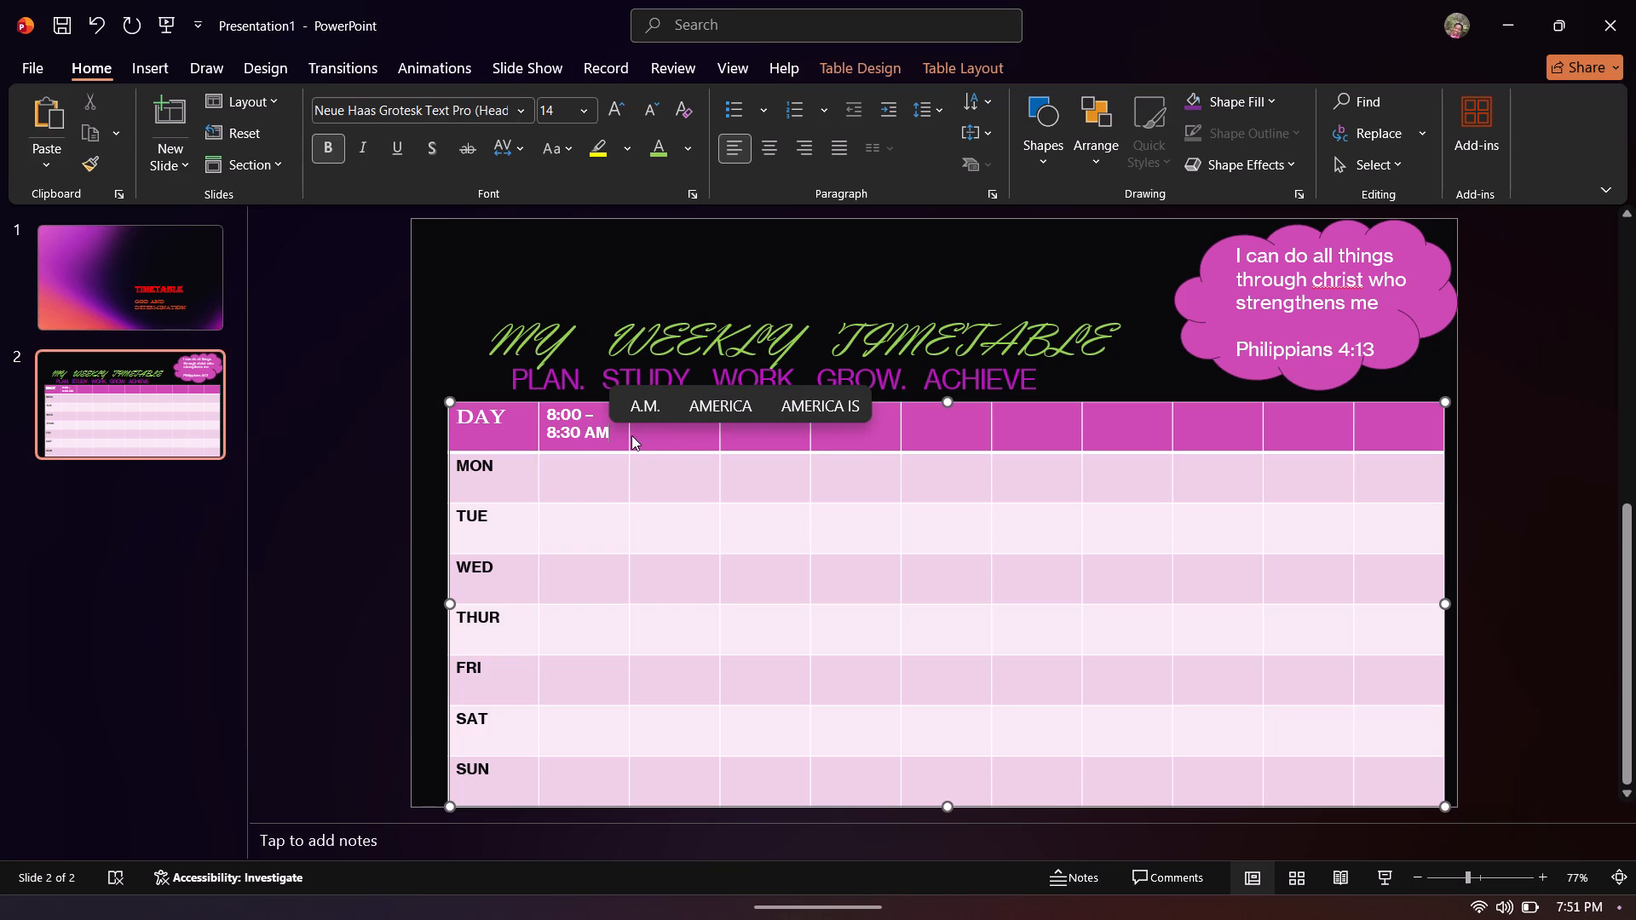
left_click(649, 434)
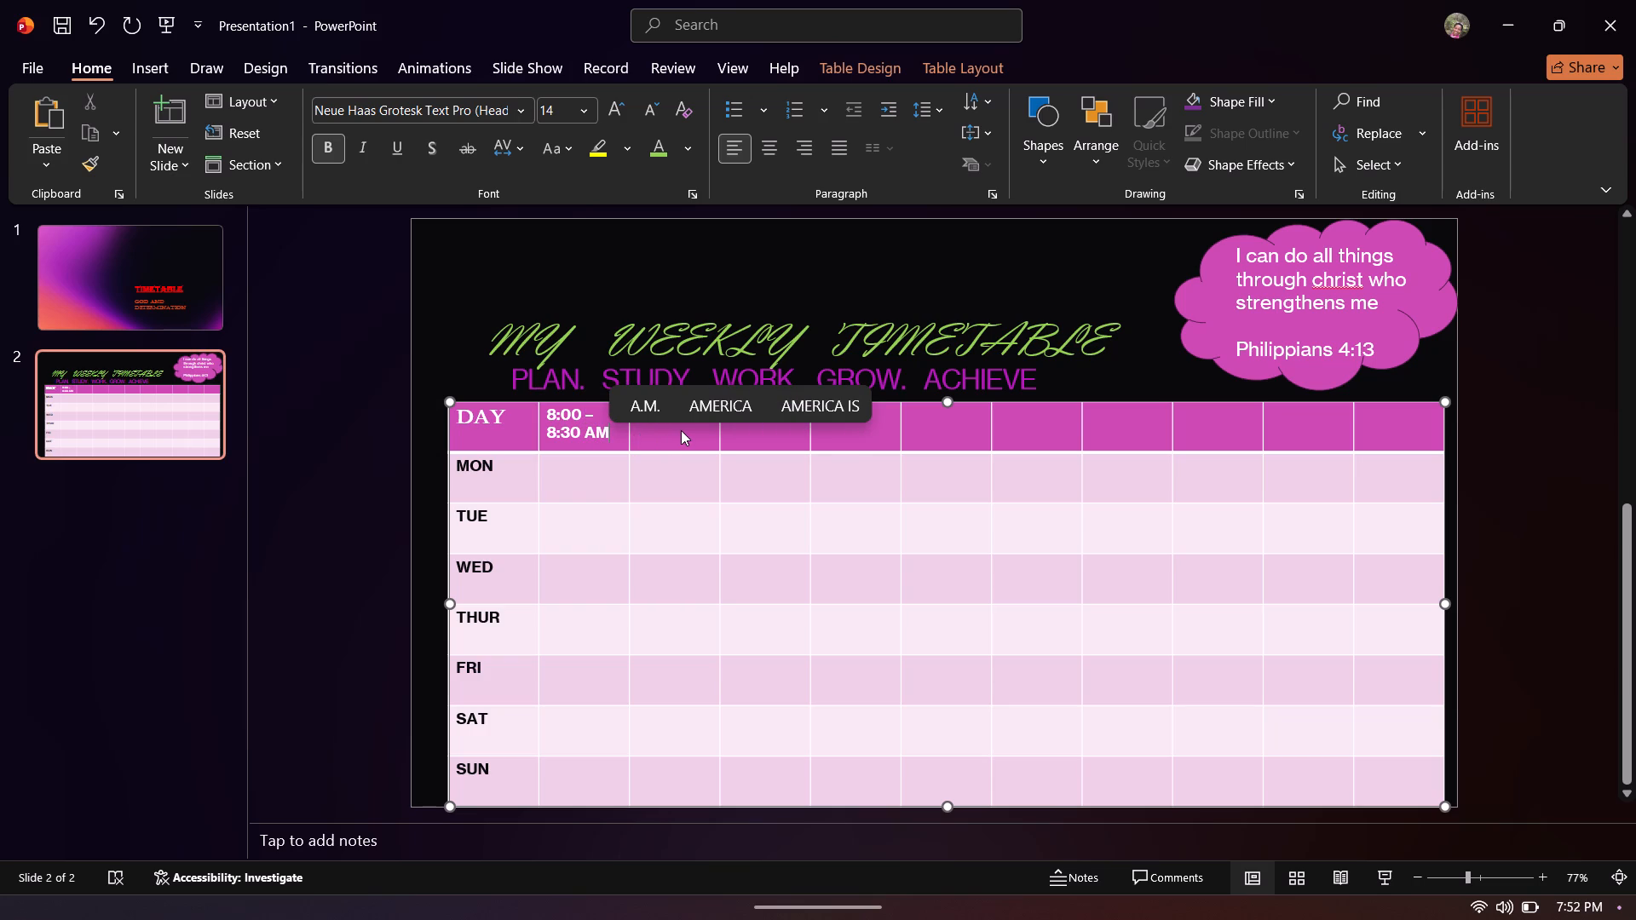
left_click(681, 430)
left_click(656, 485)
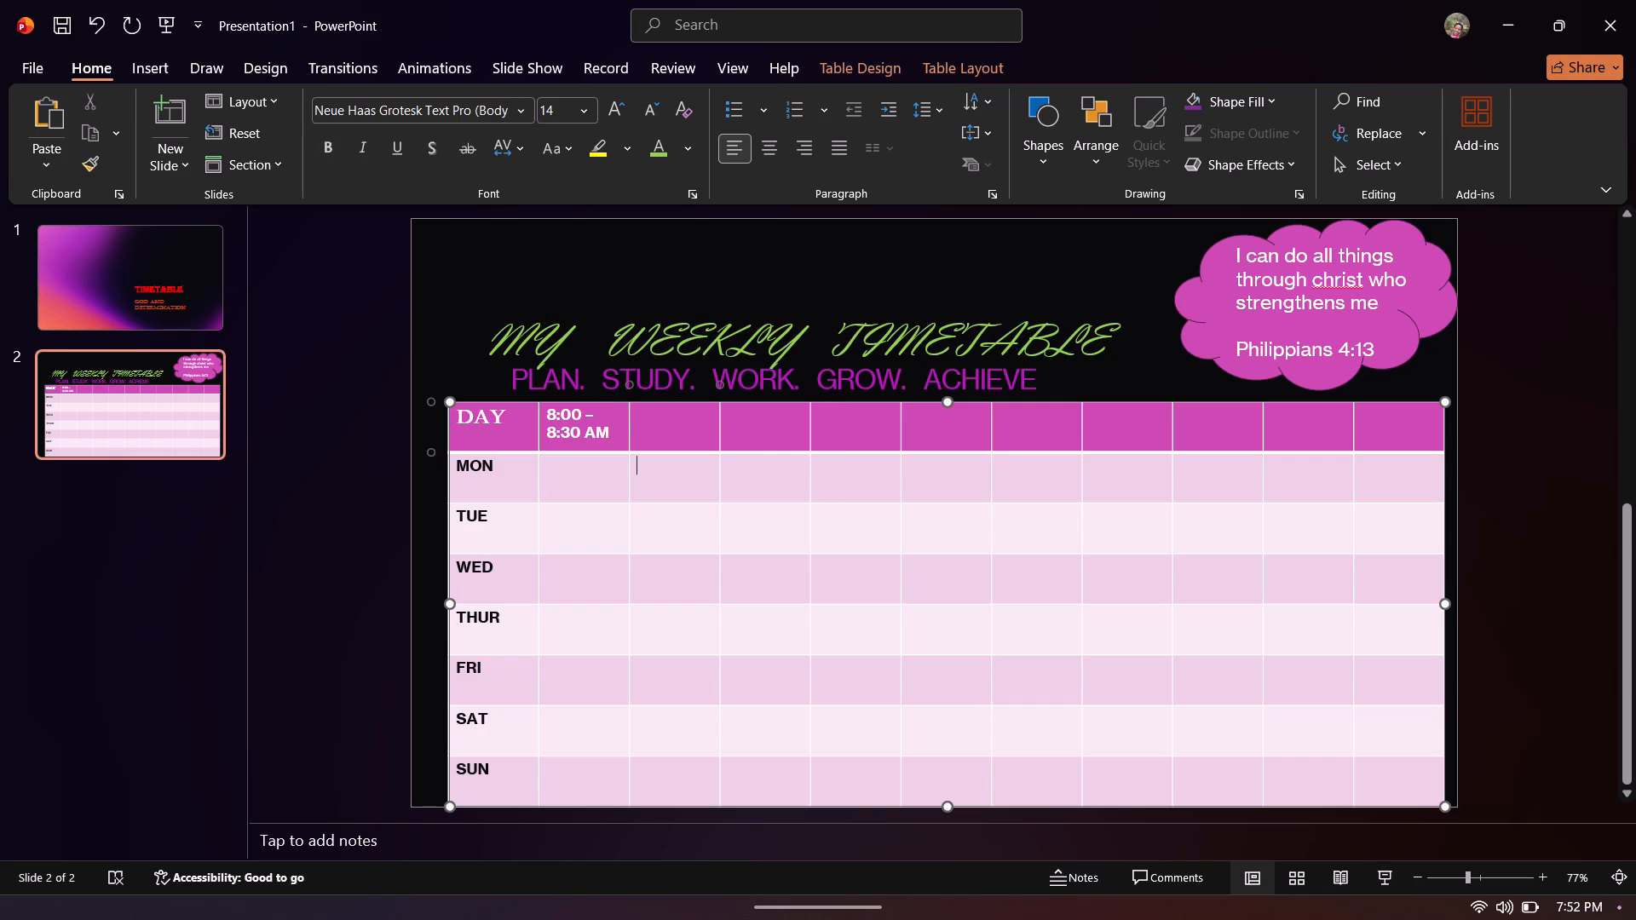
left_click(660, 428)
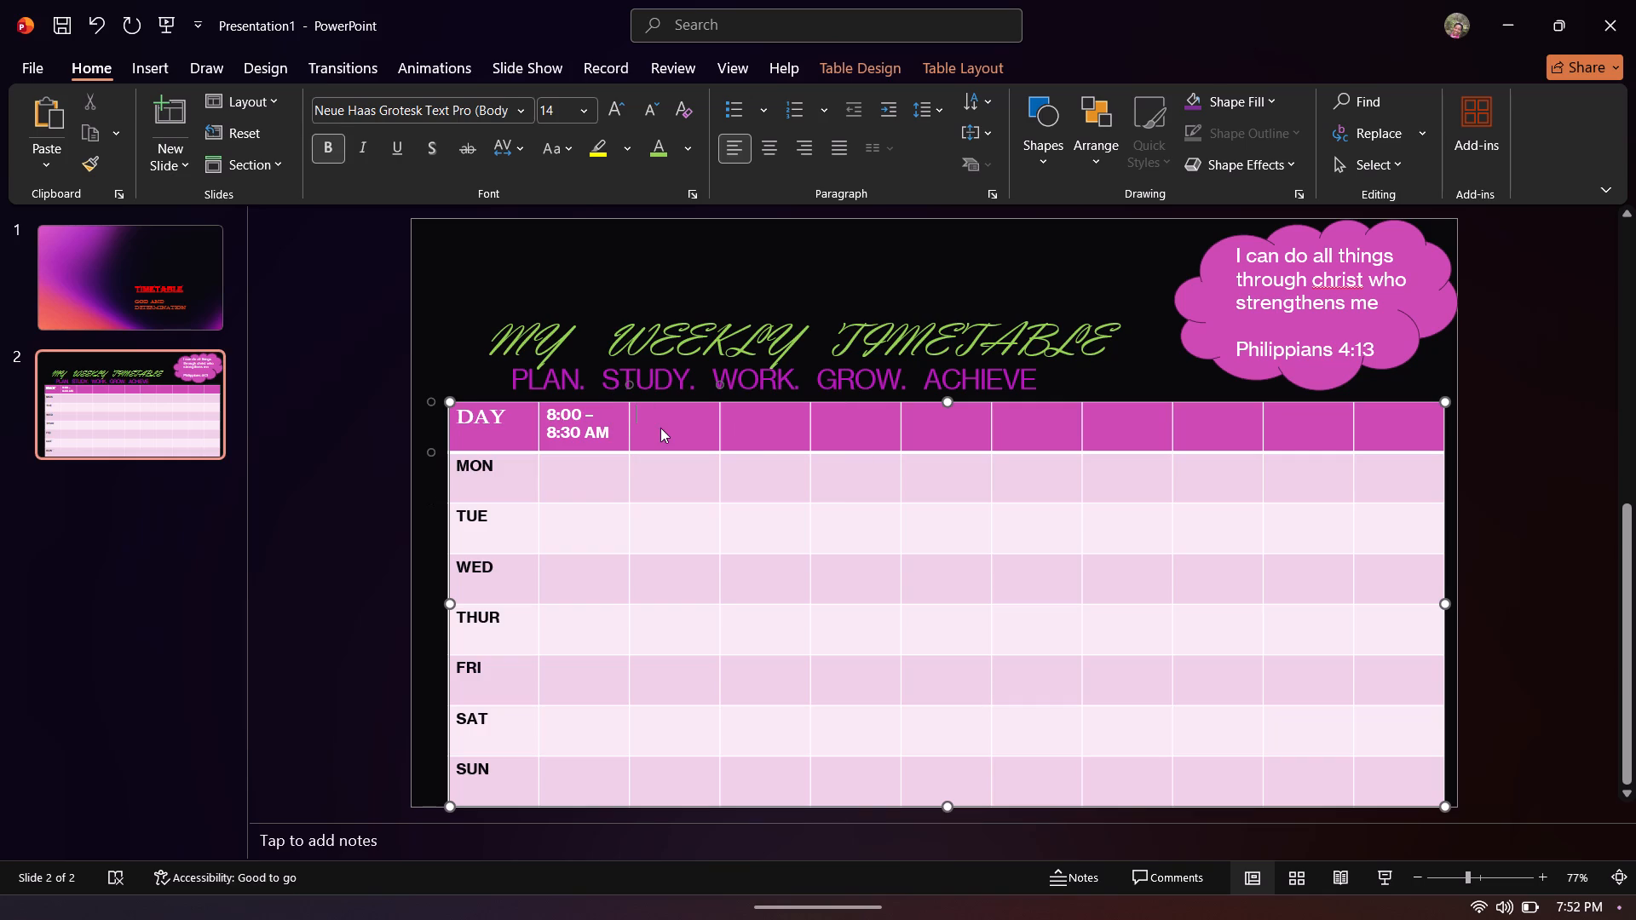
key("8")
key("shift+colon")
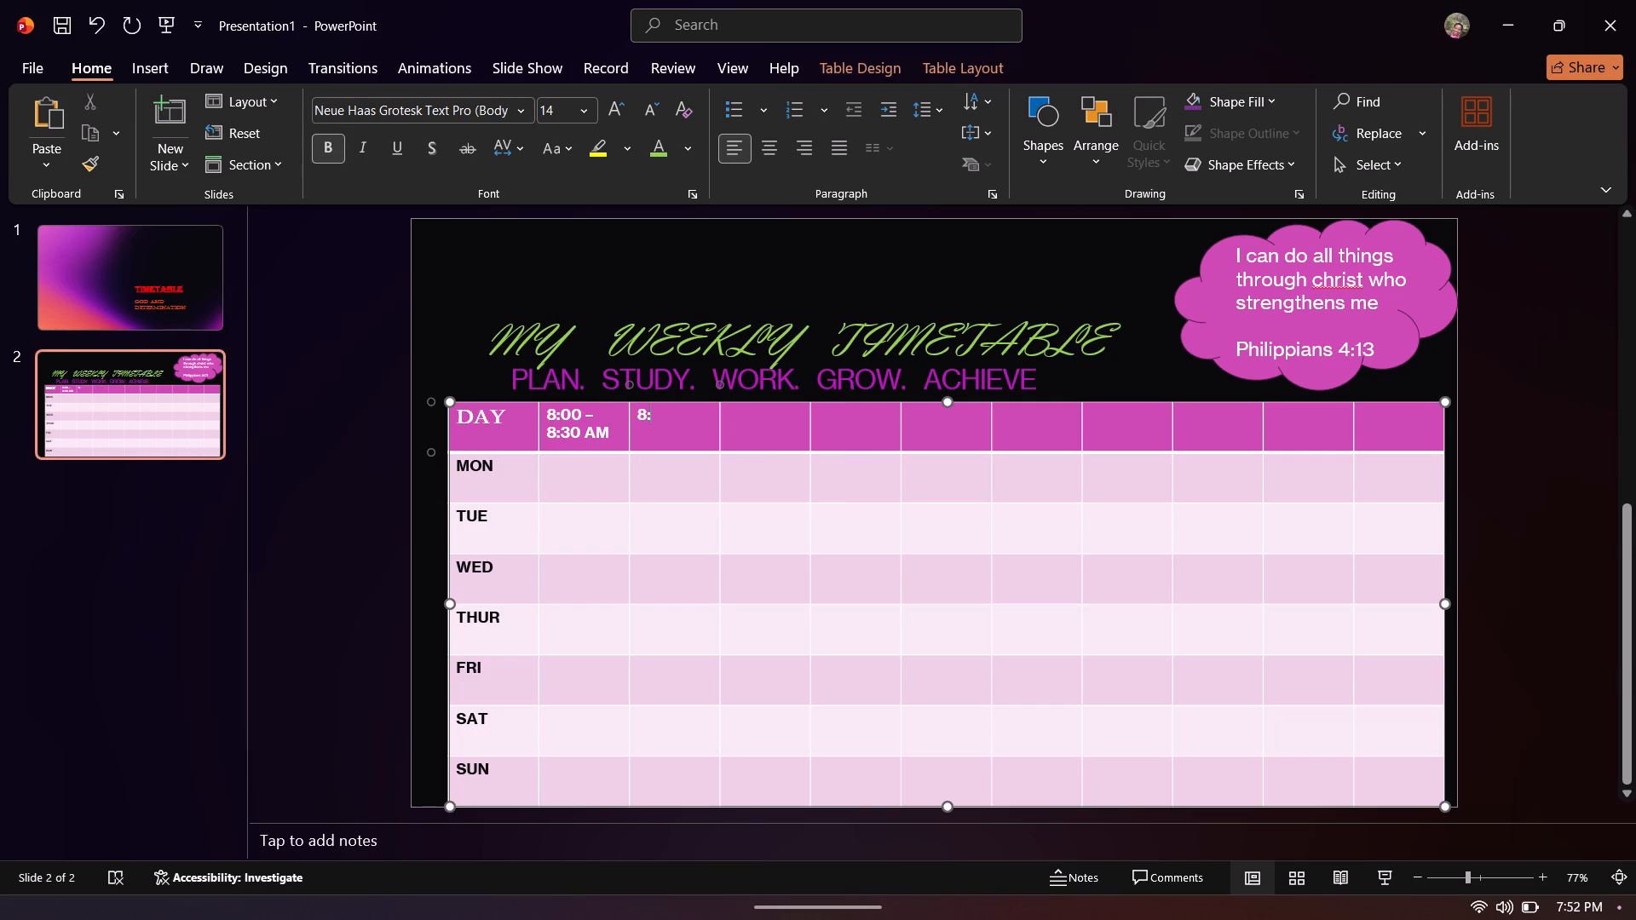
type("30 -")
key("space")
key("9")
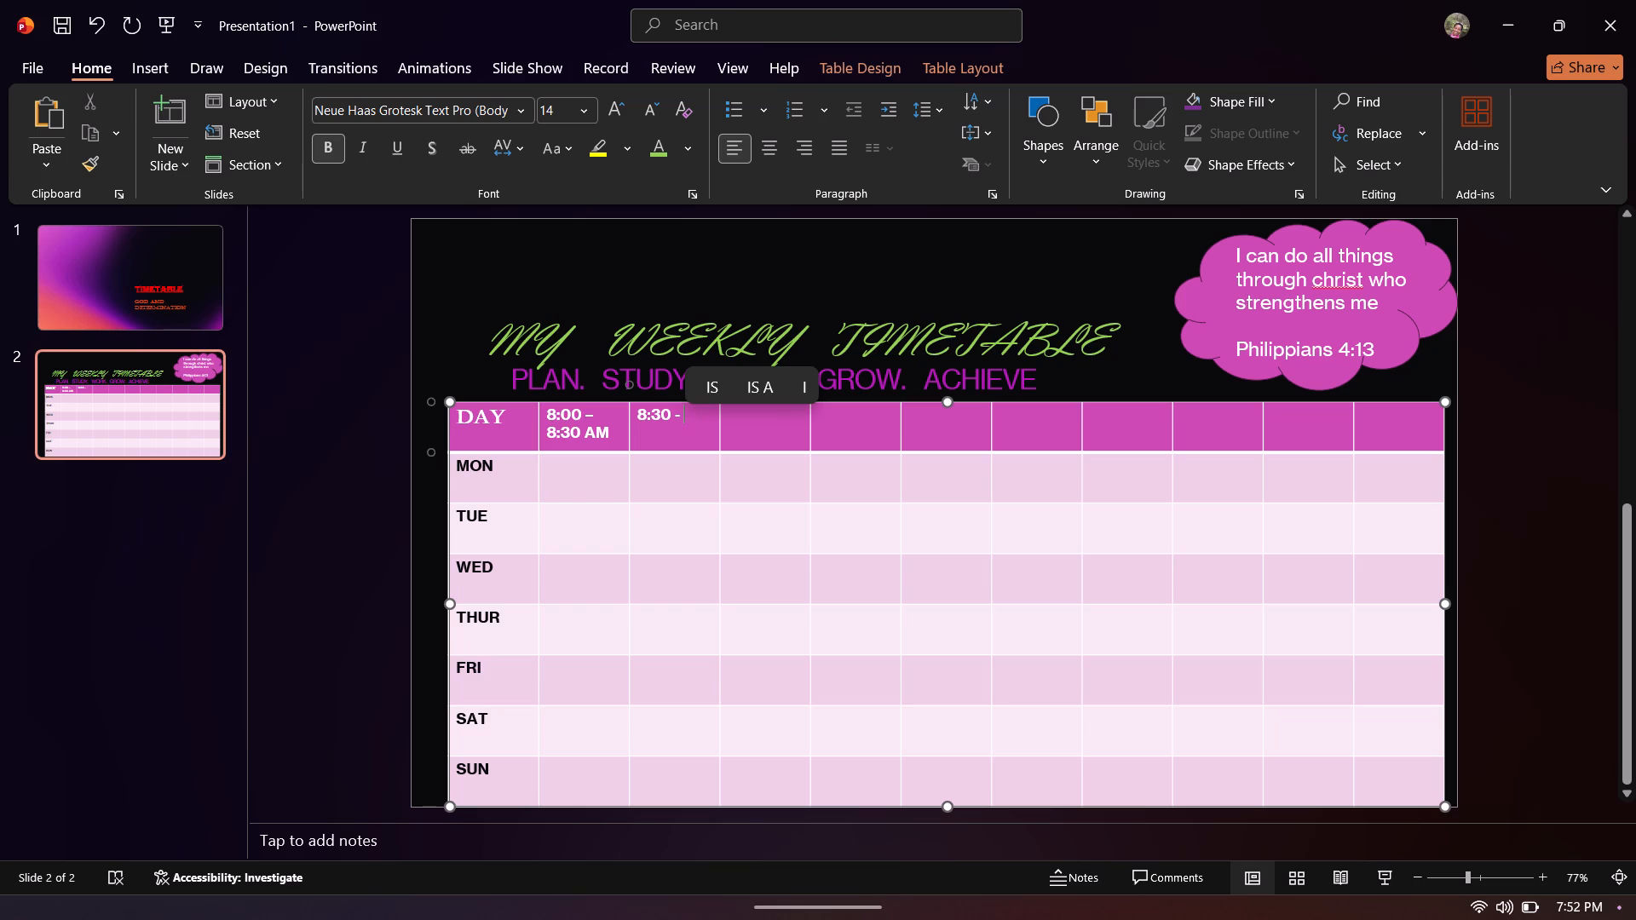
key("shift+colon")
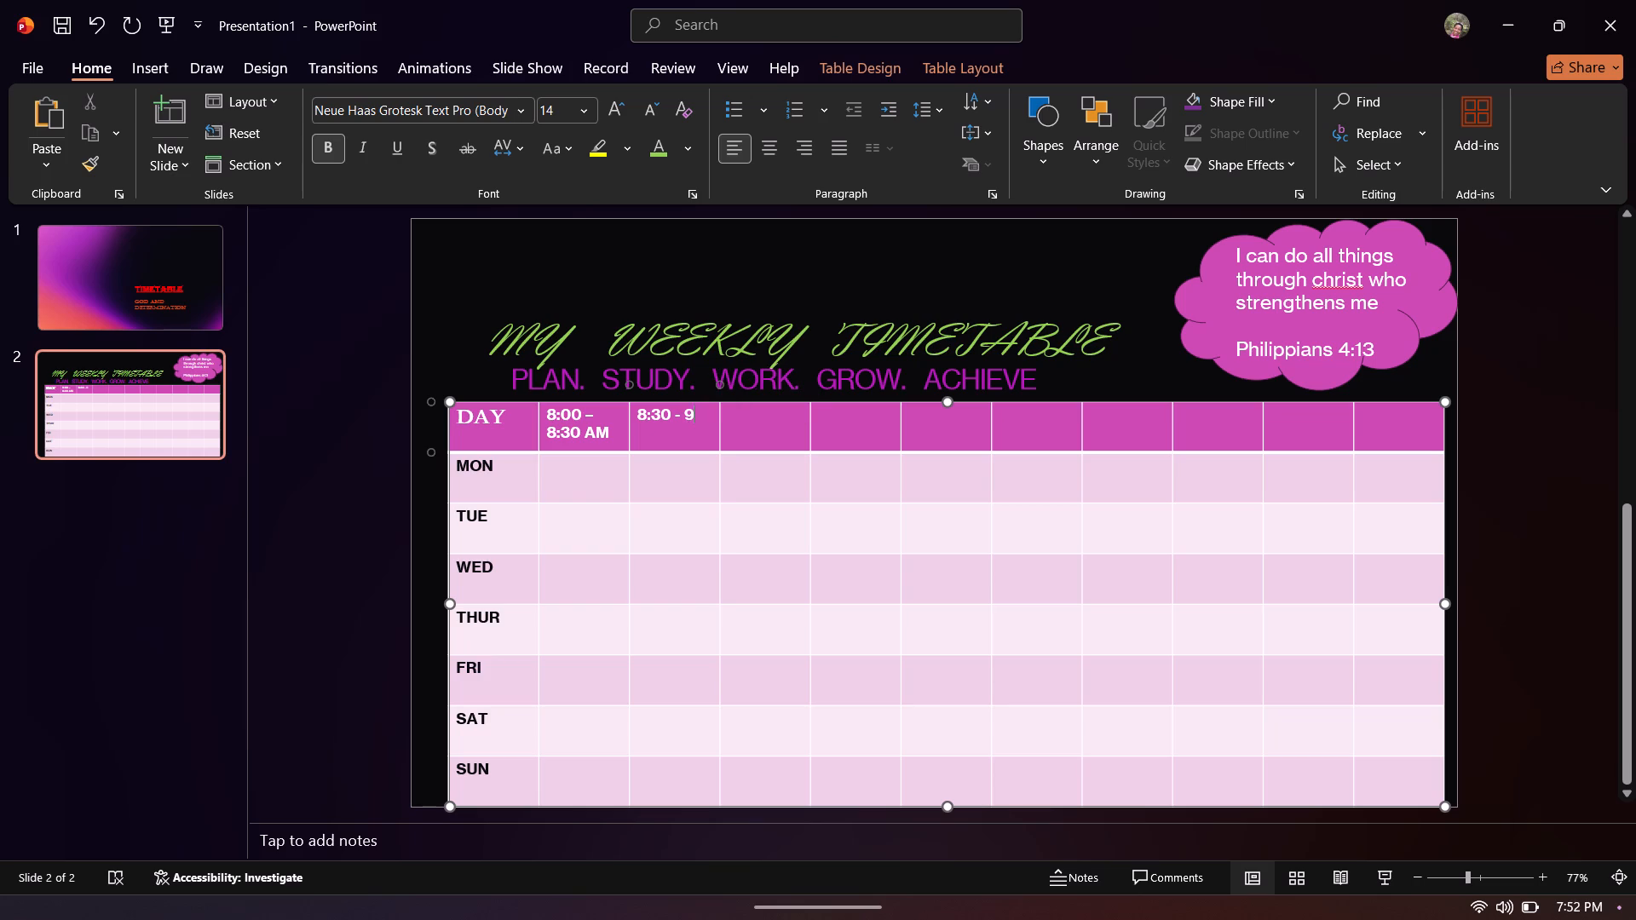
type("30")
key("space")
type("AM")
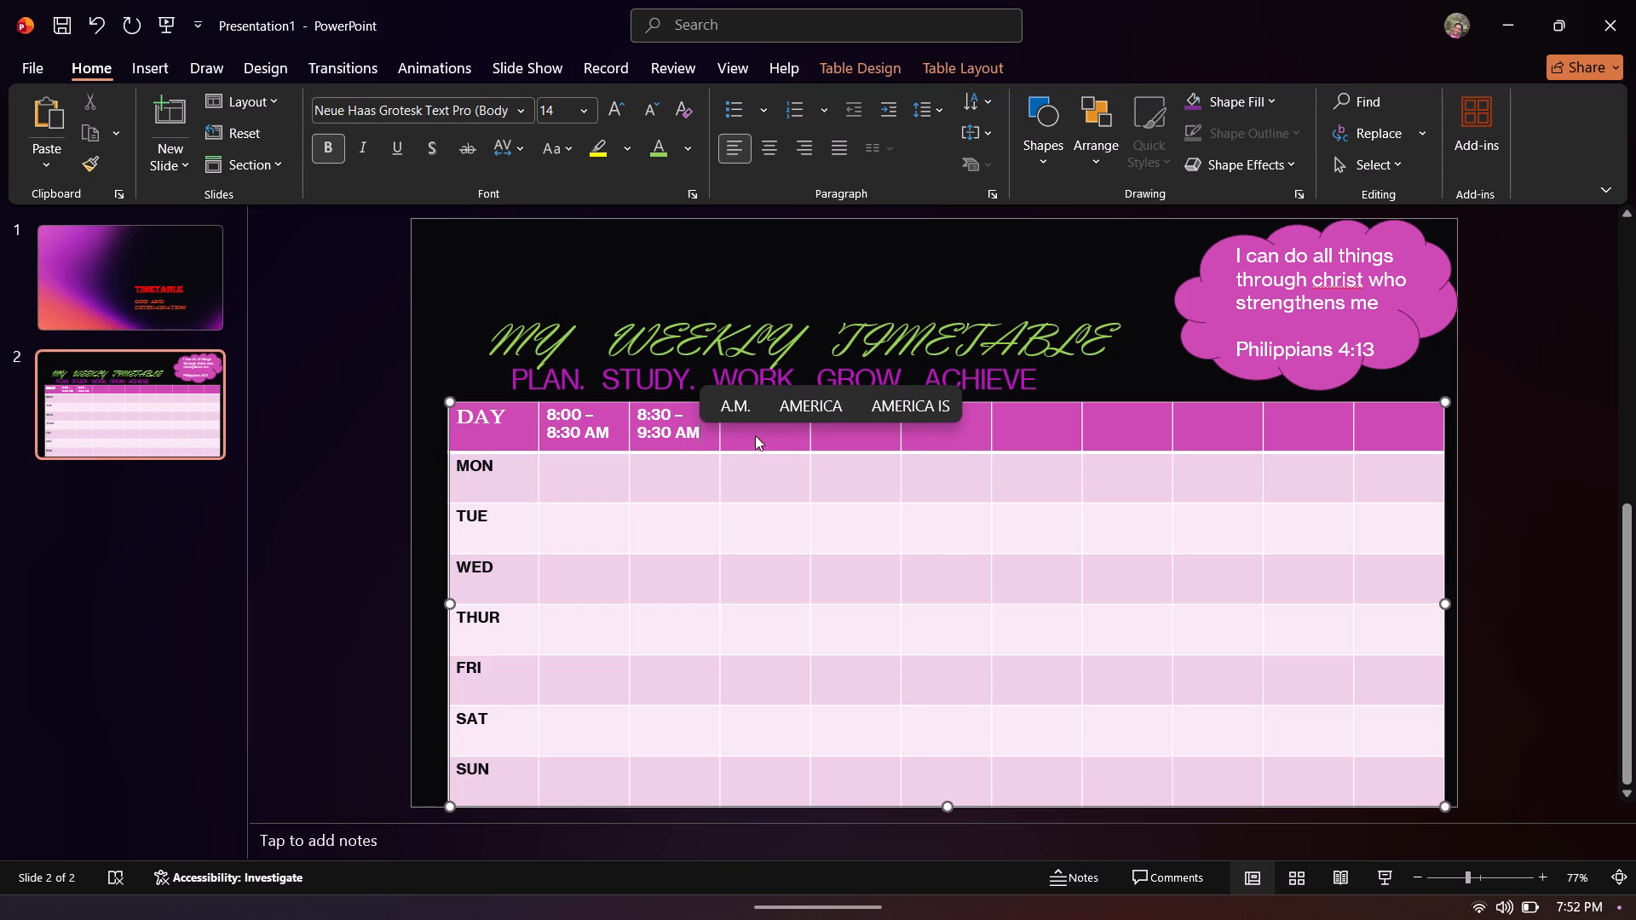
Enter the time slot text 9:30 - -:00 AM in the fourth cell of the table's header row.
left_click(750, 433)
left_click(750, 433)
left_click_drag(740, 475, 738, 430)
left_click(738, 430)
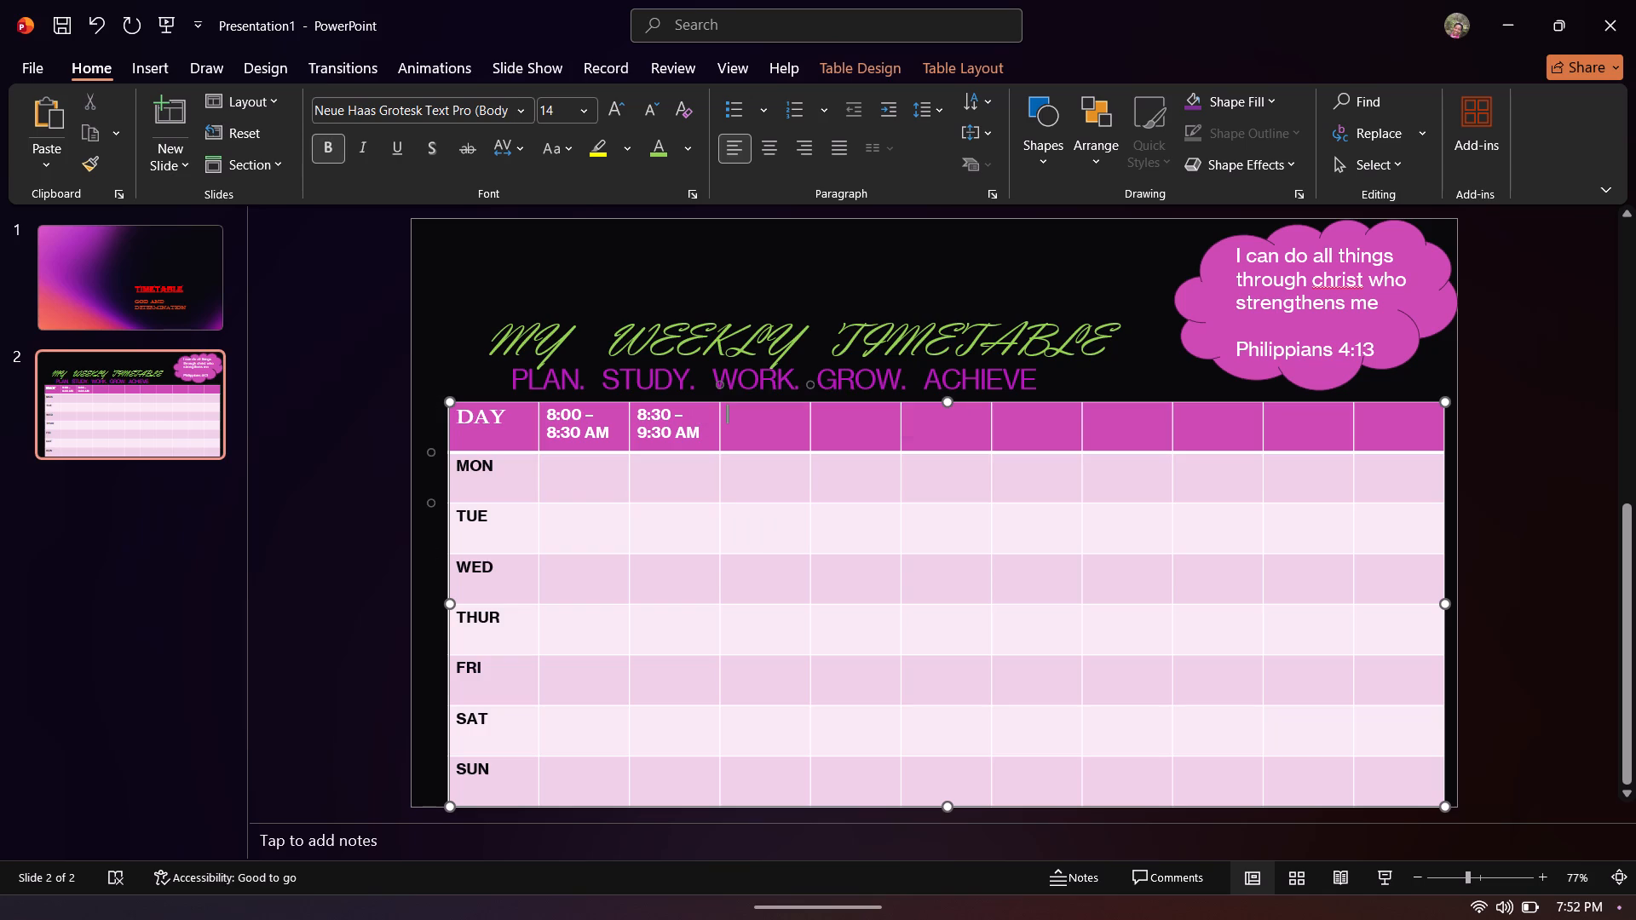
key("9")
type(":30")
key("space")
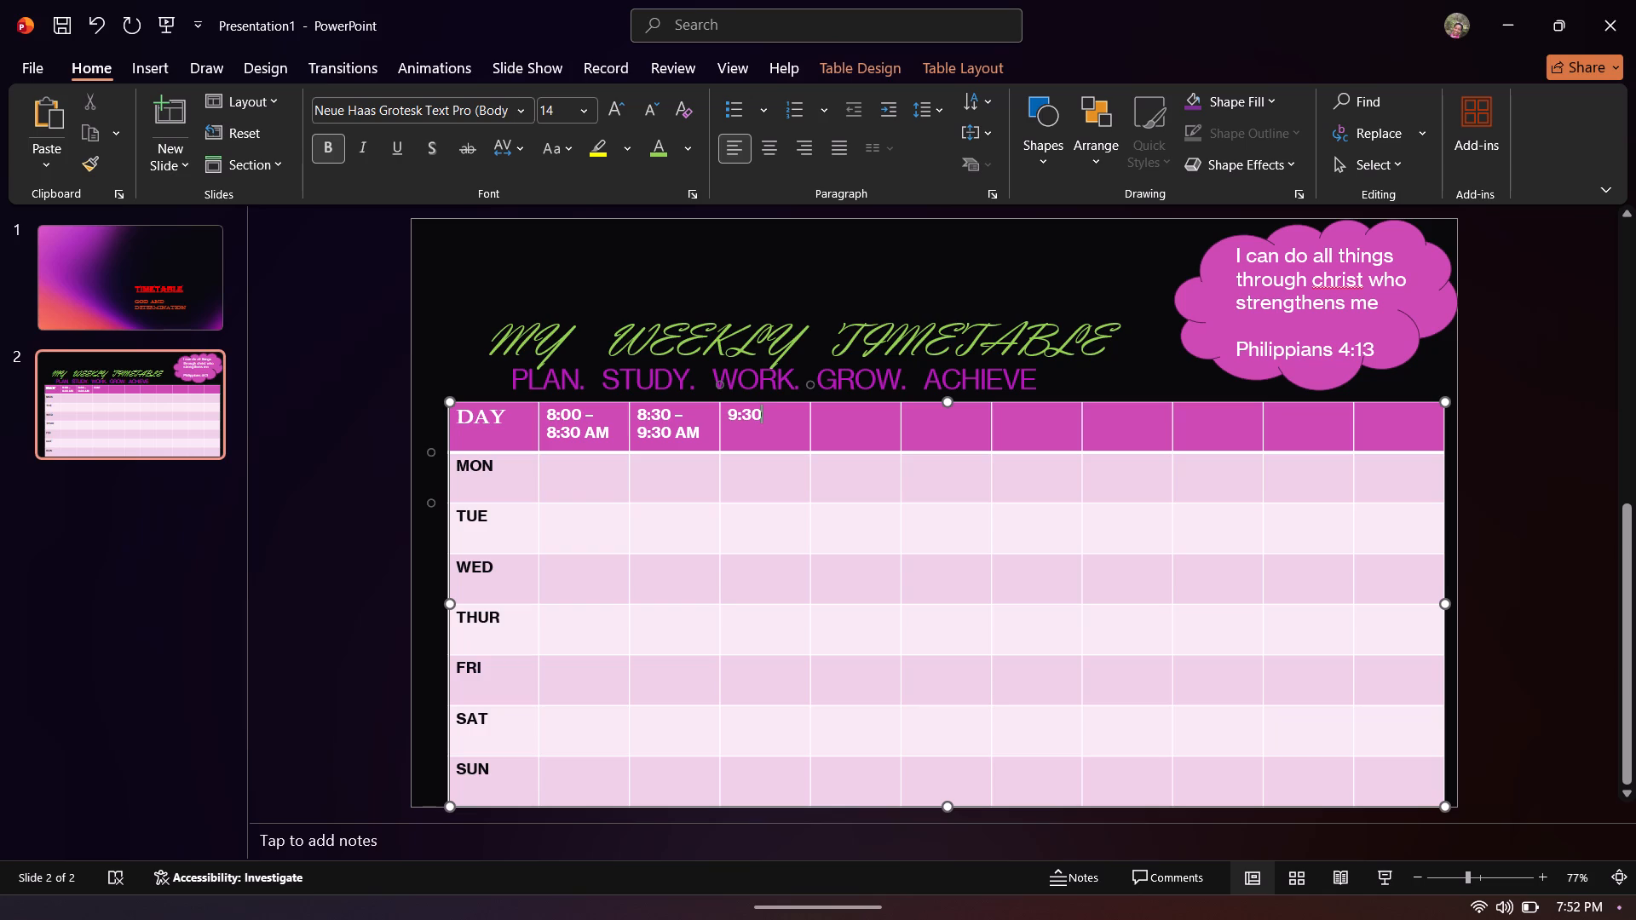
type("-")
key("space")
key("minus")
type(":00 AM")
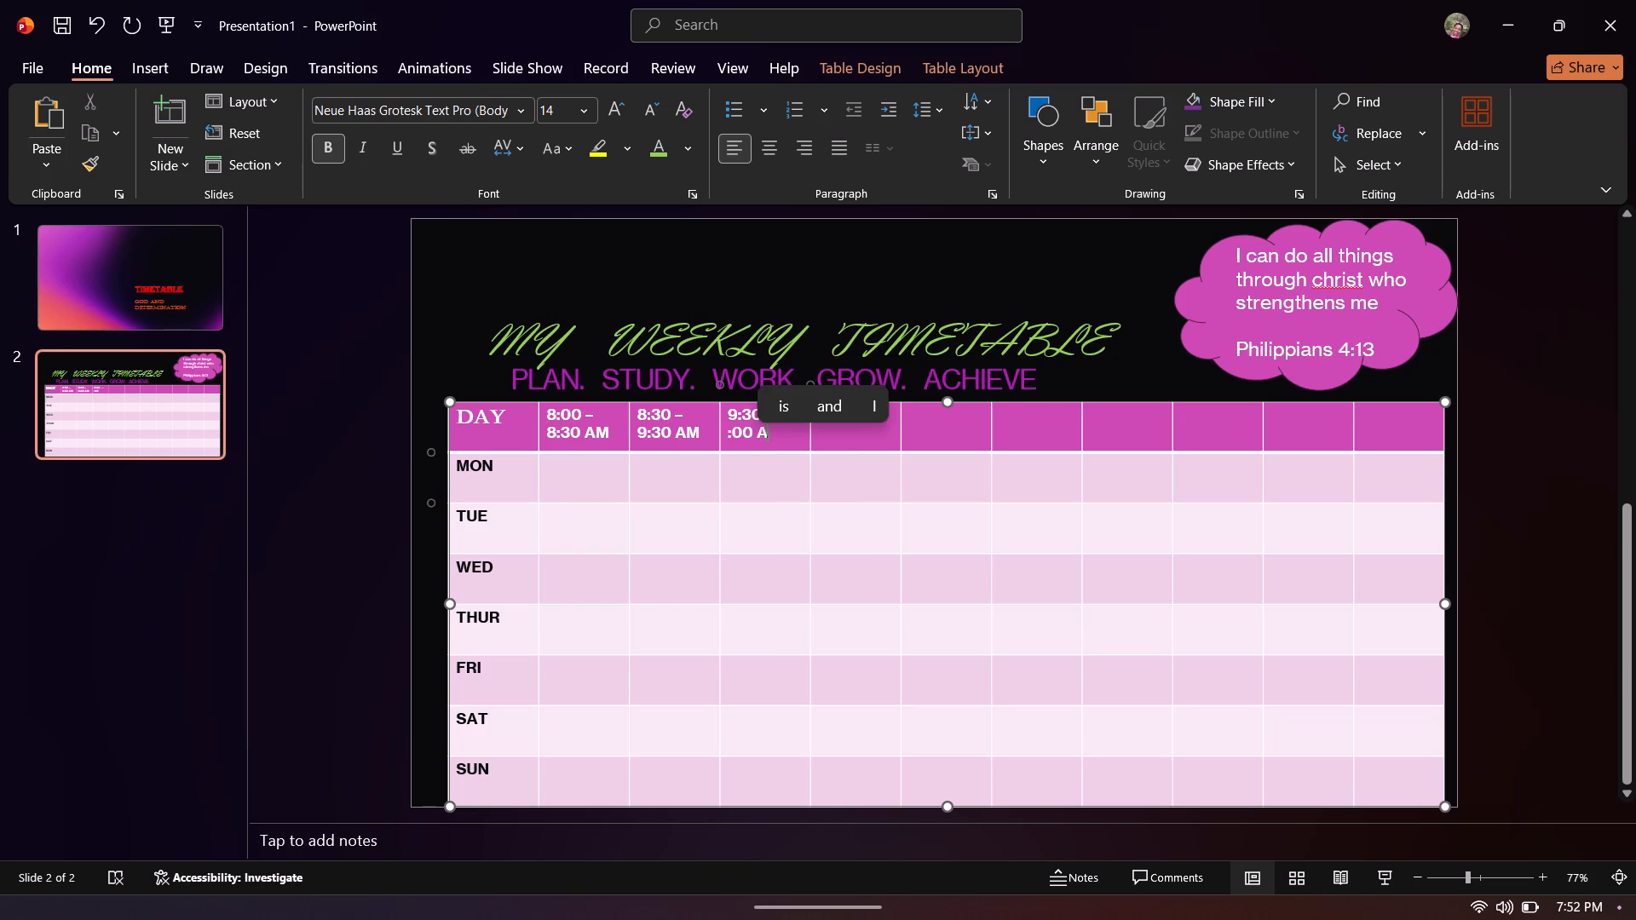
left_click(829, 441)
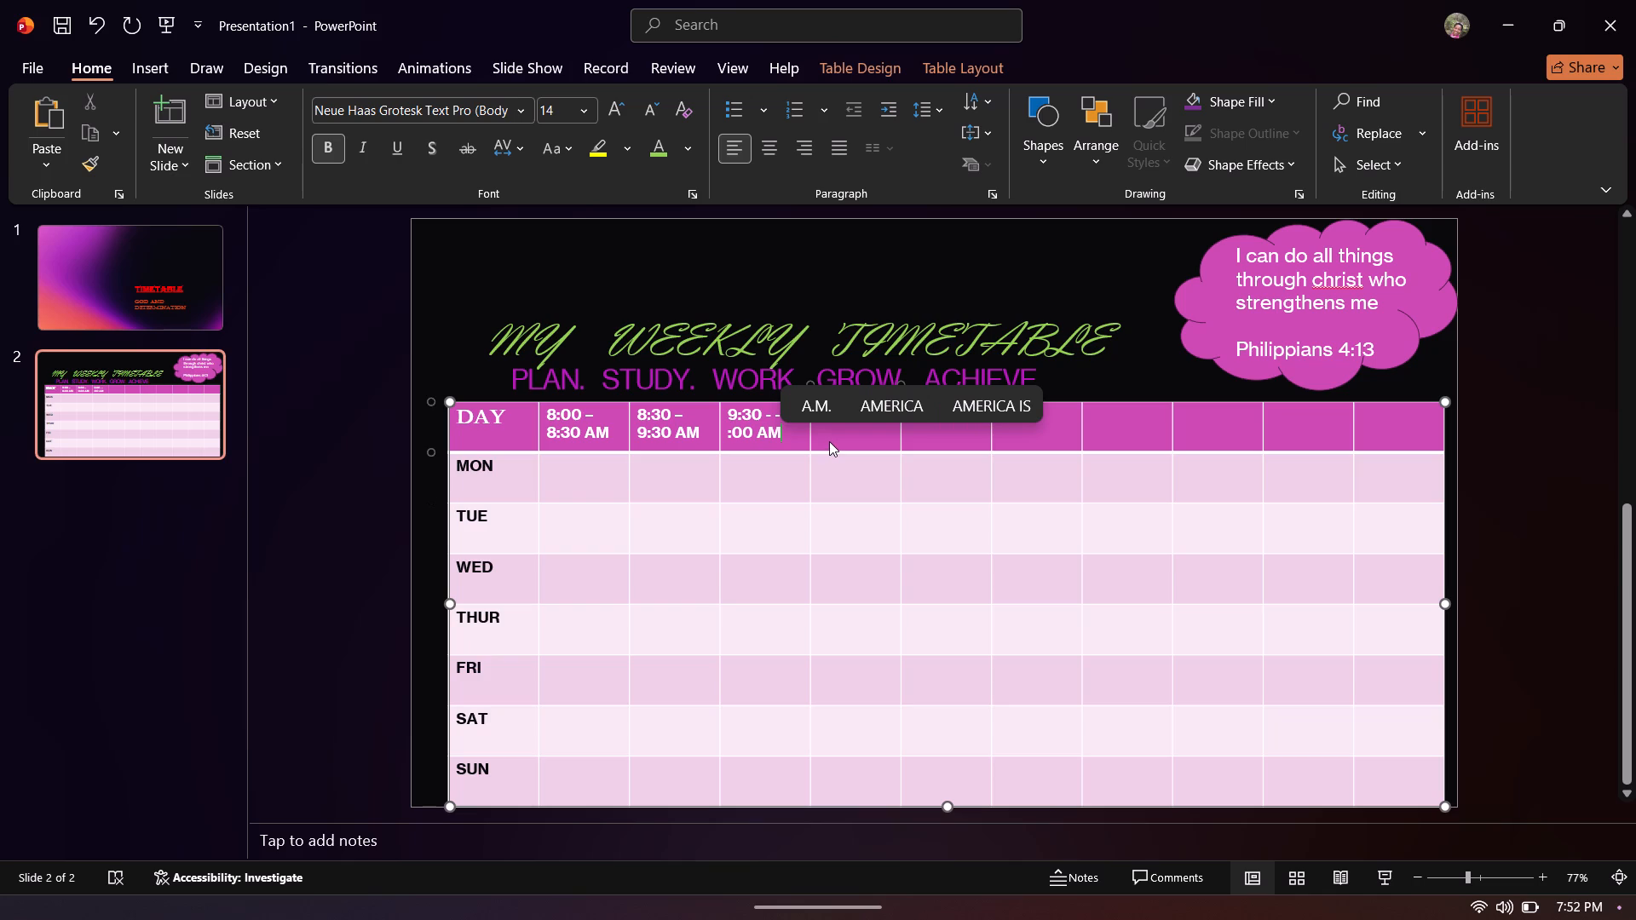
left_click(816, 425)
Correct the time slot in the fourth header cell to read 9:30 - 10:00 AM.
left_click(775, 482)
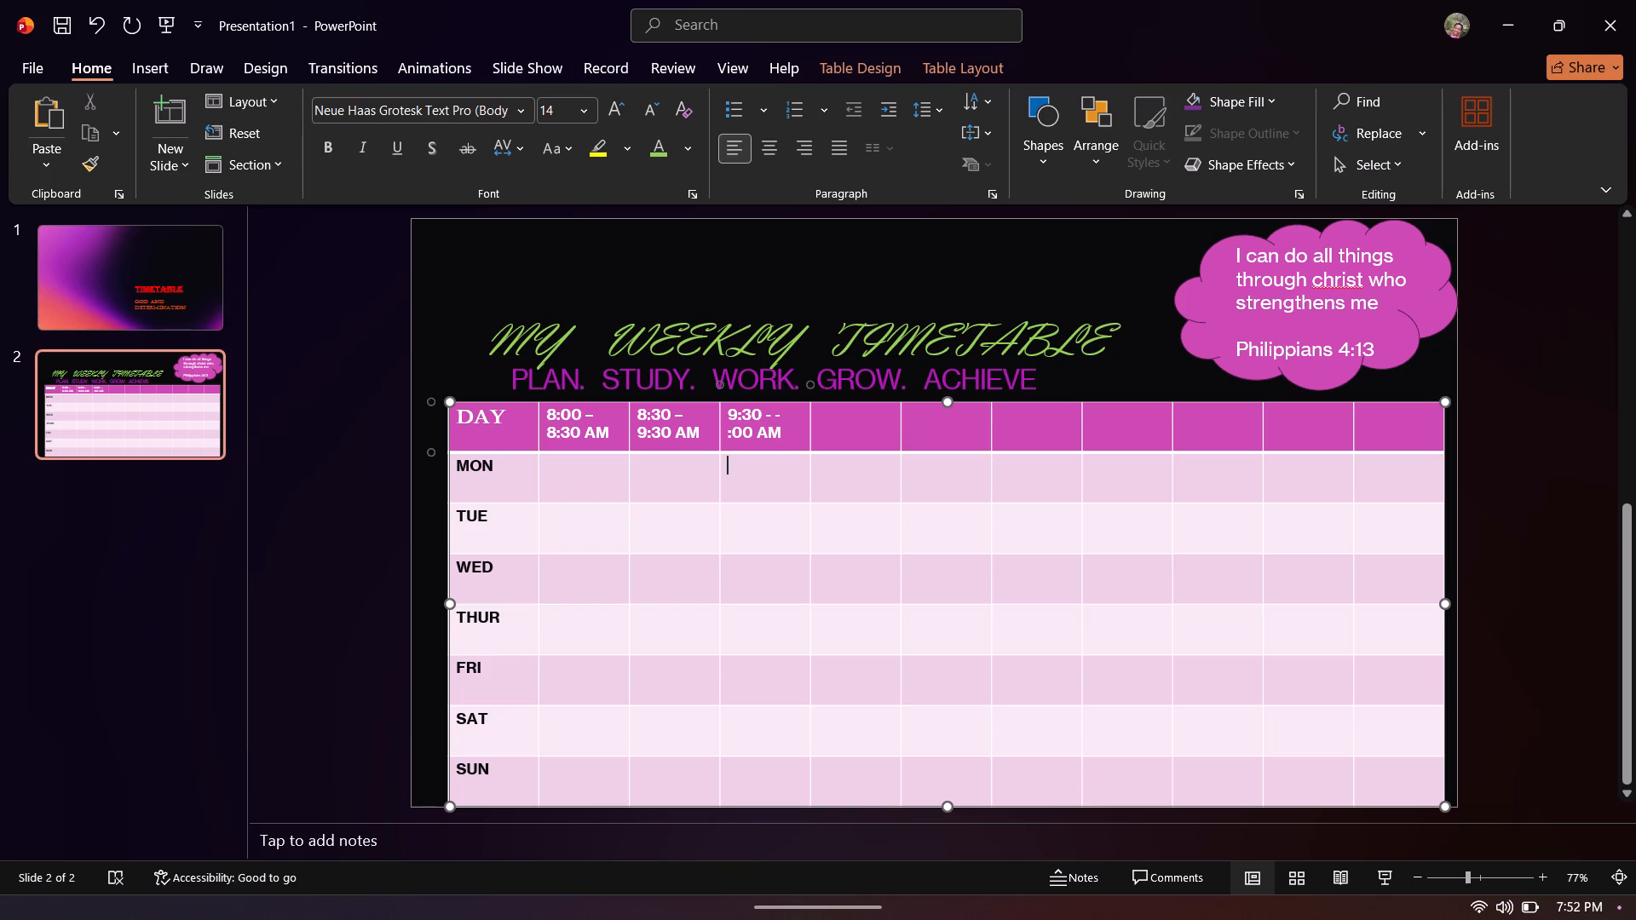
left_click(790, 415)
key("BackSpace")
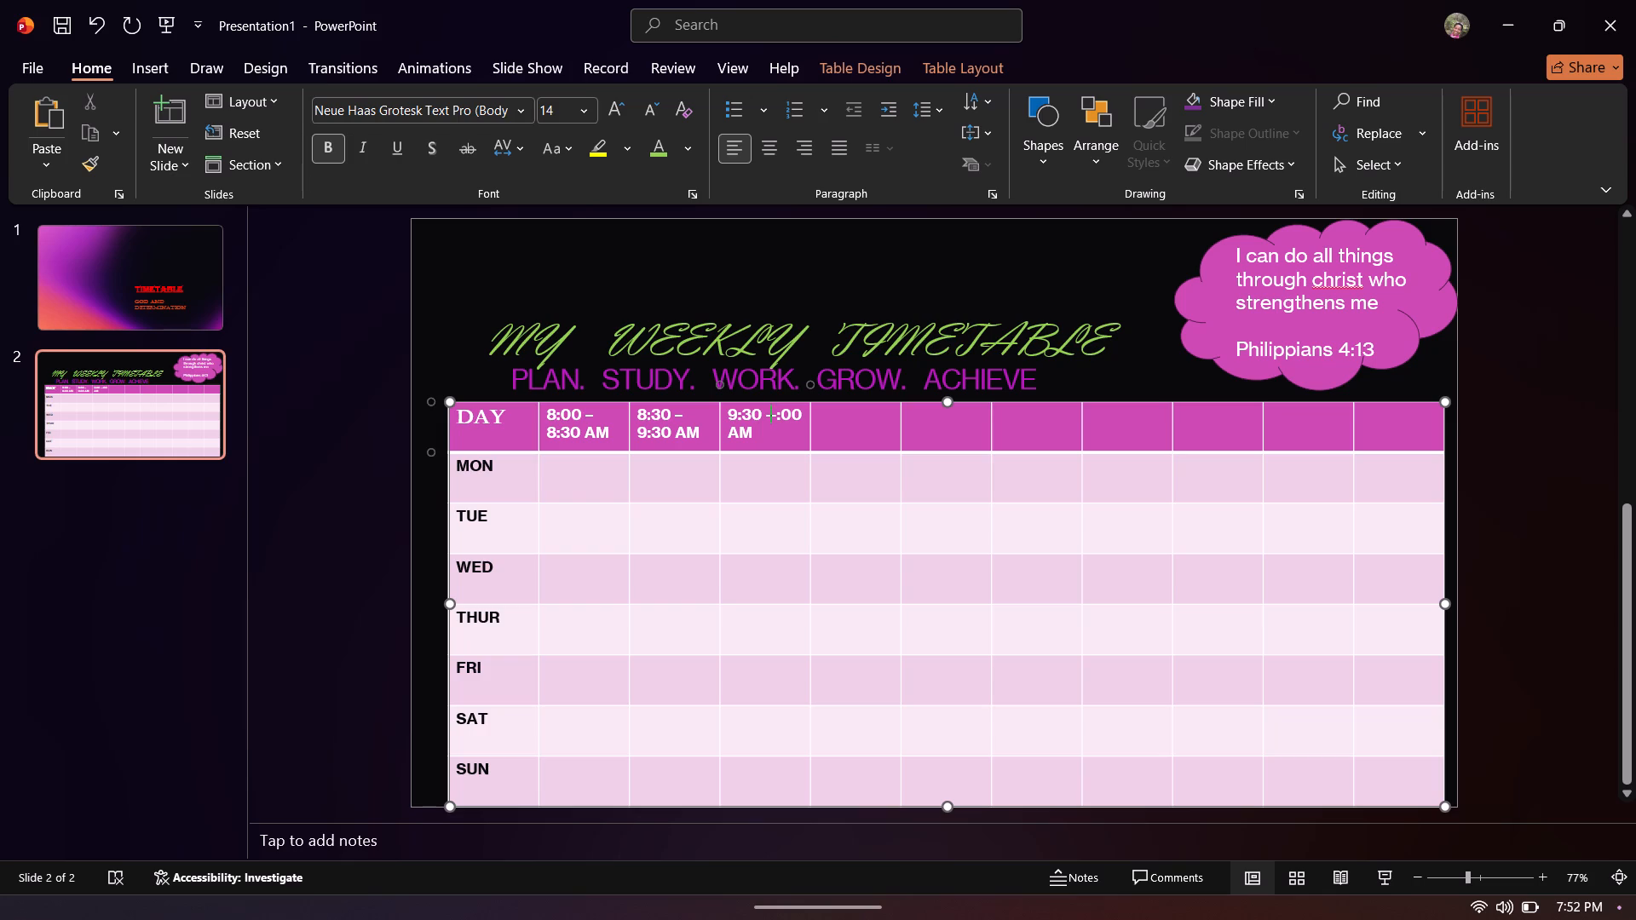
left_click(776, 415)
key("BackSpace")
key("0")
key("BackSpace")
key("1")
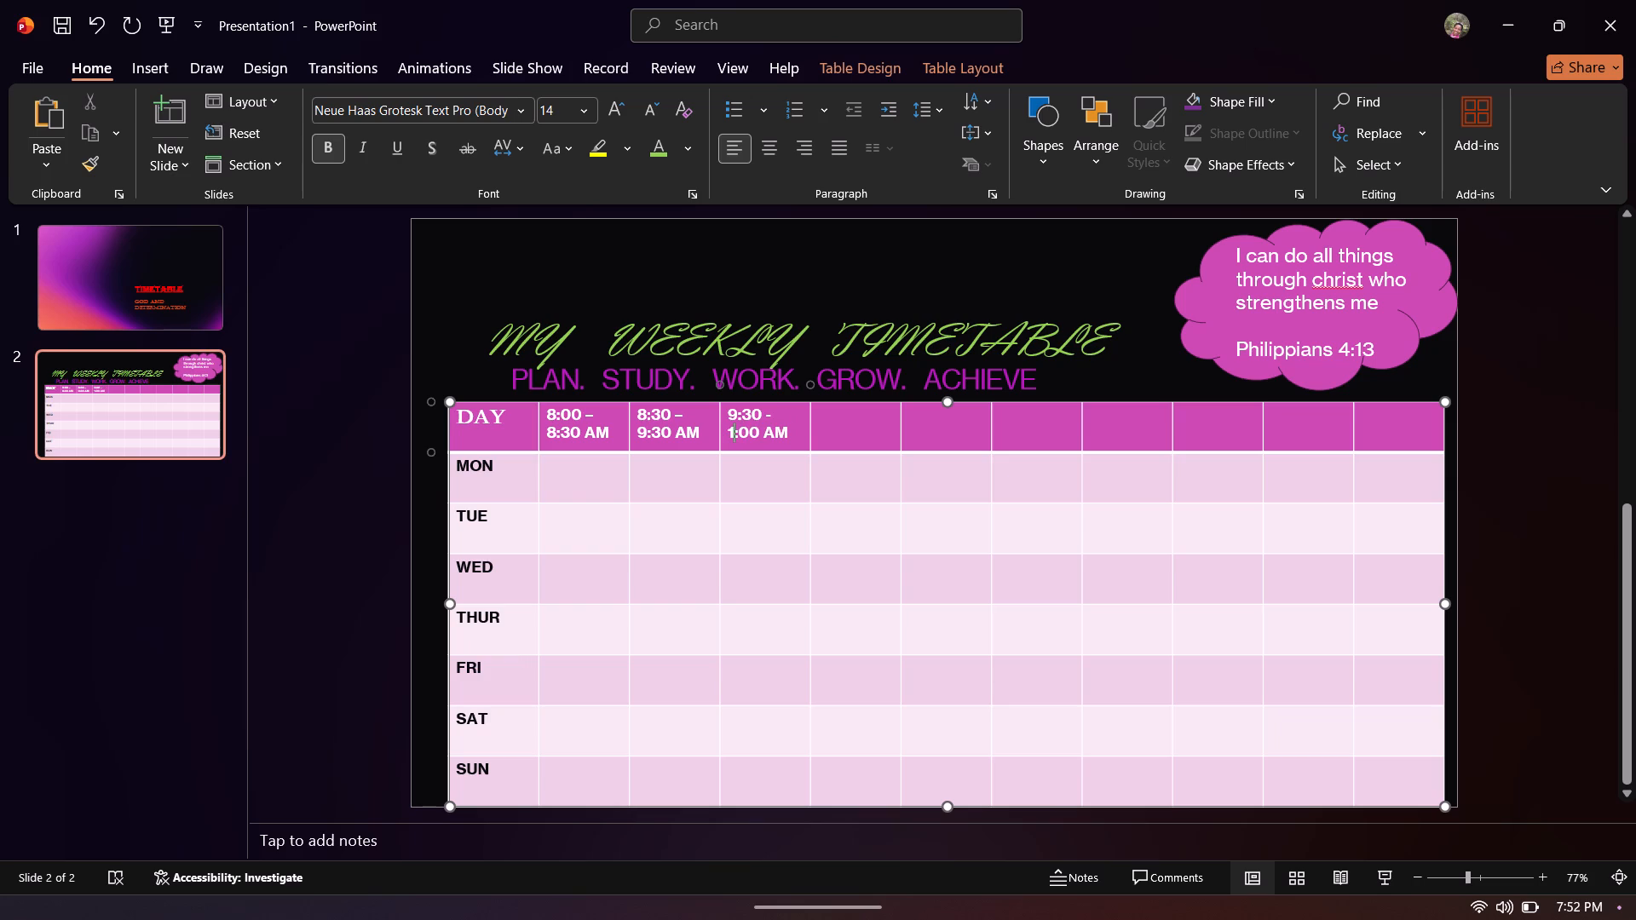
key("0")
Enter 10:00 AM 1:00 PM in the fifth cell of the table's header row.
left_click(820, 426)
key("1")
key("0")
type(":00")
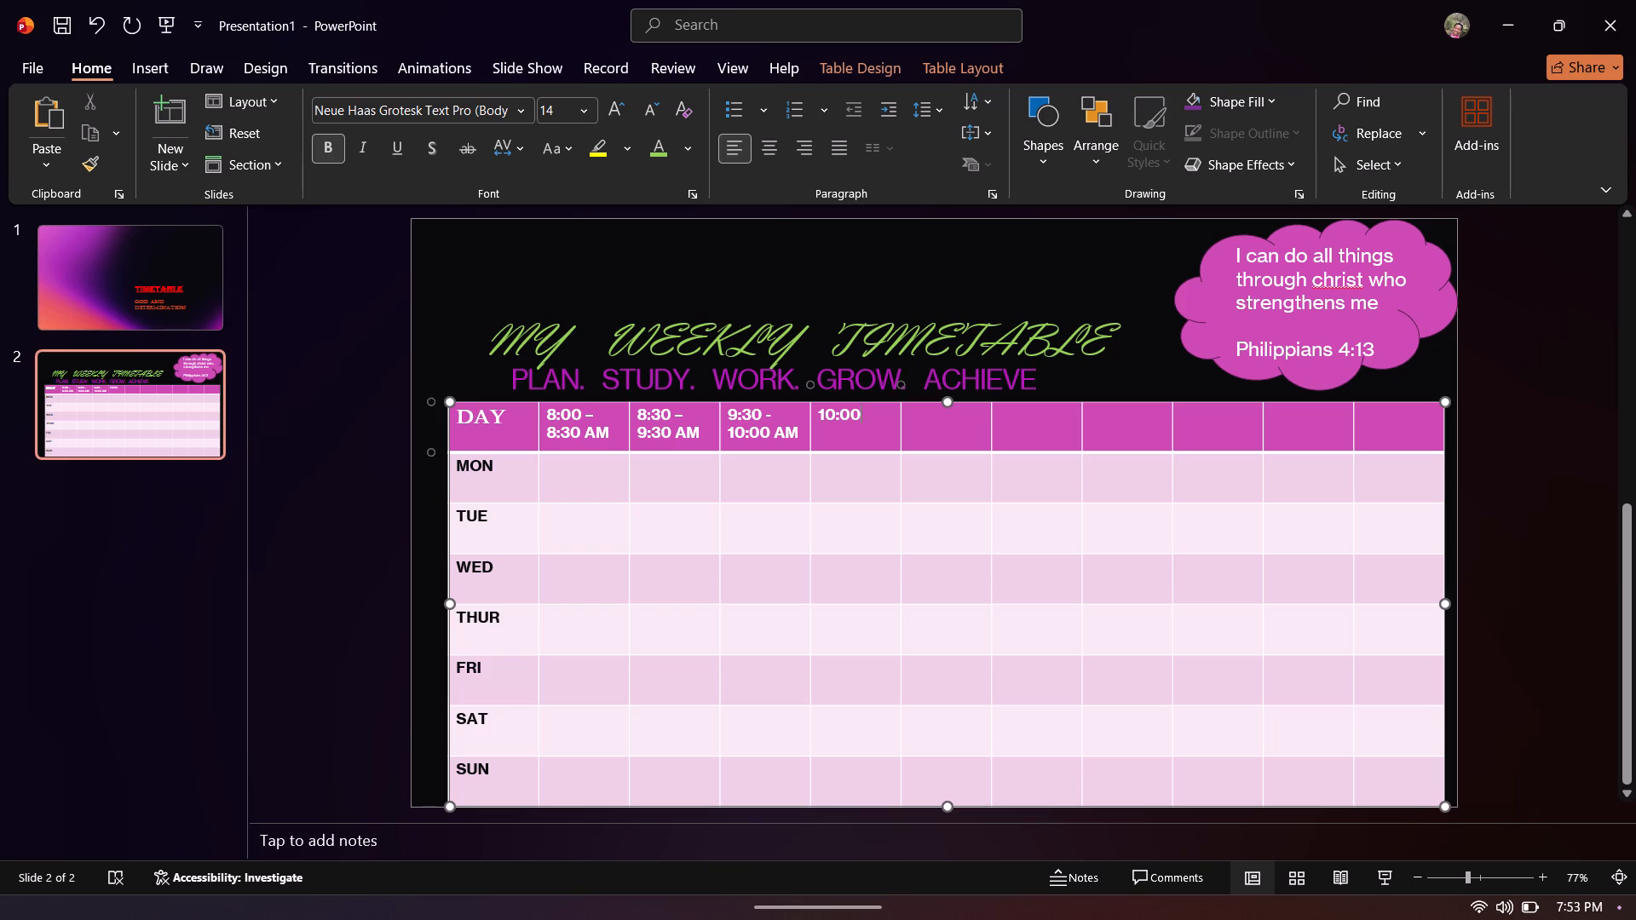
key("space")
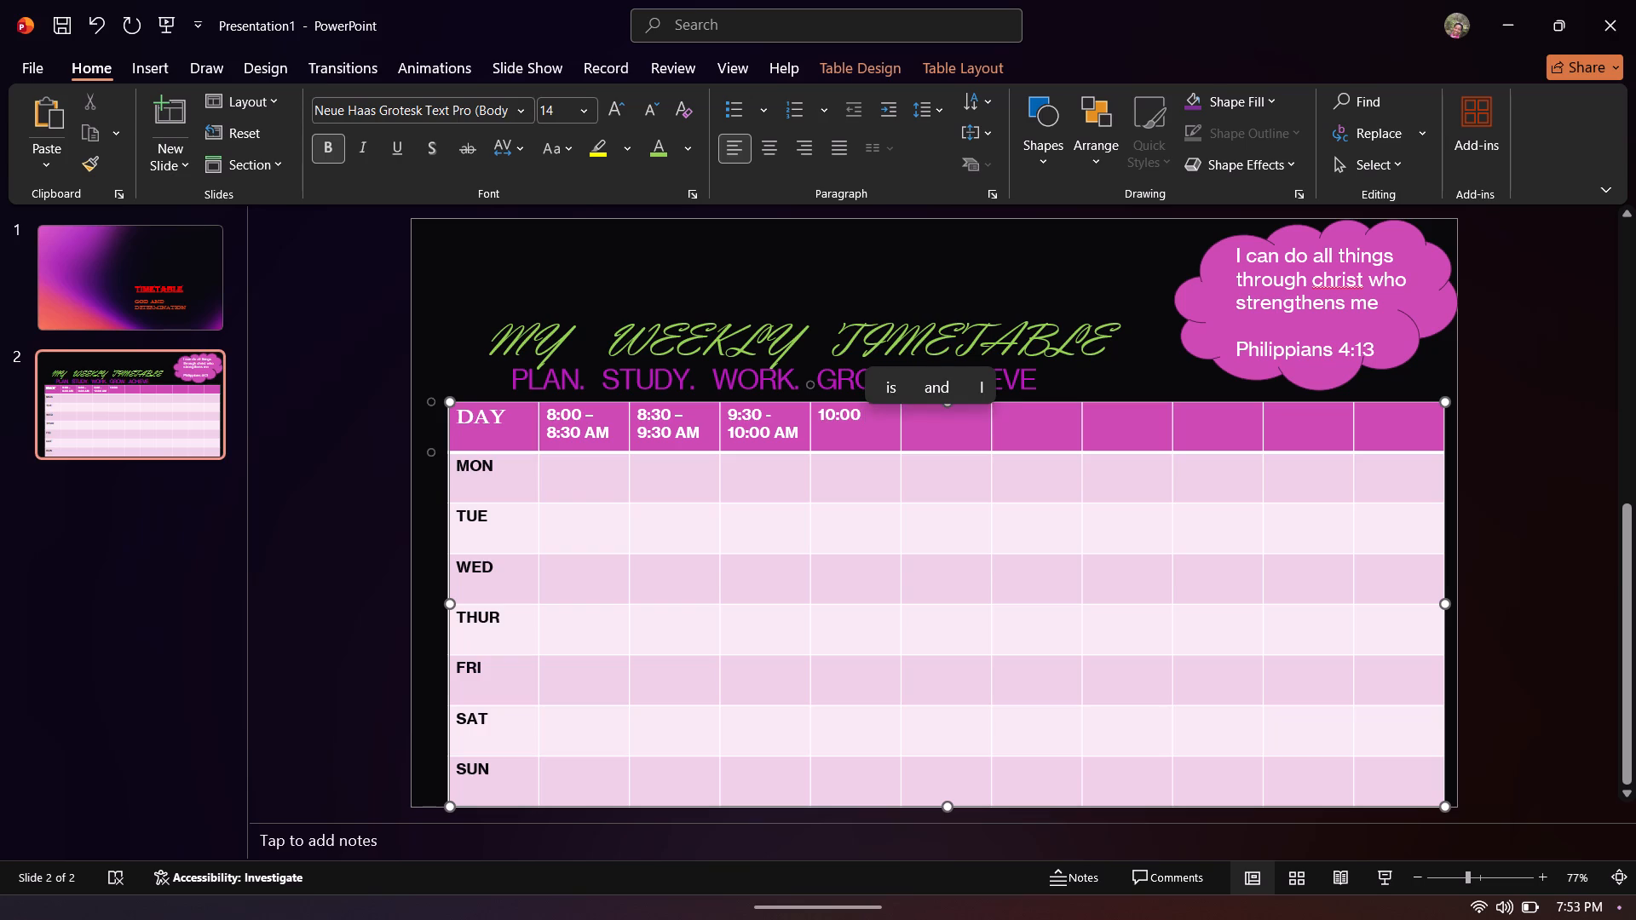
type("AM")
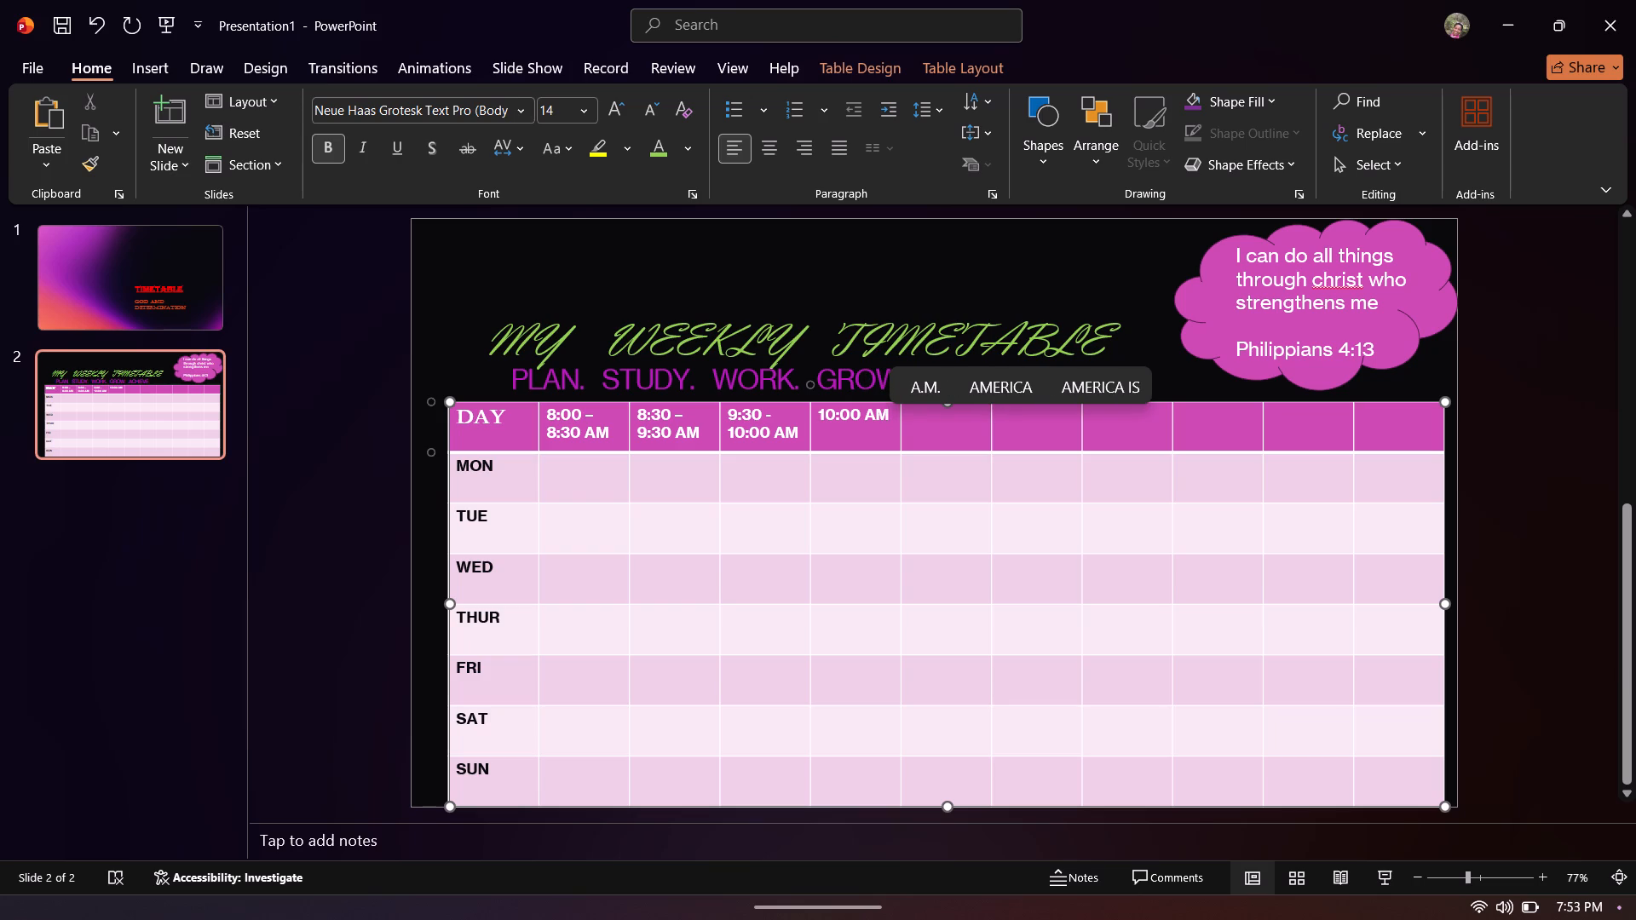
key("1")
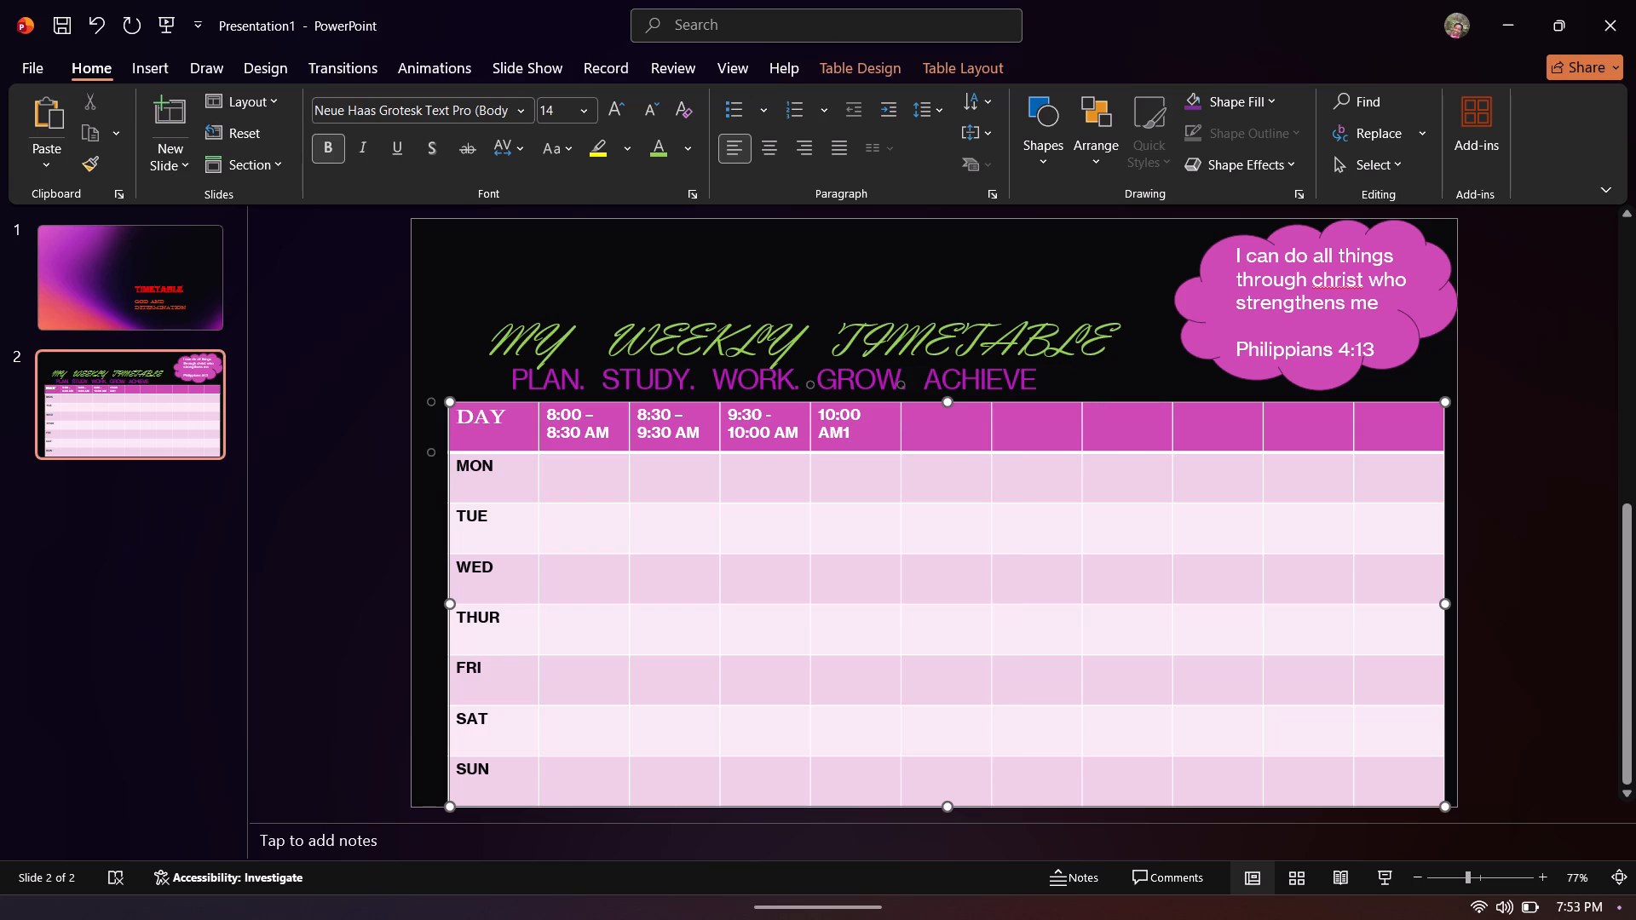
key("BackSpace")
key("space")
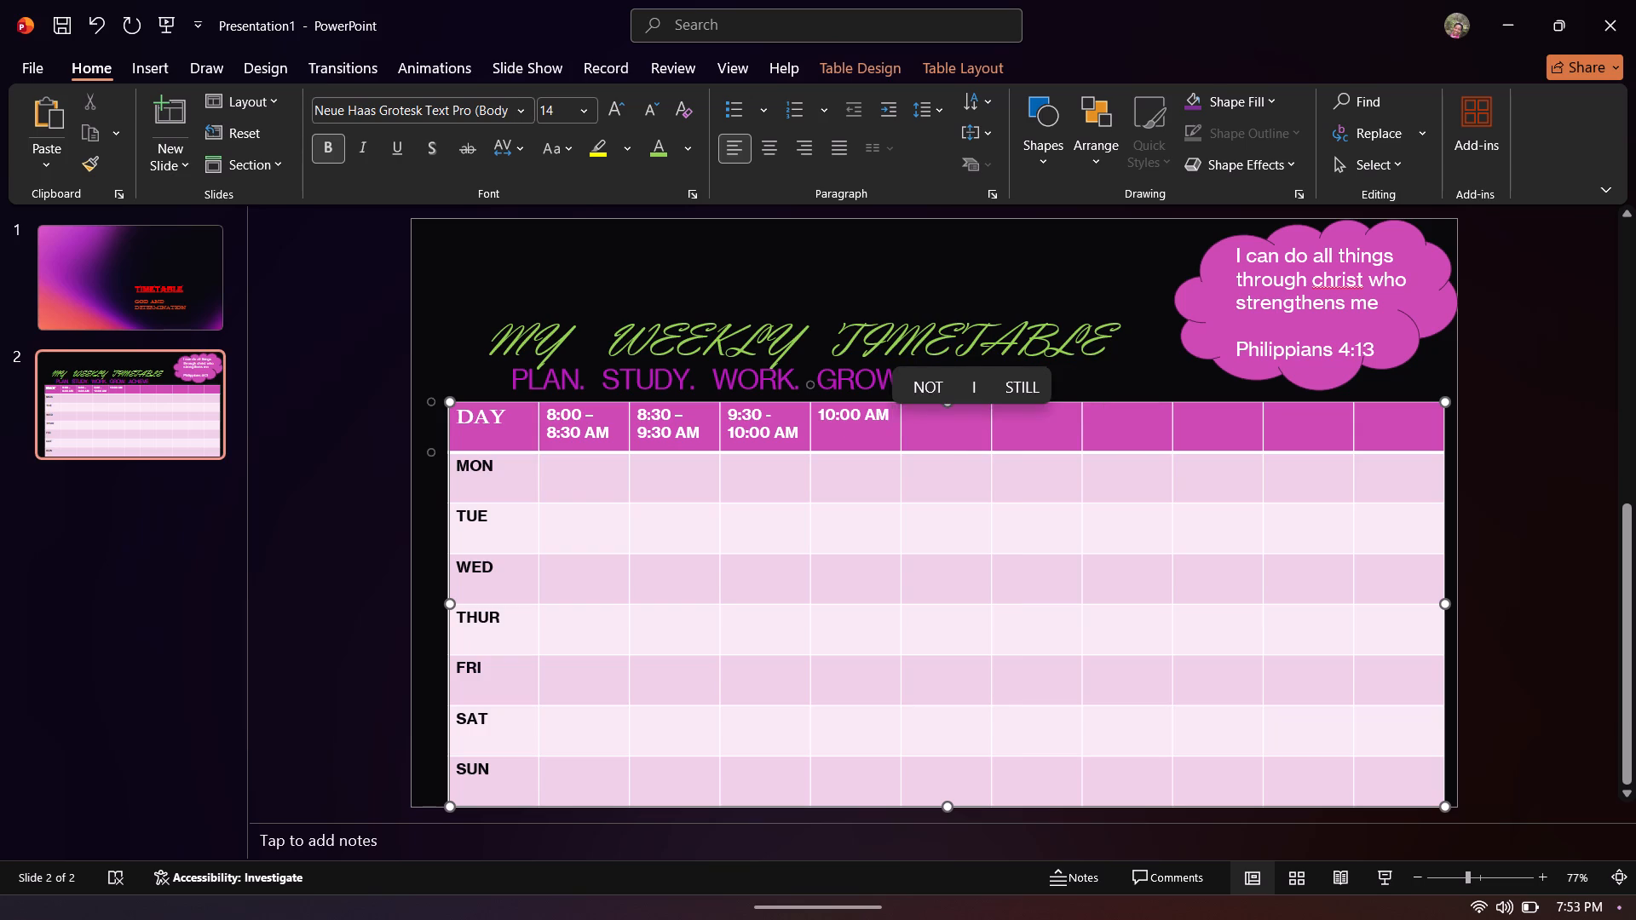
key("1")
key("shift+colon")
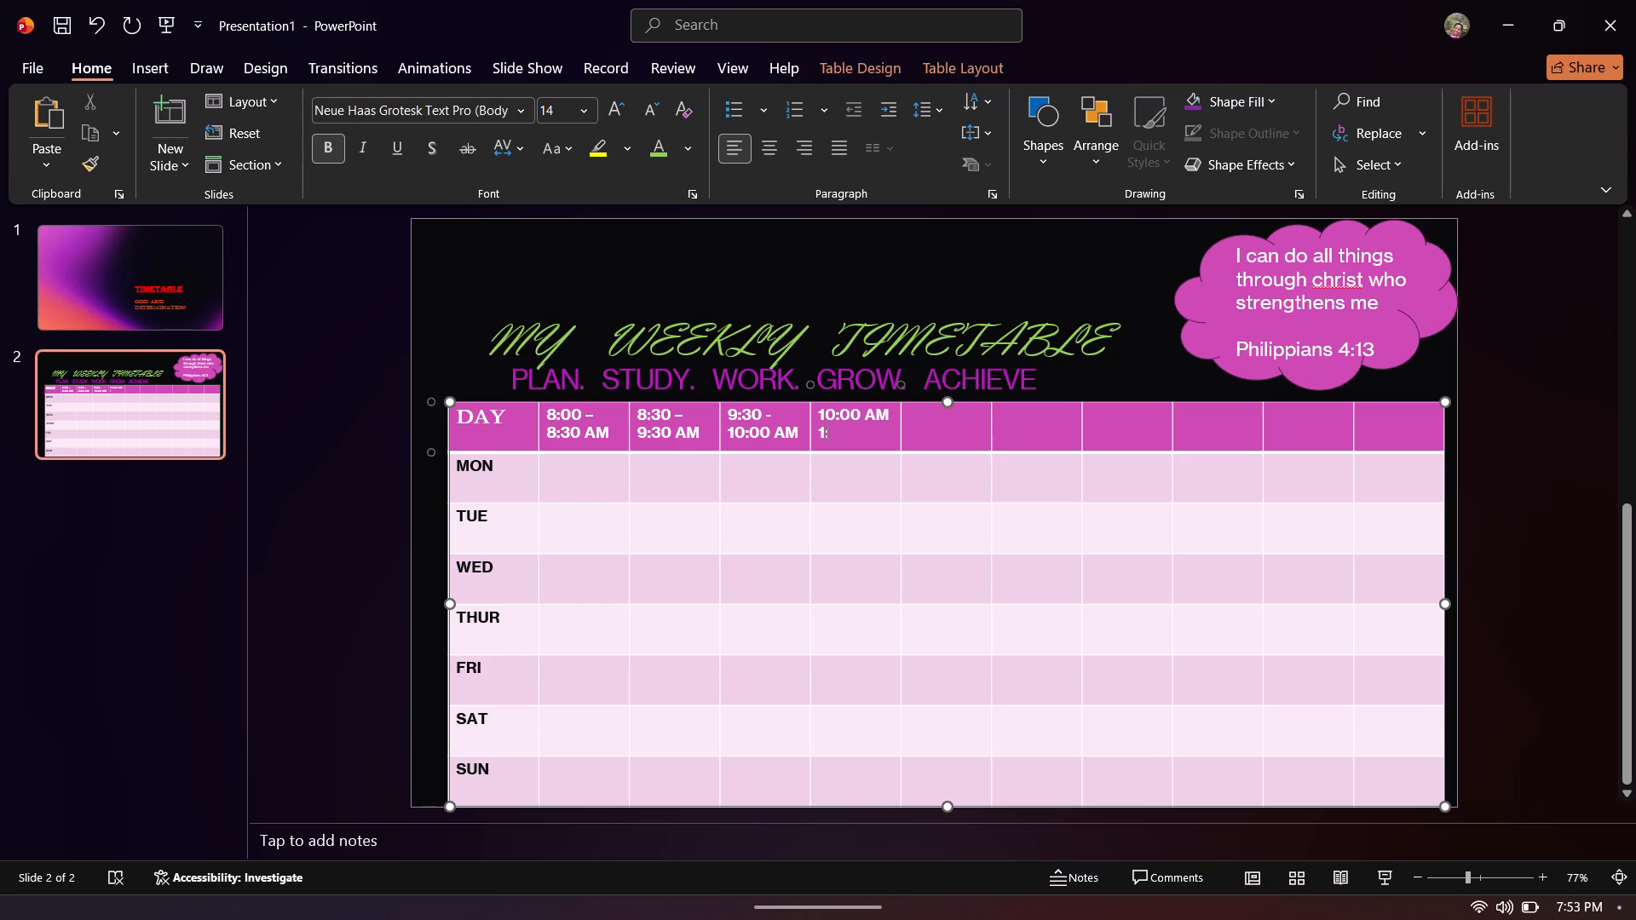
type("00")
key("space")
type("PM")
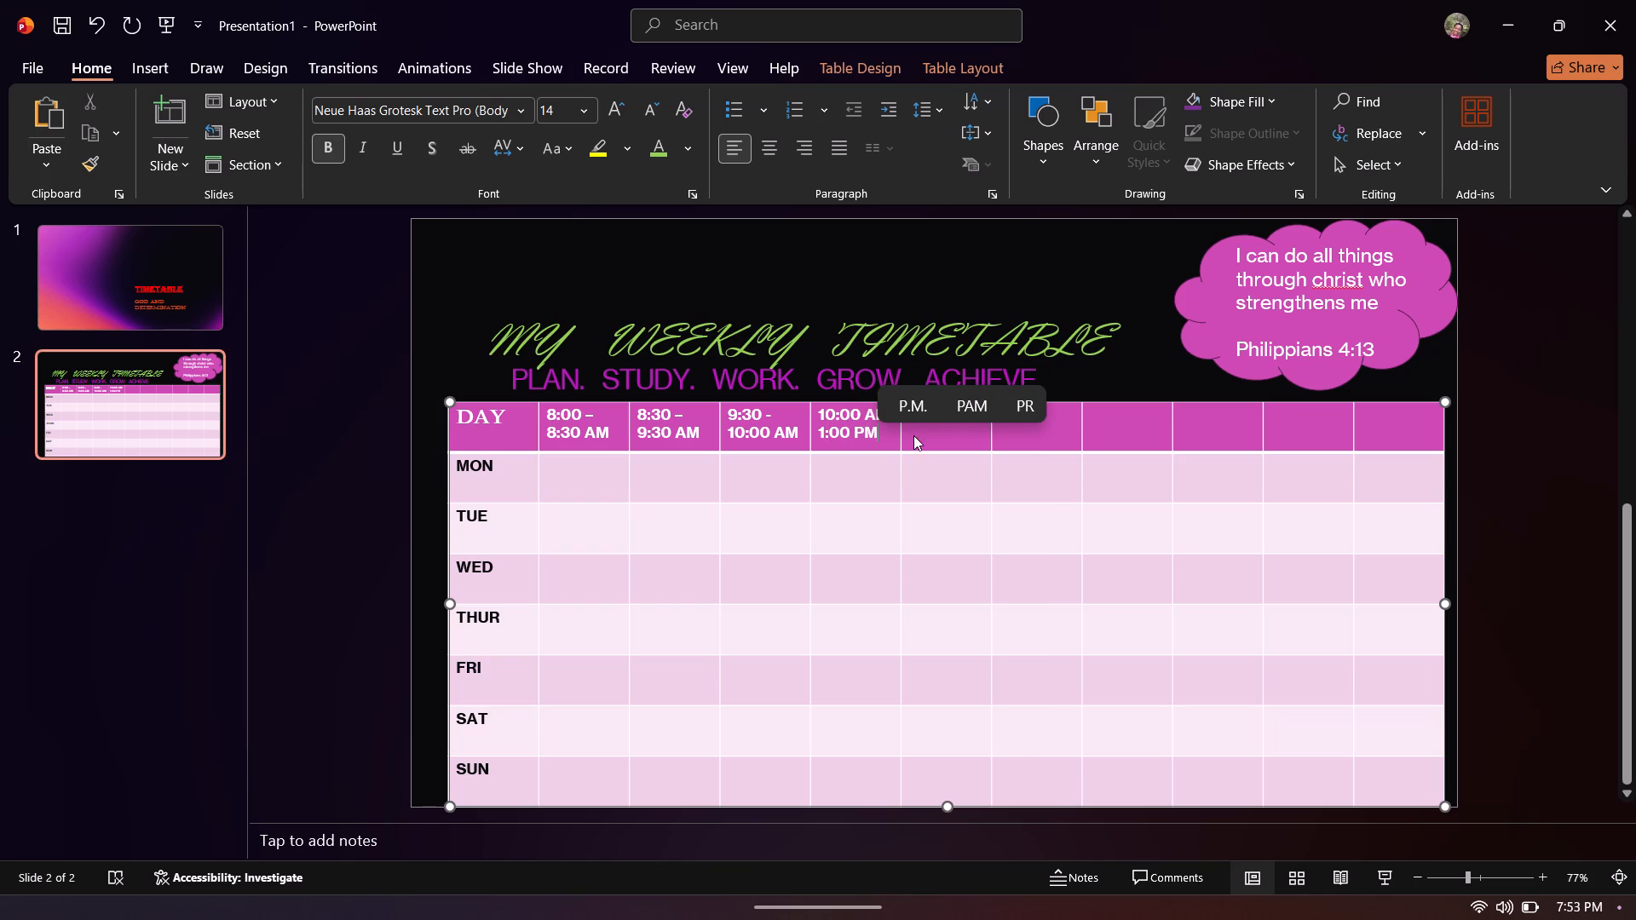
Enter 1:00 – 2:00 pm in the sixth cell of the table's header row.
left_click(922, 431)
left_click(914, 435)
left_click(1023, 471)
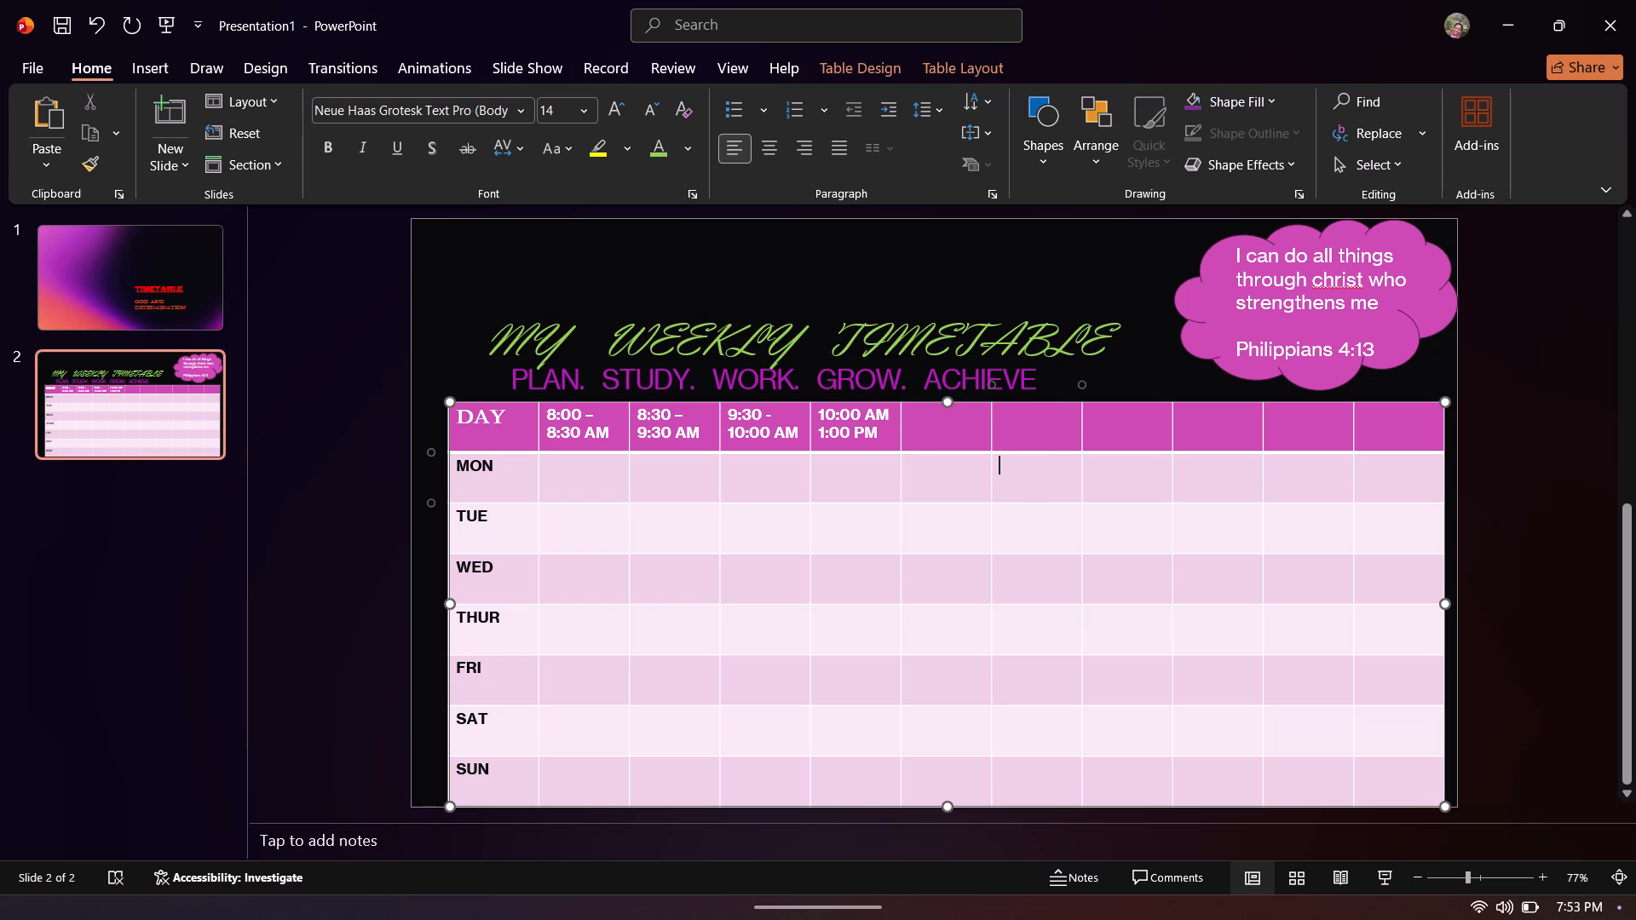
left_click(927, 439)
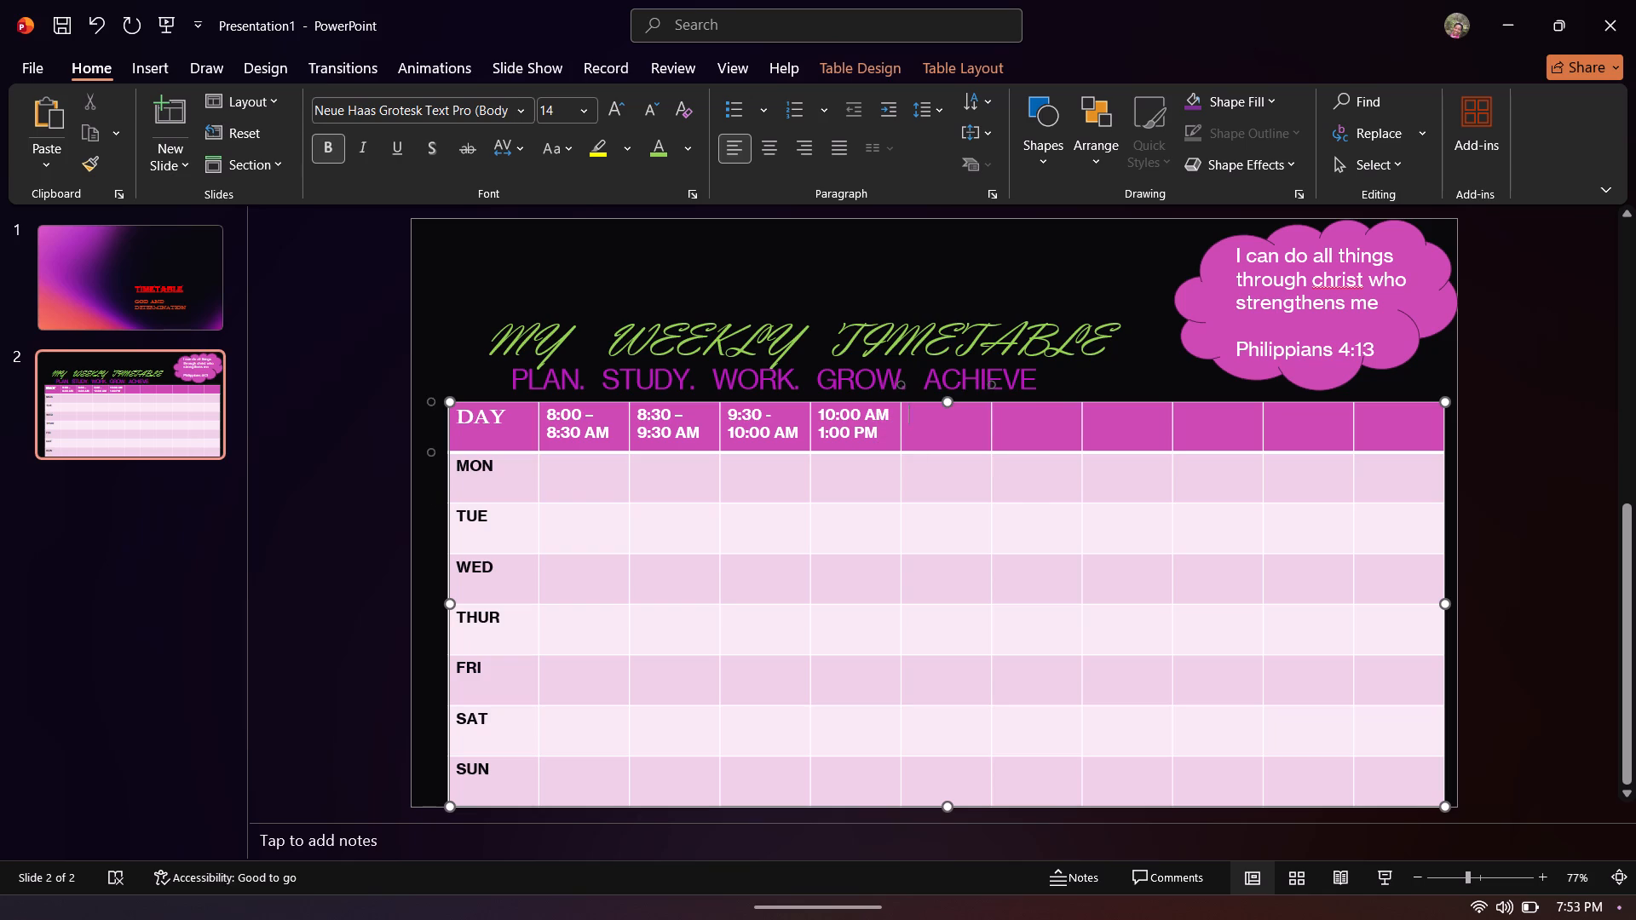
key("1")
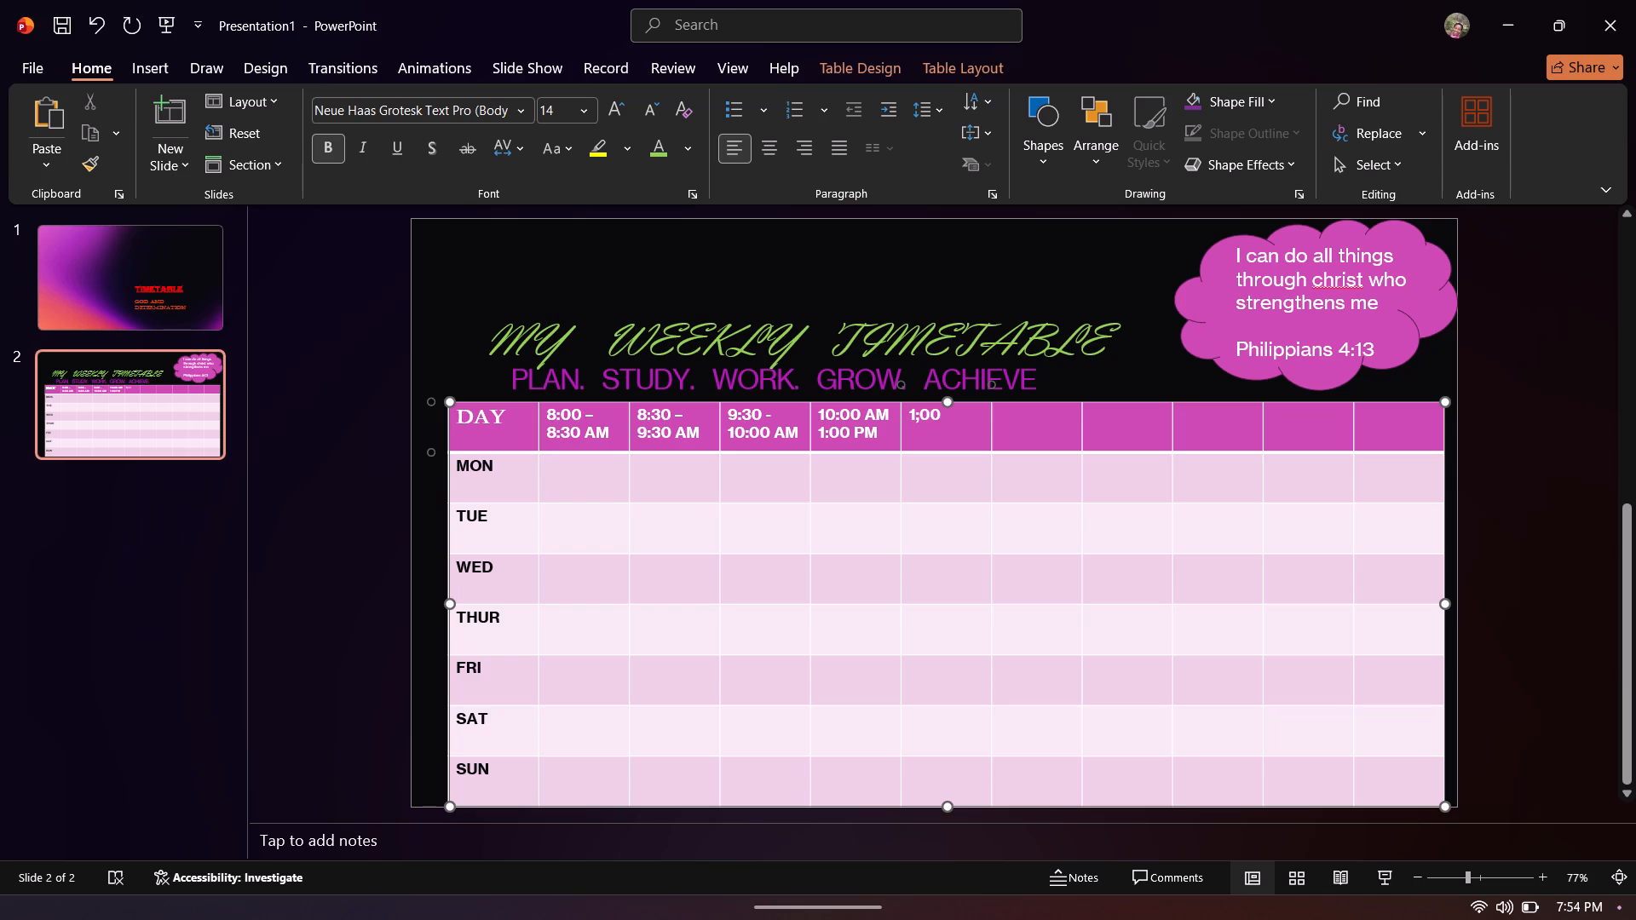
key("space")
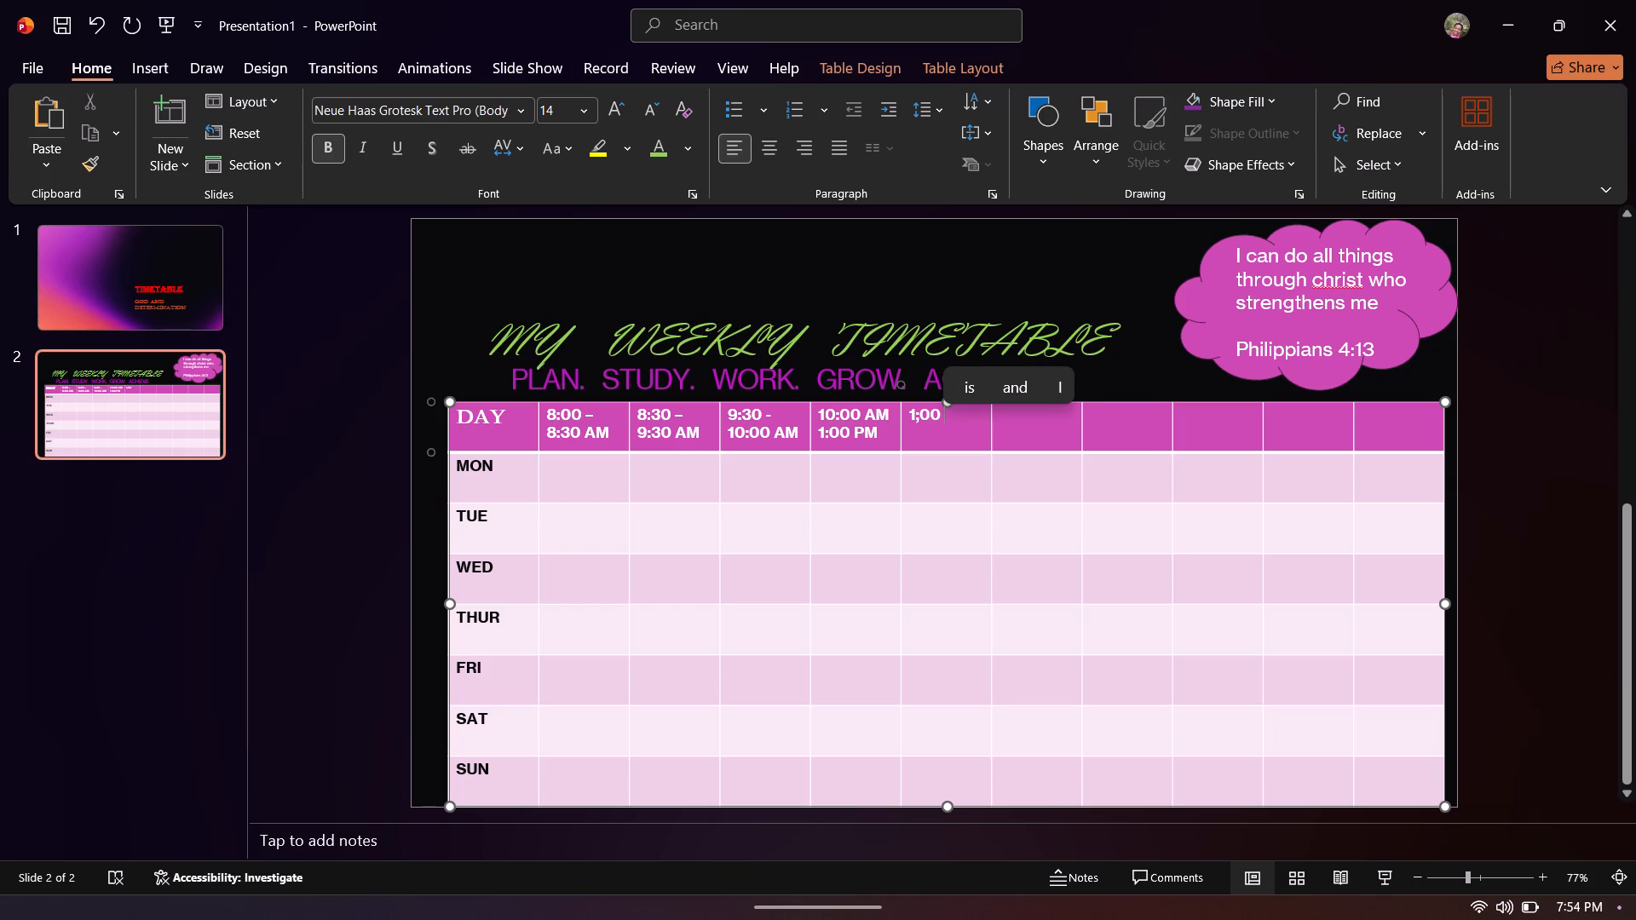
key("BackSpace")
key("BackSpace")
key("BackSpace")
key("BackSpace")
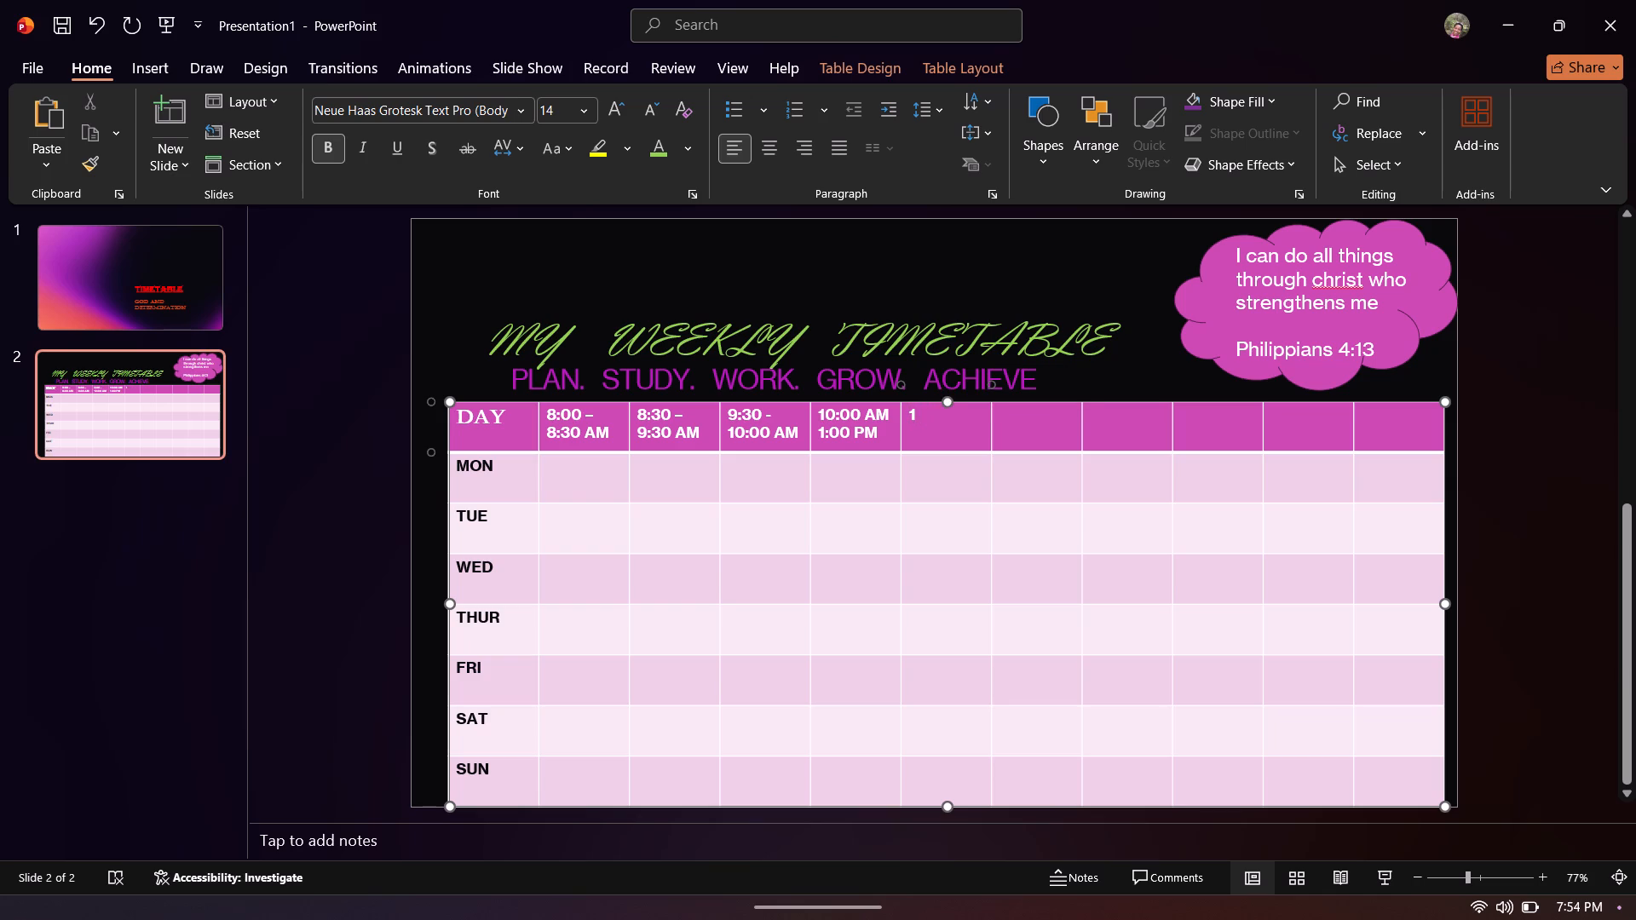
type(":00 -")
key("space")
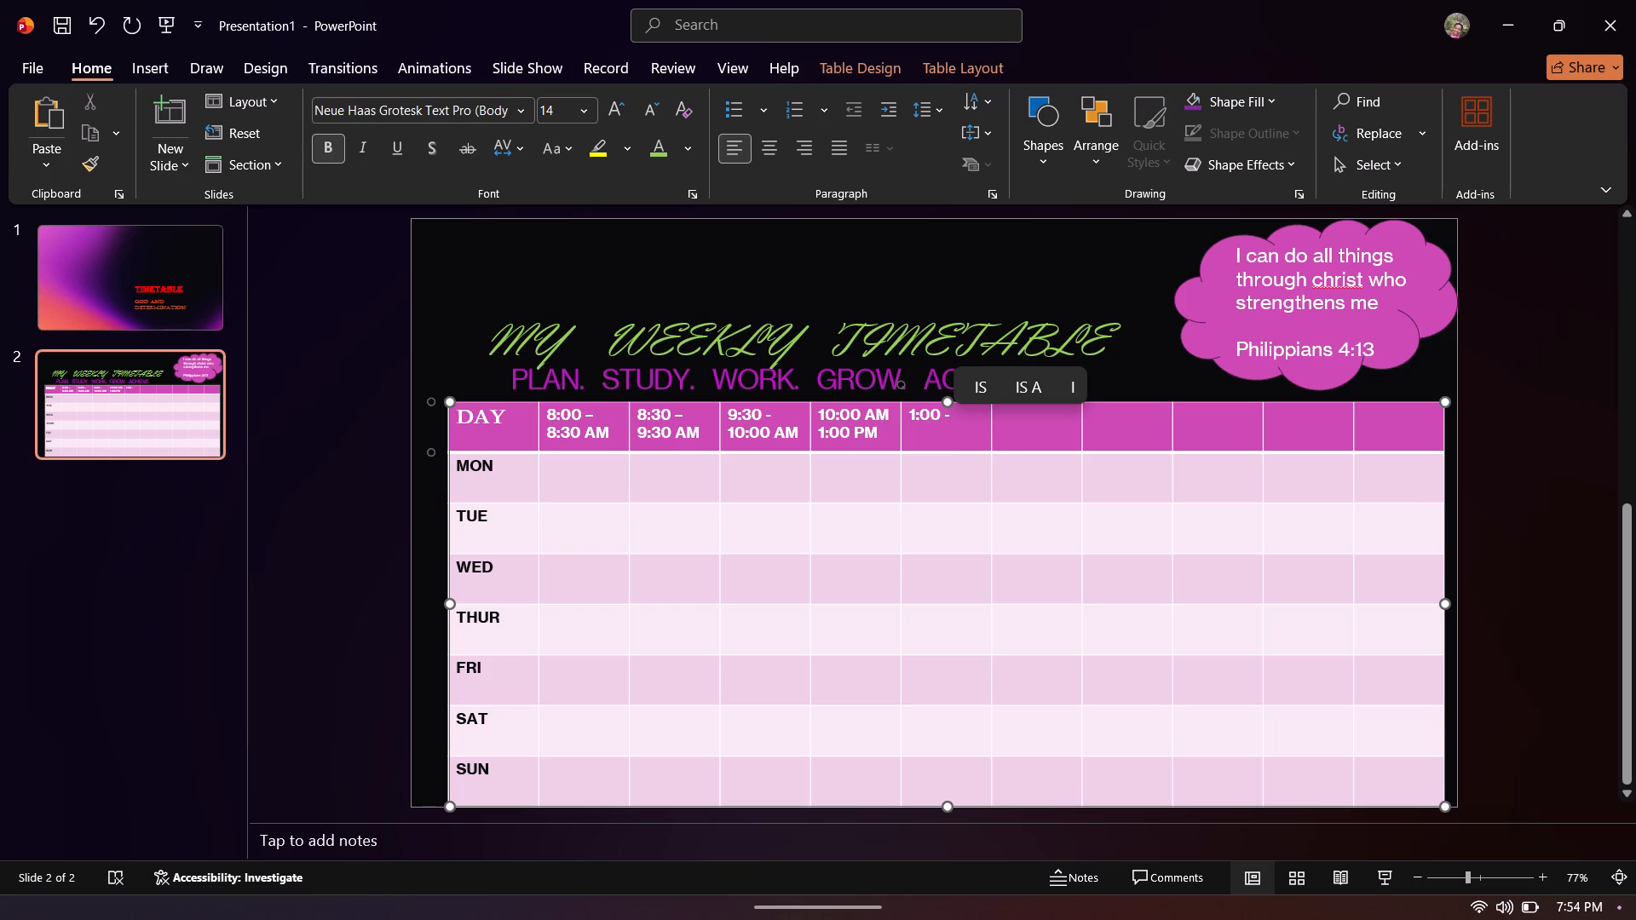
key("2")
type(":00")
key("space")
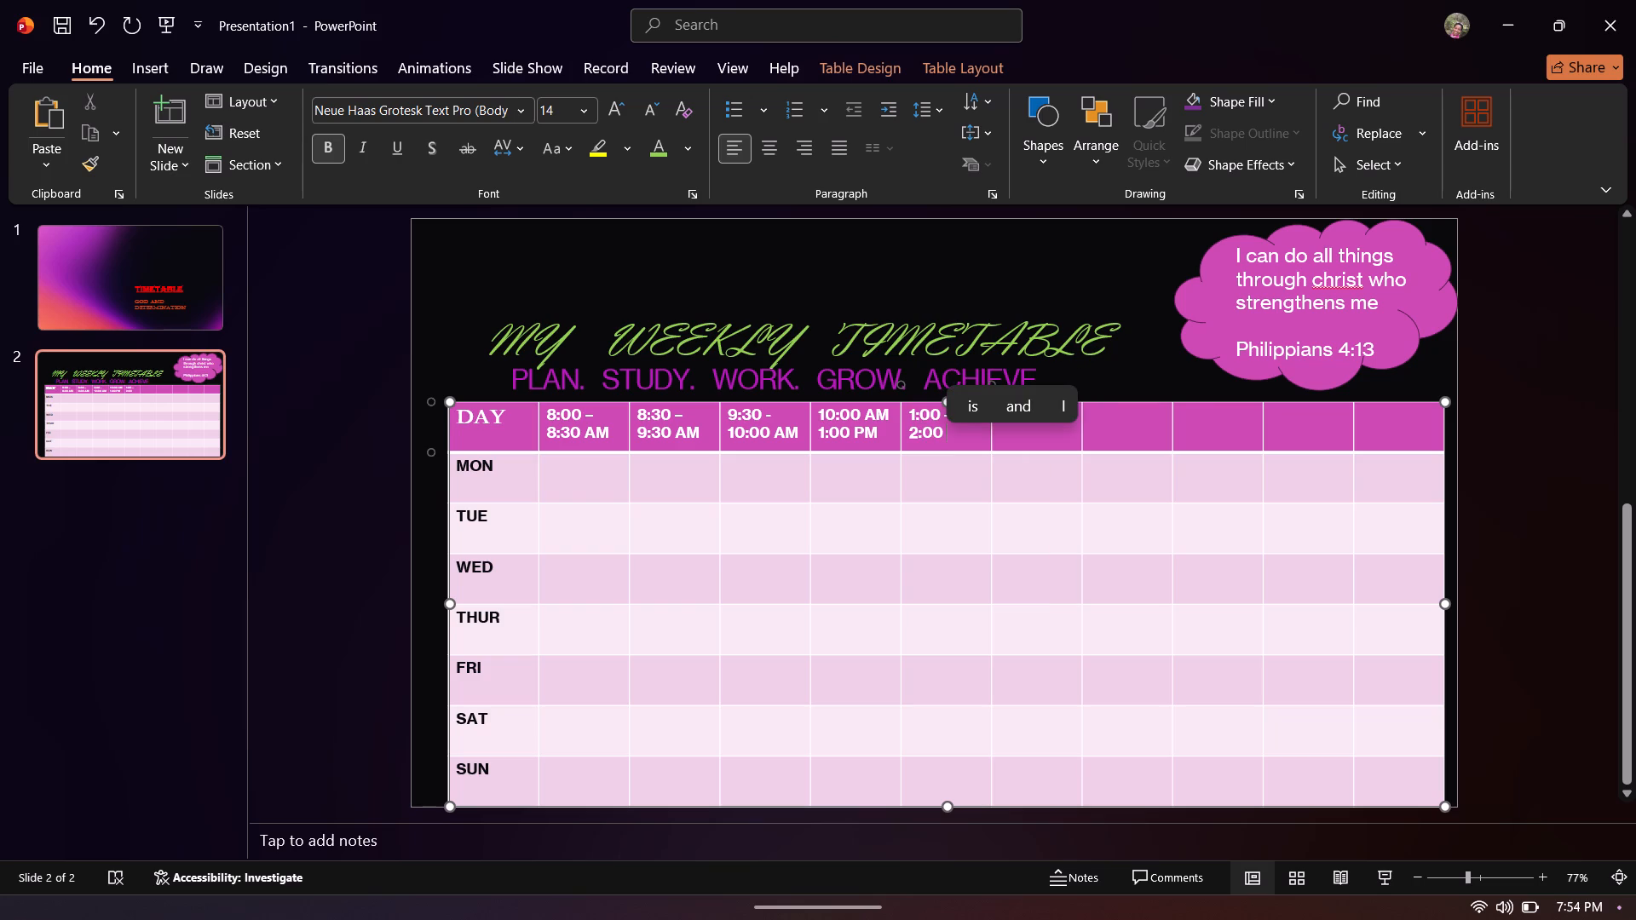
type("pm")
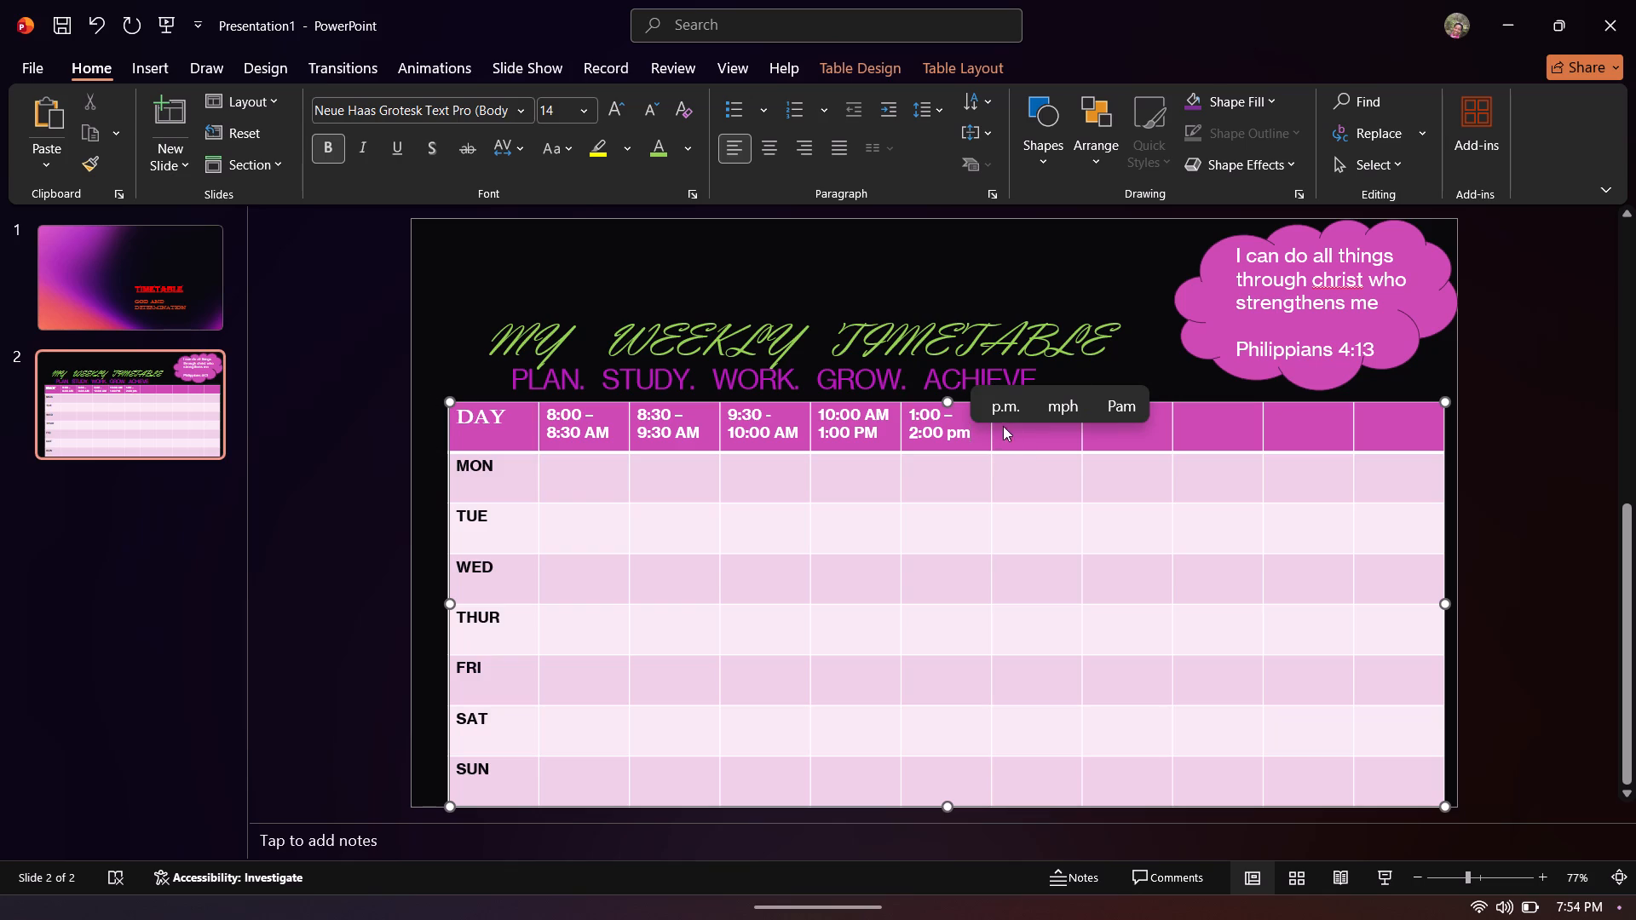
Enter 2:00 – 3:30 pm in the seventh cell of the table's header row.
left_click(1011, 456)
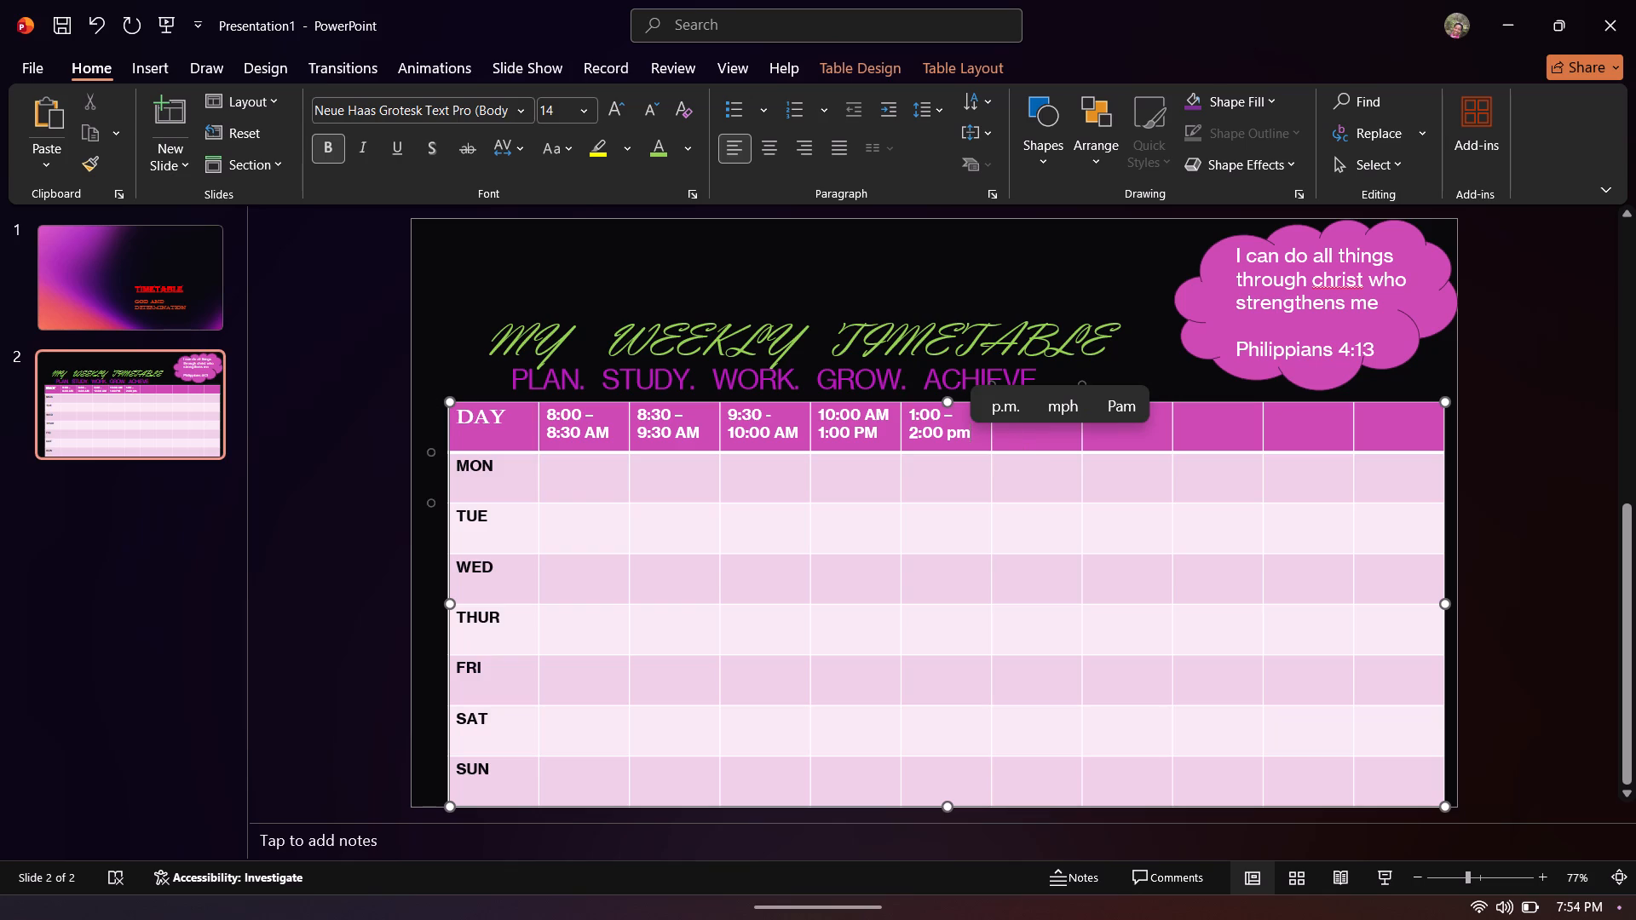
left_click(1011, 458)
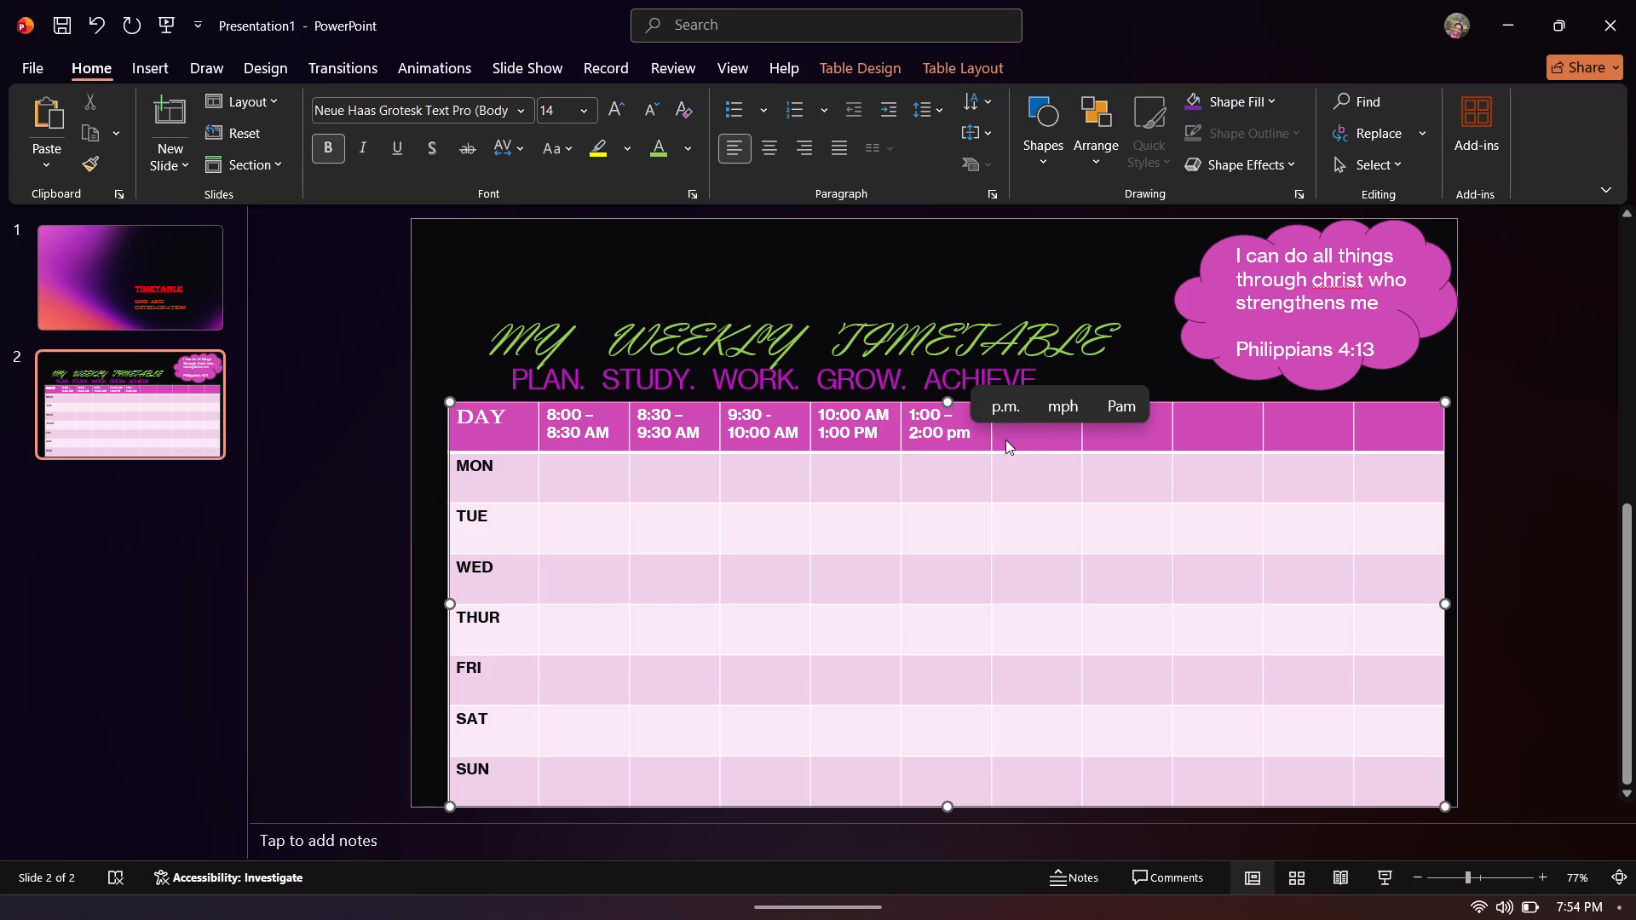
left_click(1011, 471)
left_click(1011, 431)
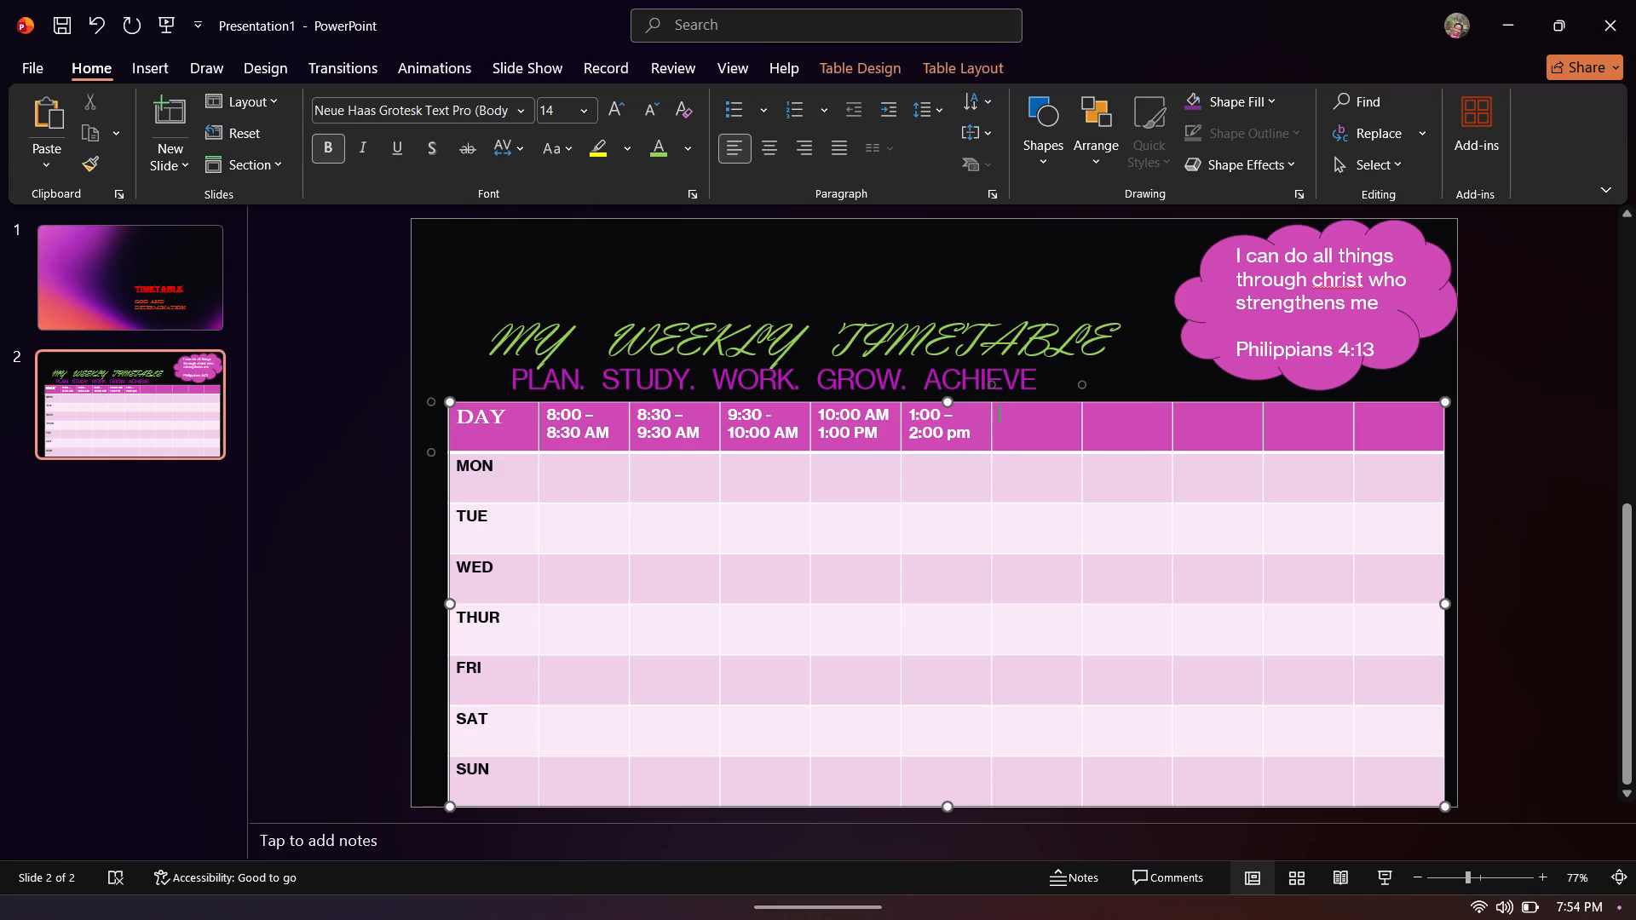
key("2")
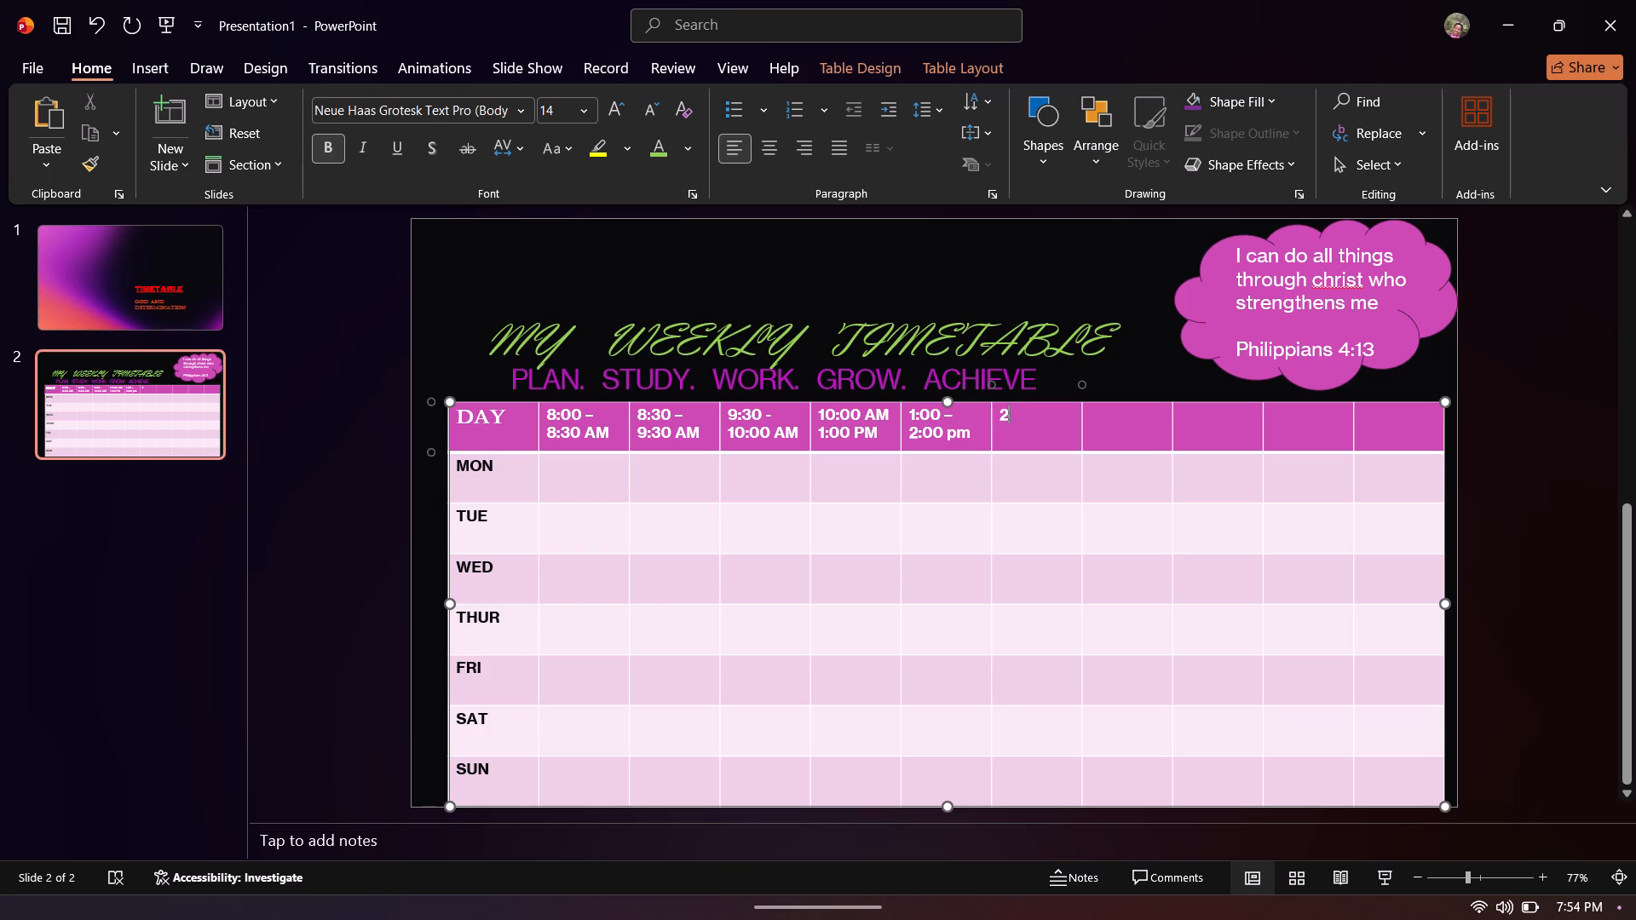
type(":00")
key("space")
key("space")
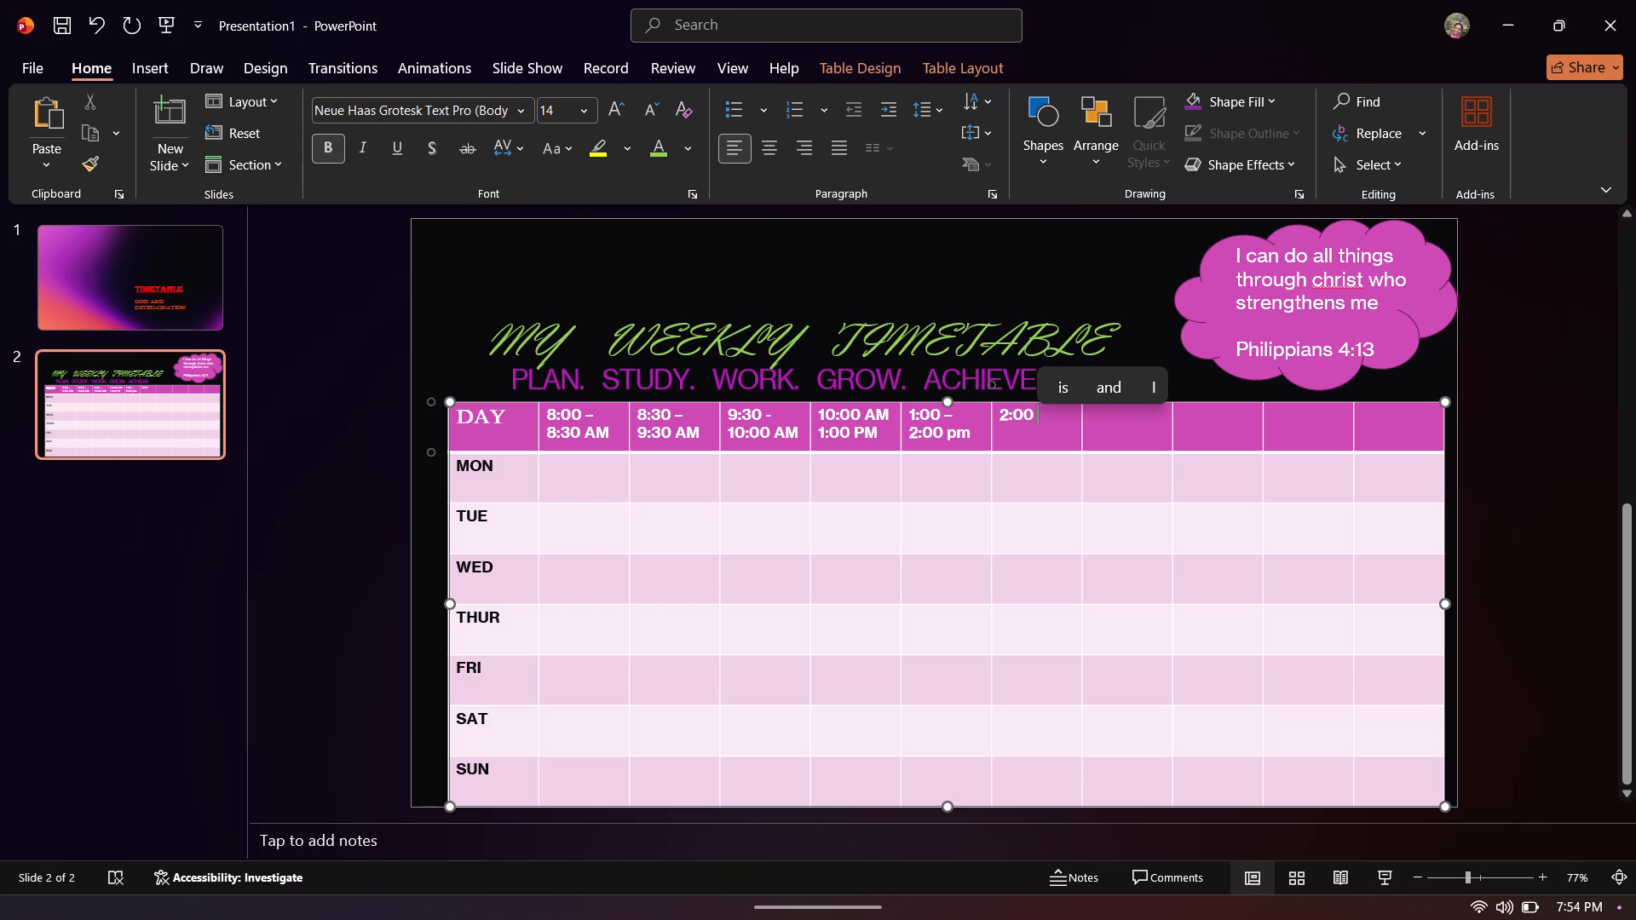
key("BackSpace")
type("-")
key("space")
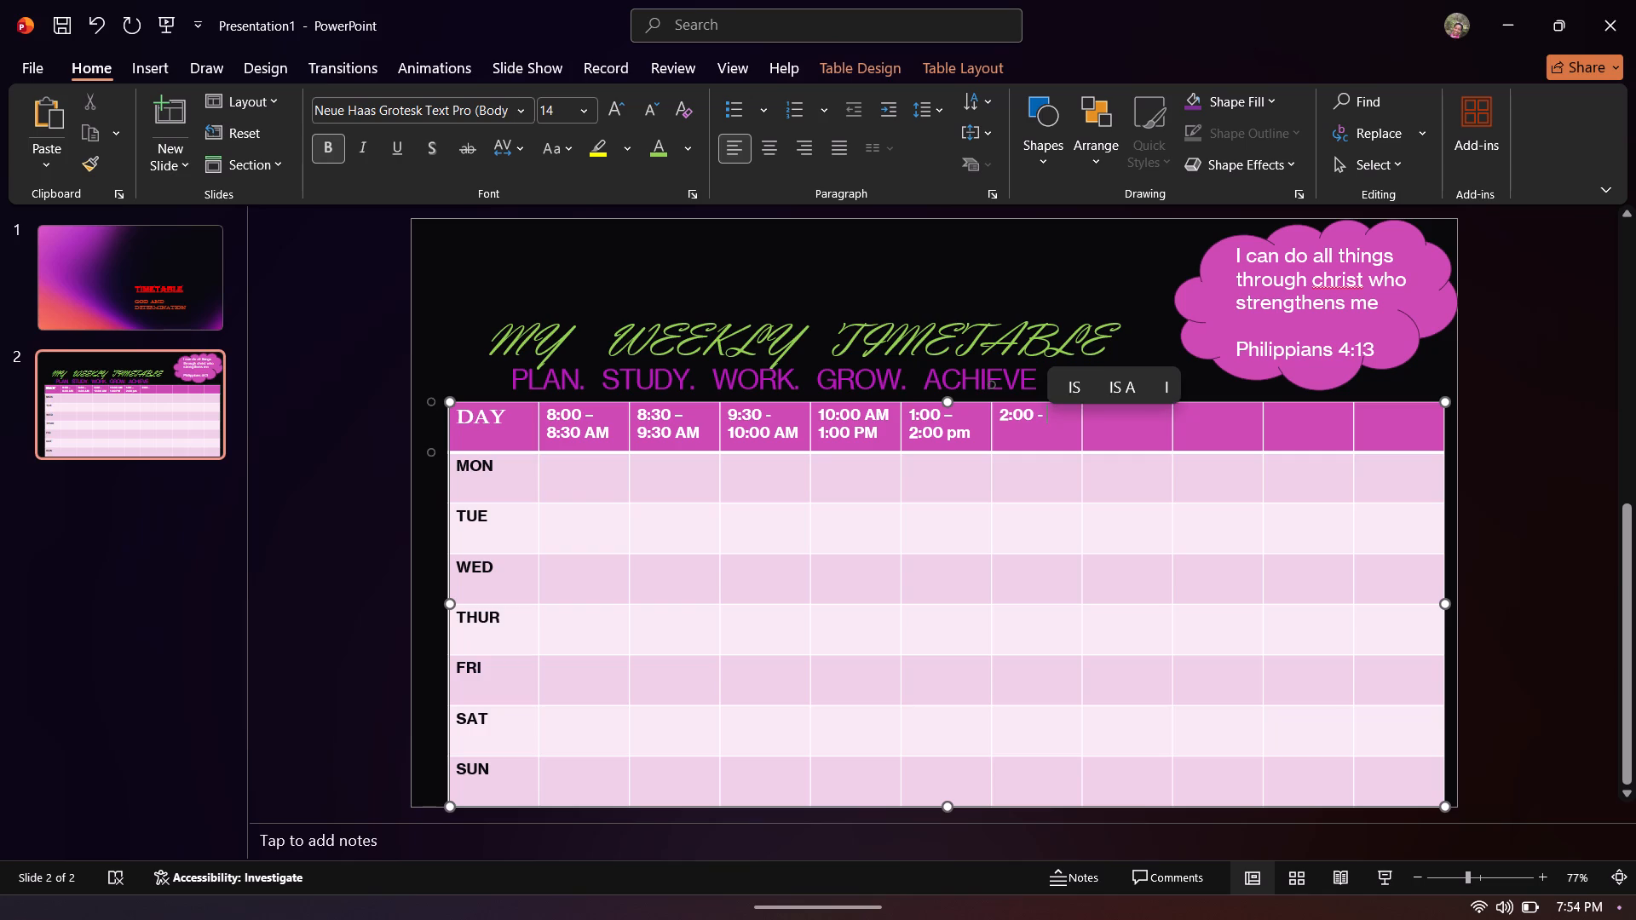
key("3")
key("shift+colon")
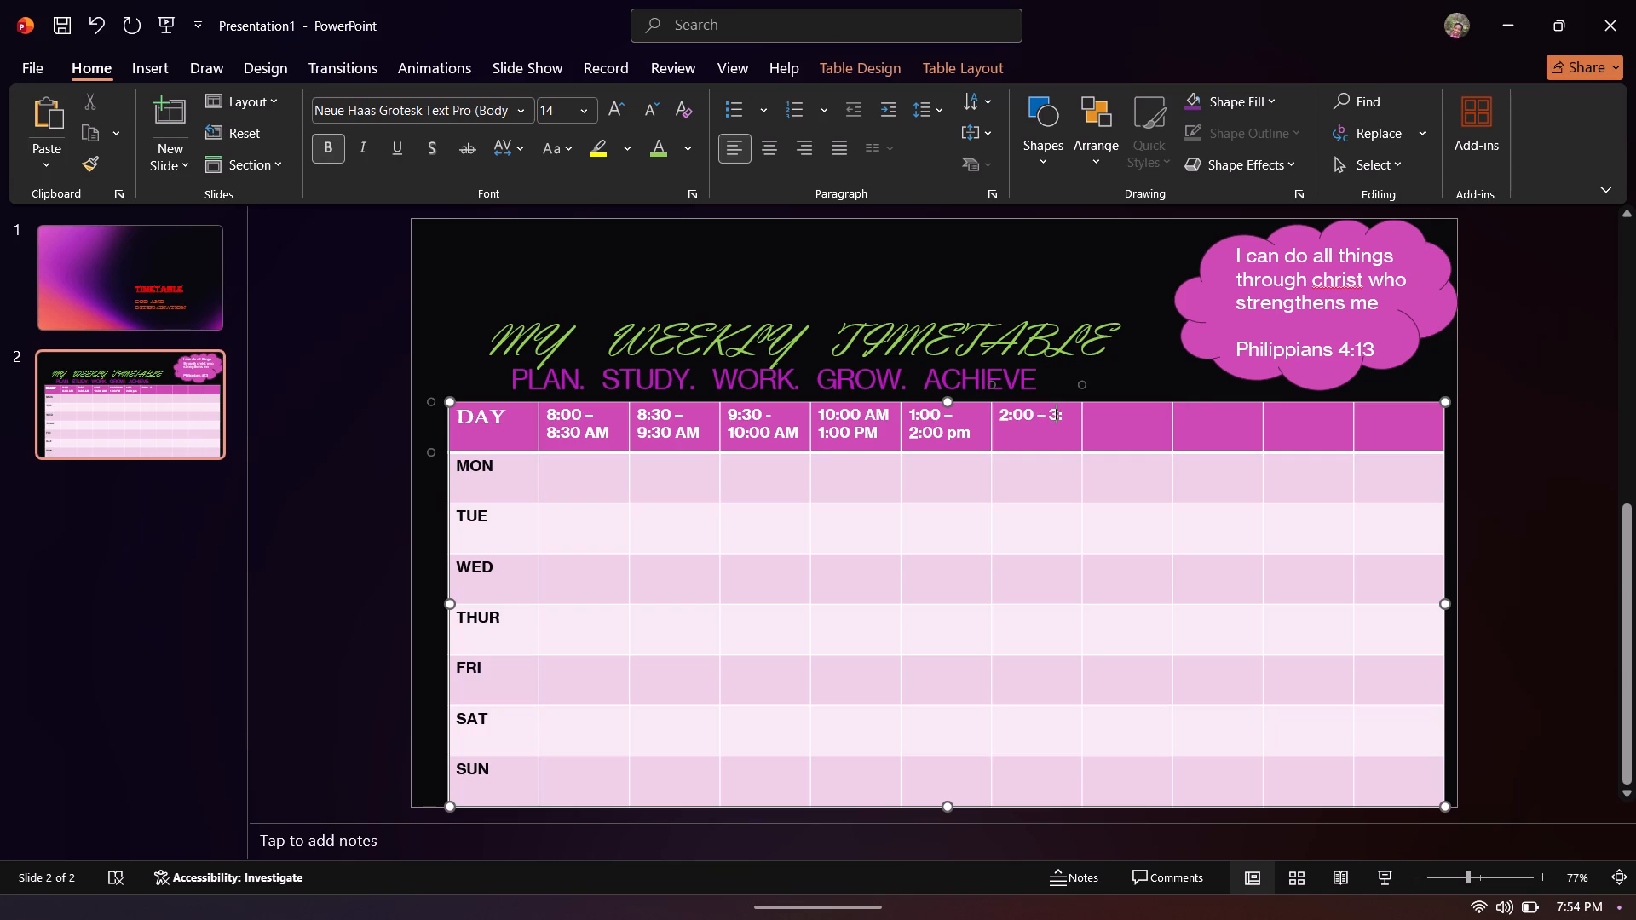
type("30 pm")
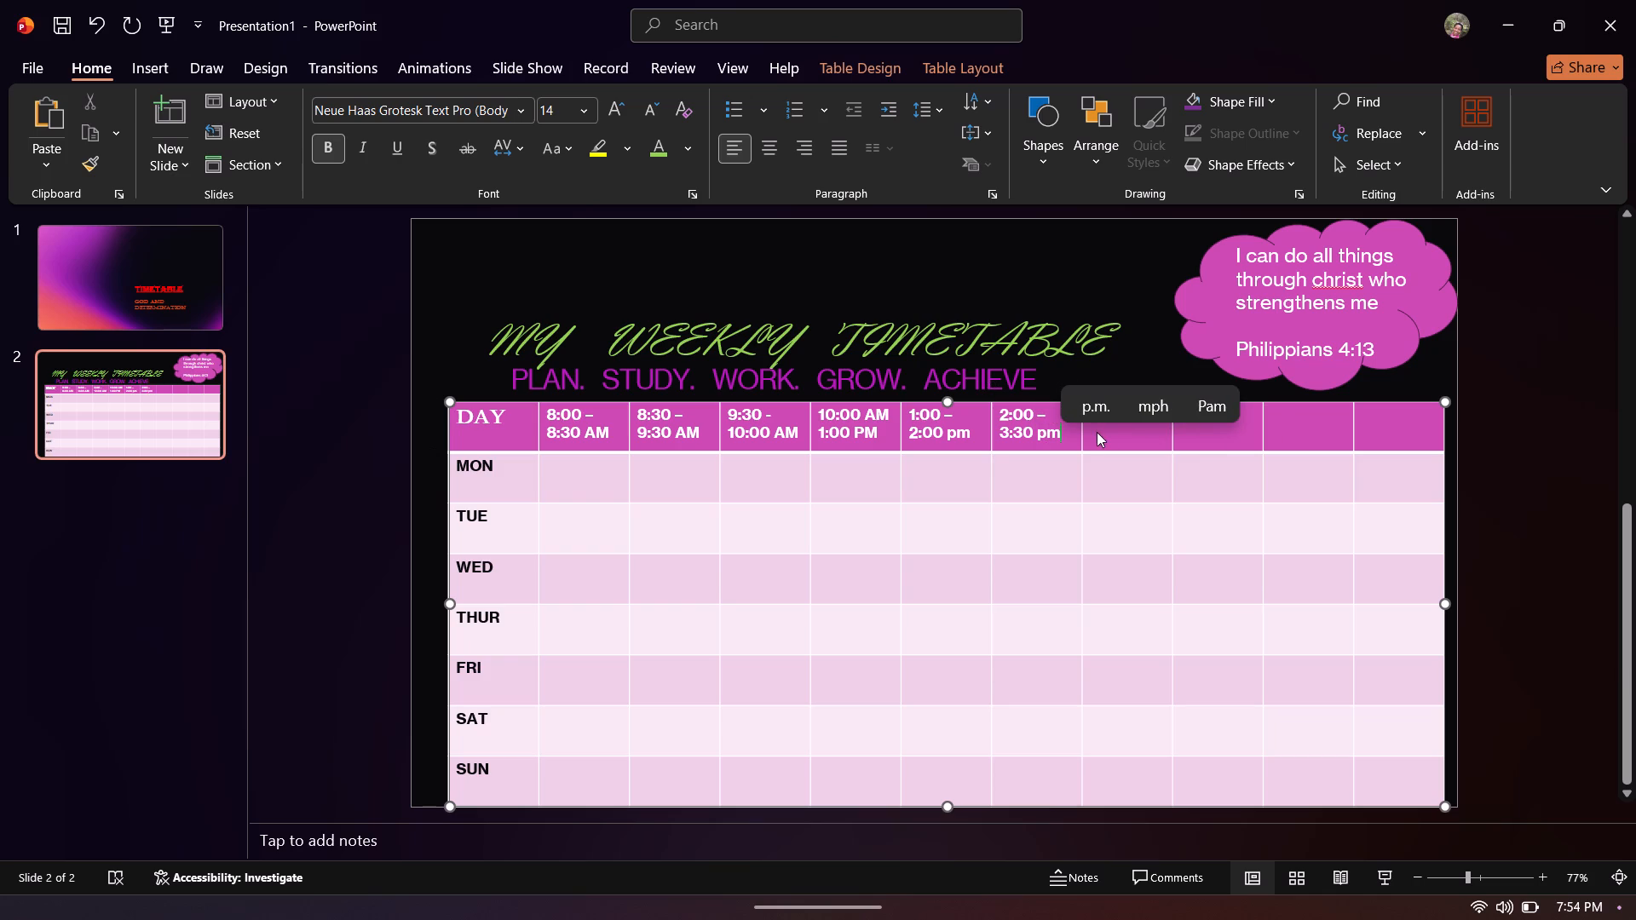
Enter 3:30 – 4:15 pm in the eighth cell of the table's header row.
left_click(1103, 463)
left_click(1104, 434)
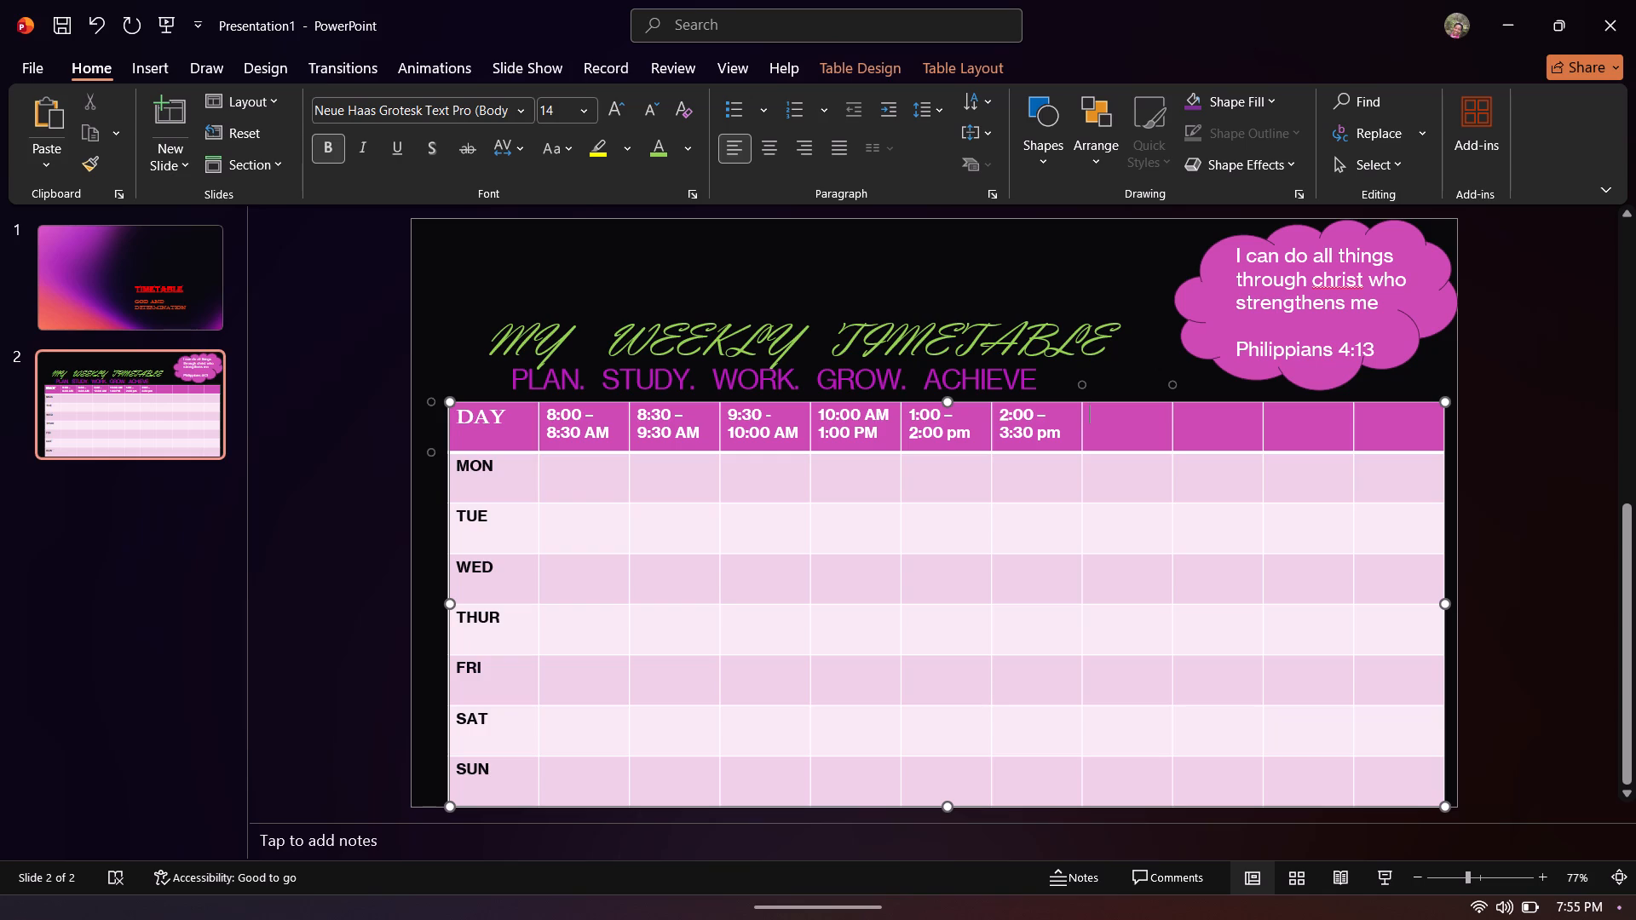
key("3")
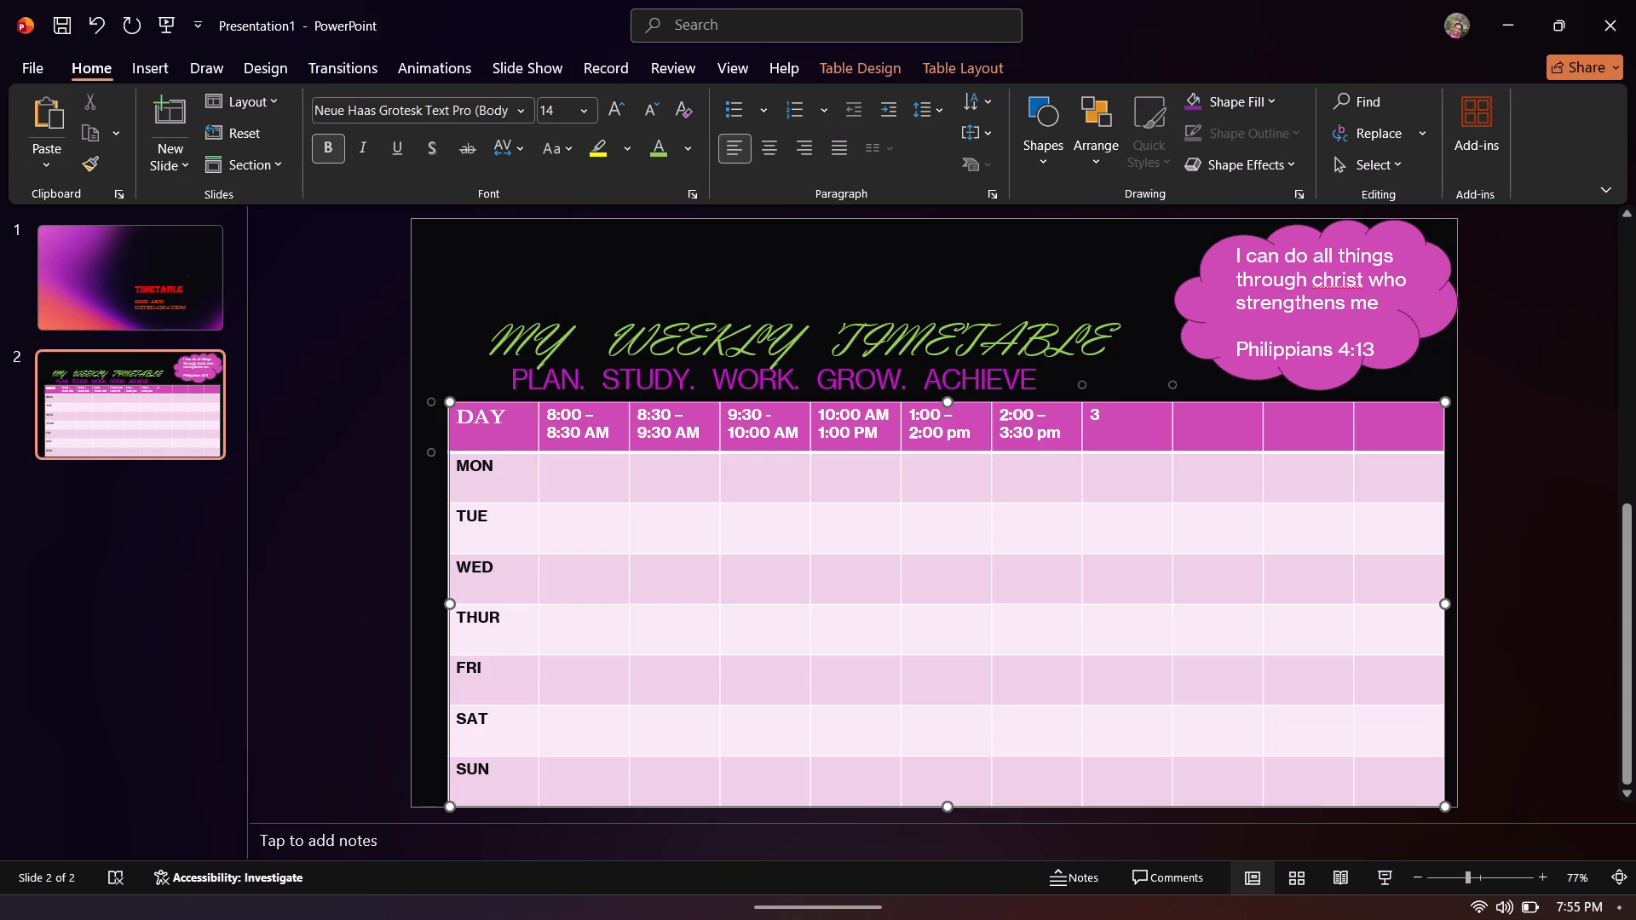
key("shift+colon")
type("30 p")
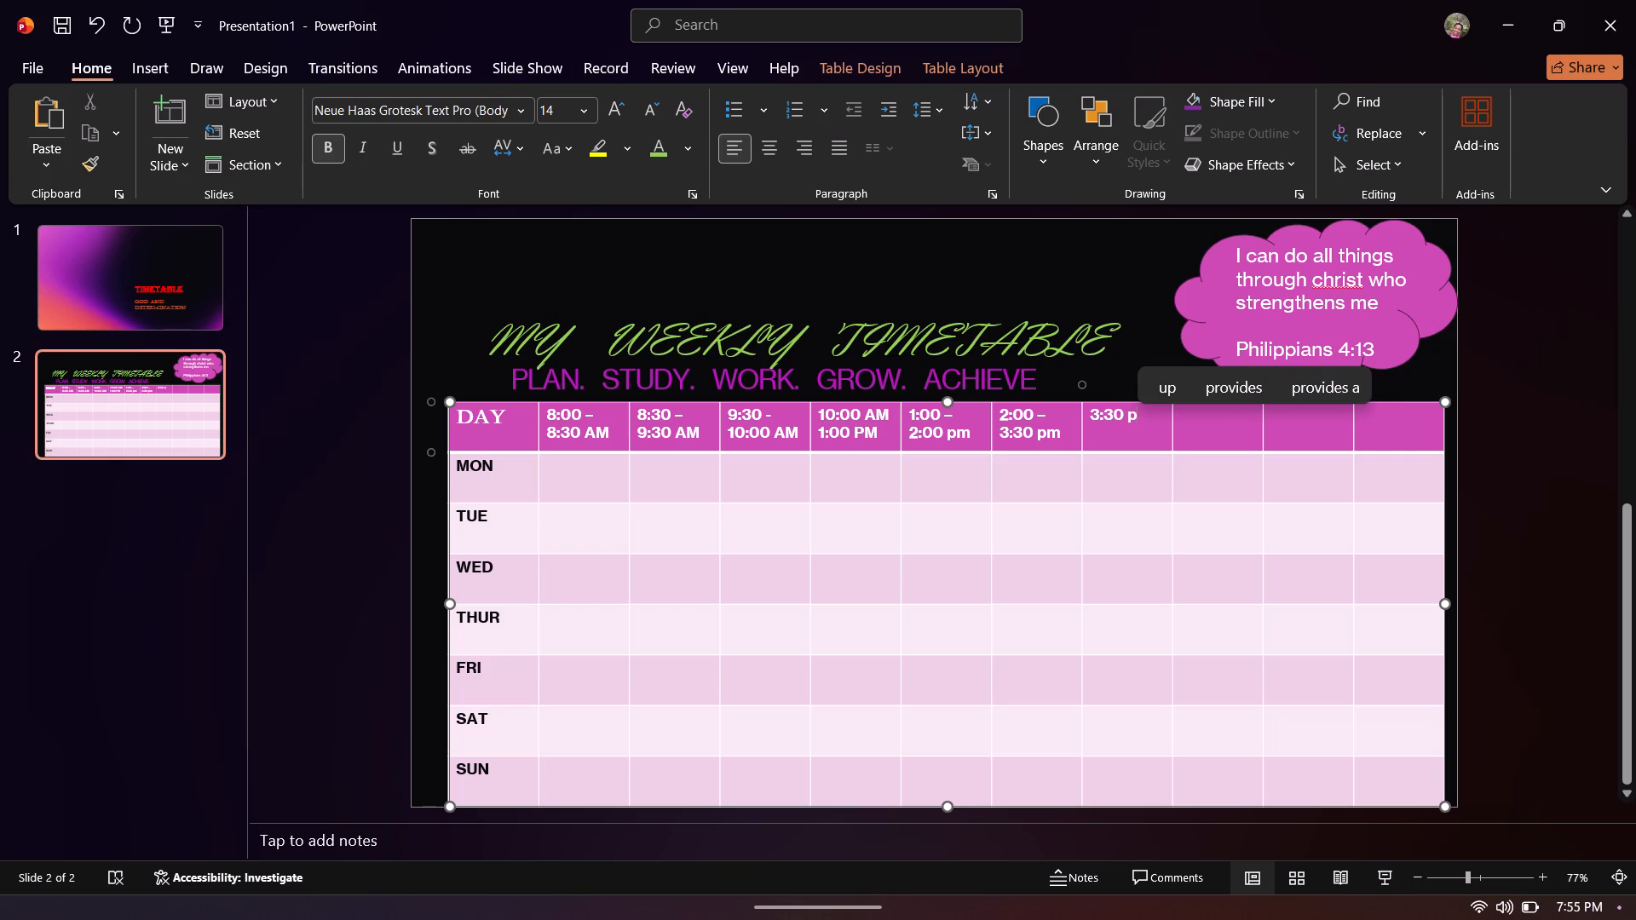
key("BackSpace")
type("-")
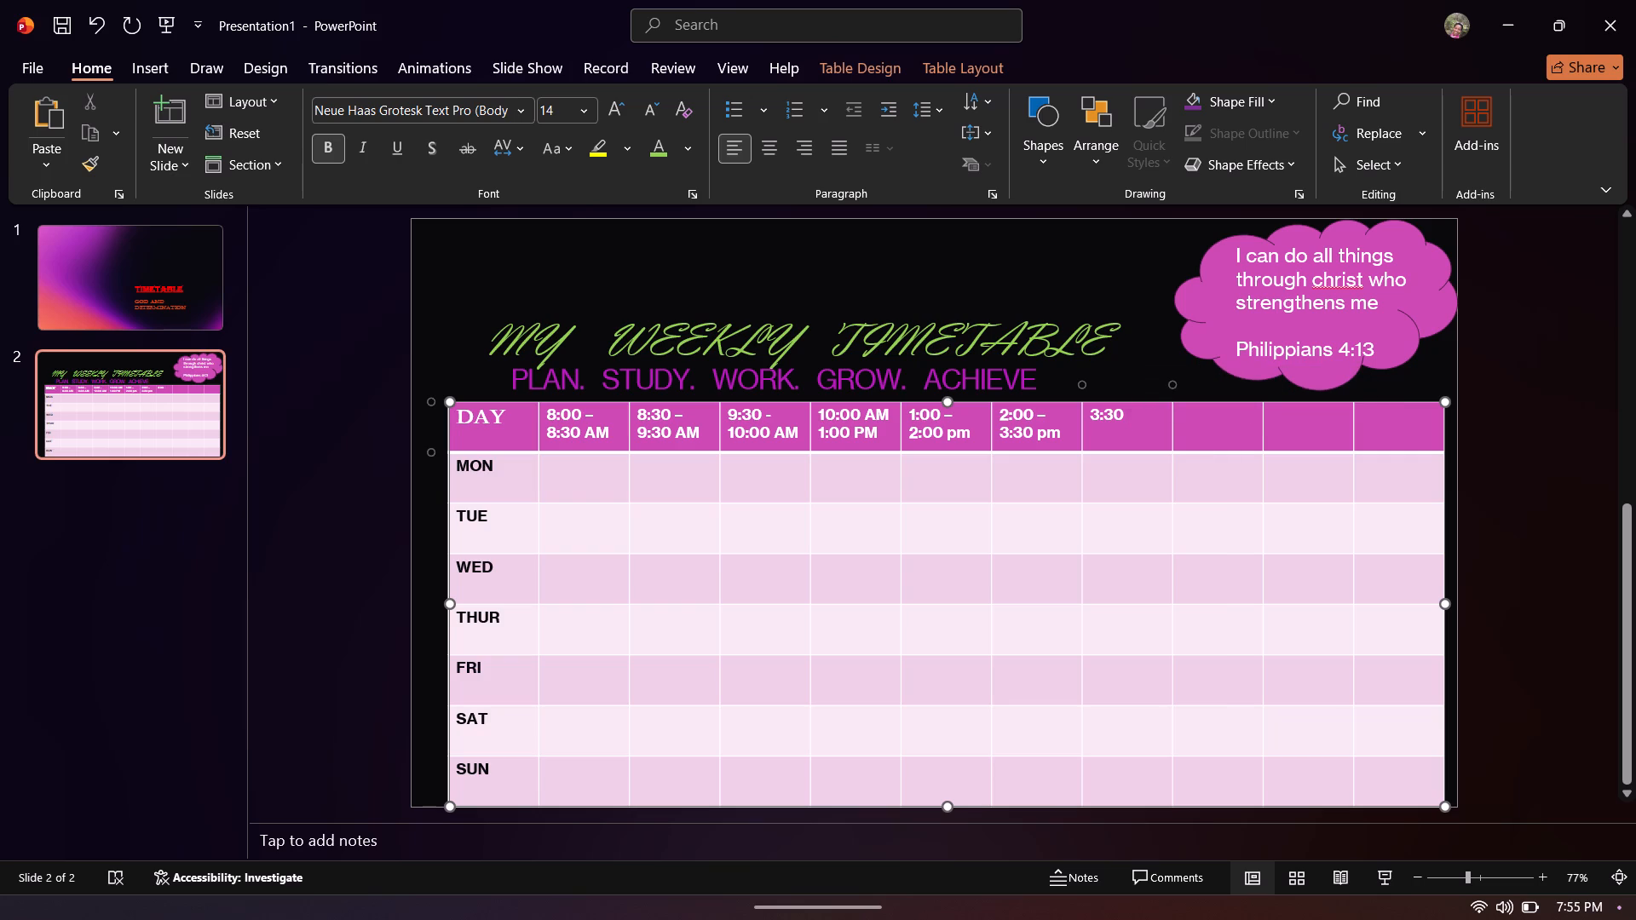
key("space")
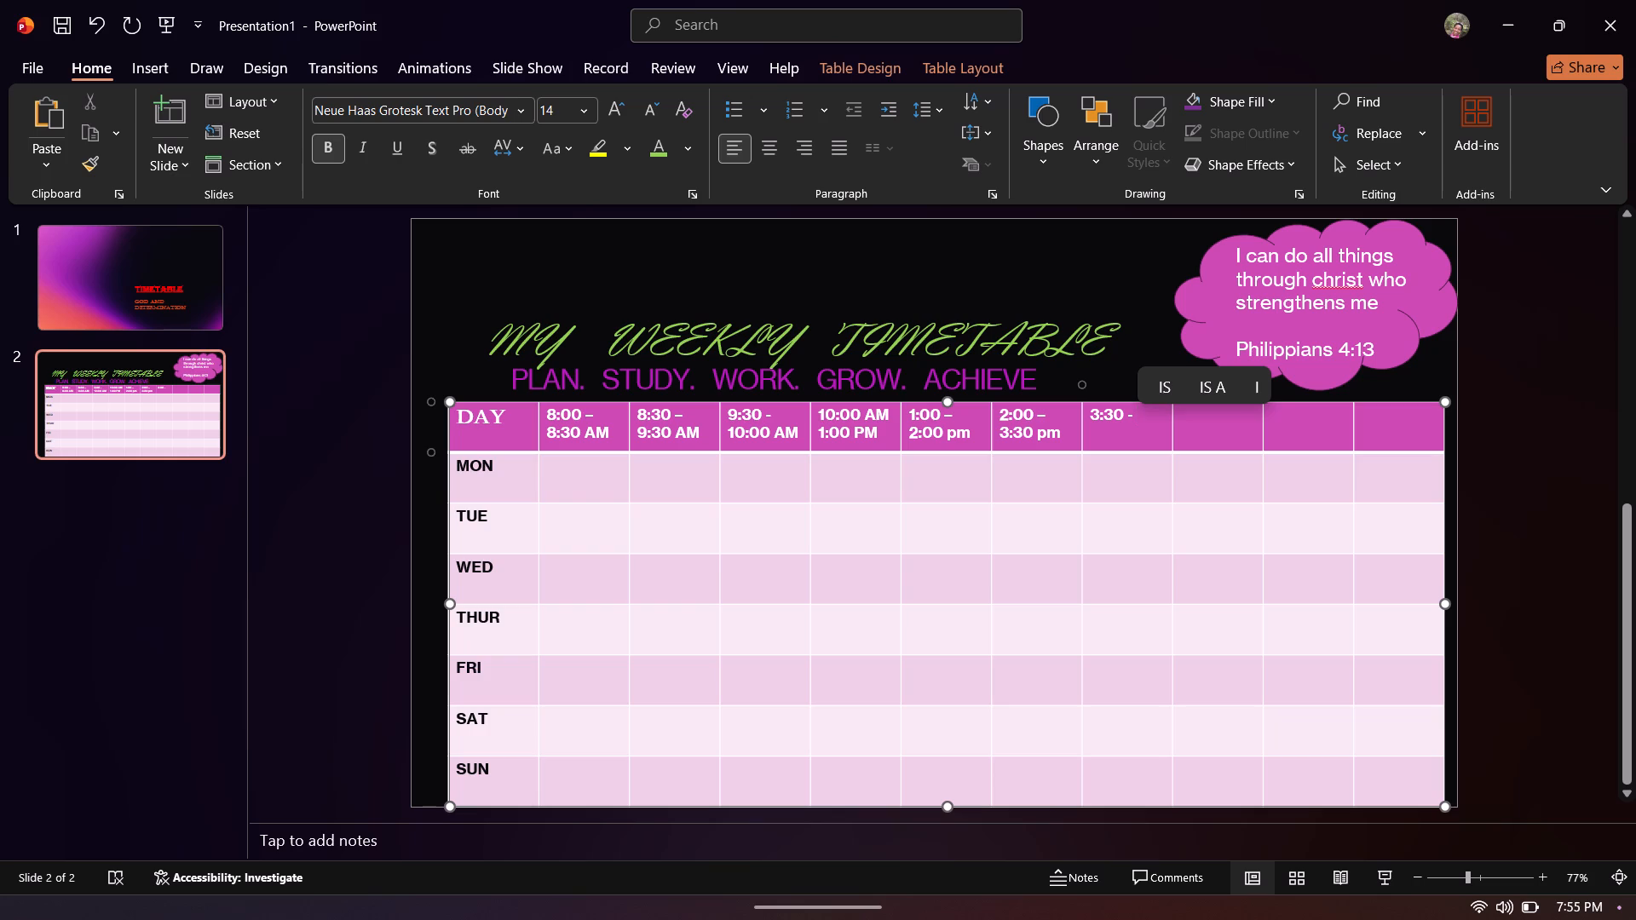
key("4")
type(":15 pm")
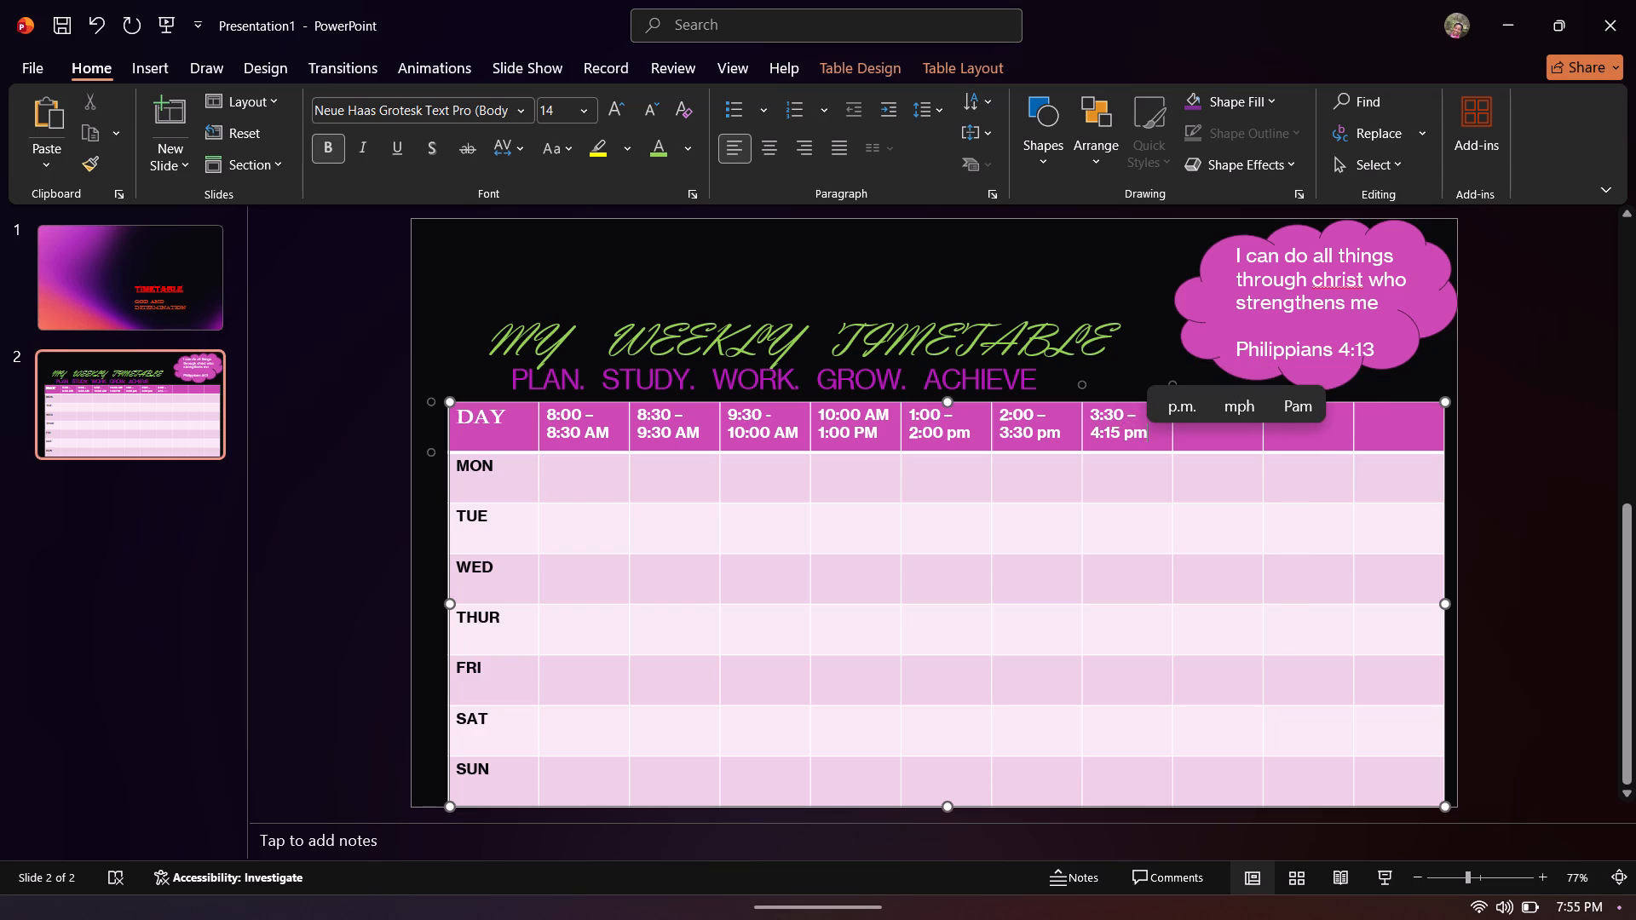
Enter 4:30 – 10:00 pm in the ninth cell of the table's header row.
left_click(1190, 470)
left_click(1193, 428)
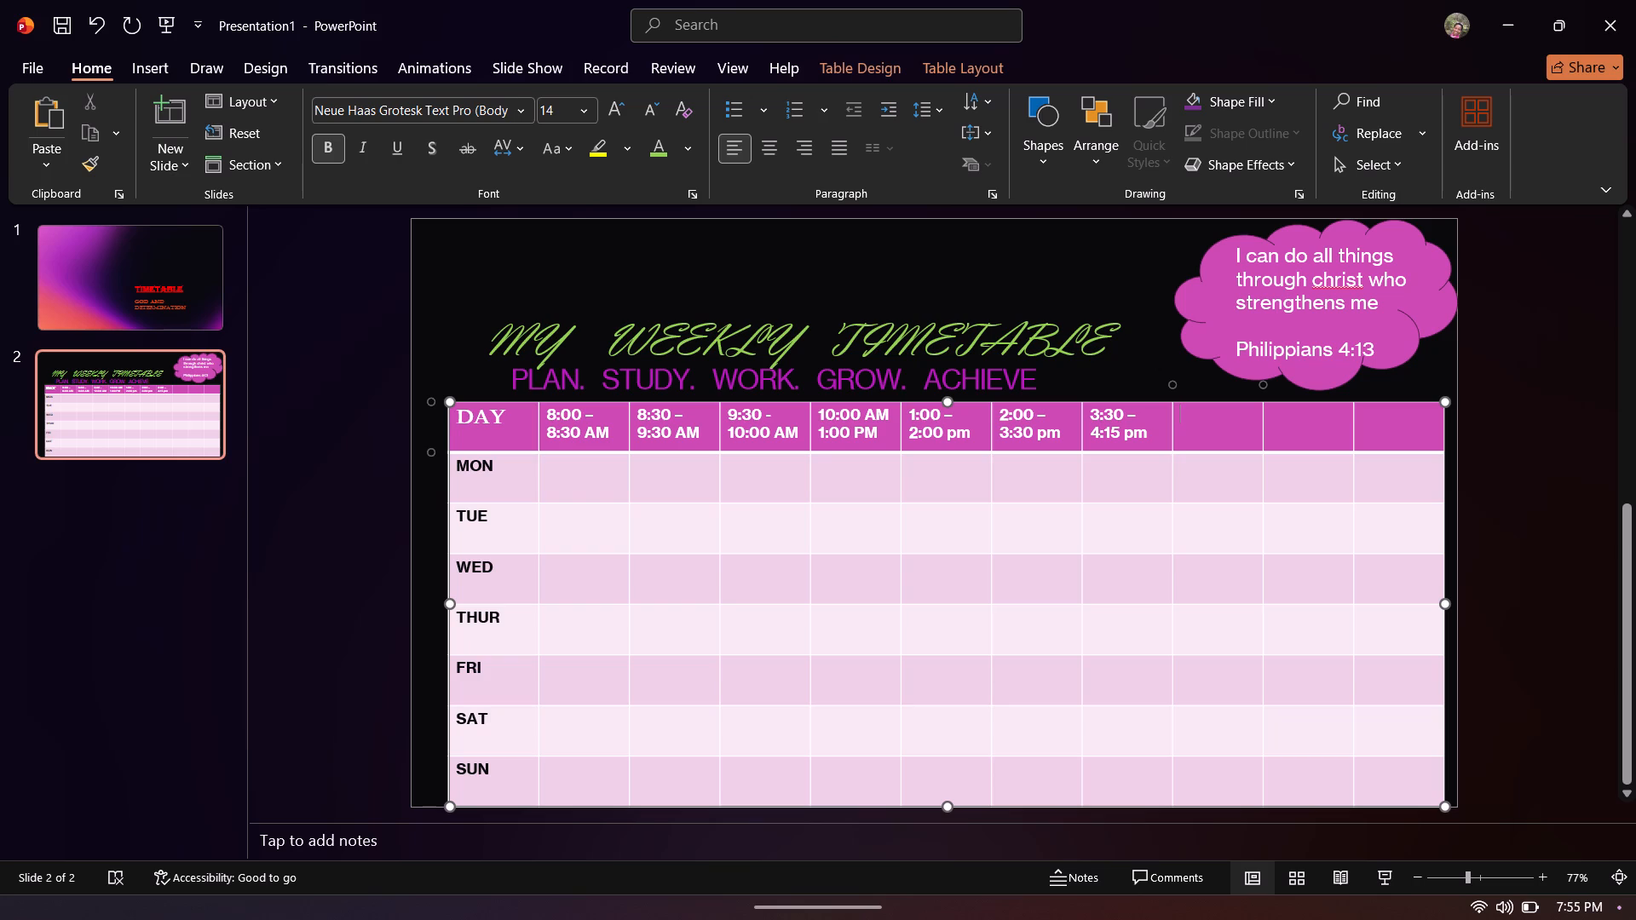
key("4")
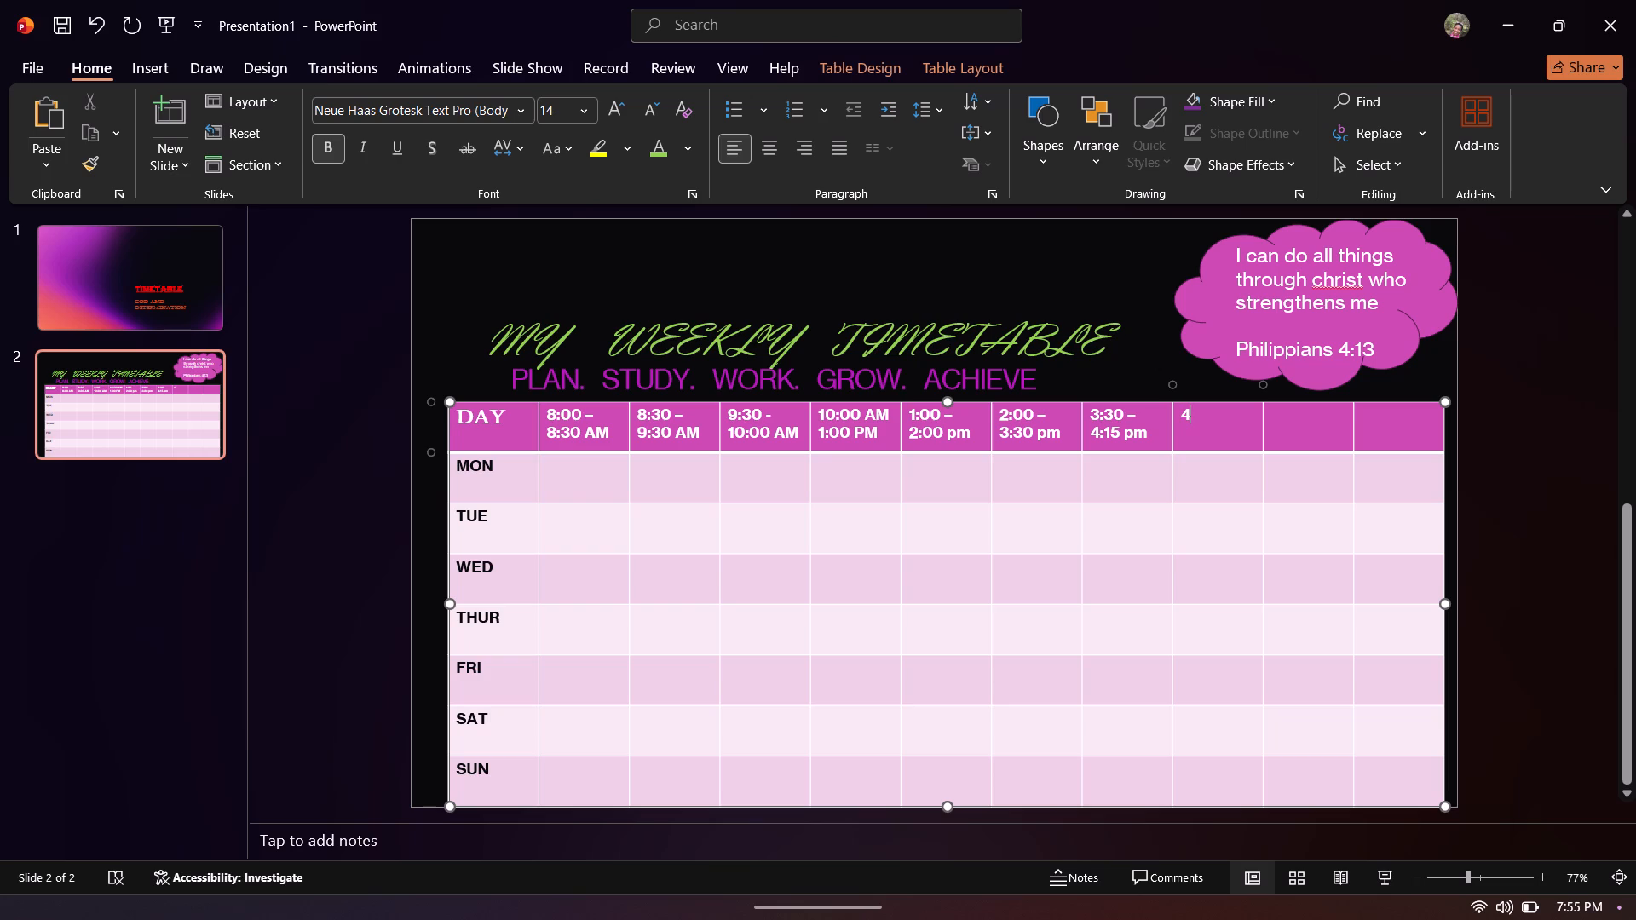
type(":3-")
key("BackSpace")
type("0 -")
key("space")
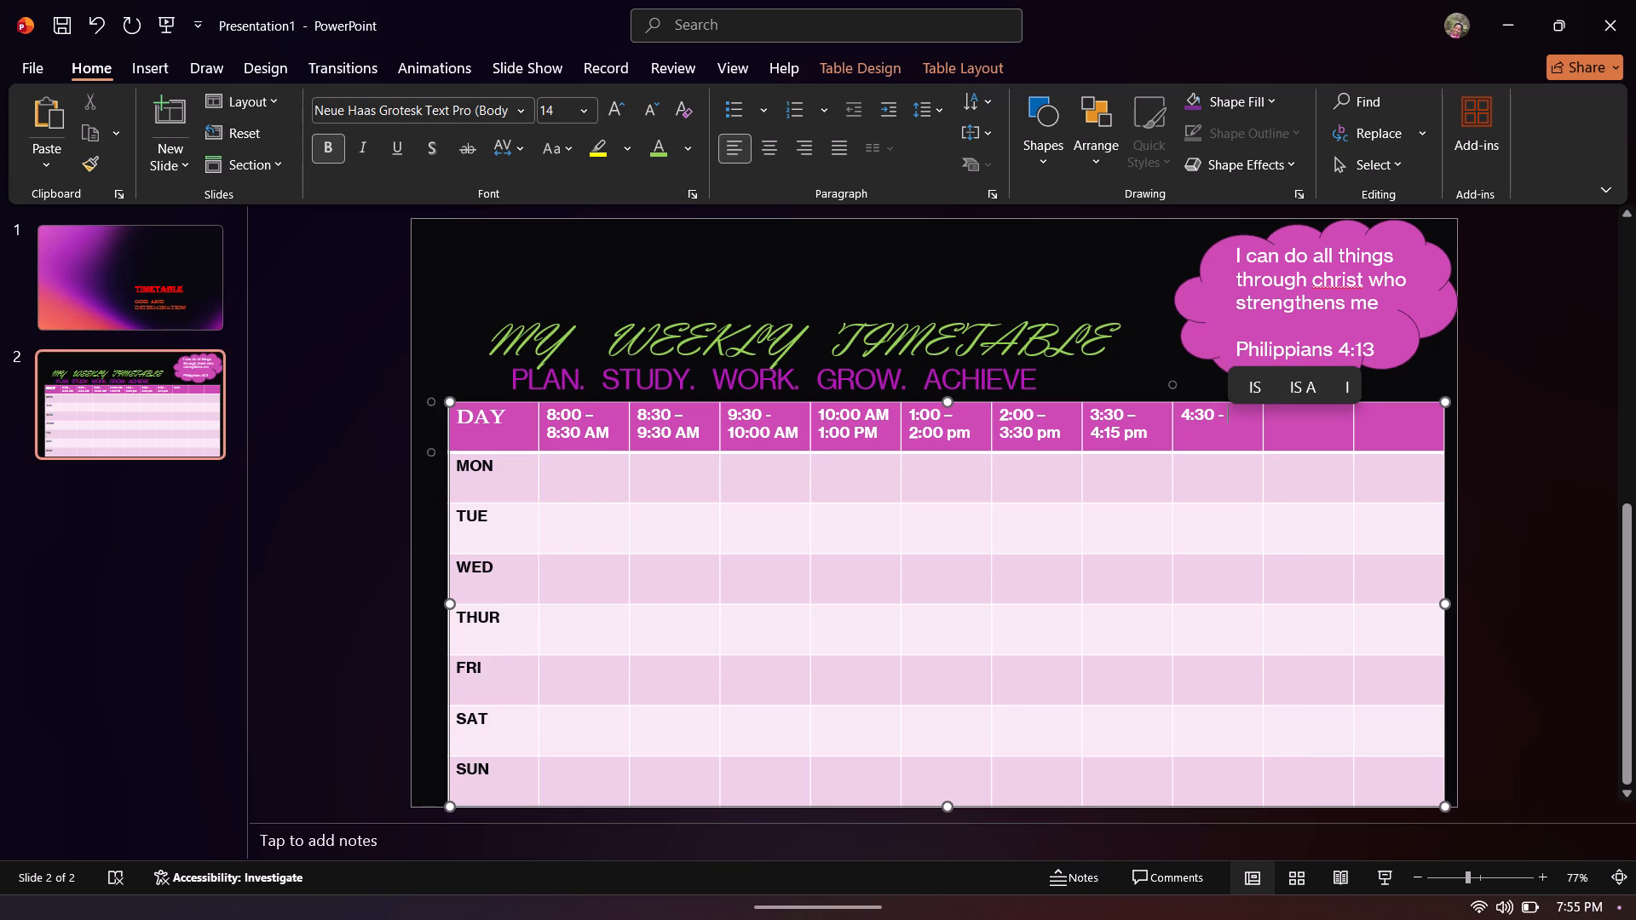
type("10")
key("shift+colon")
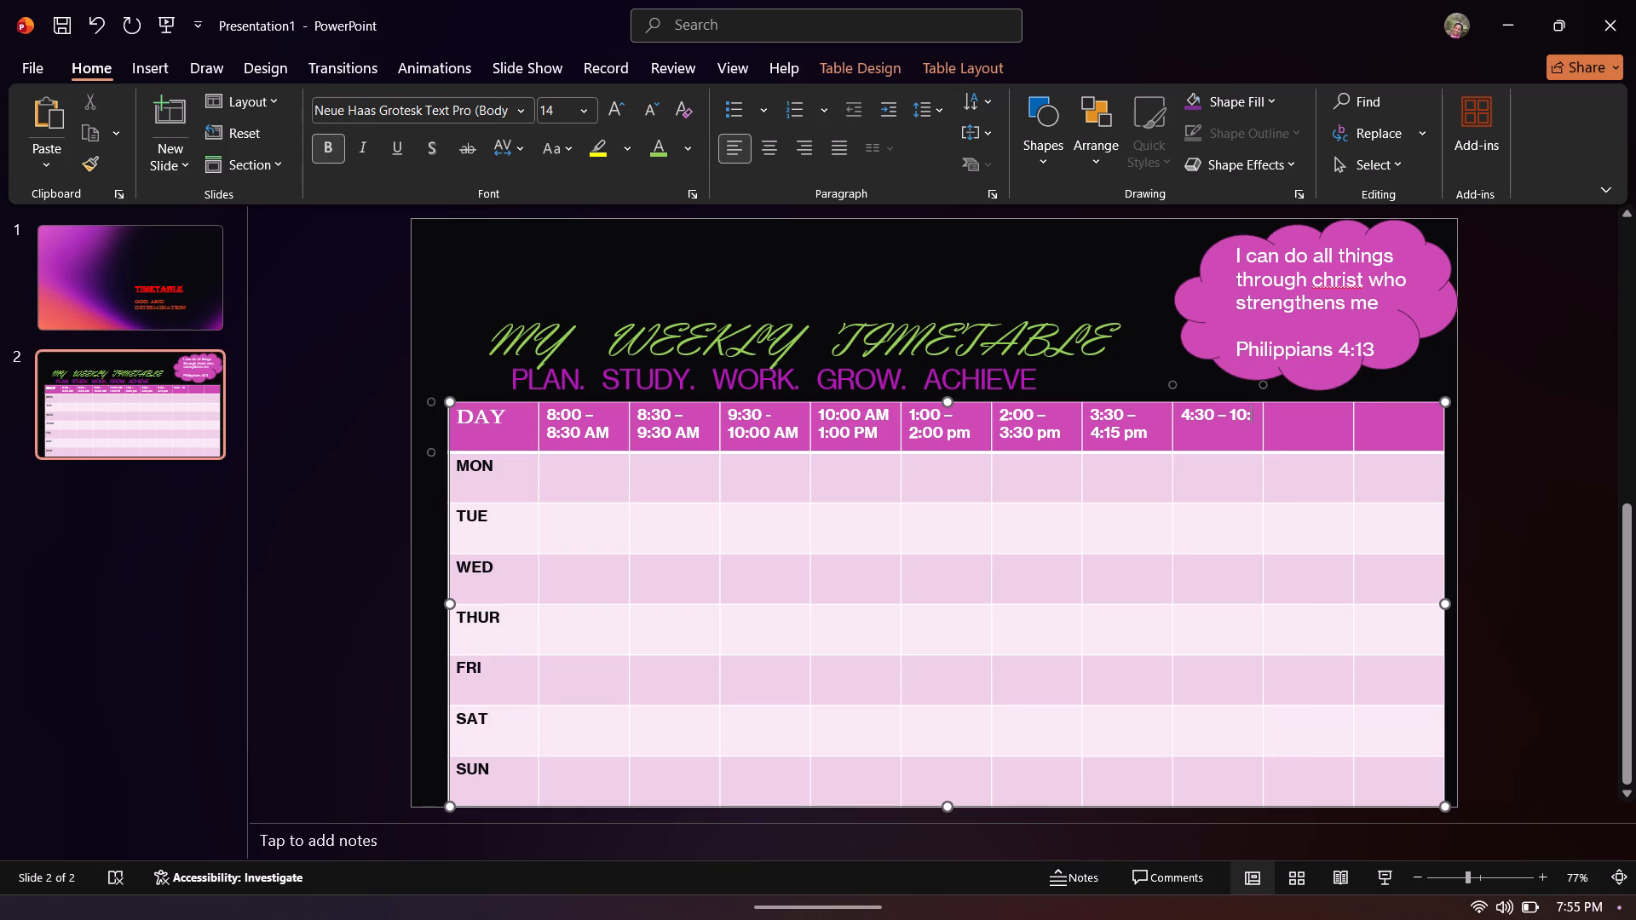
type("00")
key("space")
type("pm")
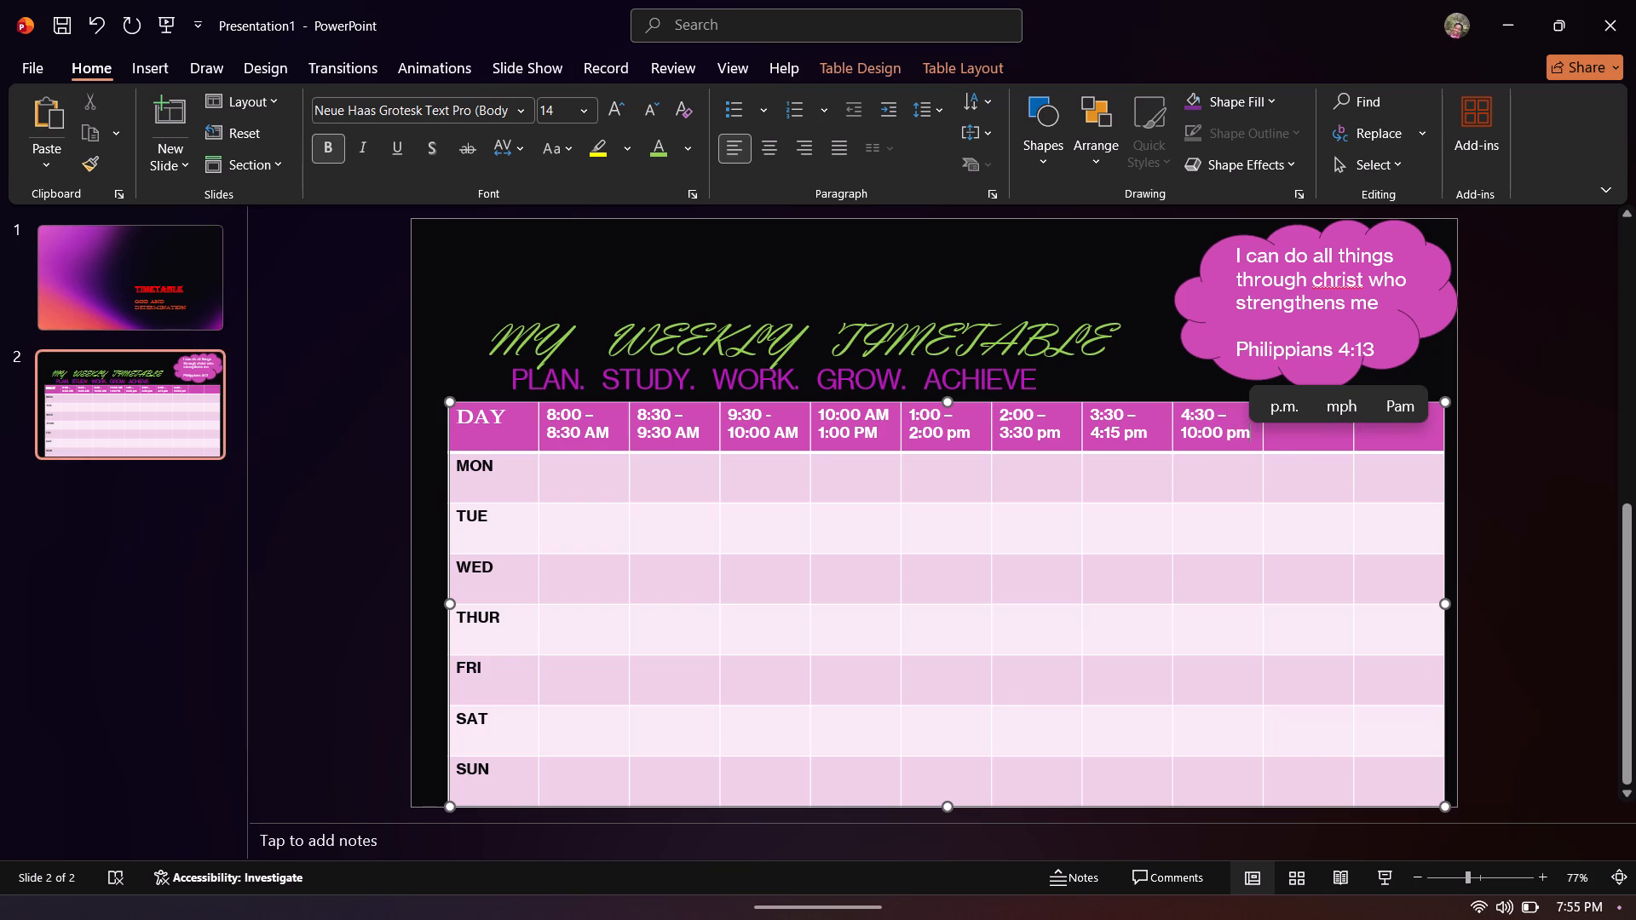
Enter 10:00 – 11:00 pm in the tenth cell of the table's header row.
left_click(1287, 477)
left_click(1287, 429)
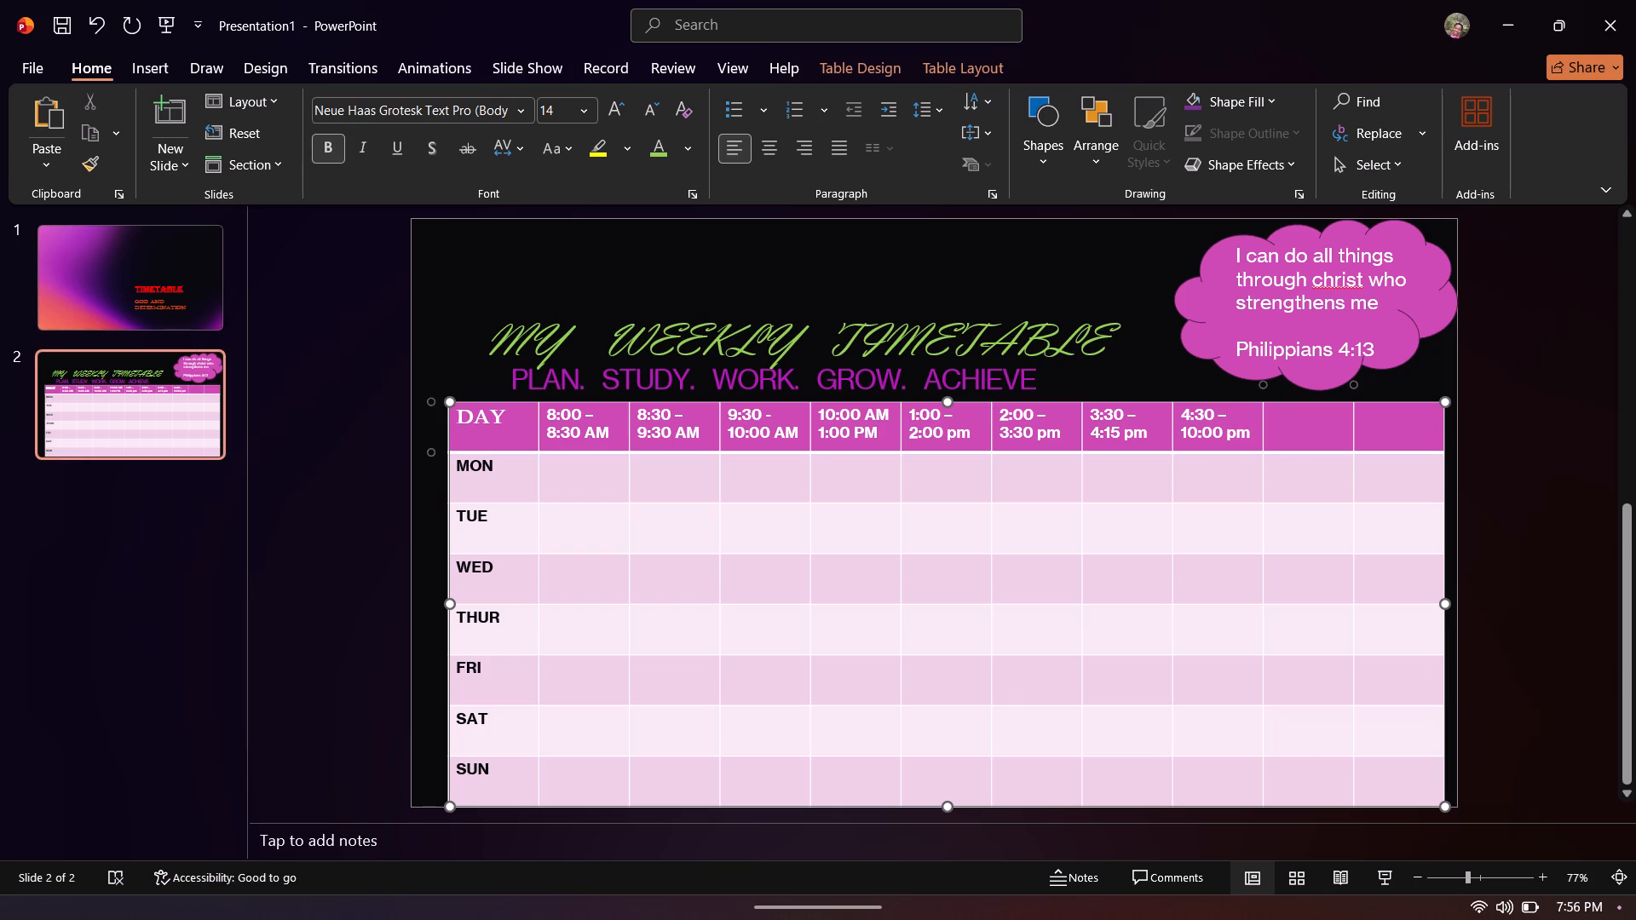
key("1")
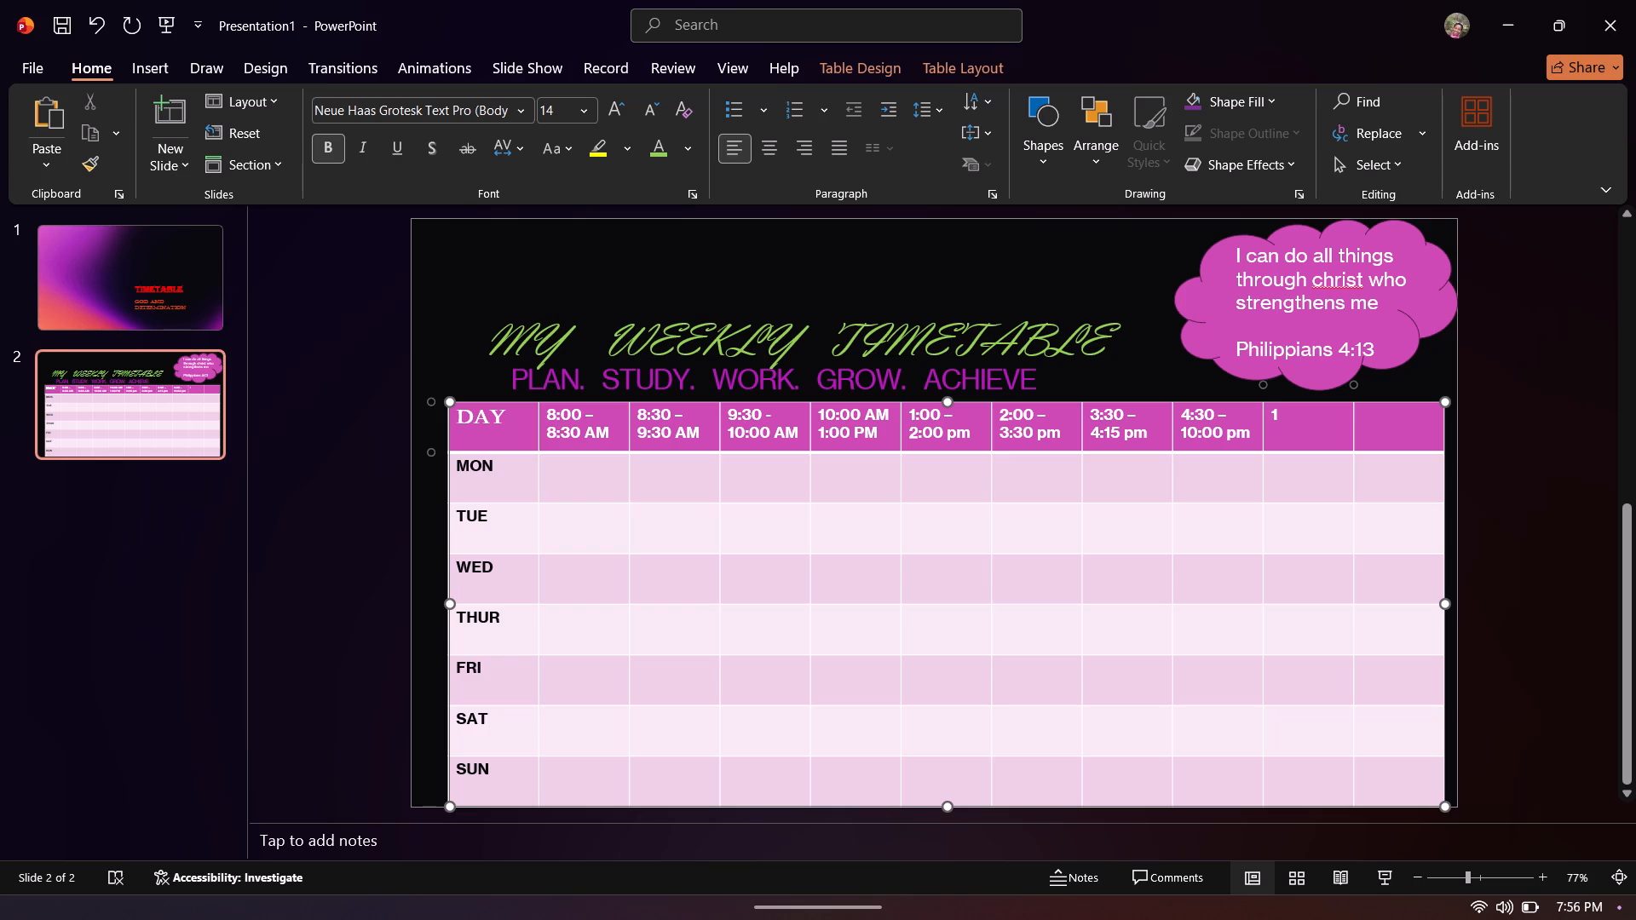
key("0")
type(":00 -")
key("space")
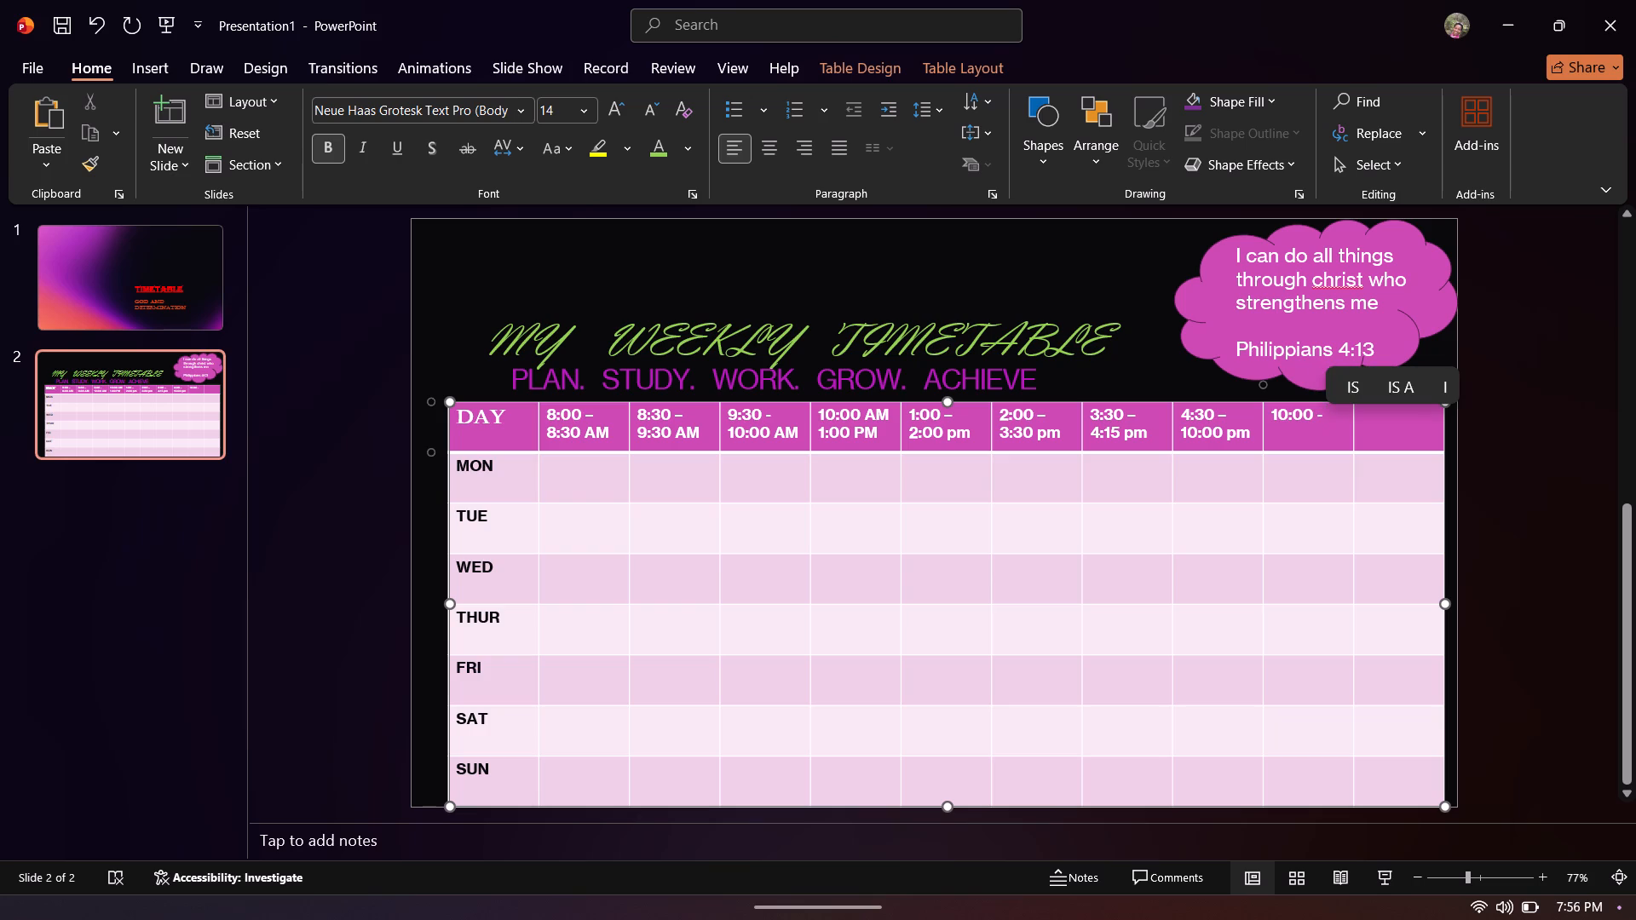
type("11")
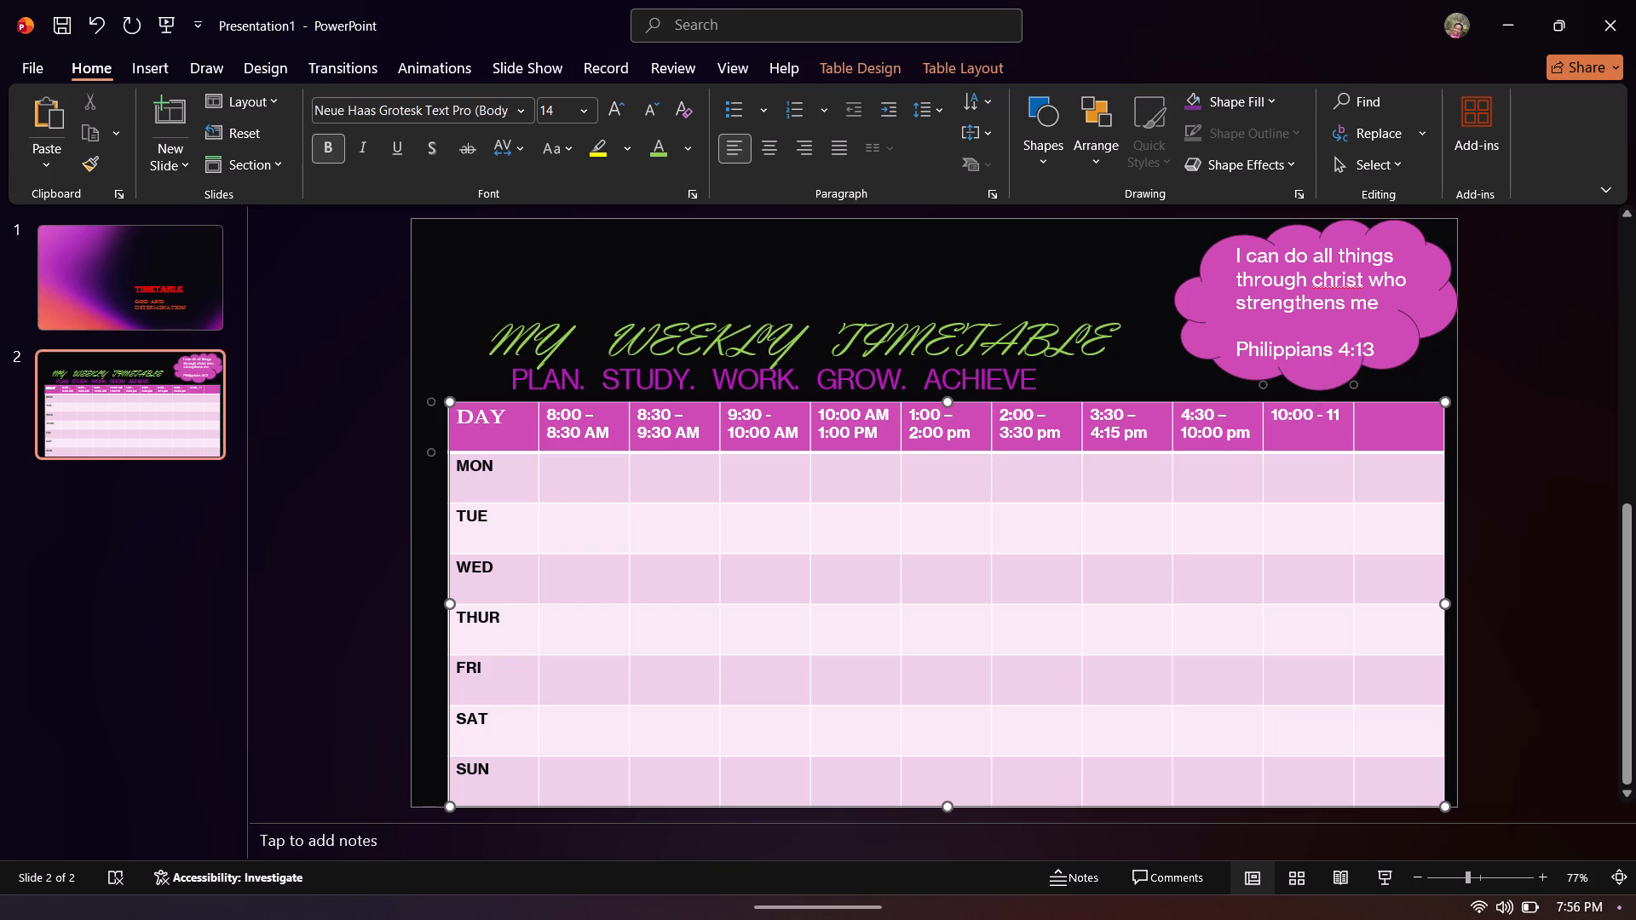
type(":00")
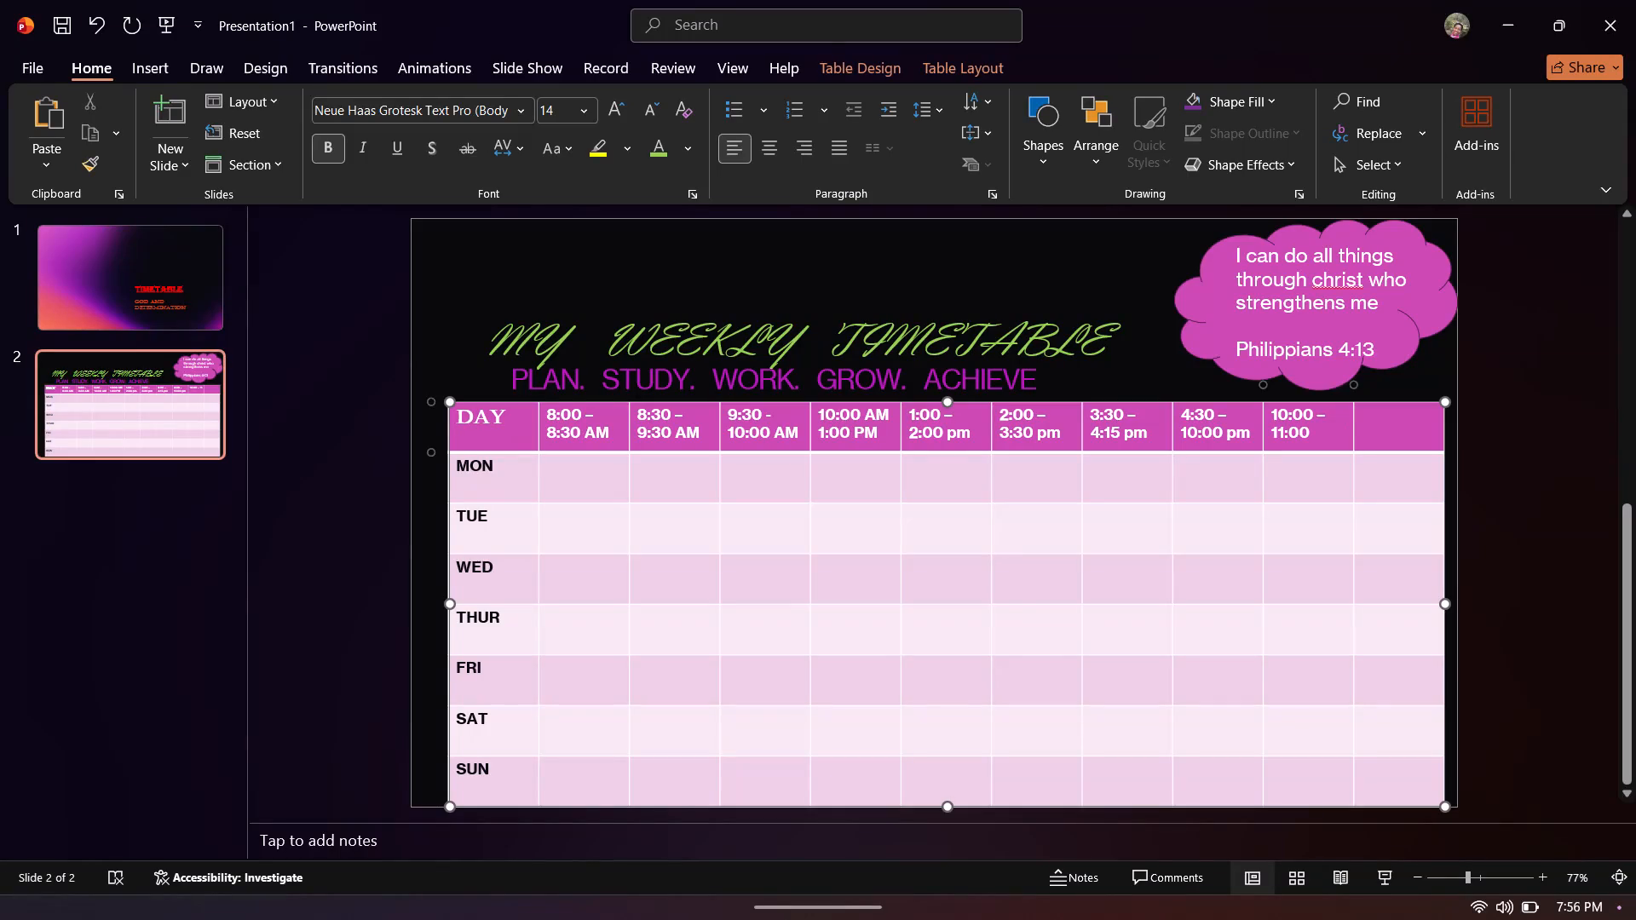
key("space")
type("pm")
Enter 11:00 pm onwards in the last cell of the table's header row.
left_click(1388, 486)
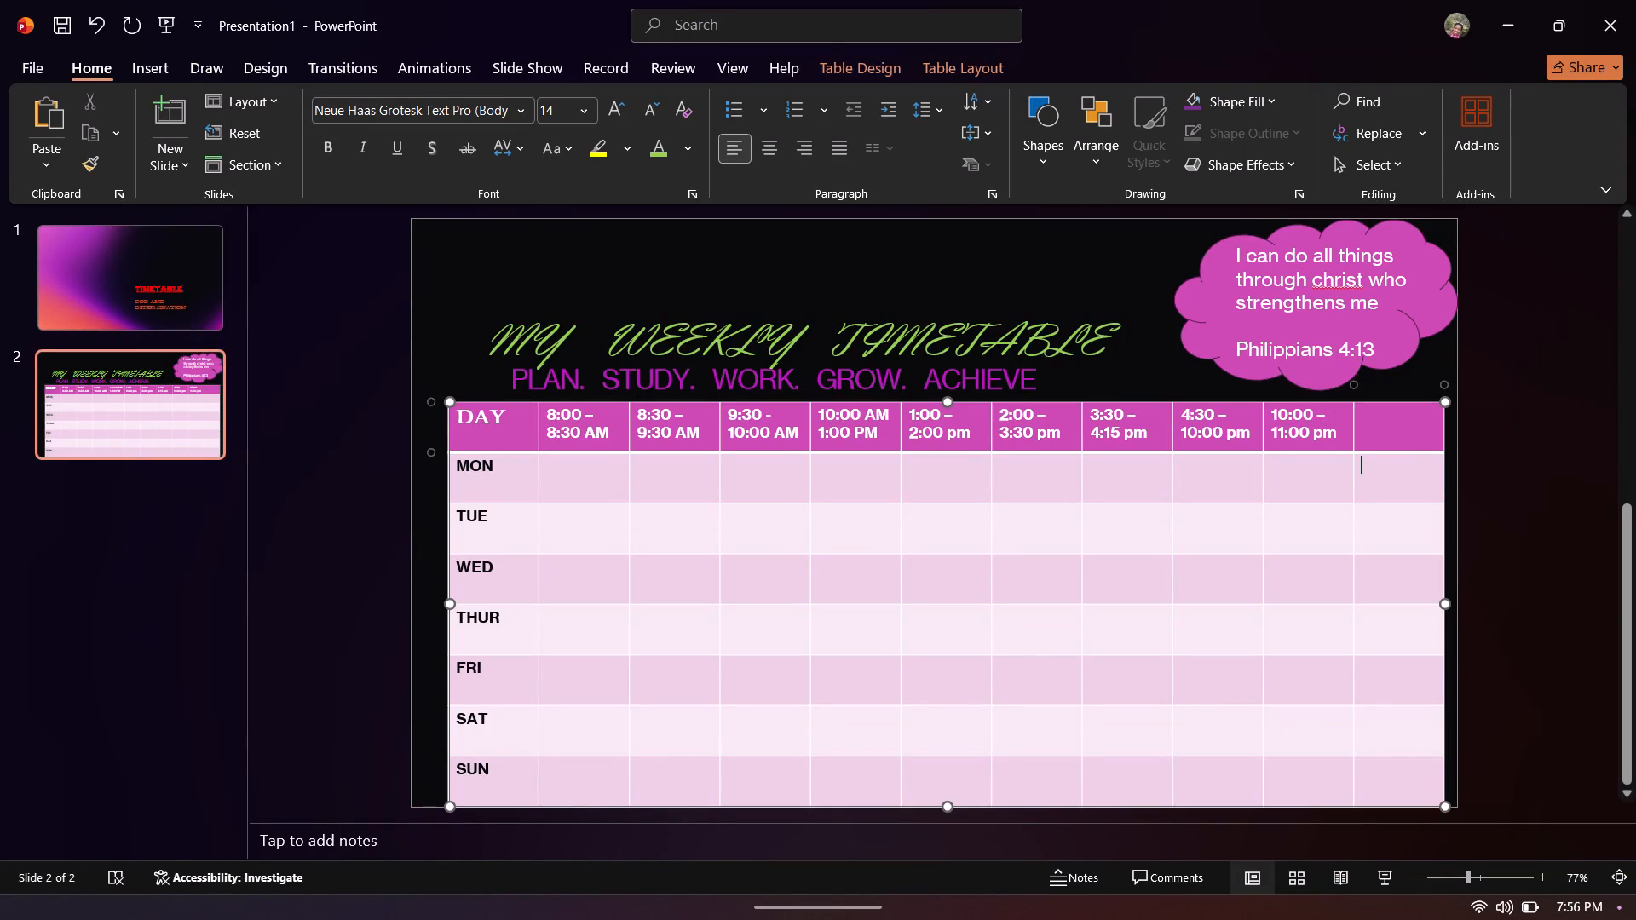
left_click(1377, 431)
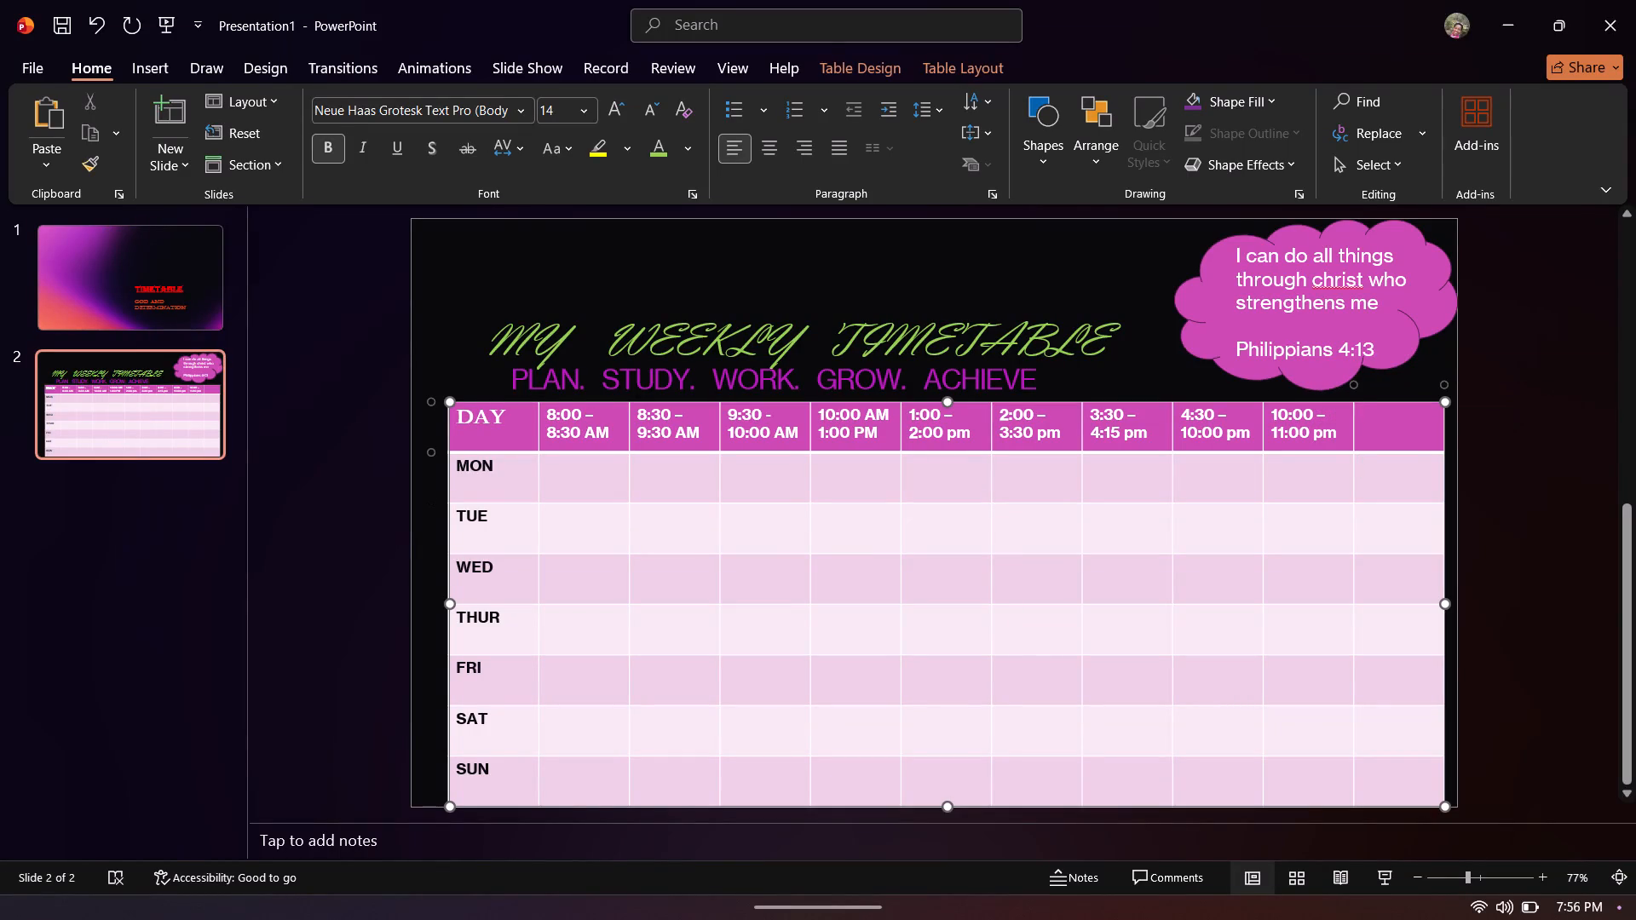
type("11")
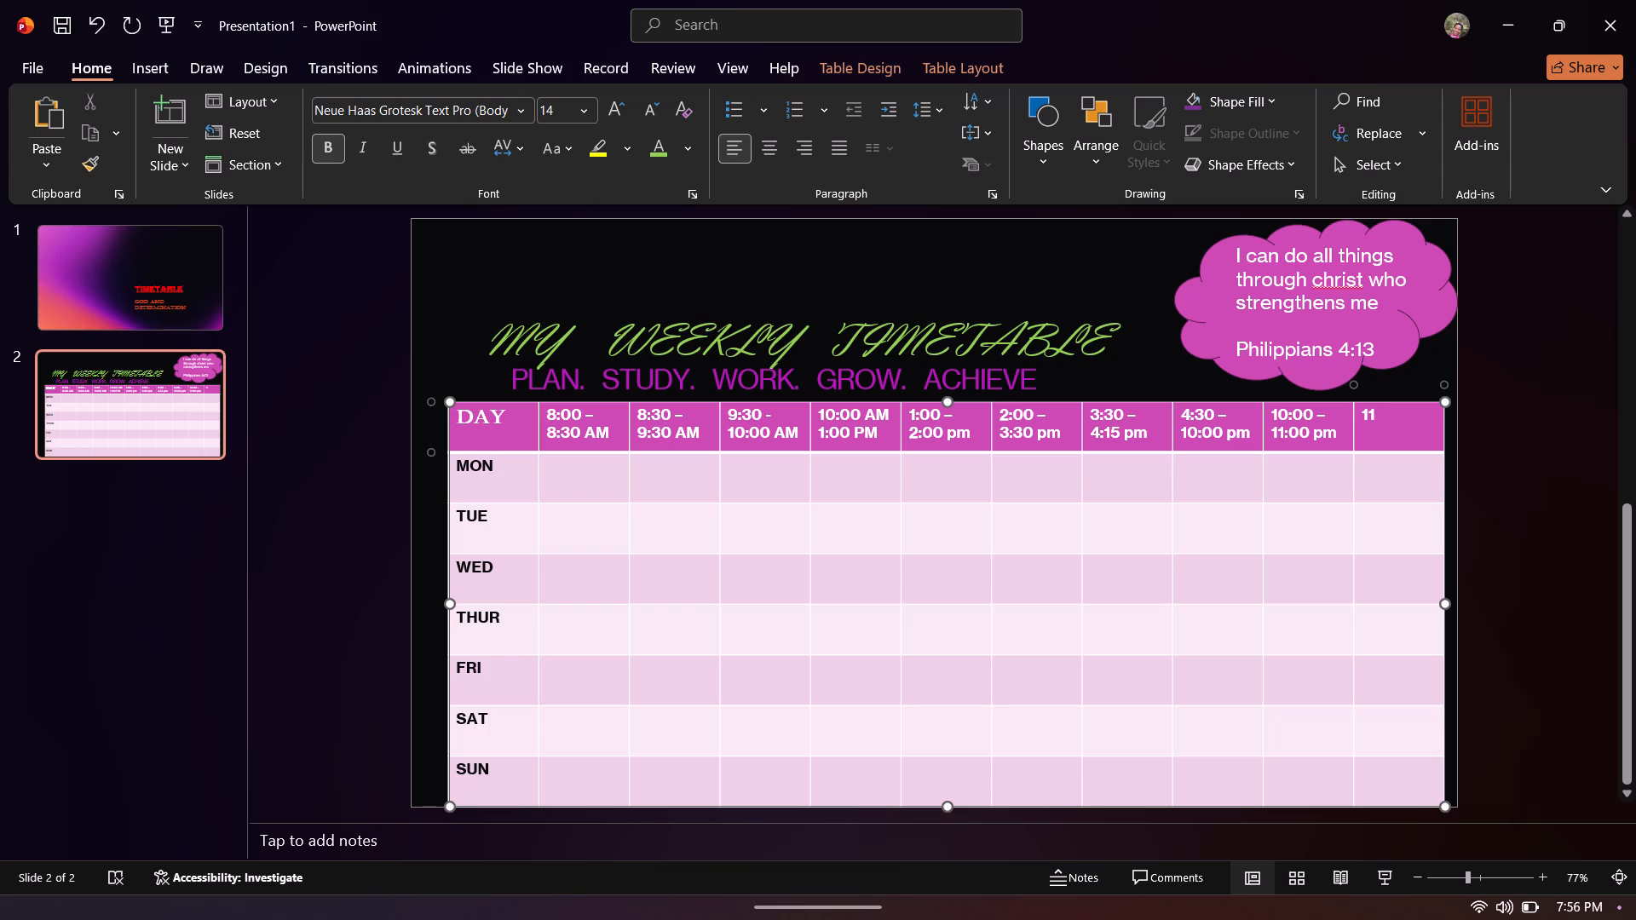
type(":00")
key("space")
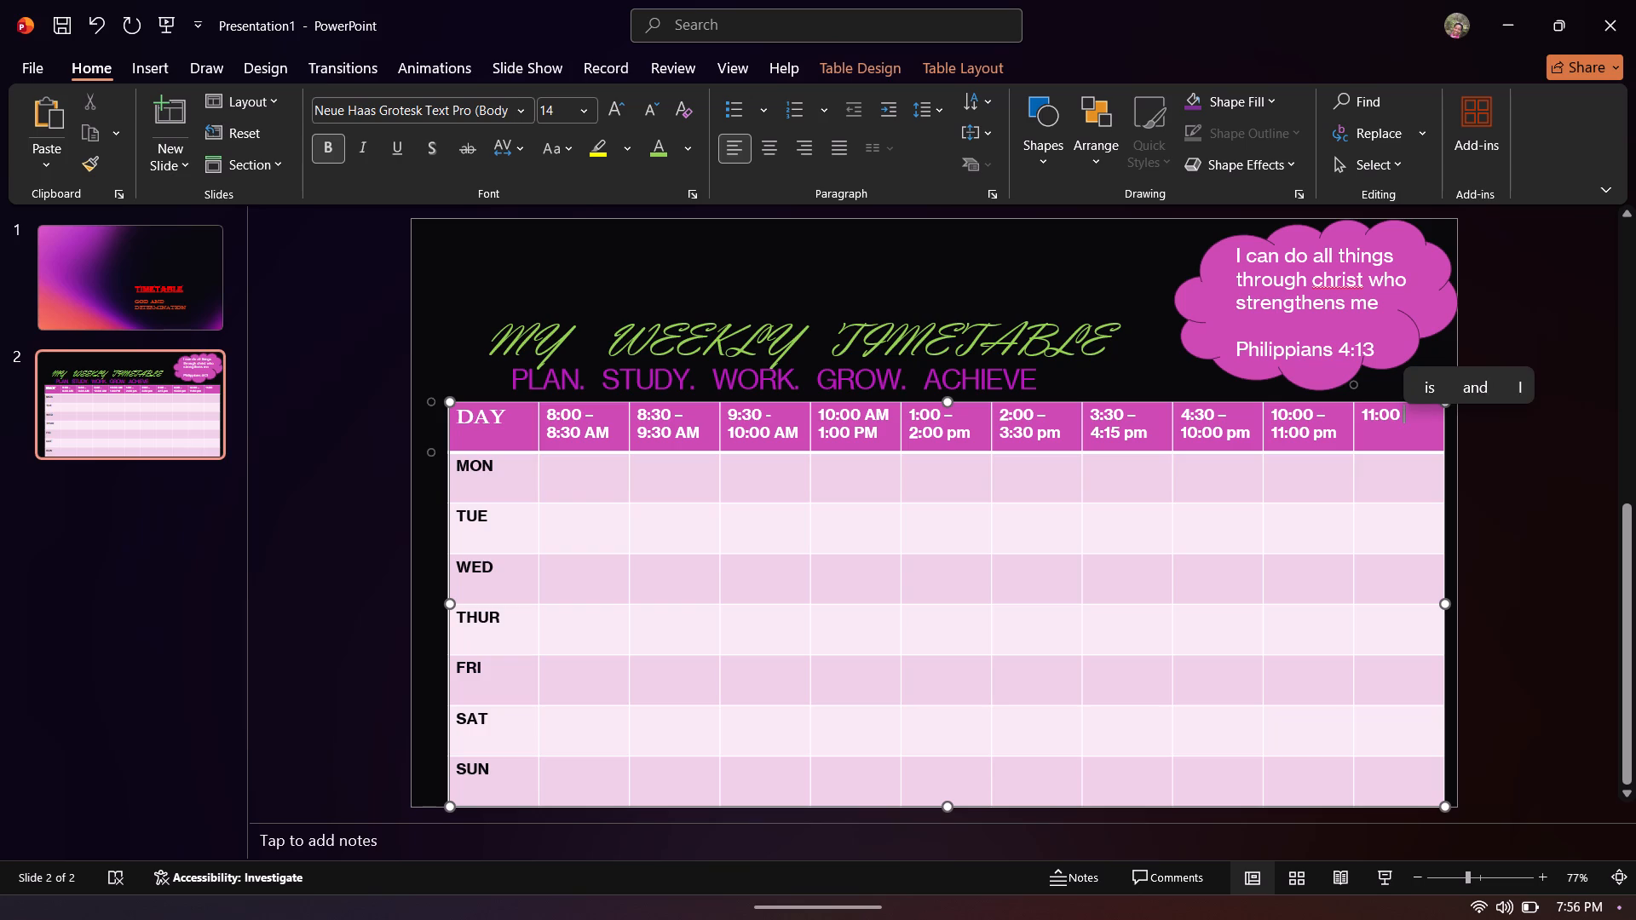
type("pm")
key("space")
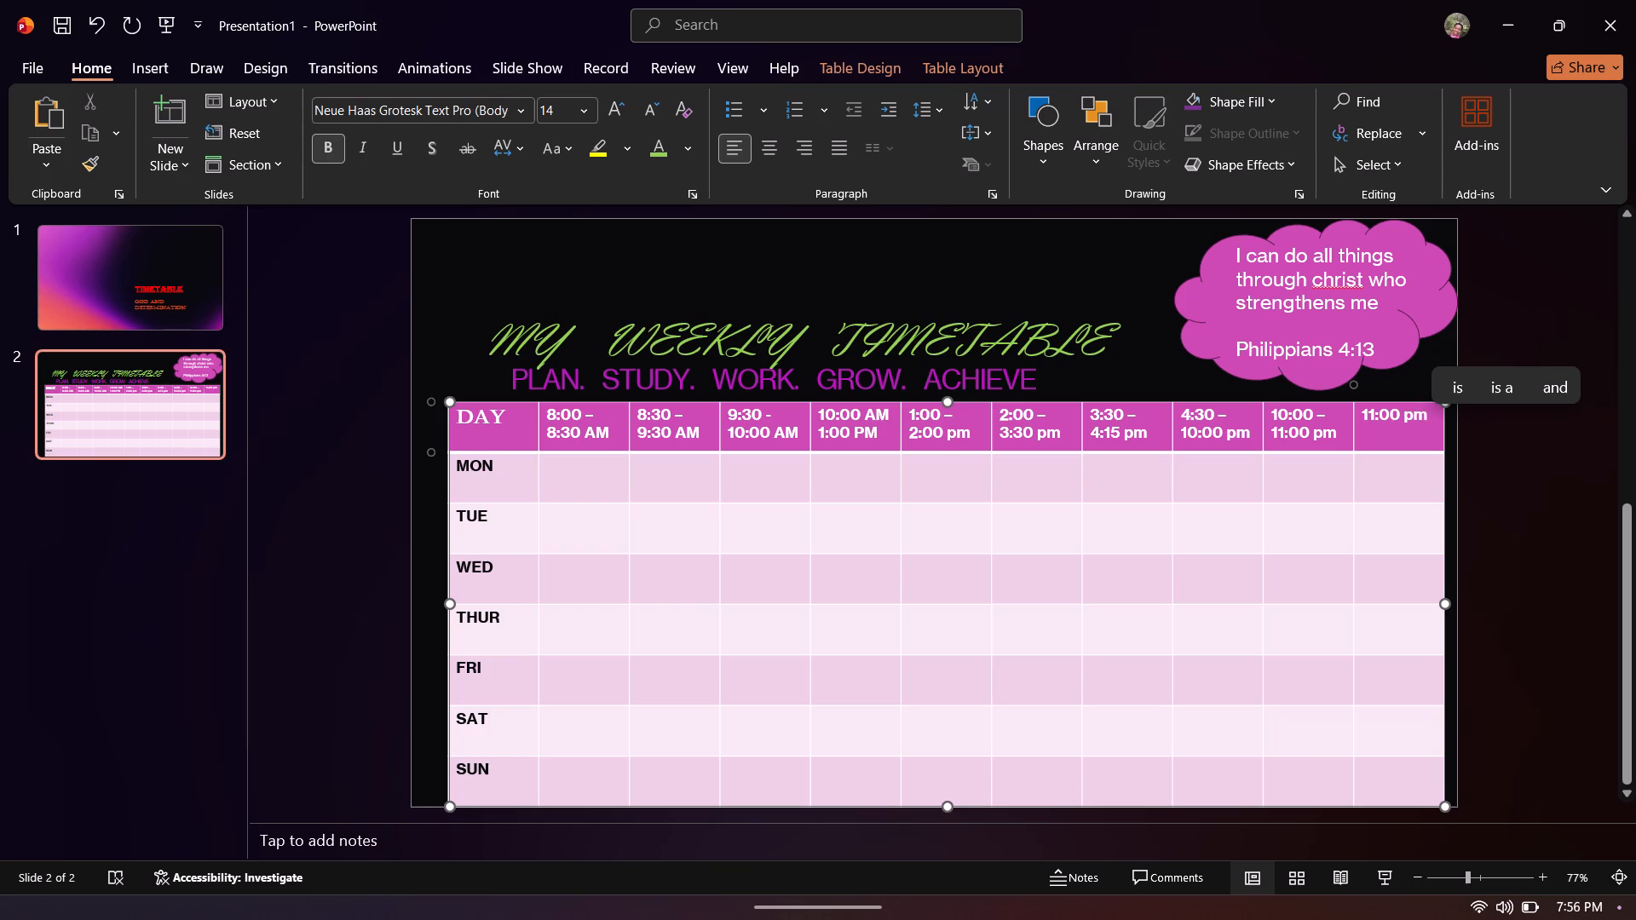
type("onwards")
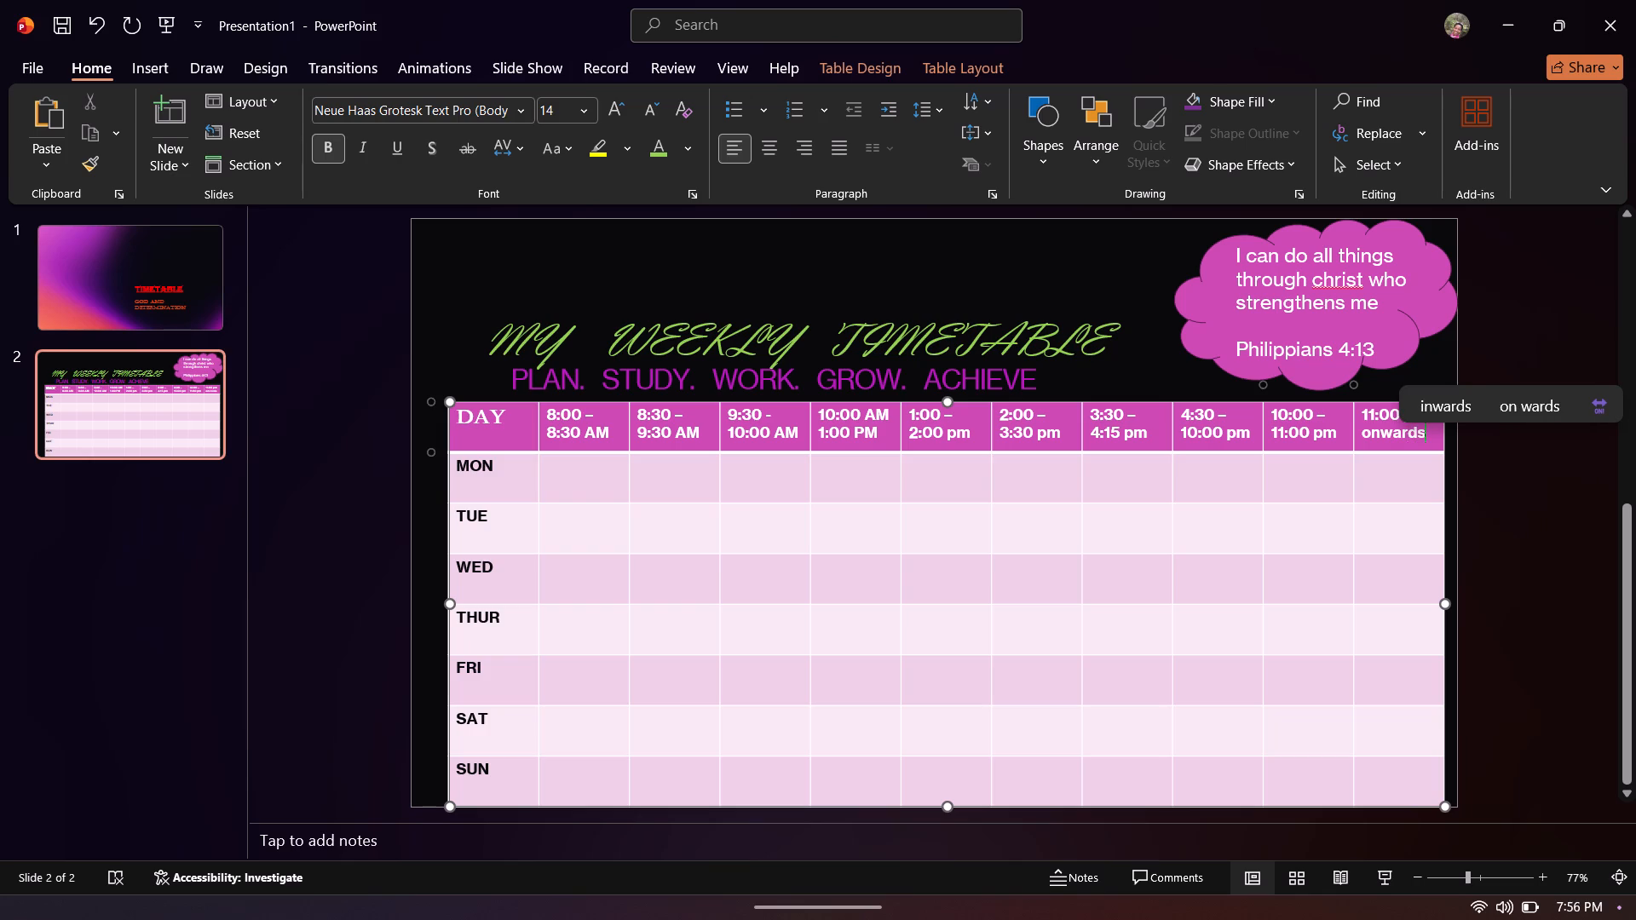
Place the text cursor in the MON row's cell under 8:00 – 8:30 AM.
left_click(589, 471)
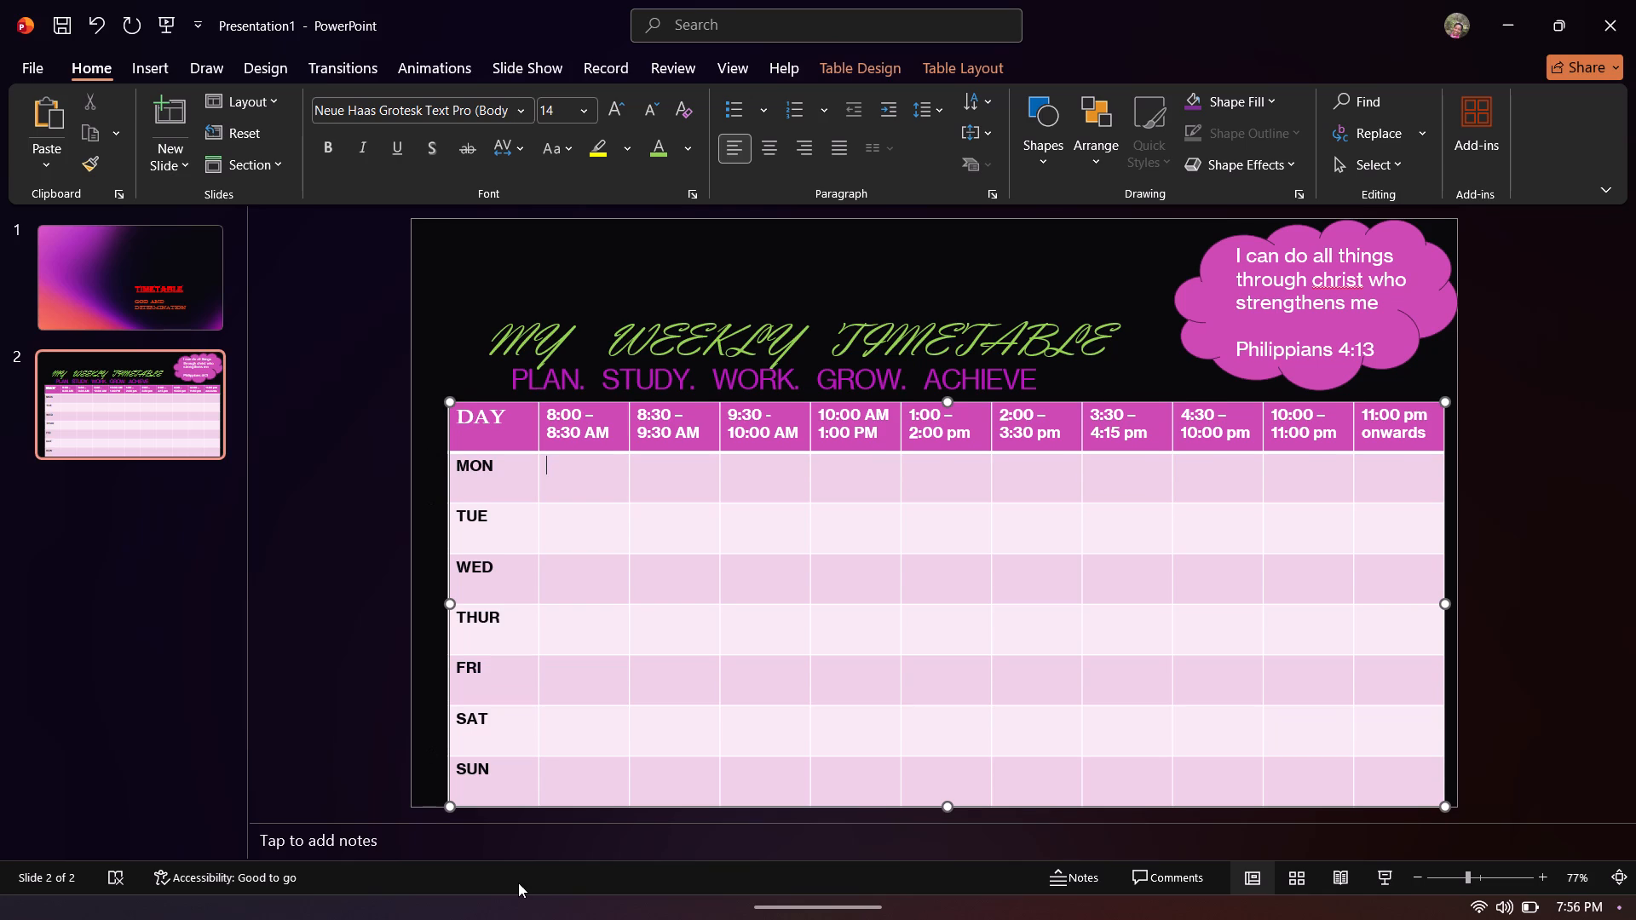
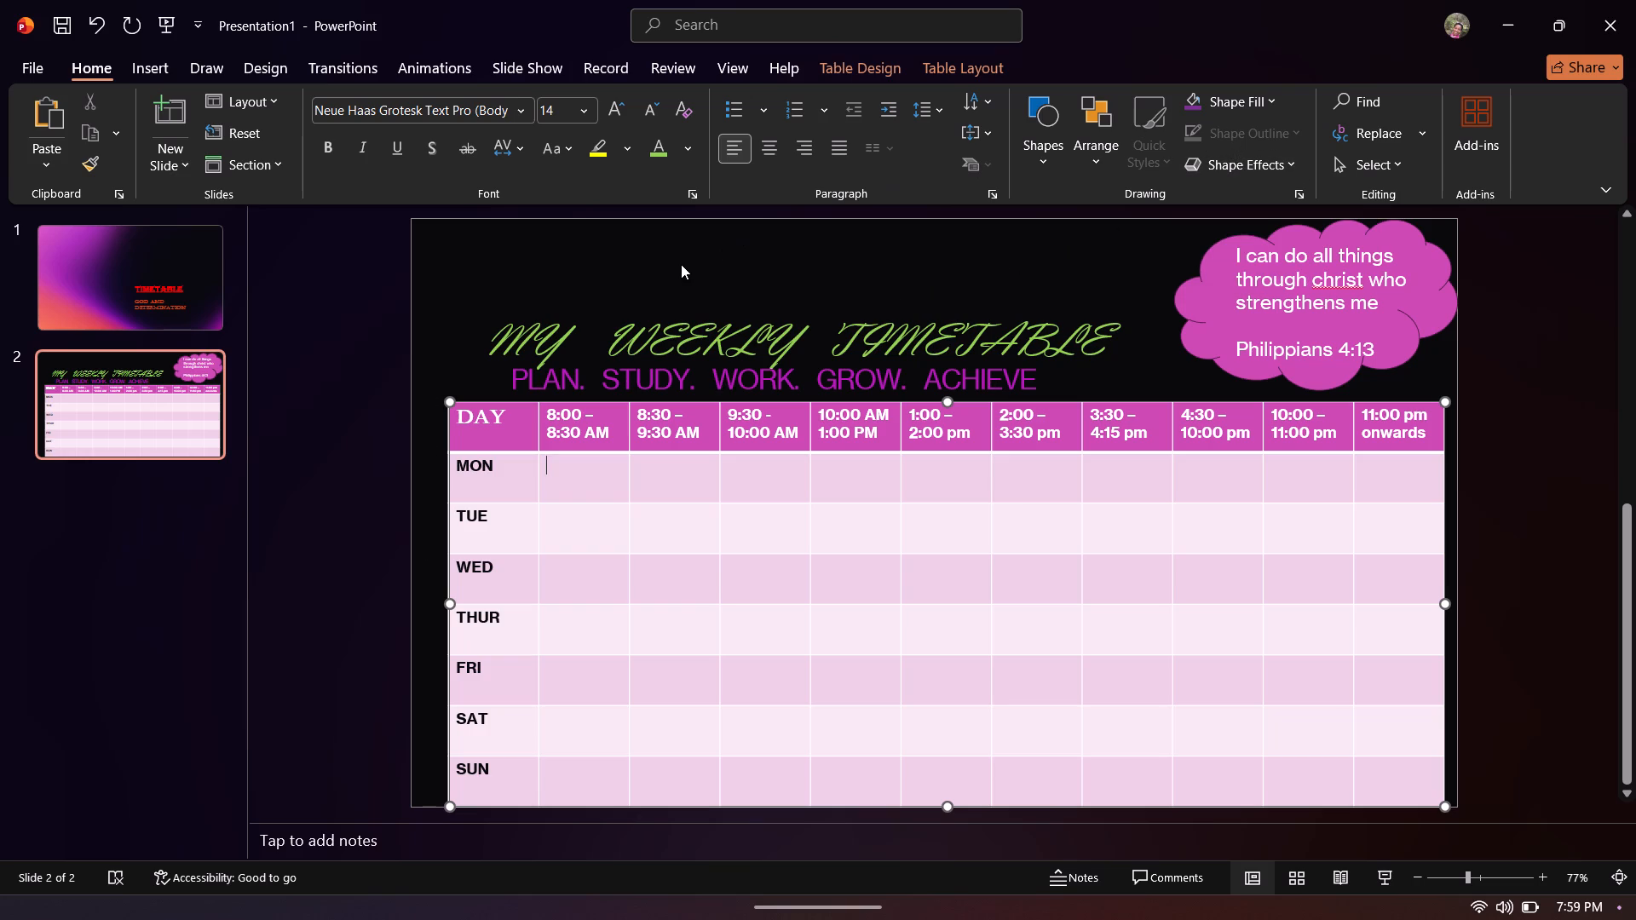
Enter an activity beginning with "Wake" in Monday's 8:00 – 8:30 AM cell of the timetable.
left_click(567, 470)
Enter "Wake up and breakfast" in Monday's 8:00 – 8:30 AM cell.
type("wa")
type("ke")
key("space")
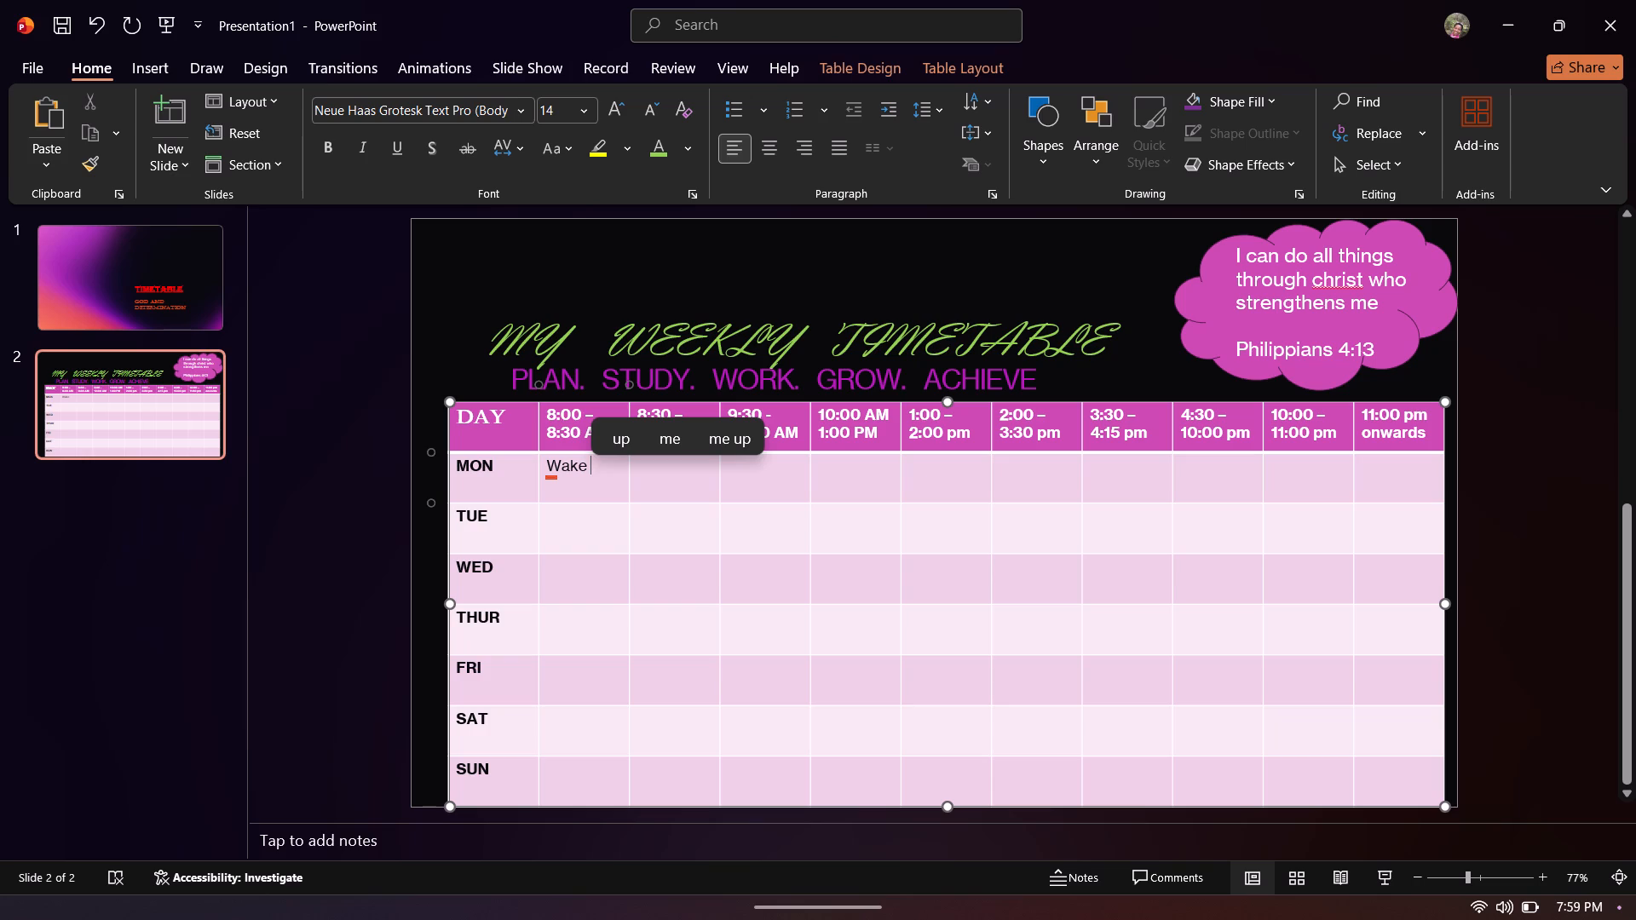
type("up")
key("space")
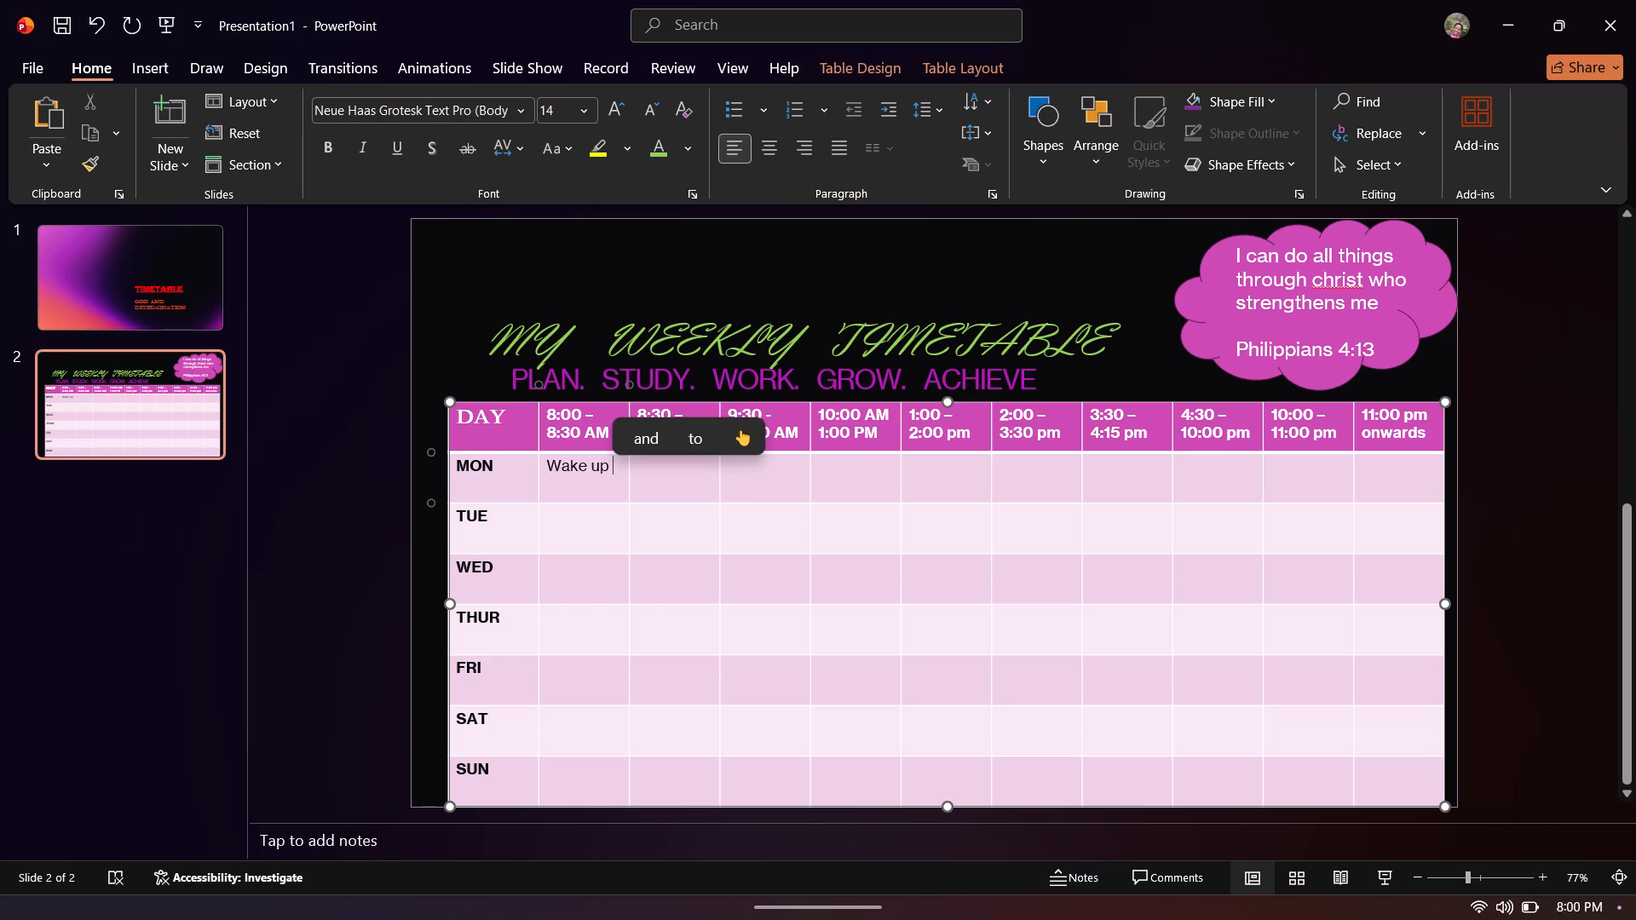
type("and")
key("space")
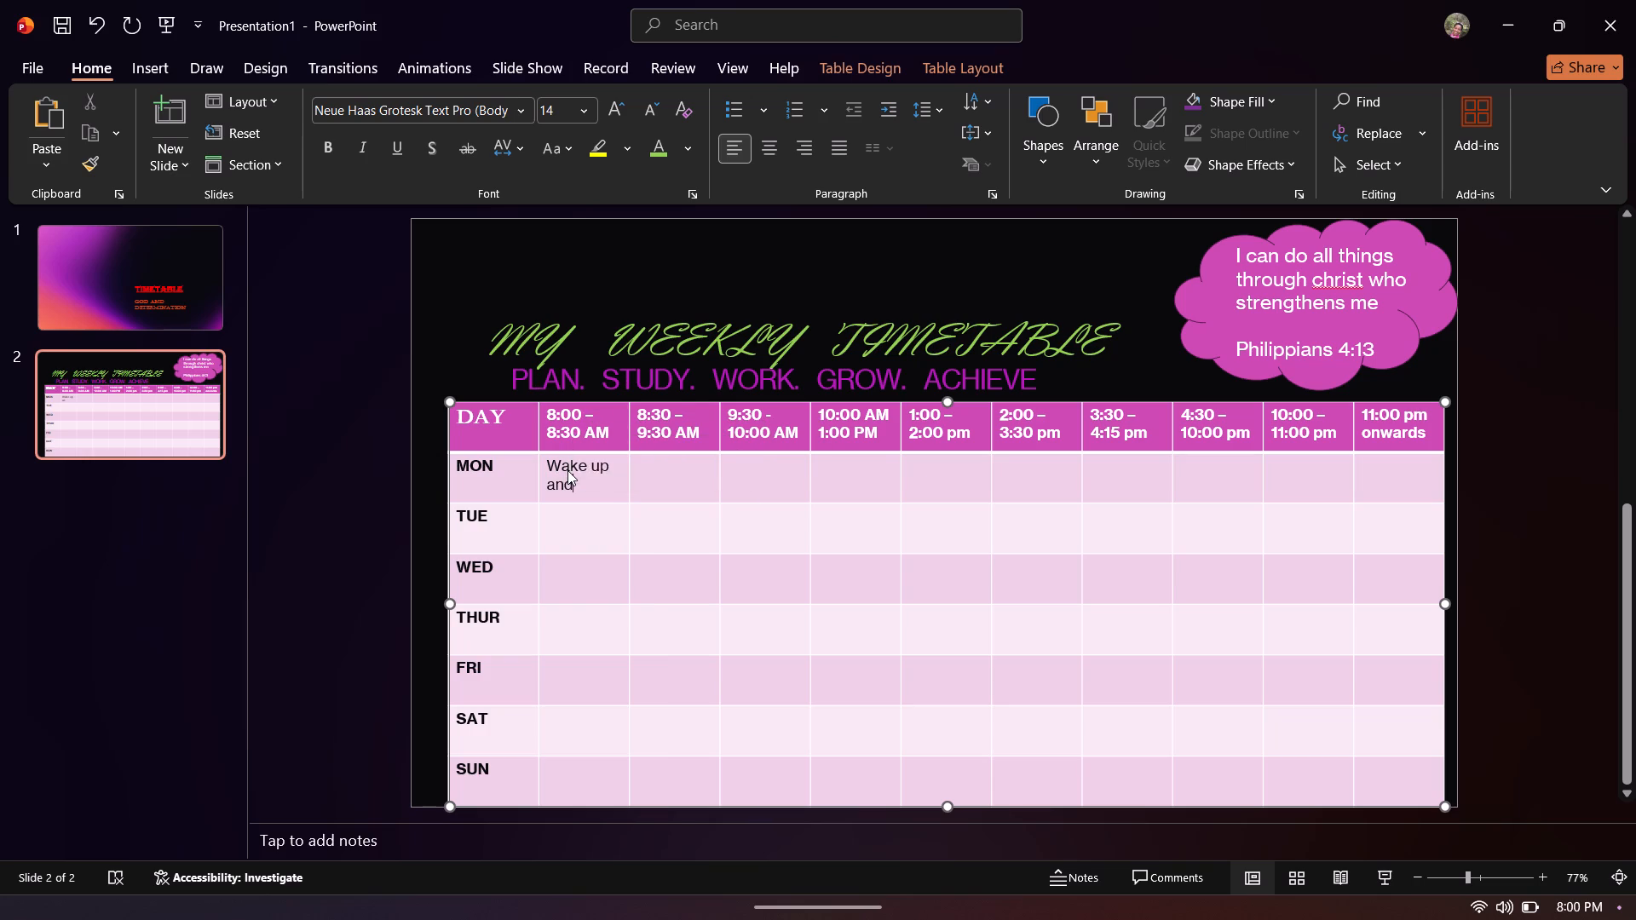
type("bre")
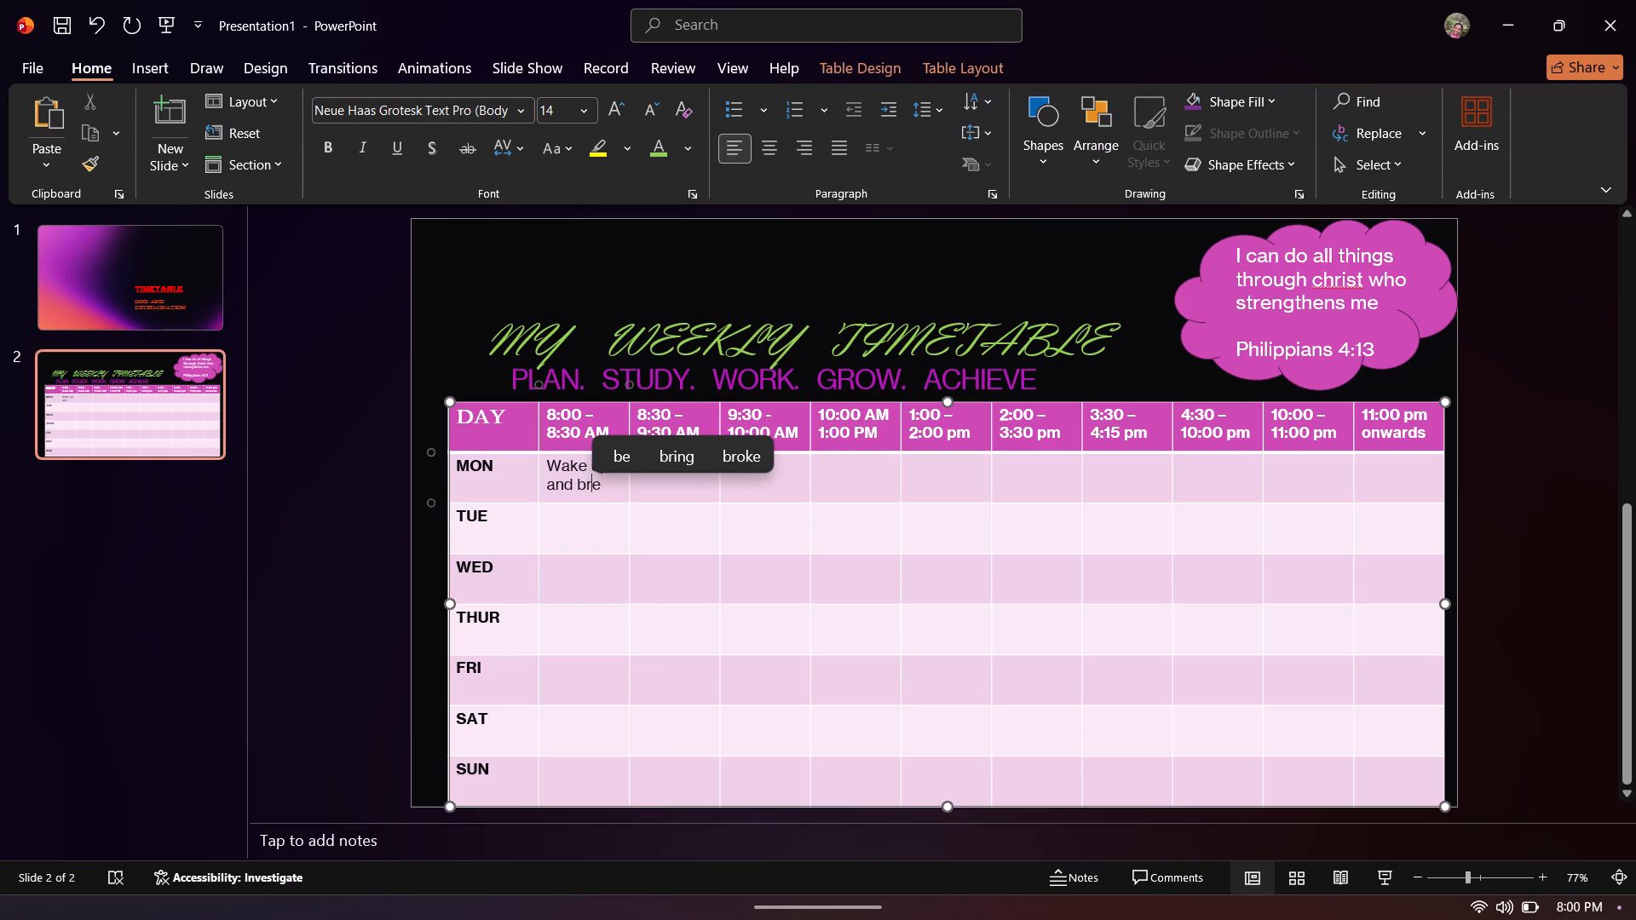
key("a")
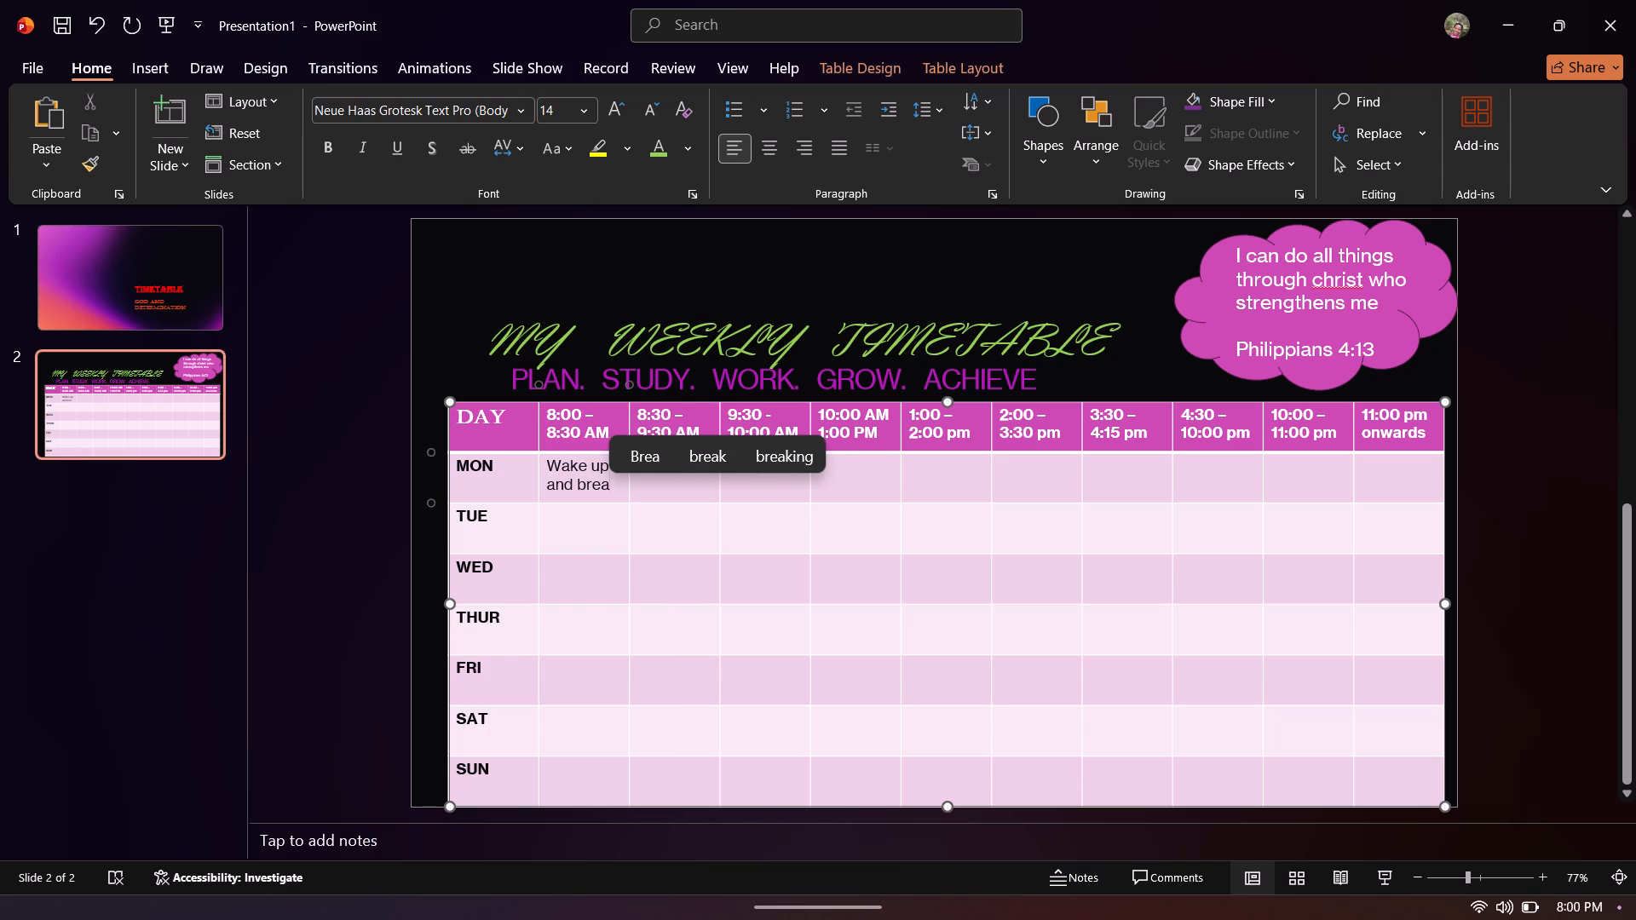
key("k")
type("fas")
key("t")
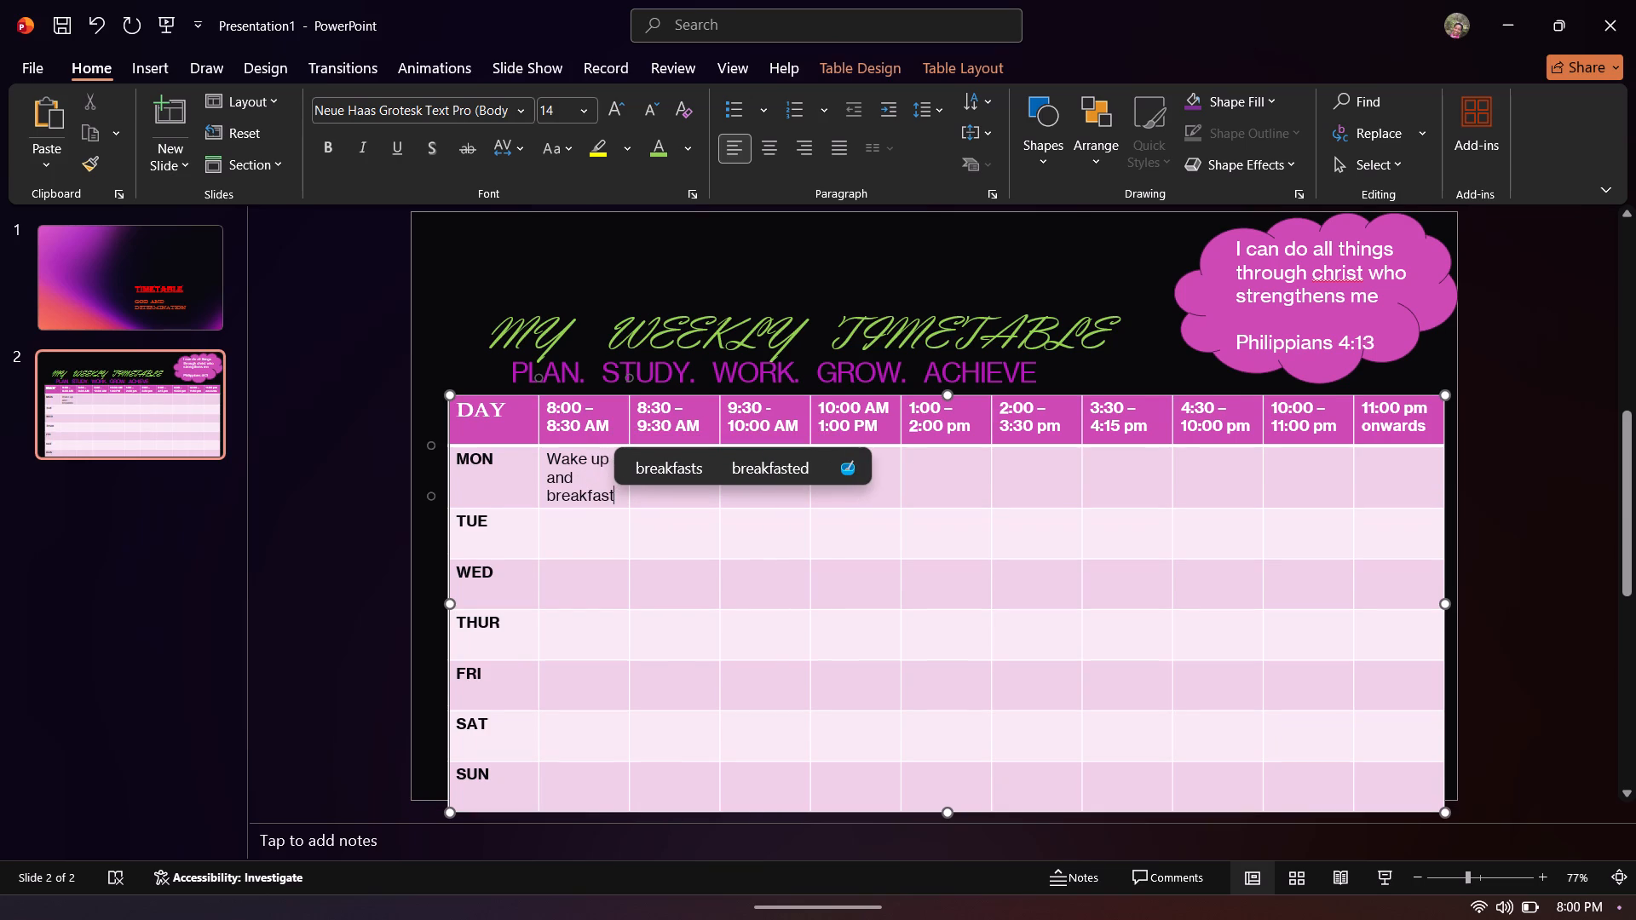
Enter "Wake up and breakfast" in the 8:00 – 8:30 AM cells for Tuesday and Wednesday.
left_click(583, 529)
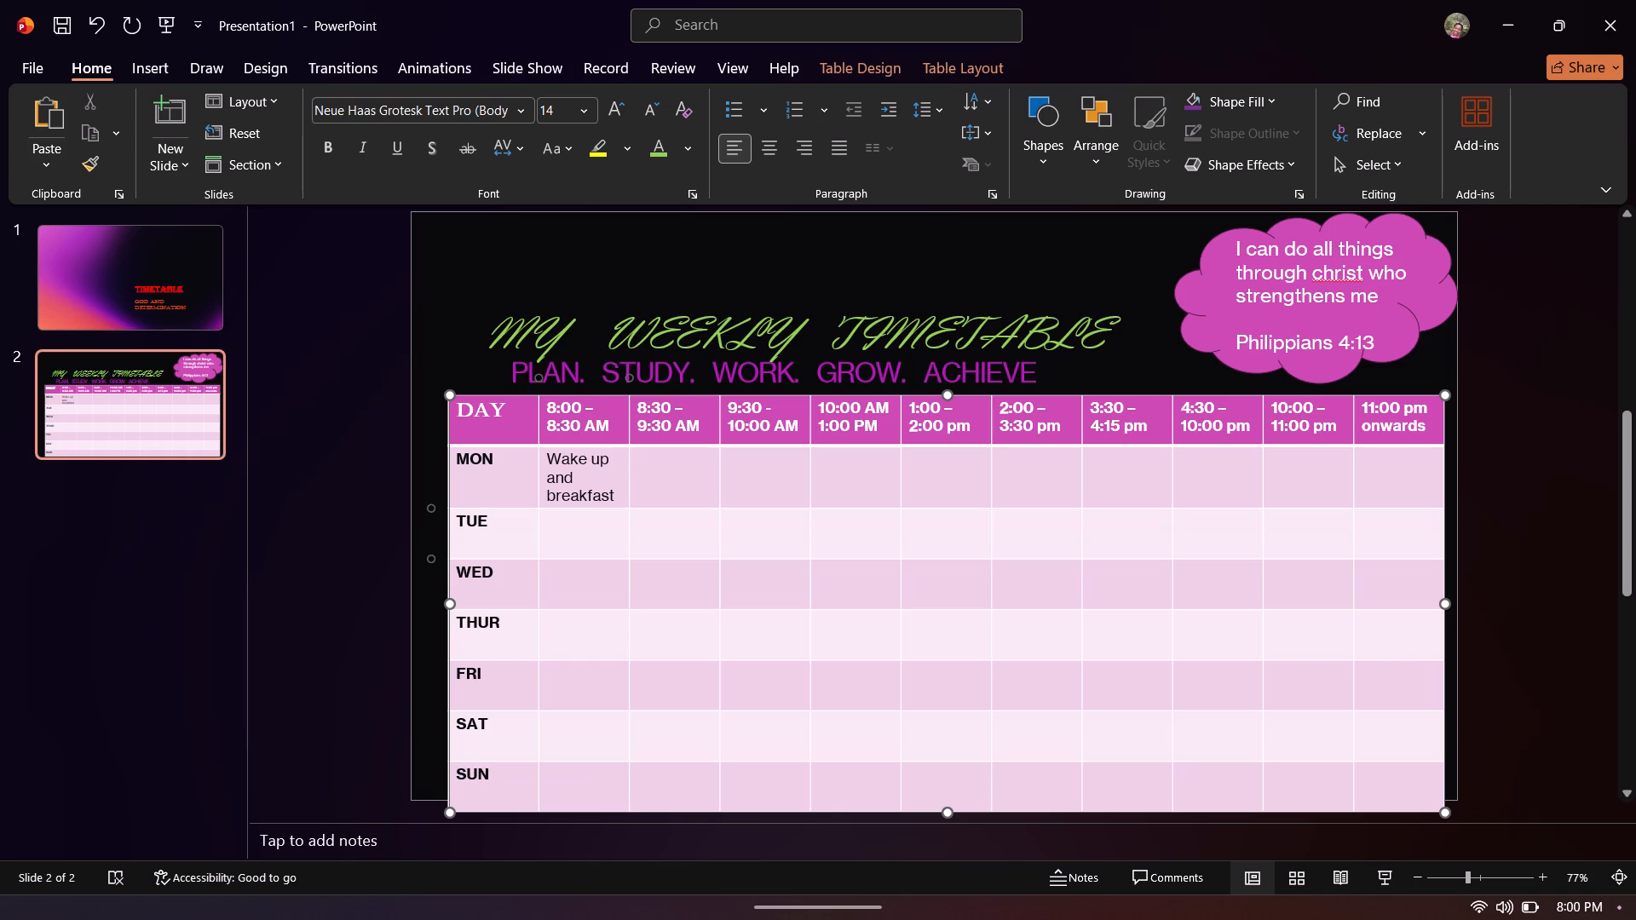
type("wake up am")
key("BackSpace")
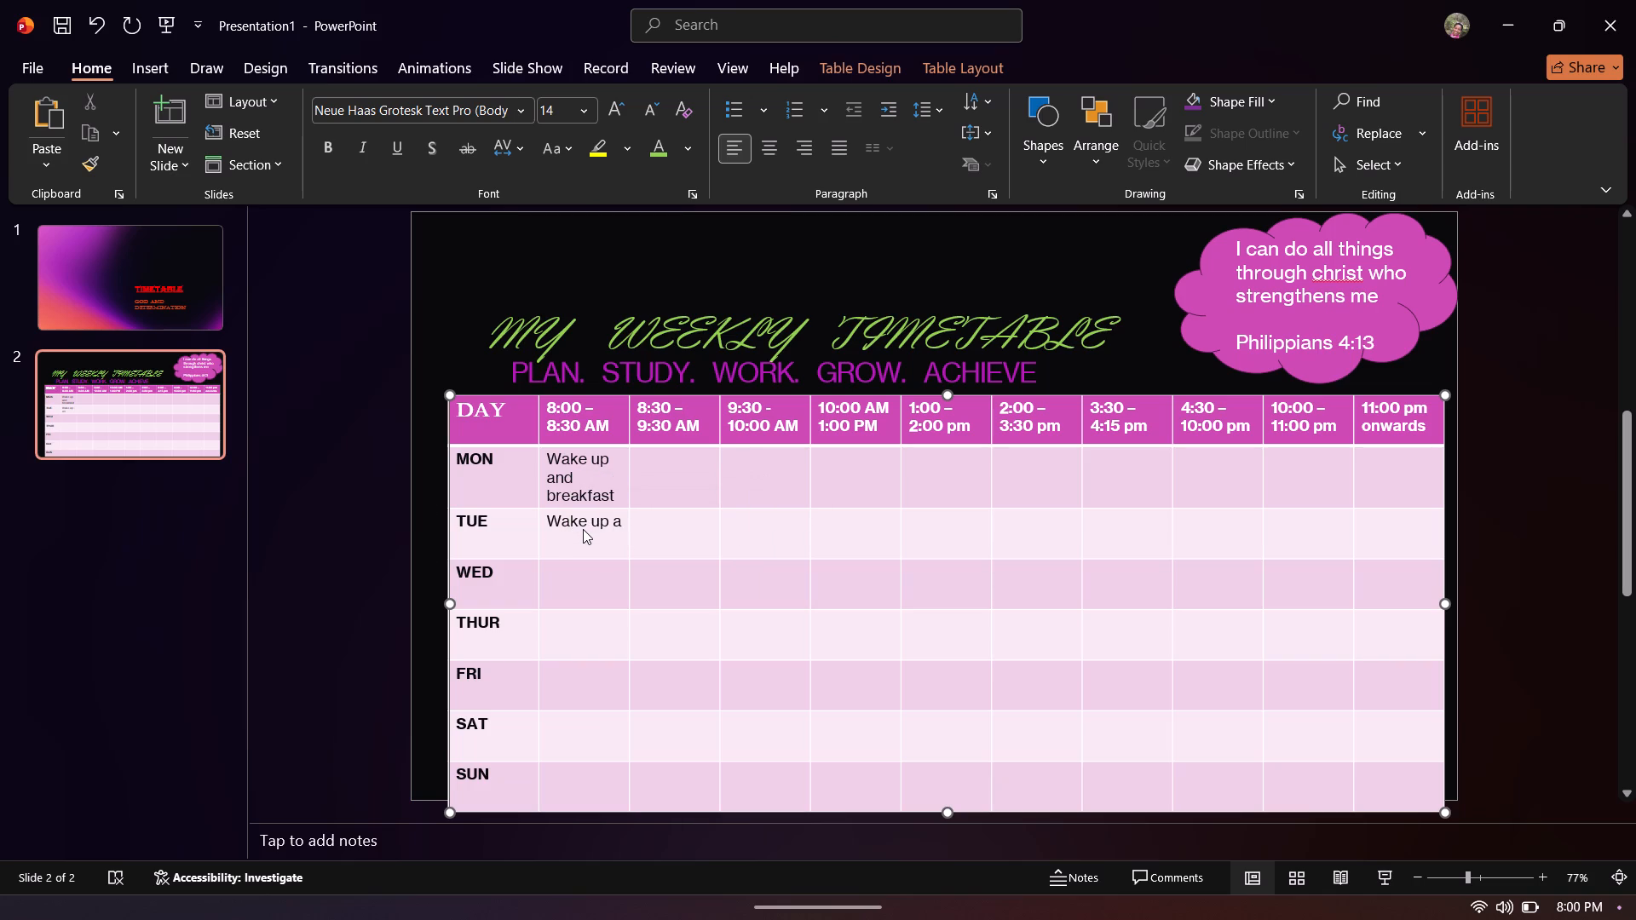
type("nd")
key("space")
type("breakfast")
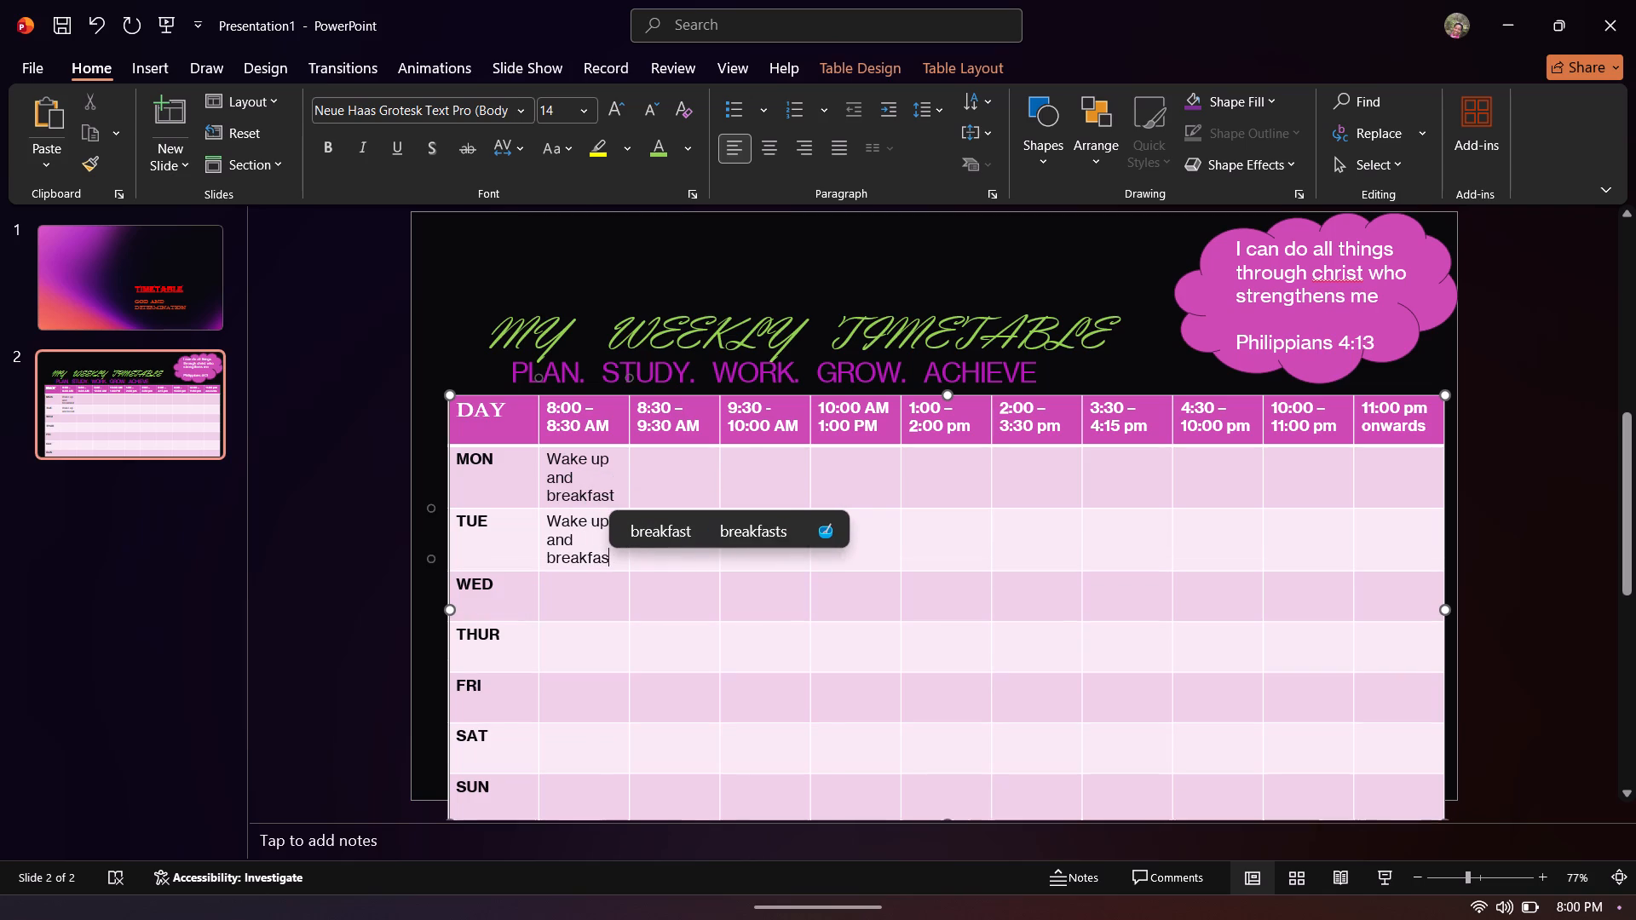
left_click(569, 603)
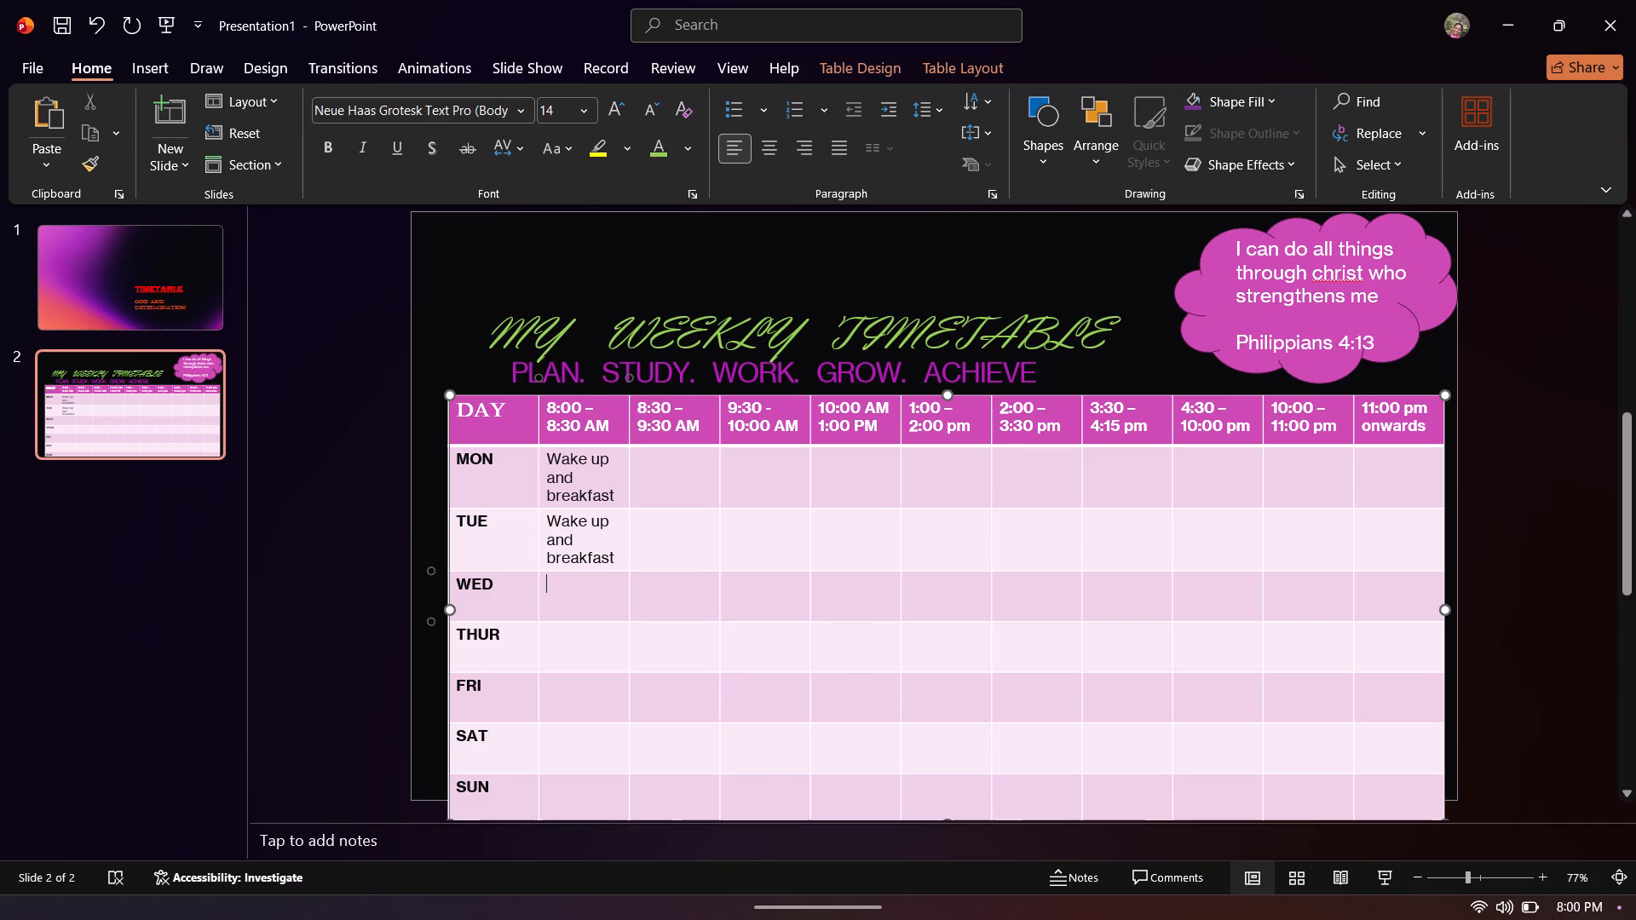
type("wake up and breakfast")
key("Return")
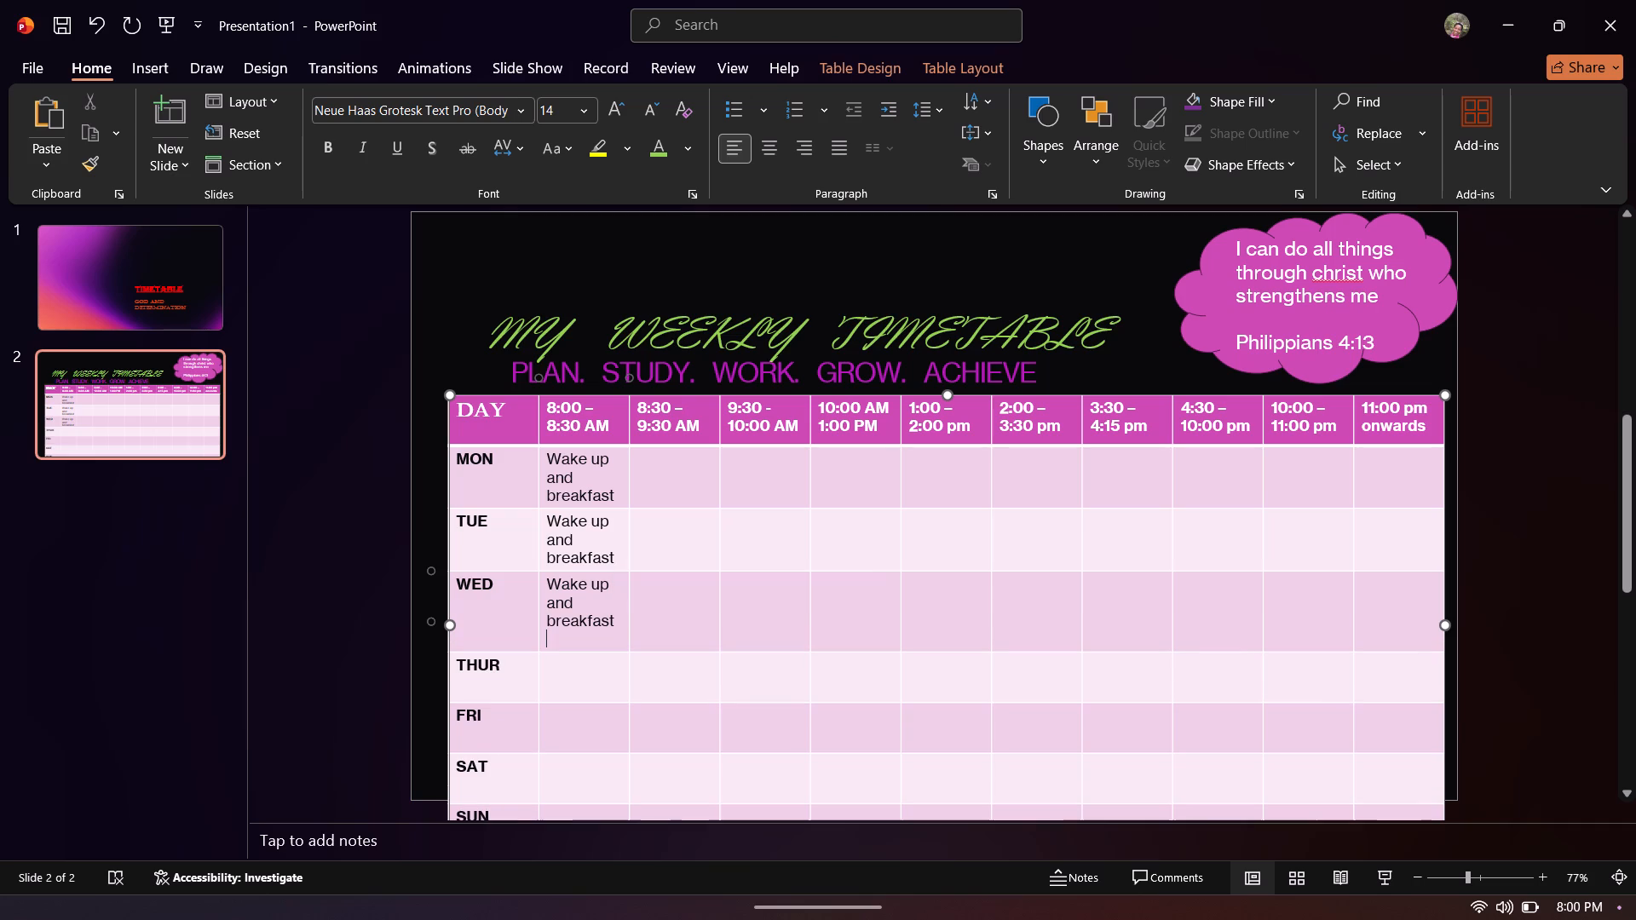
key("BackSpace")
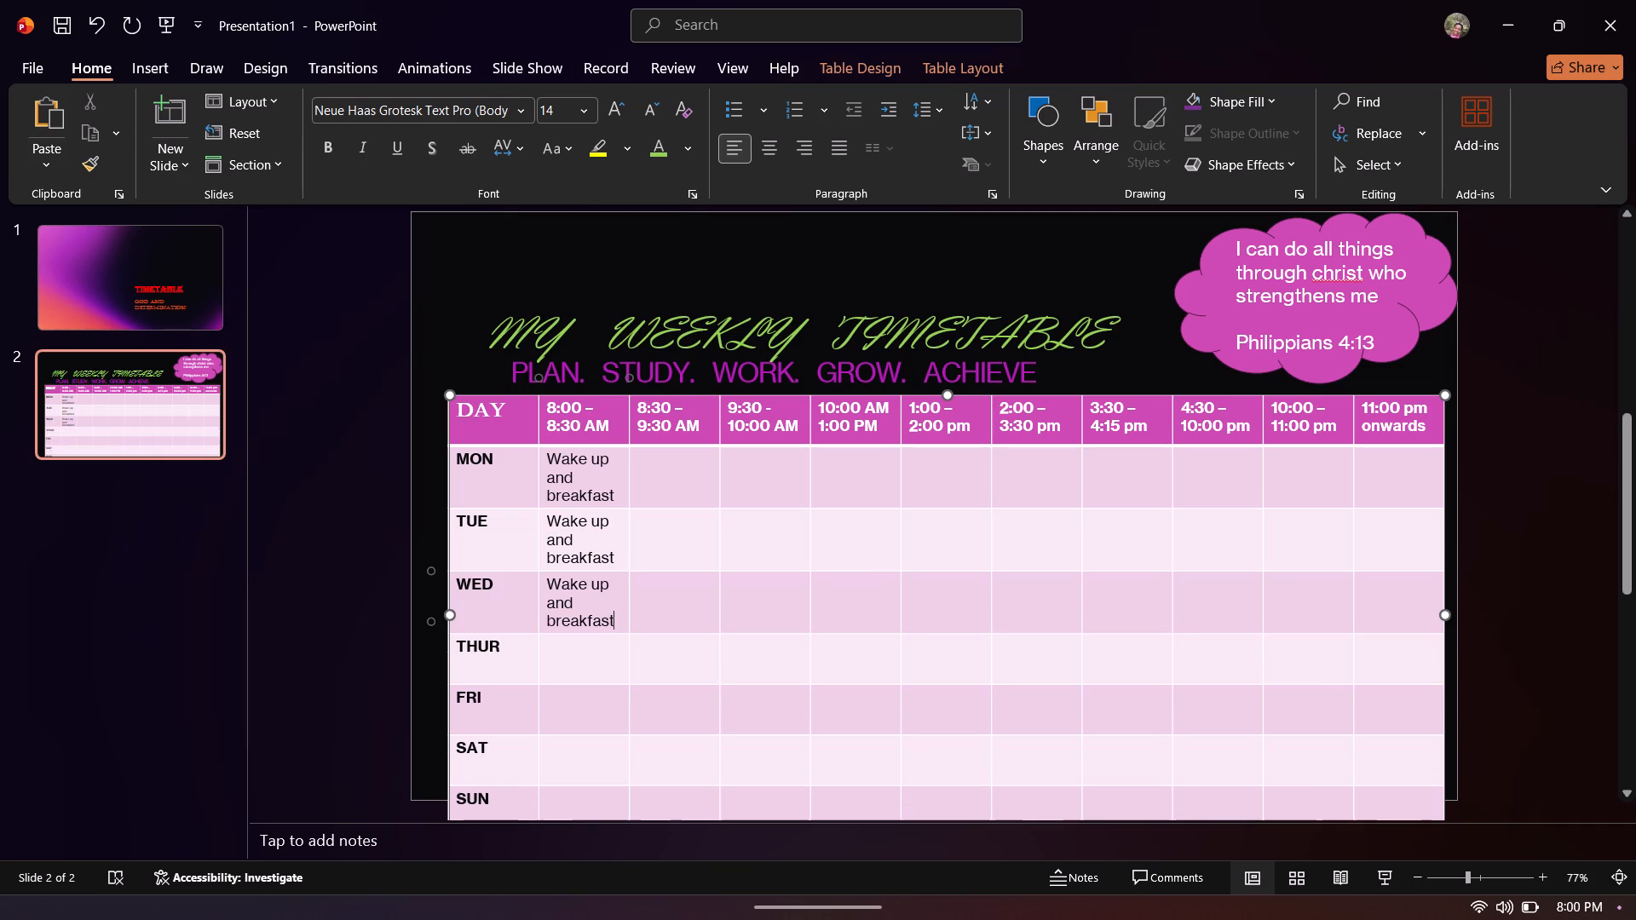
Enter "Wake up and breakfast" in the 8:00 – 8:30 AM cells for Thursday and Friday.
left_click(552, 650)
type("wake up and")
key("space")
type("breakfast")
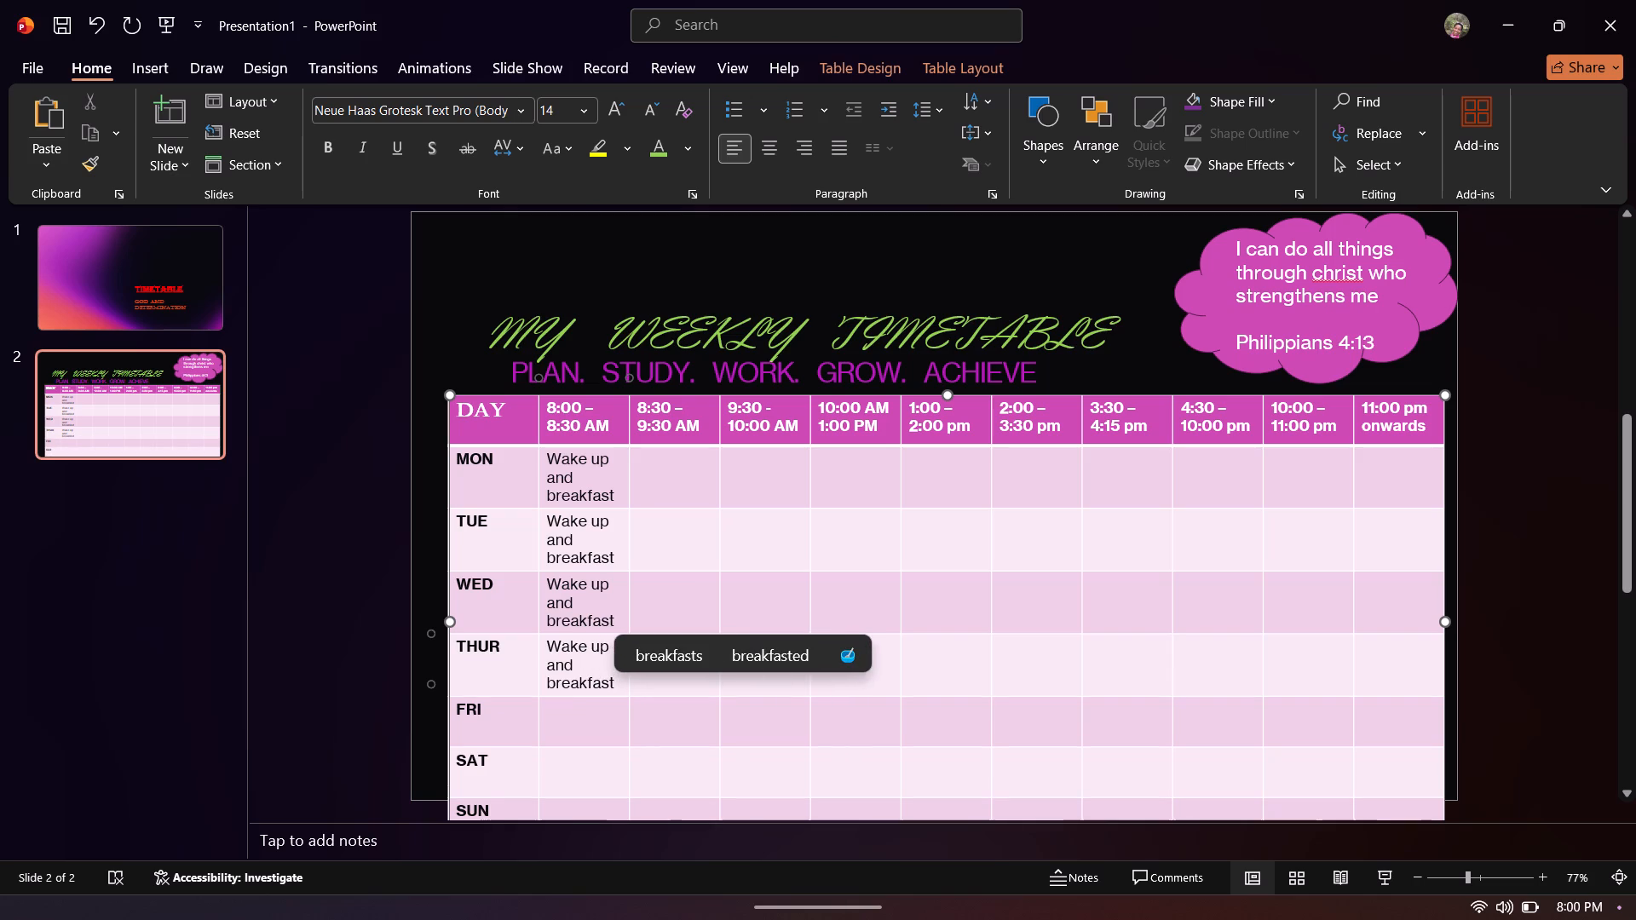
left_click(562, 716)
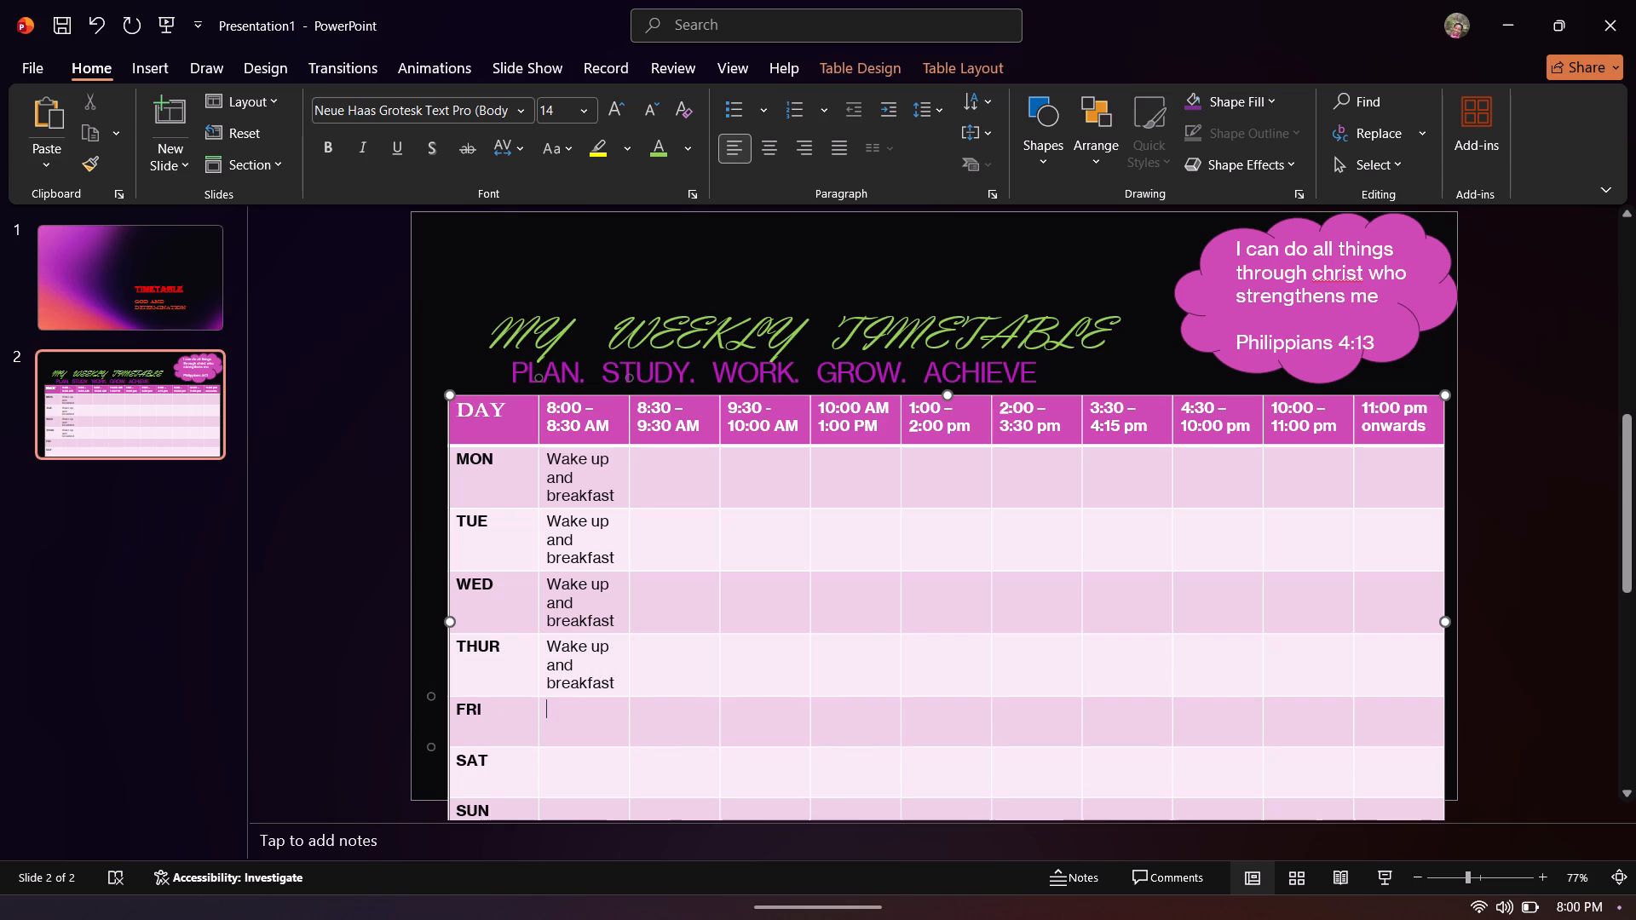
type("wake up and")
key("space")
type("breakfast")
Enter "Wake up and breakfast" in the 8:00 – 8:30 AM cells for Saturday and Sunday.
scroll(562, 716, "down", 3)
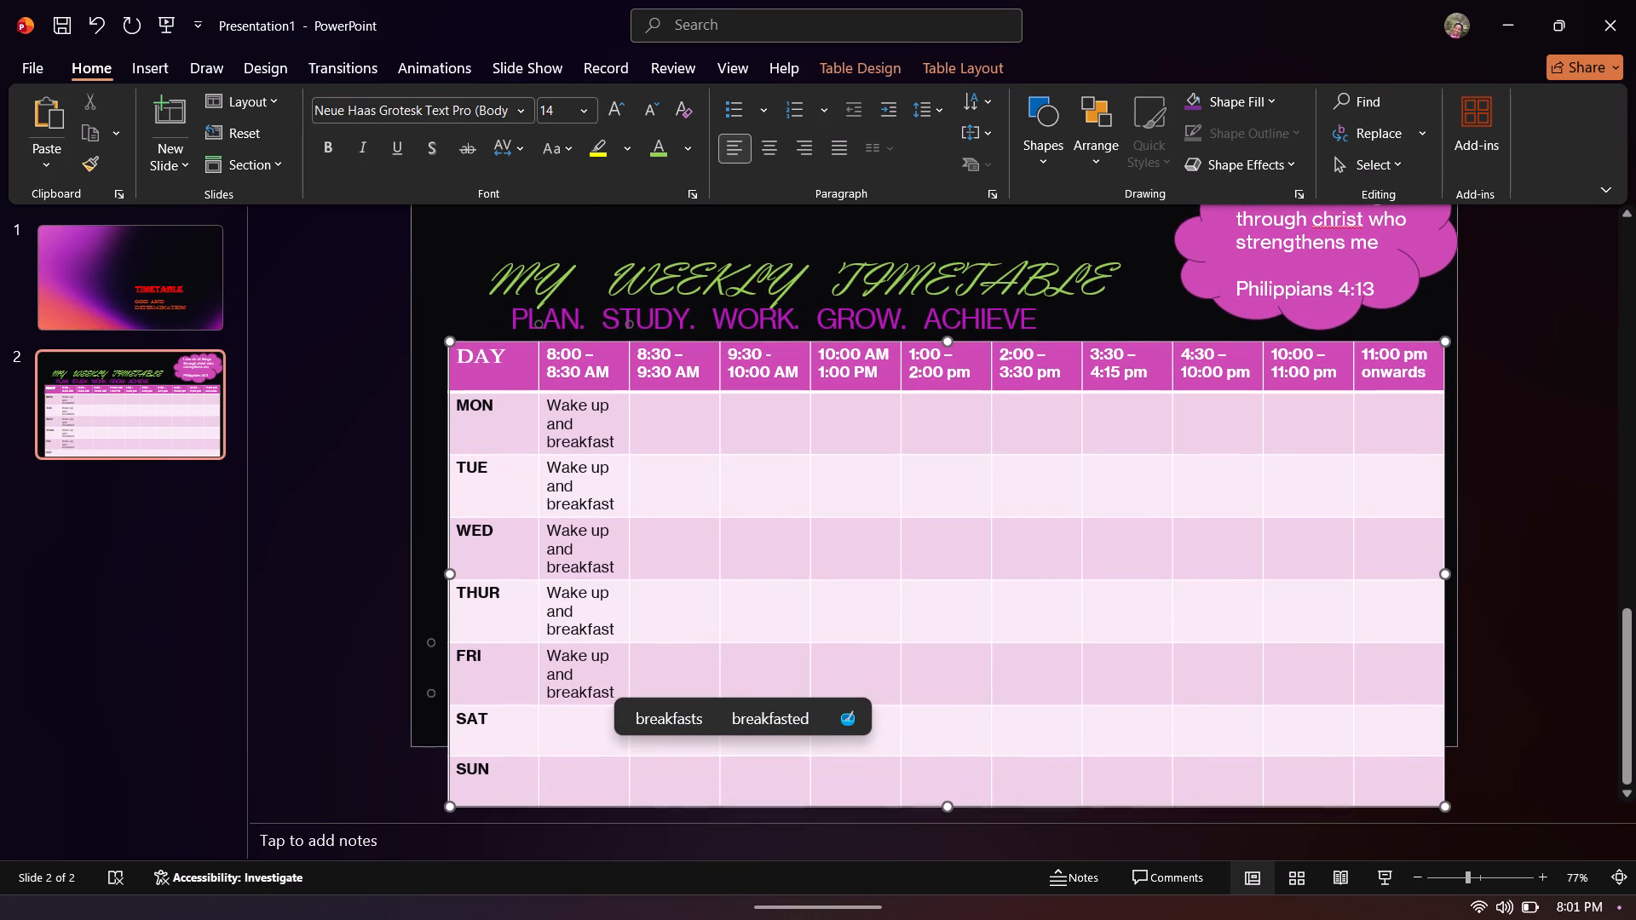
left_click(558, 732)
type("wake up and breakd")
key("BackSpace")
type("fast")
left_click(556, 778)
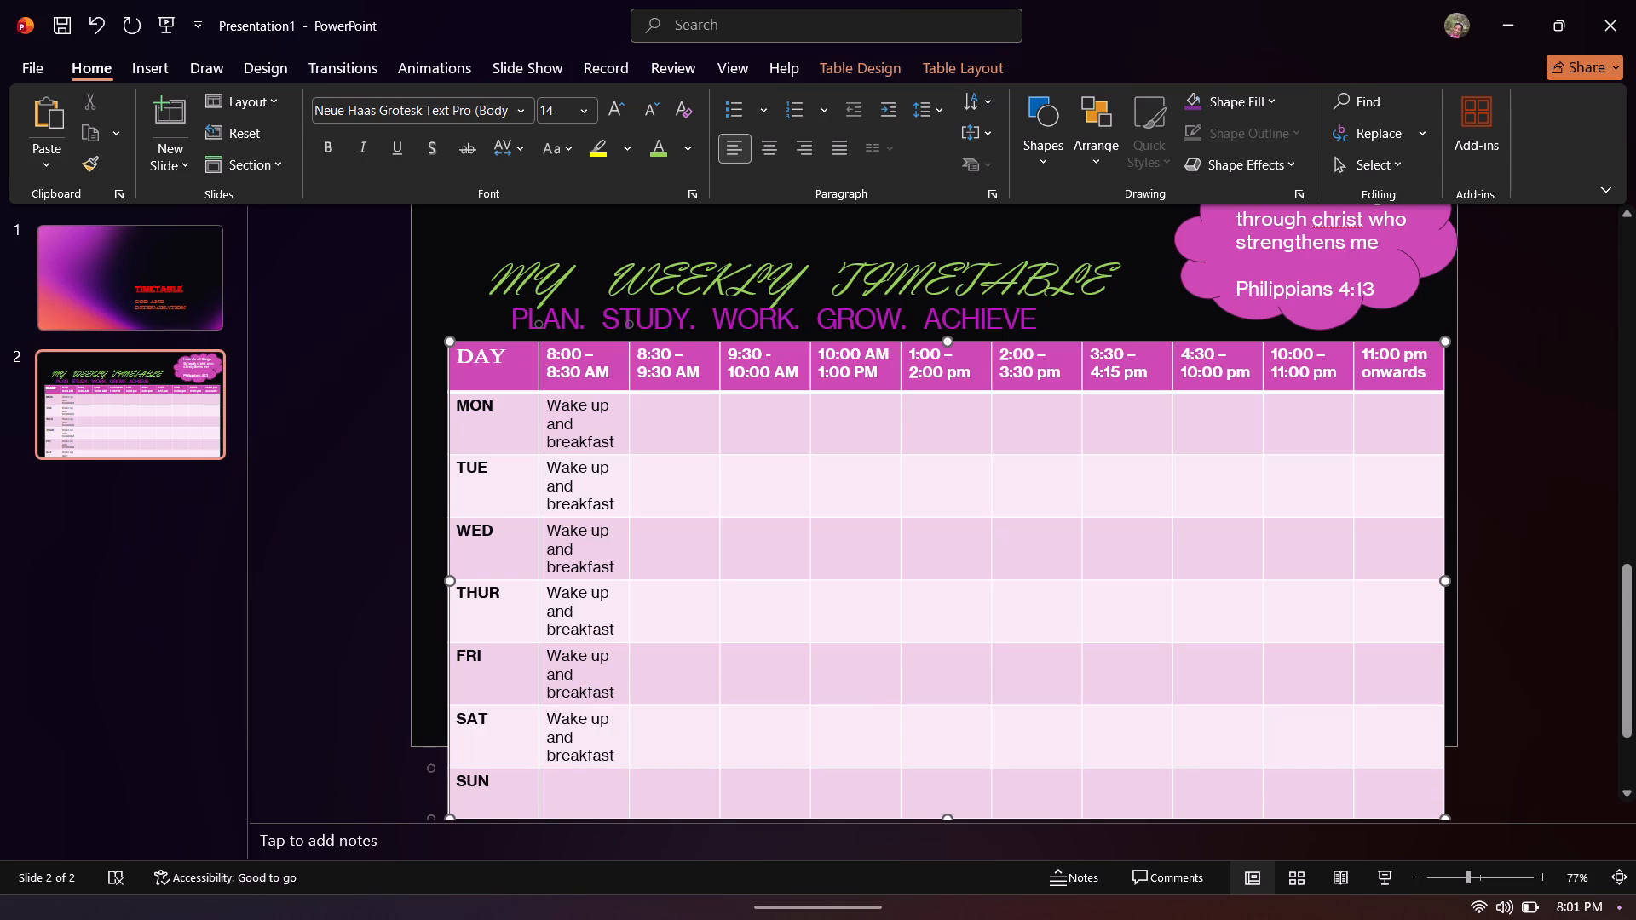
type("wake up")
key("space")
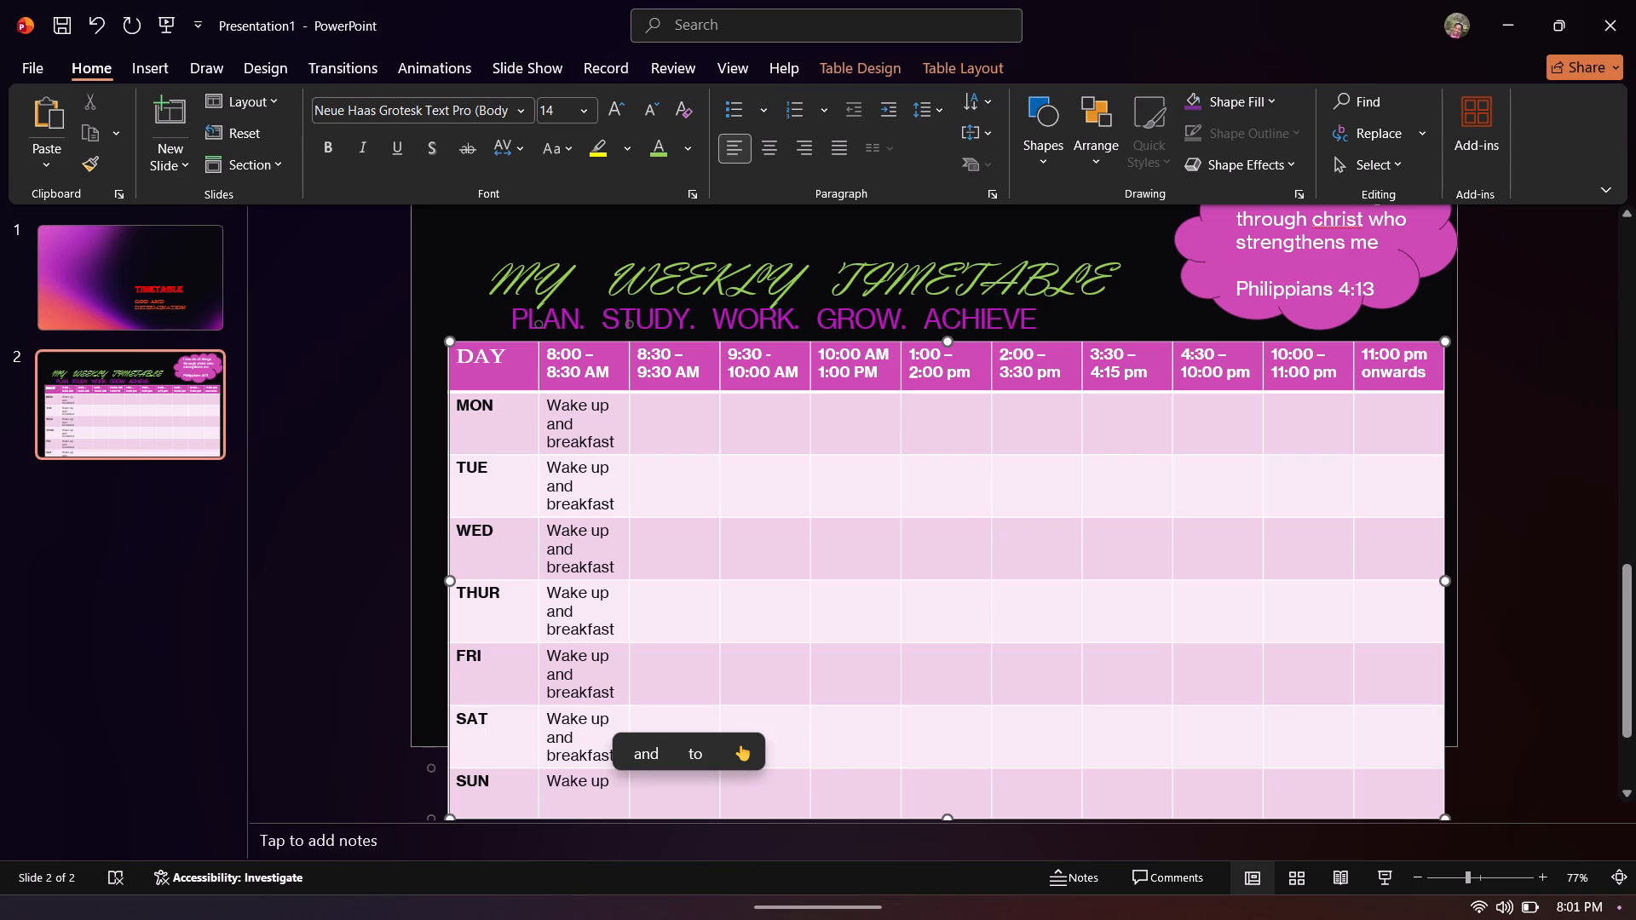
type("and breakfast")
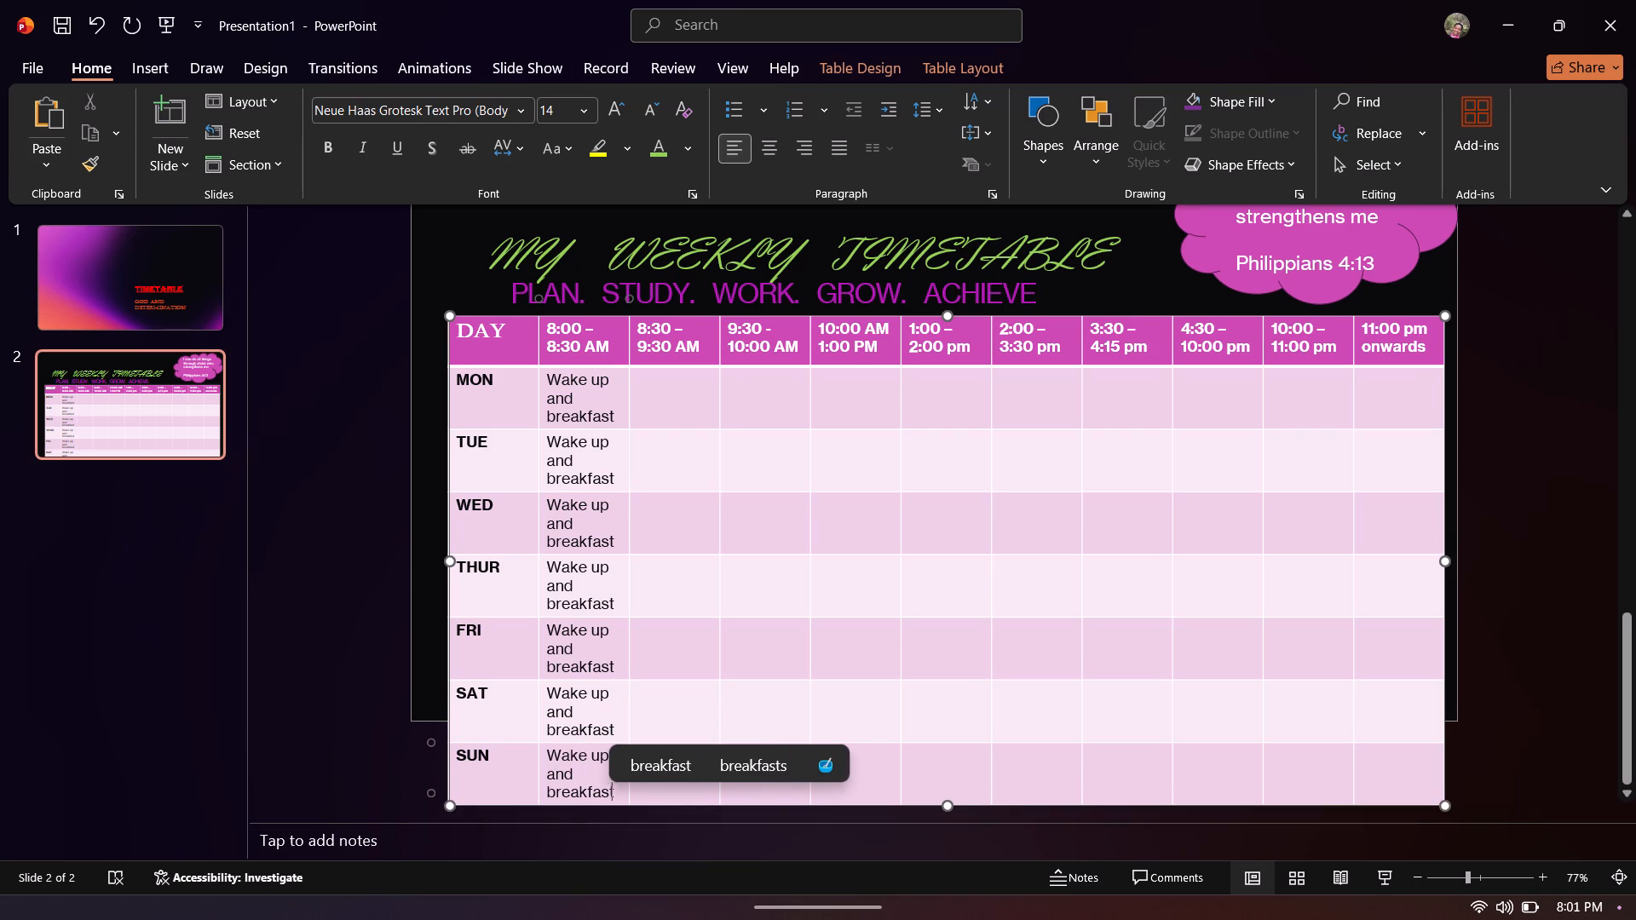
Enter "preparation" in the 8:30 – 9:30 AM cells for Monday, Tuesday and Wednesday.
left_click(681, 391)
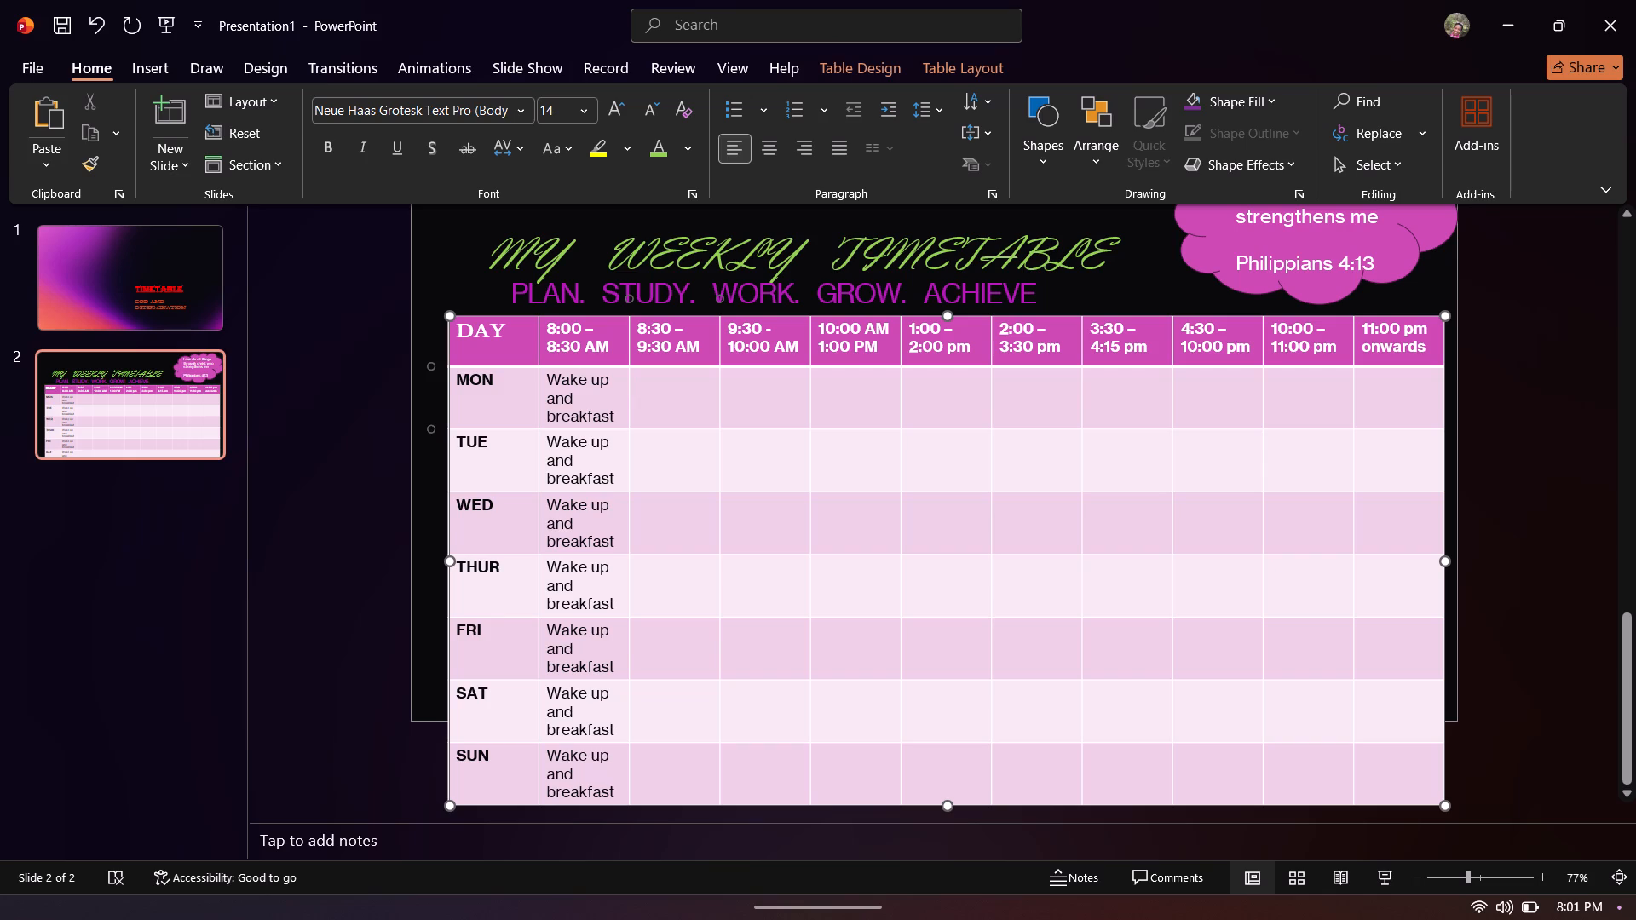
type("preparations")
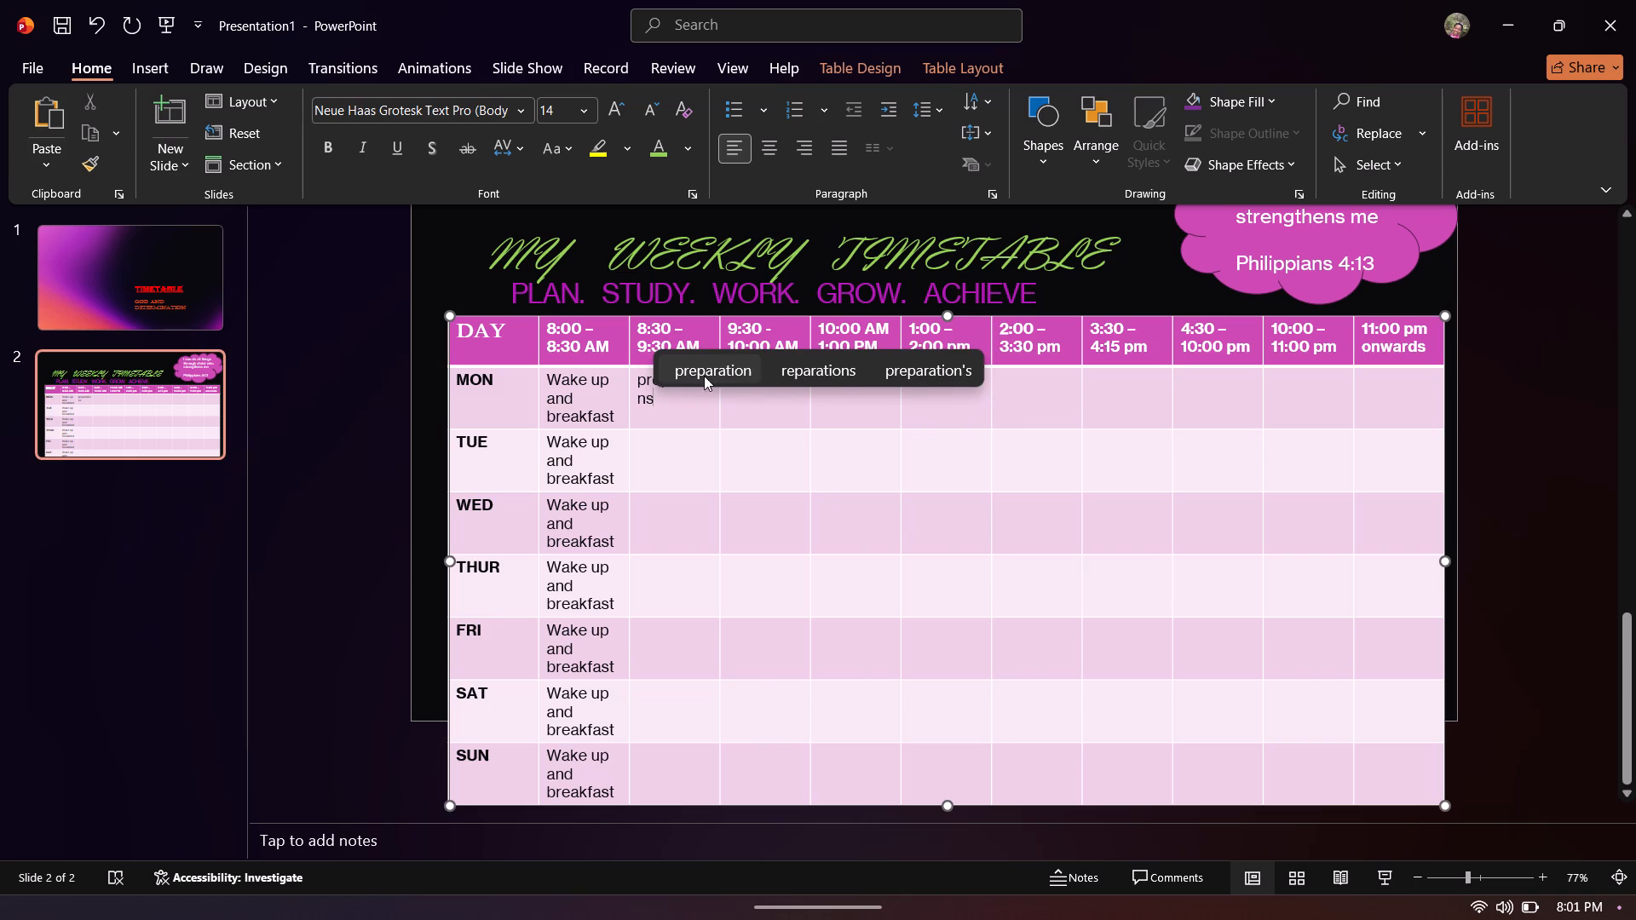
left_click(712, 368)
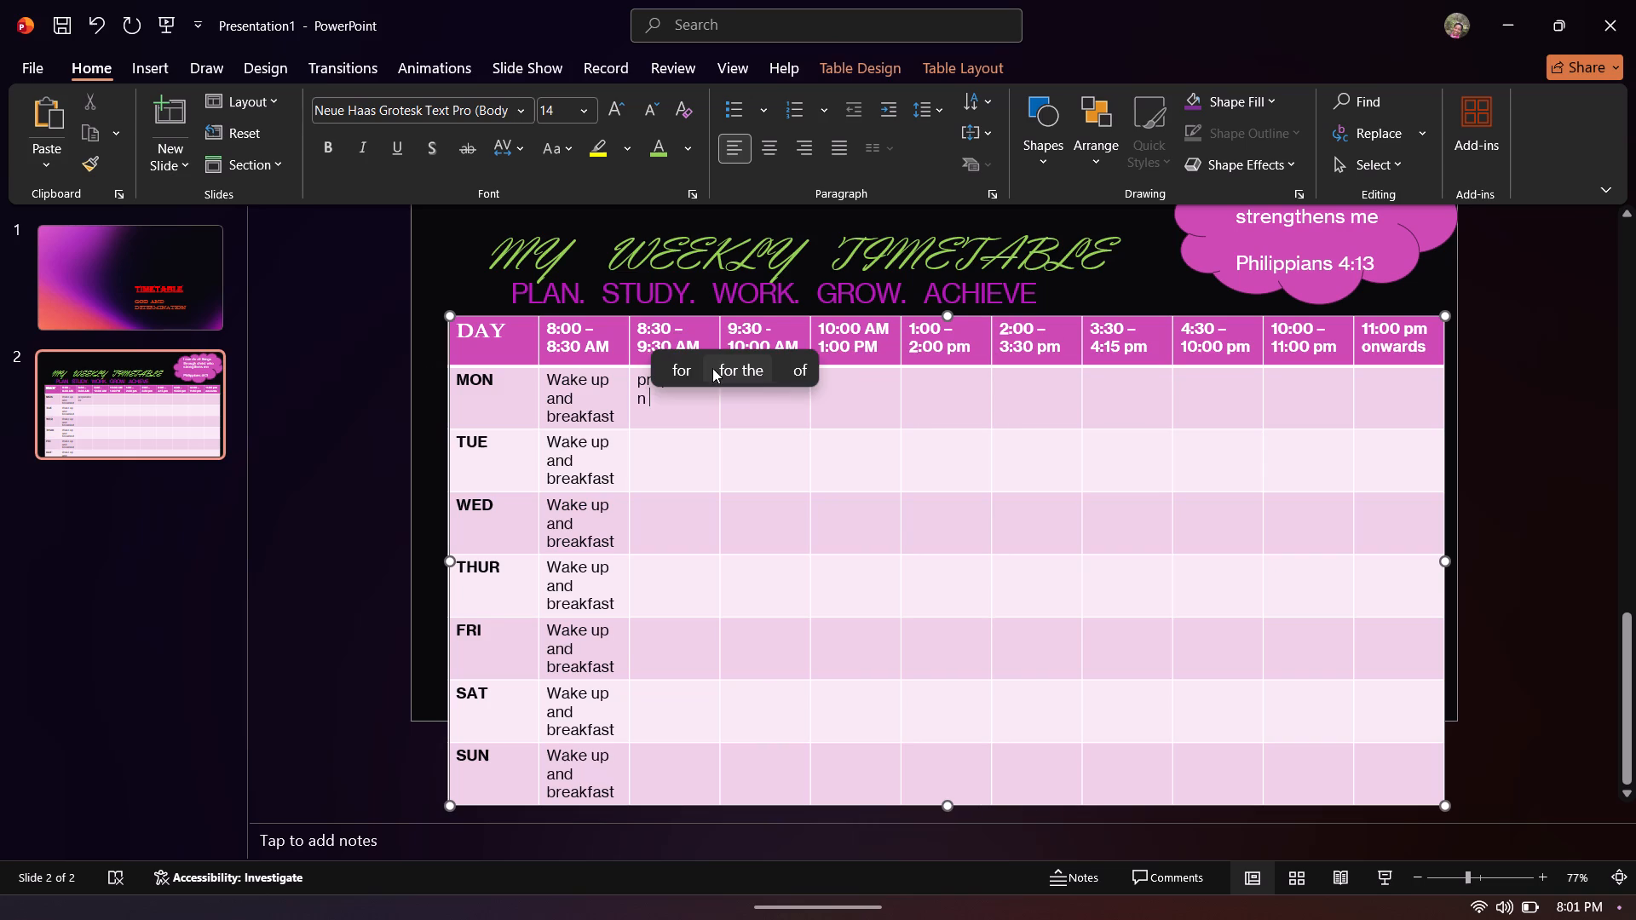
left_click(679, 446)
type("preparation")
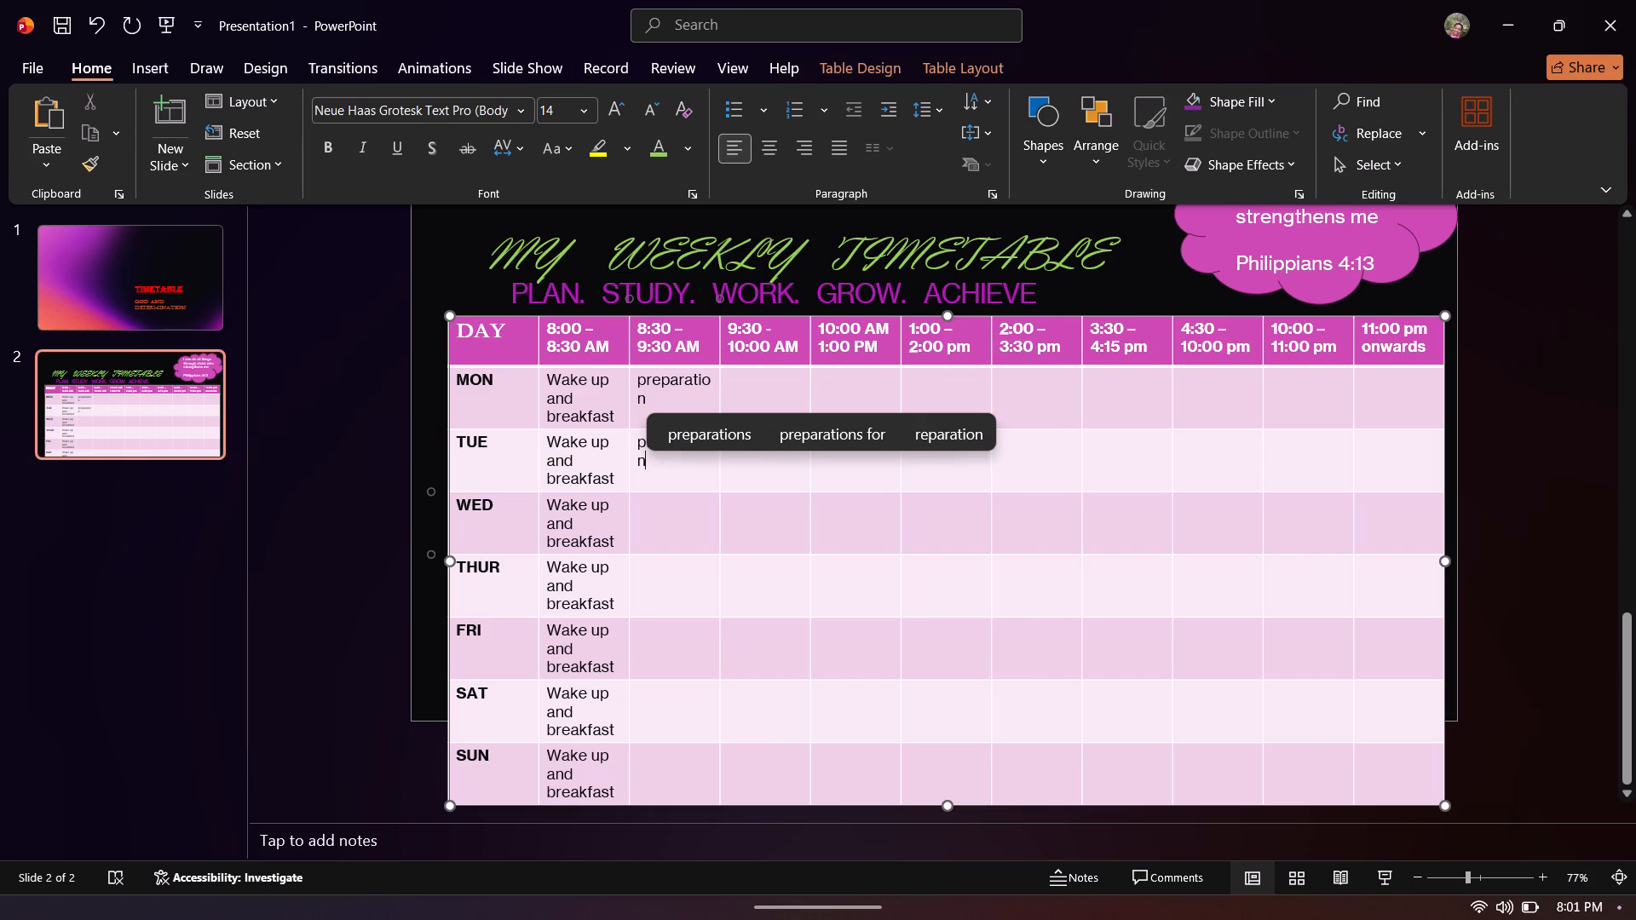
left_click(649, 508)
type("preparation")
Enter "devotion" in the 8:30 – 9:30 AM cells for Thursday, Friday and Saturday.
left_click(652, 569)
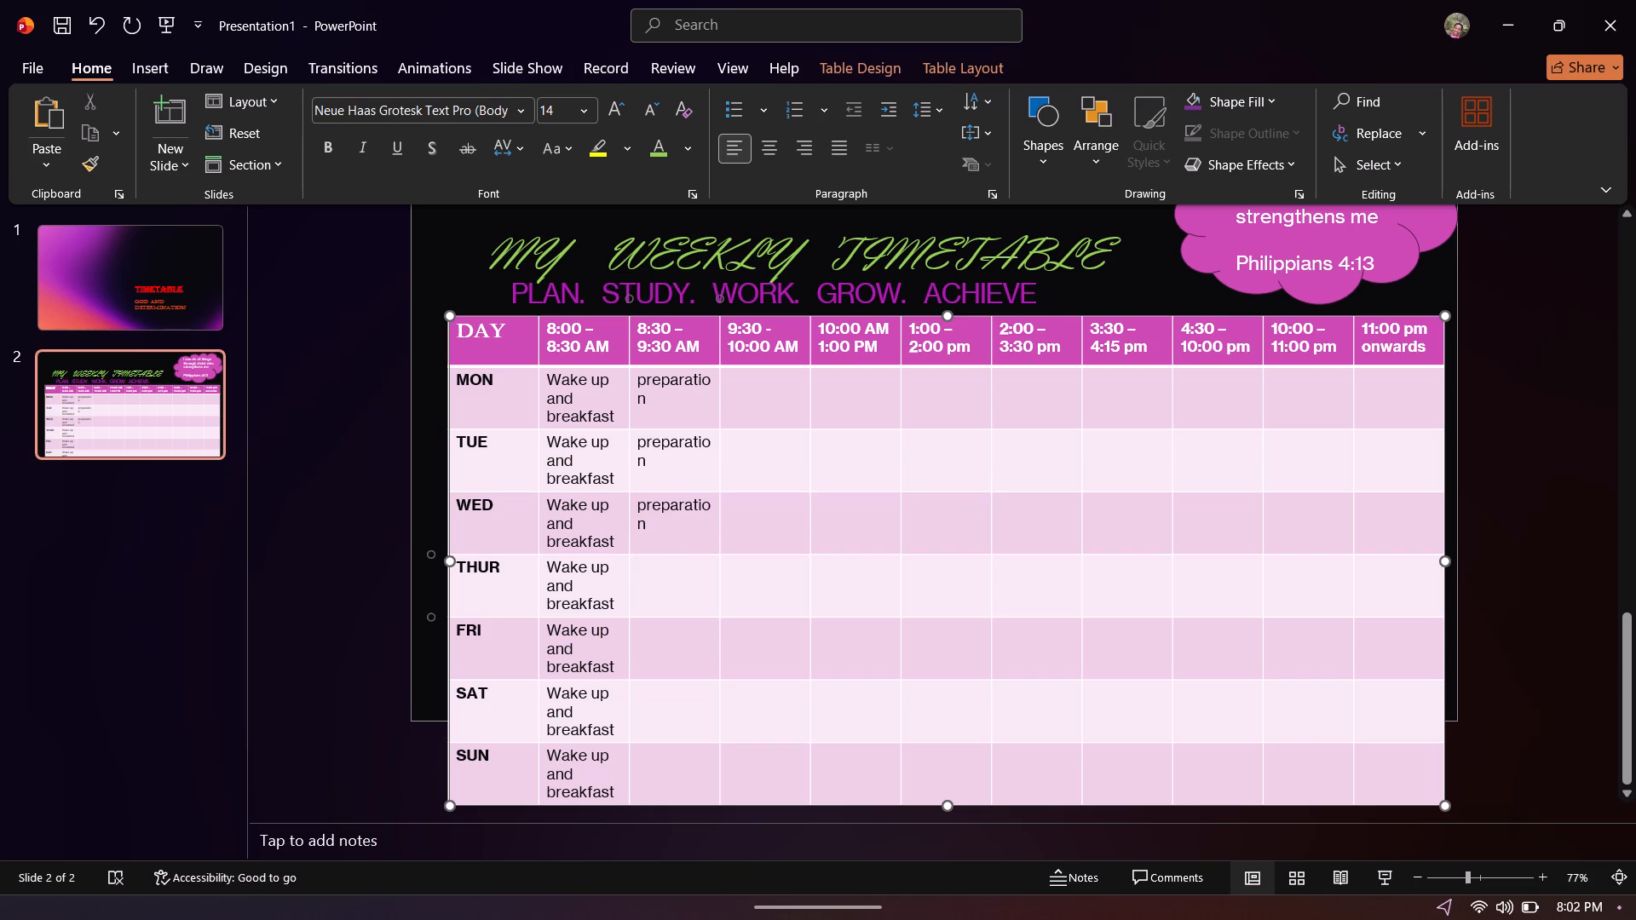
type("devotion")
left_click(649, 629)
type("devotion")
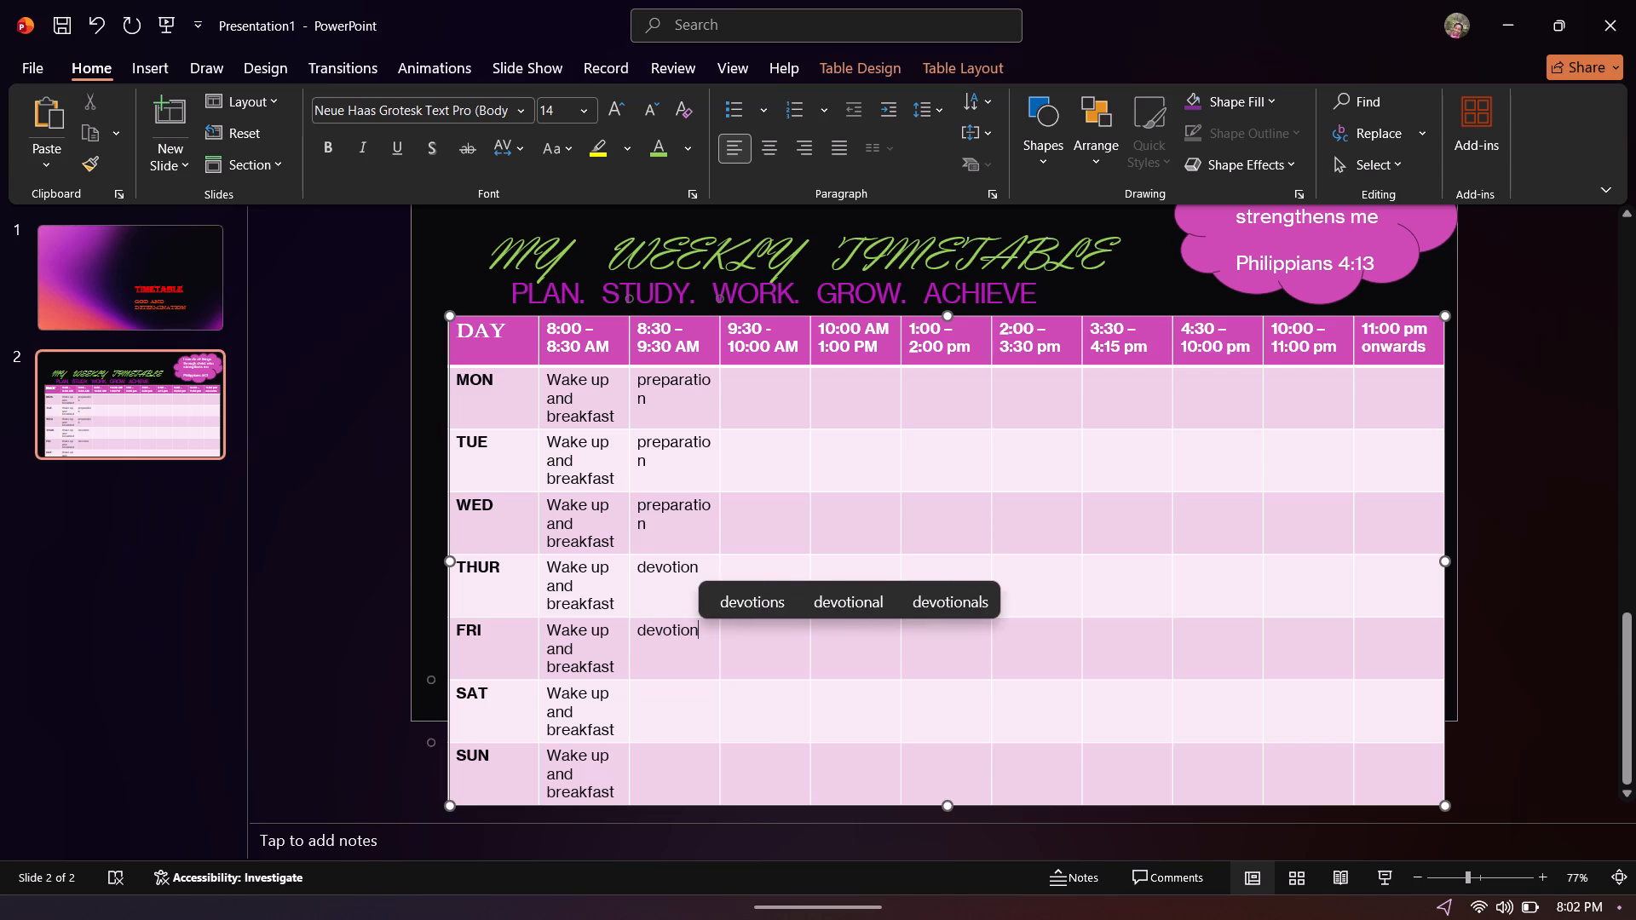
left_click(651, 693)
type("devotion")
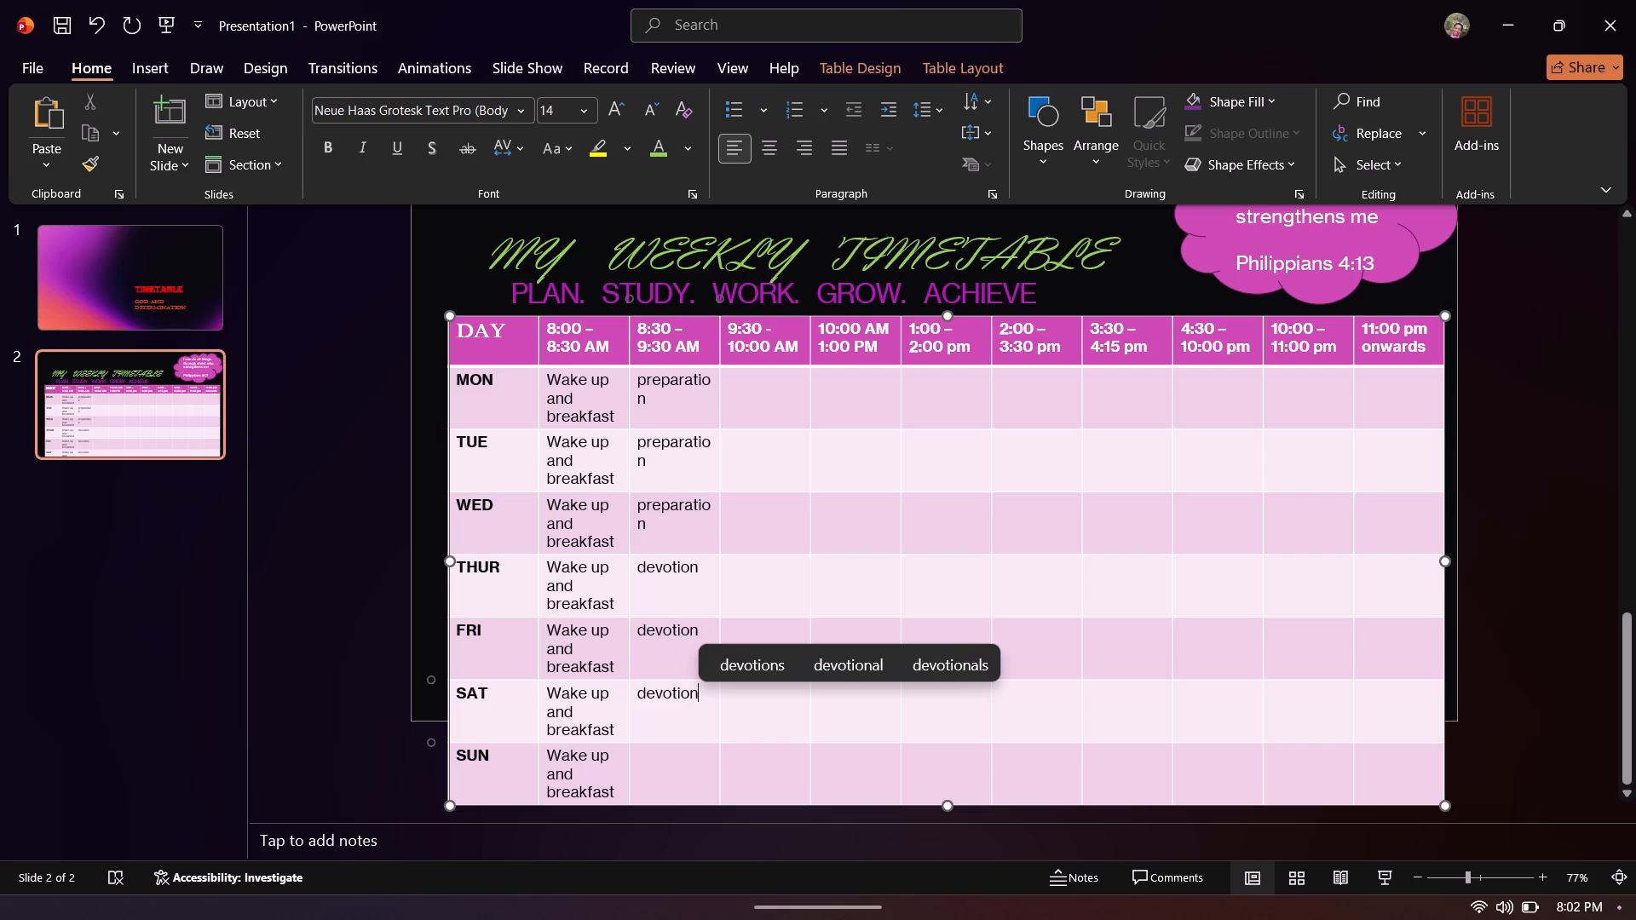
Enter "church" in Sunday's 8:30 – 9:30 AM cell.
left_click(653, 763)
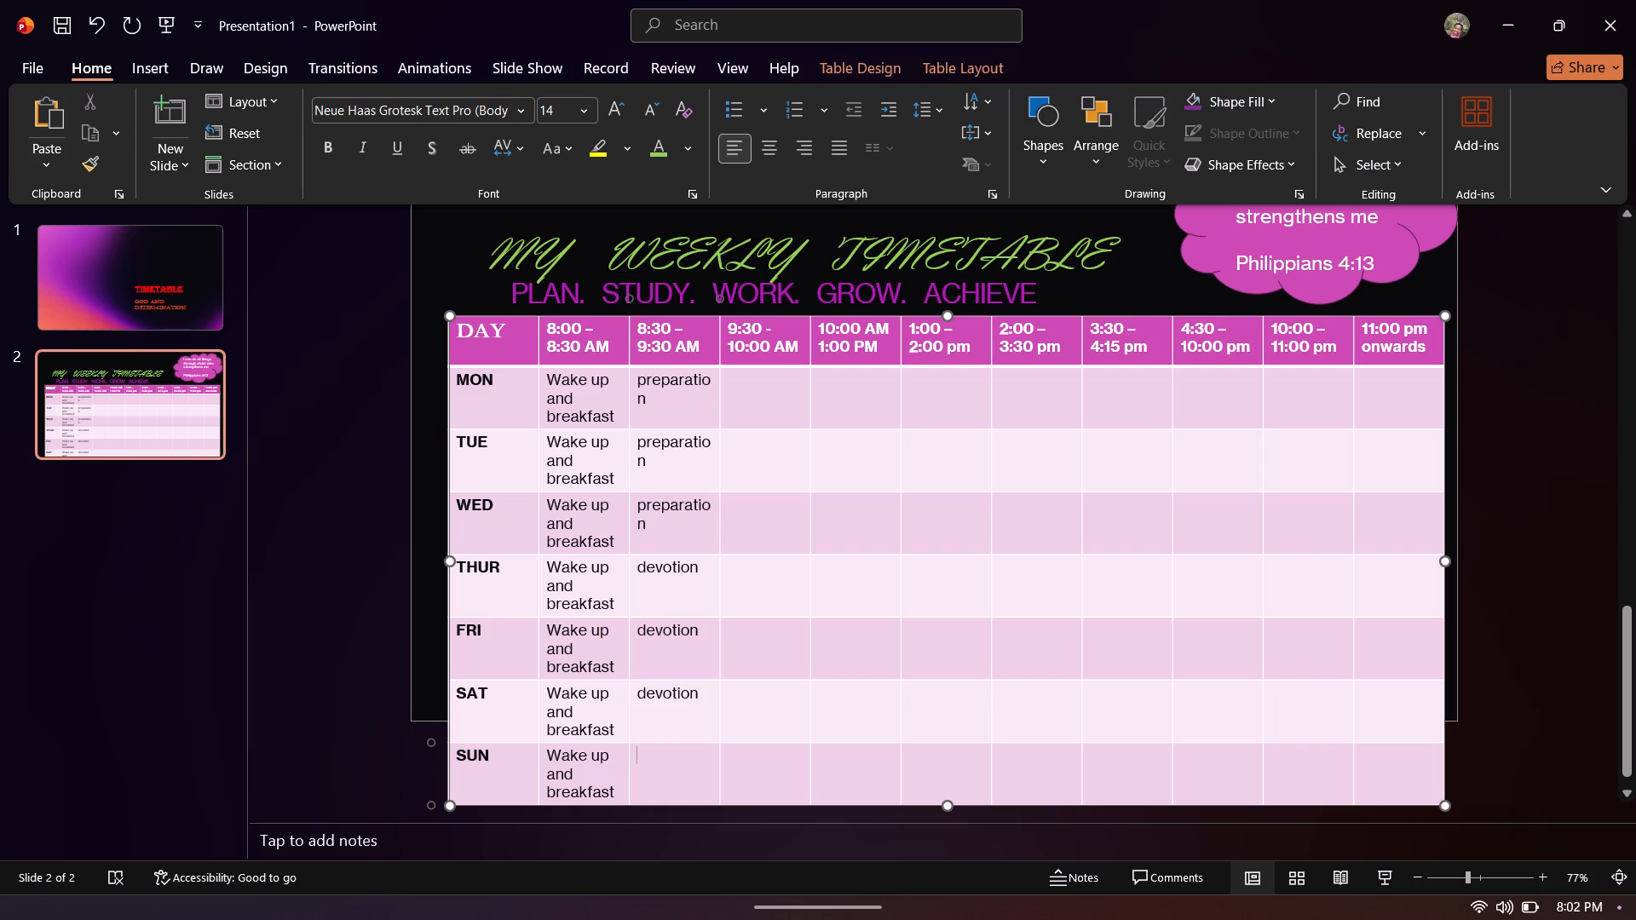
type("church")
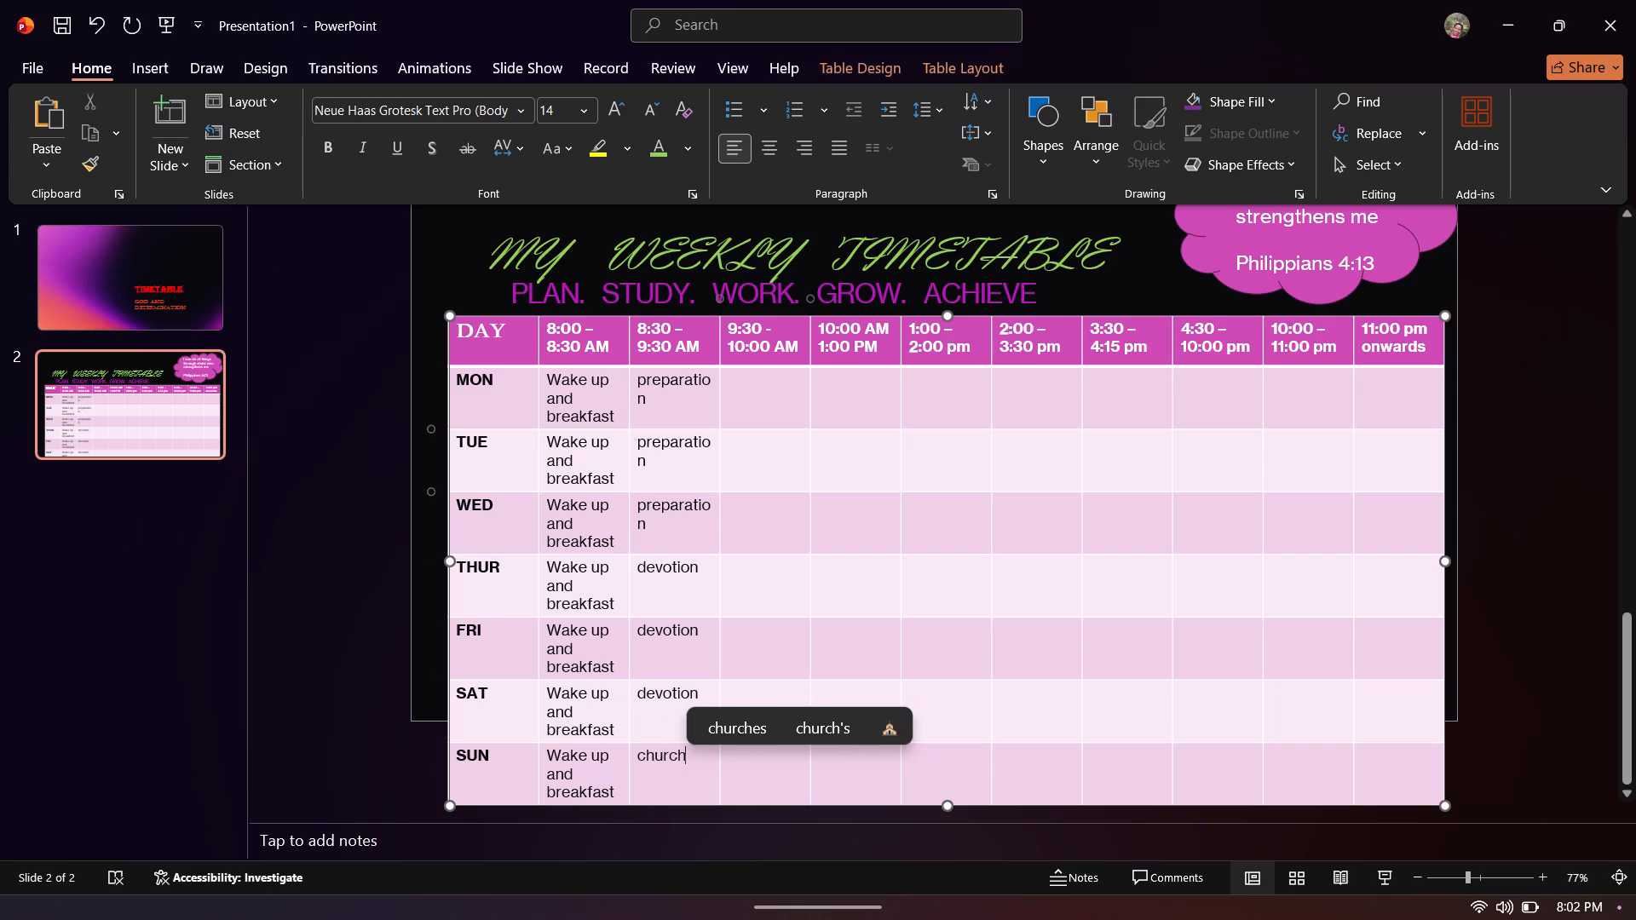
Enter "Travel to school" in the 9:30 – 10:00 AM cells for Monday, Tuesday and Wednesday.
left_click(750, 392)
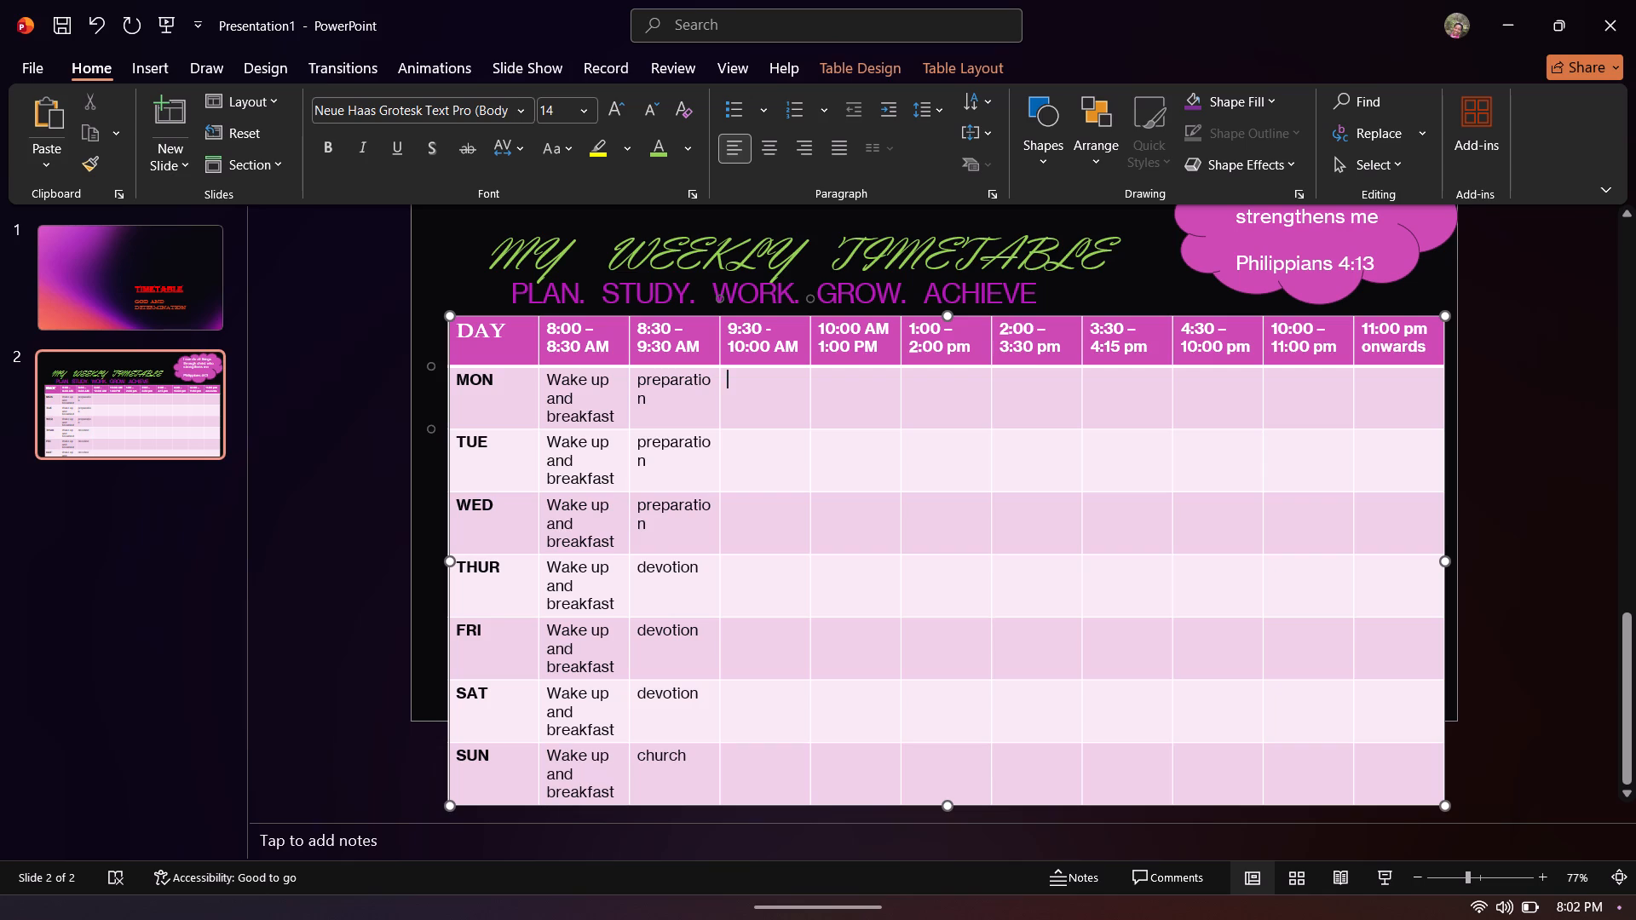
type("travel to school")
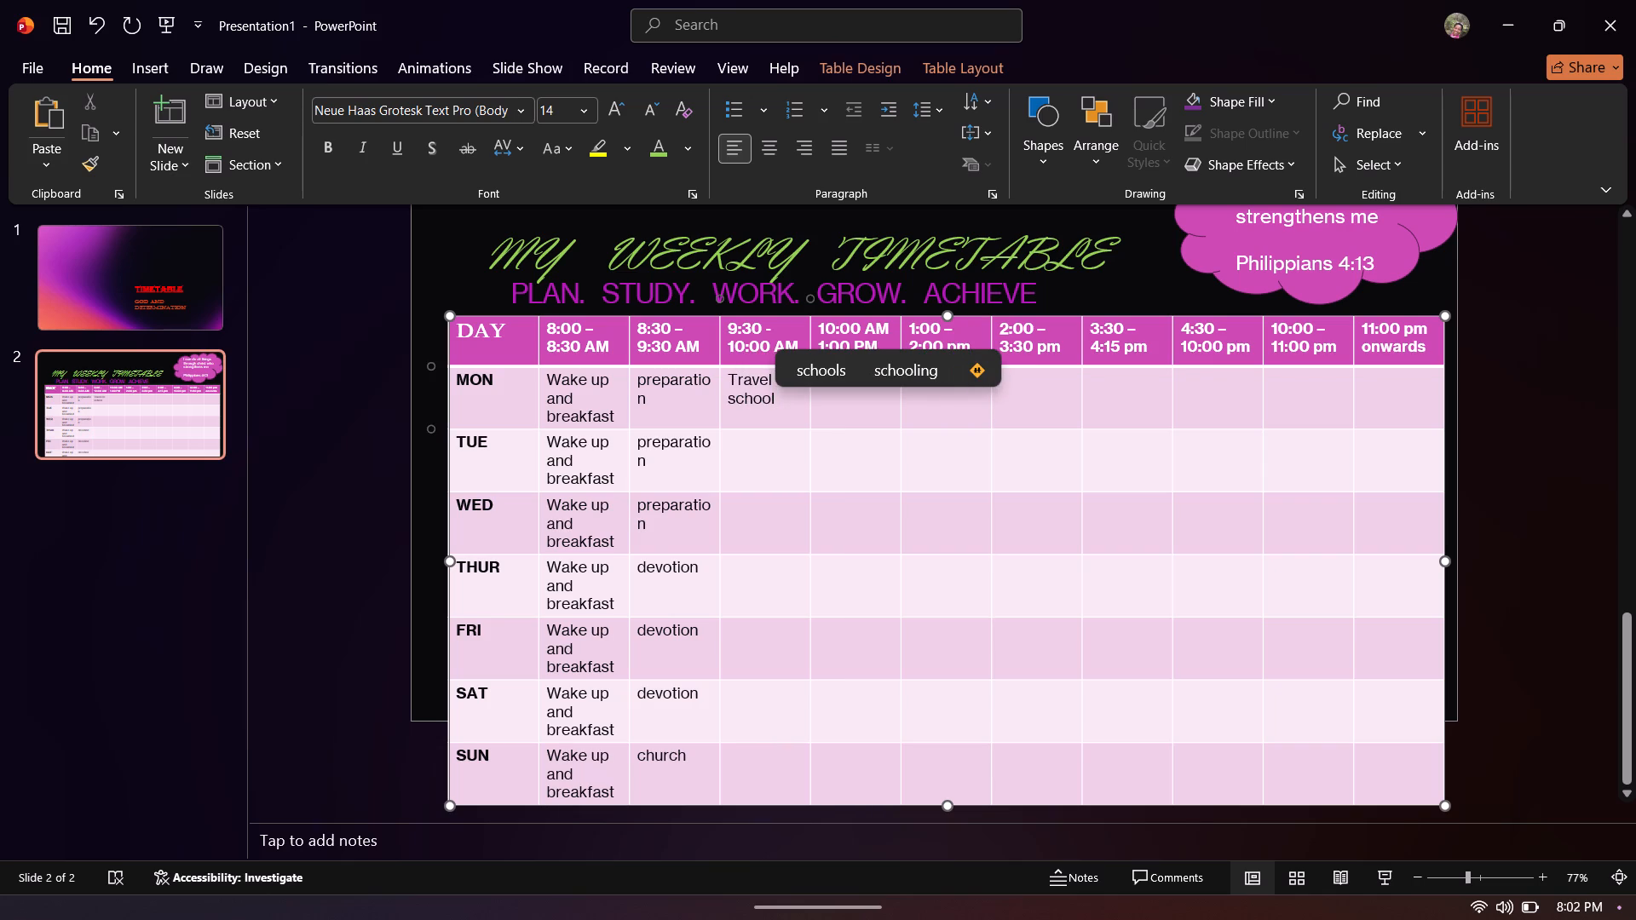
left_click(753, 445)
type("travel to school")
left_click(766, 492)
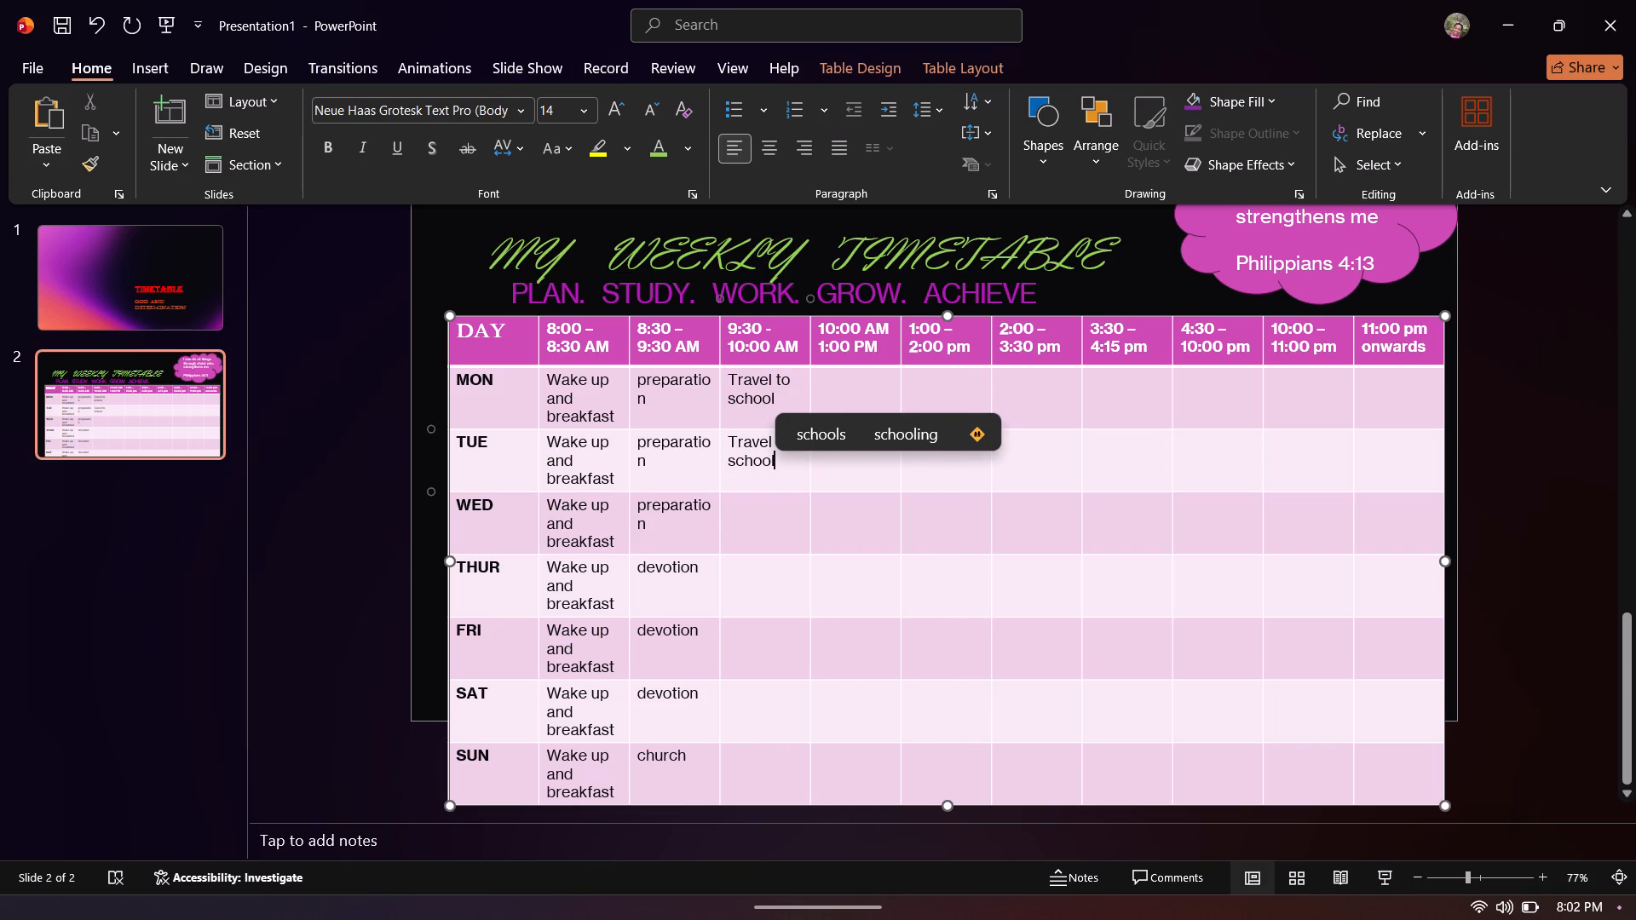
left_click(740, 507)
type("travel to school")
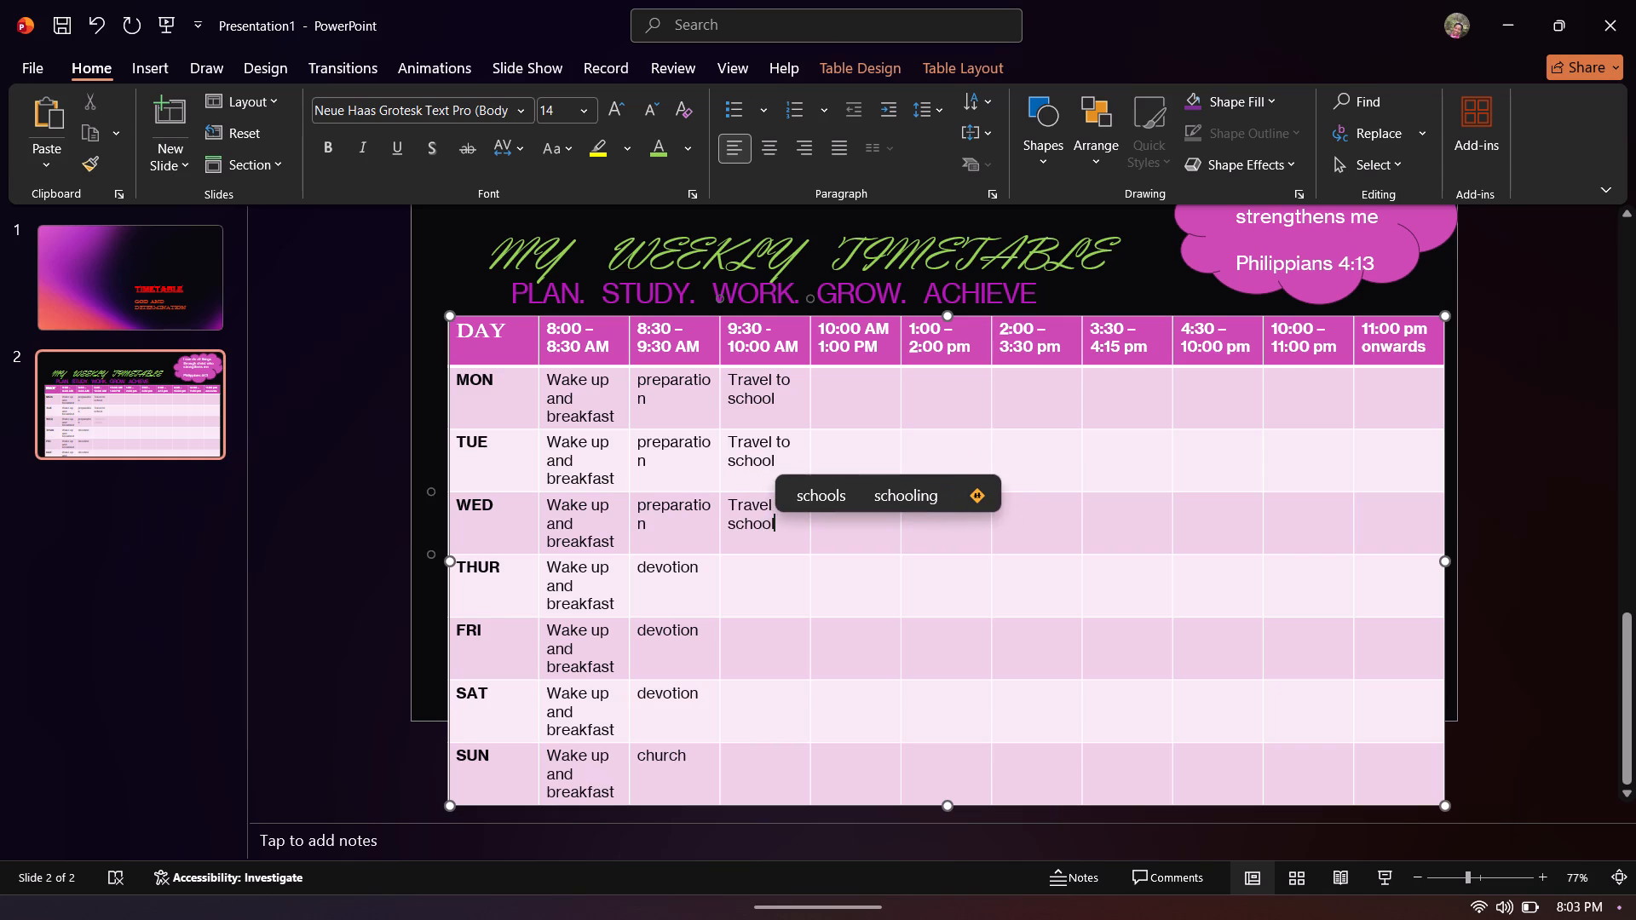
Enter "Trading prep" in Thursday's 9:30 – 10:00 AM cell.
left_click(740, 565)
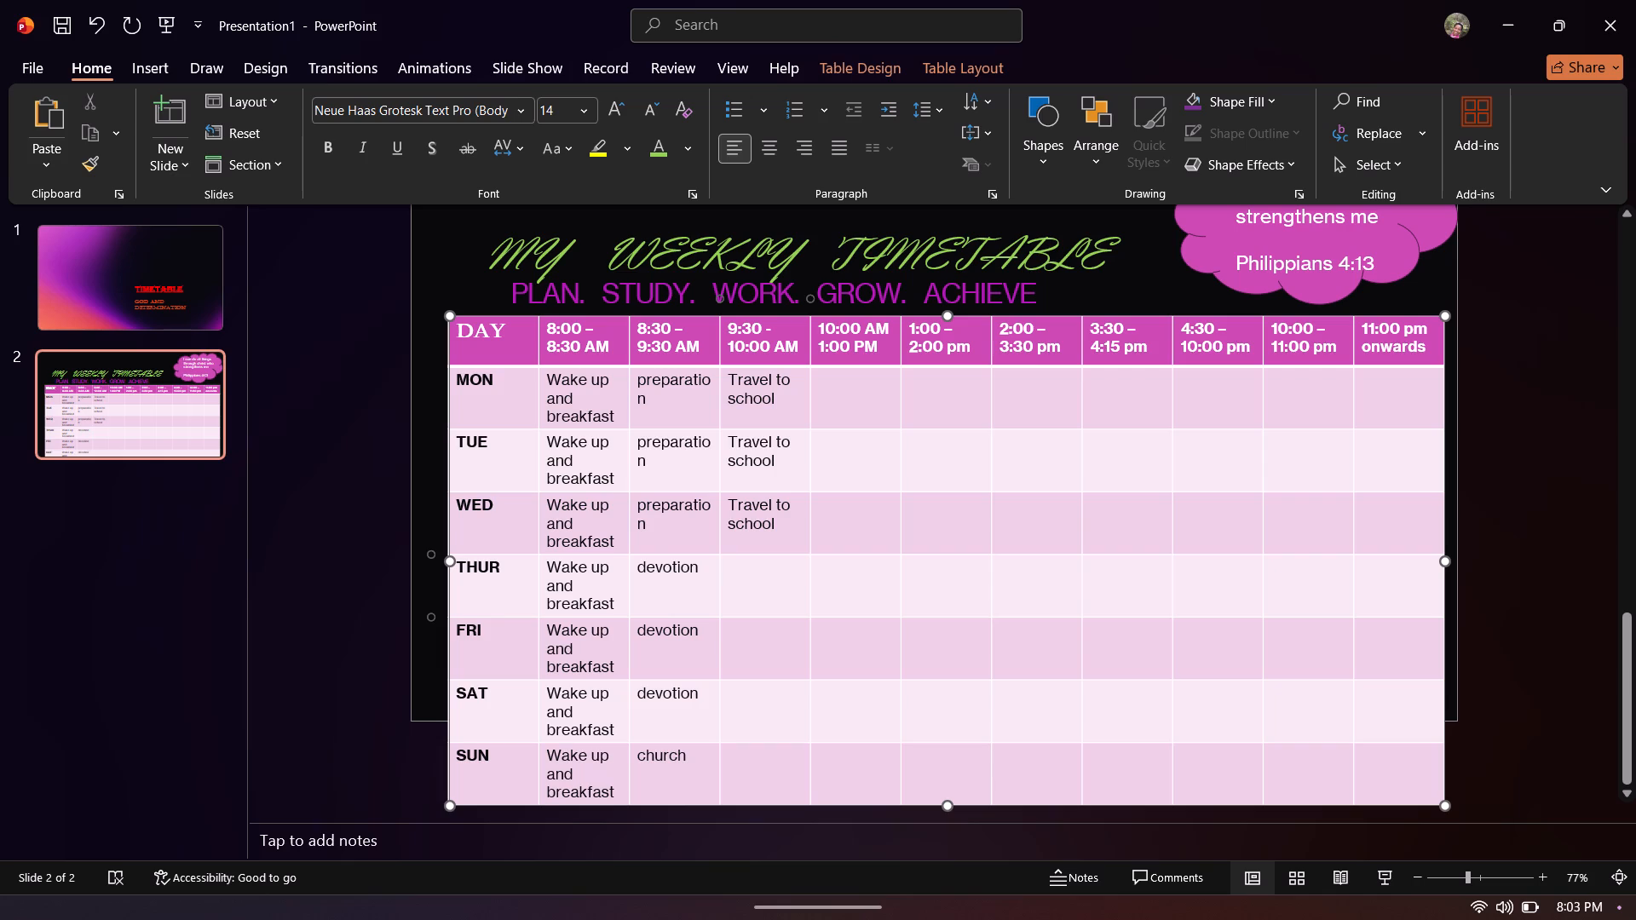
type("tr")
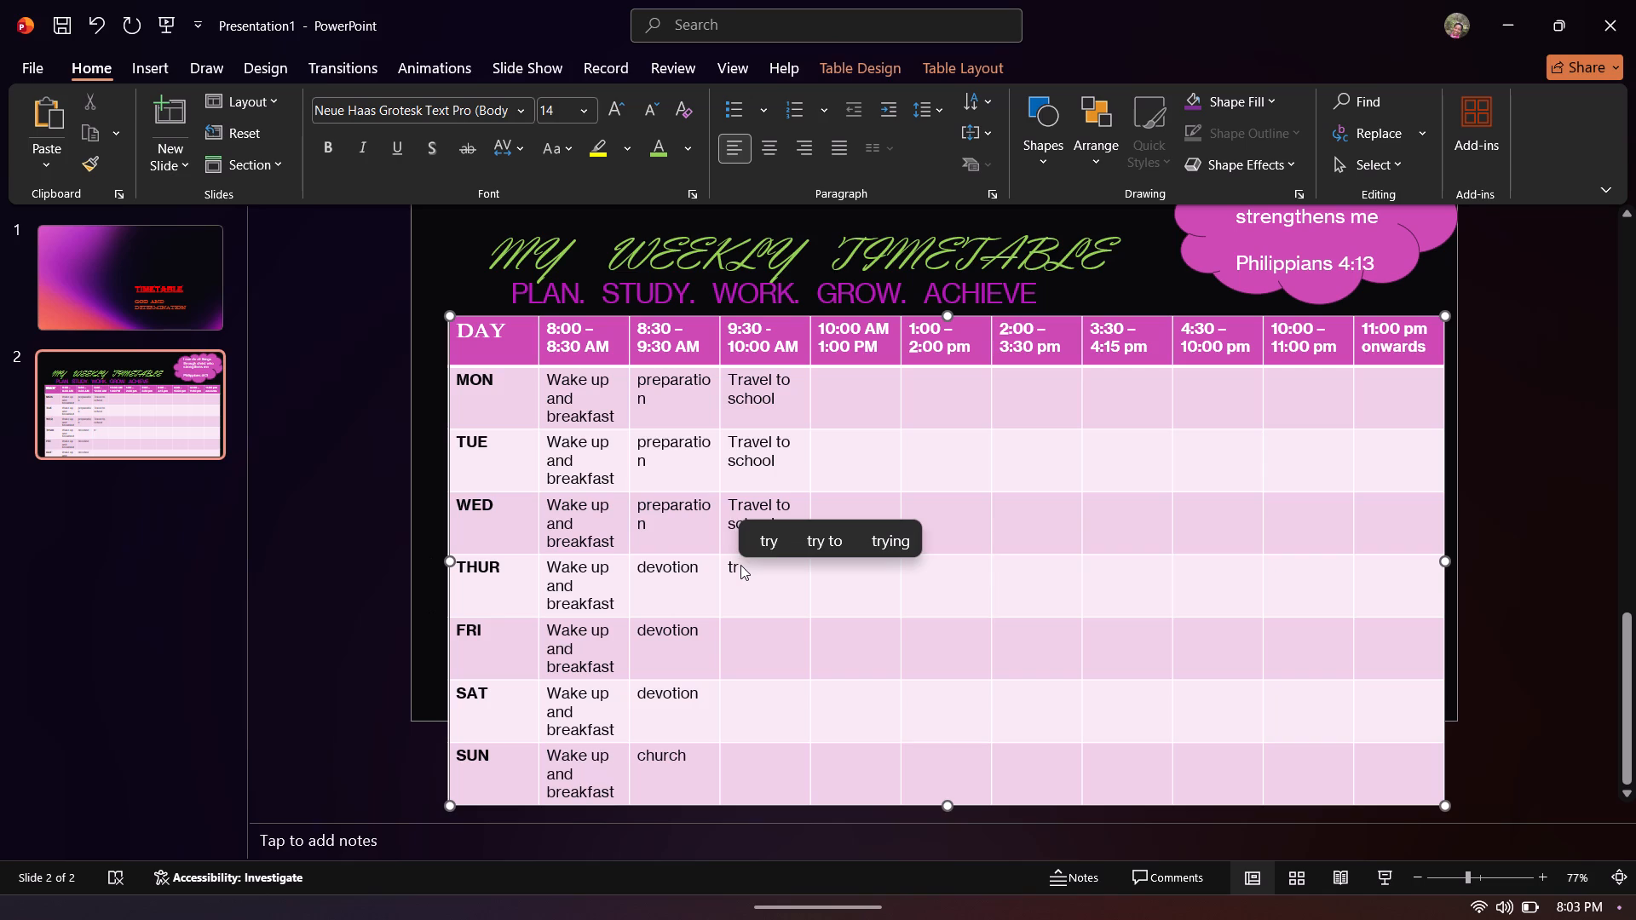
type("adin")
type("g p")
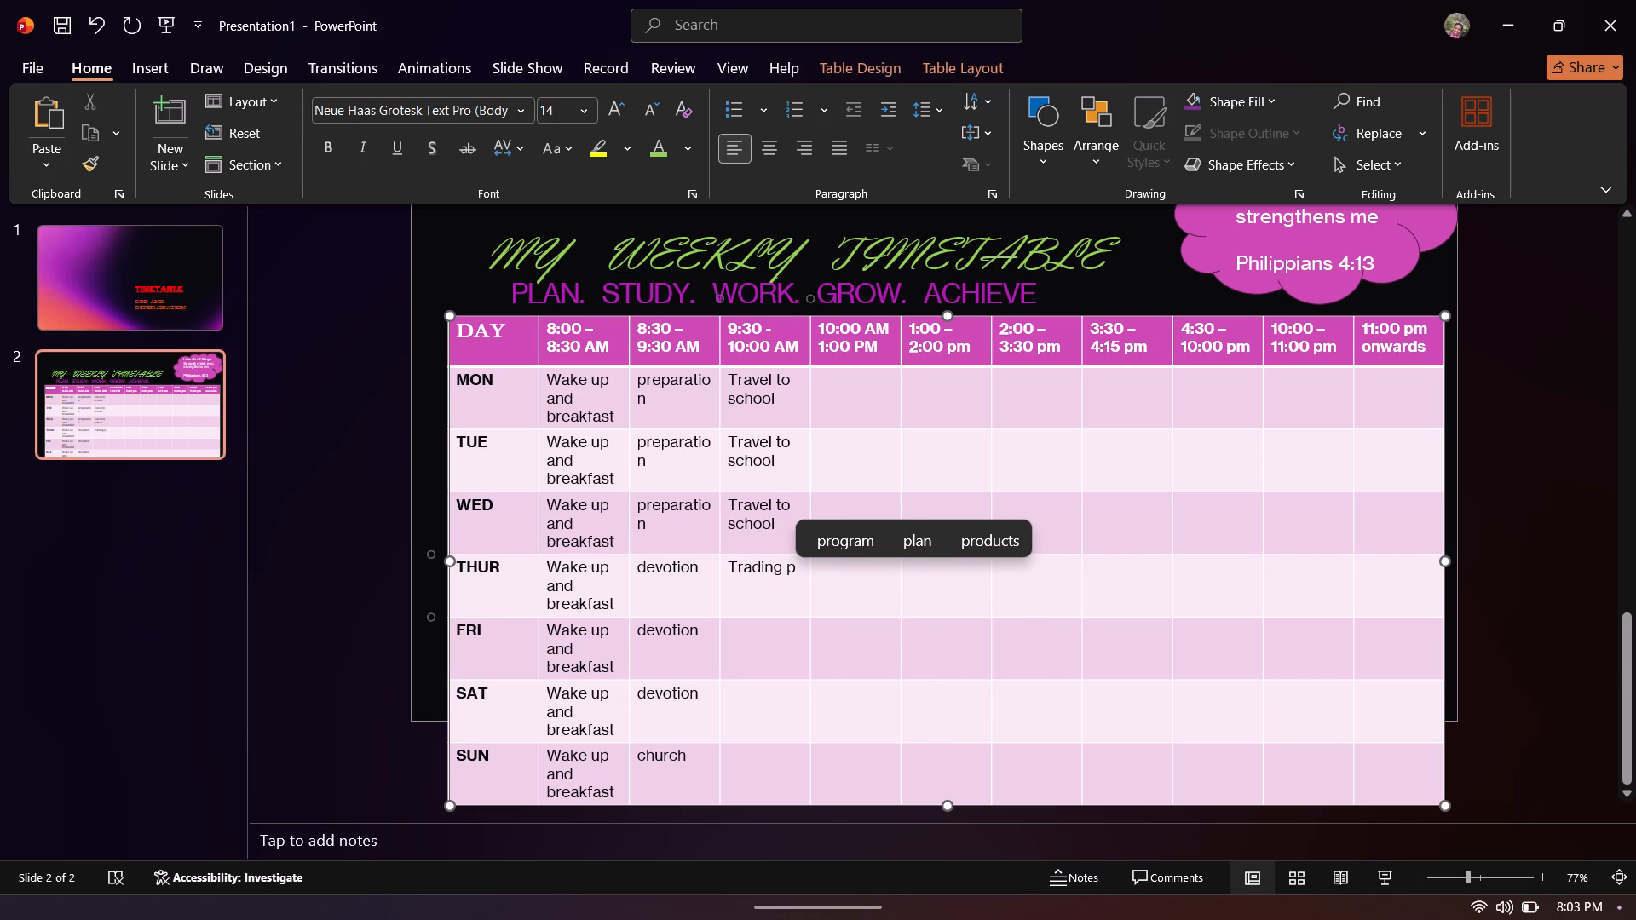
type("rep")
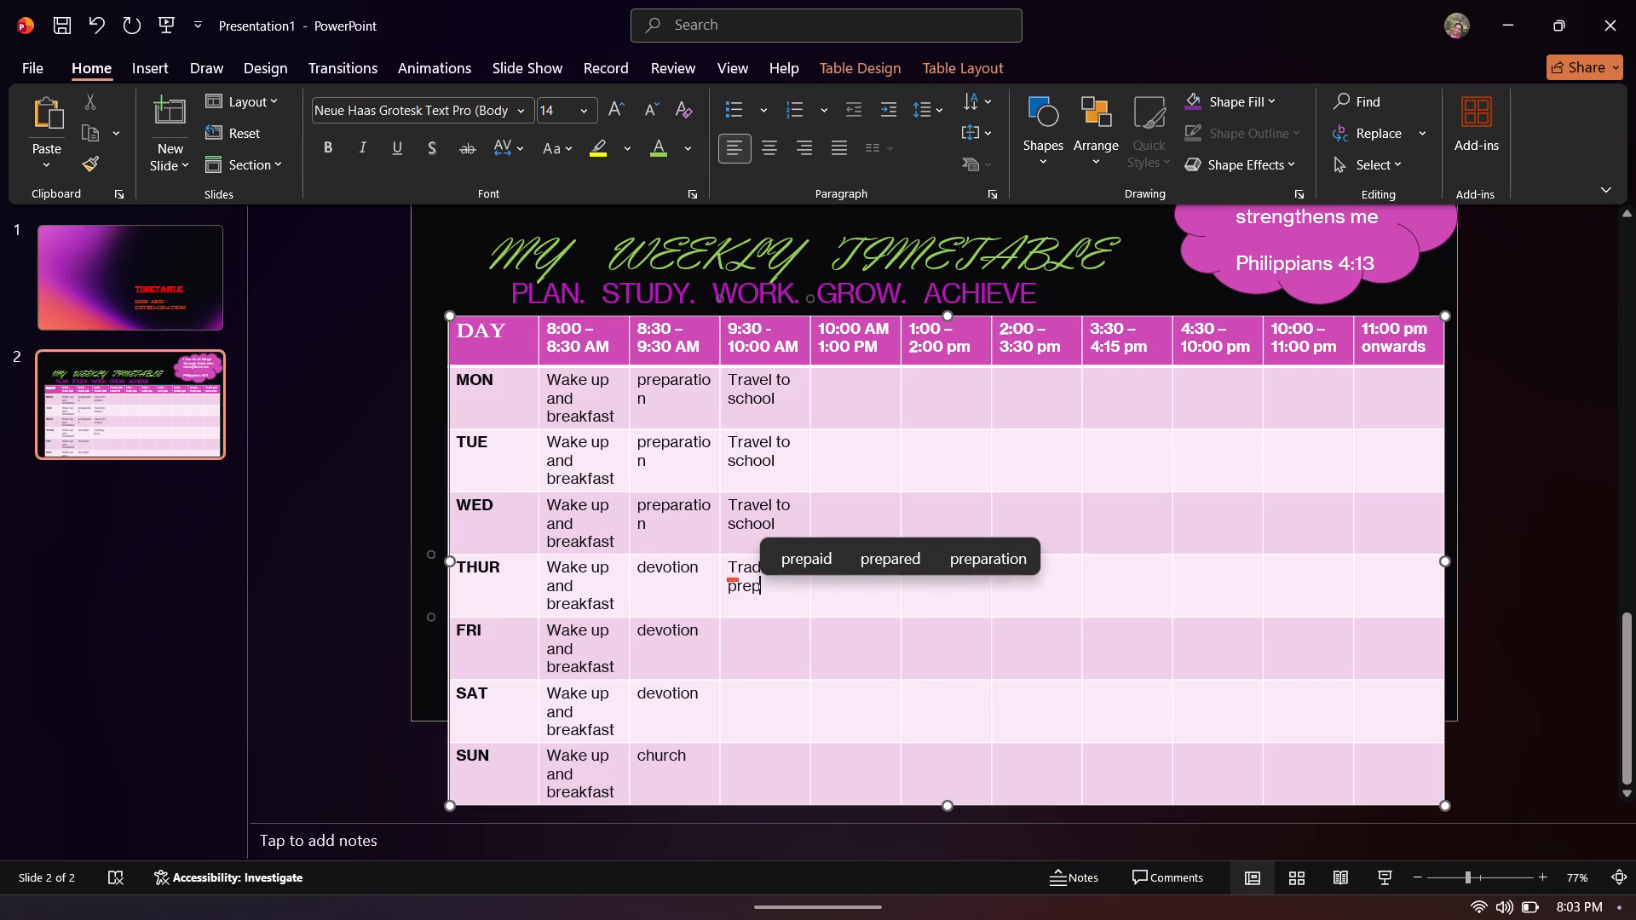
Enter "Cpa prep" in Friday's 9:30 – 10:00 AM cell.
left_click(738, 624)
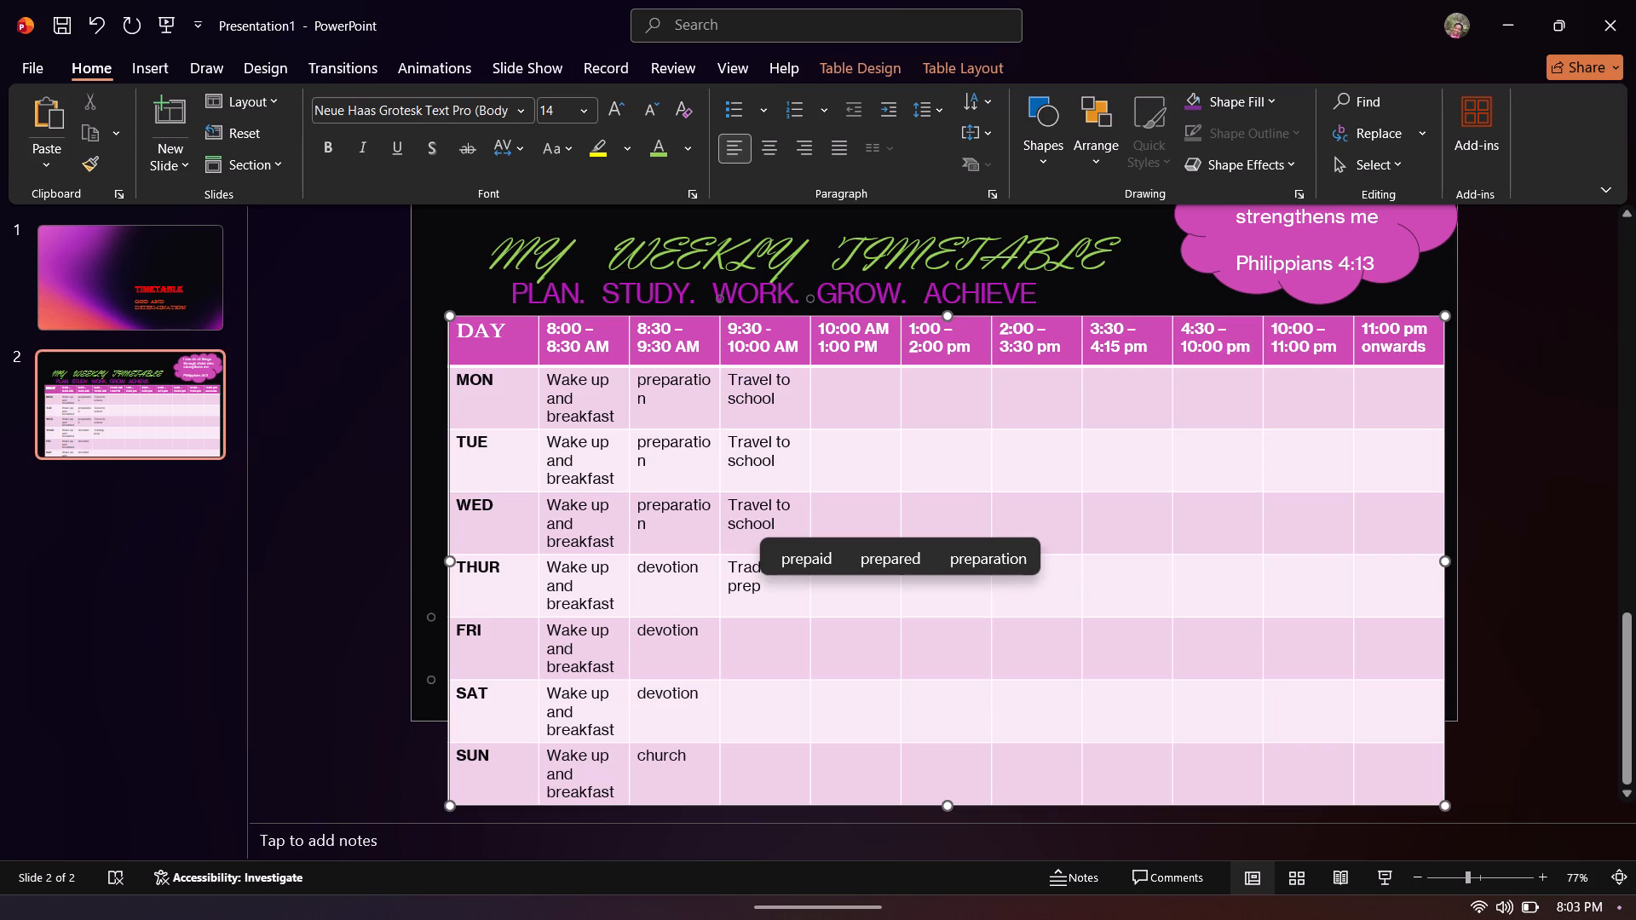
left_click(756, 624)
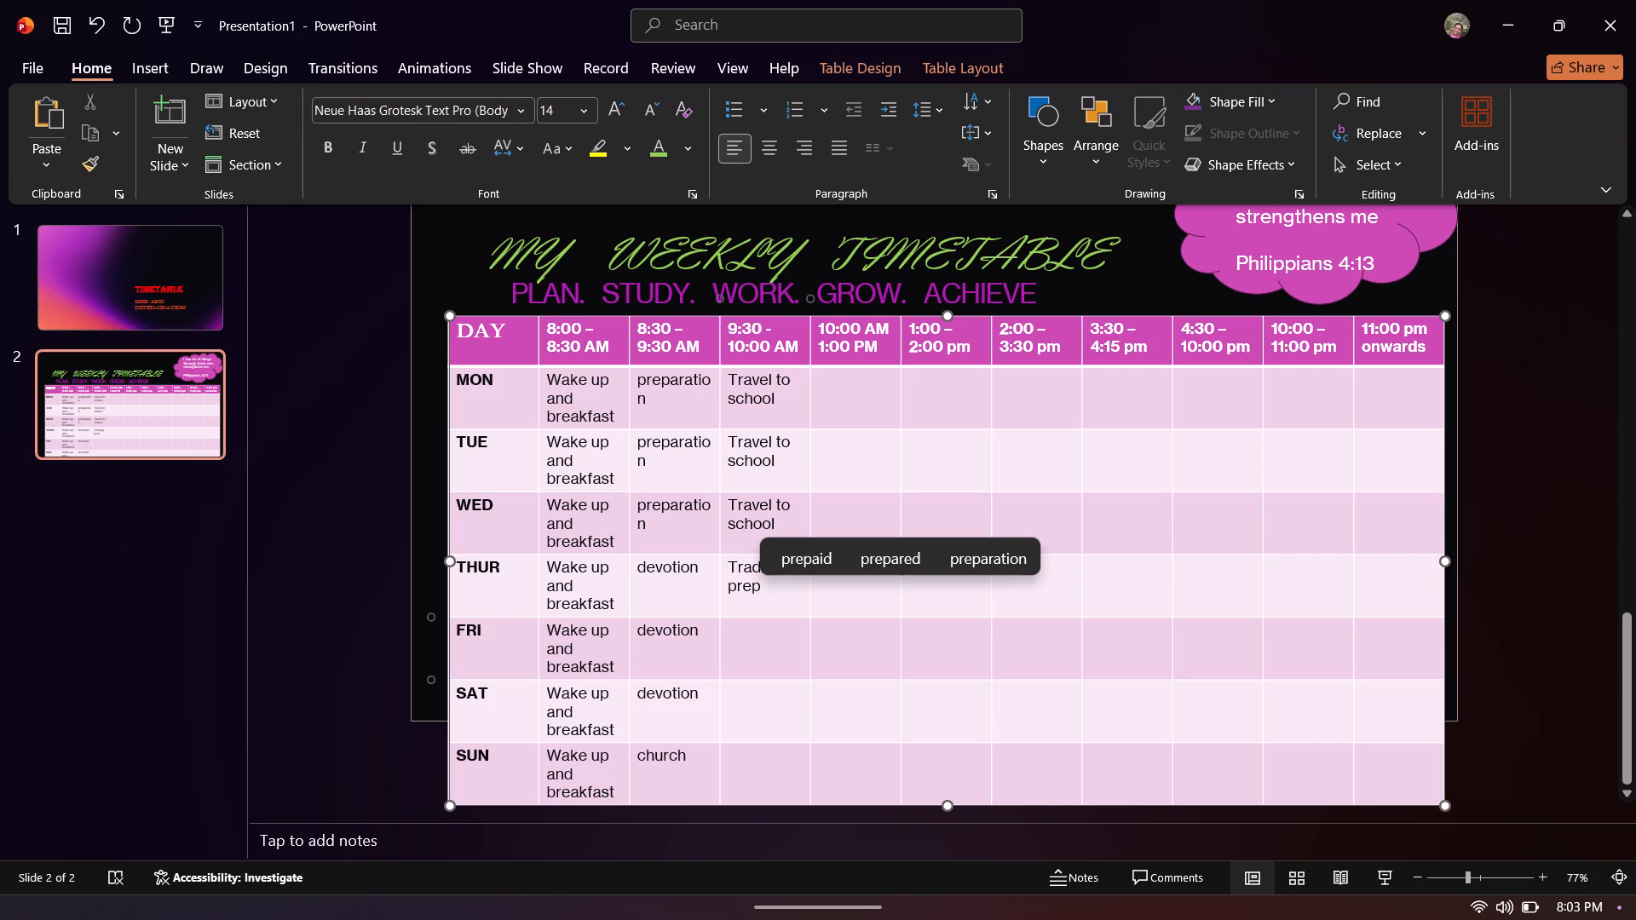
left_click(735, 639)
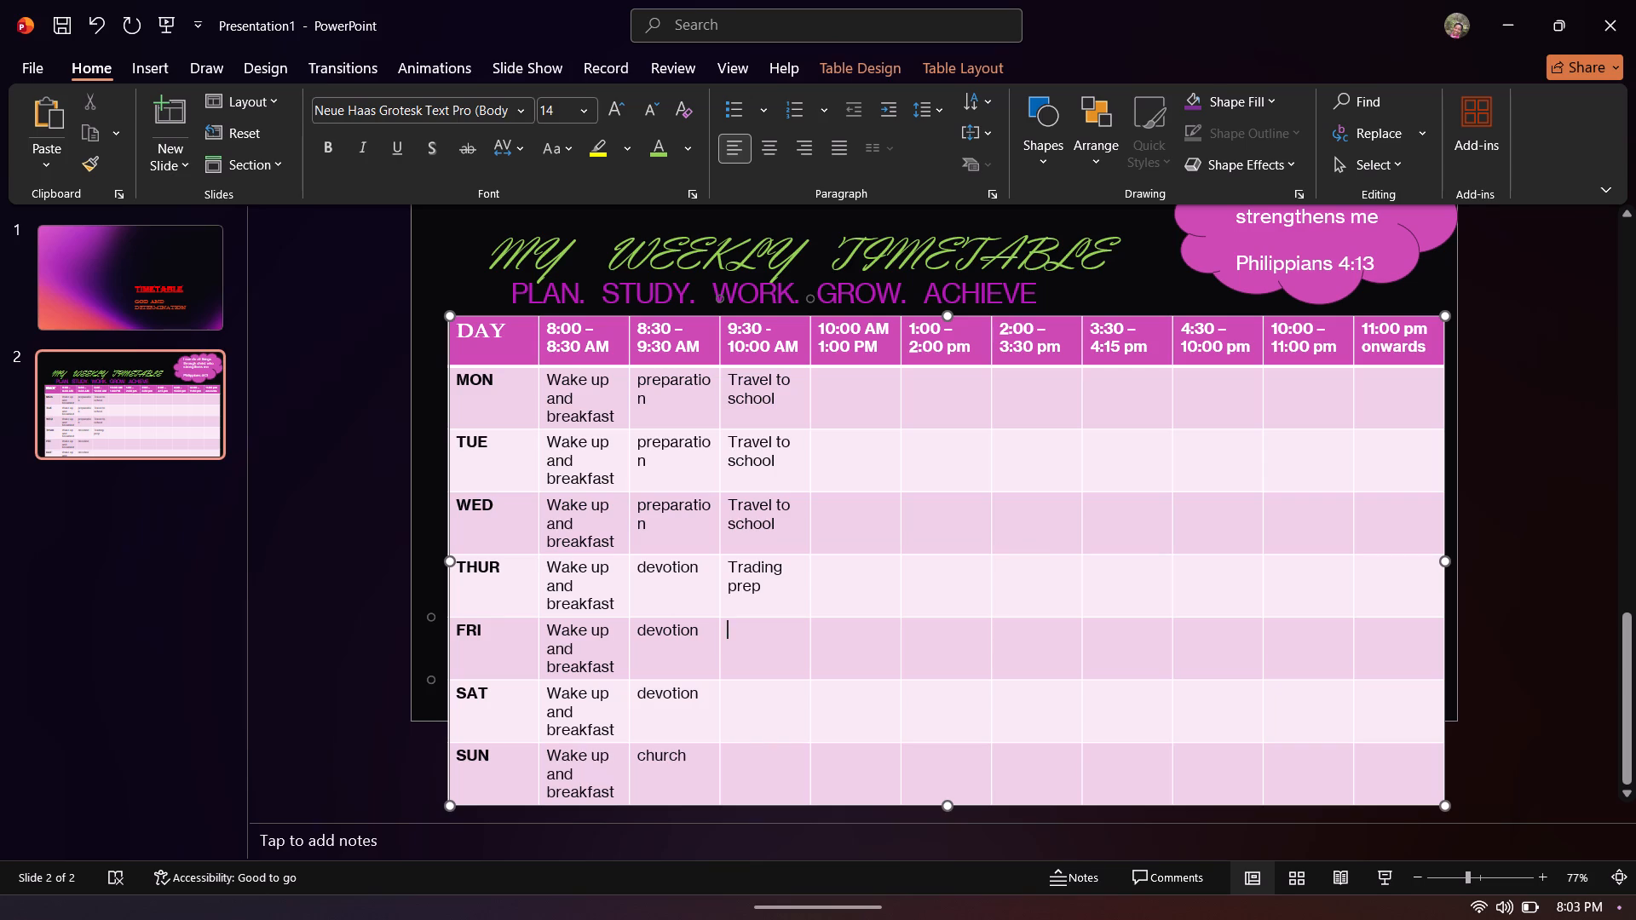
type("cpa p")
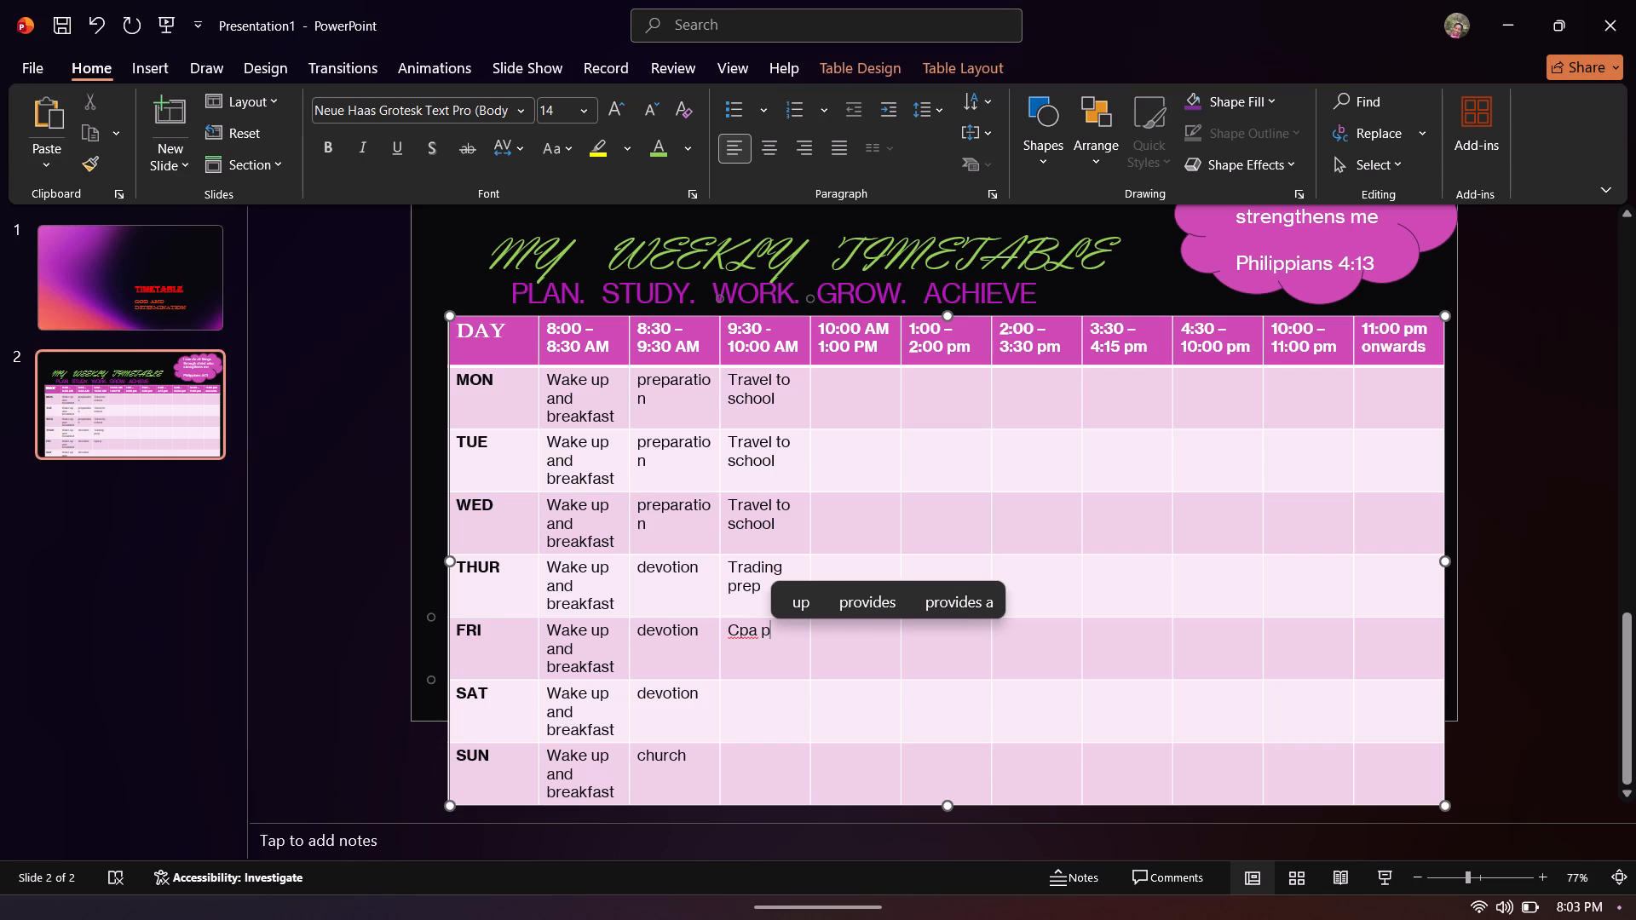
type("rep")
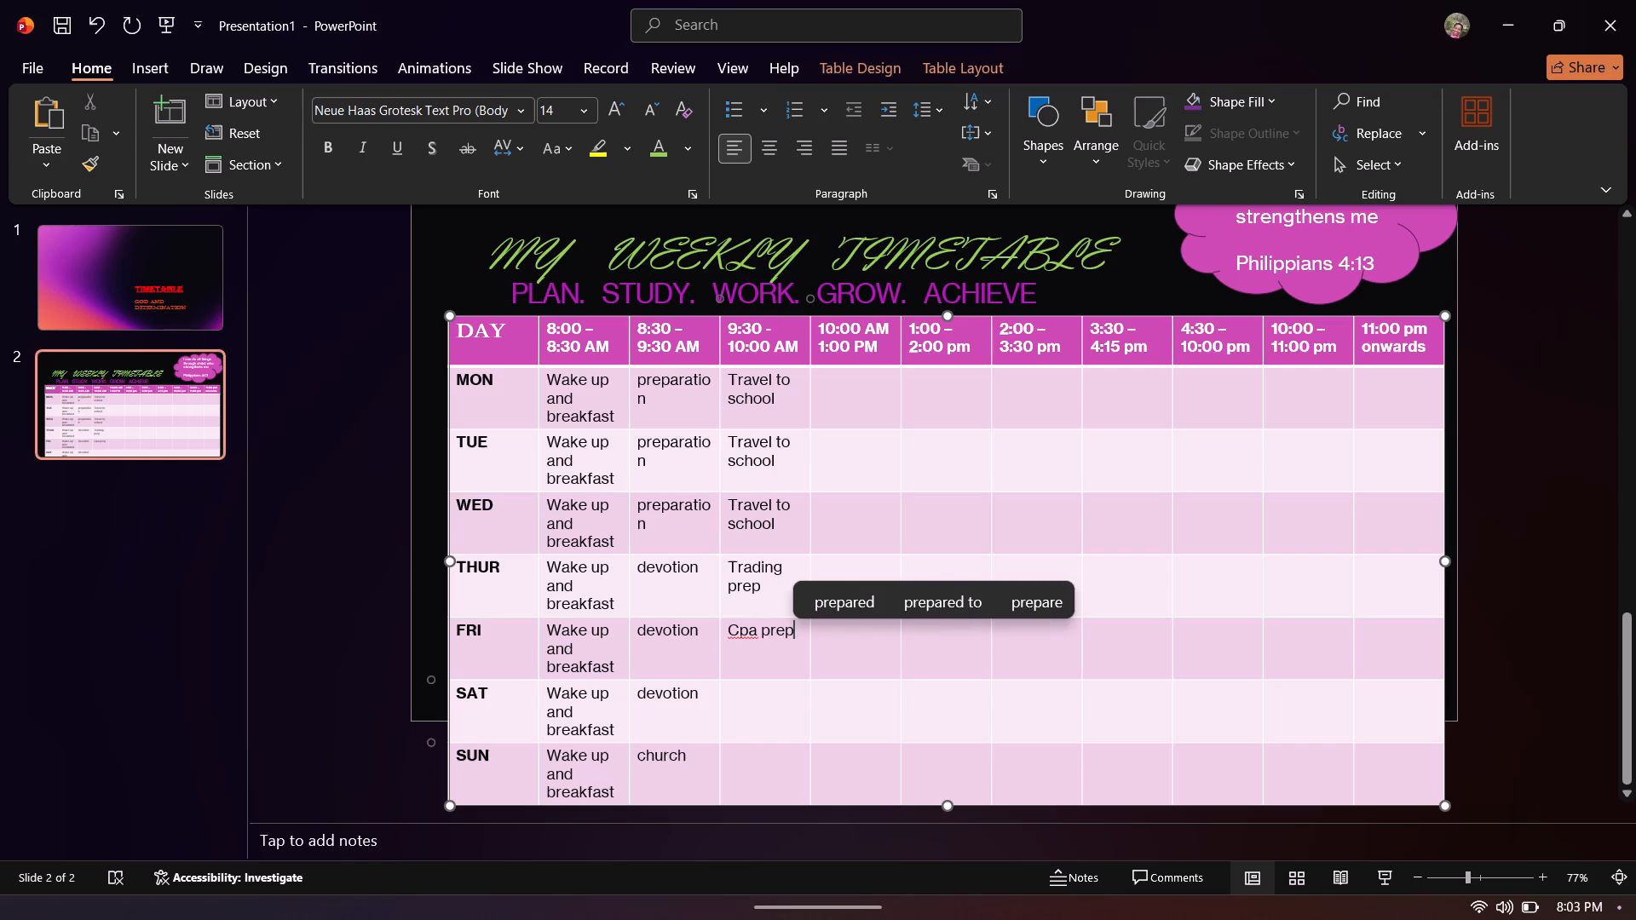
Enter "Trading prep" in Saturday's 9:30 – 10:00 AM cell.
left_click(746, 682)
left_click(743, 700)
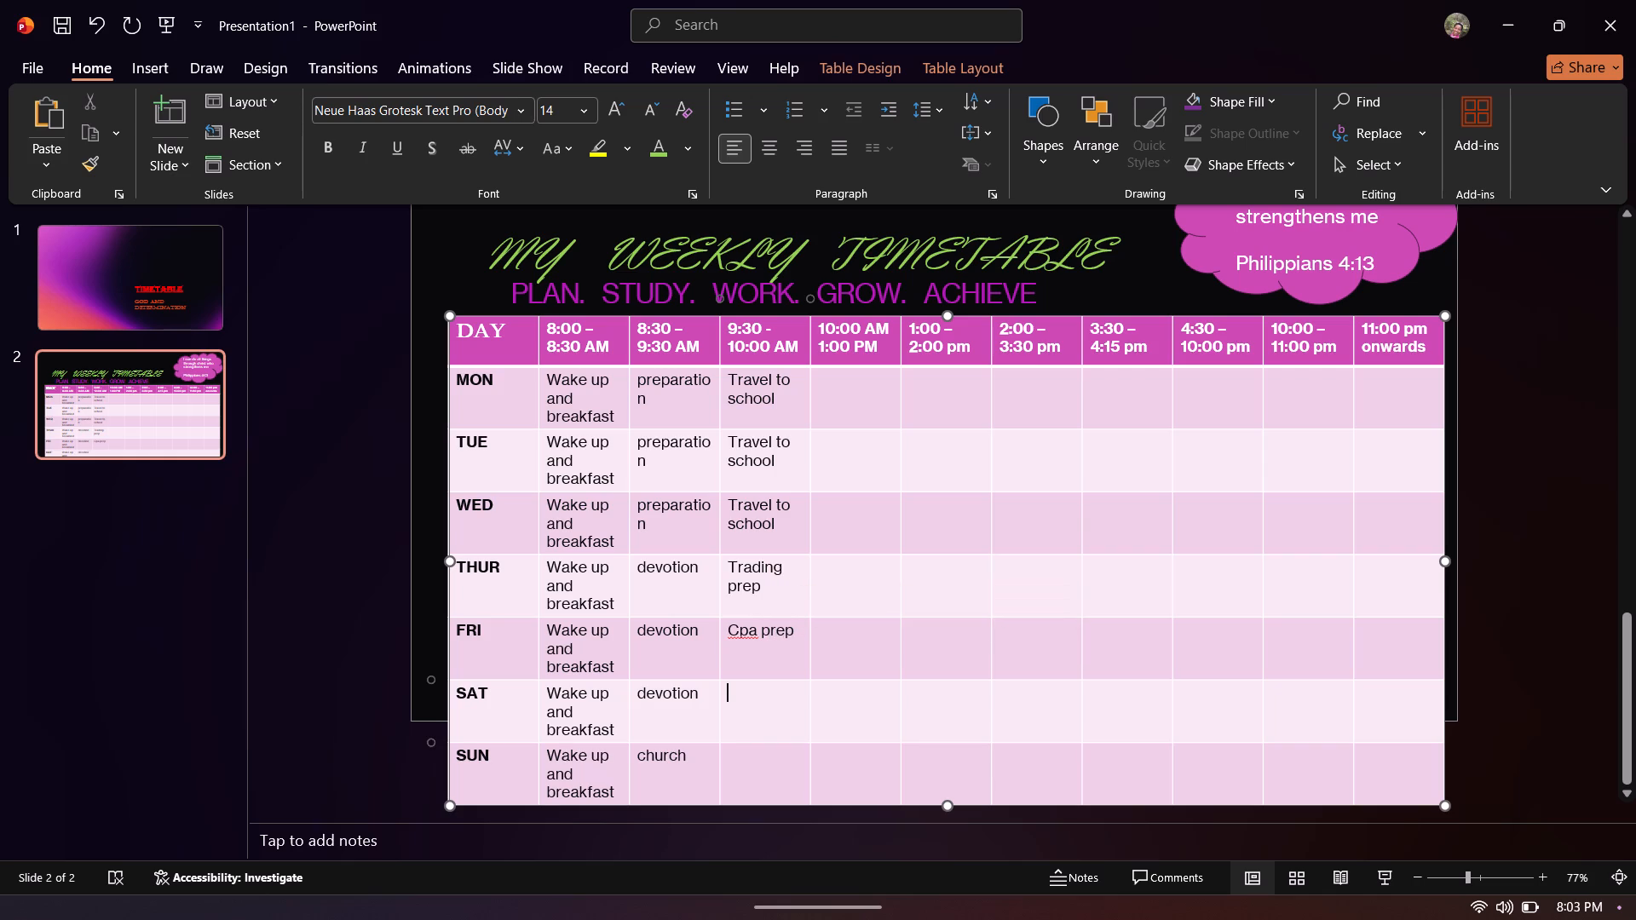
type("trading pt")
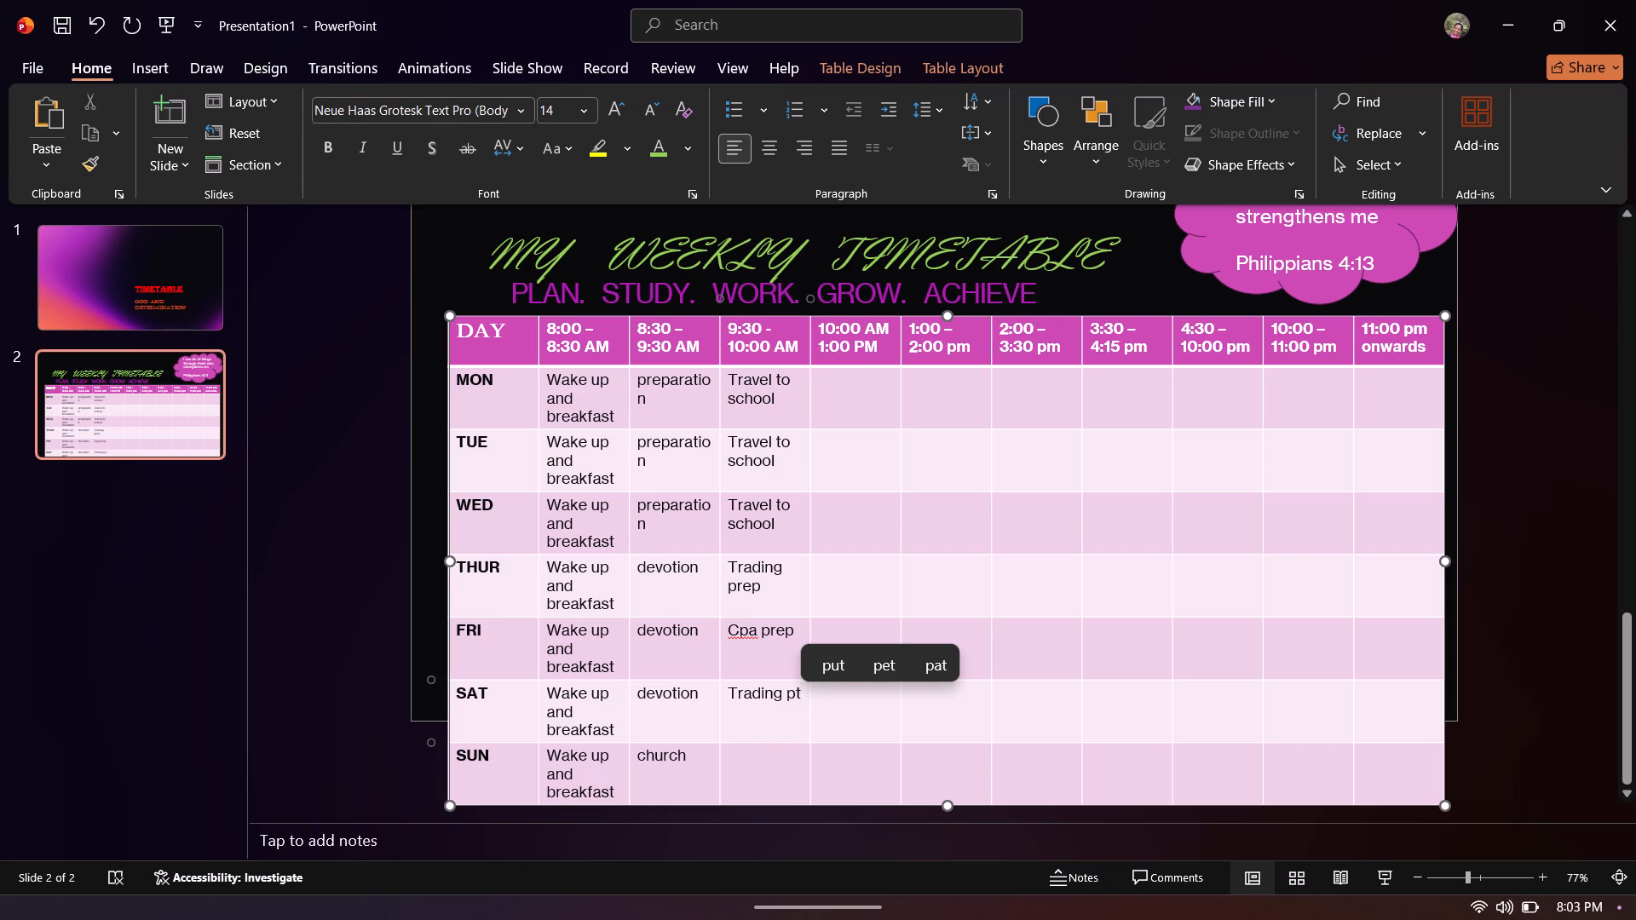
key("BackSpace")
type("rep")
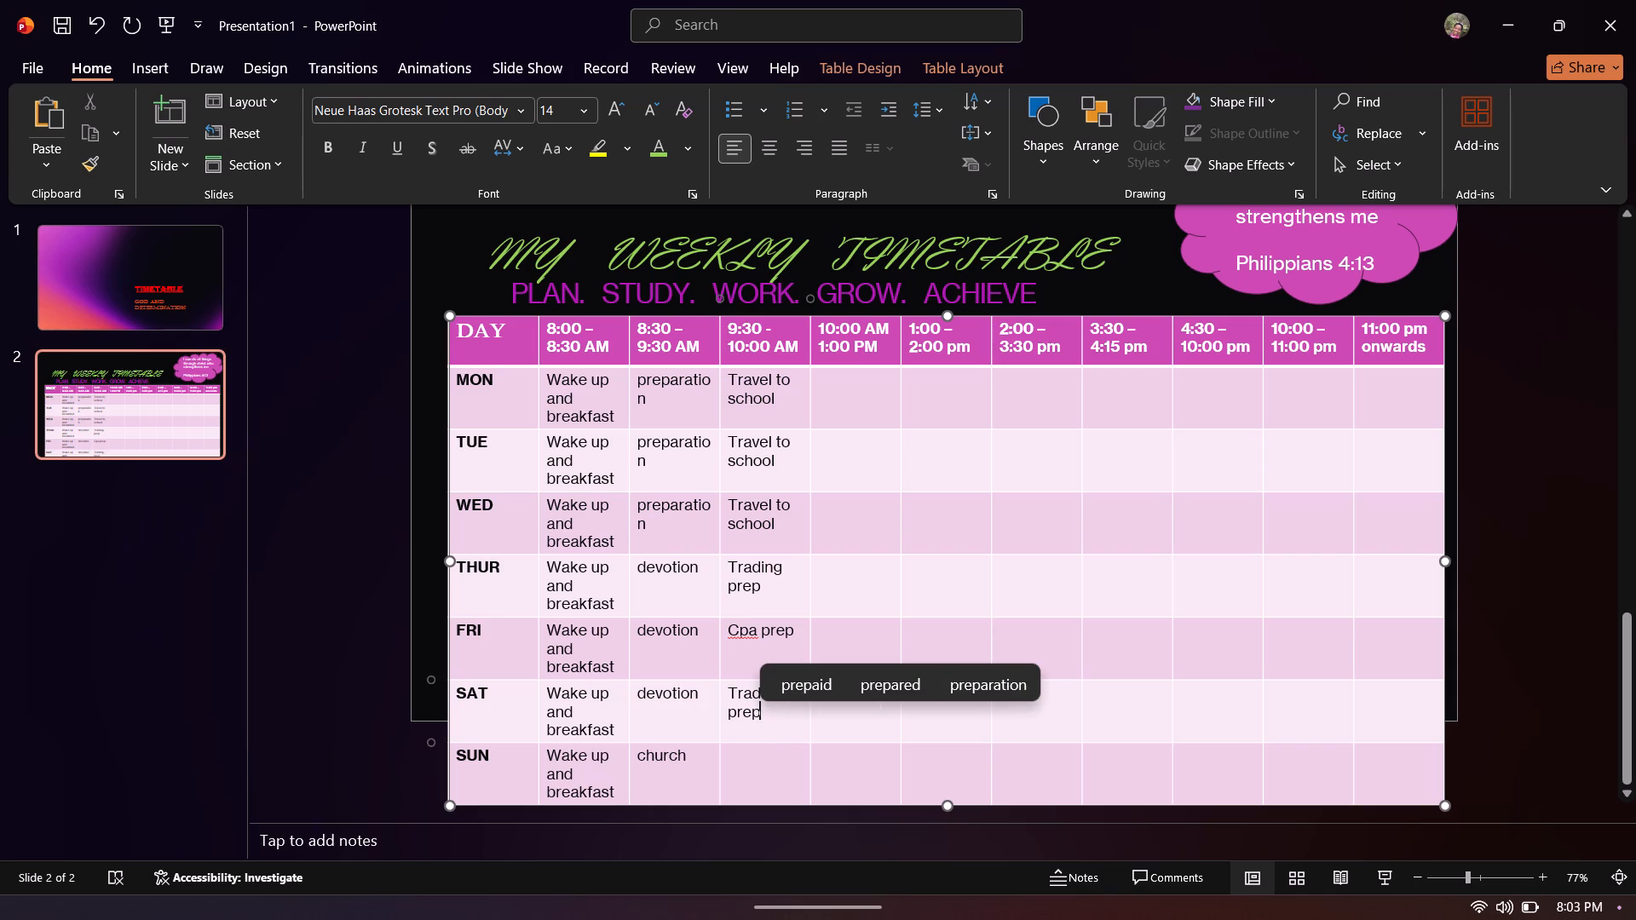
Enter "church" in Sunday's 9:30 – 10:00 AM and 10:00 AM – 1:00 PM cells.
left_click(743, 749)
left_click(738, 758)
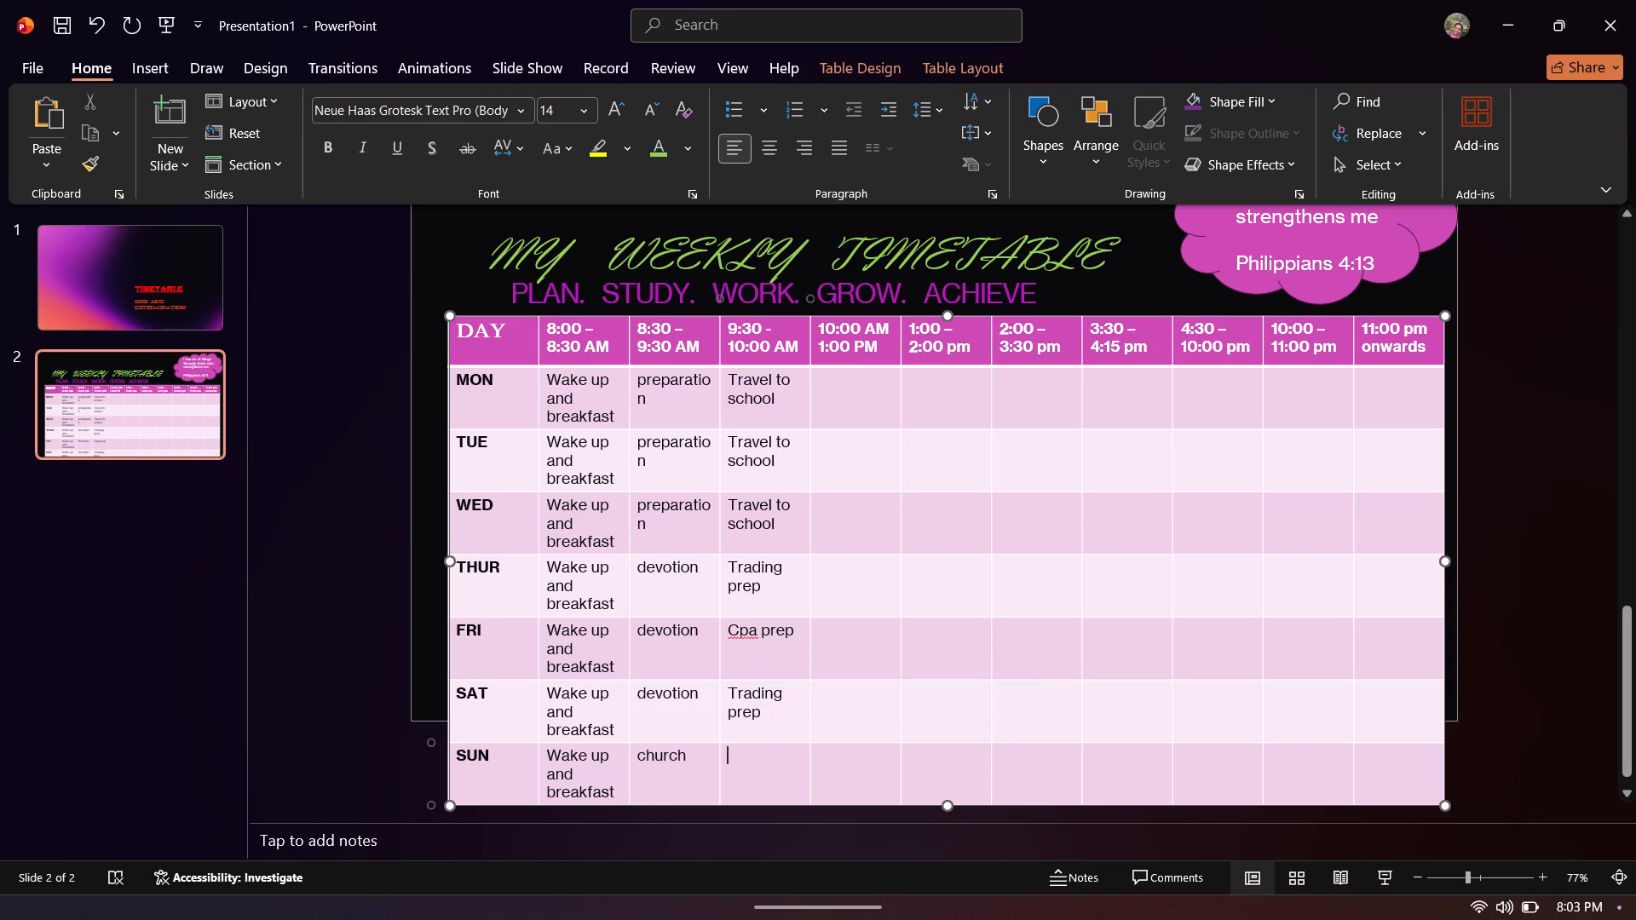
type("church")
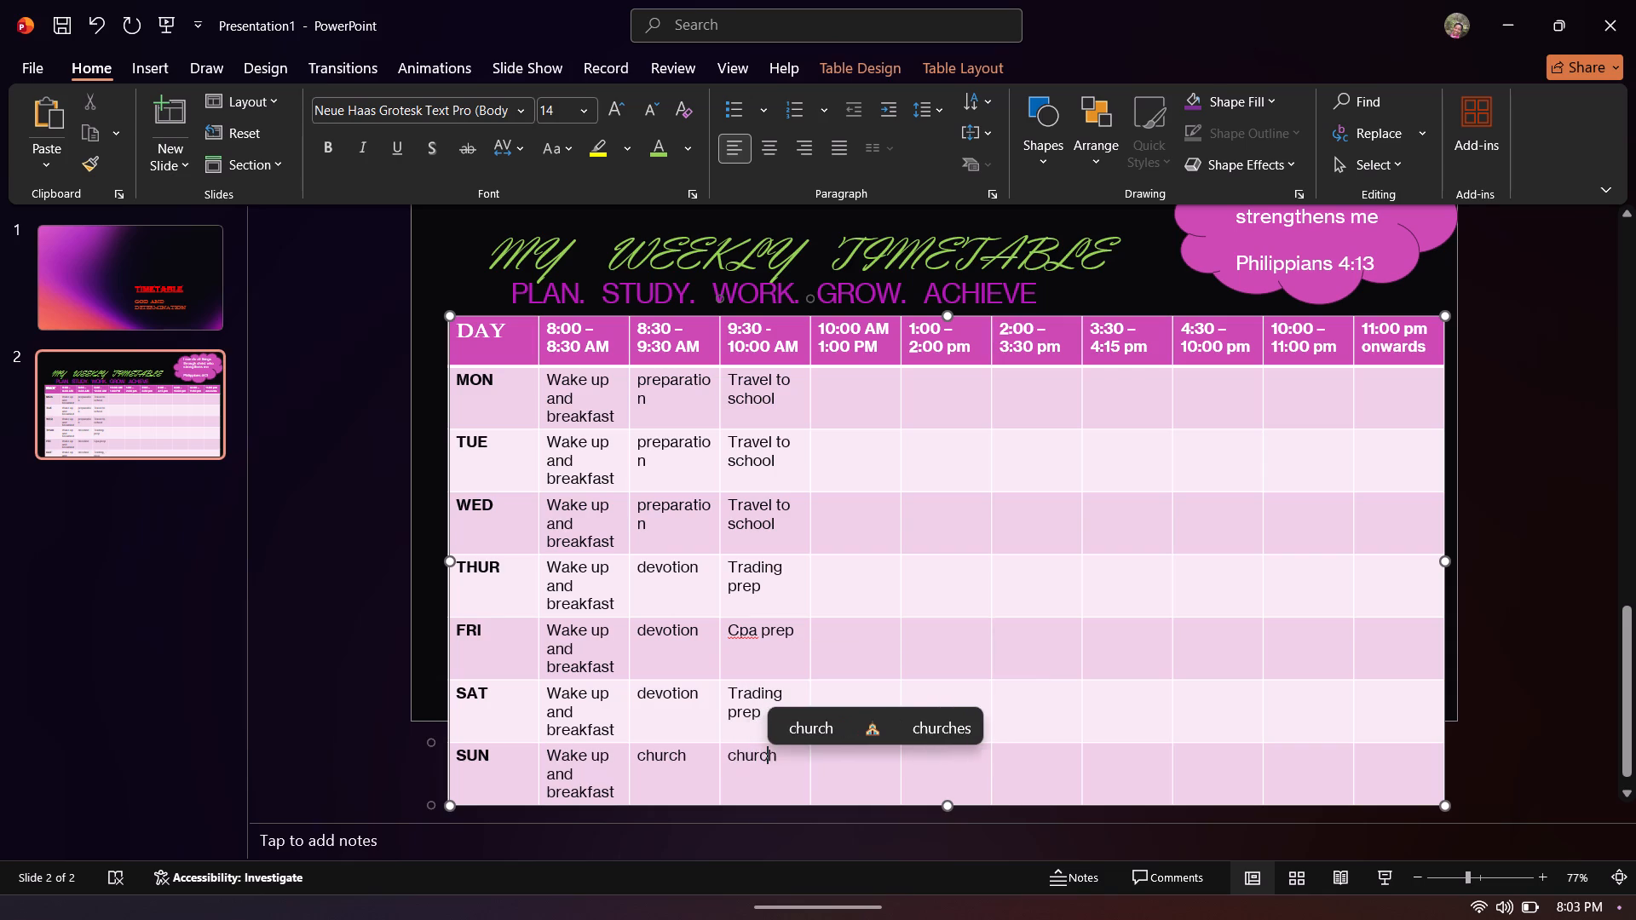
left_click_drag(823, 761, 827, 772)
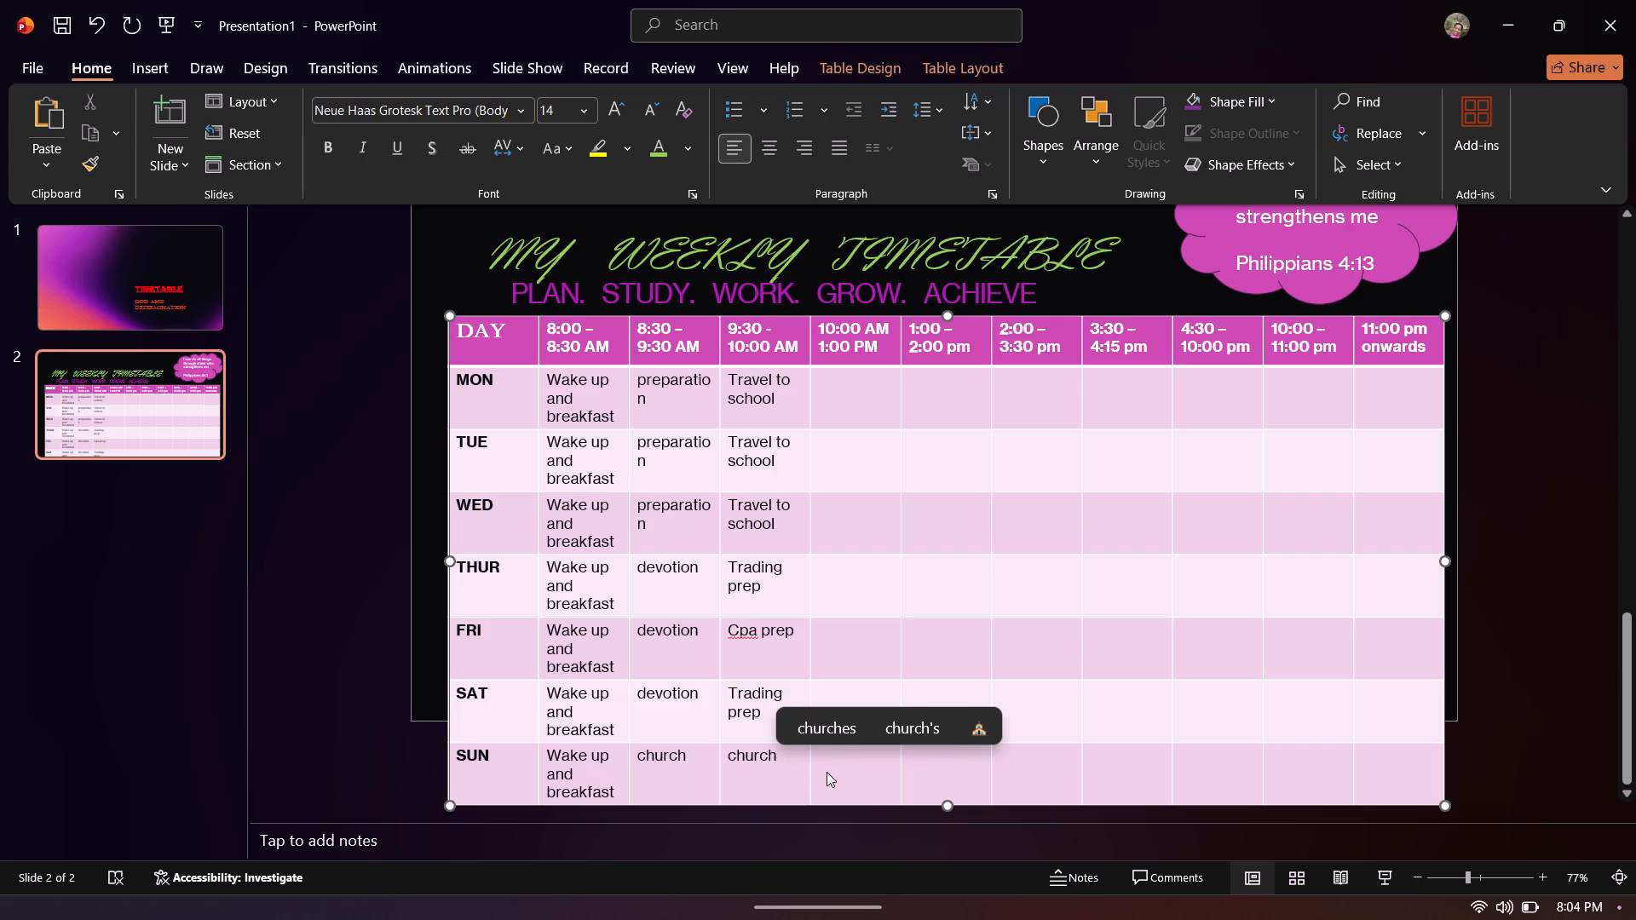
left_click_drag(827, 772, 824, 773)
left_click(824, 773)
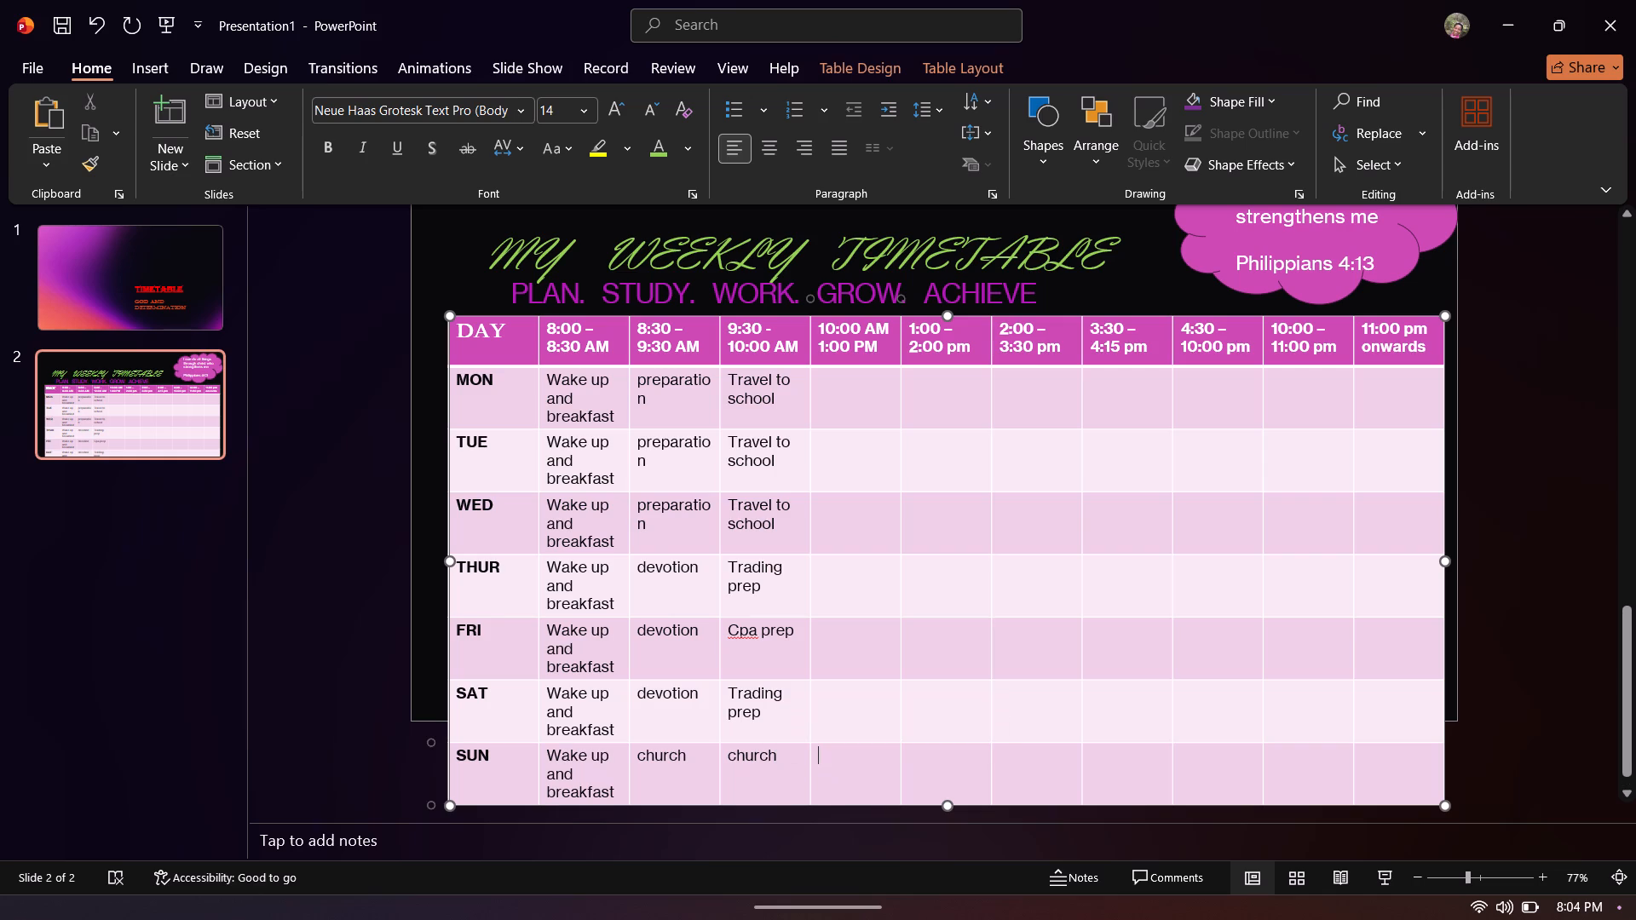
type("church")
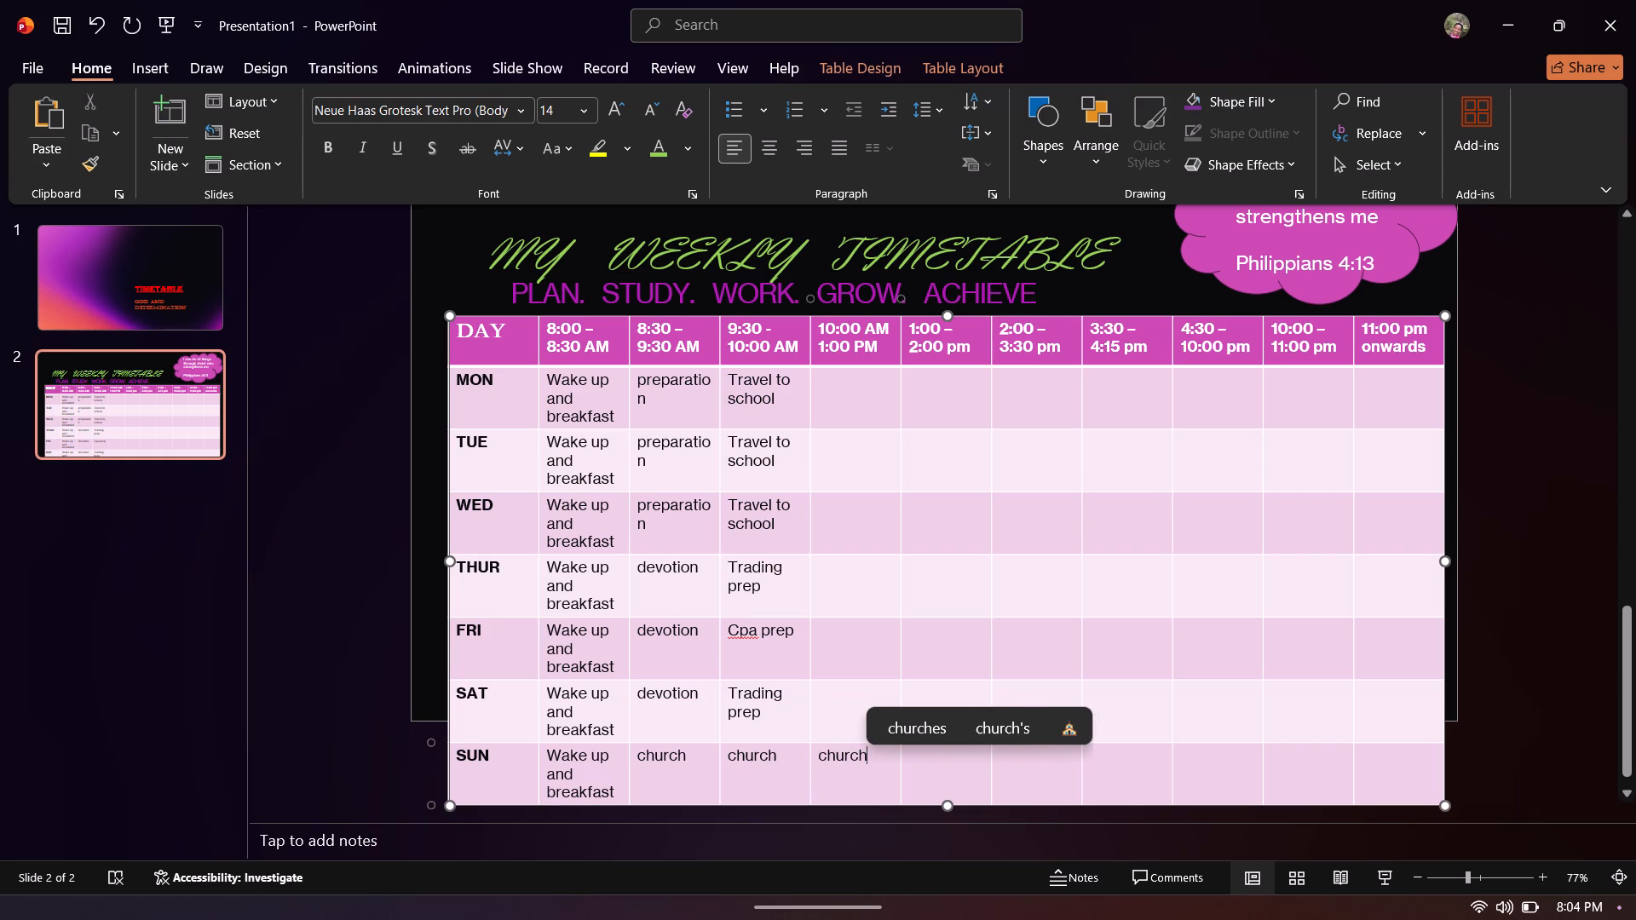
Enter "trading" in Saturday's 10:00 AM – 1:00 PM cell.
left_click(821, 701)
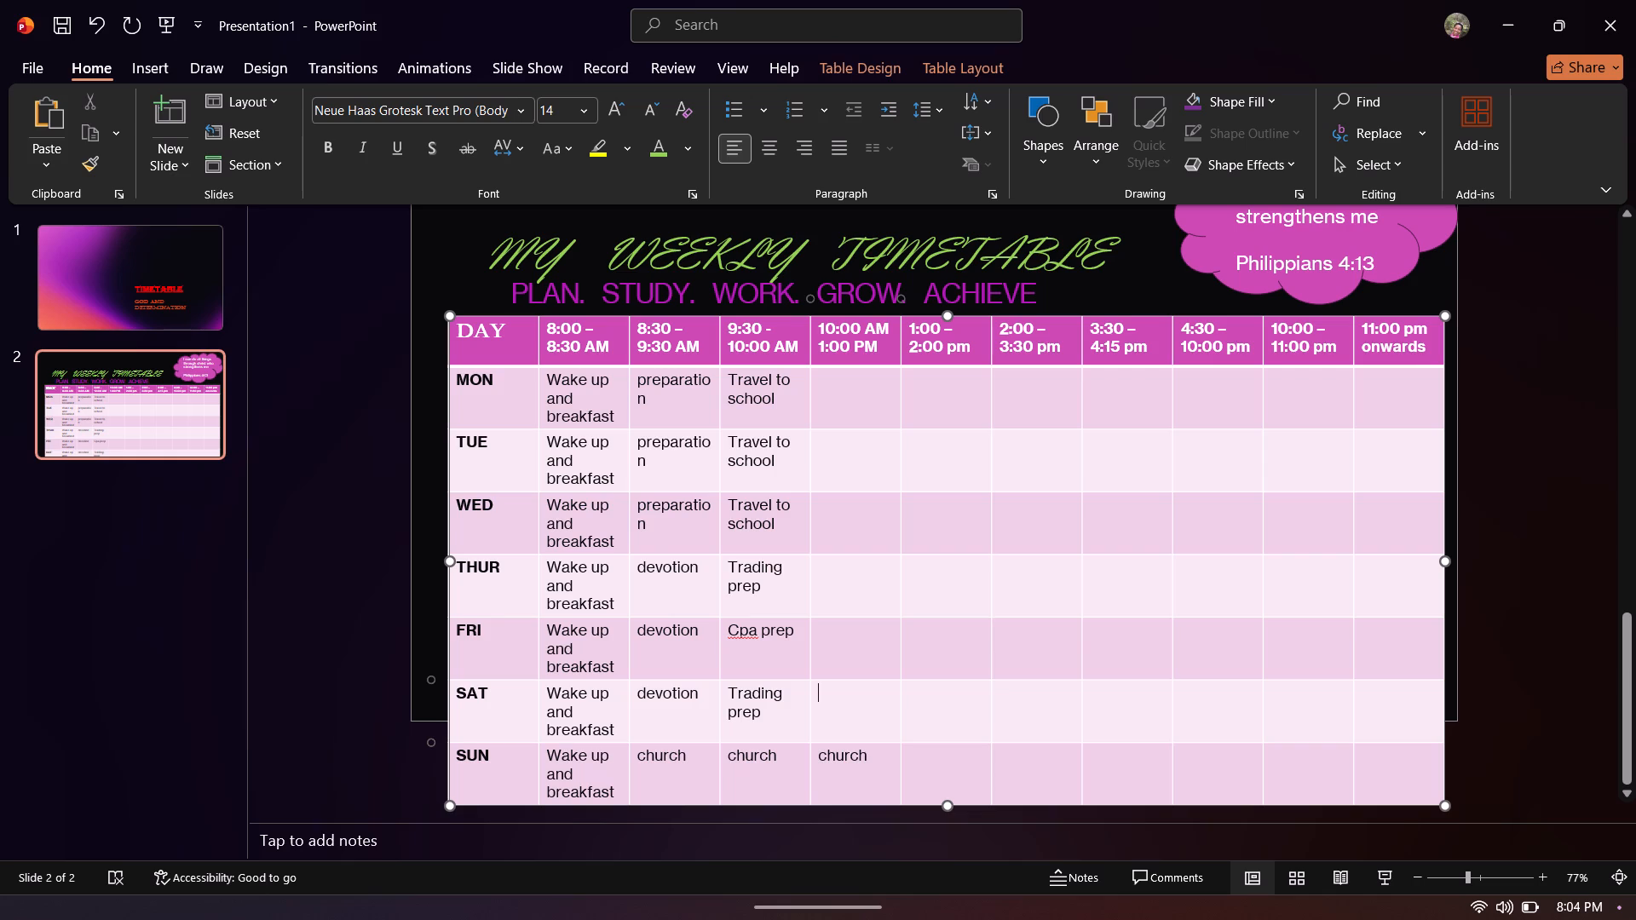
type("trading")
Correct Friday's 9:30 – 10:00 AM entry to read "CPA prep" with CPA in capitals.
left_click(829, 639)
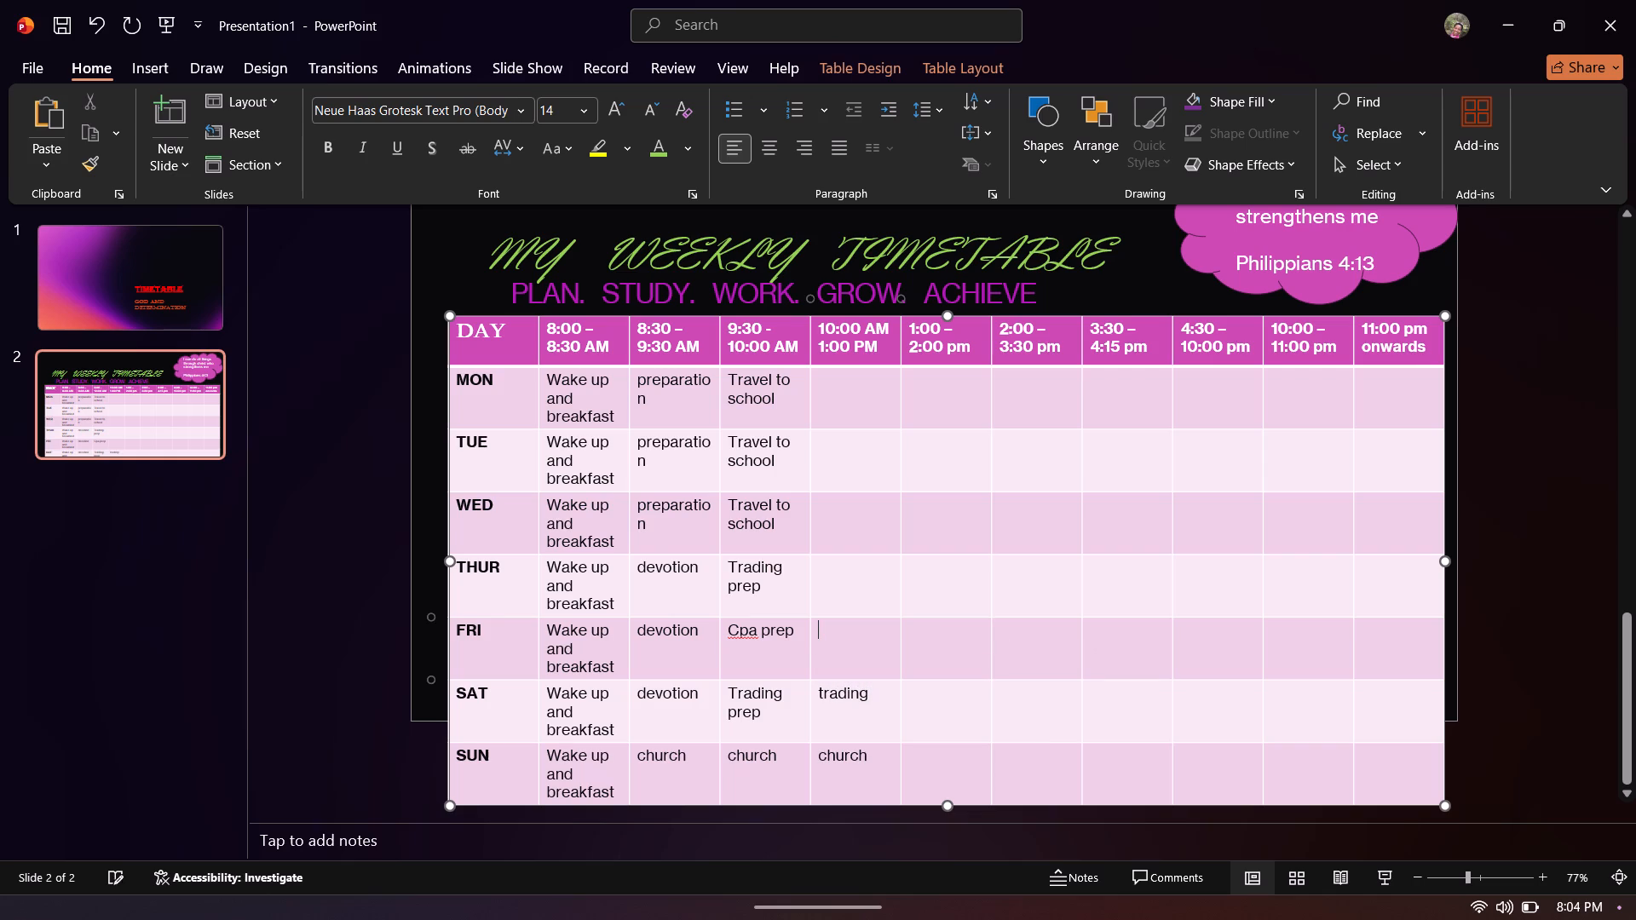
left_click(756, 630)
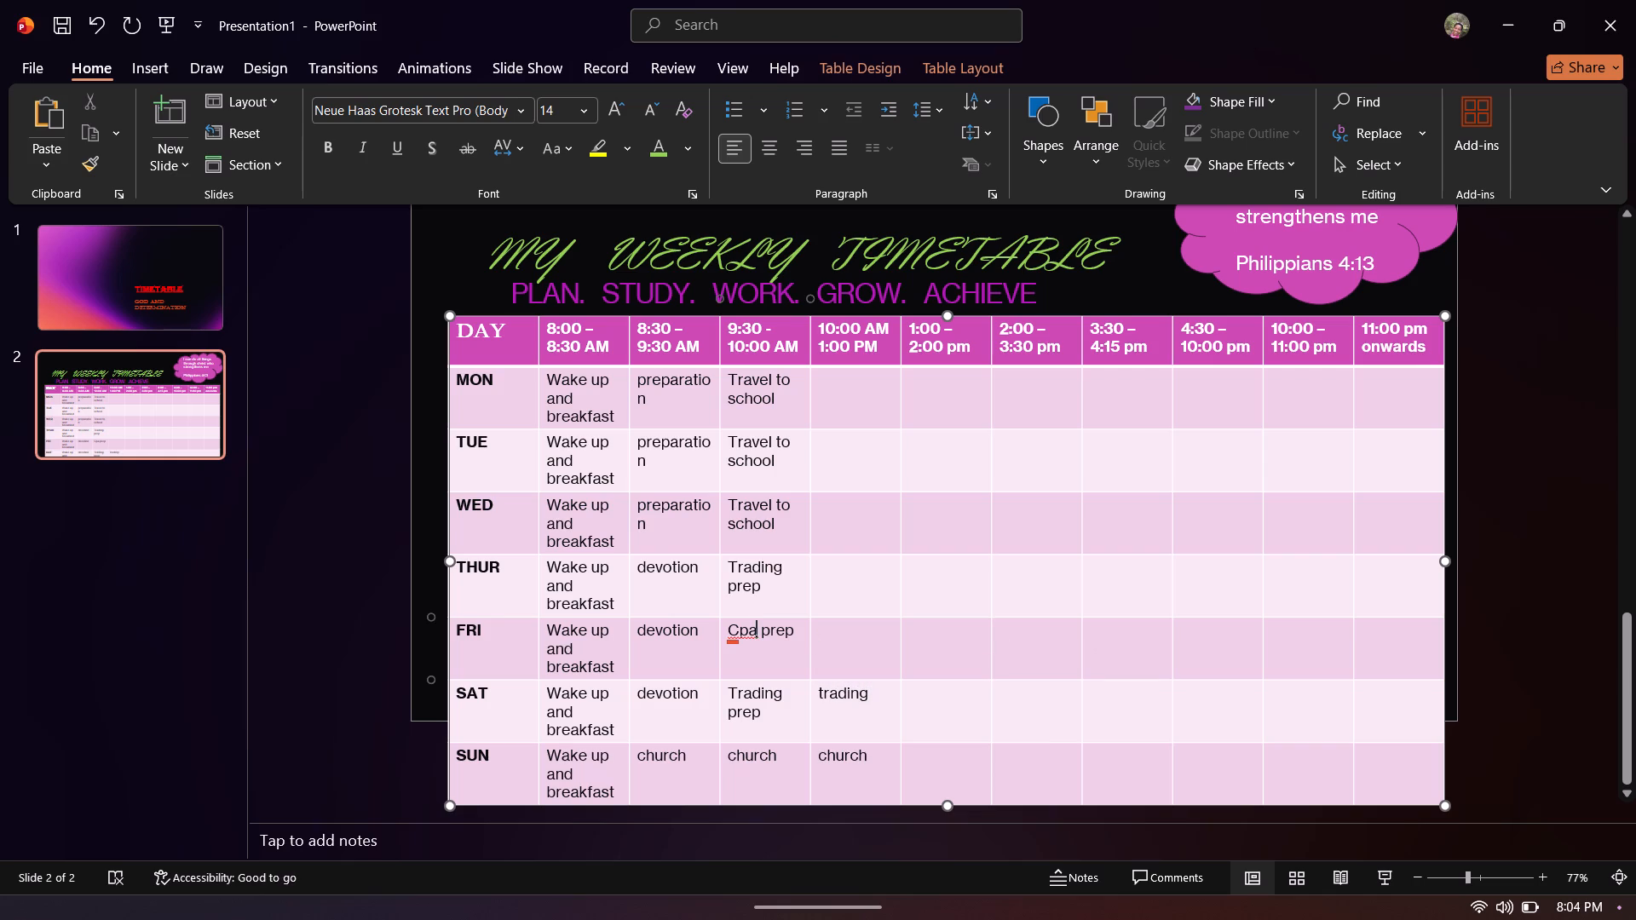
key("BackSpace")
key("BackSpace")
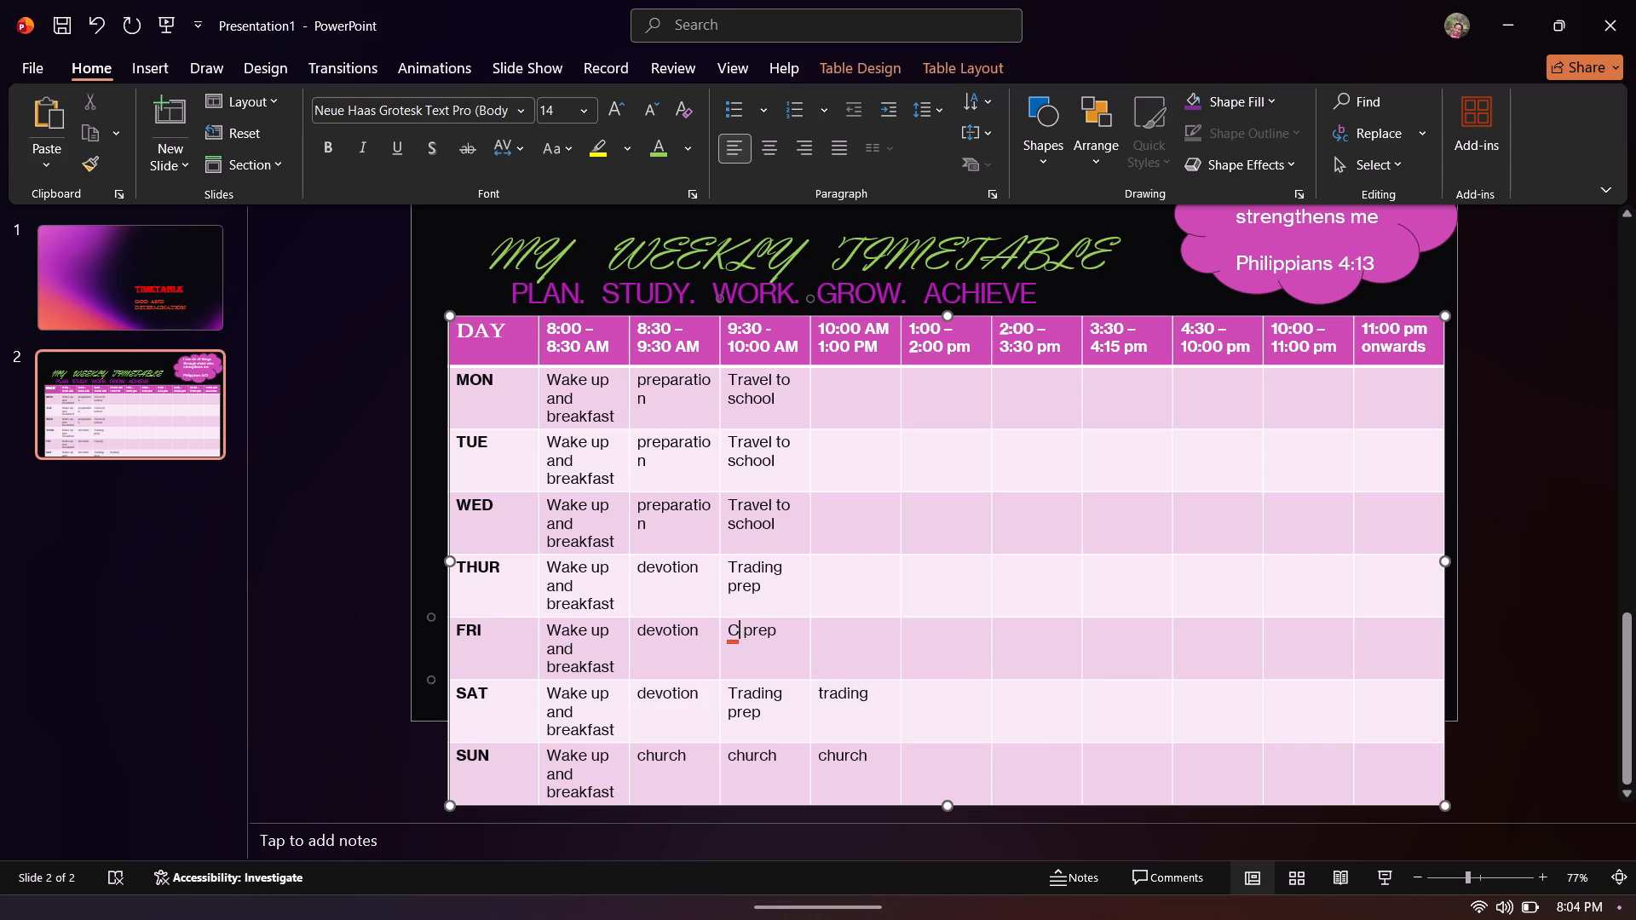
type("PA")
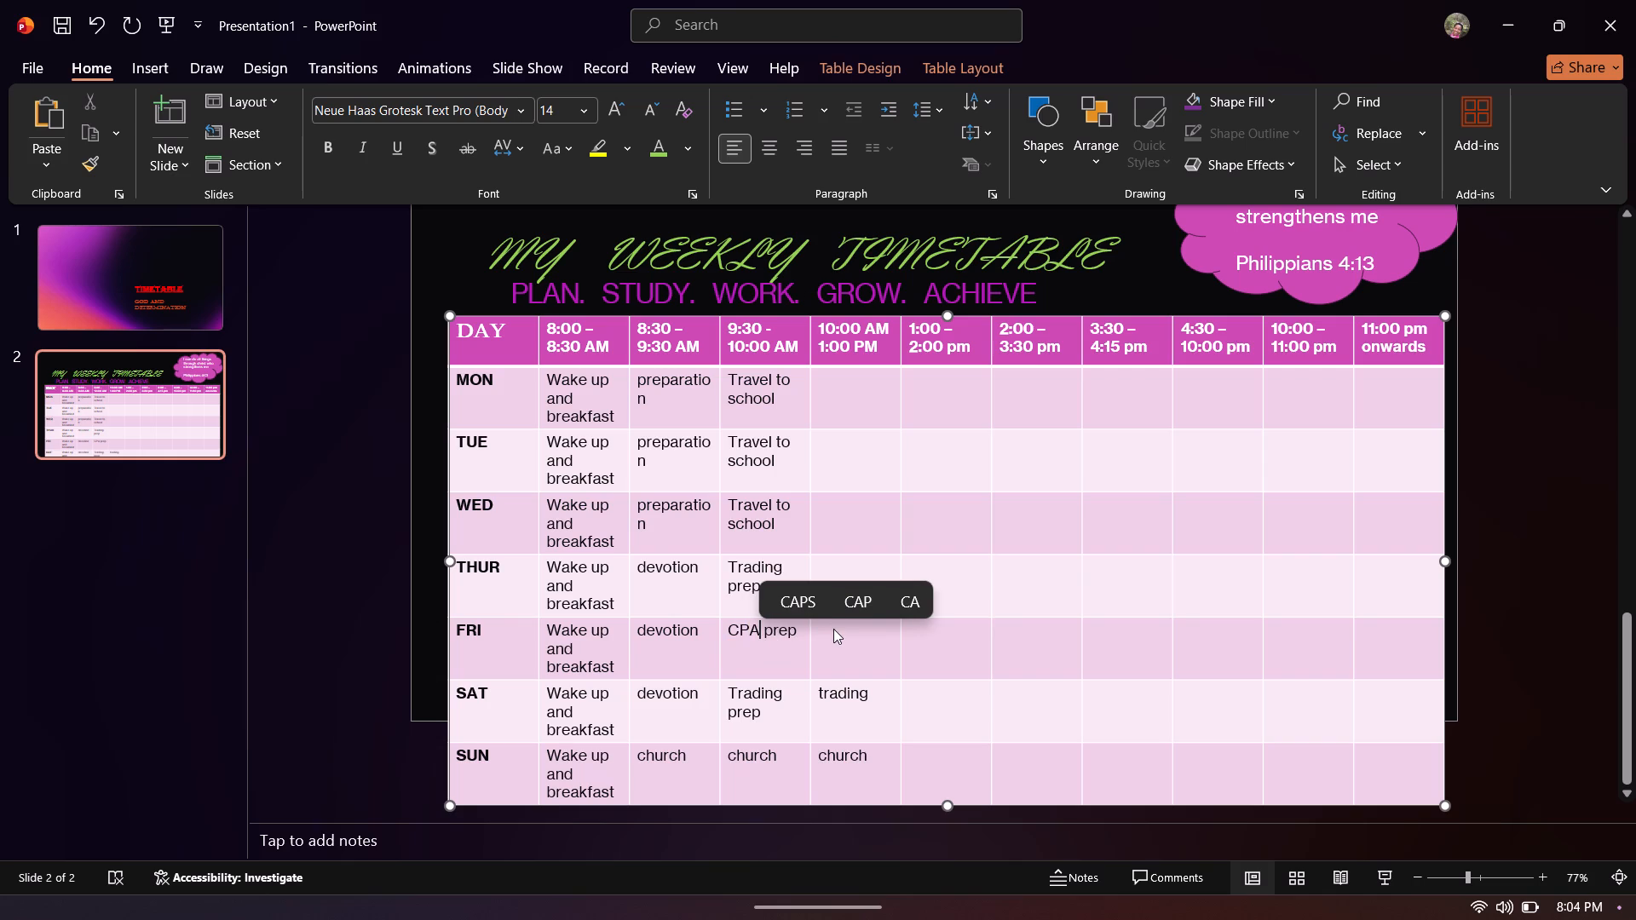
Enter "CPA class" in Friday's 10:00 AM – 1:00 PM cell.
left_click(838, 651)
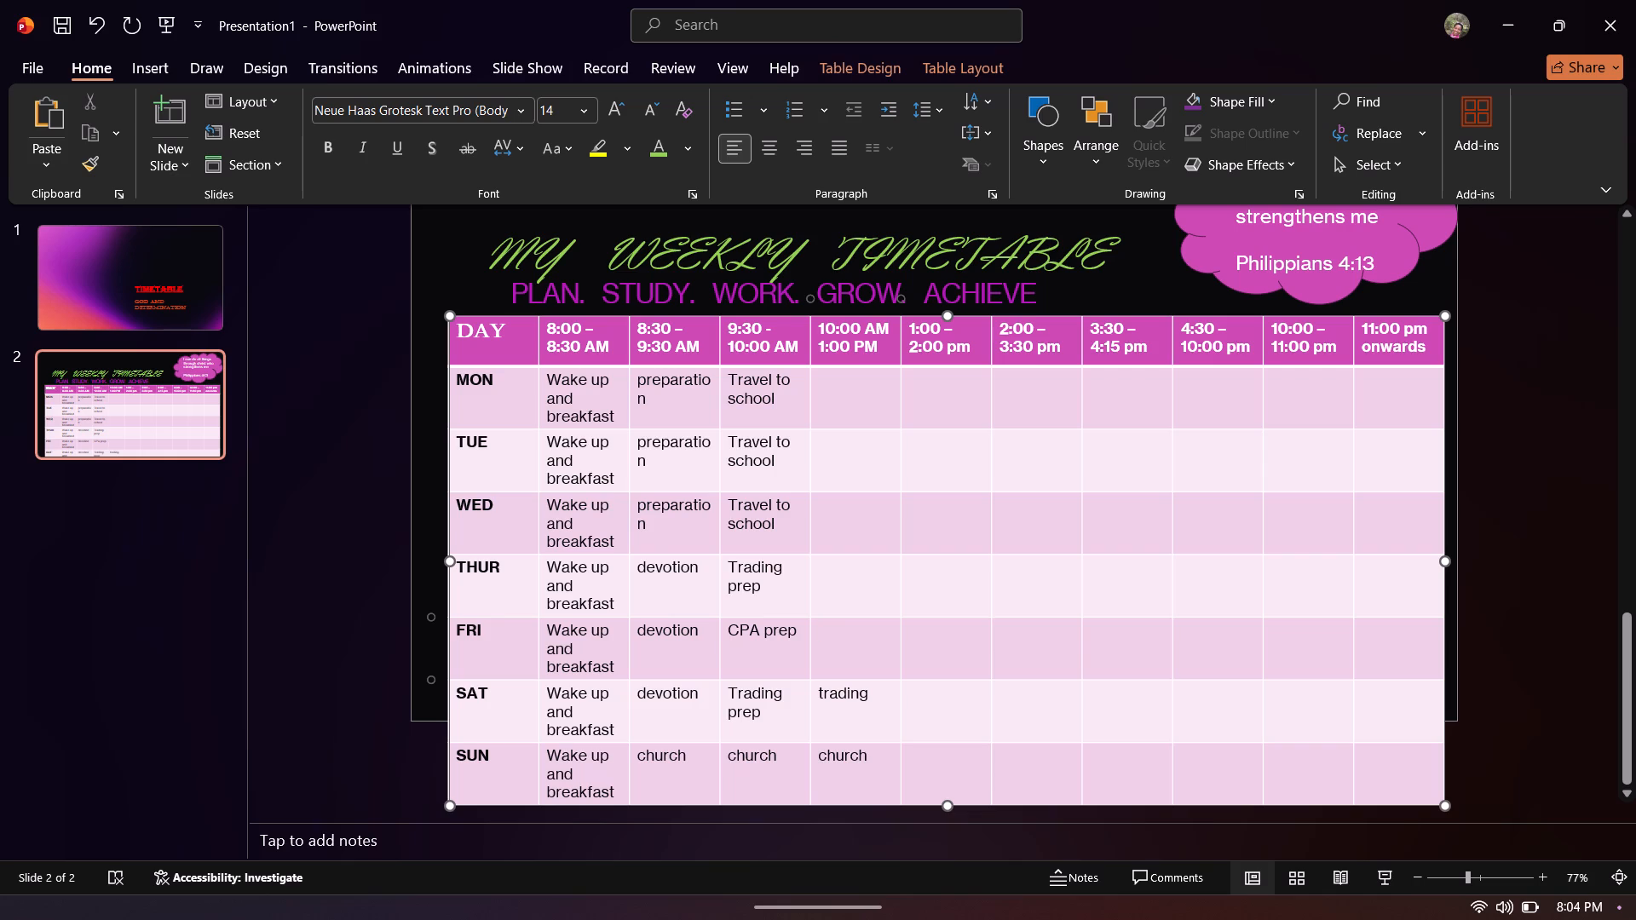
key("c")
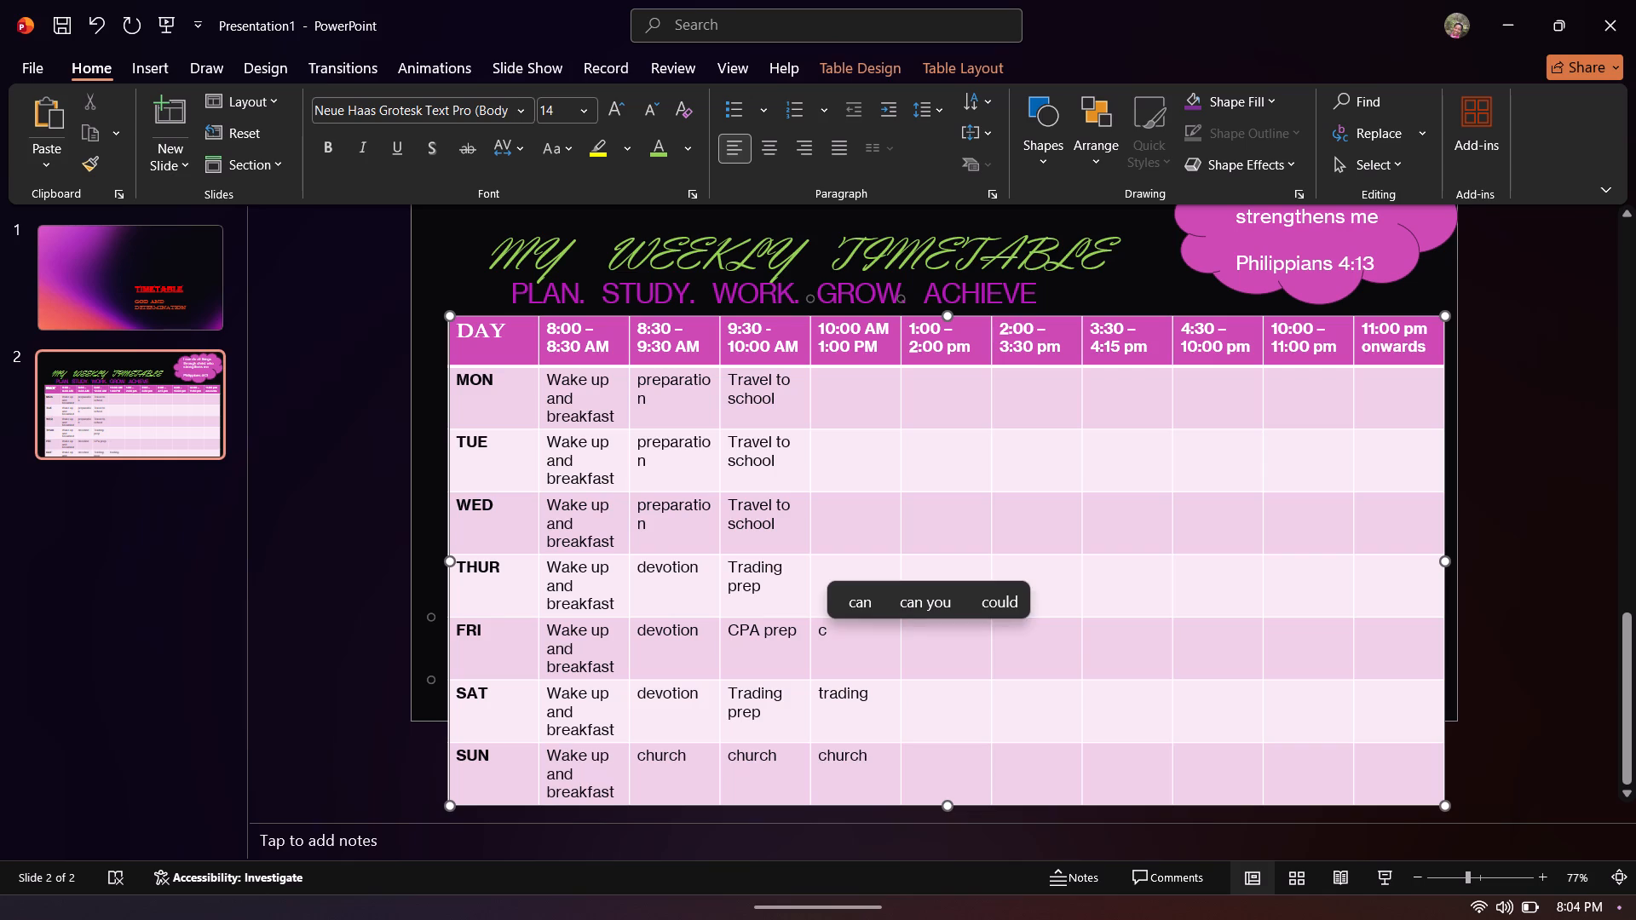
key("BackSpace")
type("CPA")
key("space")
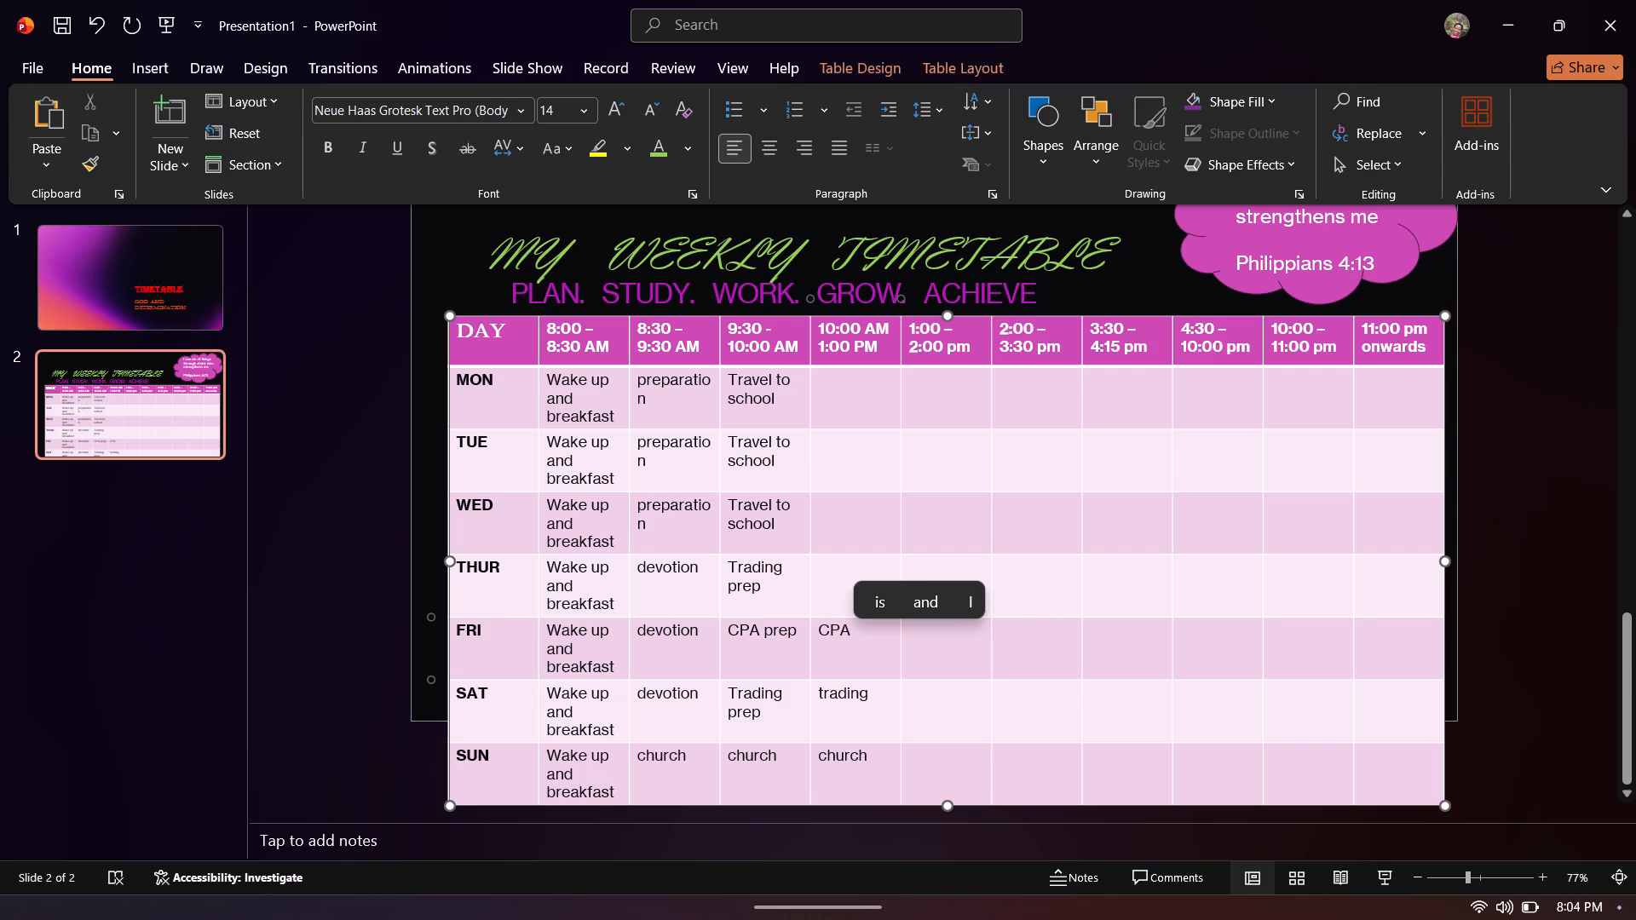
key("c")
key("BackSpace")
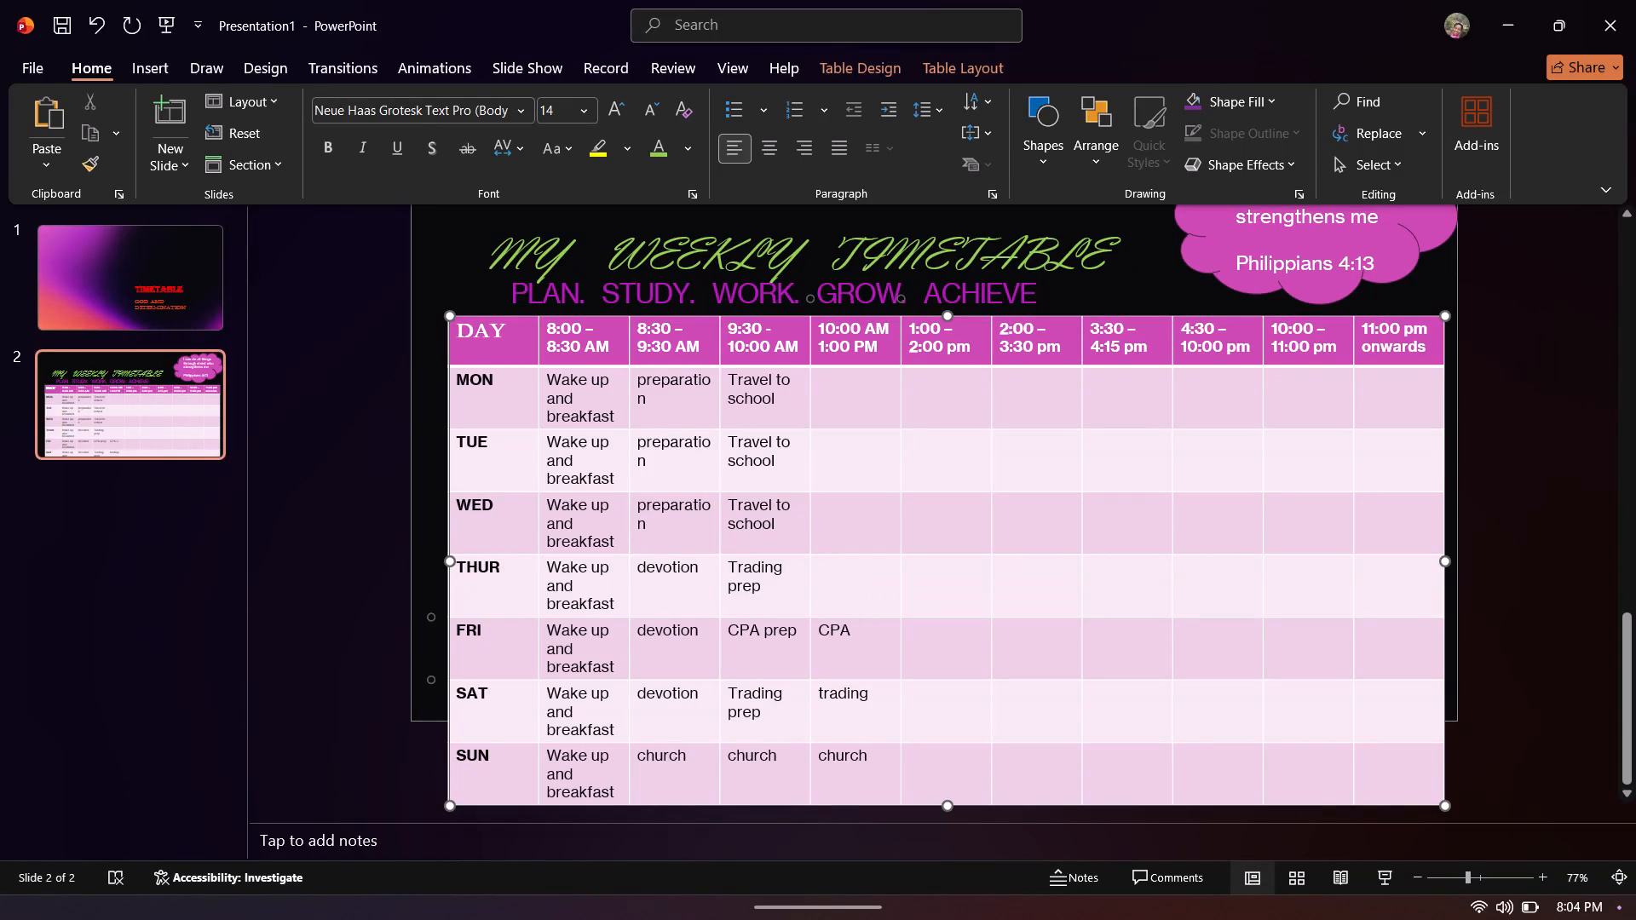
type("ls")
key("BackSpace")
type("ass")
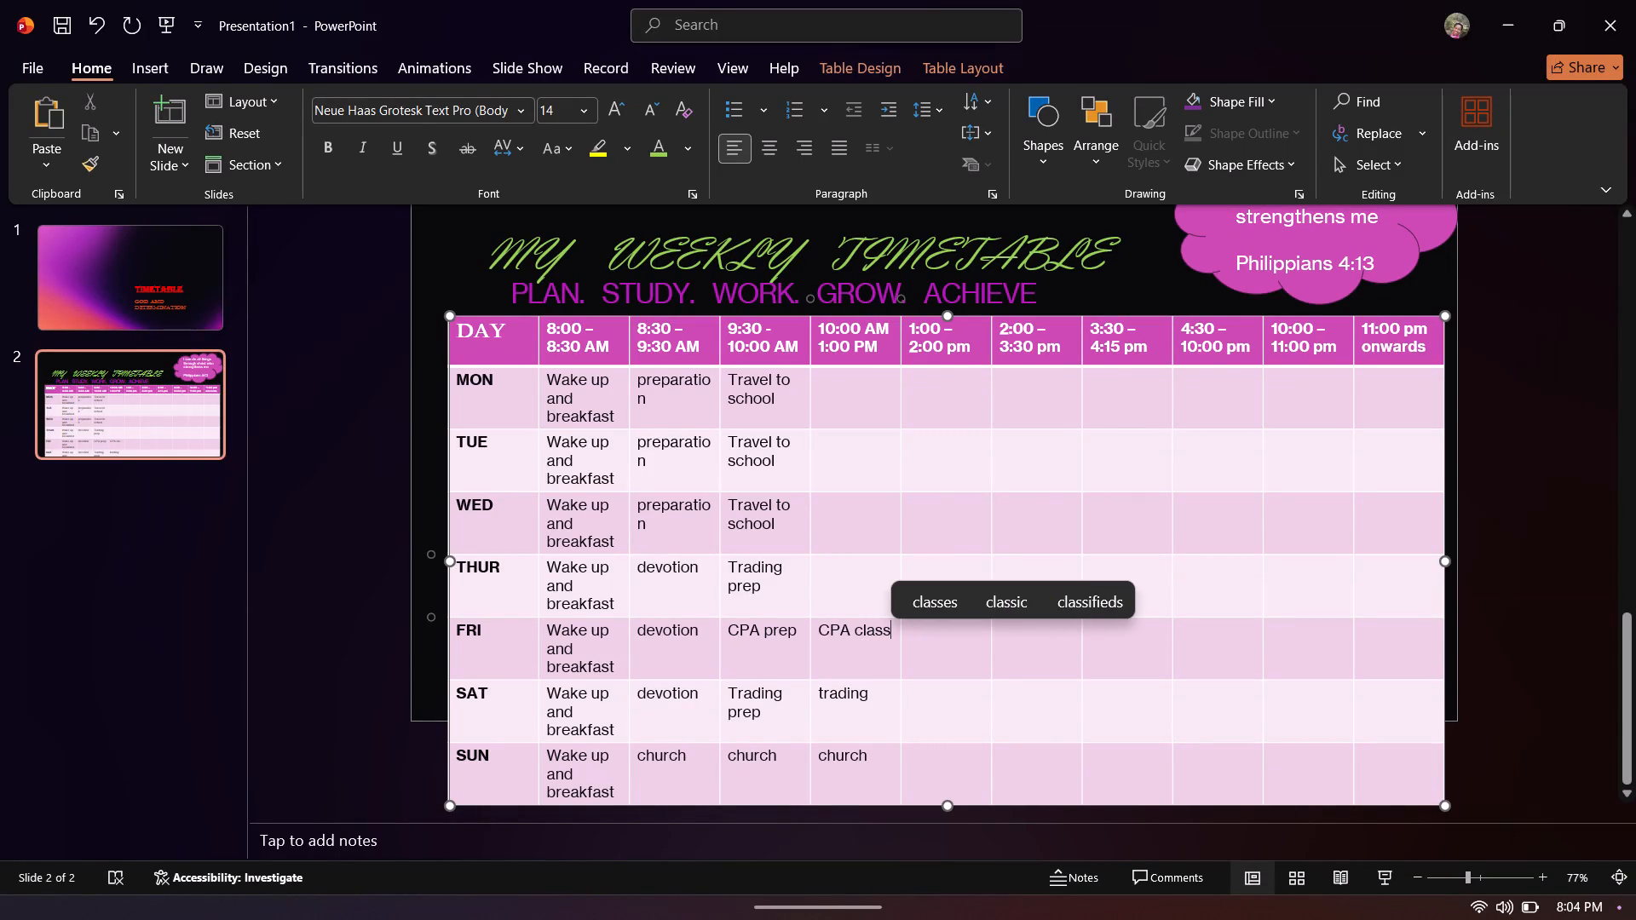
Enter "Trading" in Thursday's 10:00 AM – 1:00 PM cell, correcting its spelling.
left_click(838, 579)
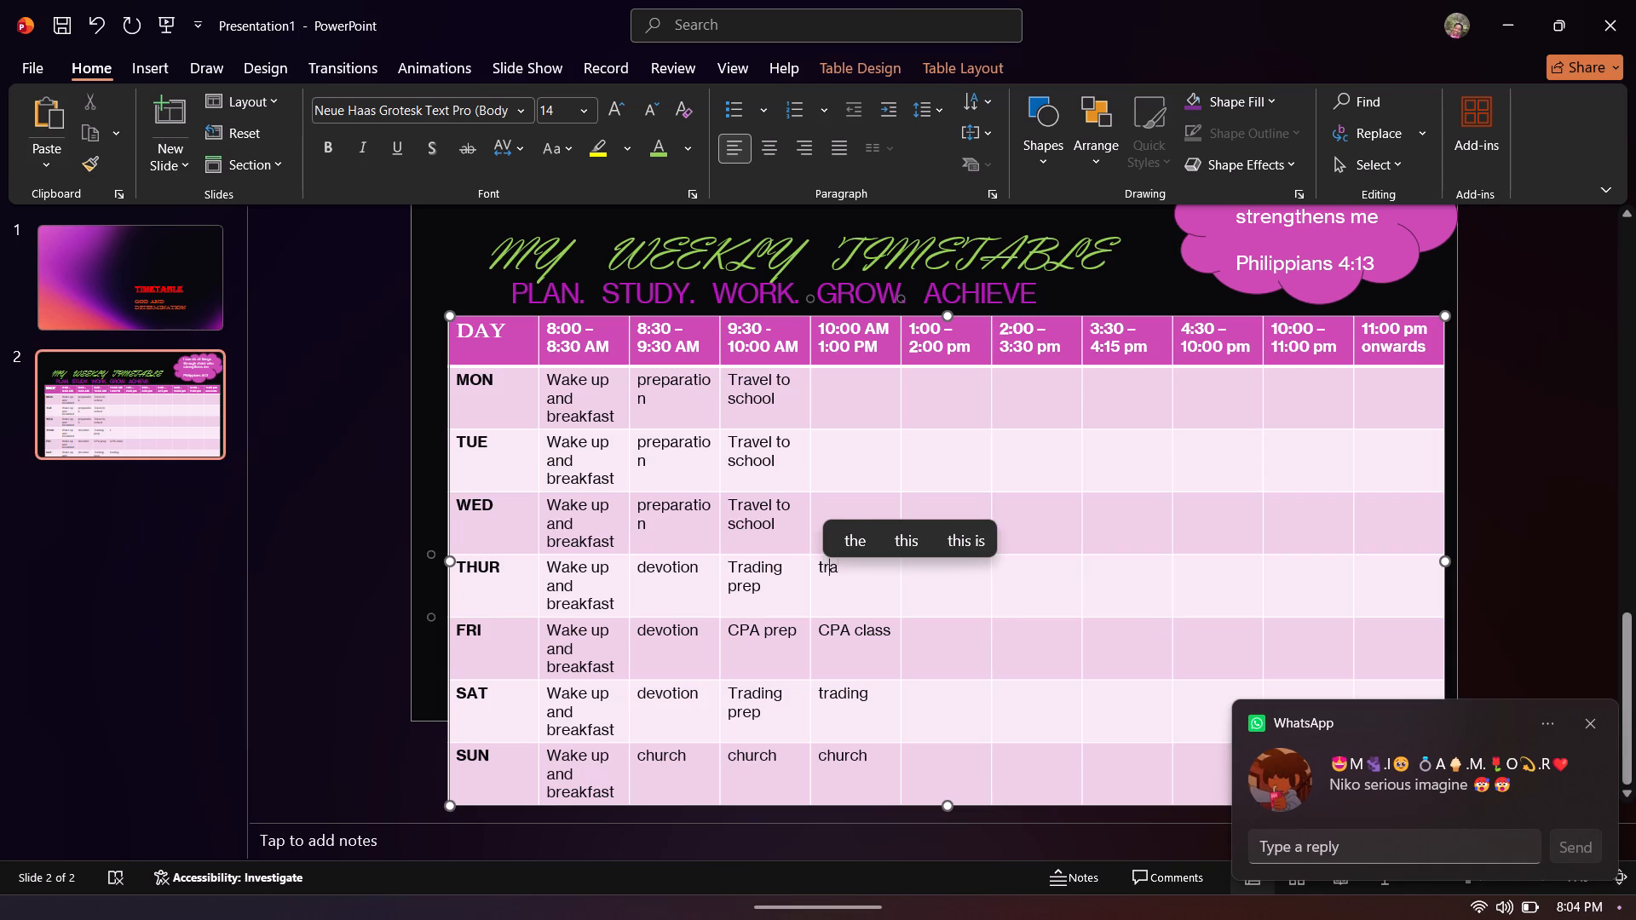
type("din")
key("g")
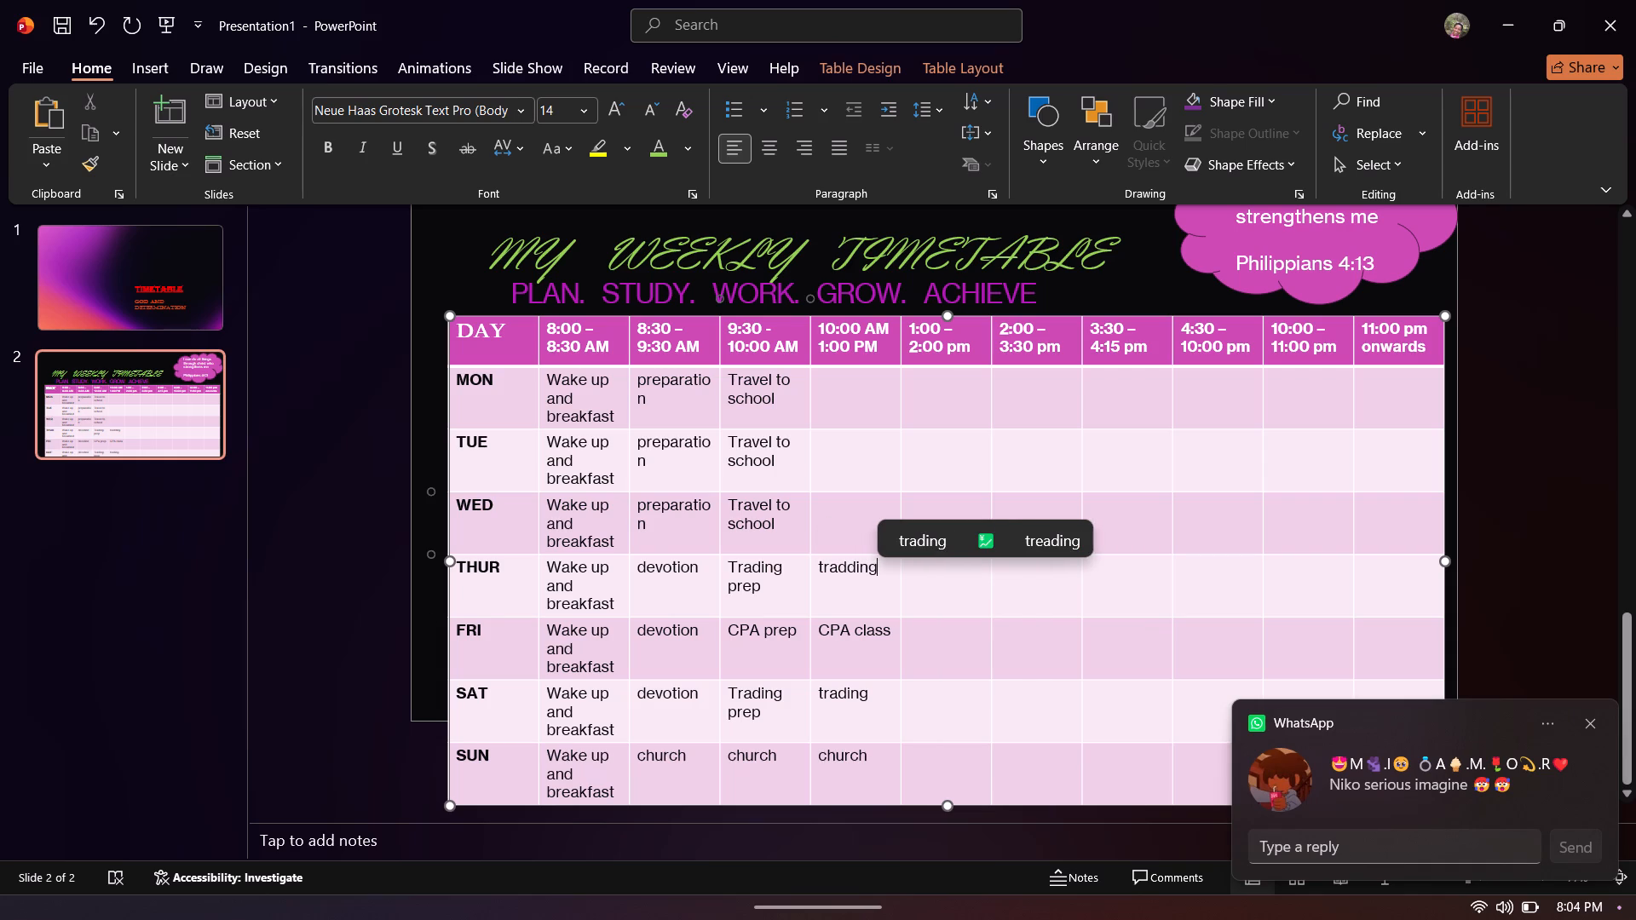
left_click(828, 517)
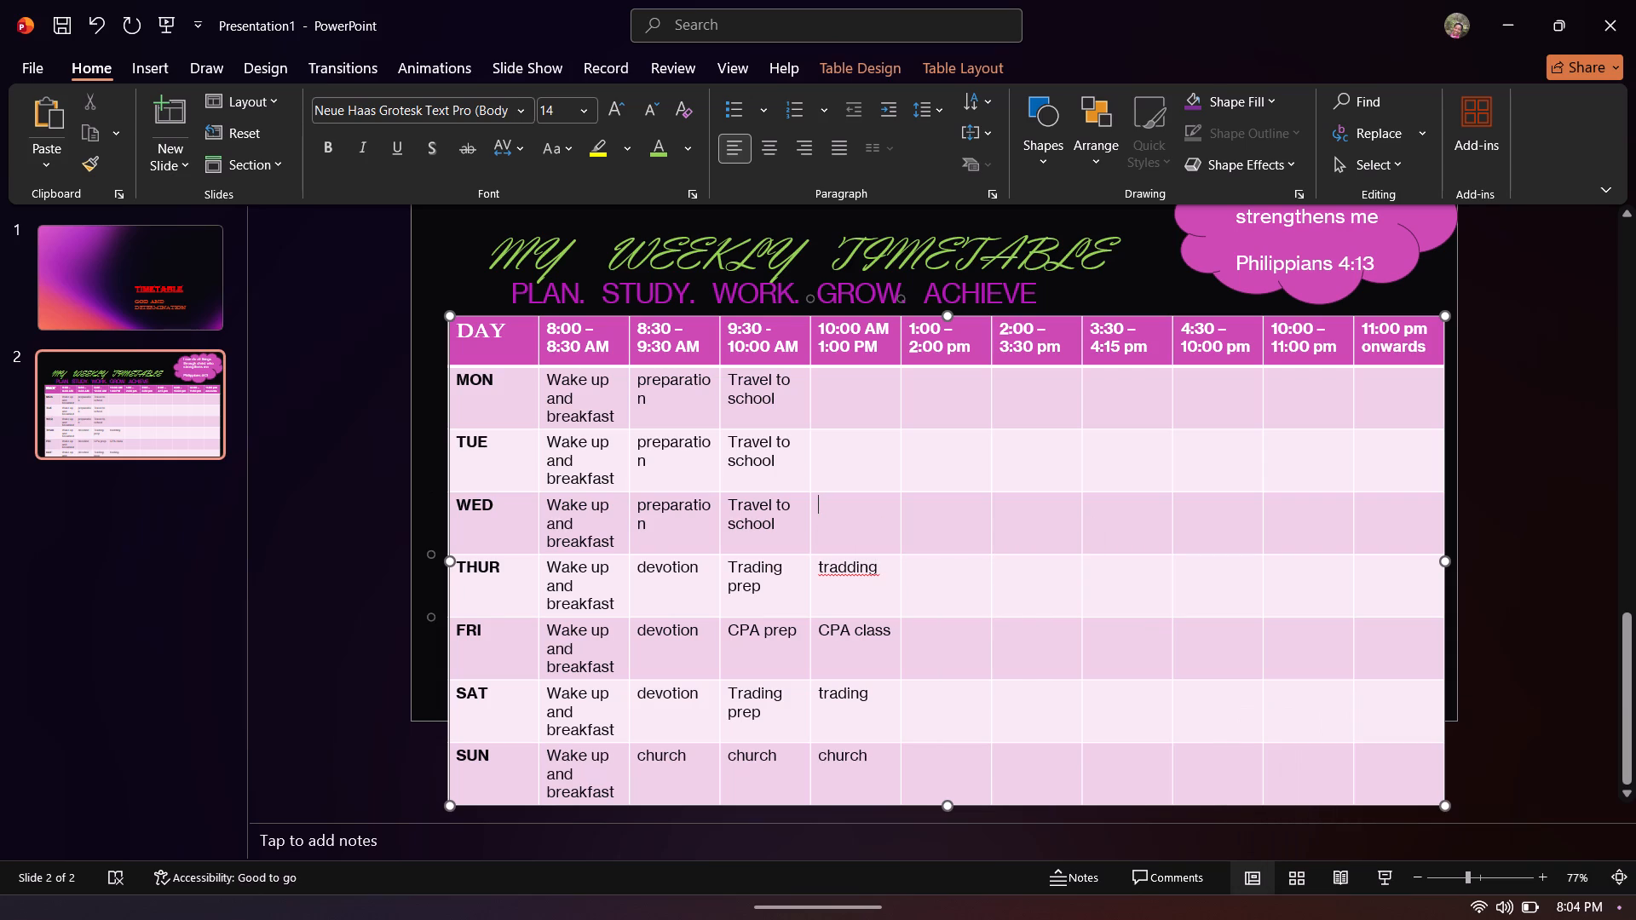
left_click(846, 564)
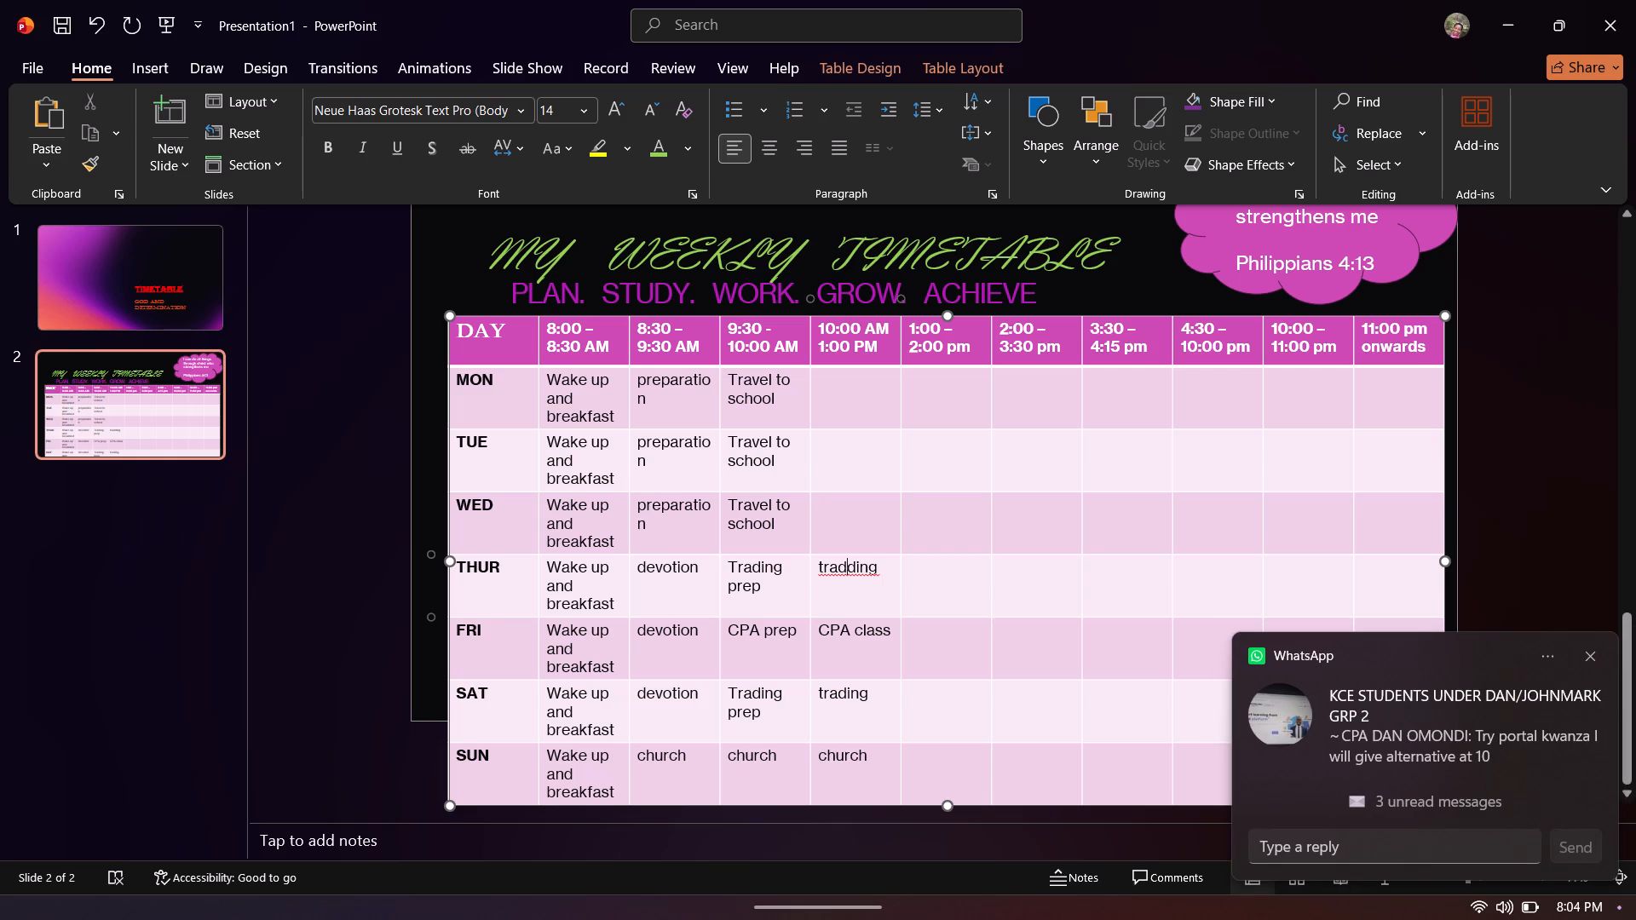
key("Return")
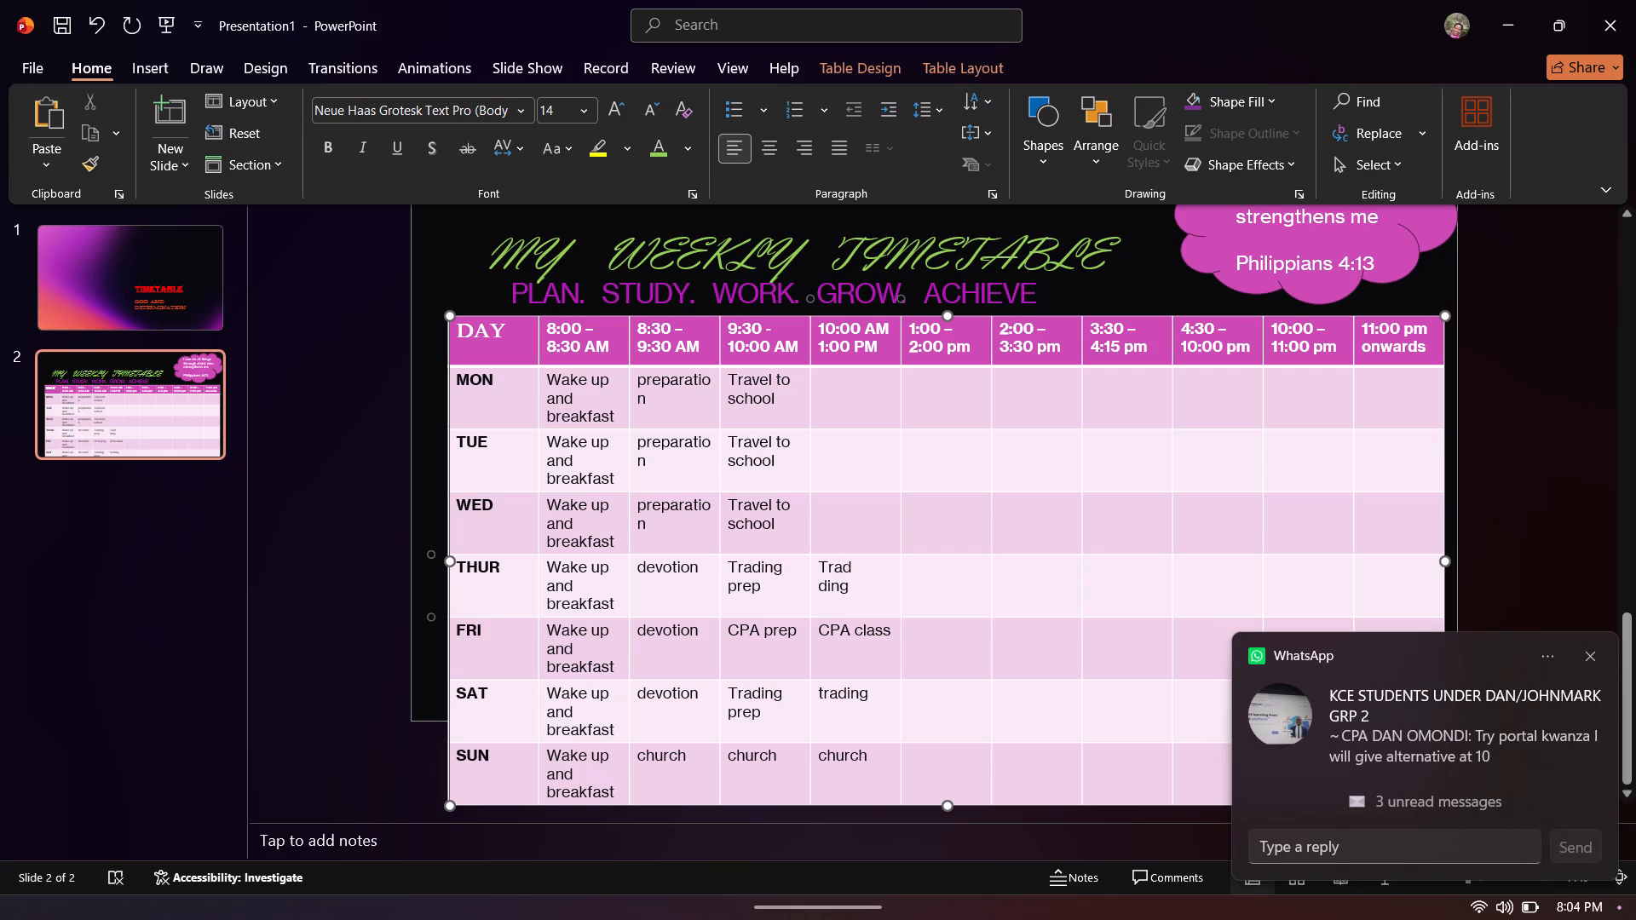
key("BackSpace")
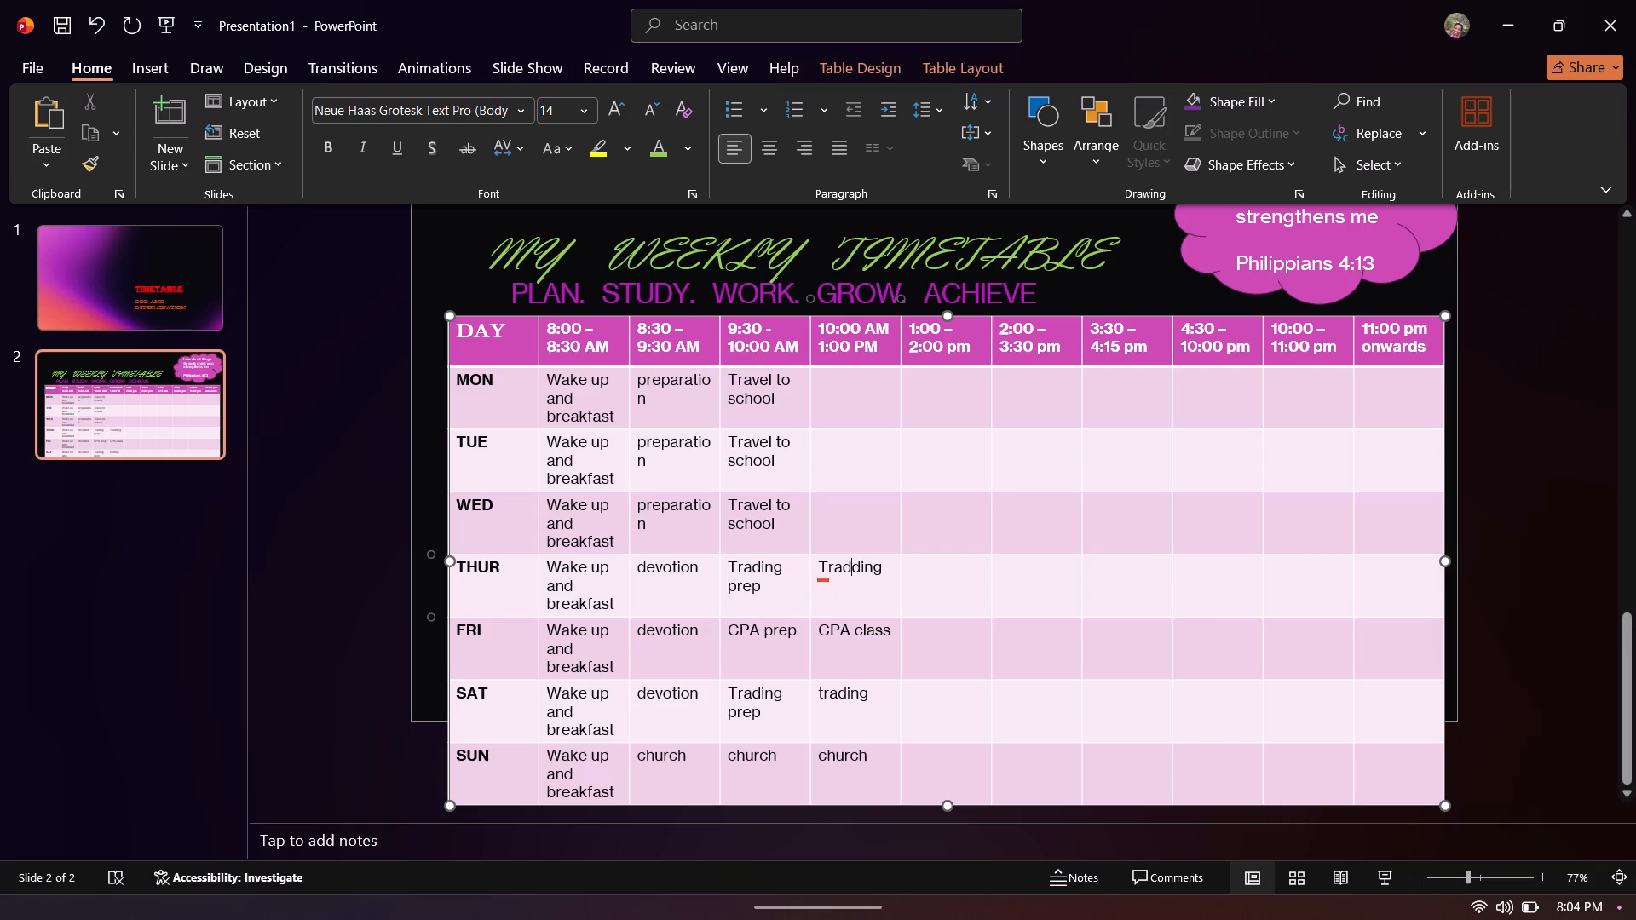
key("BackSpace")
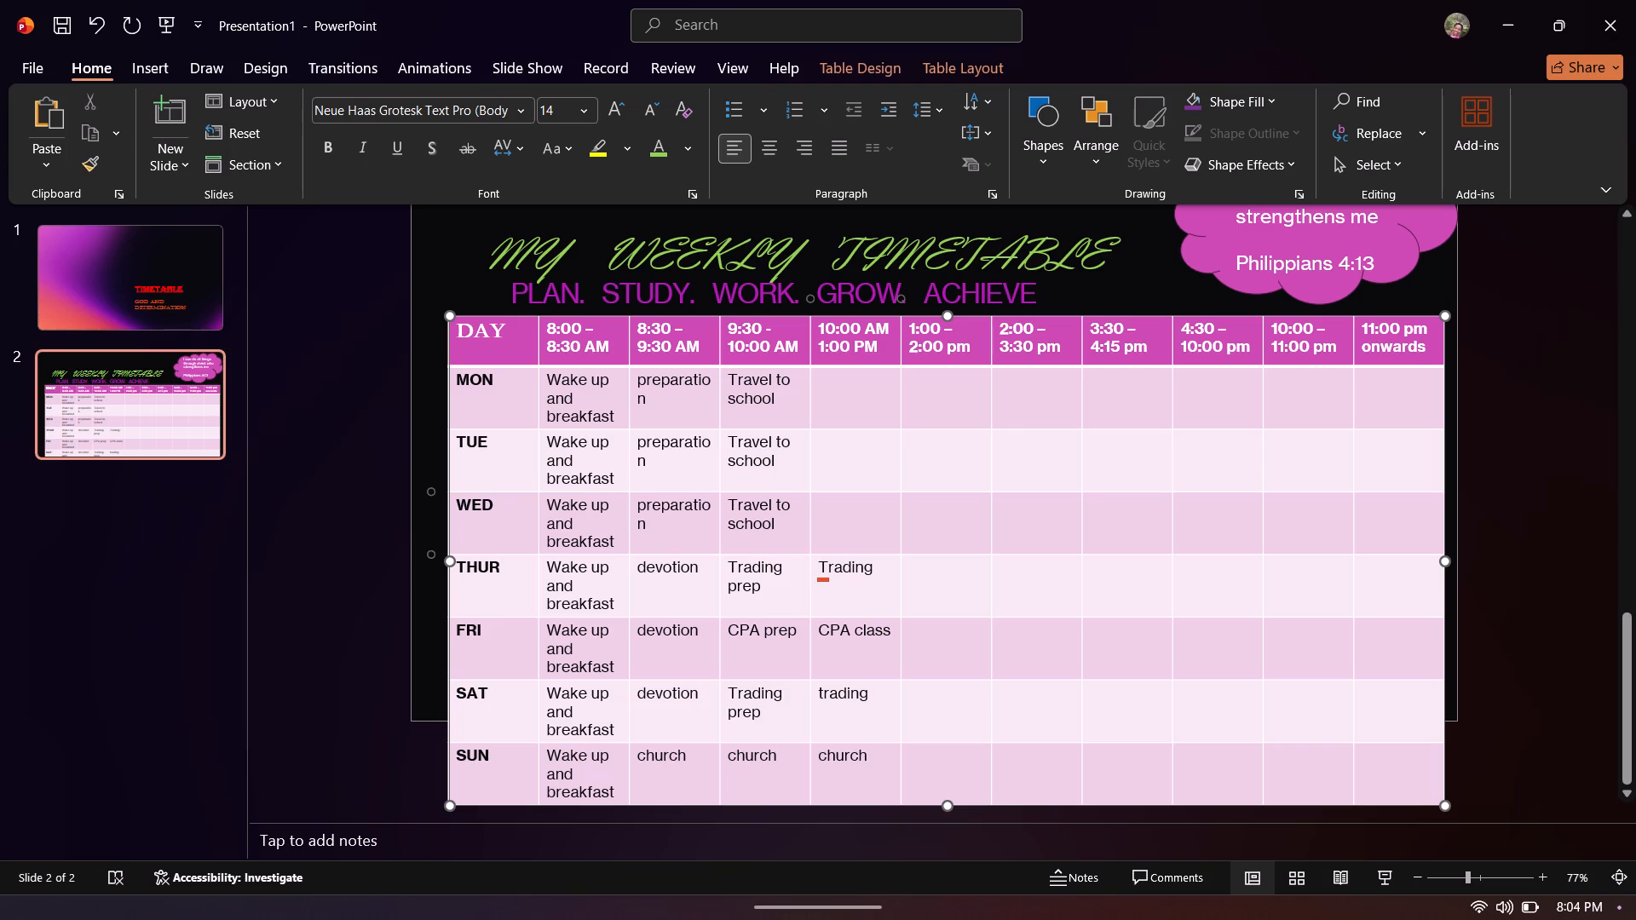
Enter "University" in the 10:00 AM – 1:00 PM cells for Wednesday, Tuesday and Monday.
left_click(823, 531)
key("u")
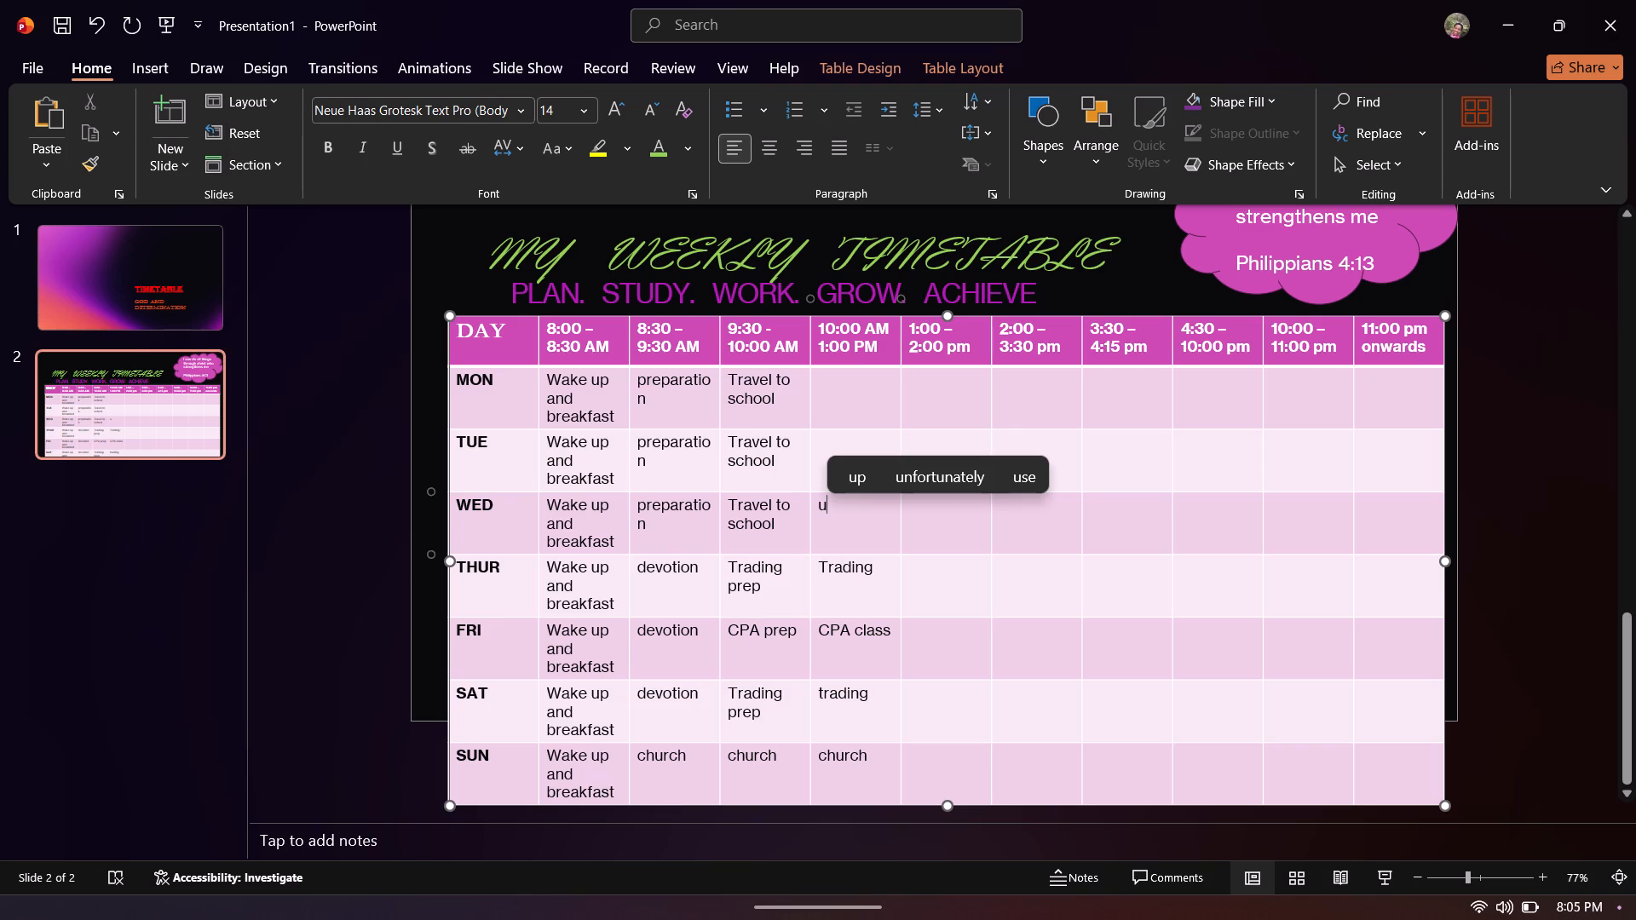
type("ni")
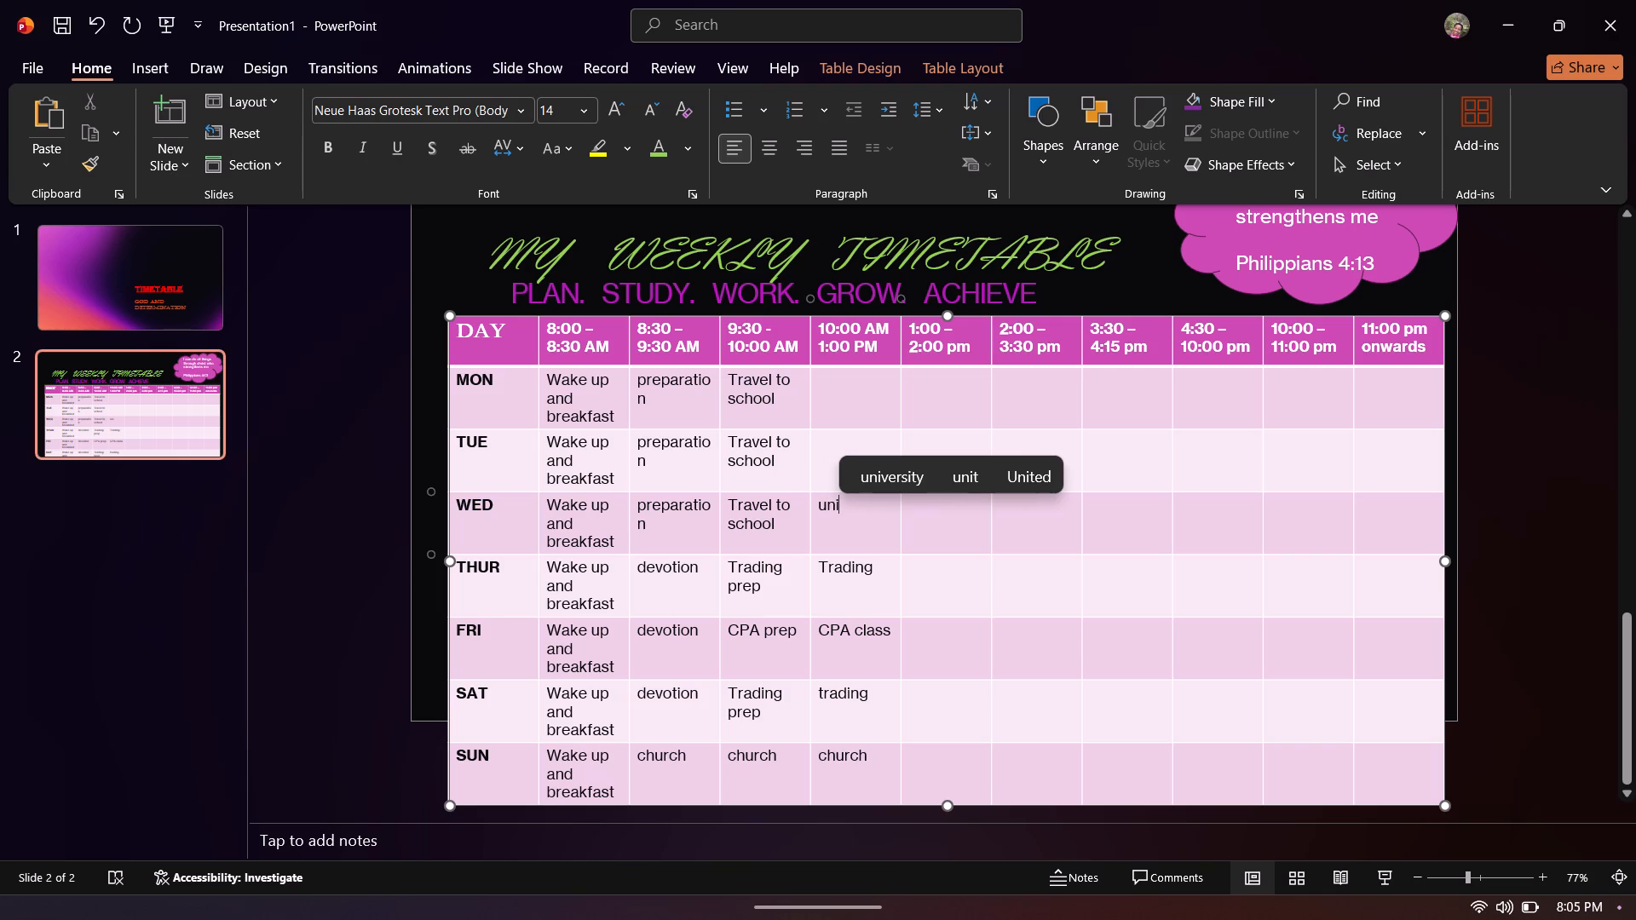
left_click(879, 473)
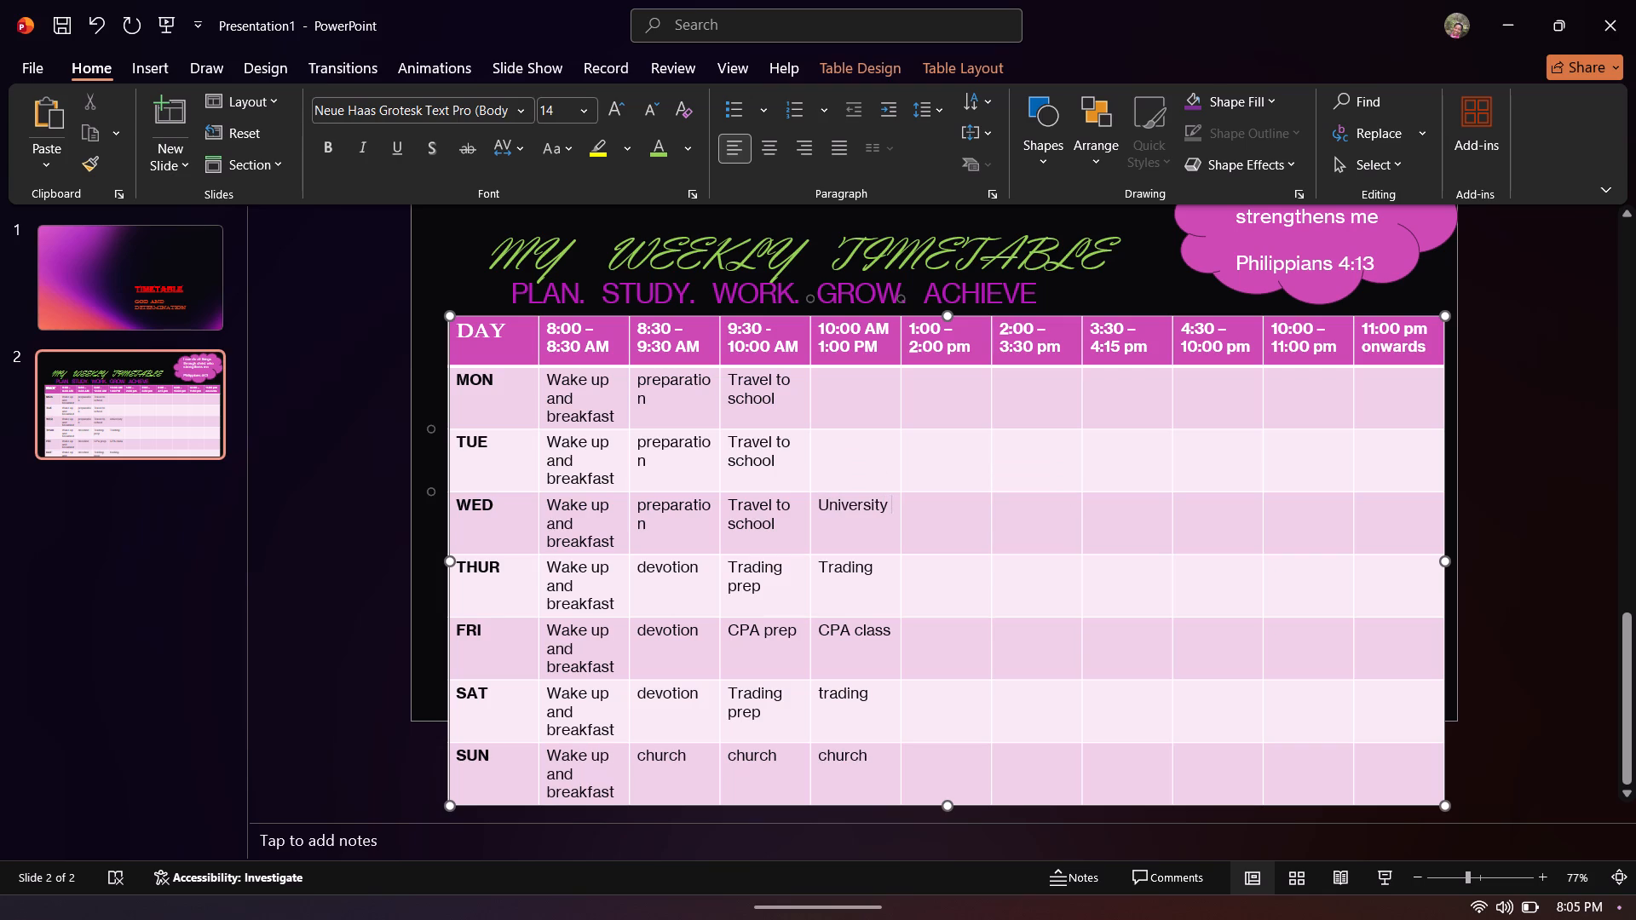
left_click(839, 467)
type("un")
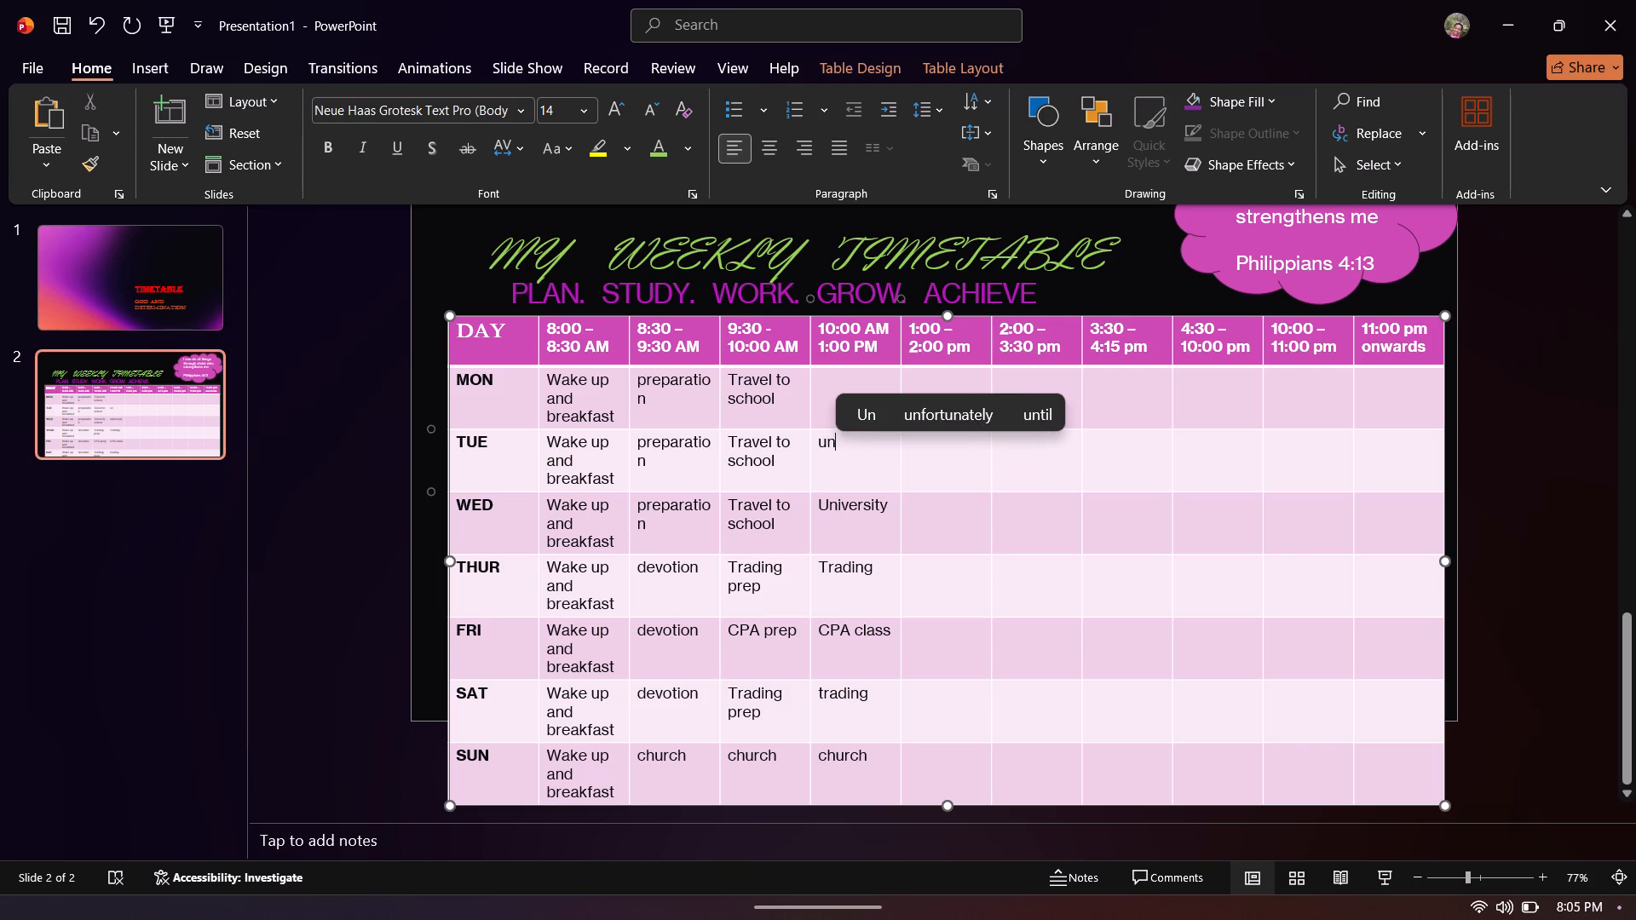
key("i")
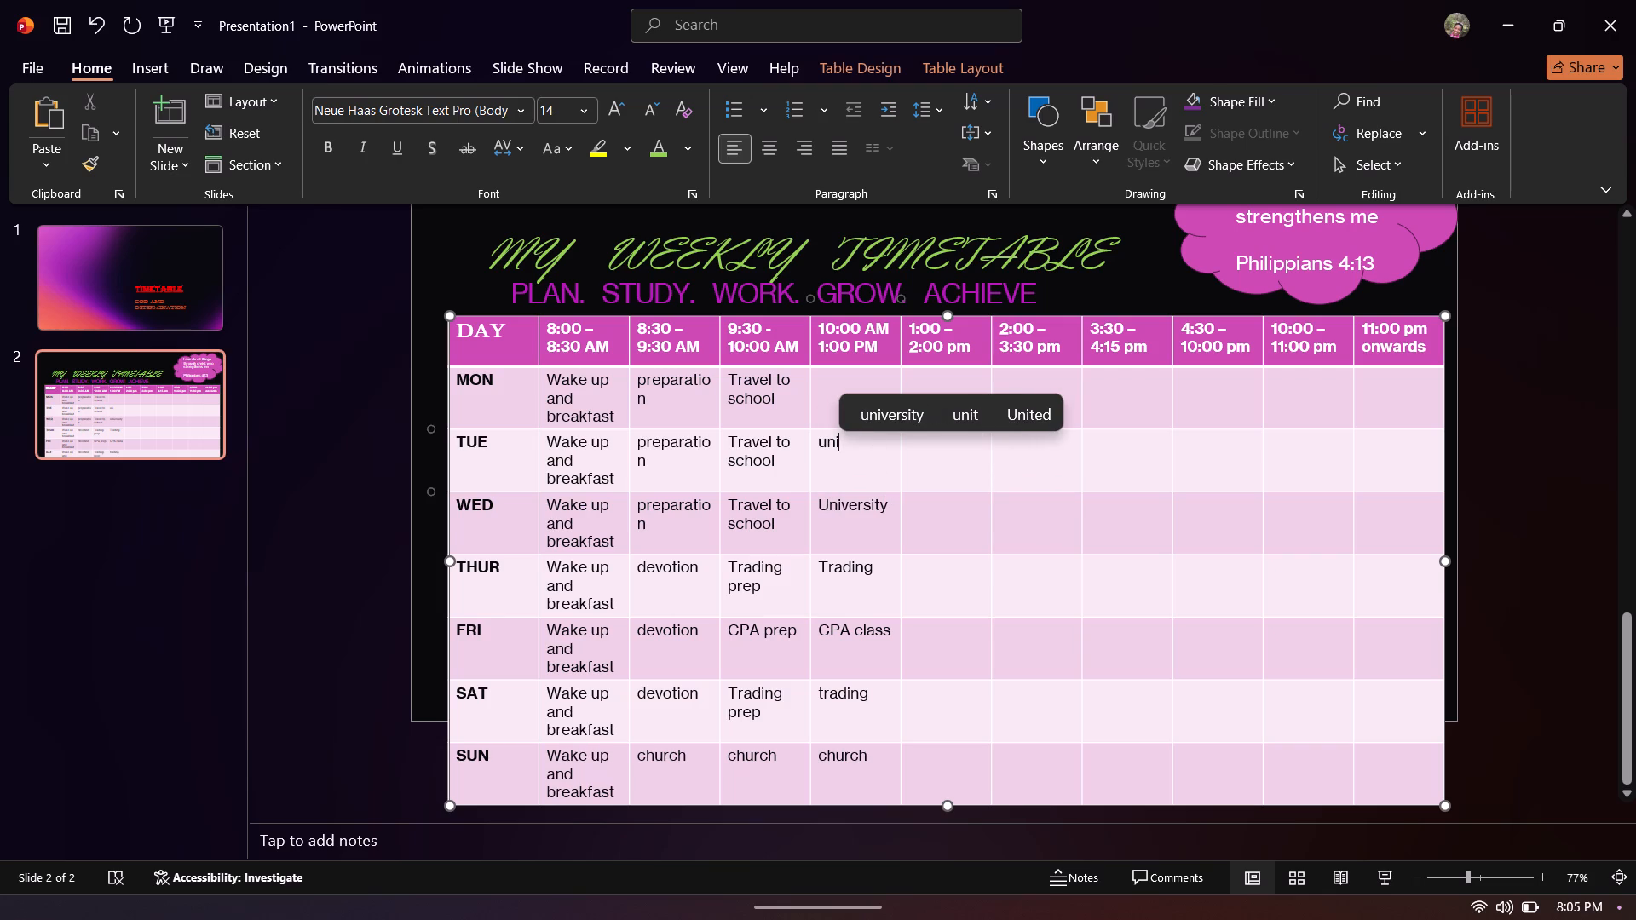
left_click(893, 406)
left_click(821, 405)
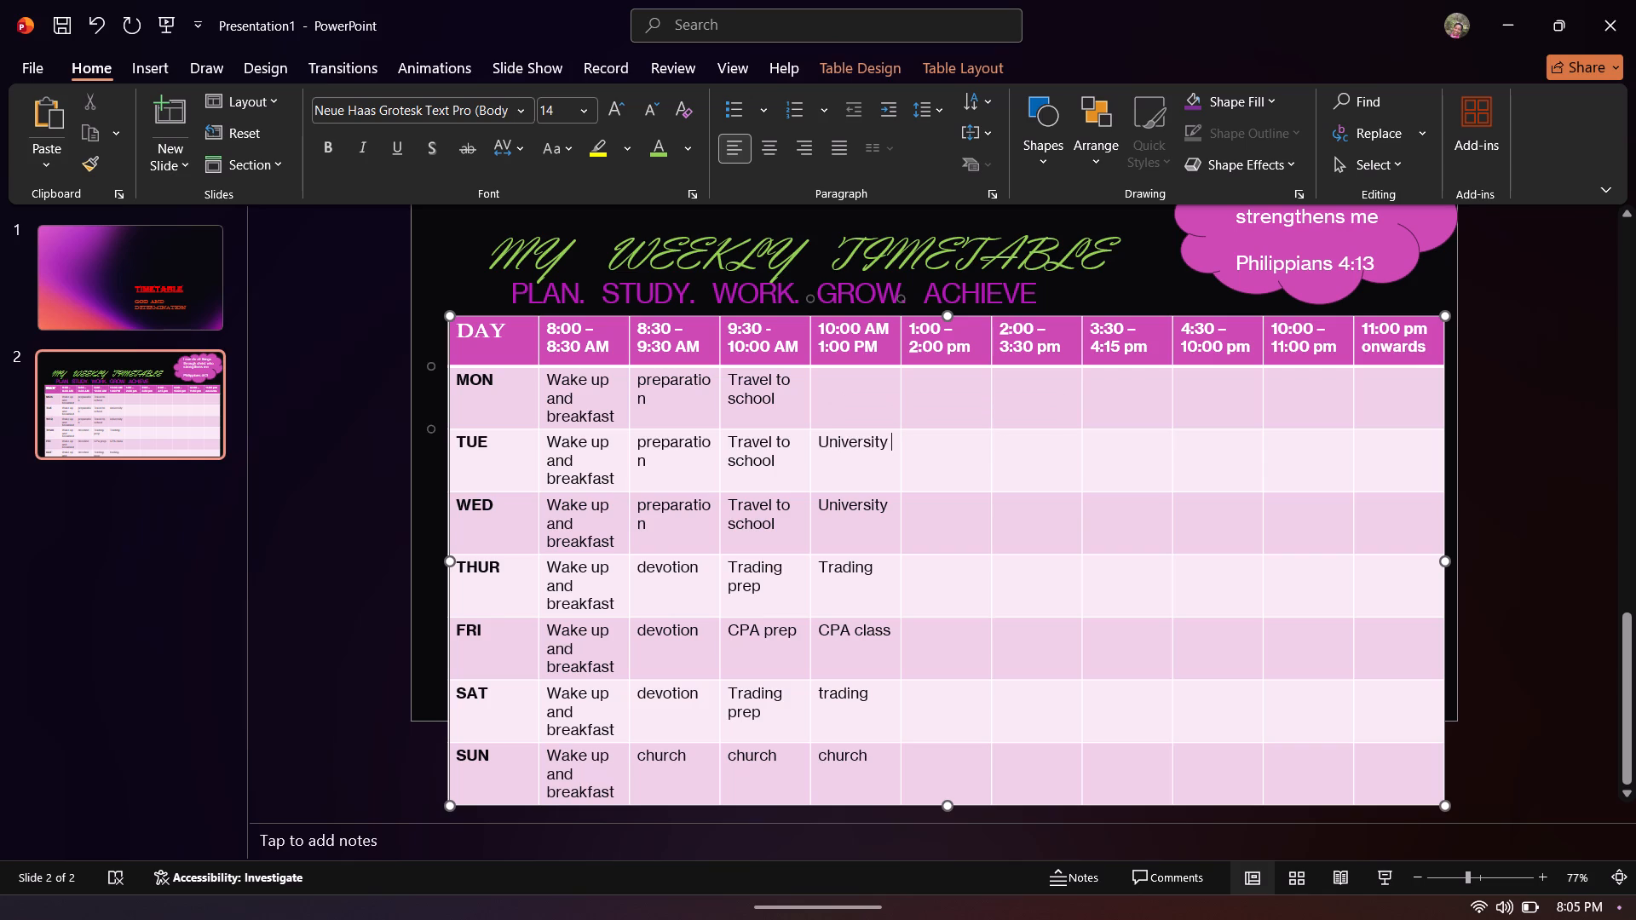
type("unu")
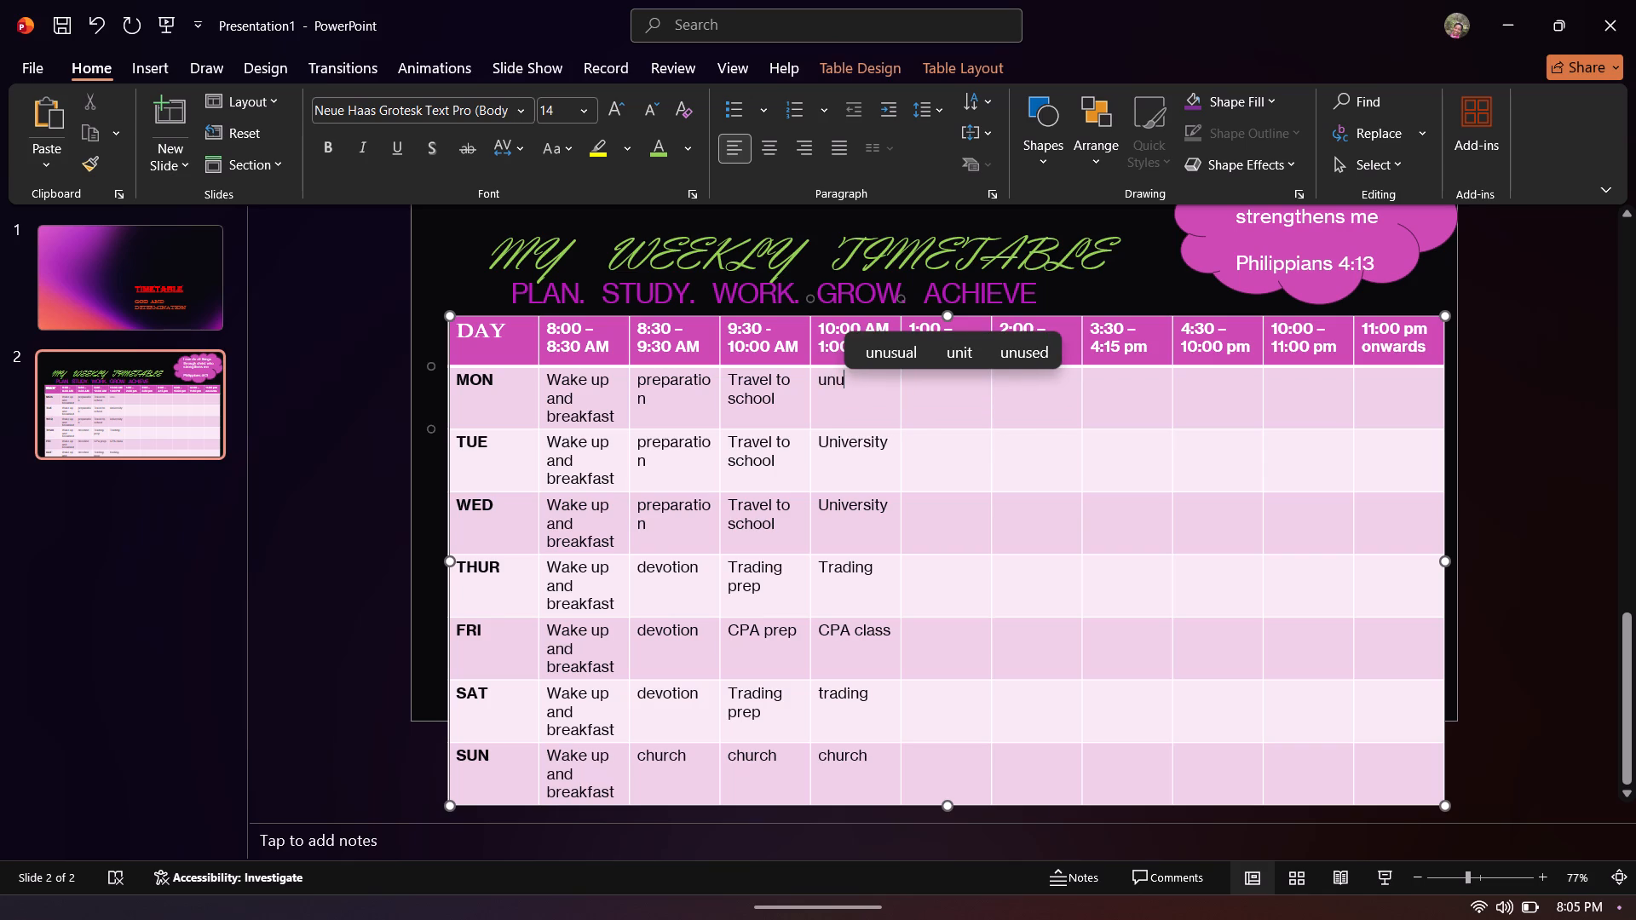
key("BackSpace")
key("i")
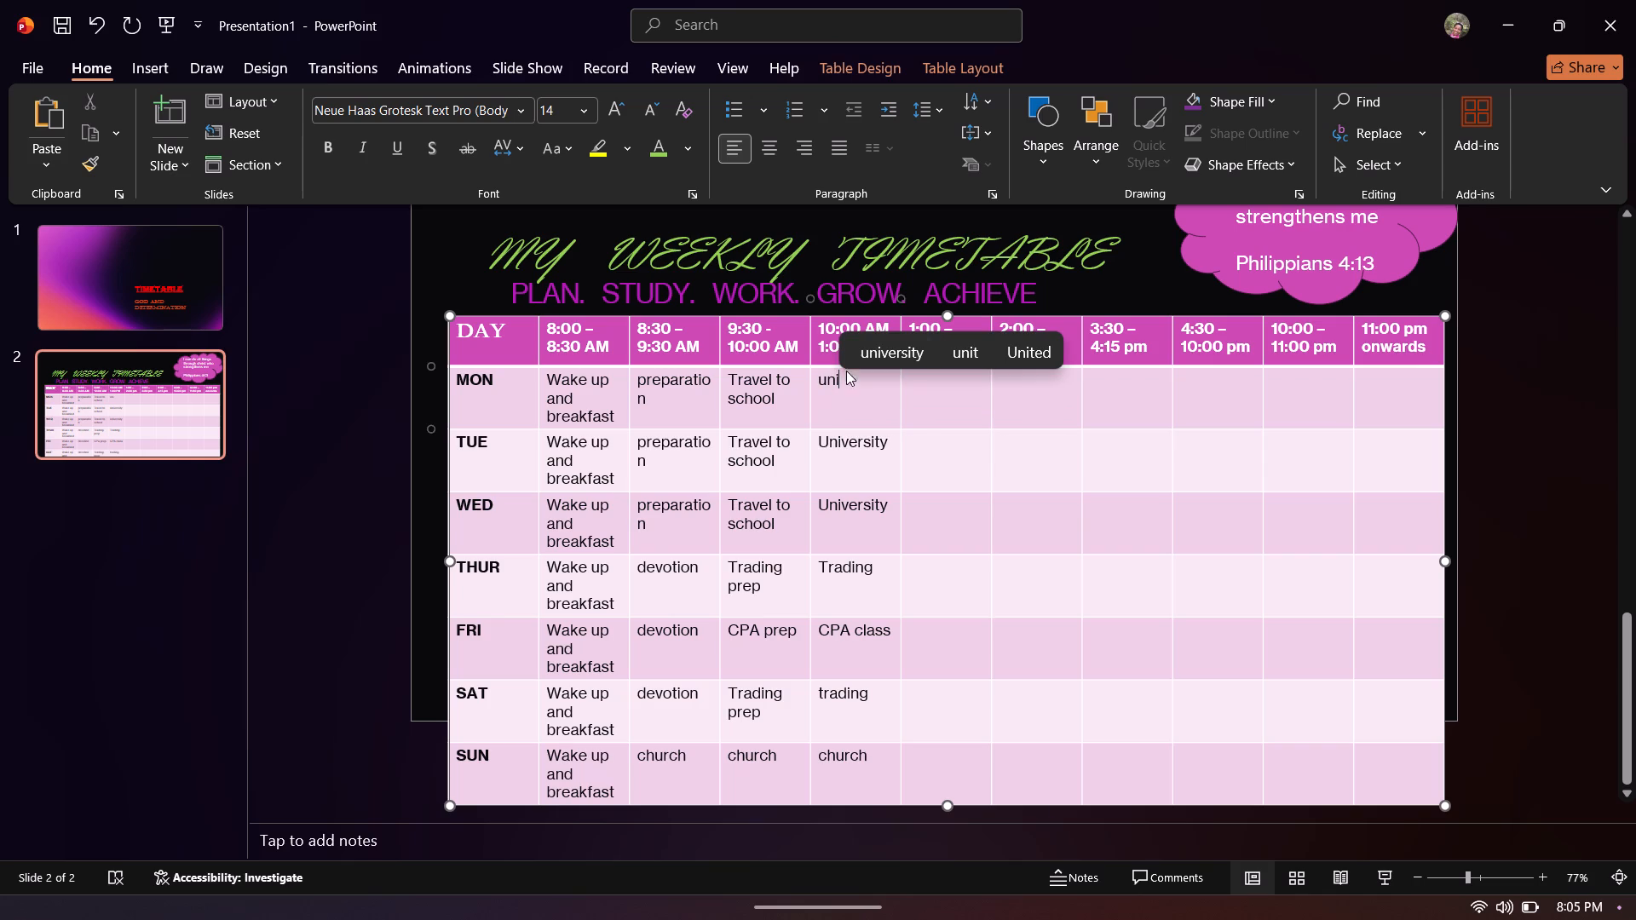
left_click(873, 346)
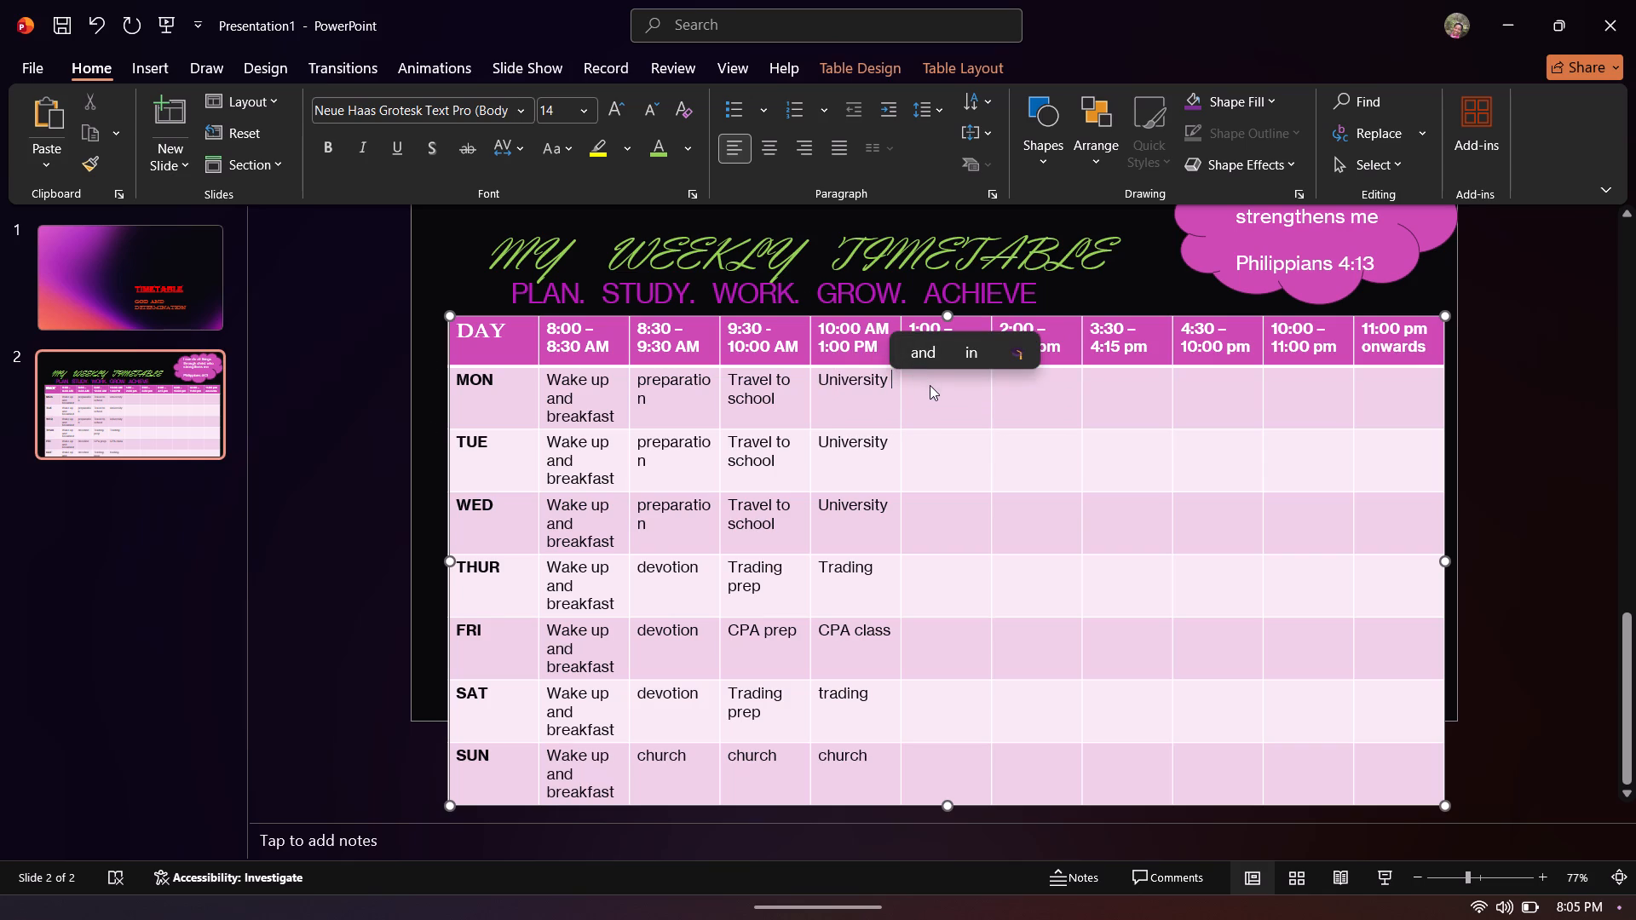
Fill the 1:00 – 2:00 pm cells with "lunch" for Monday and "University" for Tuesday.
left_click(918, 395)
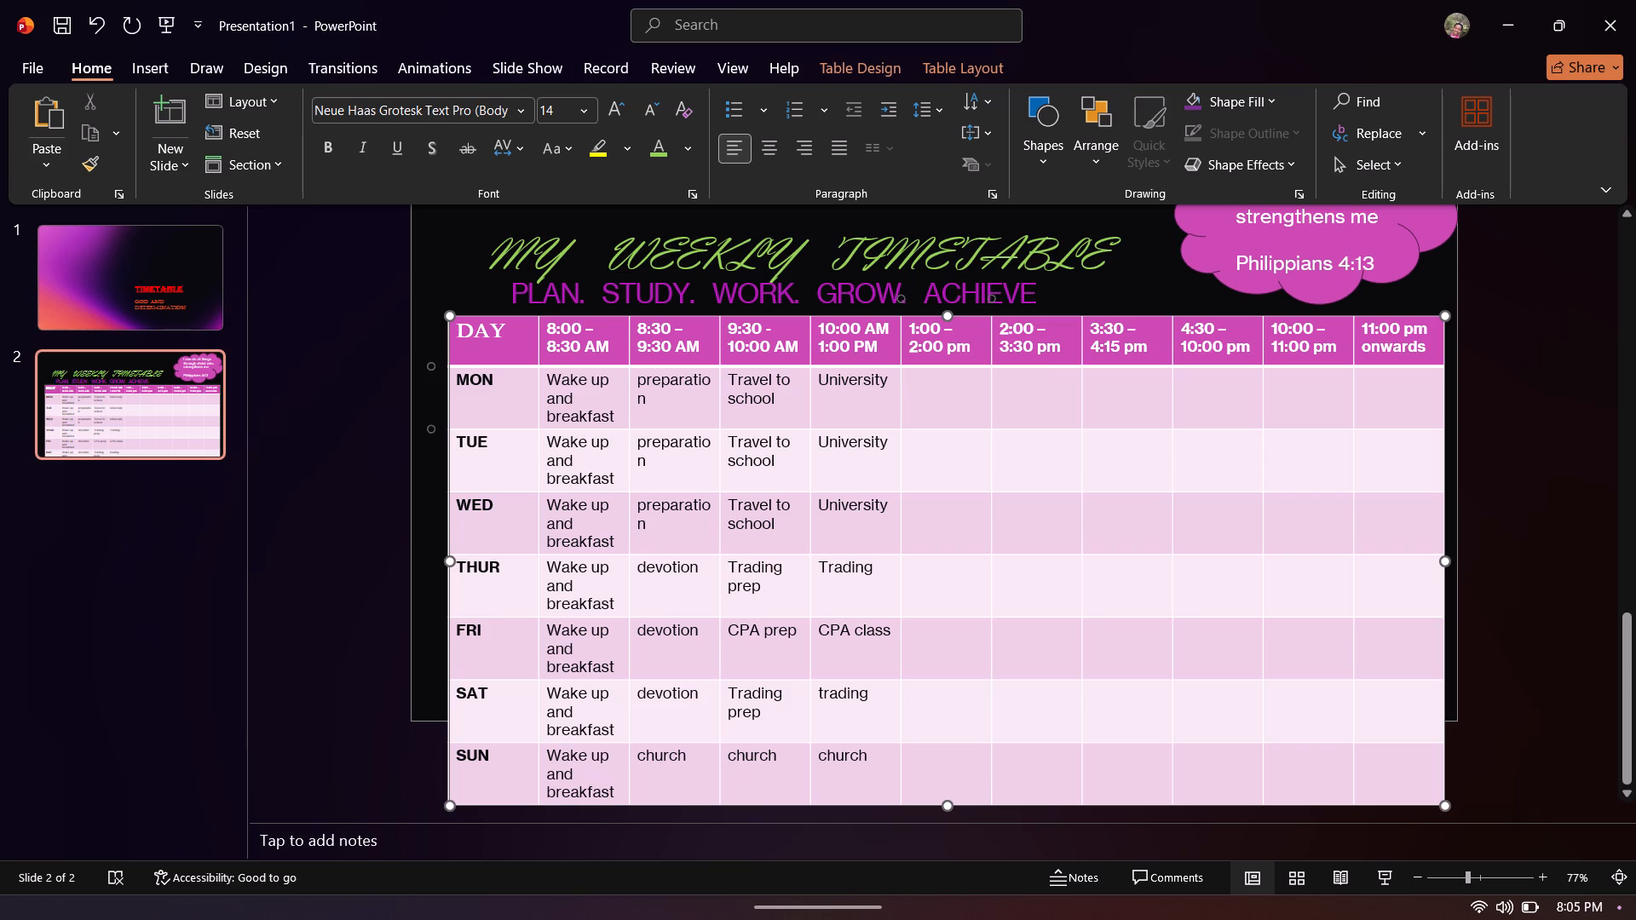
type("lunch")
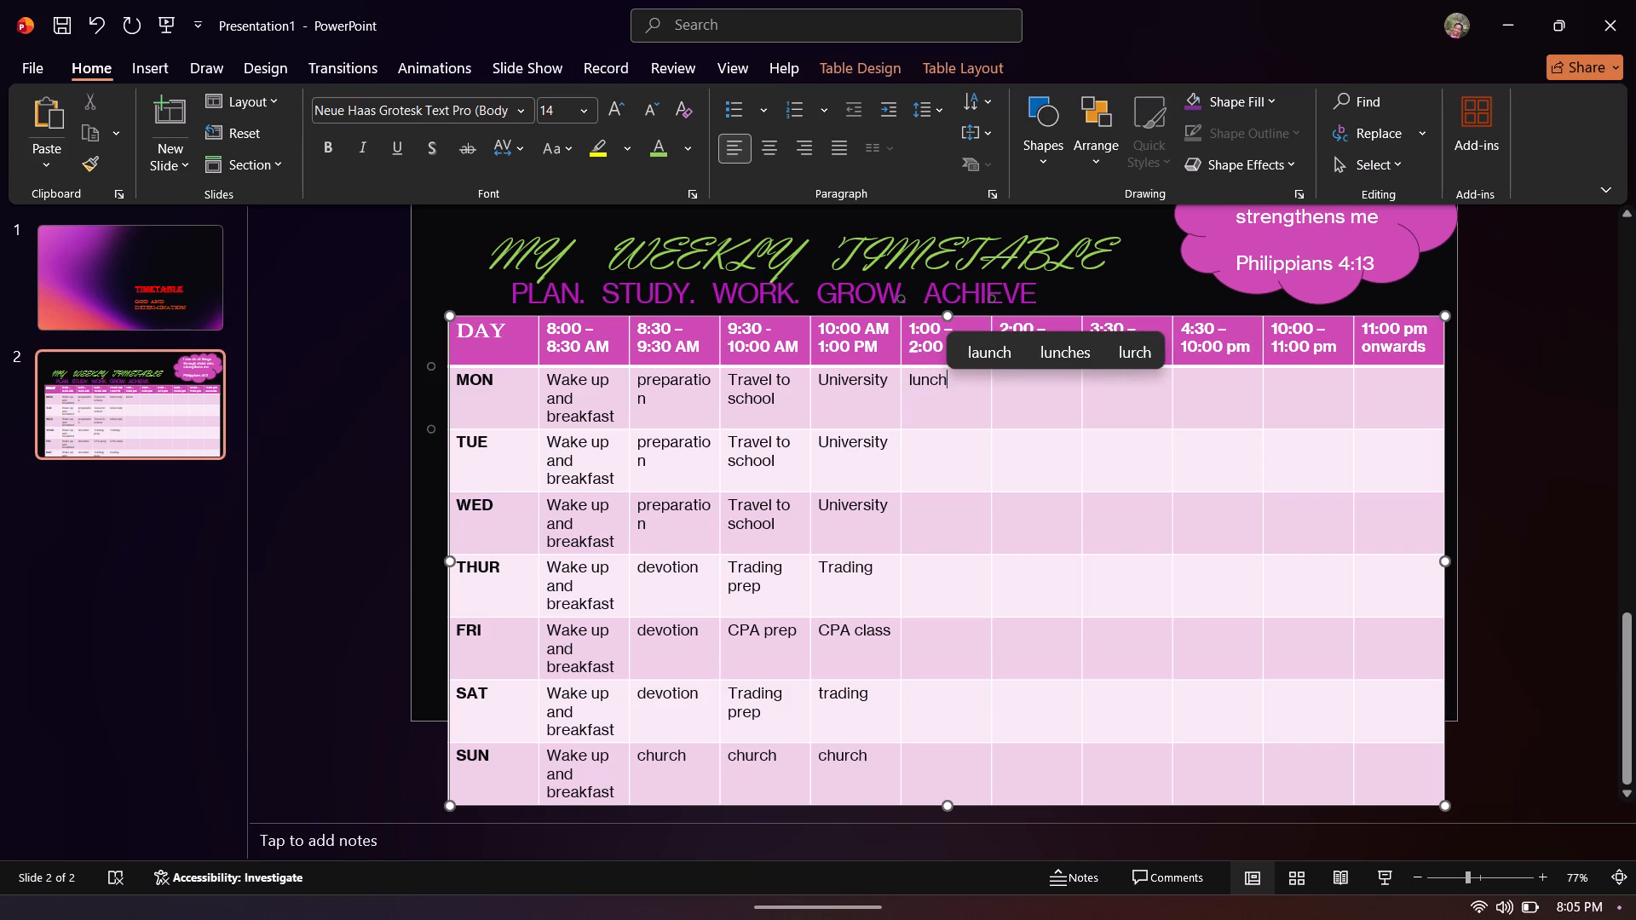
left_click(934, 422)
left_click(930, 440)
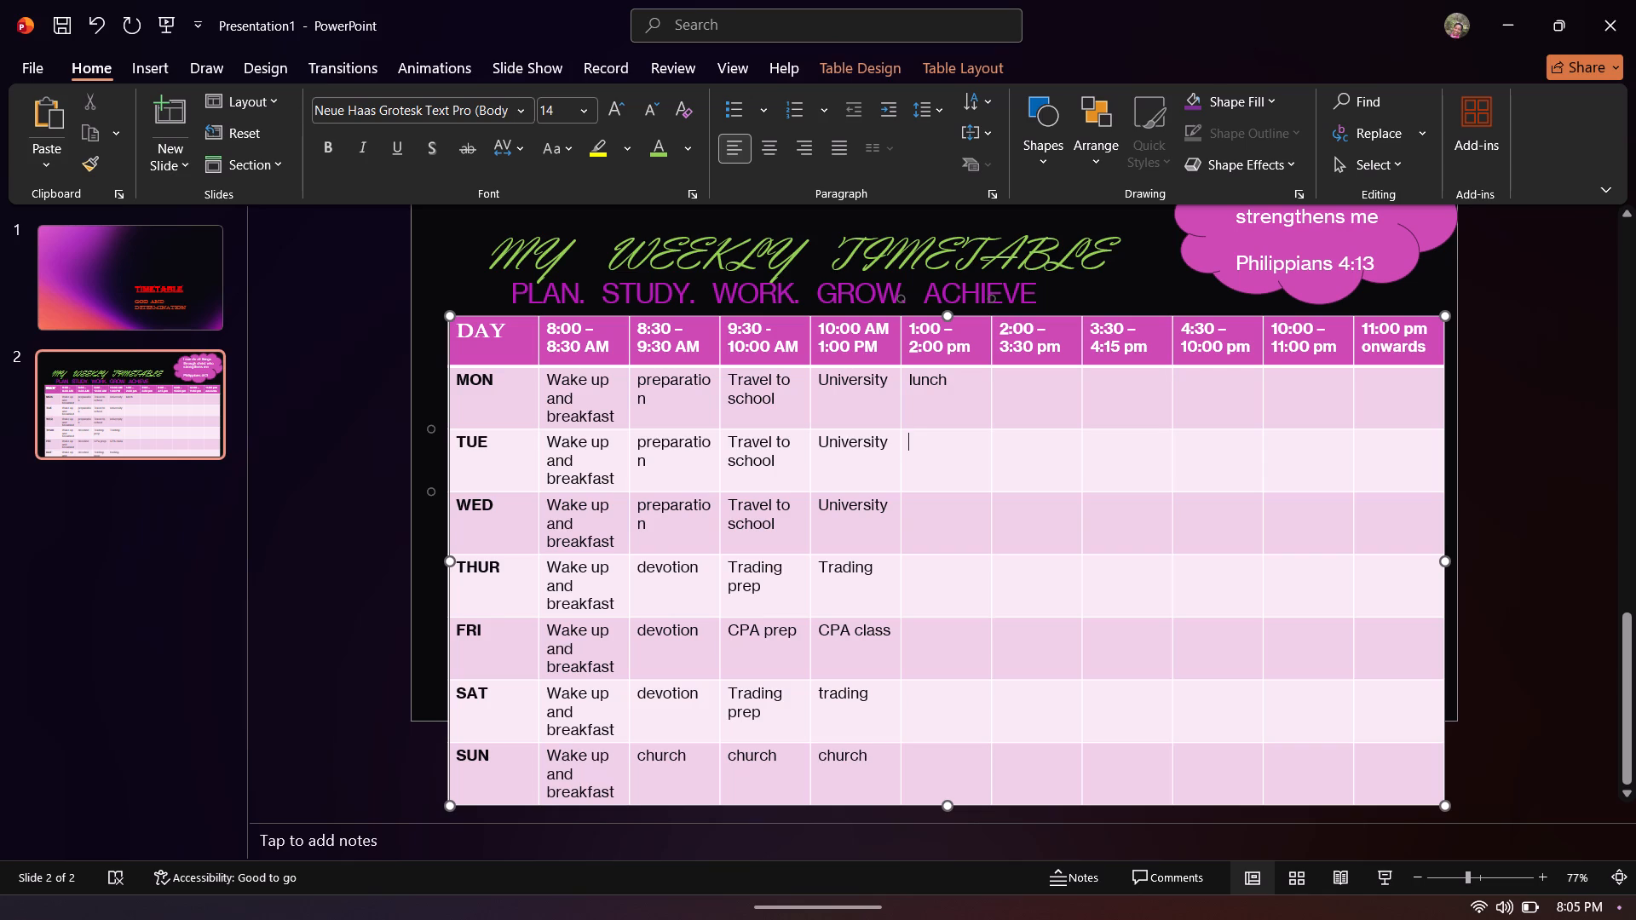
type("unive")
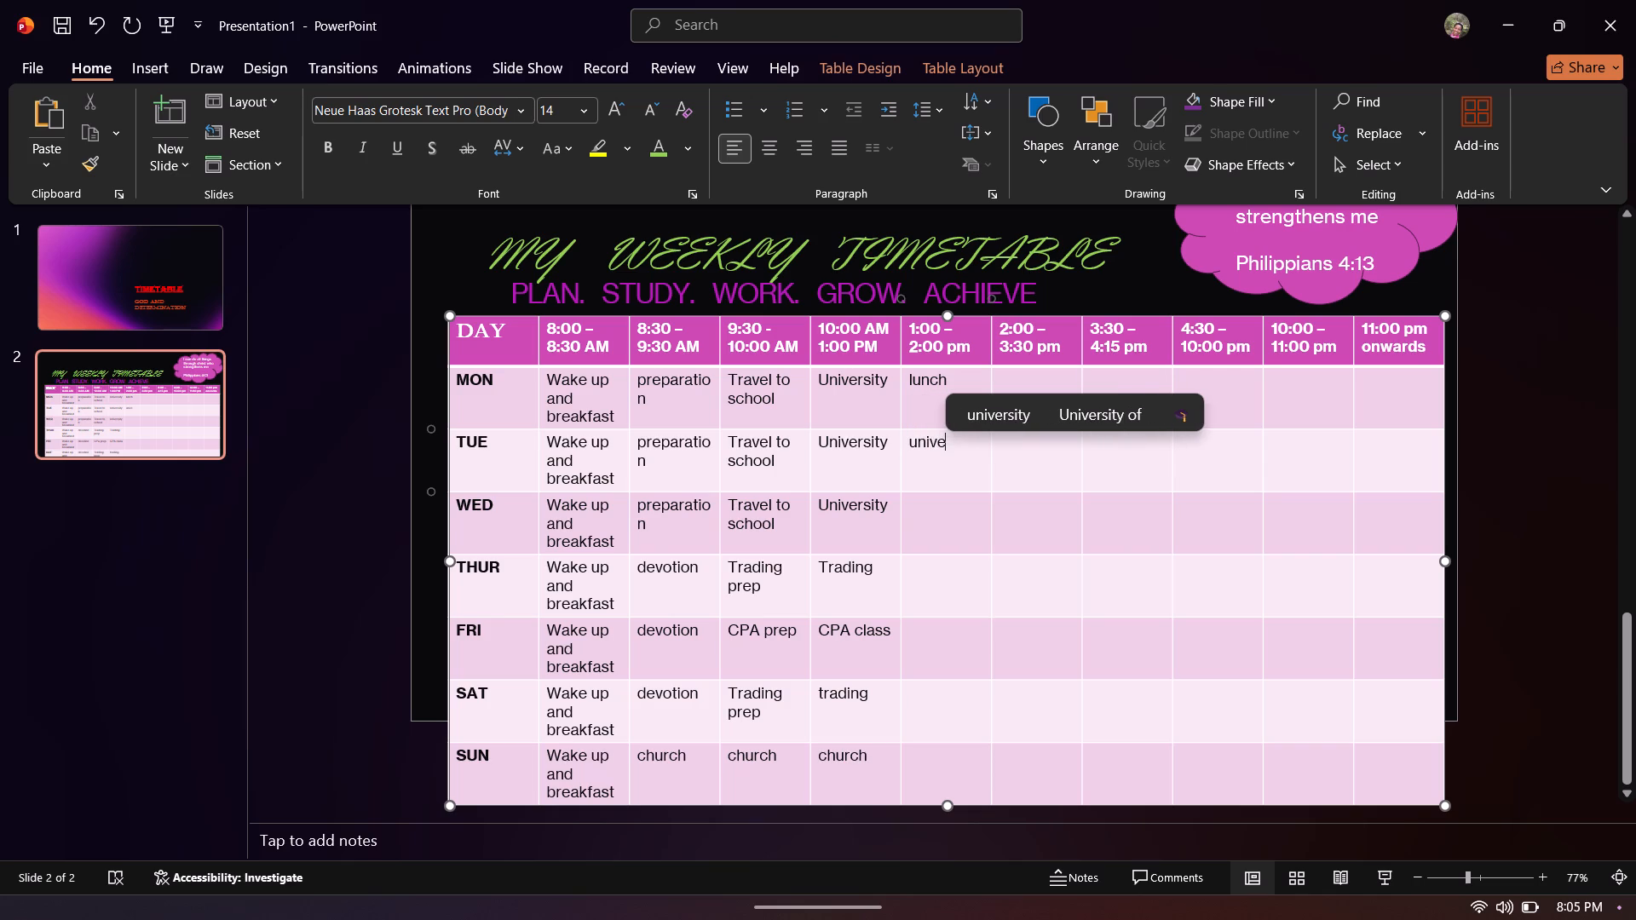
left_click(972, 409)
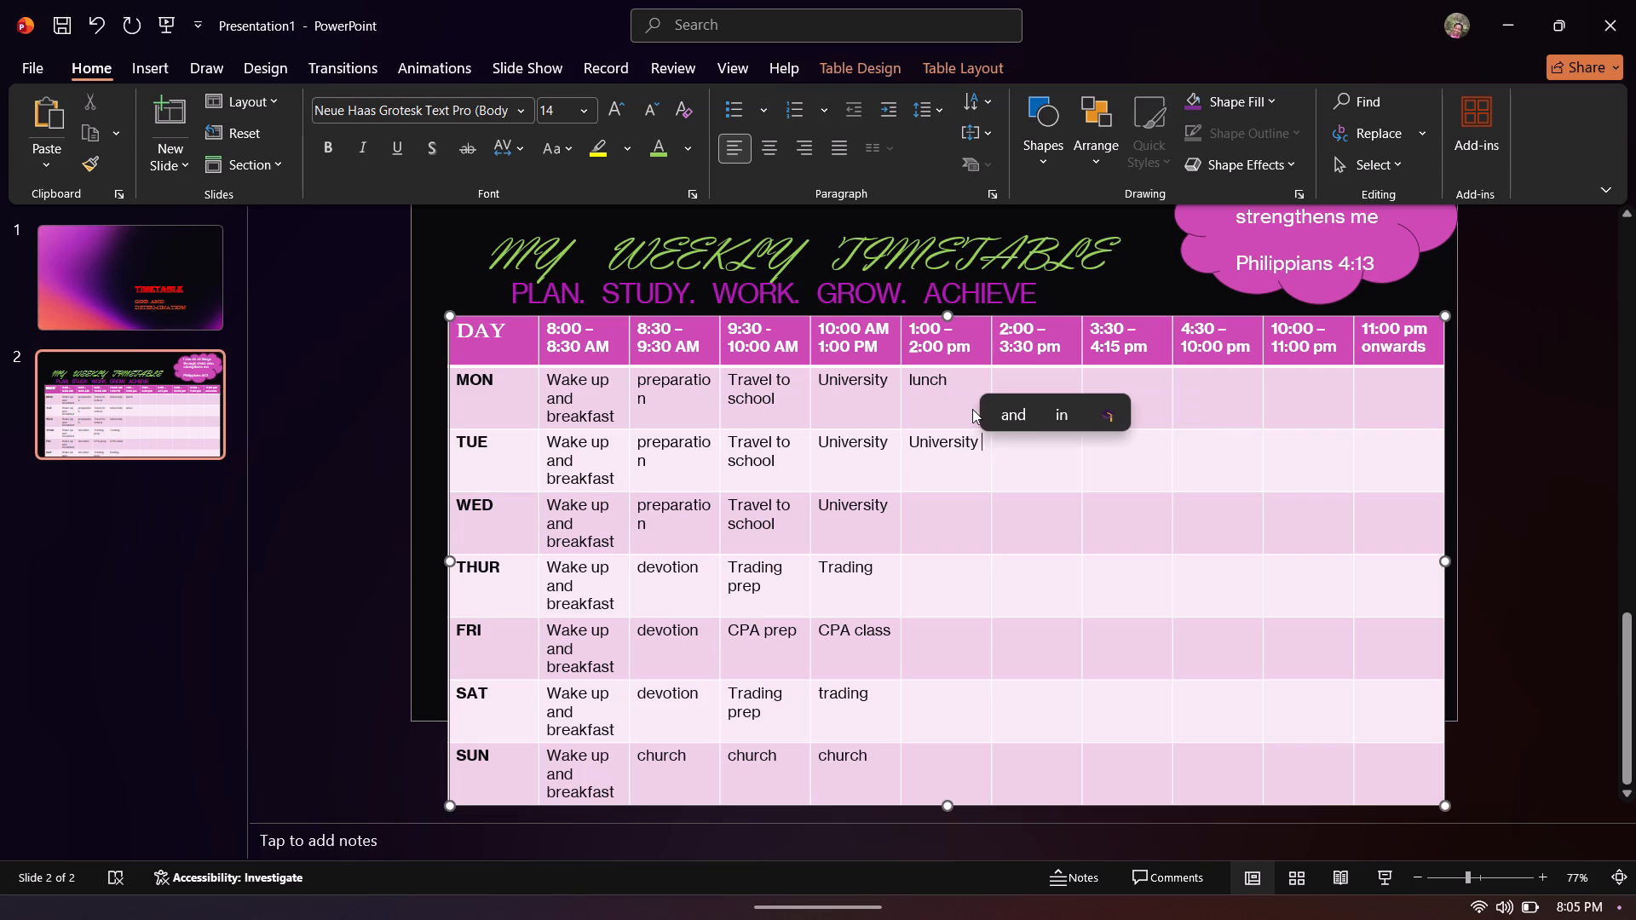
Enter "lunch" in the 1:00 – 2:00 pm cells for Wednesday and Thursday, correcting the spelling.
left_click(940, 523)
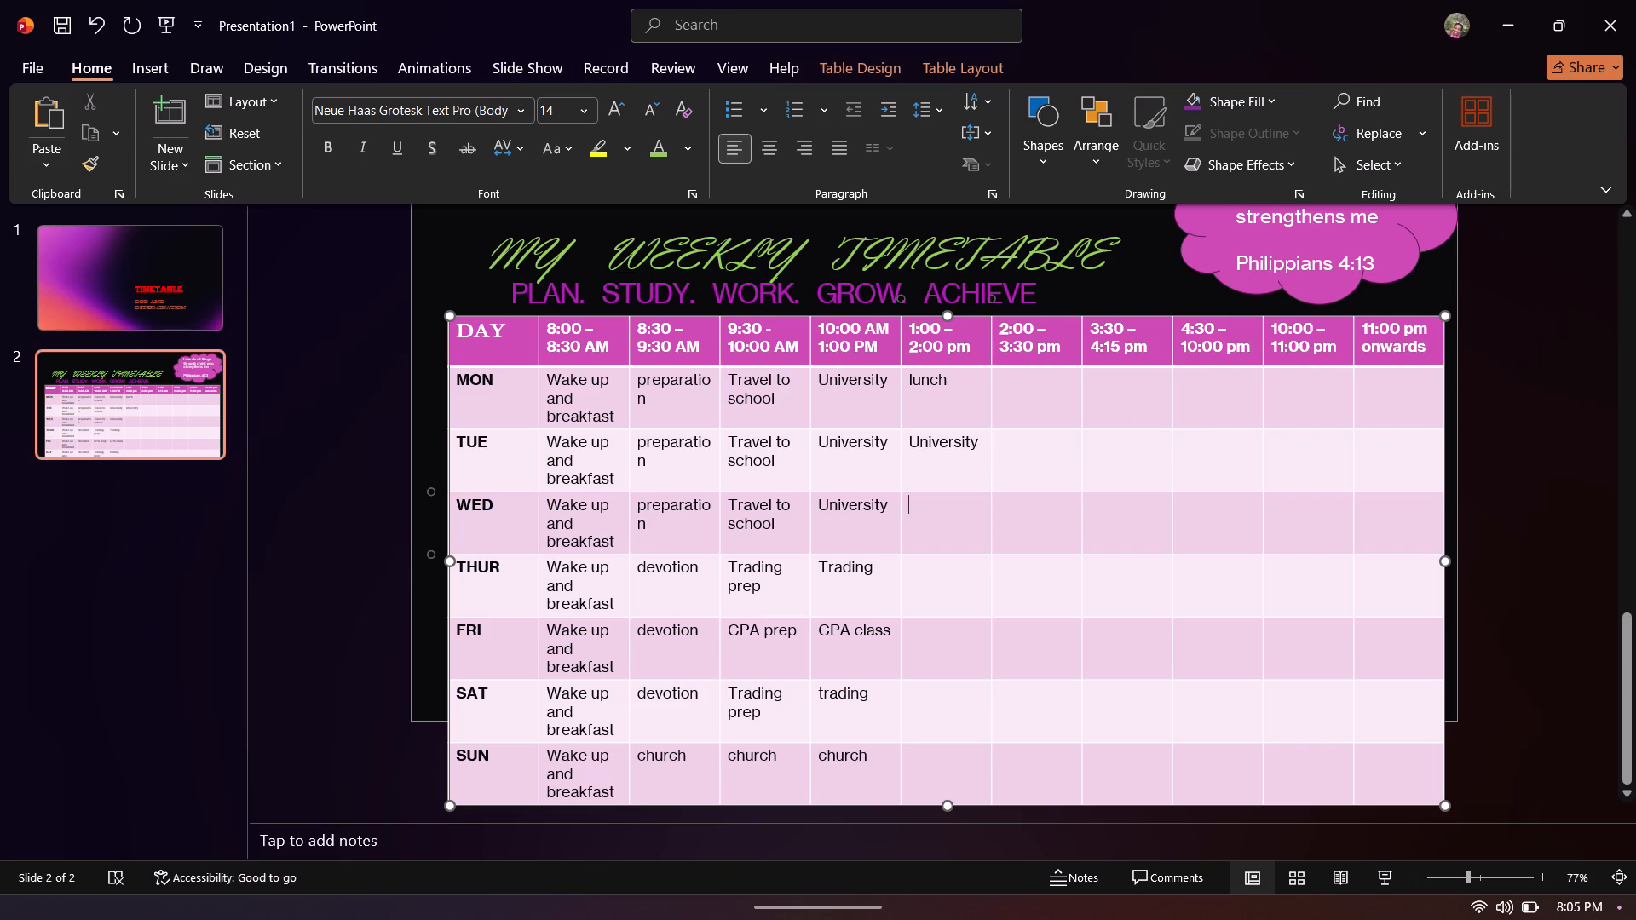
type("lu")
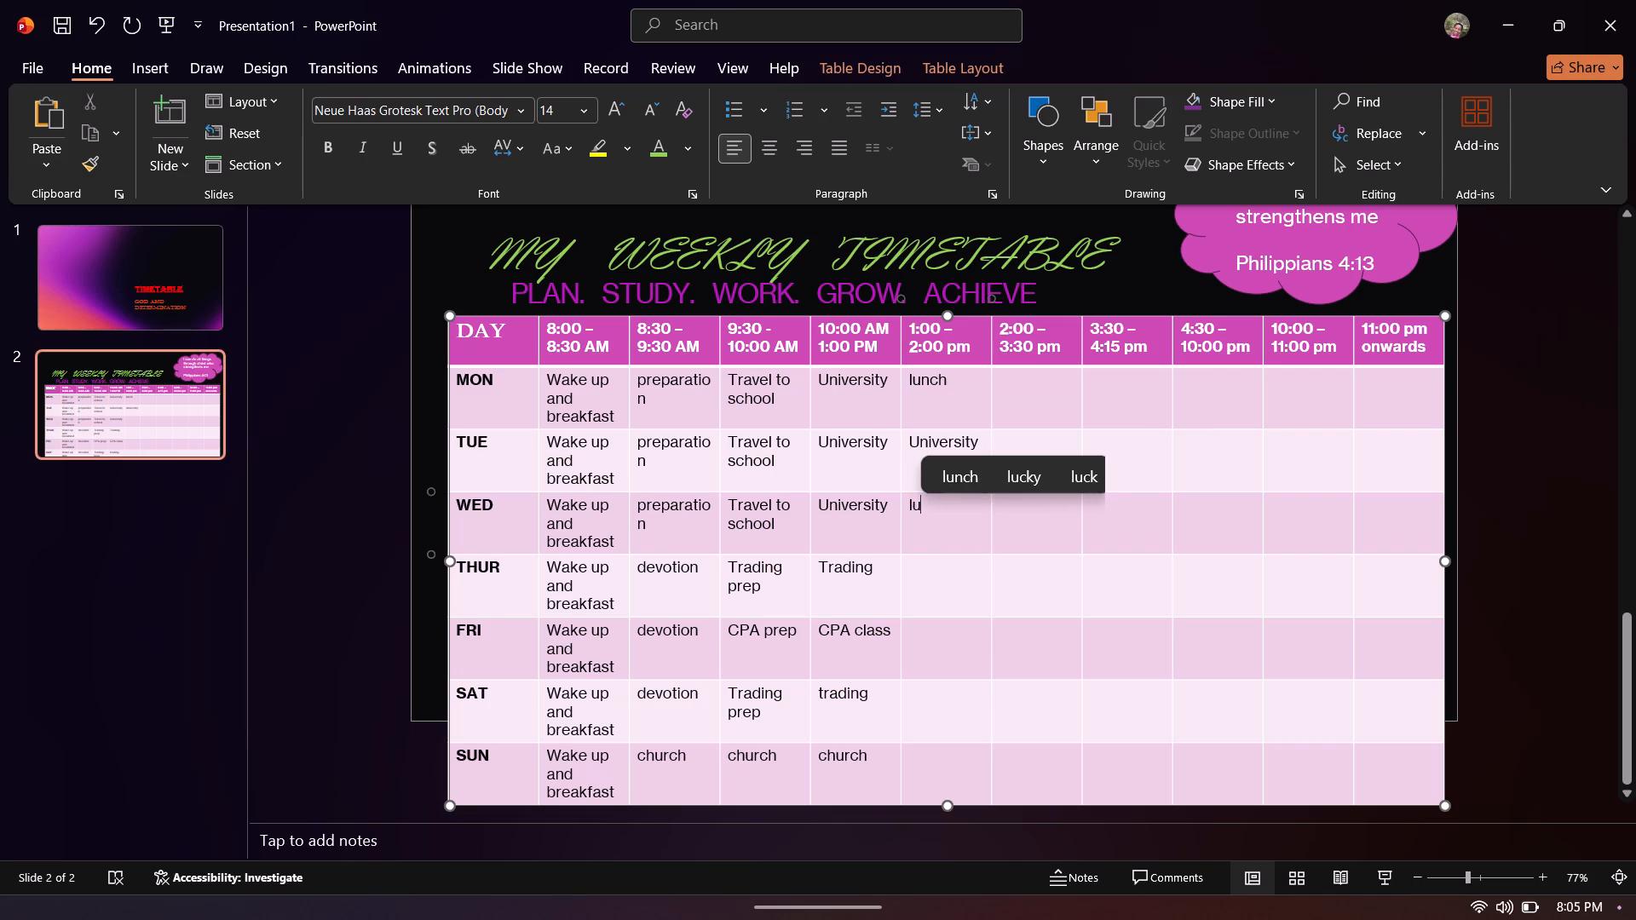
type("ncj")
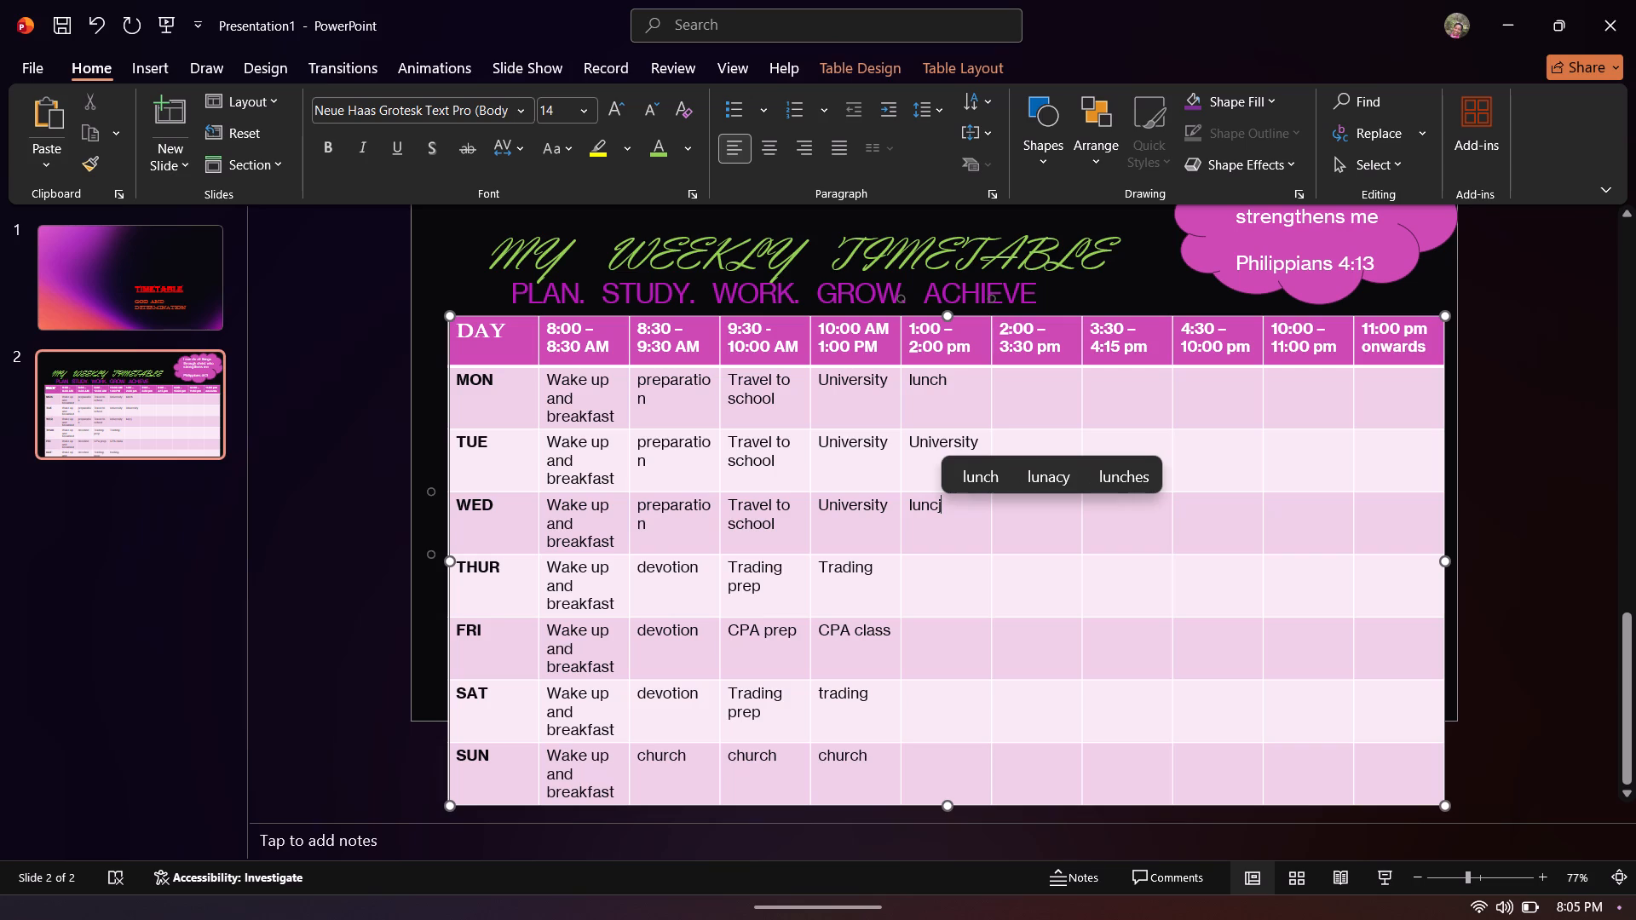
key("BackSpace")
key("h")
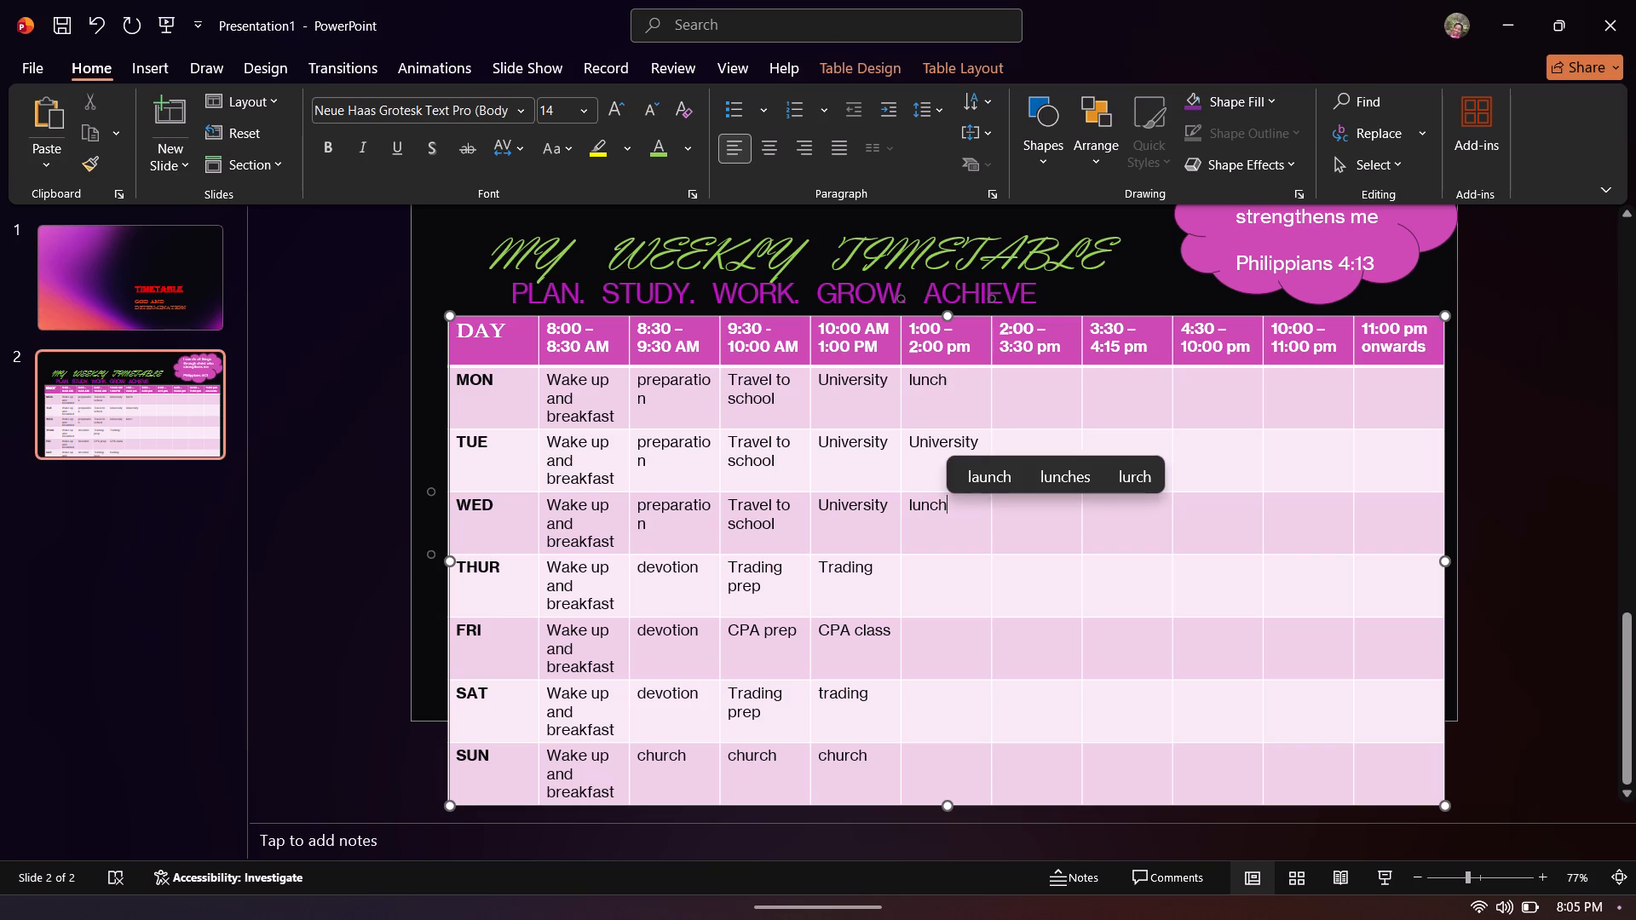
left_click(923, 571)
type("lunv")
key("BackSpace")
type("cj")
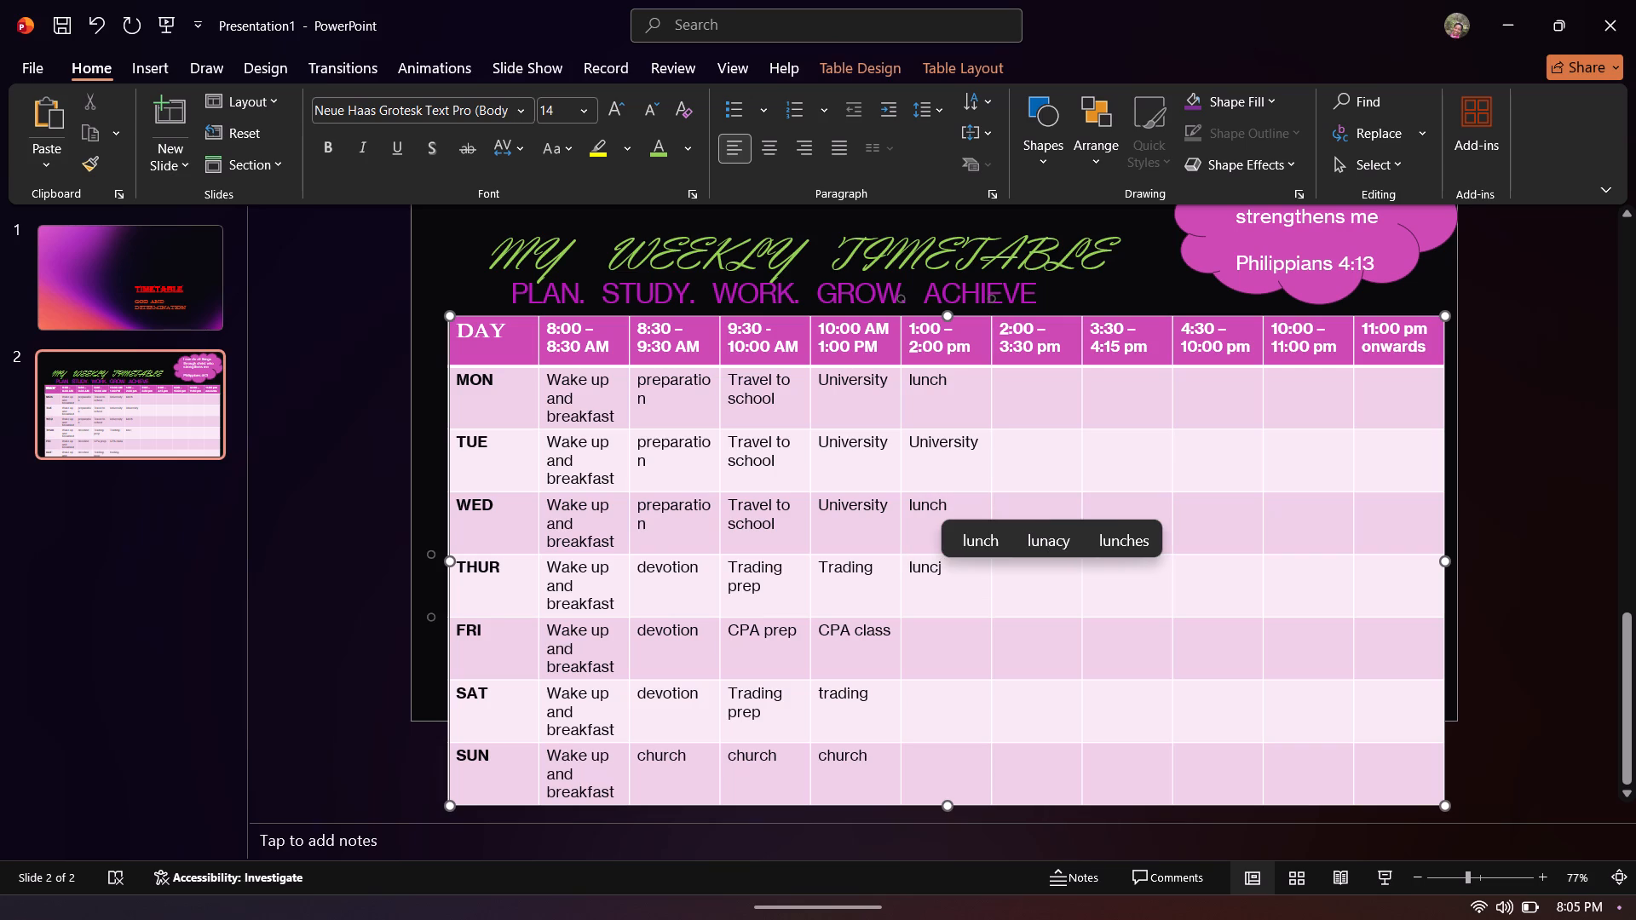
key("BackSpace")
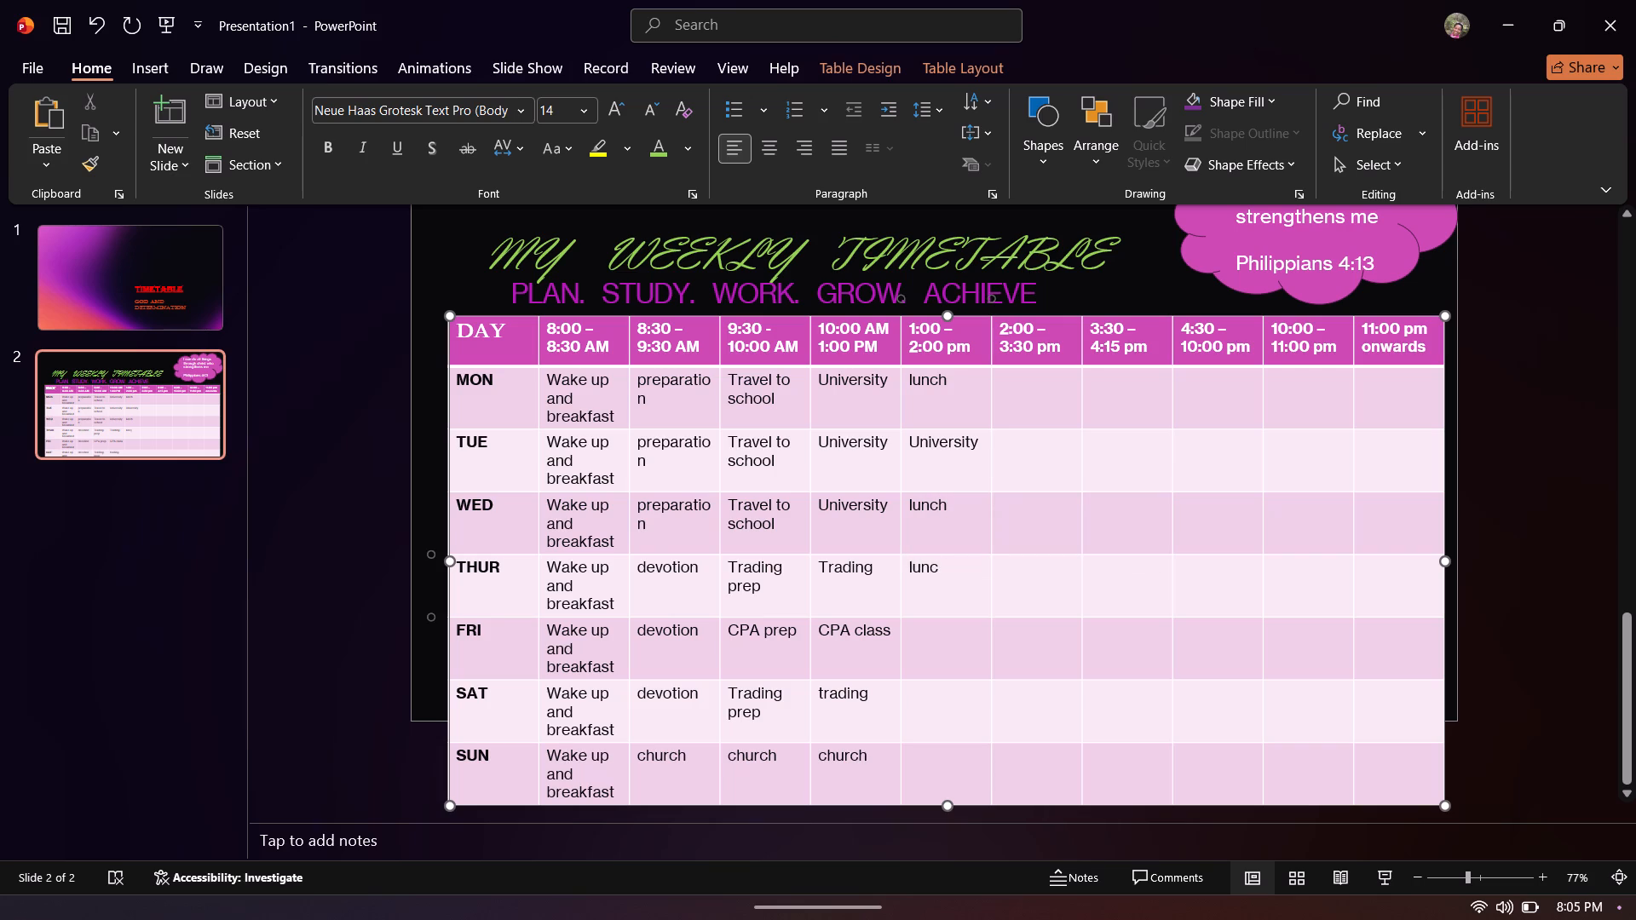
key("h")
Enter "lunch" in the 1:00 – 2:00 pm cells for Friday, Saturday and Sunday.
left_click(928, 633)
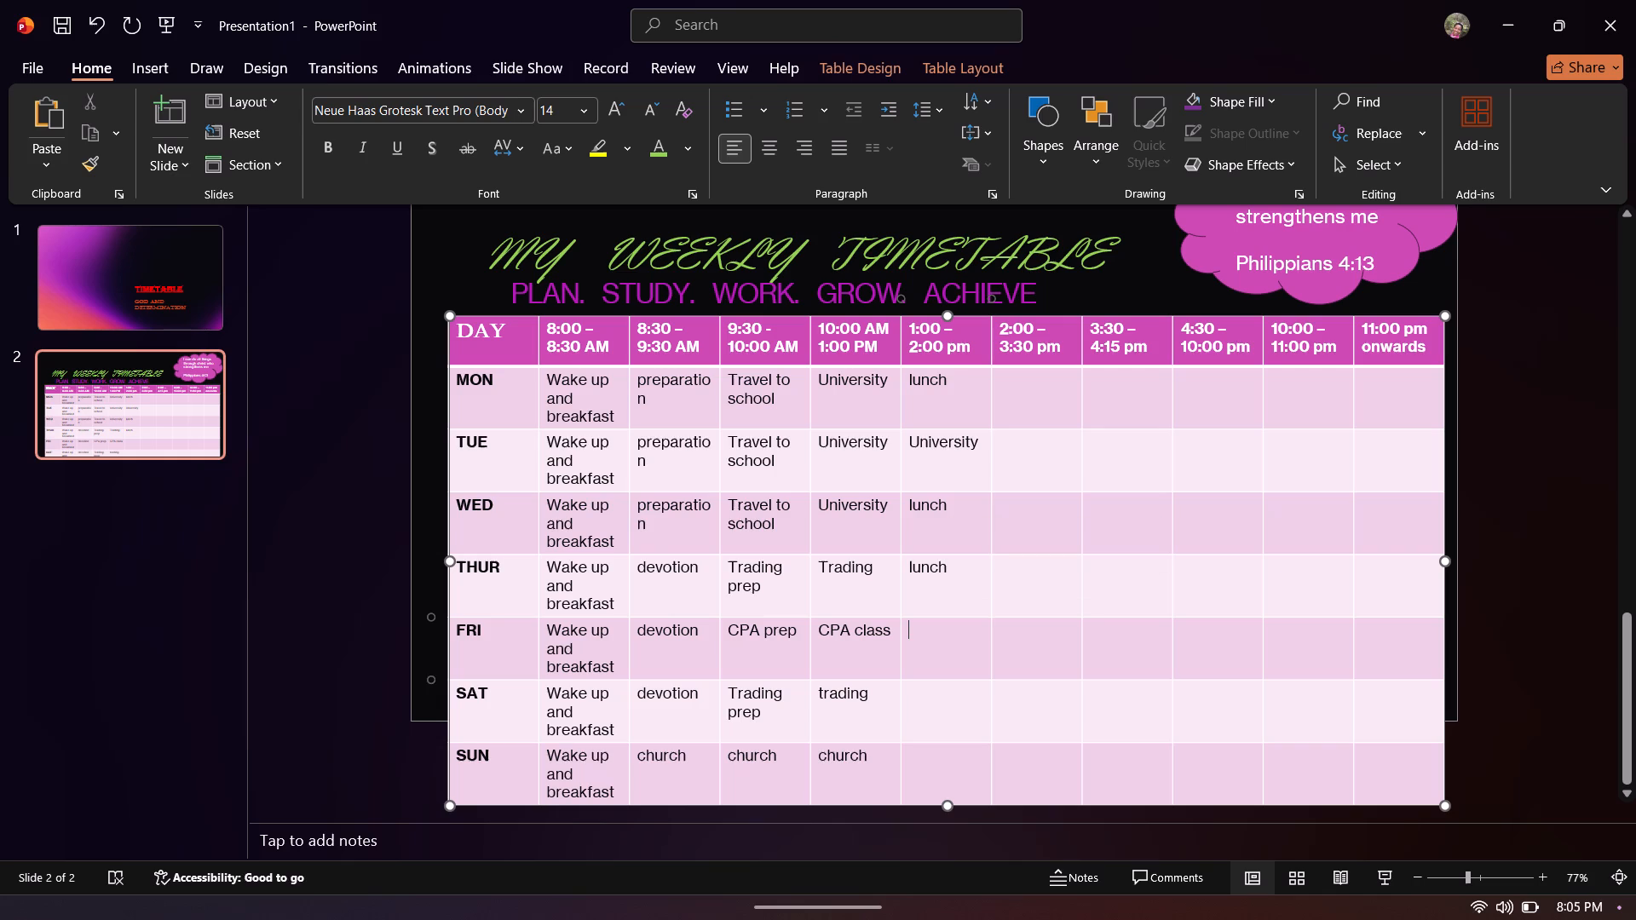
type("lunc")
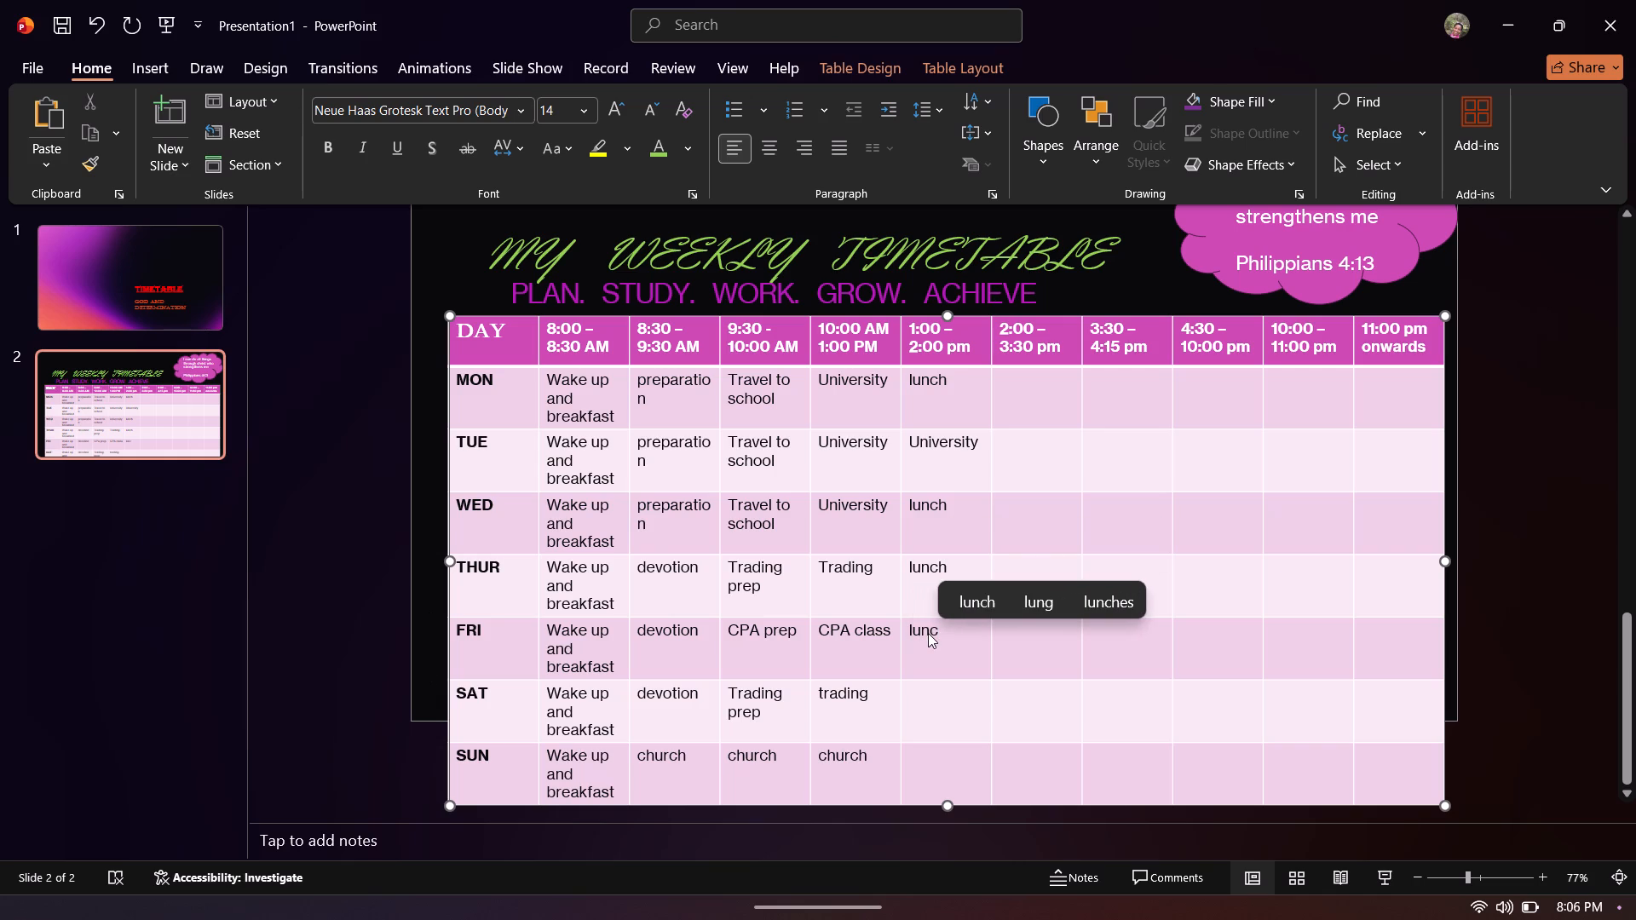
key("h")
left_click(931, 696)
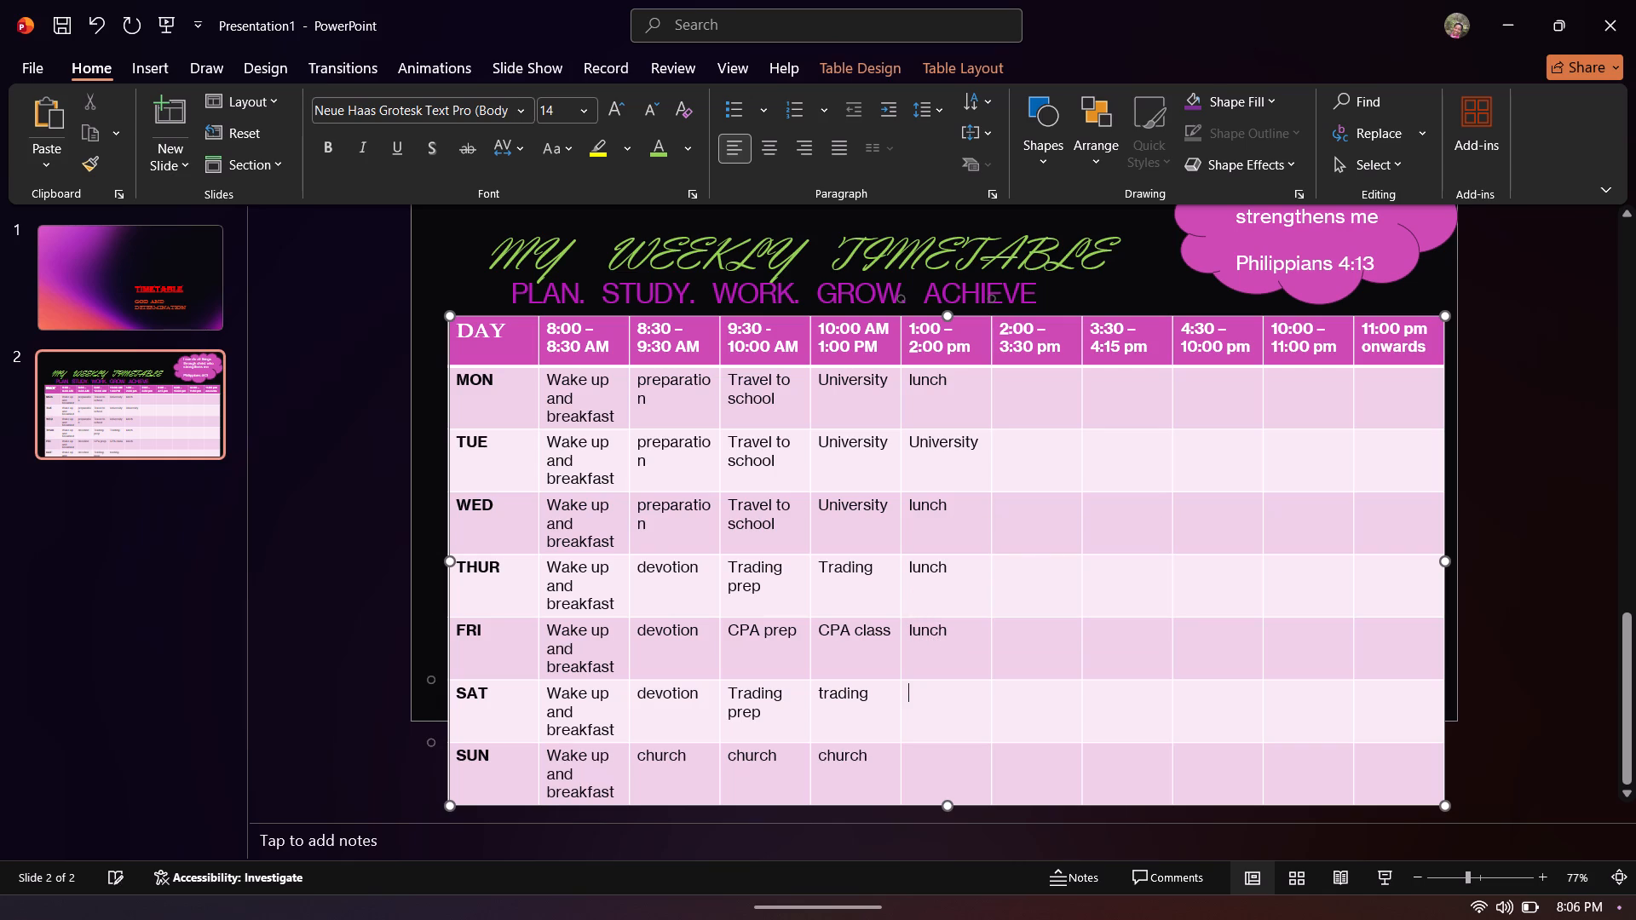
type("lunch")
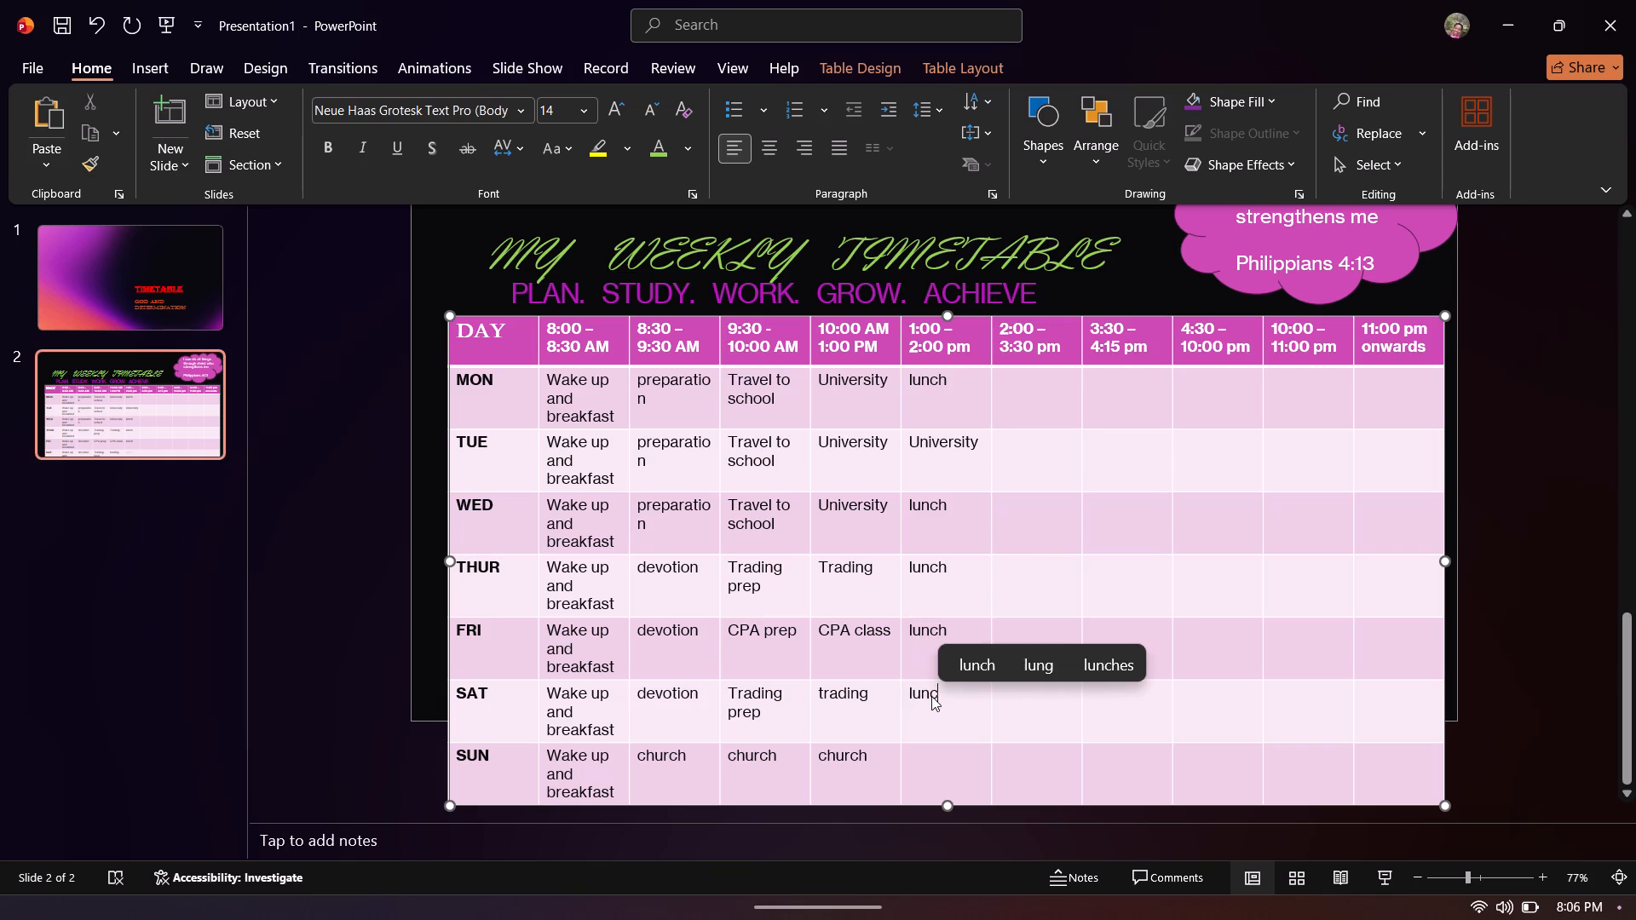
left_click(918, 755)
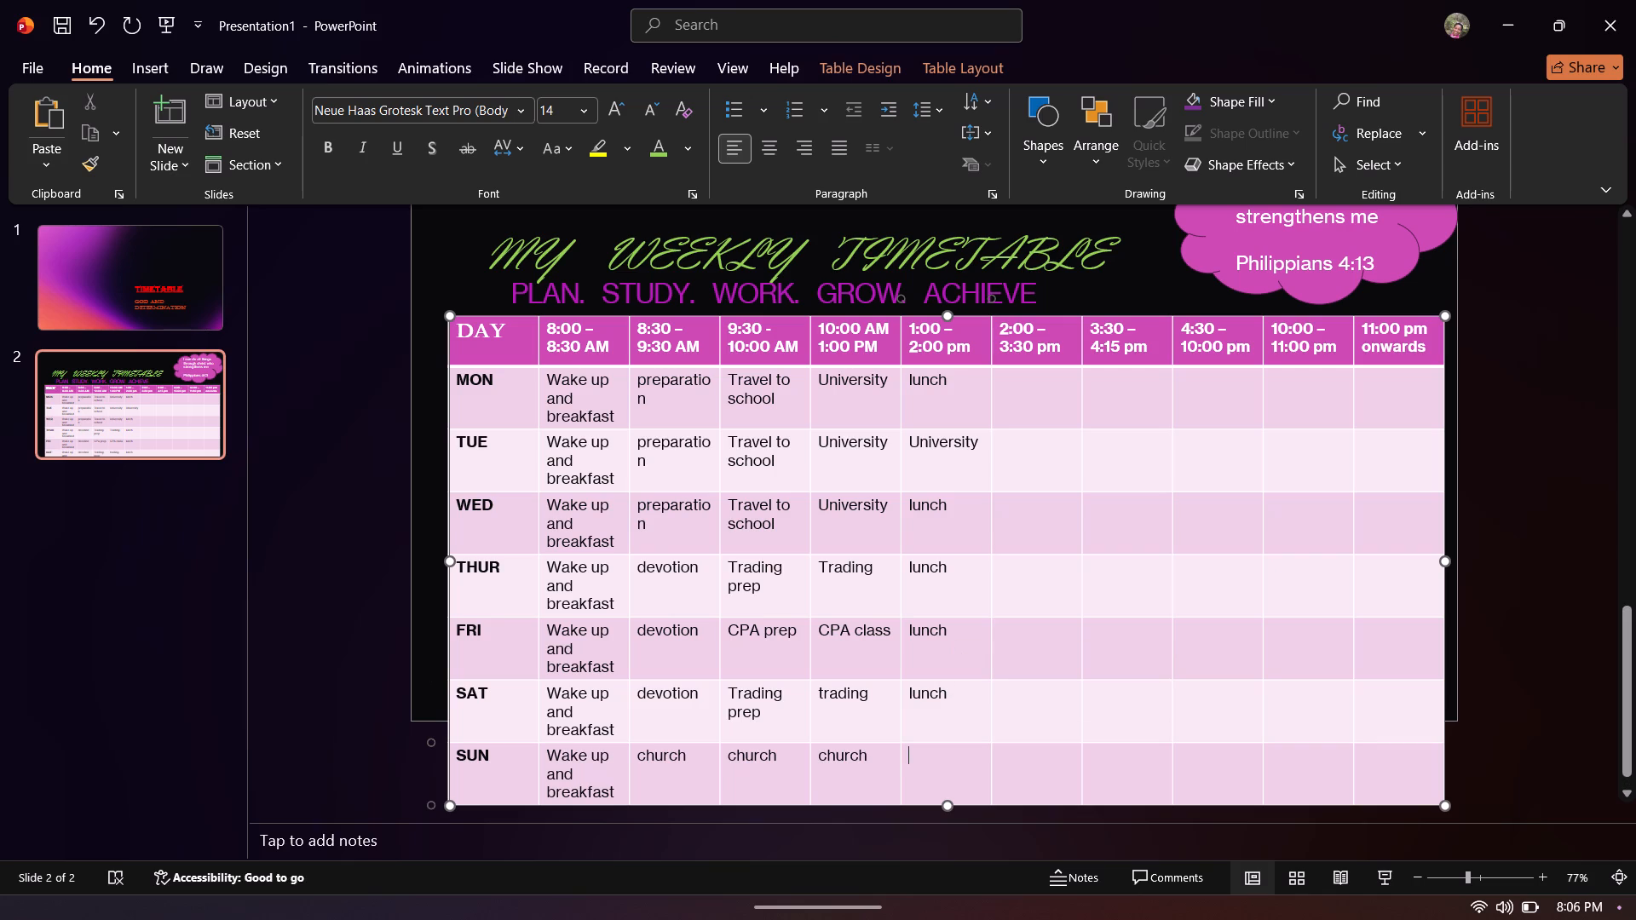
type("lunch")
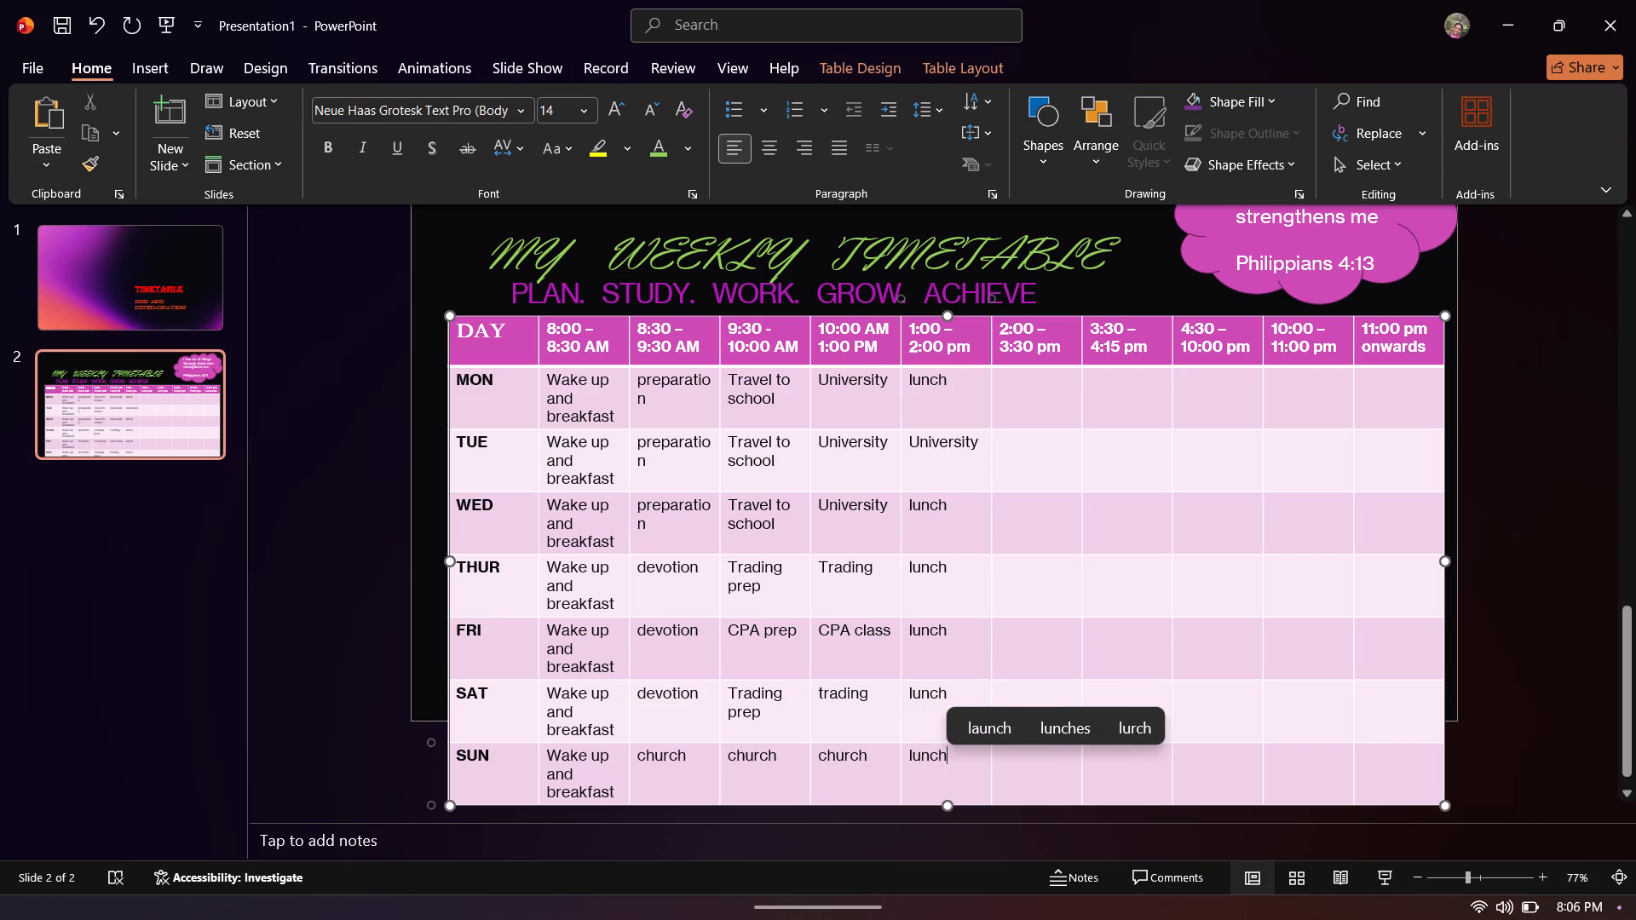
Enter "CPA class" in Monday's 2:00 – 3:30 pm cell, with only CPA in capitals.
left_click(1004, 384)
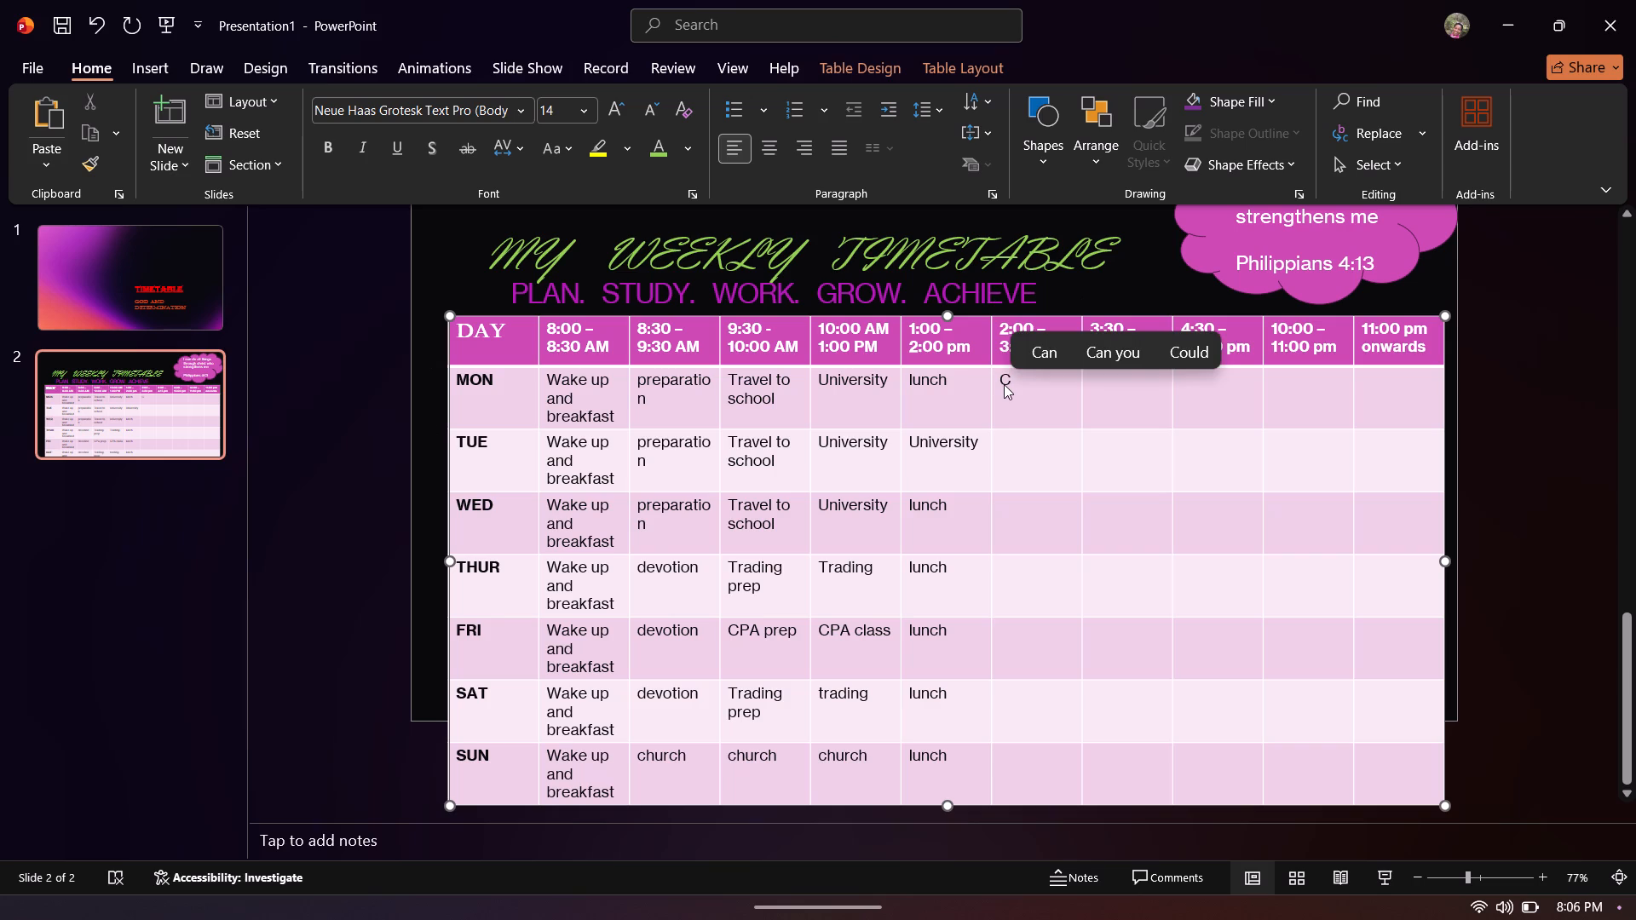
type("PA")
key("space")
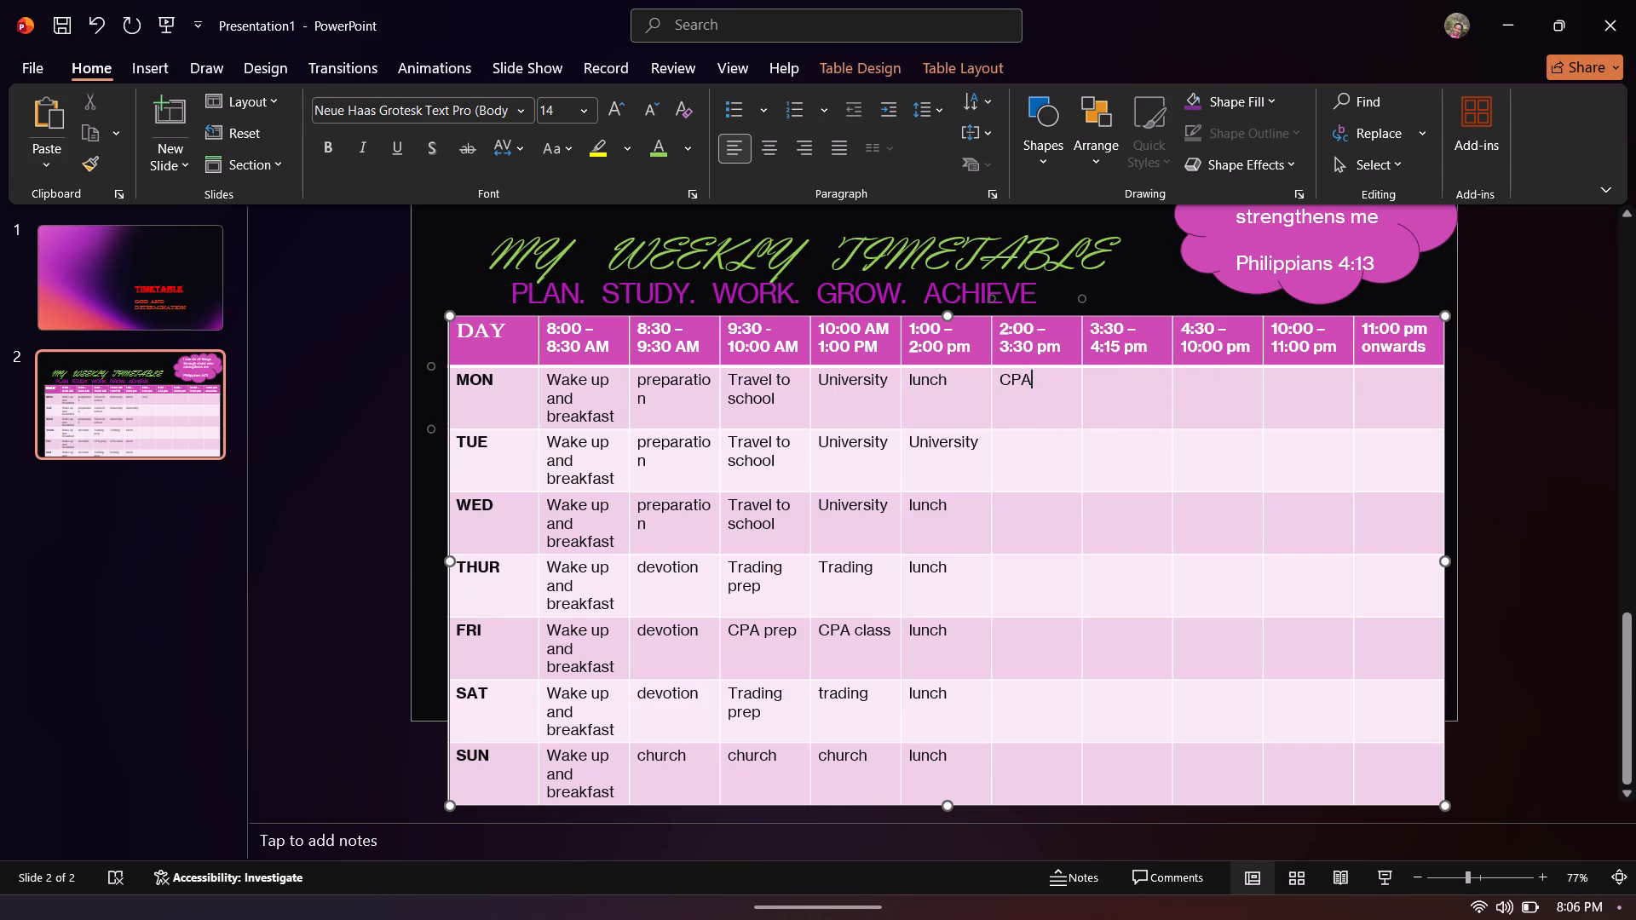
type("CLASS")
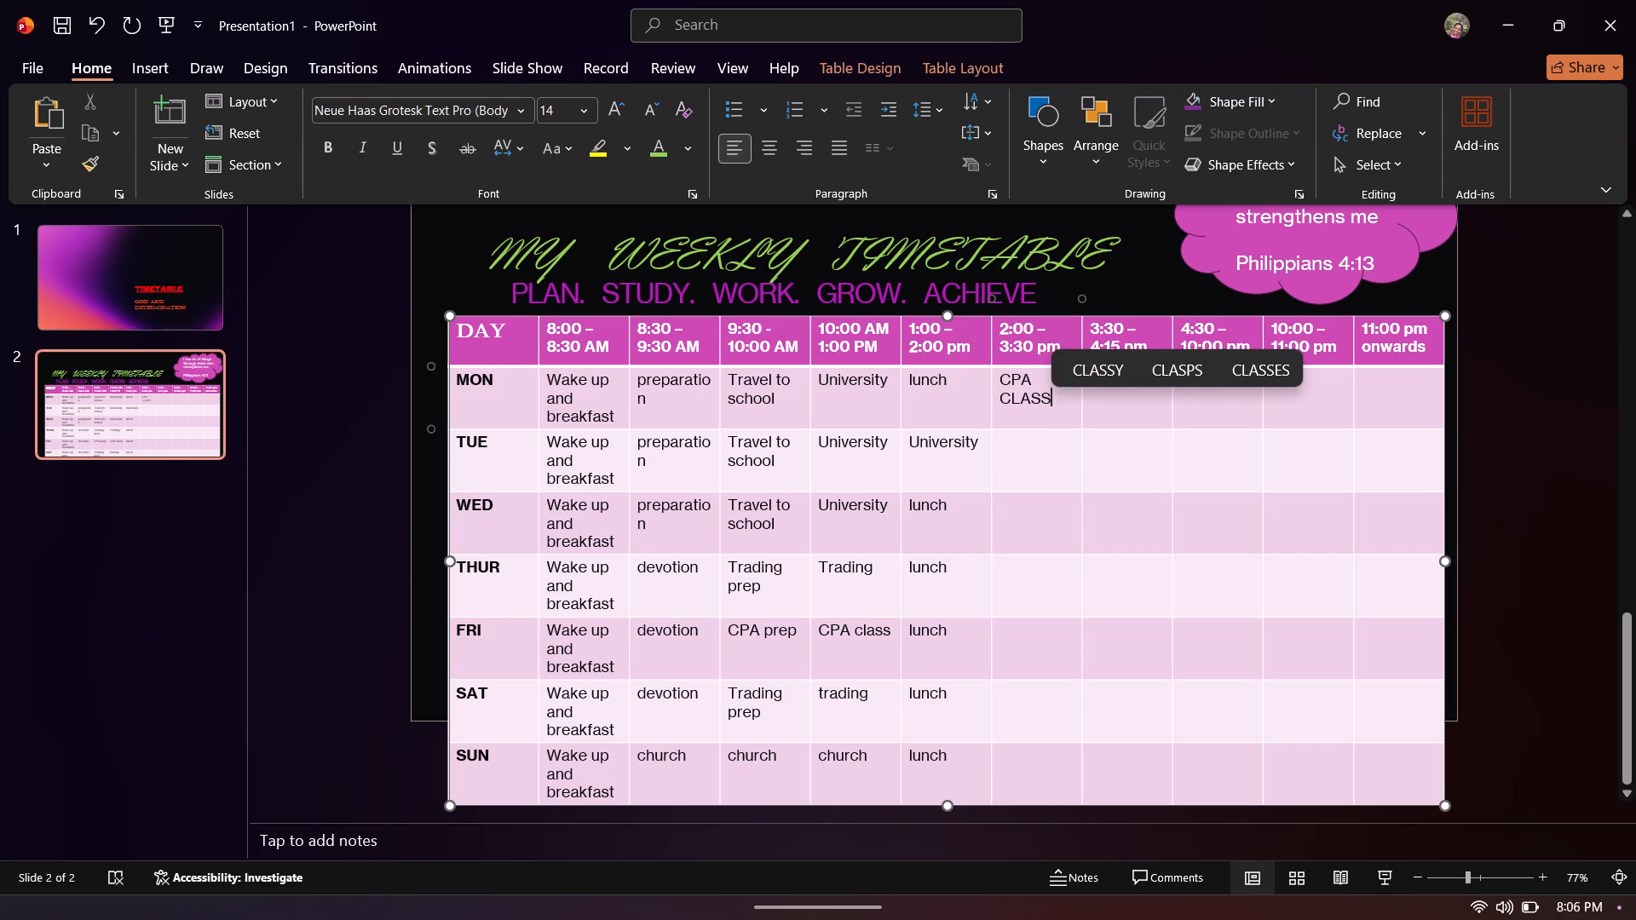
key("BackSpace")
key("BackSpace")
key("BackSpace")
key("BackSpace")
key("BackSpace")
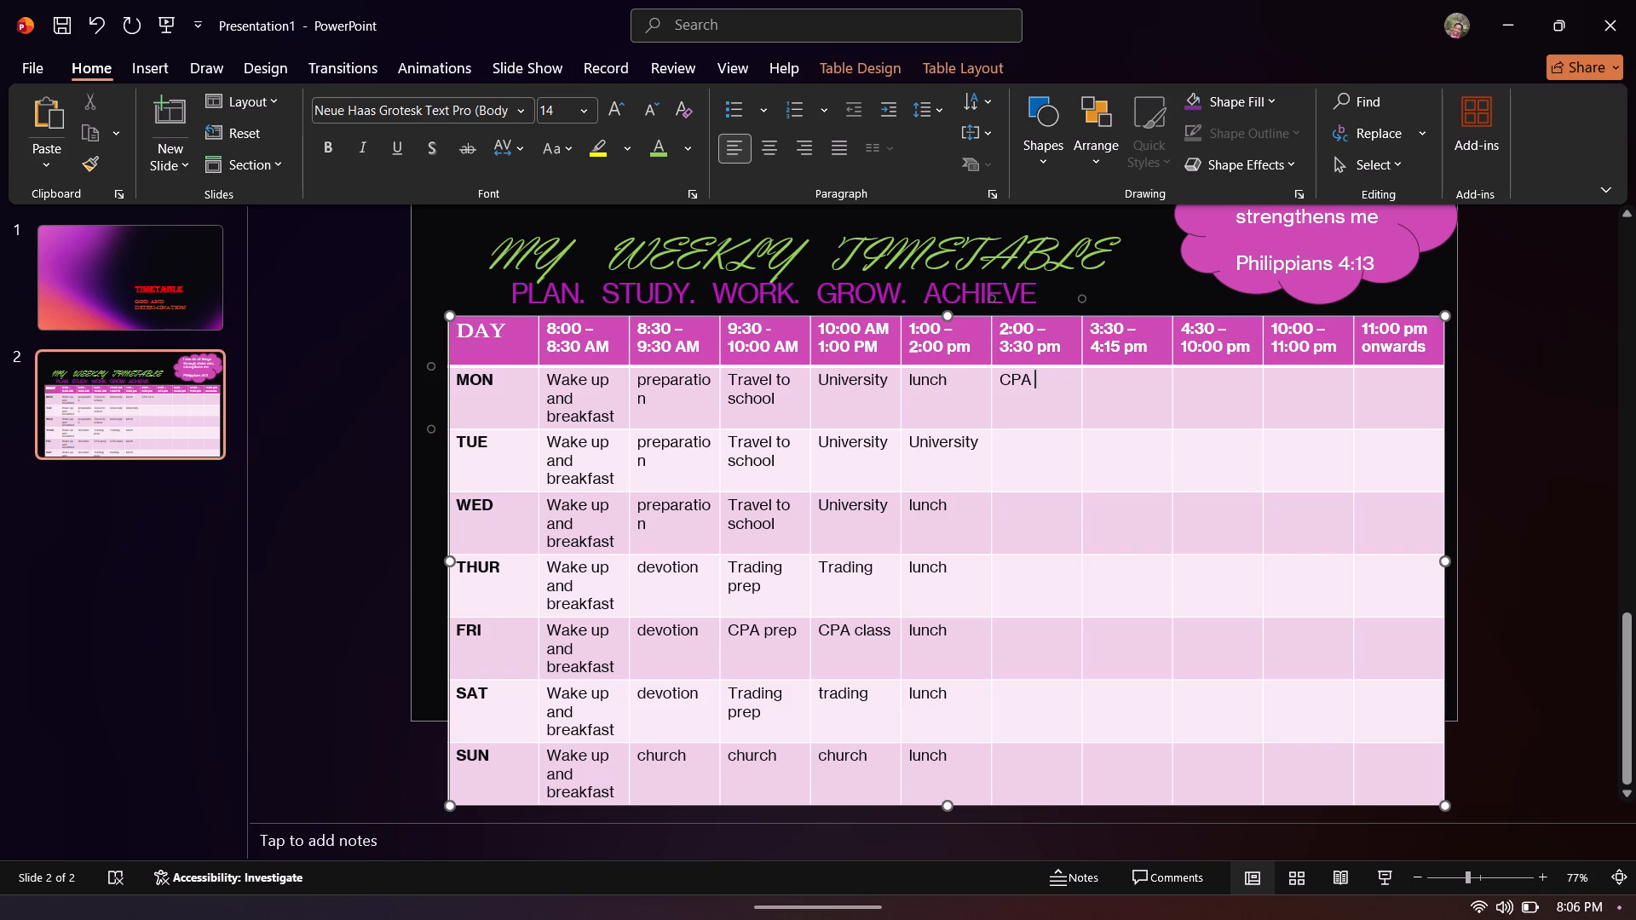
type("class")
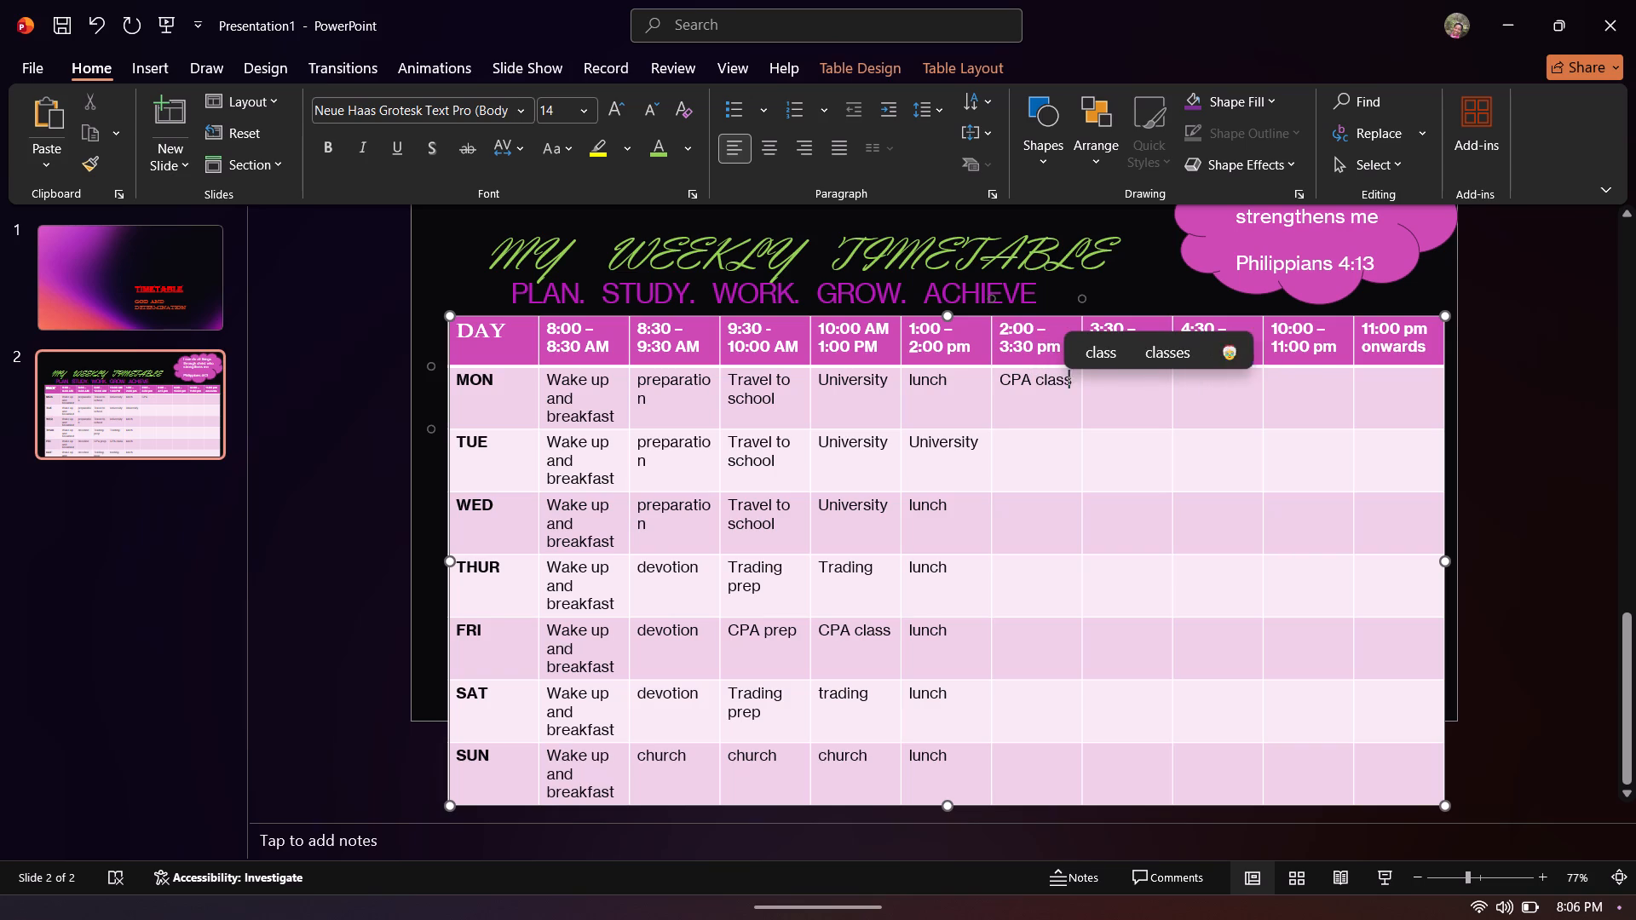
Fill Tuesday's 2:00 – 3:30 pm cell with "university" and its 3:30 – 4:15 pm cell with "Traveling home".
left_click(1025, 446)
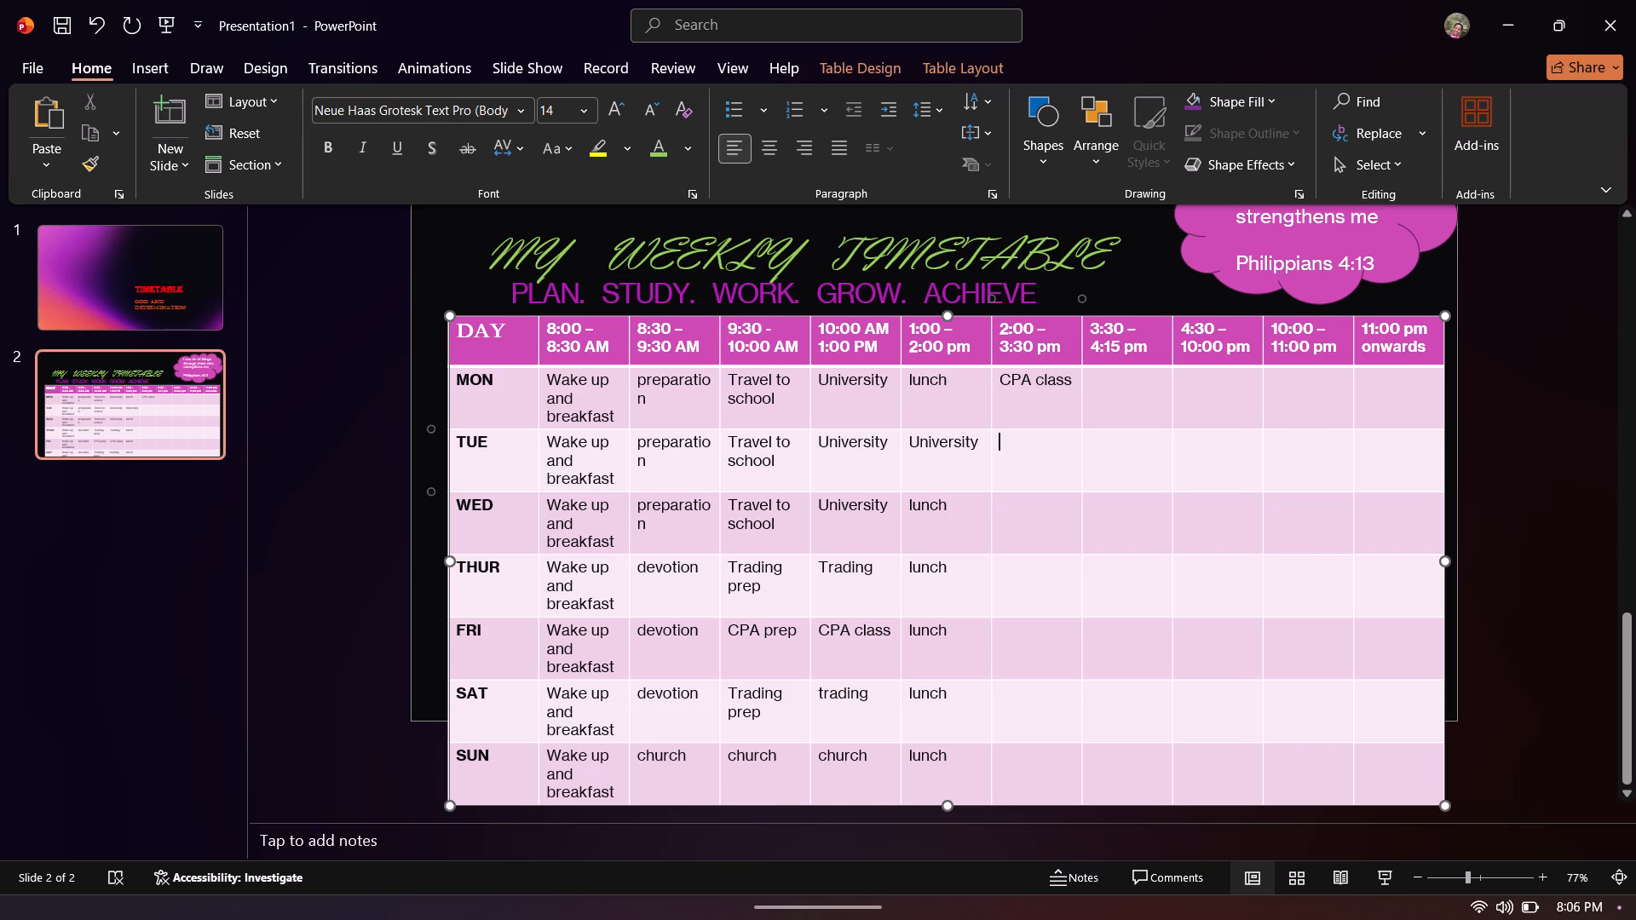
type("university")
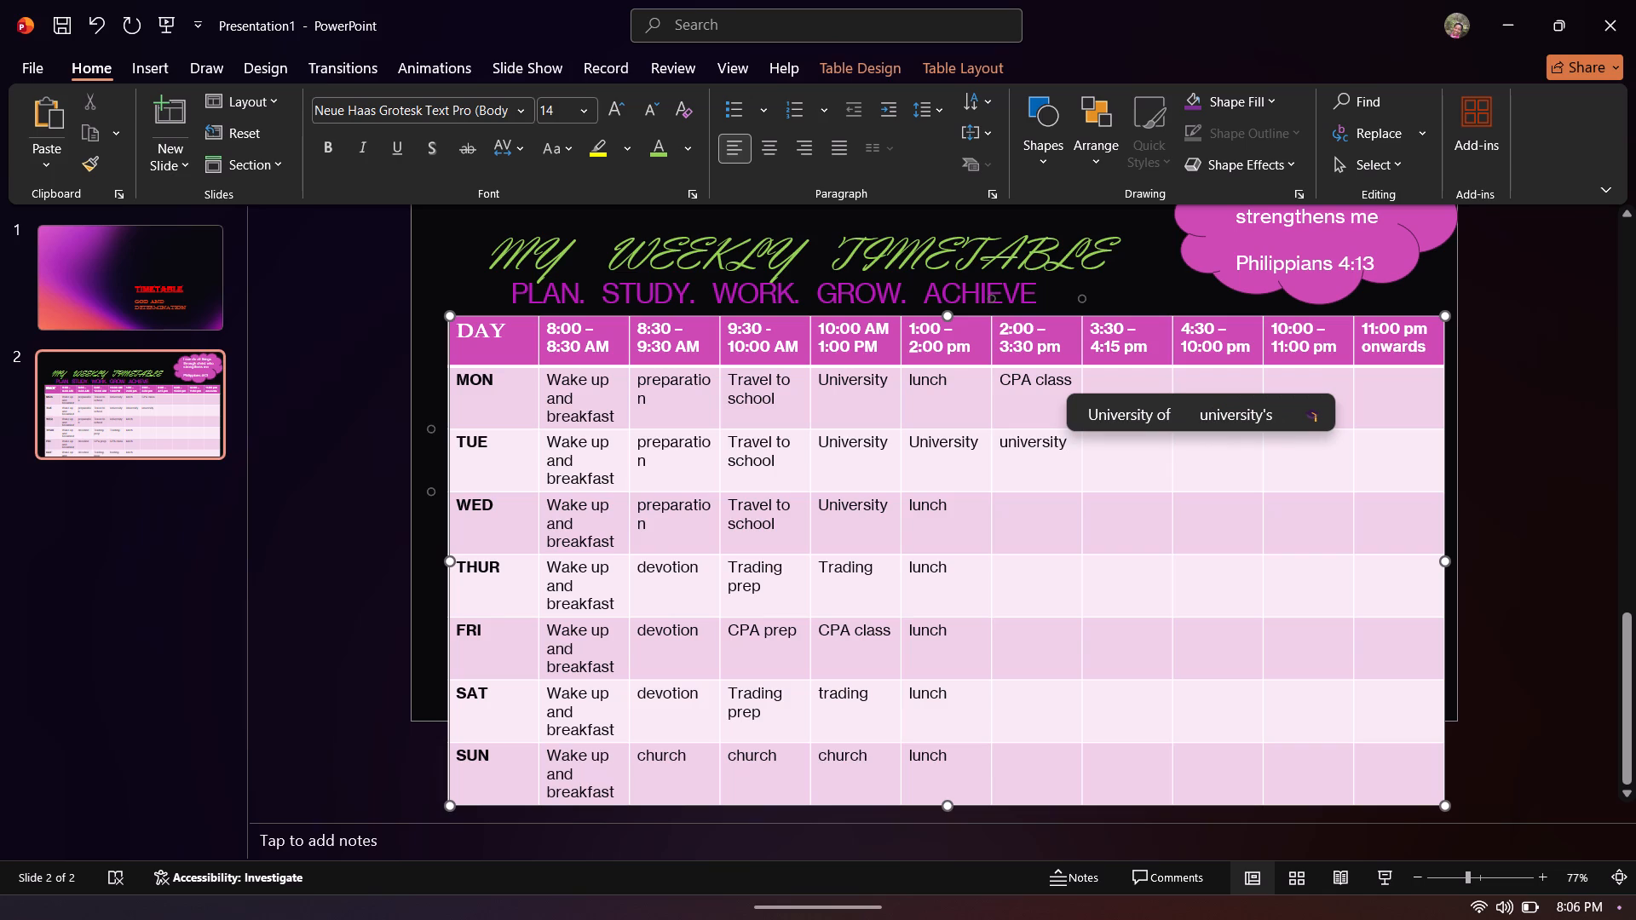
left_click(1101, 457)
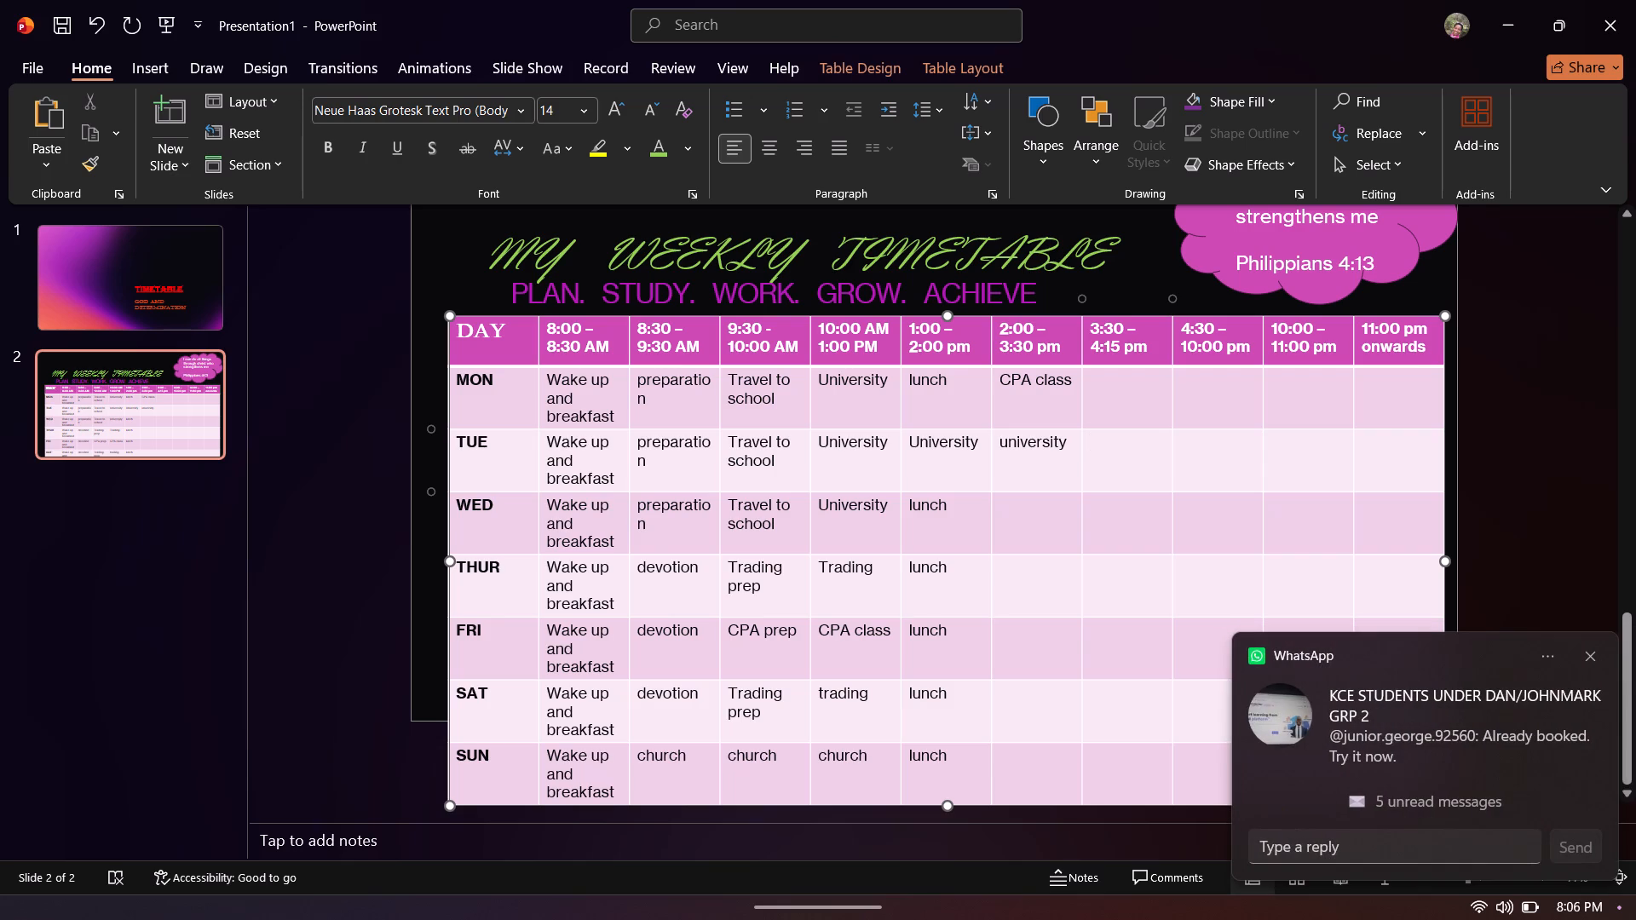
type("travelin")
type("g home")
Start an entry in Wednesday's 2:00 – 3:30 pm cell.
left_click(1012, 507)
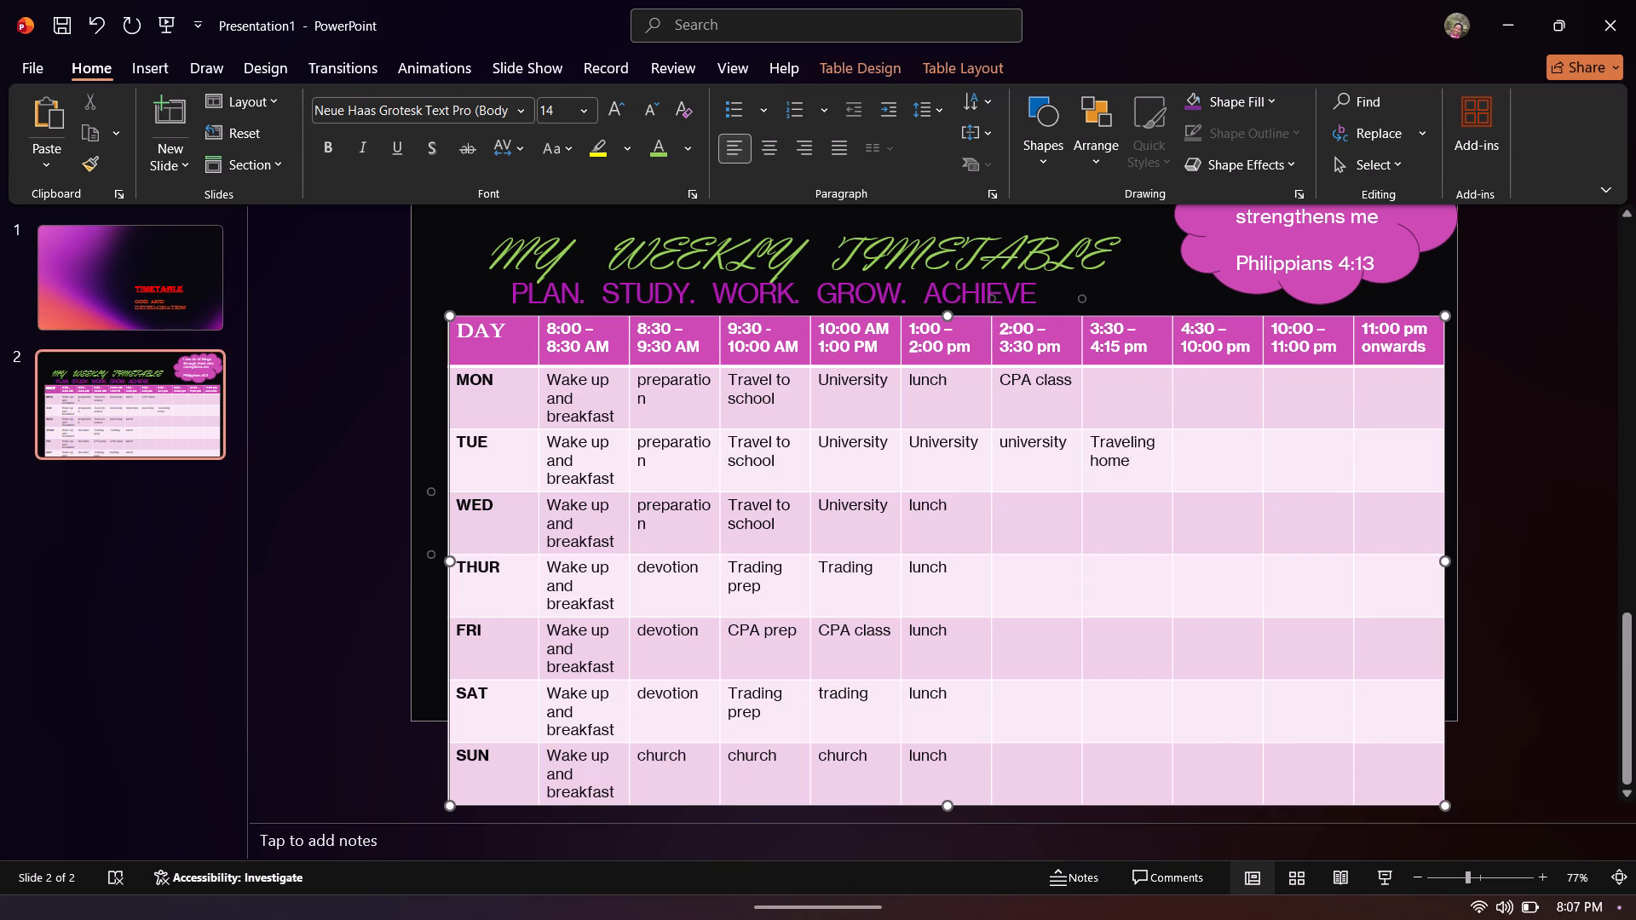
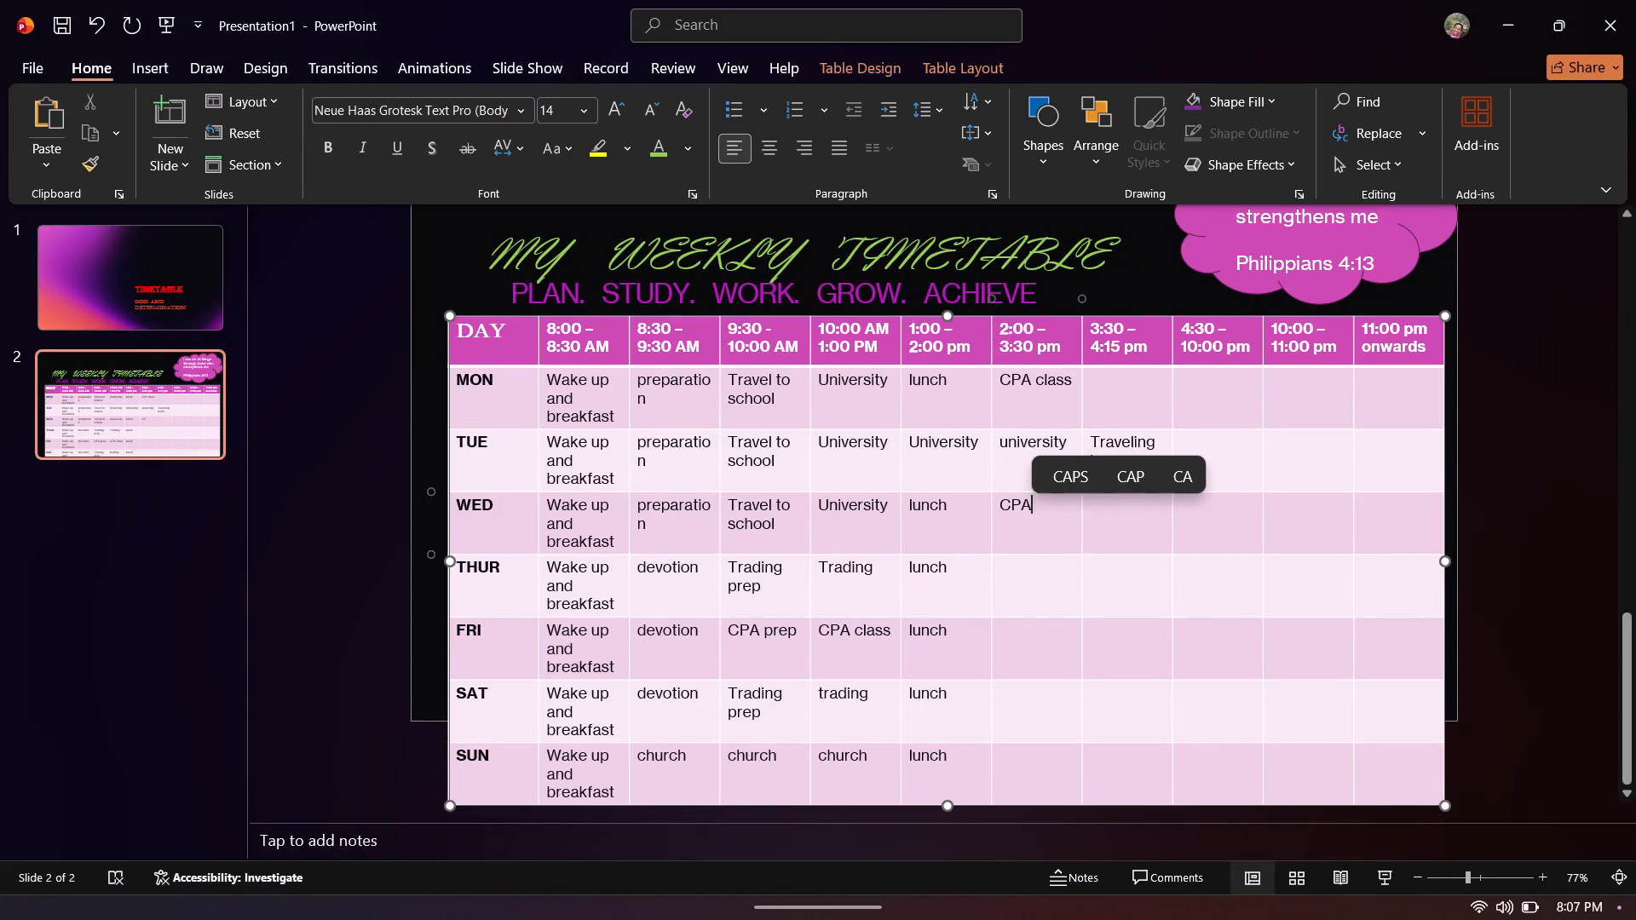
Enter "CPA class" in the 2:00 – 3:30 pm cells for Wednesday and Thursday.
type("class")
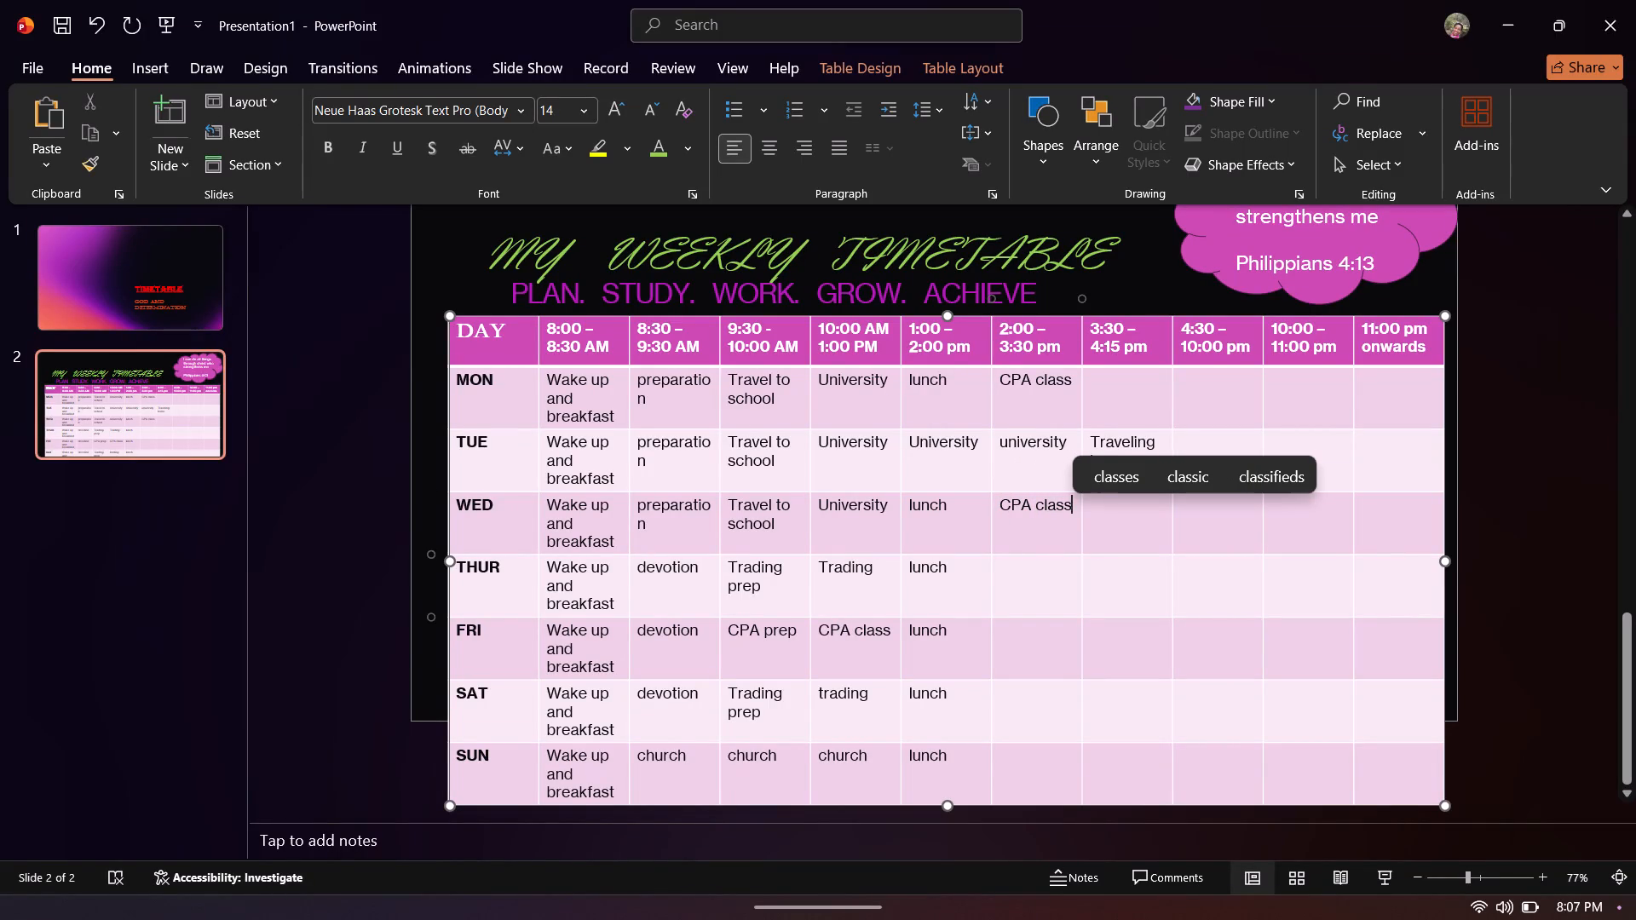
left_click(1012, 579)
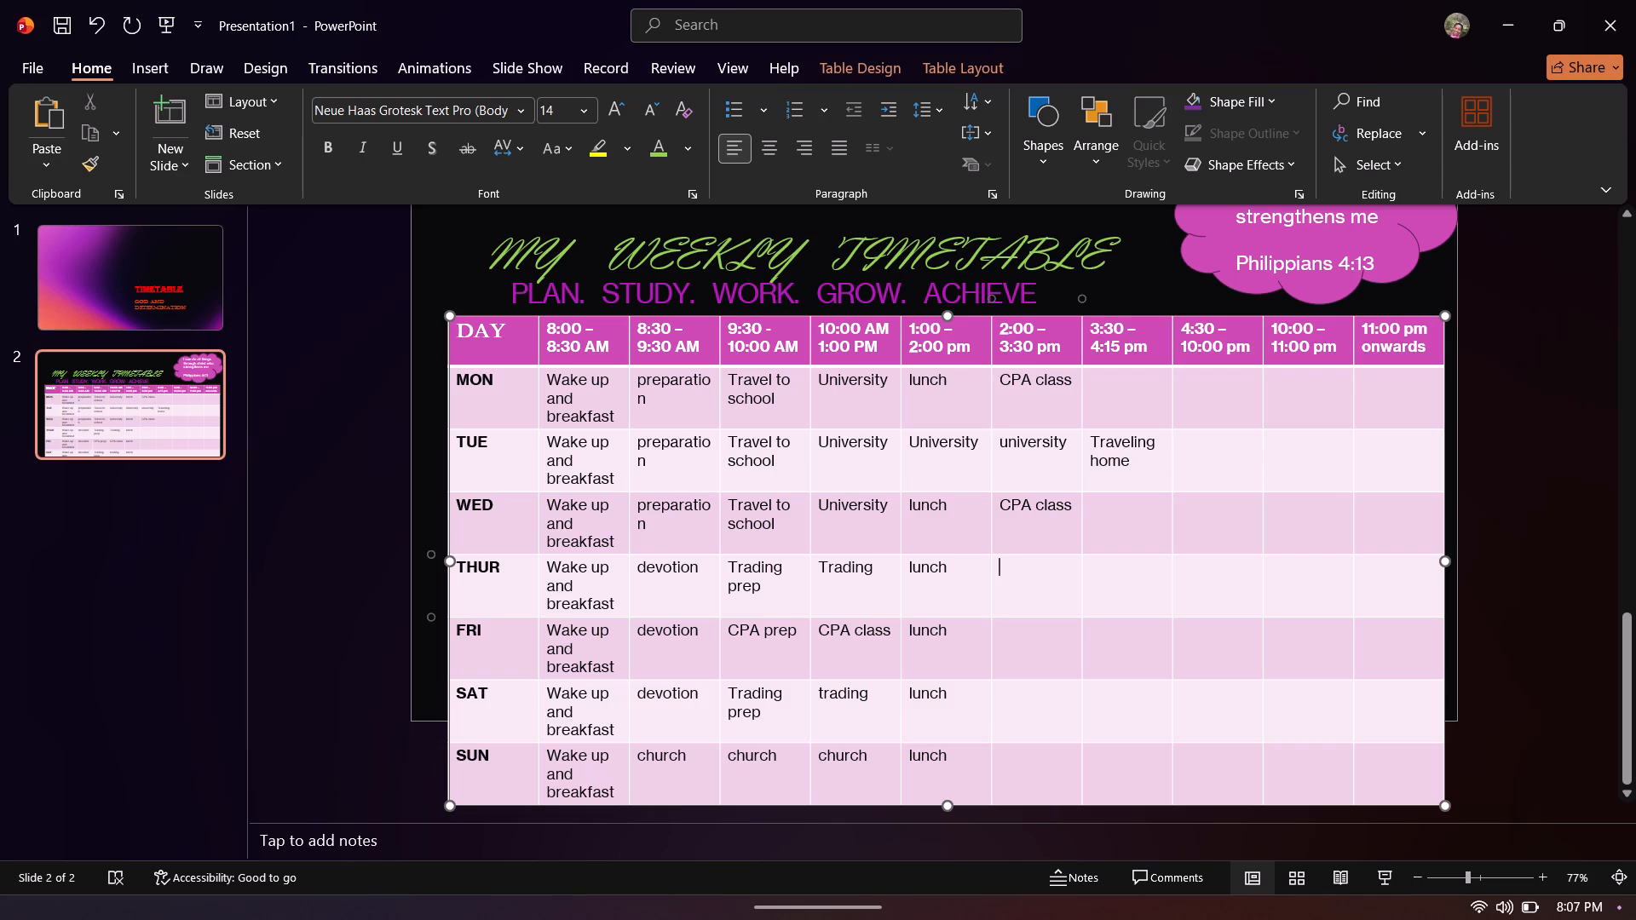
key("c")
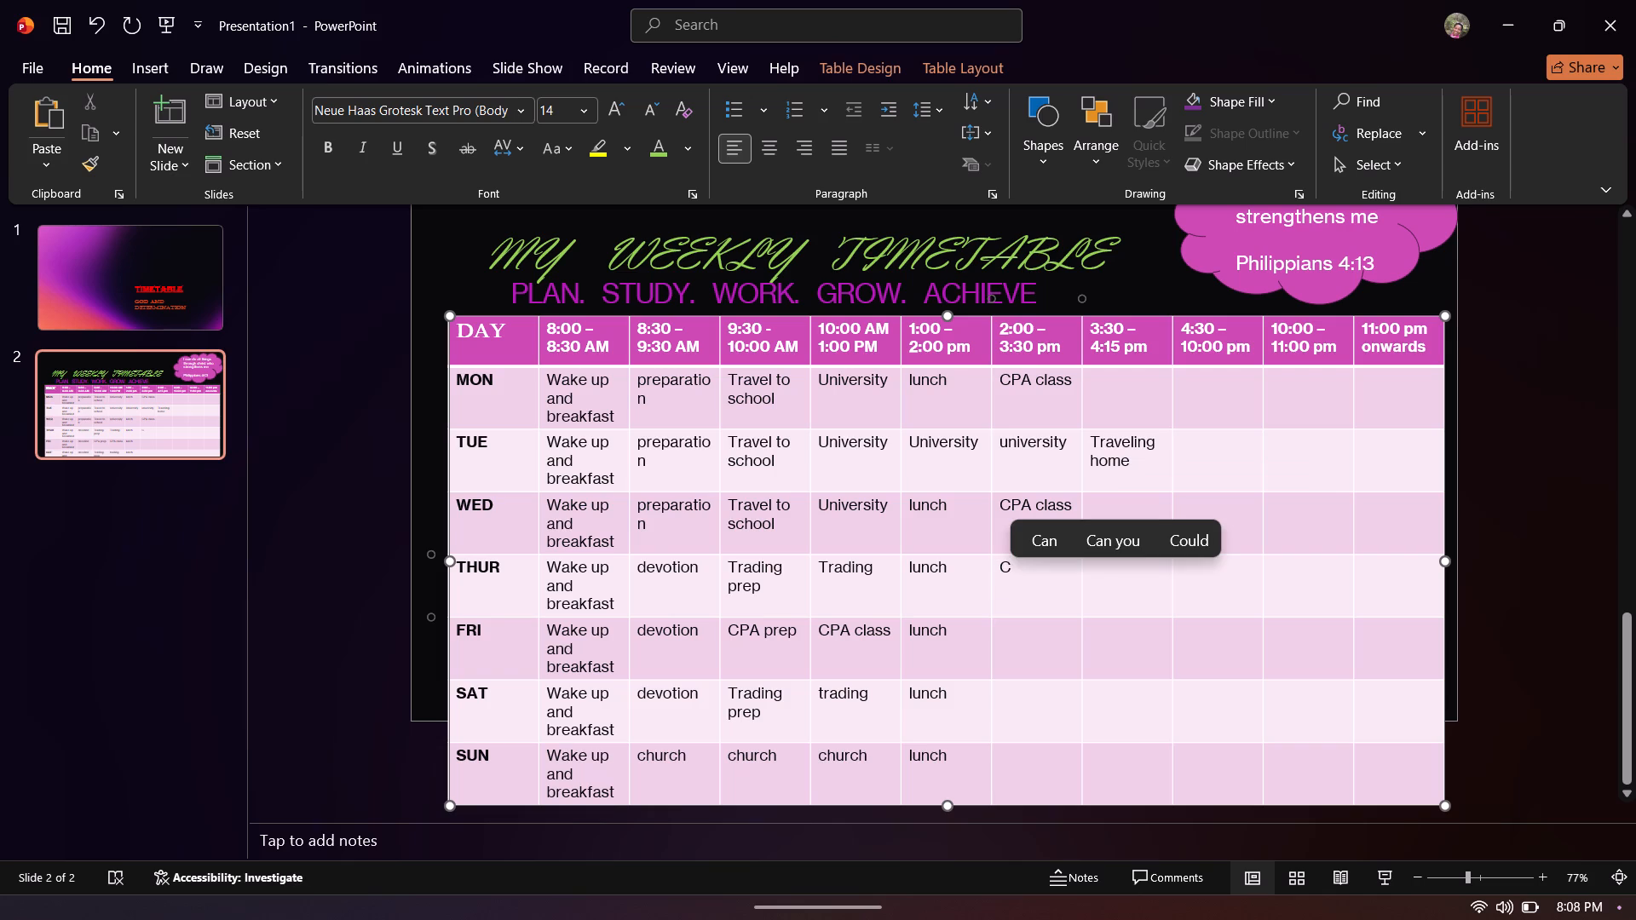
type("PA")
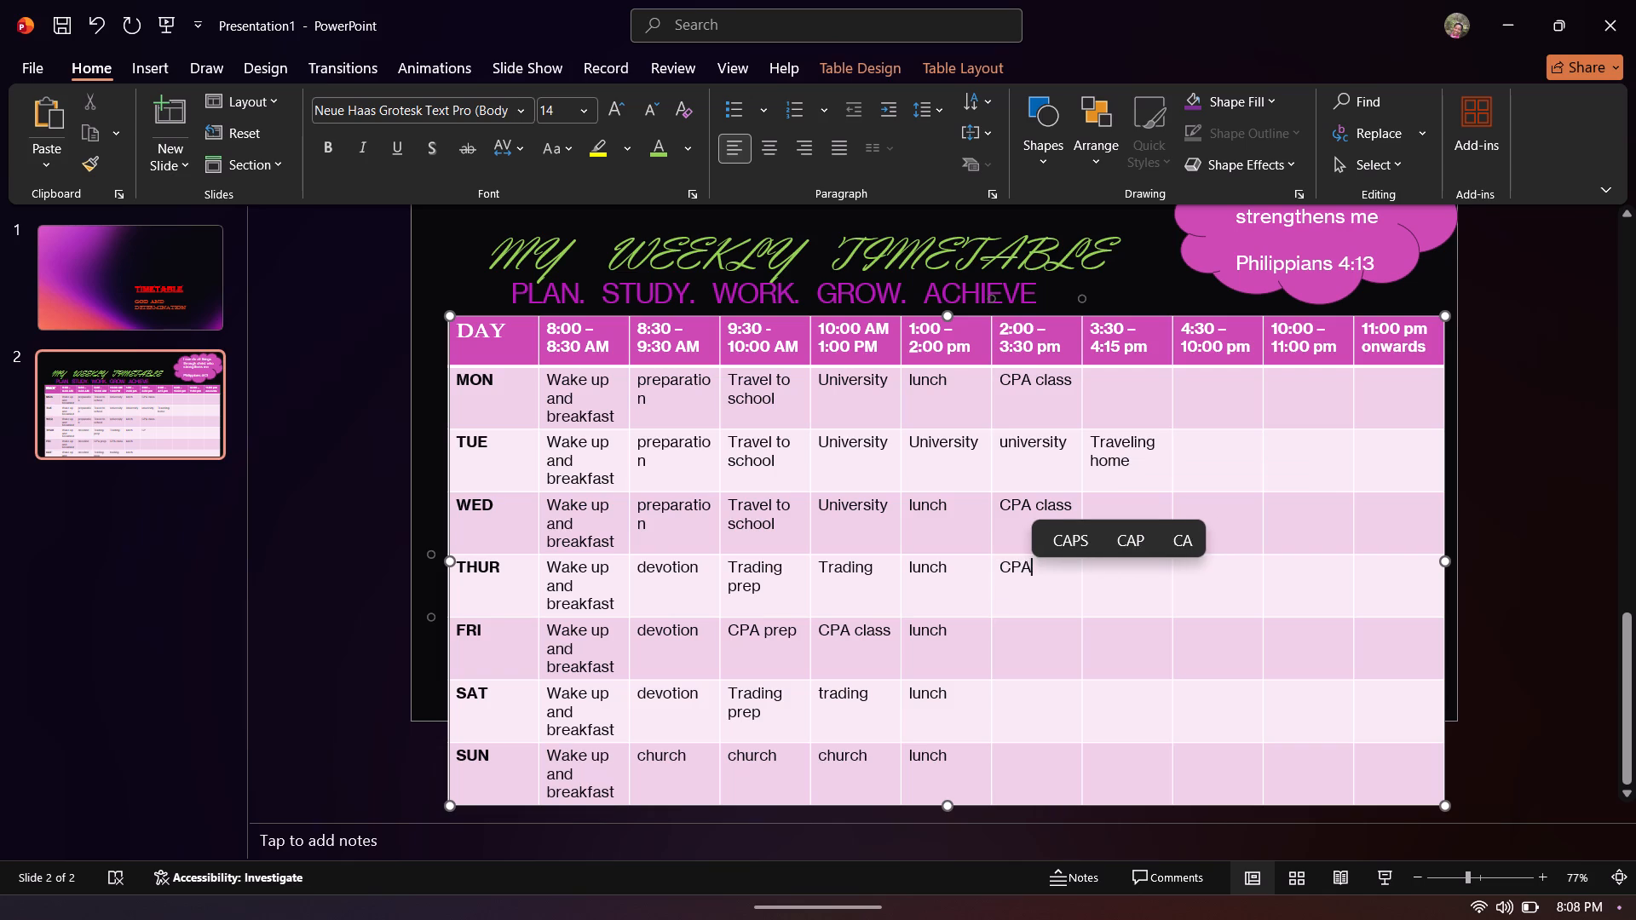
key("space")
type("class")
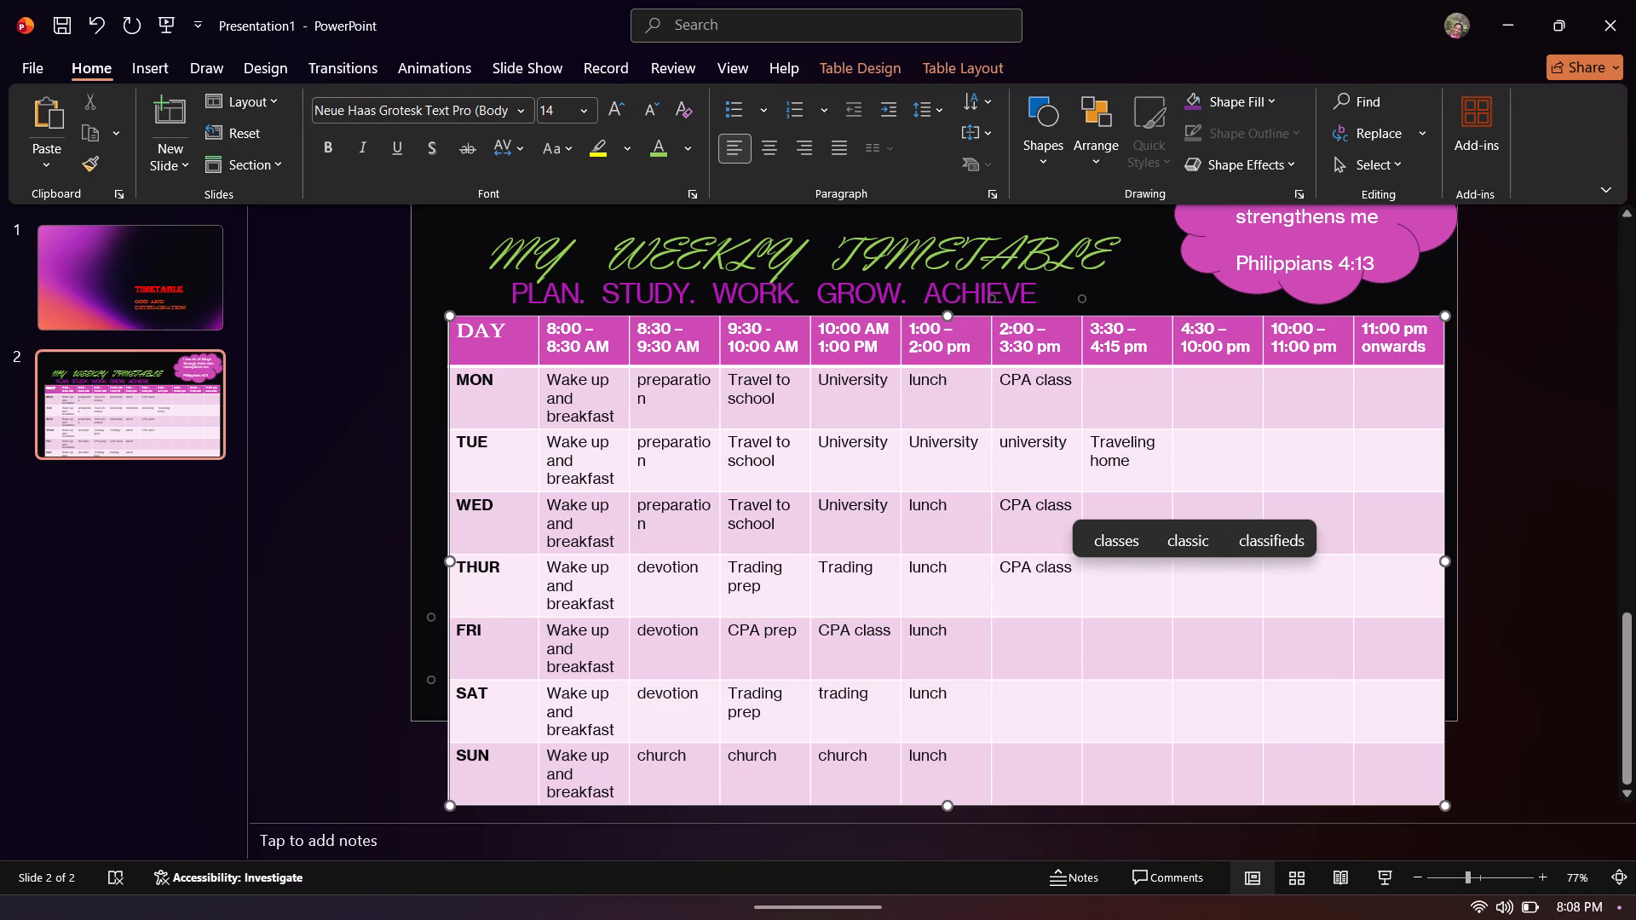
Fill the 2:00 – 3:30 pm cells with "trading" for Friday and Saturday and "rest" for Sunday.
left_click(1011, 635)
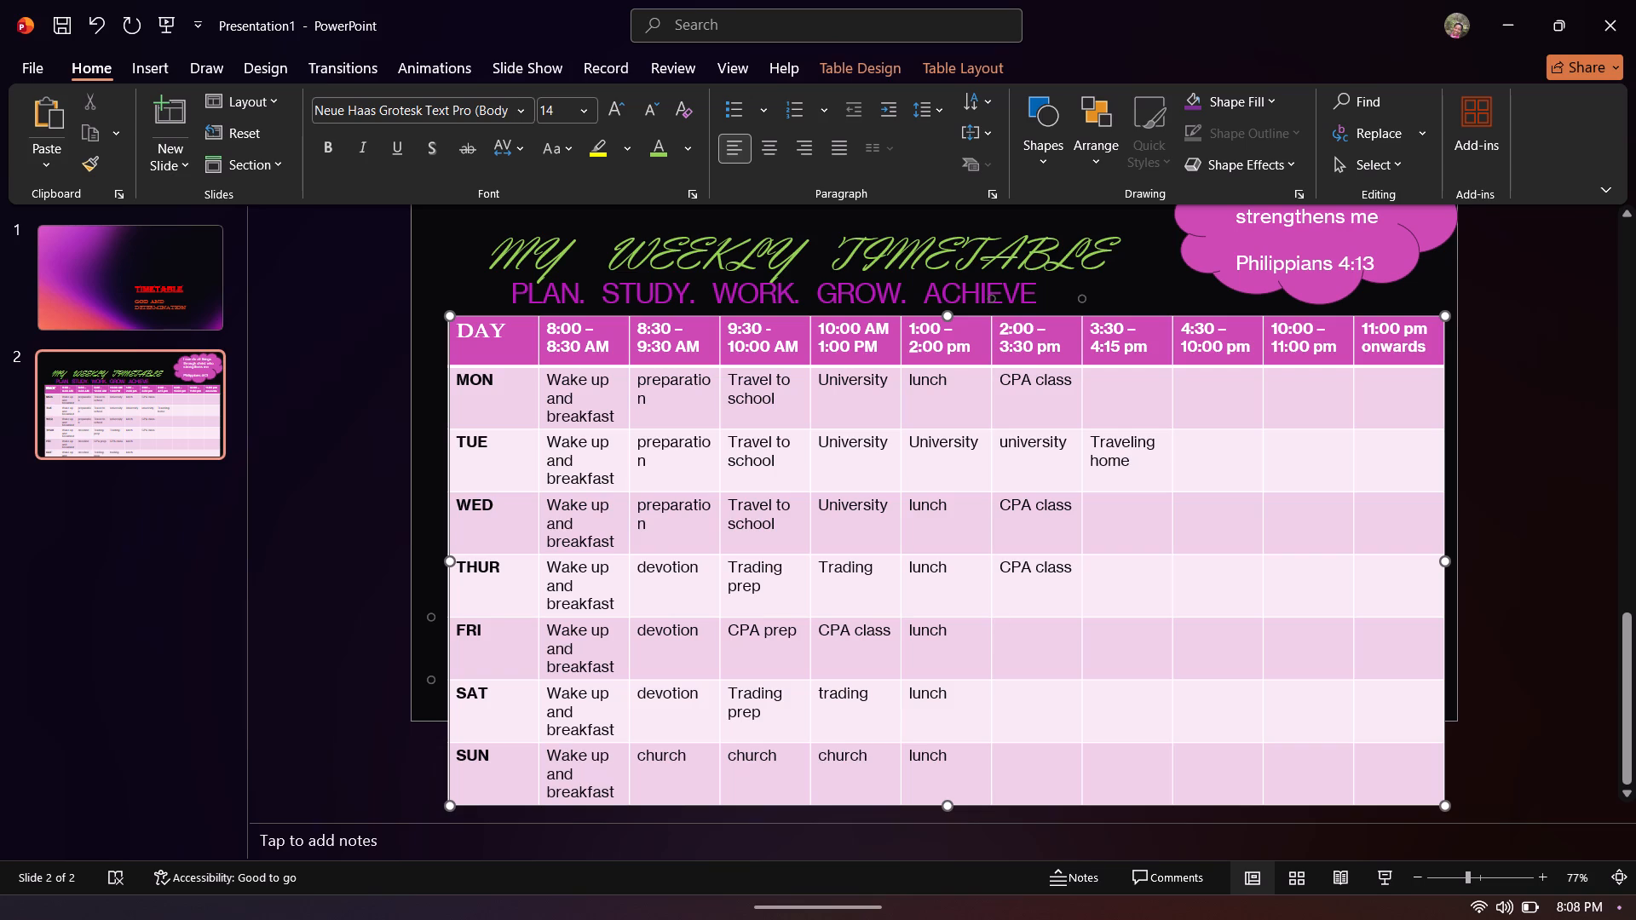
key("t")
key("BackSpace")
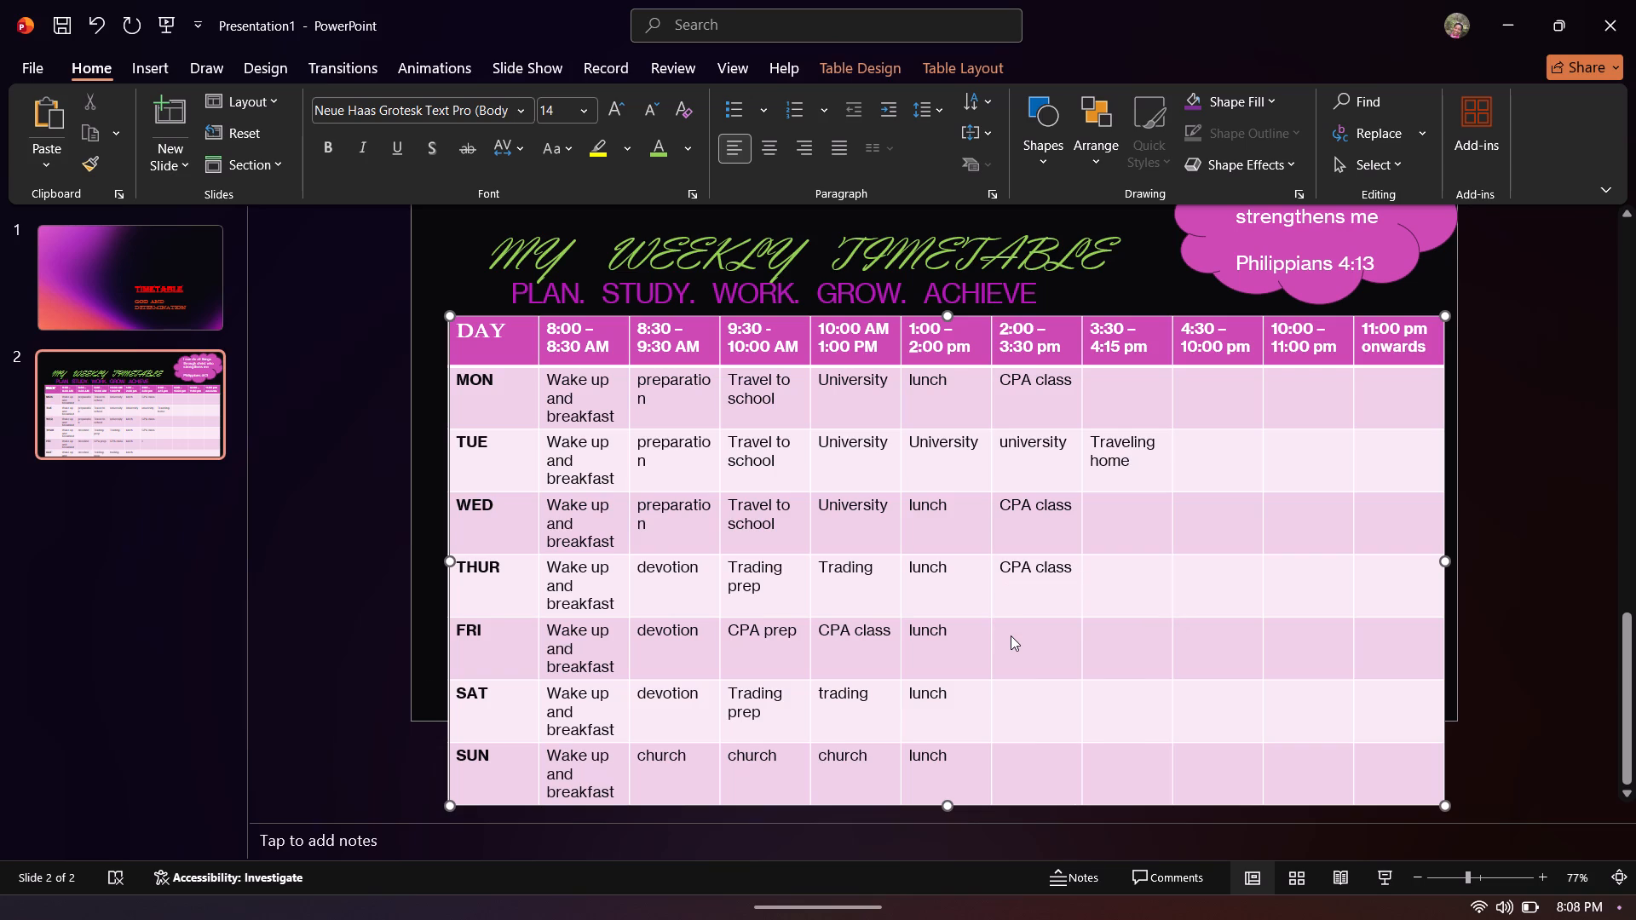
type("trading")
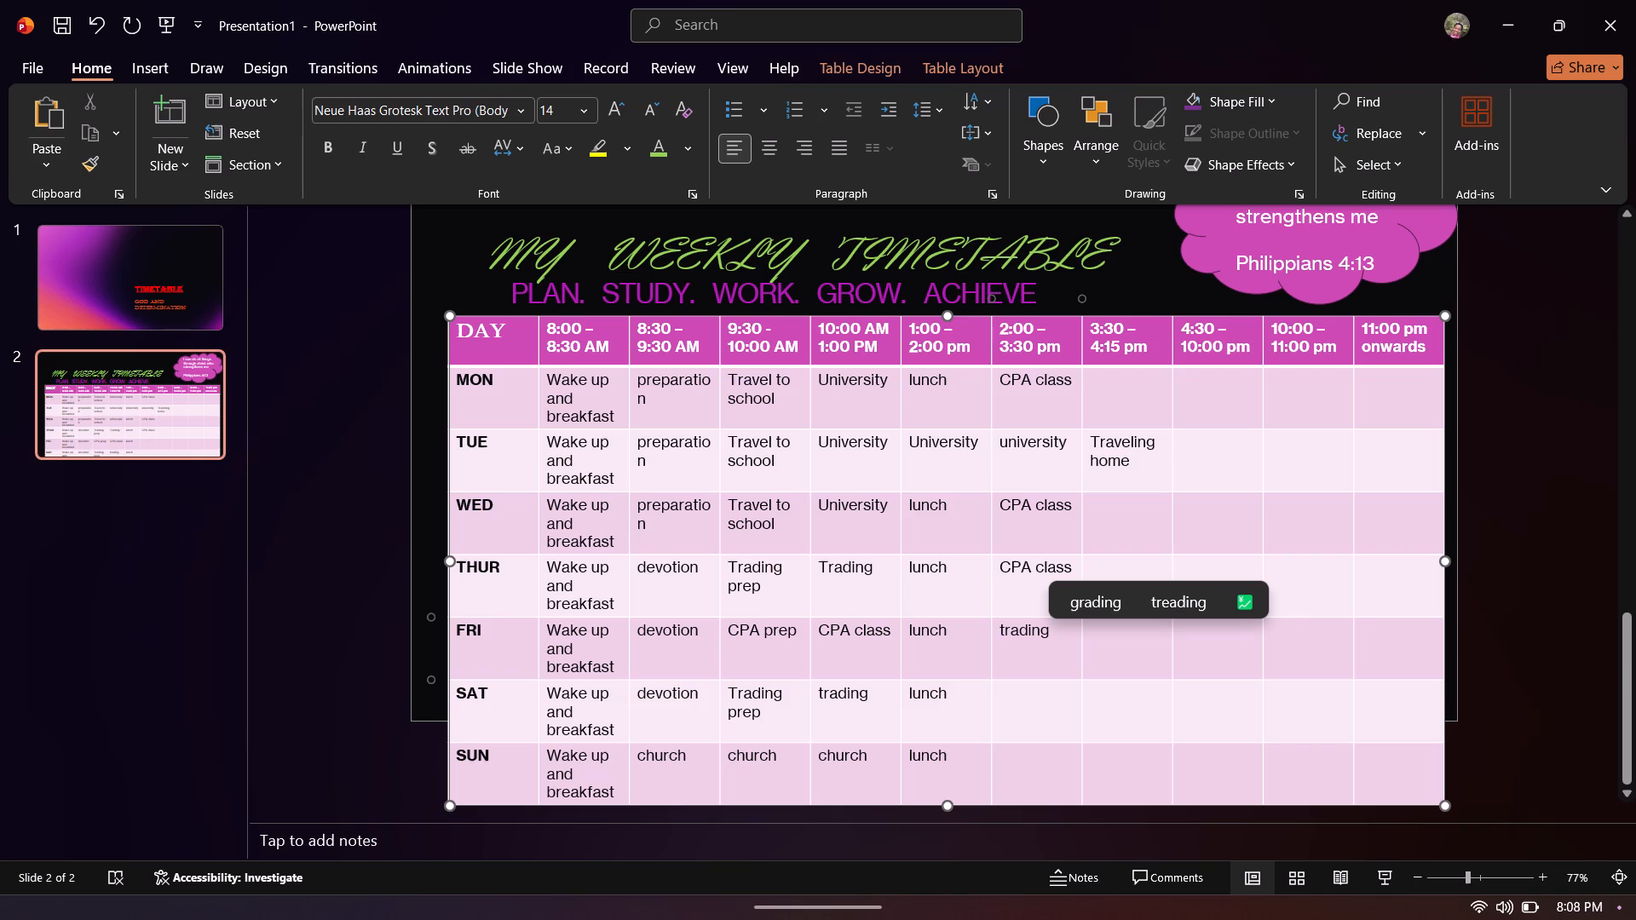
left_click(1022, 703)
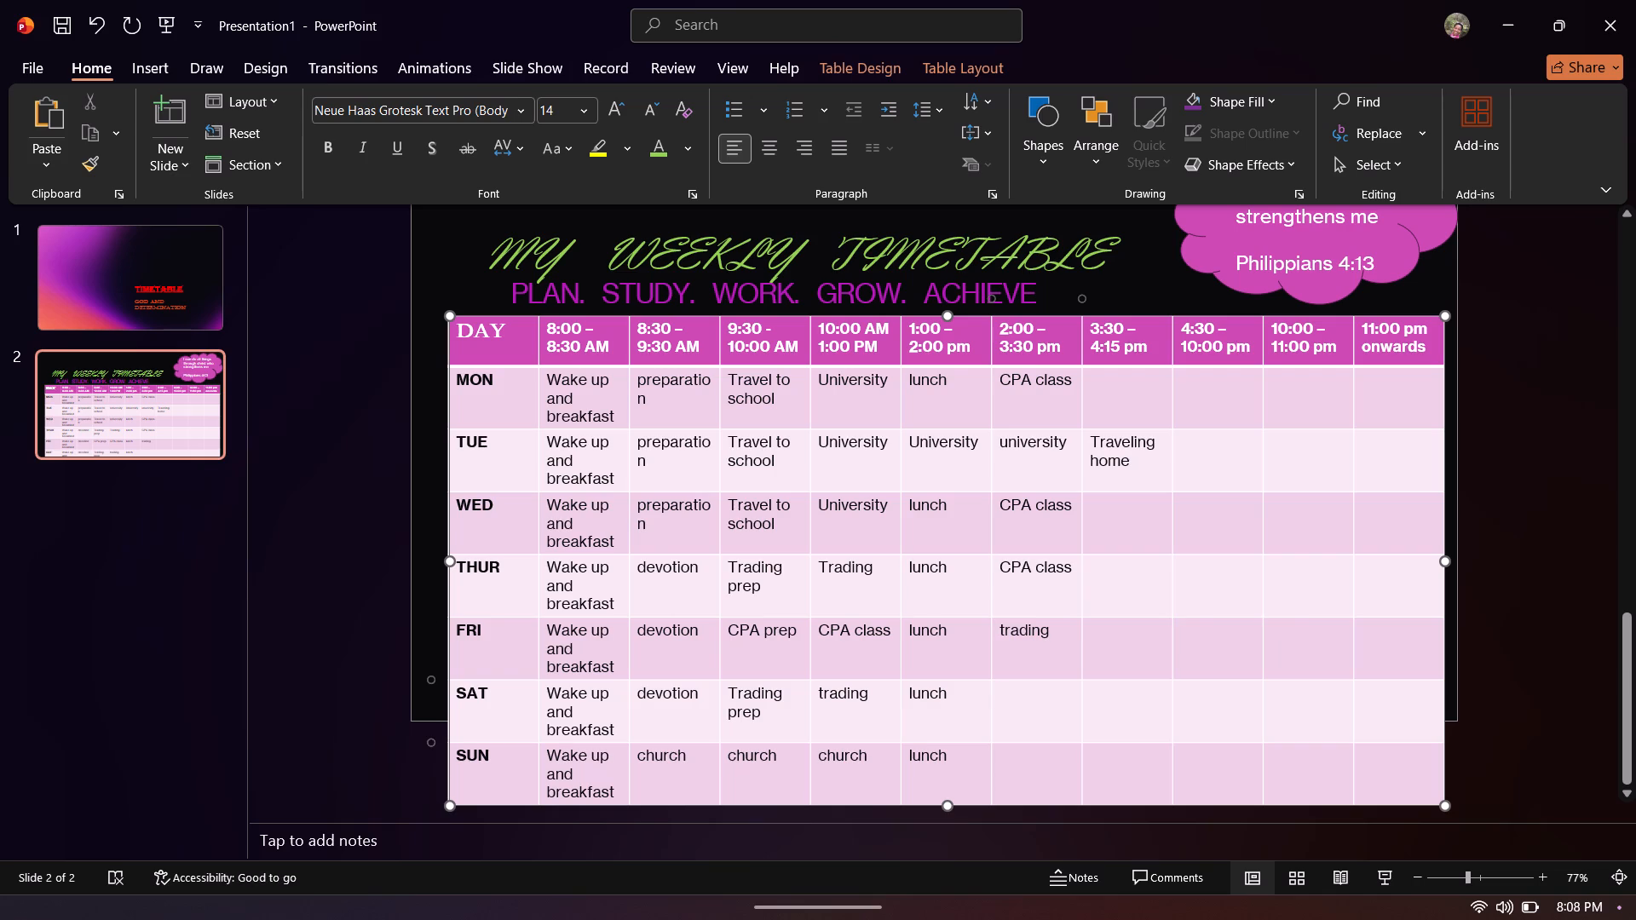
type("tr")
type("adin")
key("g")
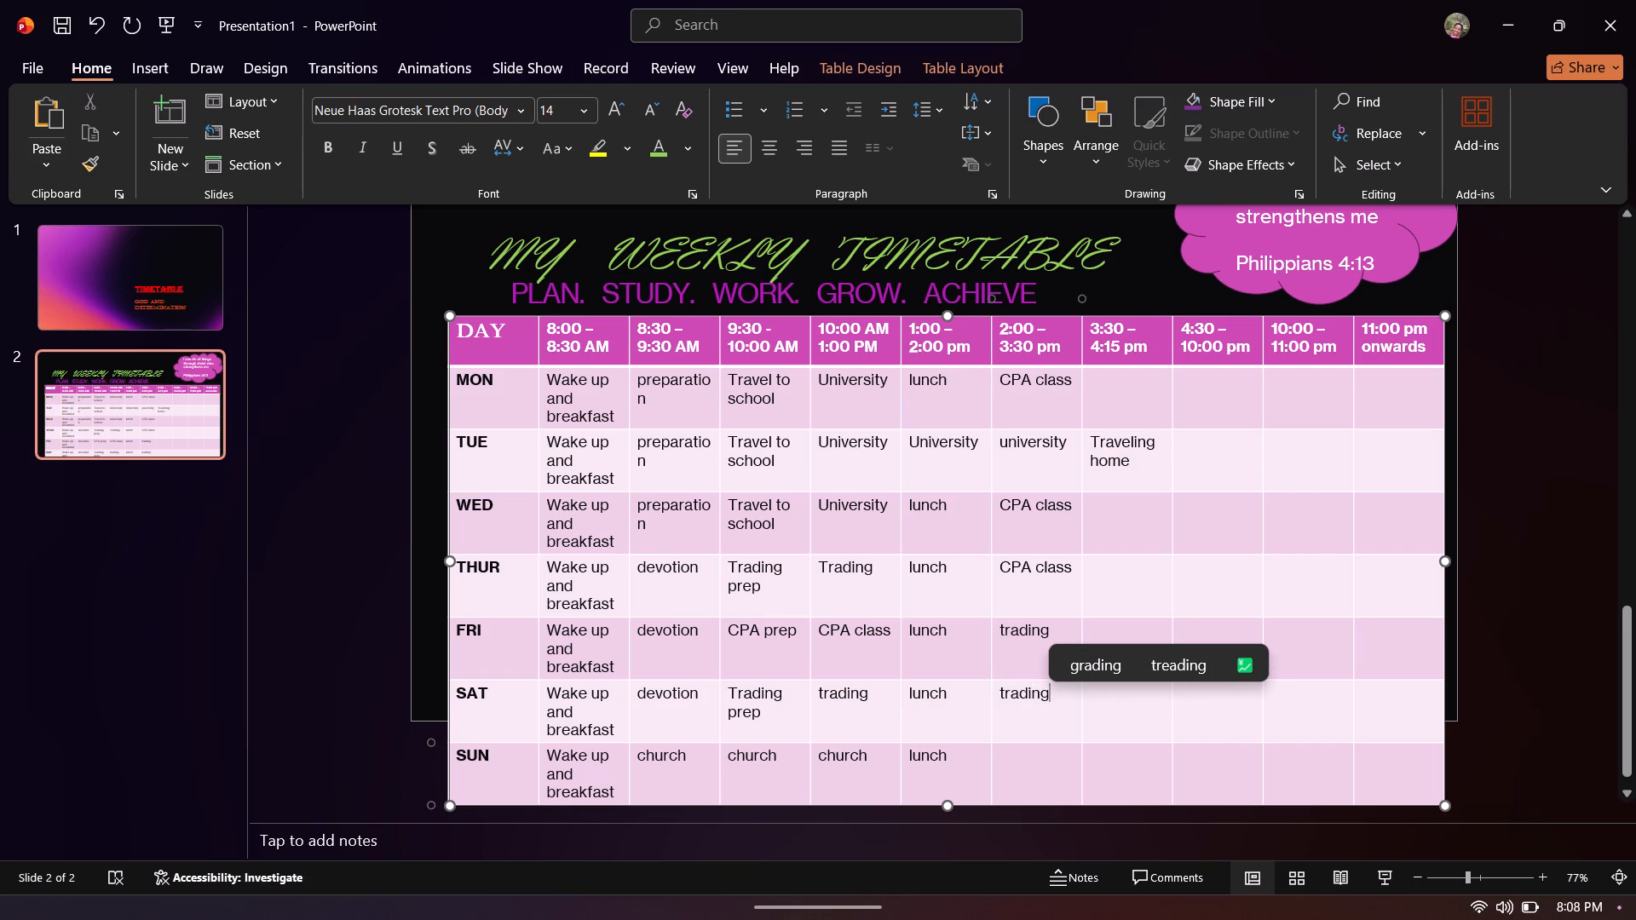
left_click(1023, 762)
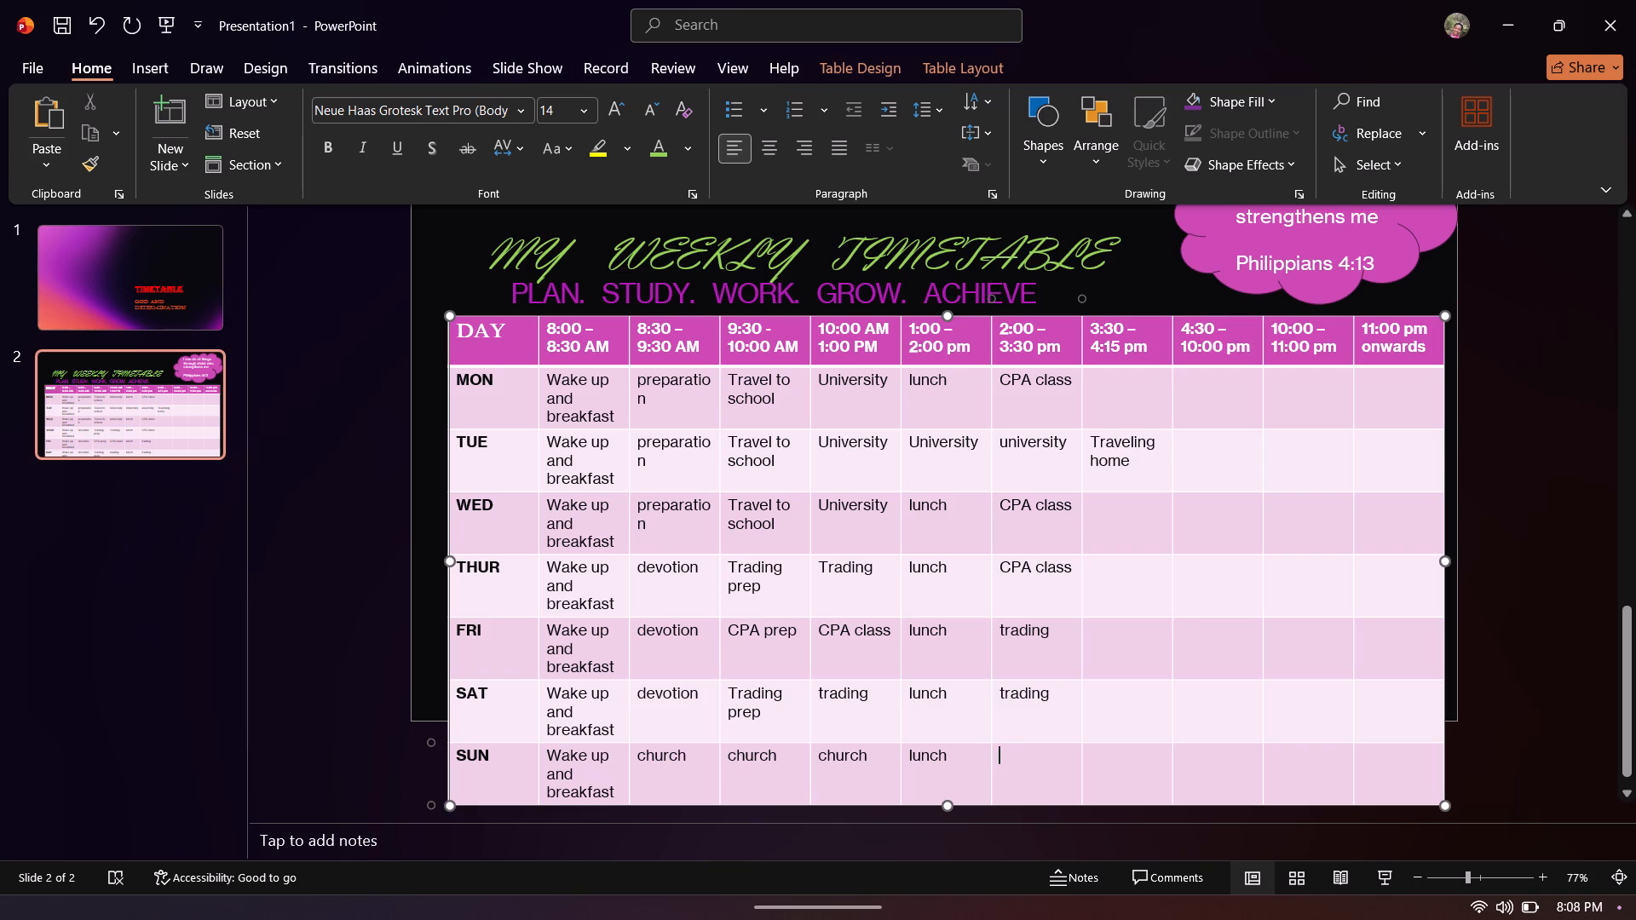
type("rest")
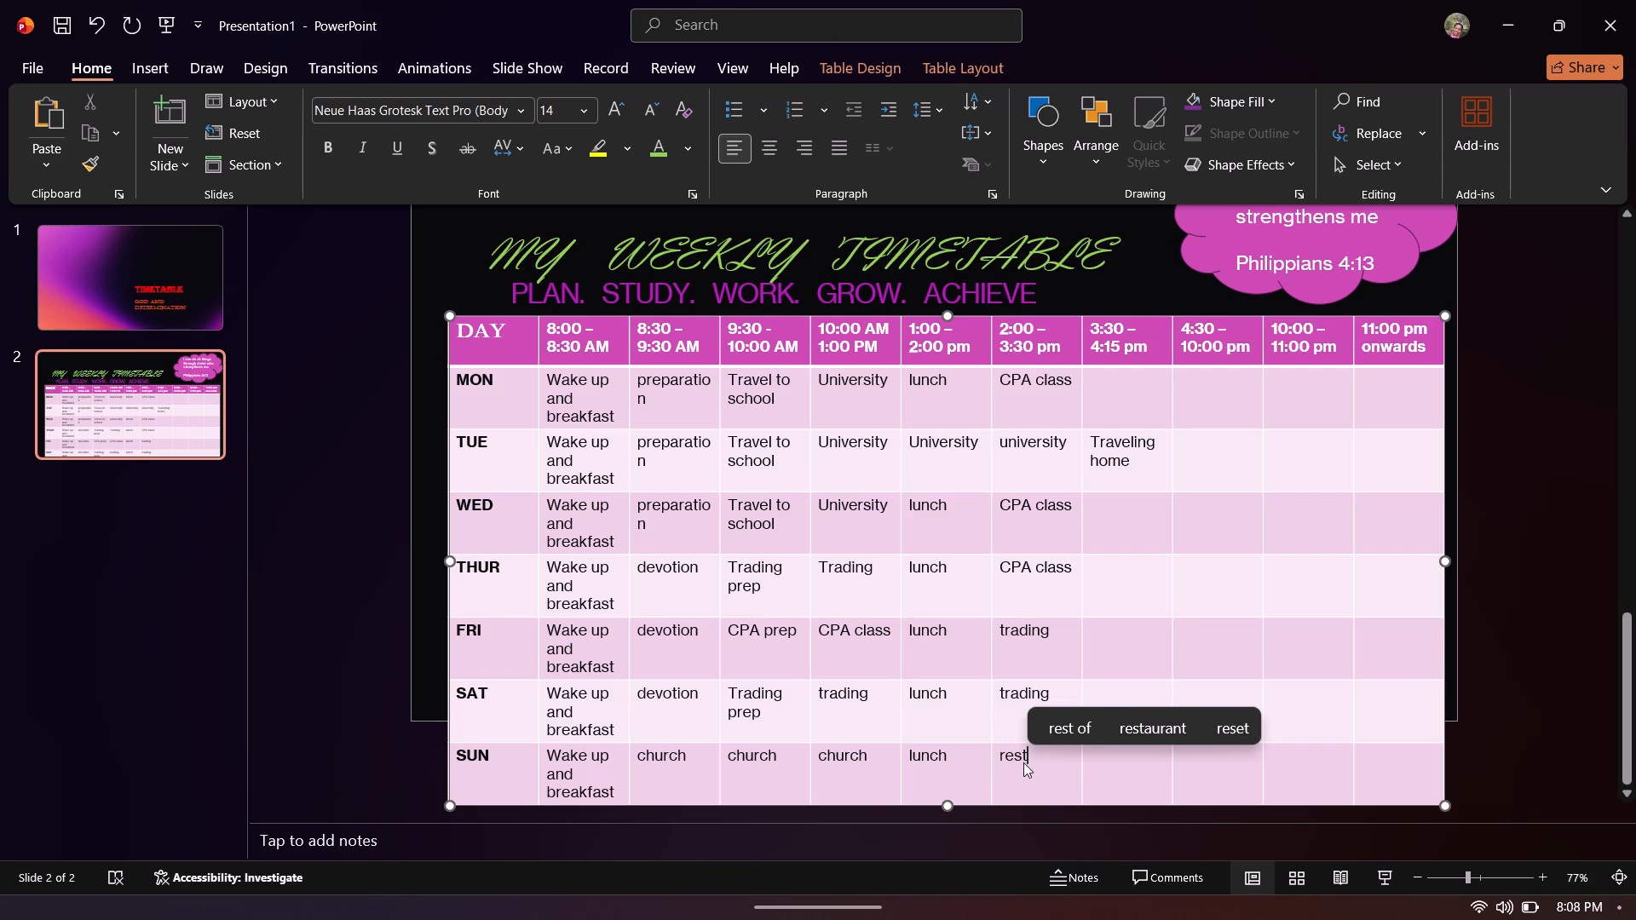
Enter "Work prep" in the 3:30 – 4:15 pm cells for Monday and Wednesday, correcting the spelling.
left_click(1104, 394)
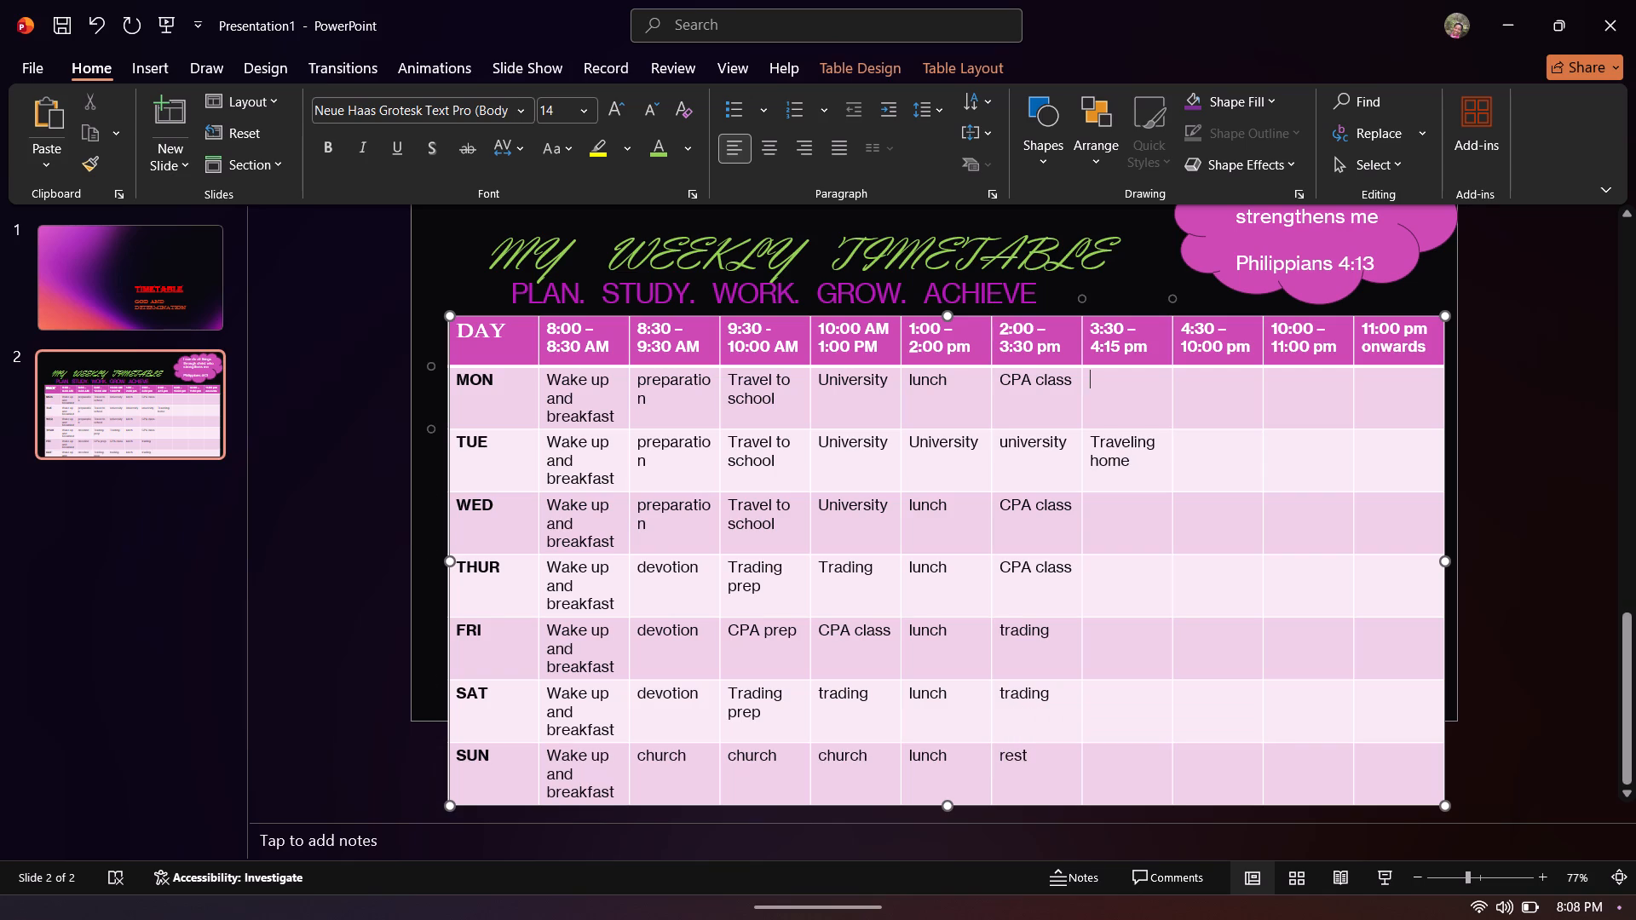
type("wo")
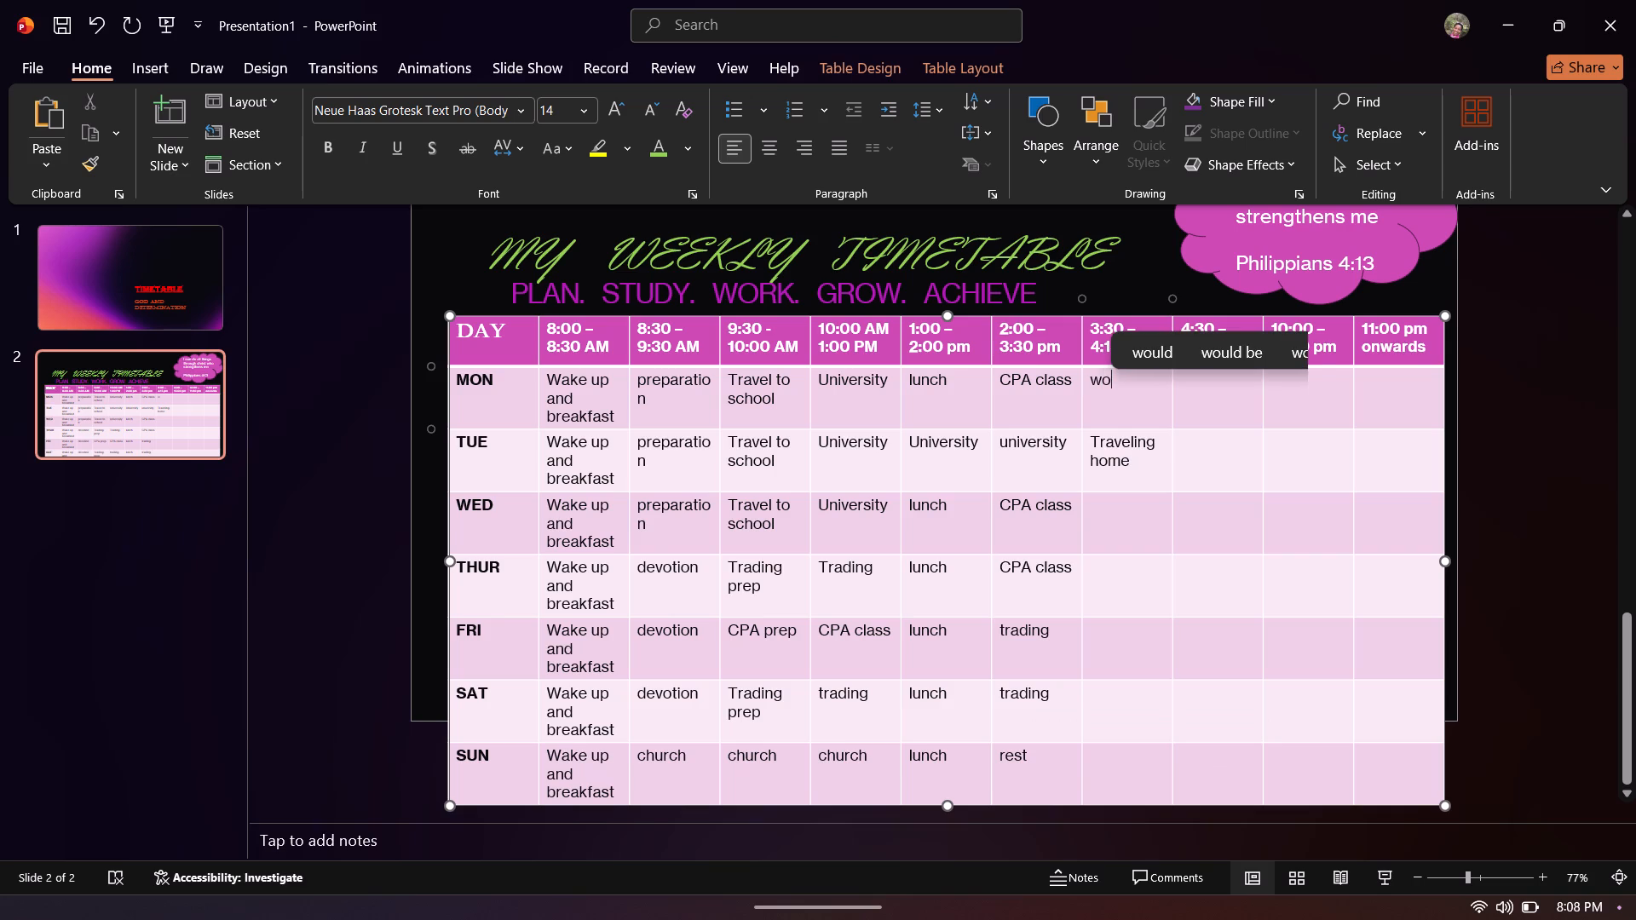
key("BackSpace")
key("BackSpace")
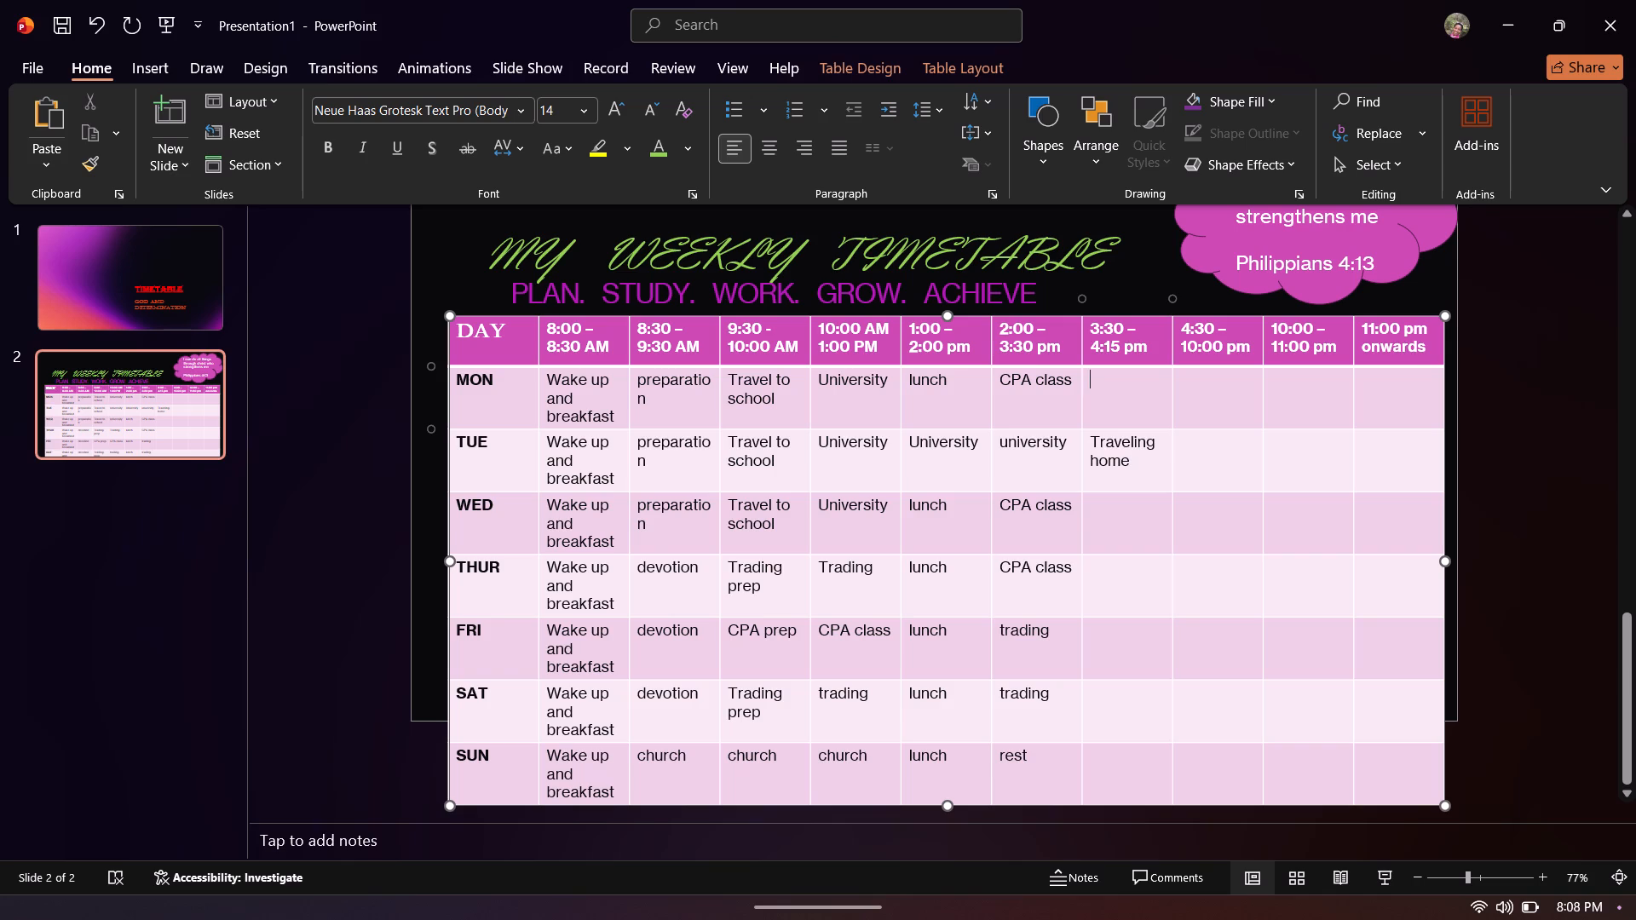
type("work prep")
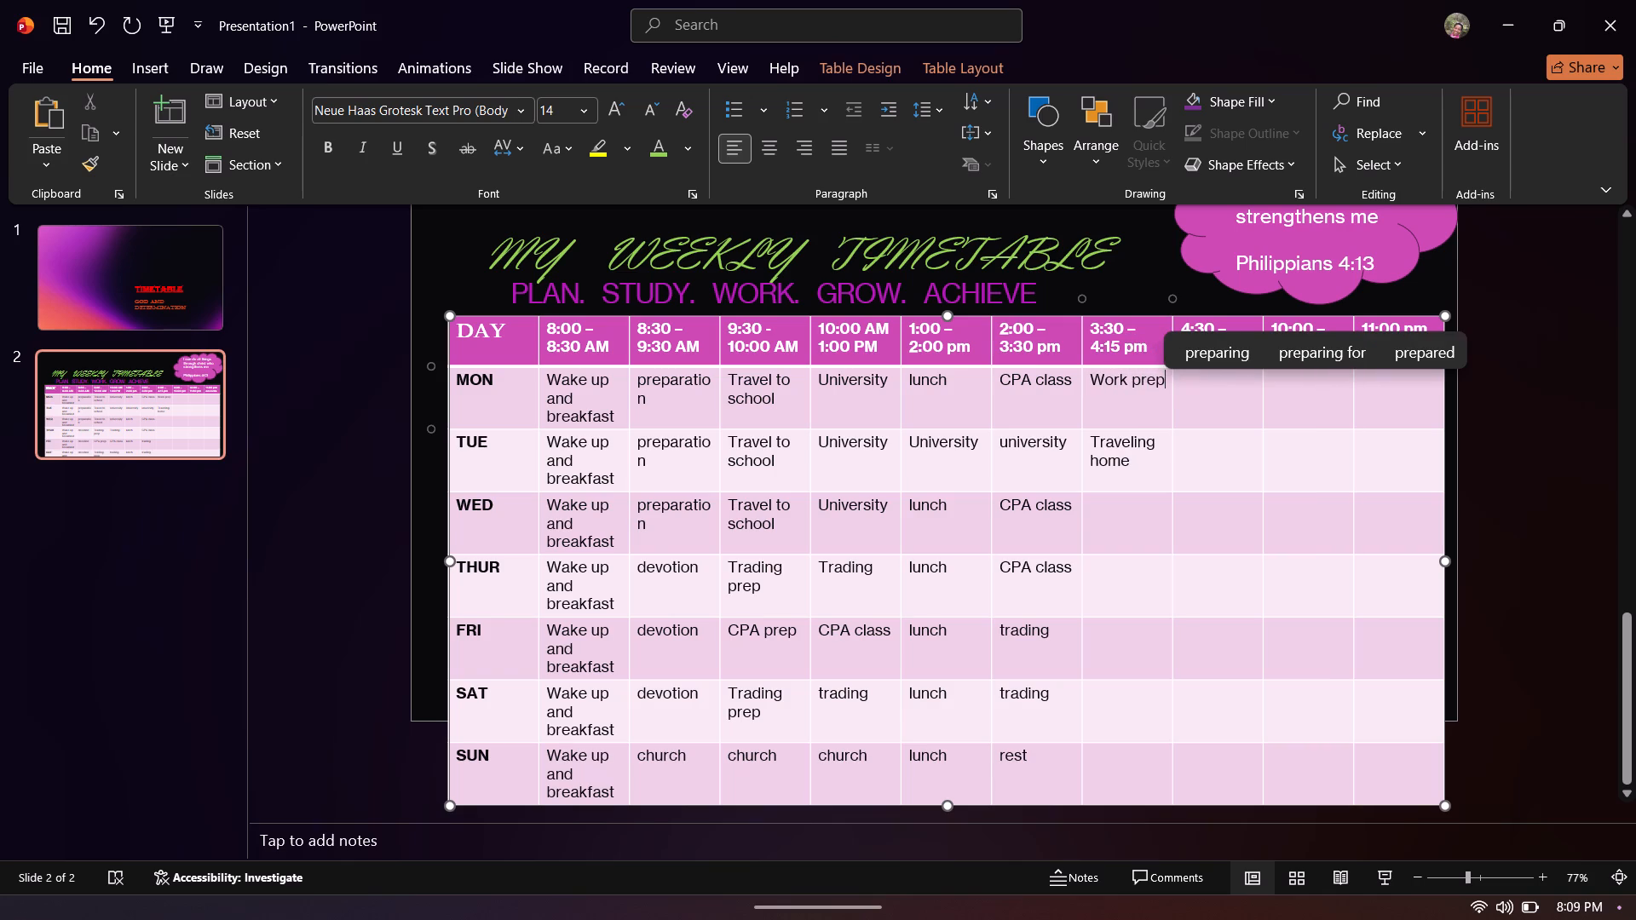
left_click(1115, 507)
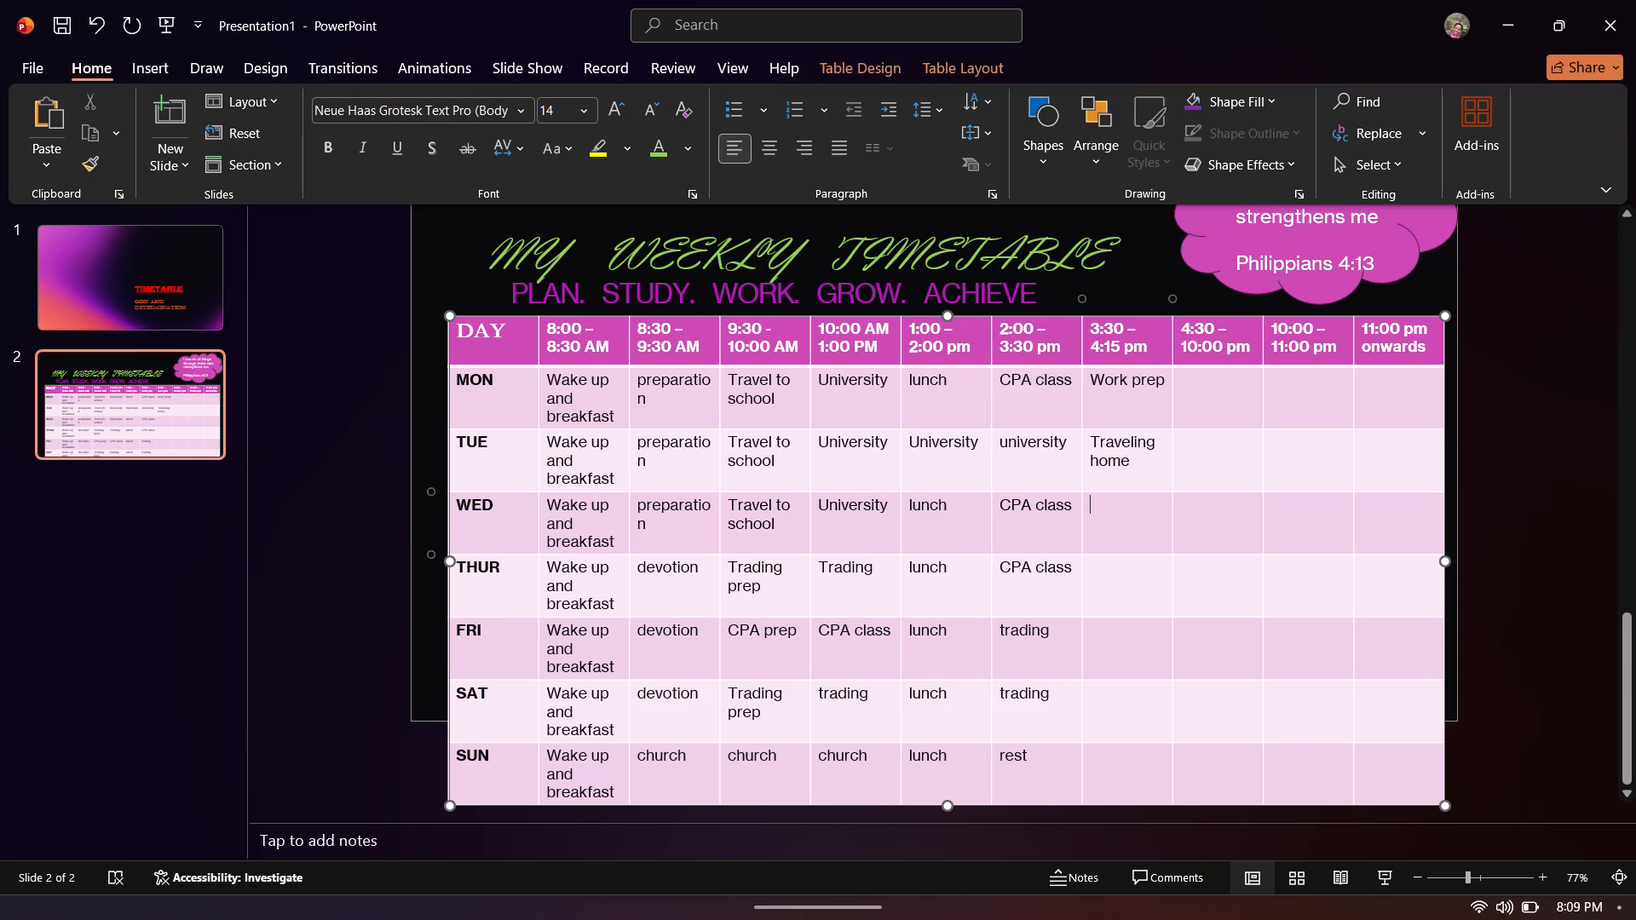
type("worjk prep")
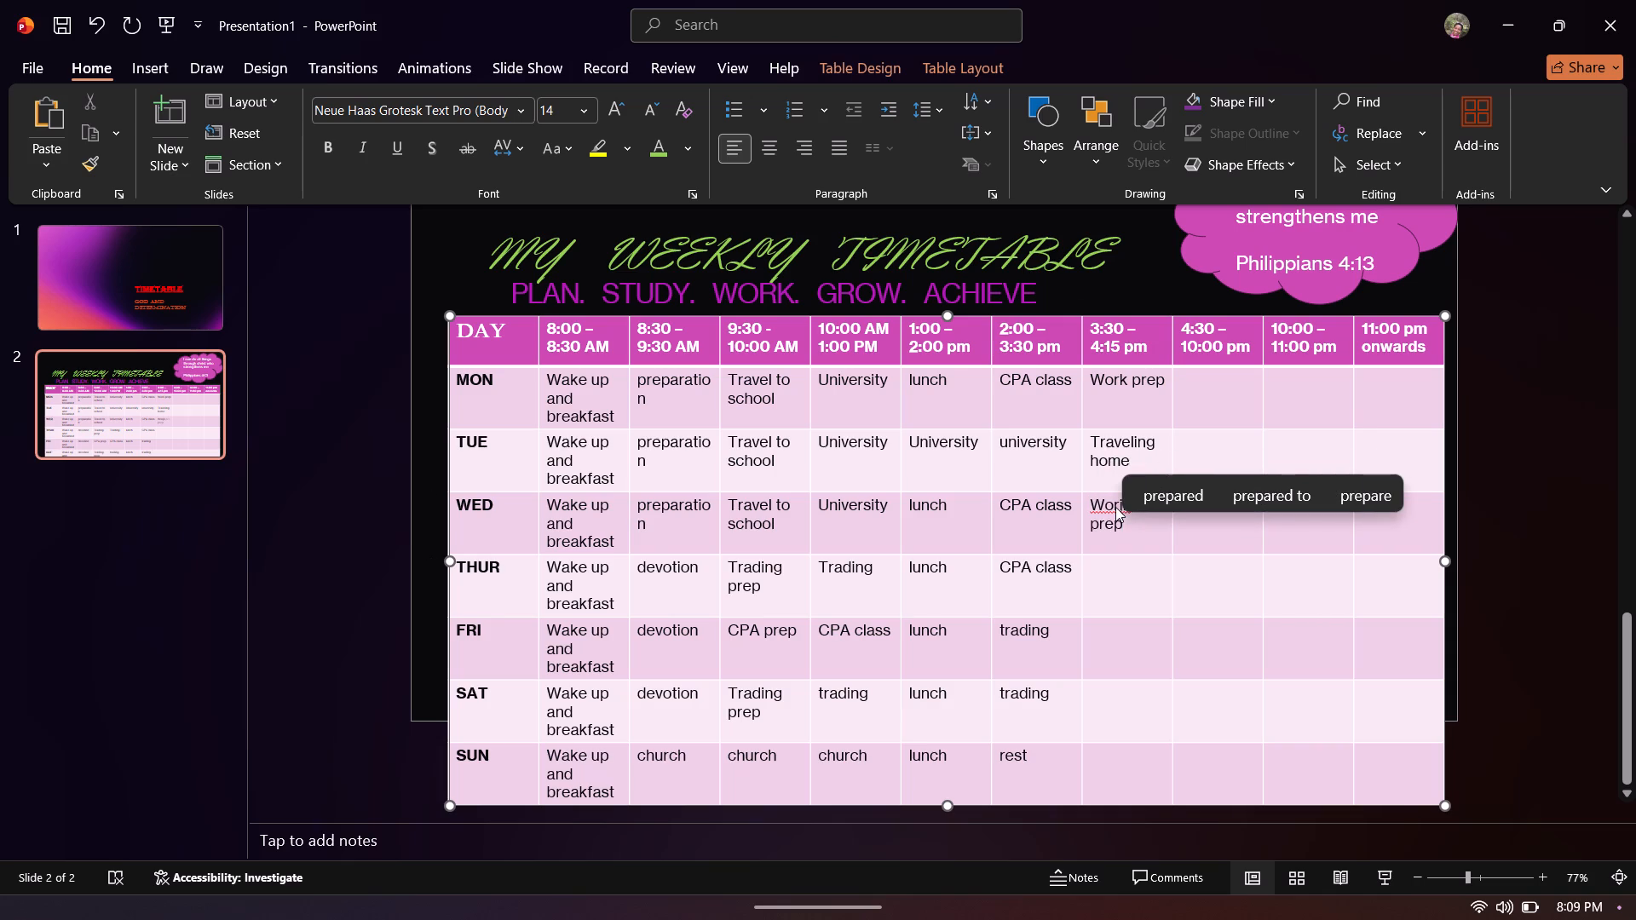
left_click(1115, 549)
left_click(1092, 589)
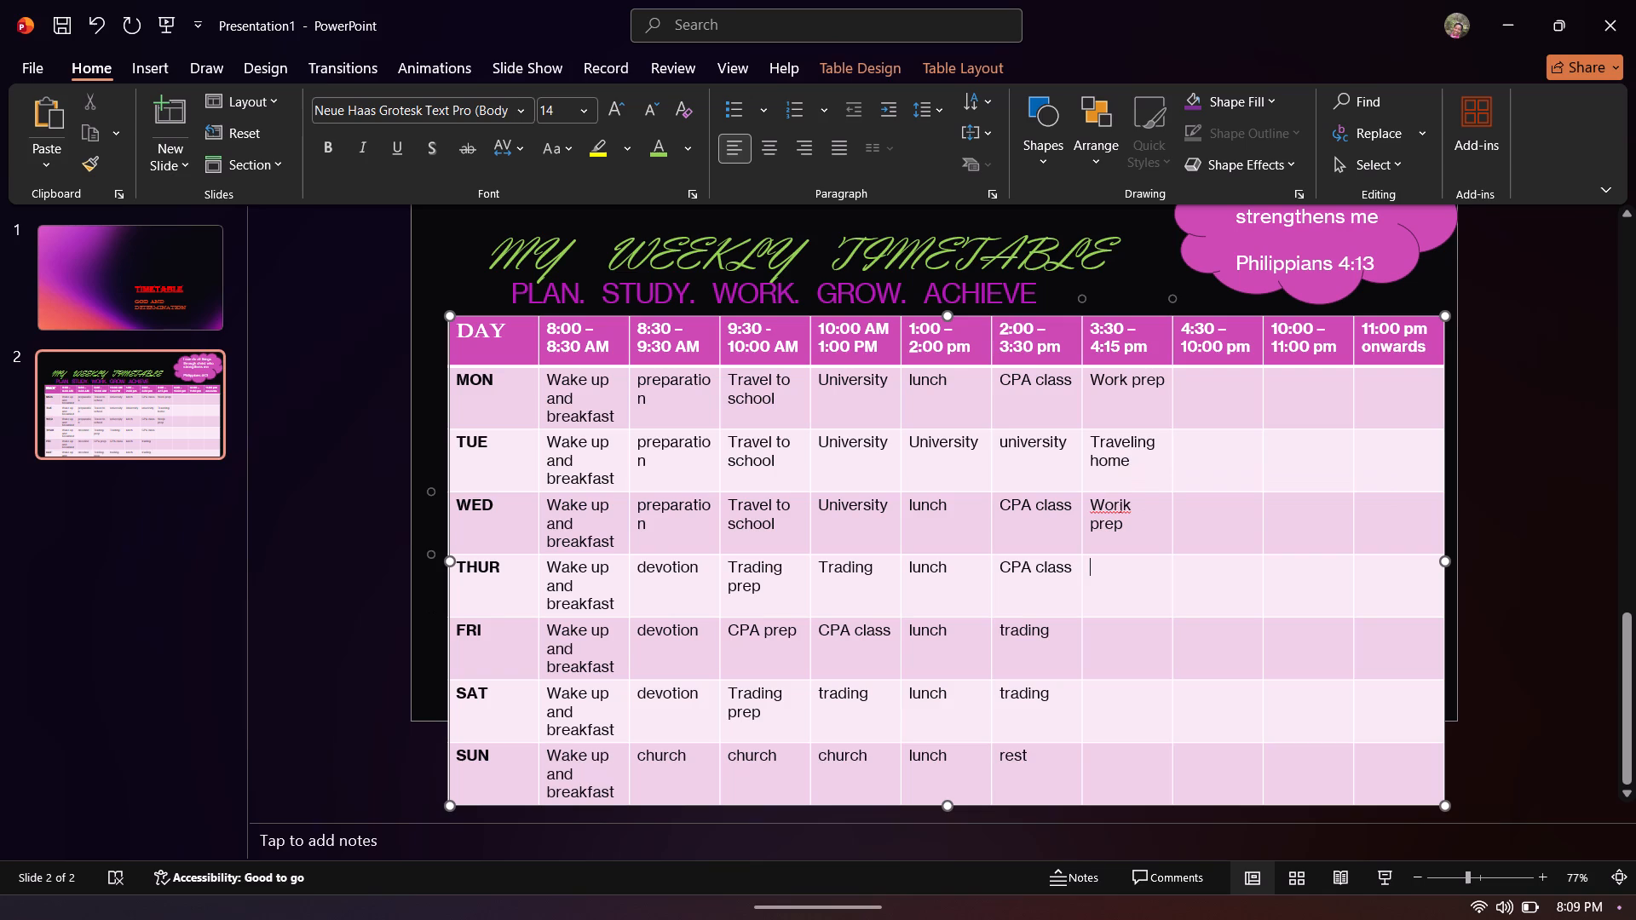
left_click(1137, 504)
key("BackSpace")
key("BackSpace")
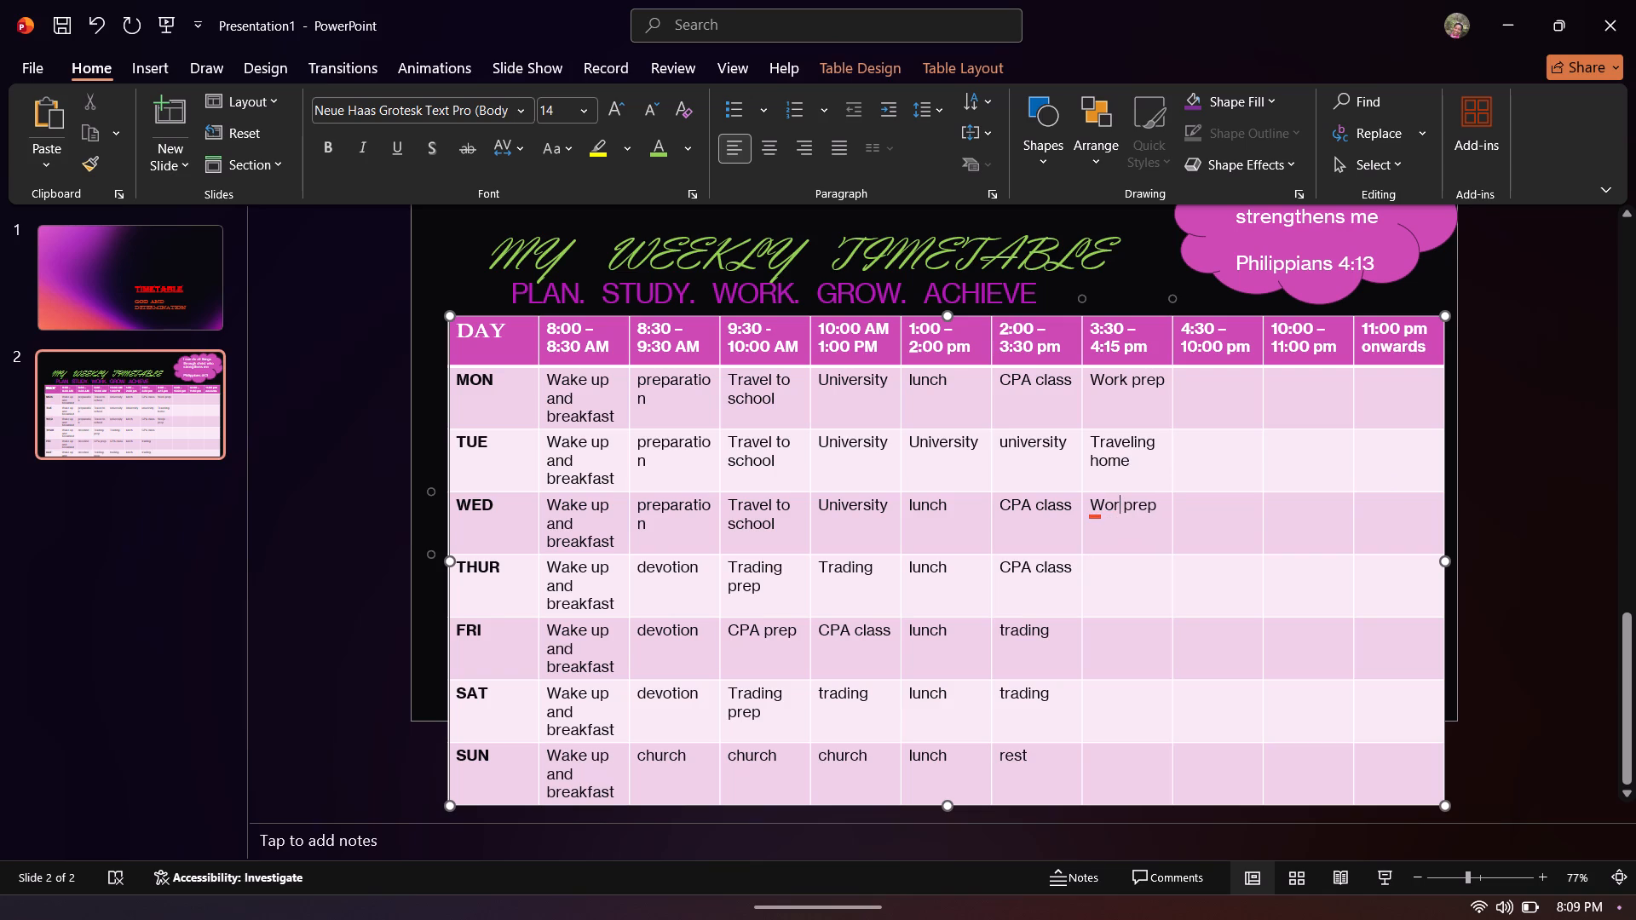
key("k")
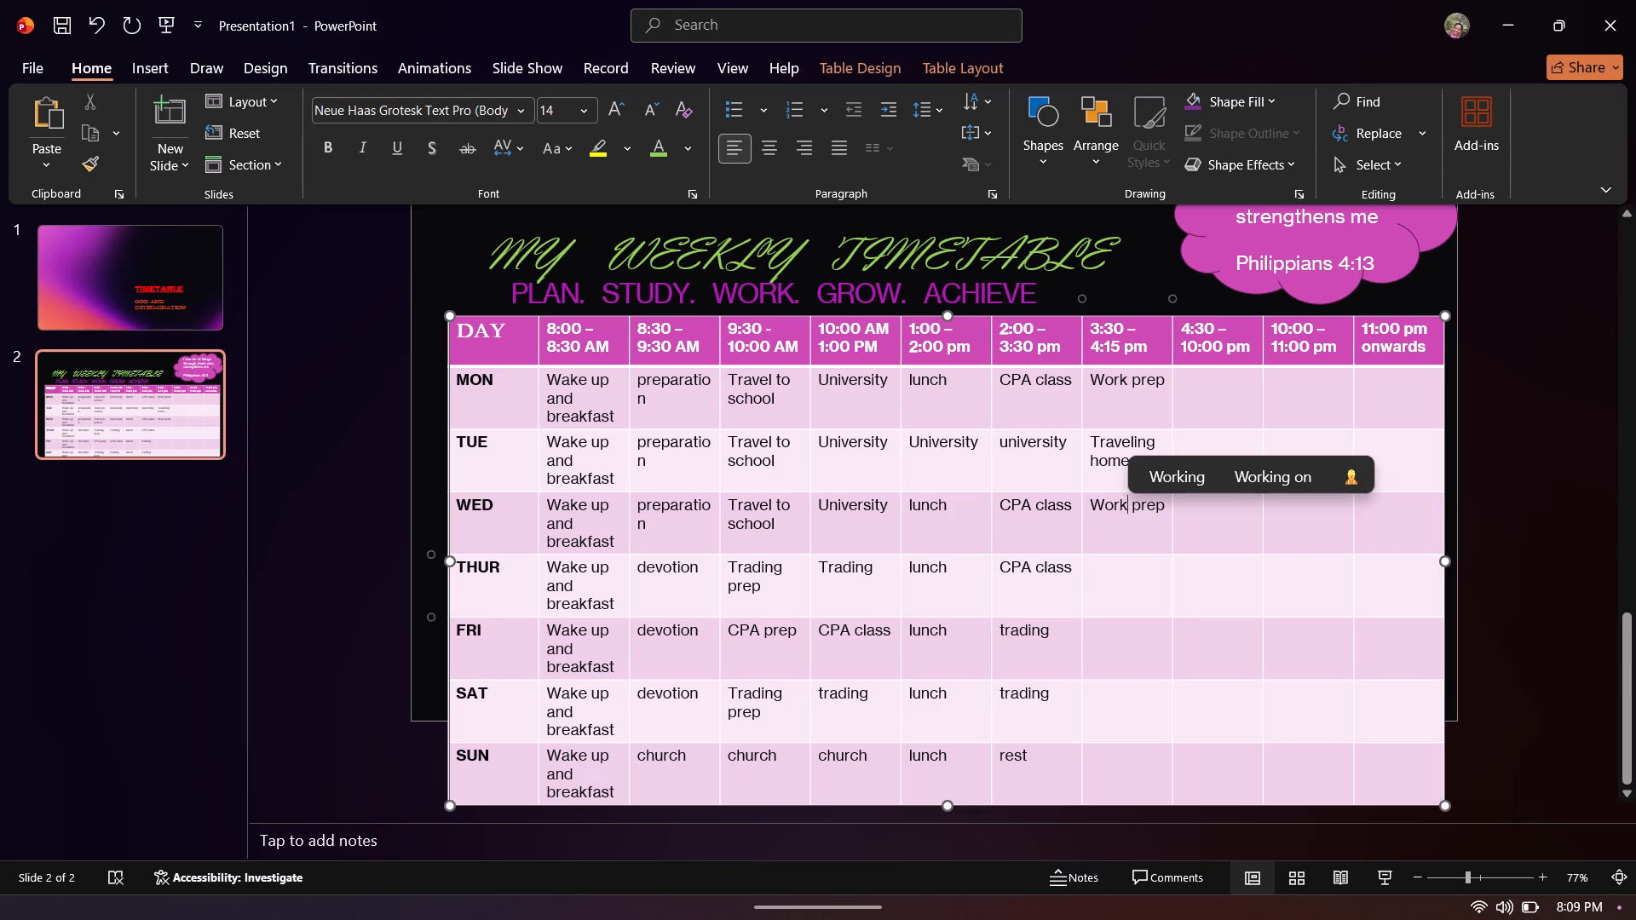
Enter "rest" in the 3:30 – 4:15 pm cells for Thursday and Friday.
left_click(1103, 568)
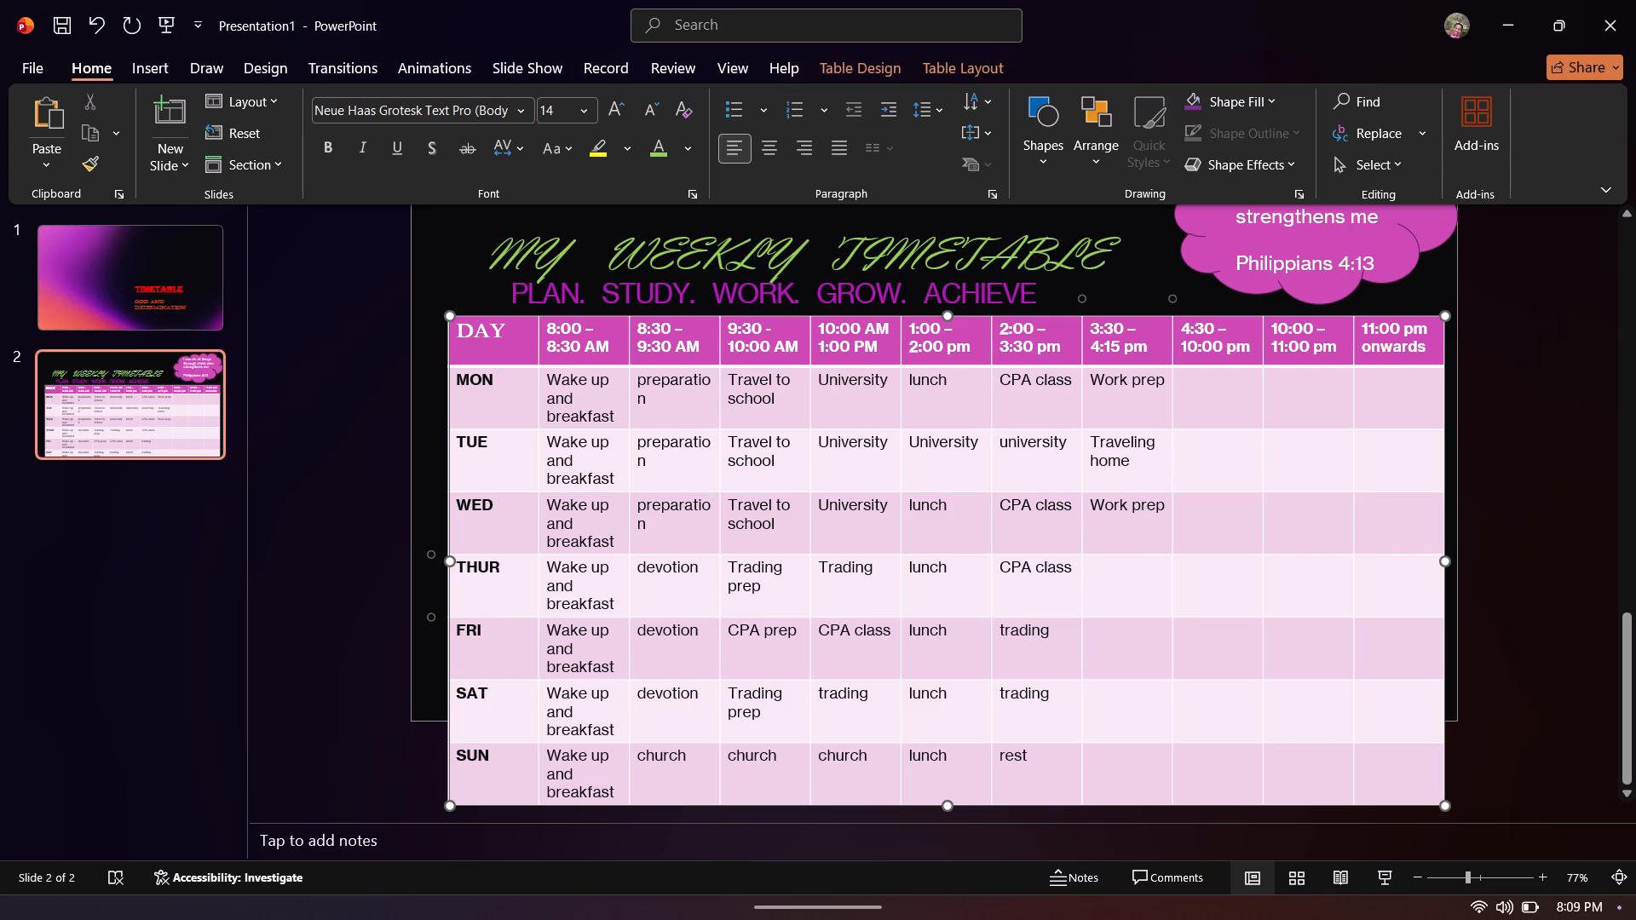
left_click(1101, 699)
left_click(1105, 575)
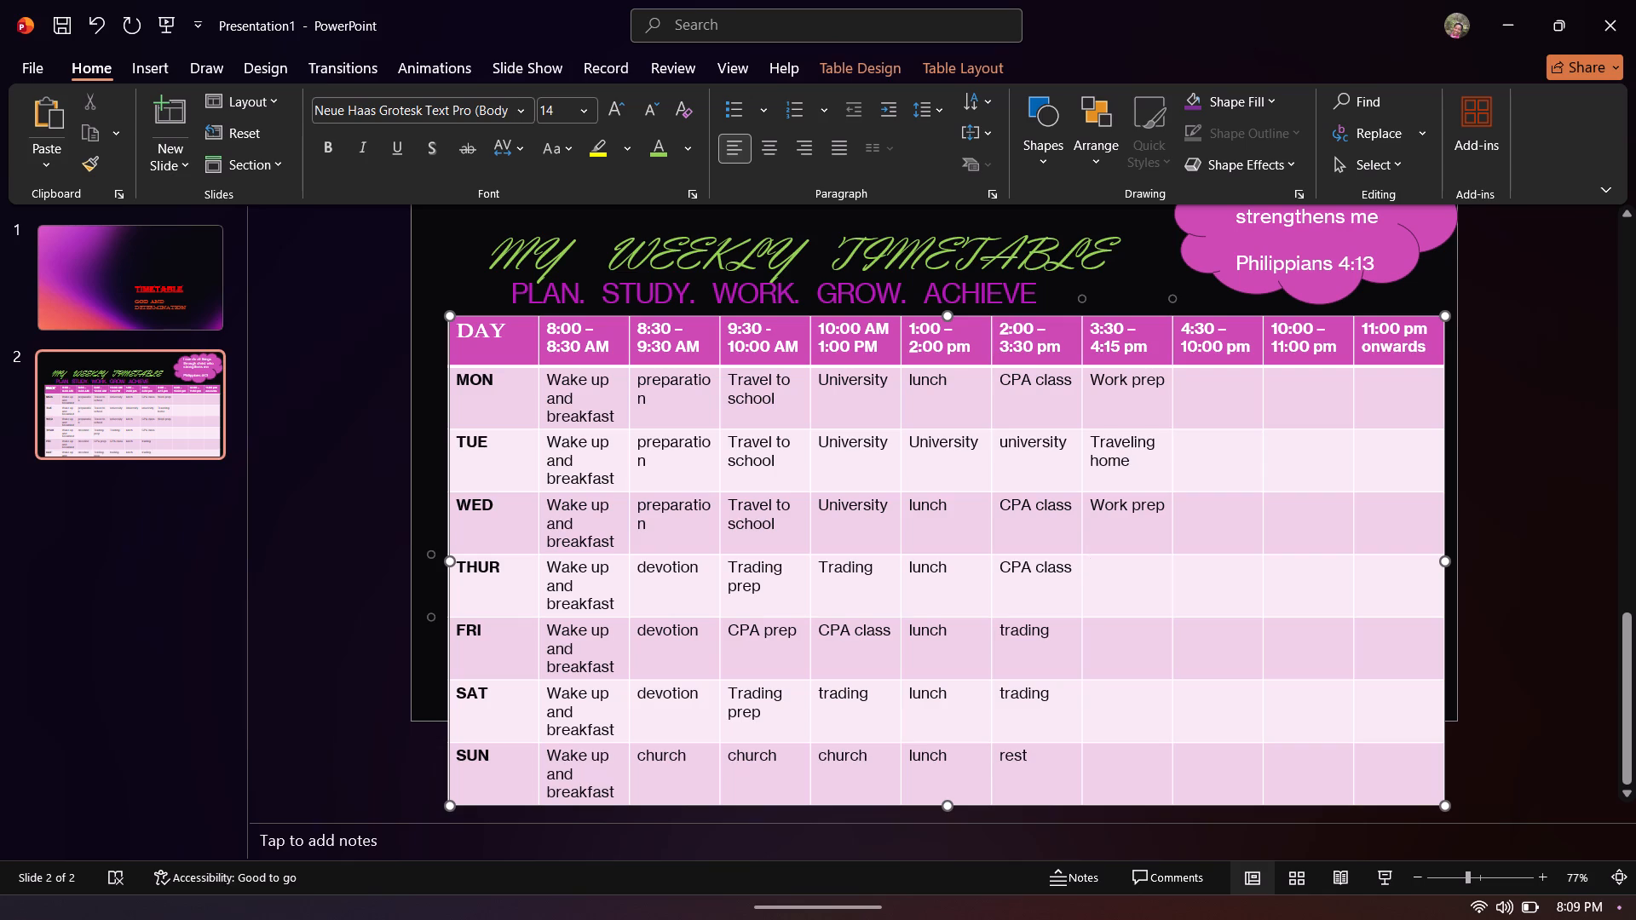
type("rest")
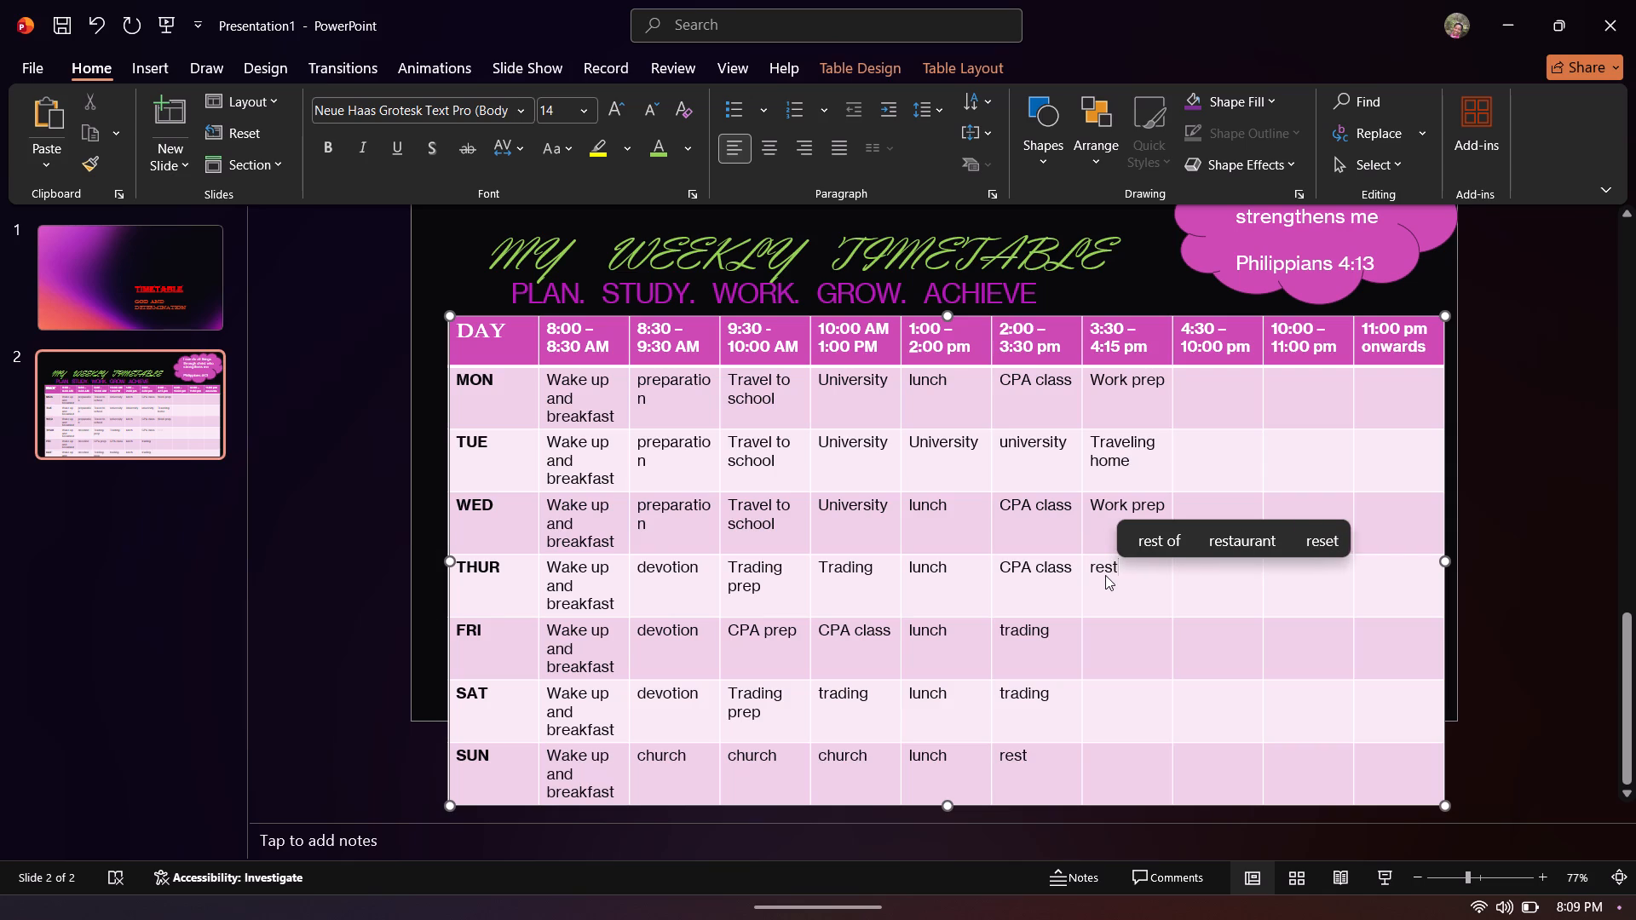
left_click_drag(1112, 624, 1106, 639)
left_click(1106, 639)
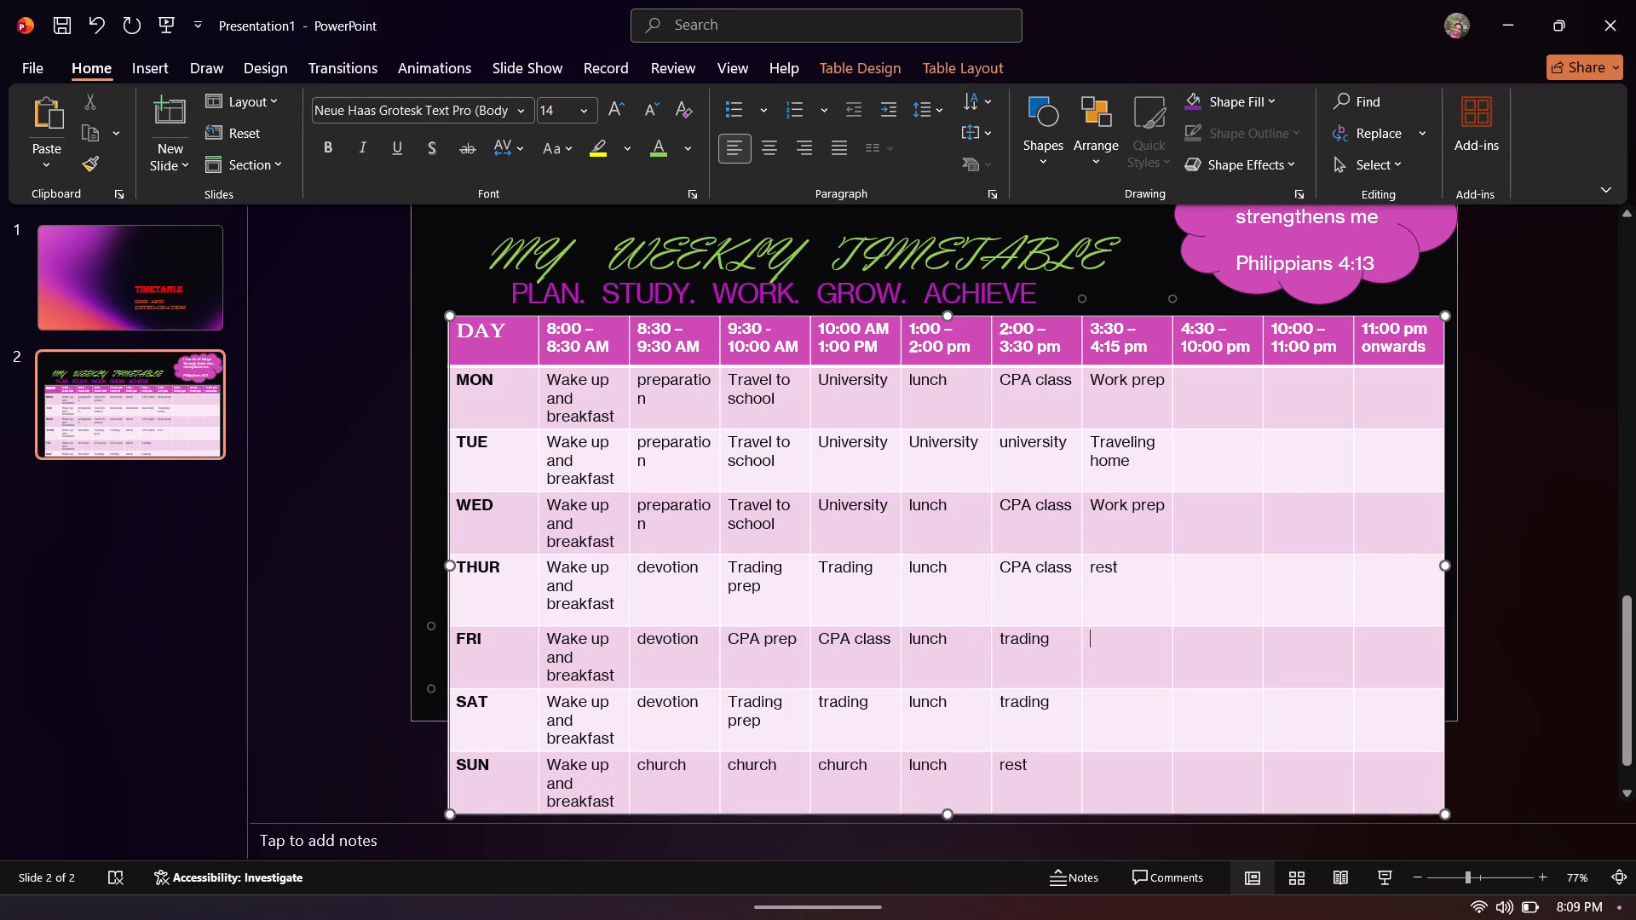
key("BackSpace")
type("res")
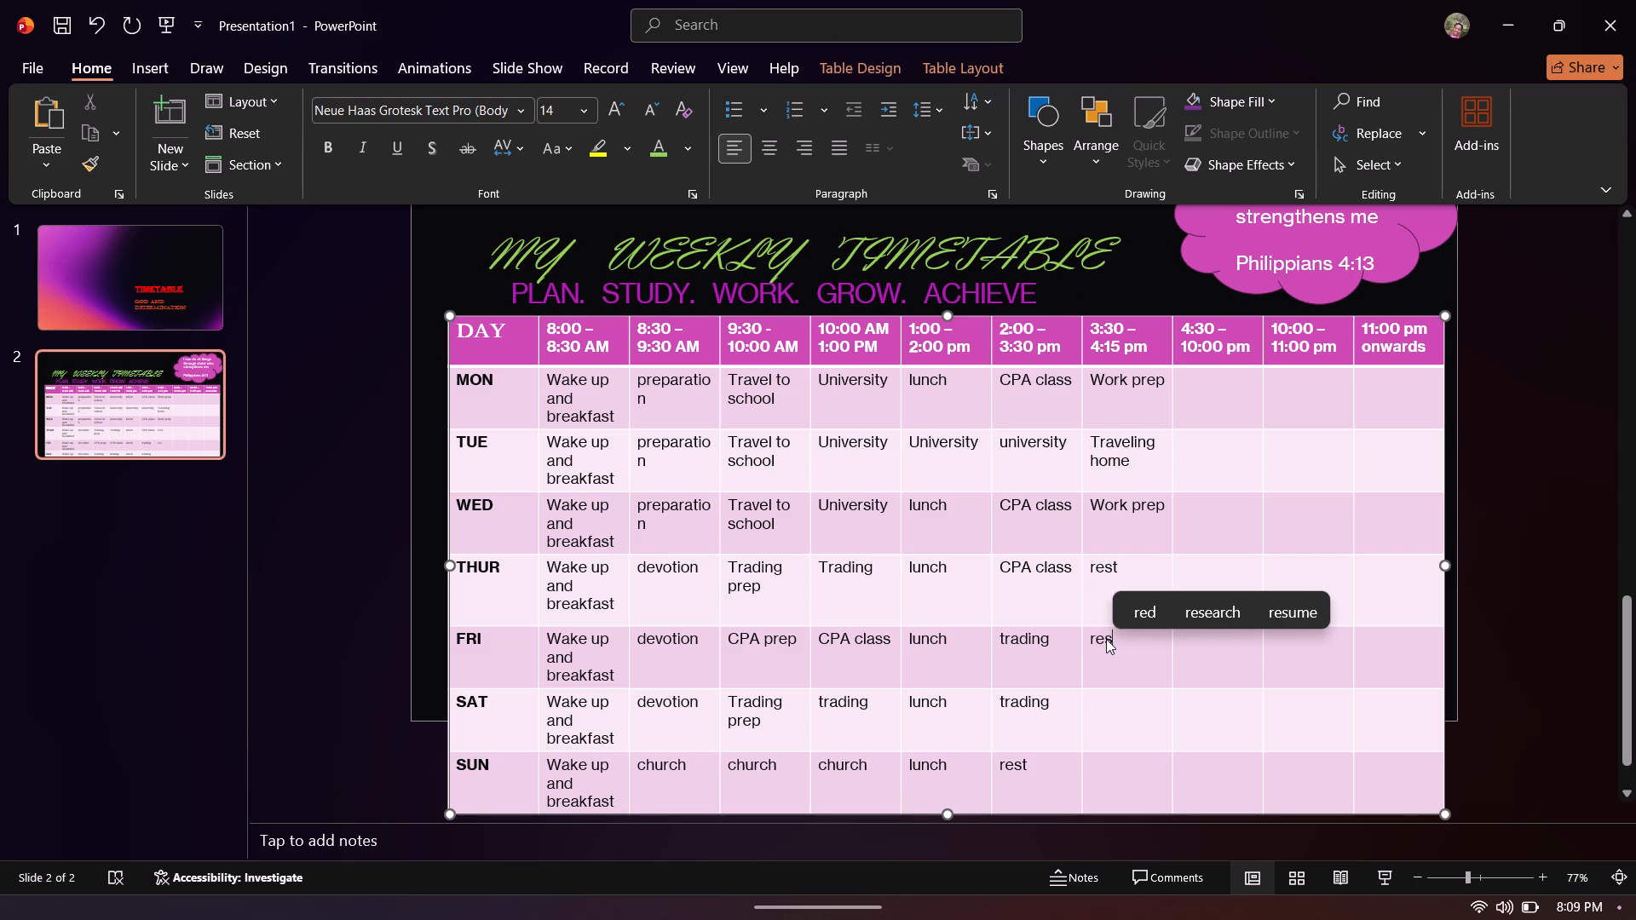
key("t")
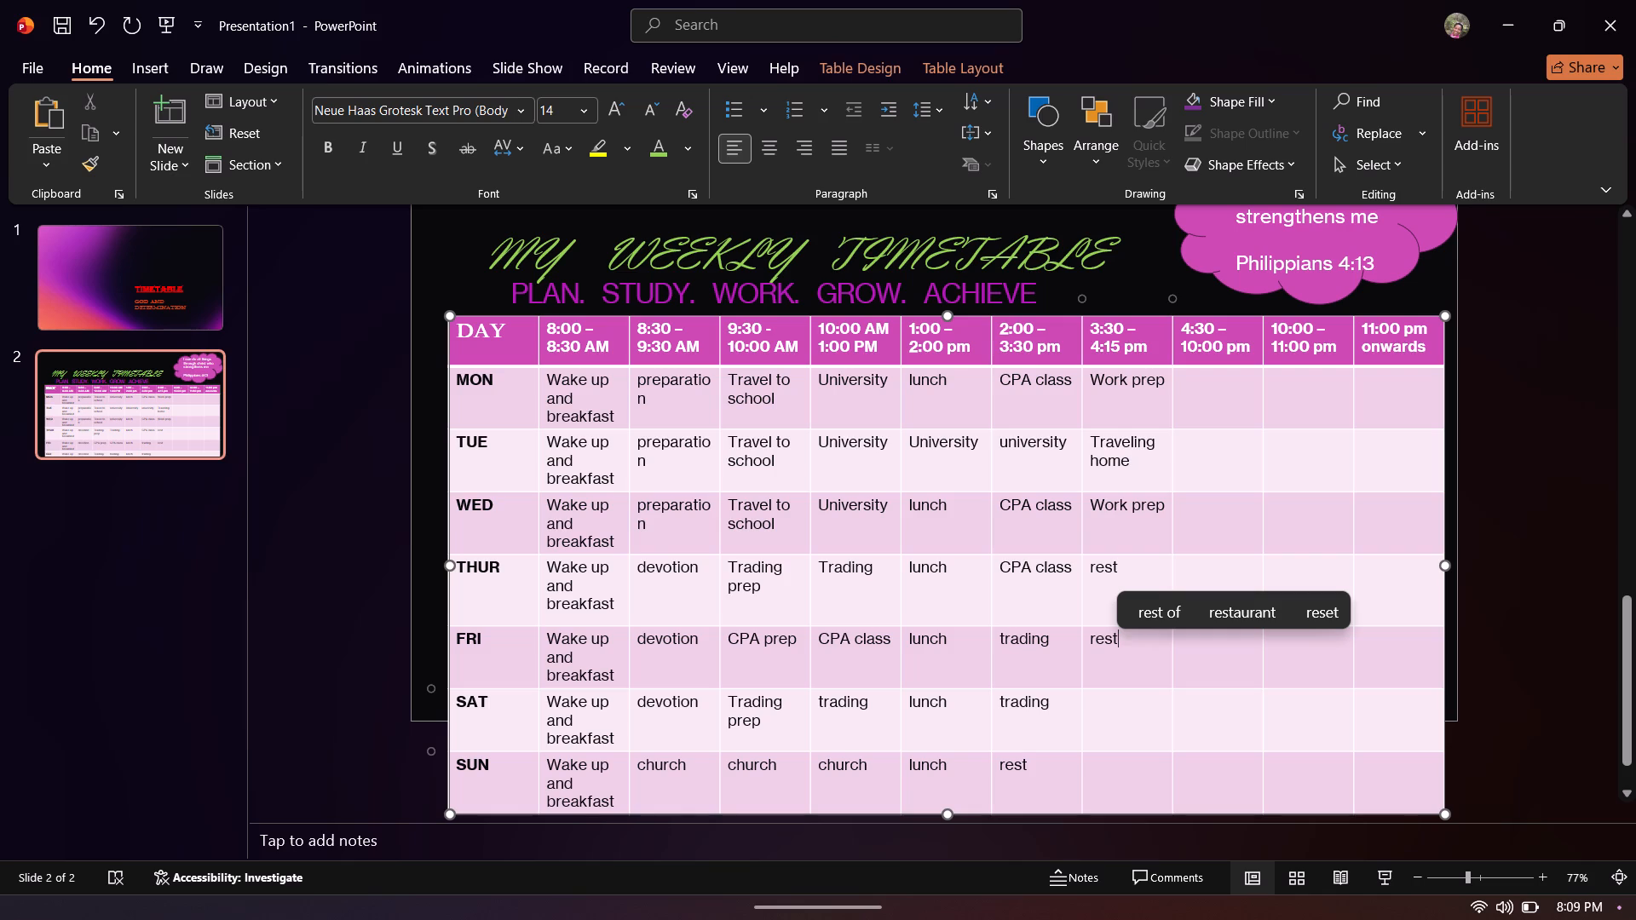
left_click(1103, 615)
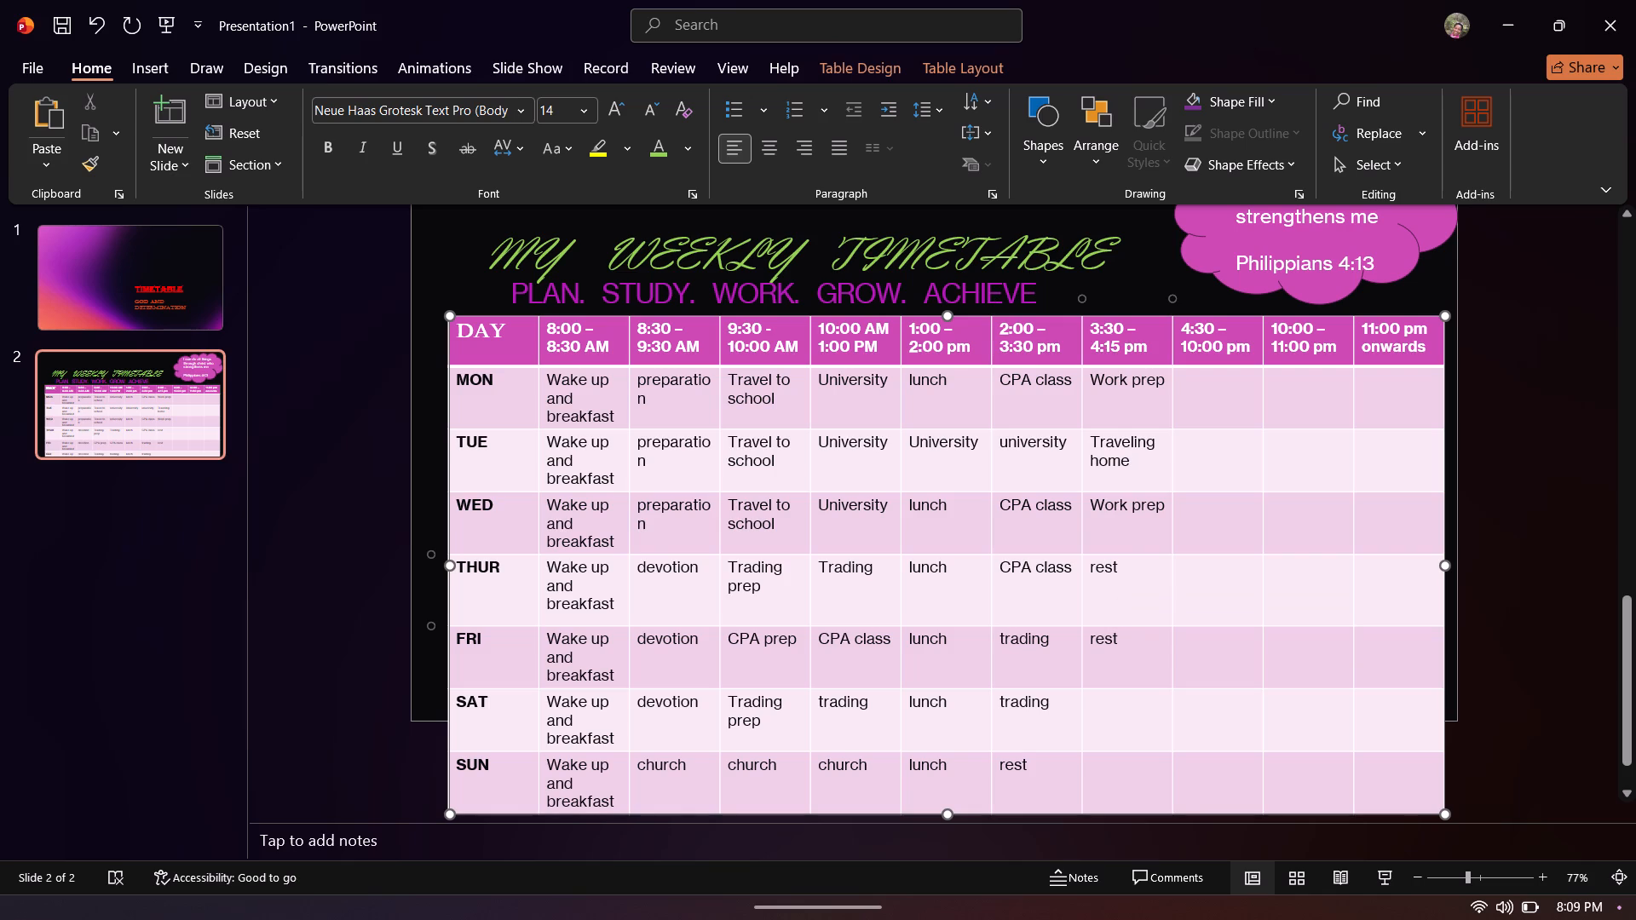
left_click(1103, 612)
left_click(1126, 612)
Enter "Work prep" in Saturday's 3:30 – 4:15 pm cell.
left_click(1095, 707)
type("work prep")
Enter "Work prep" in Sunday's 3:30 – 4:15 pm cell, correcting the typing errors.
left_click(1097, 754)
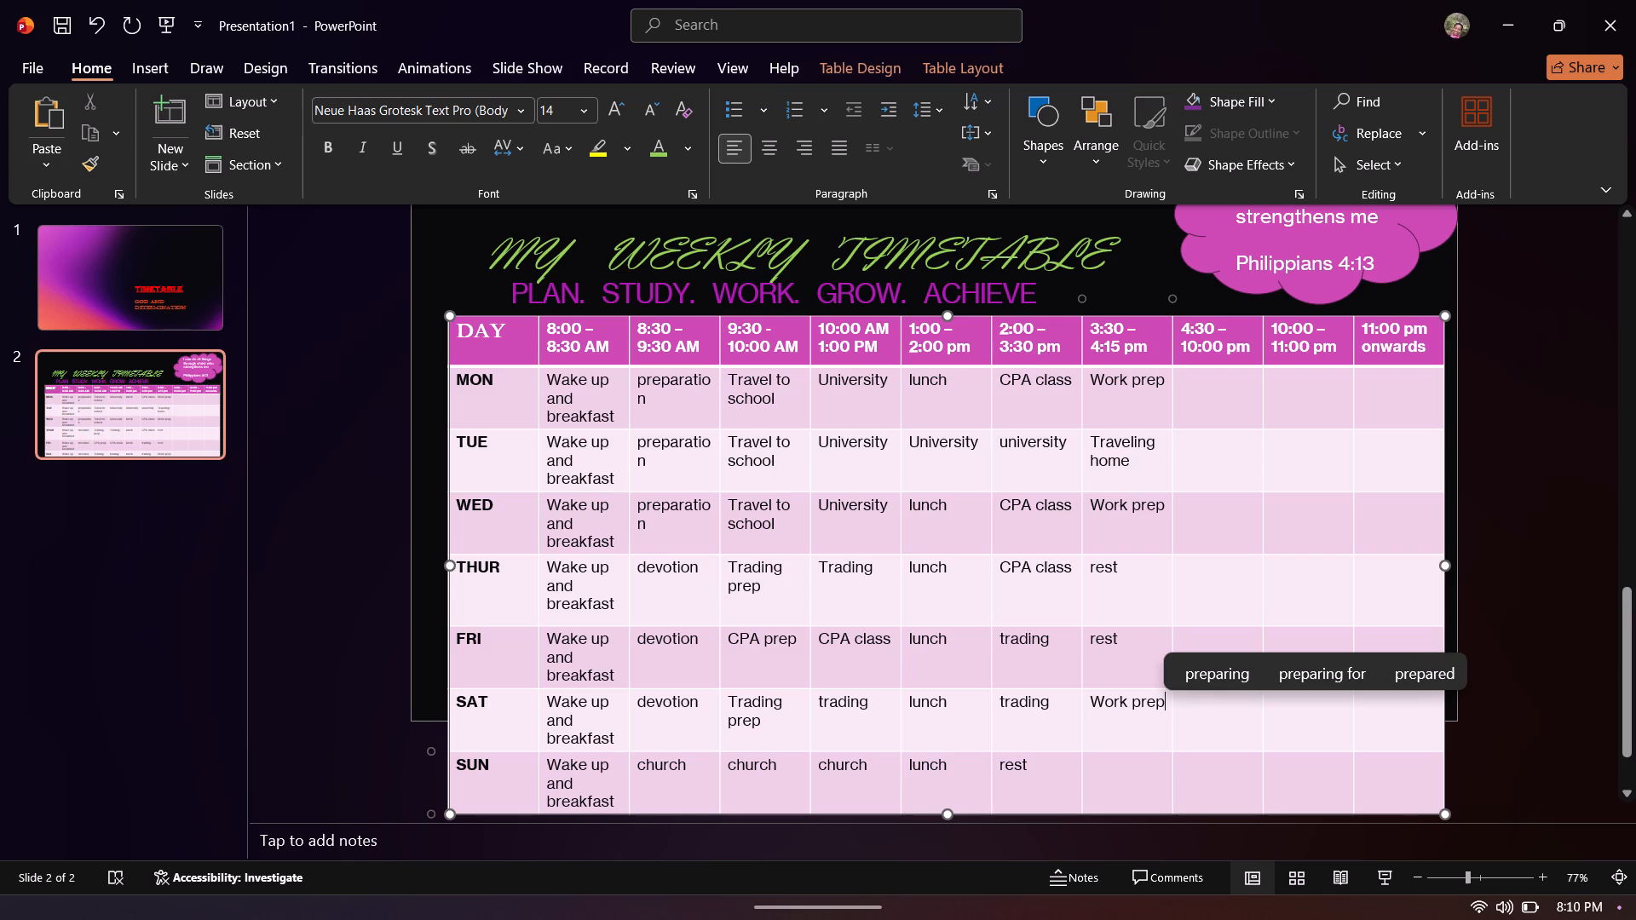
left_click(1093, 766)
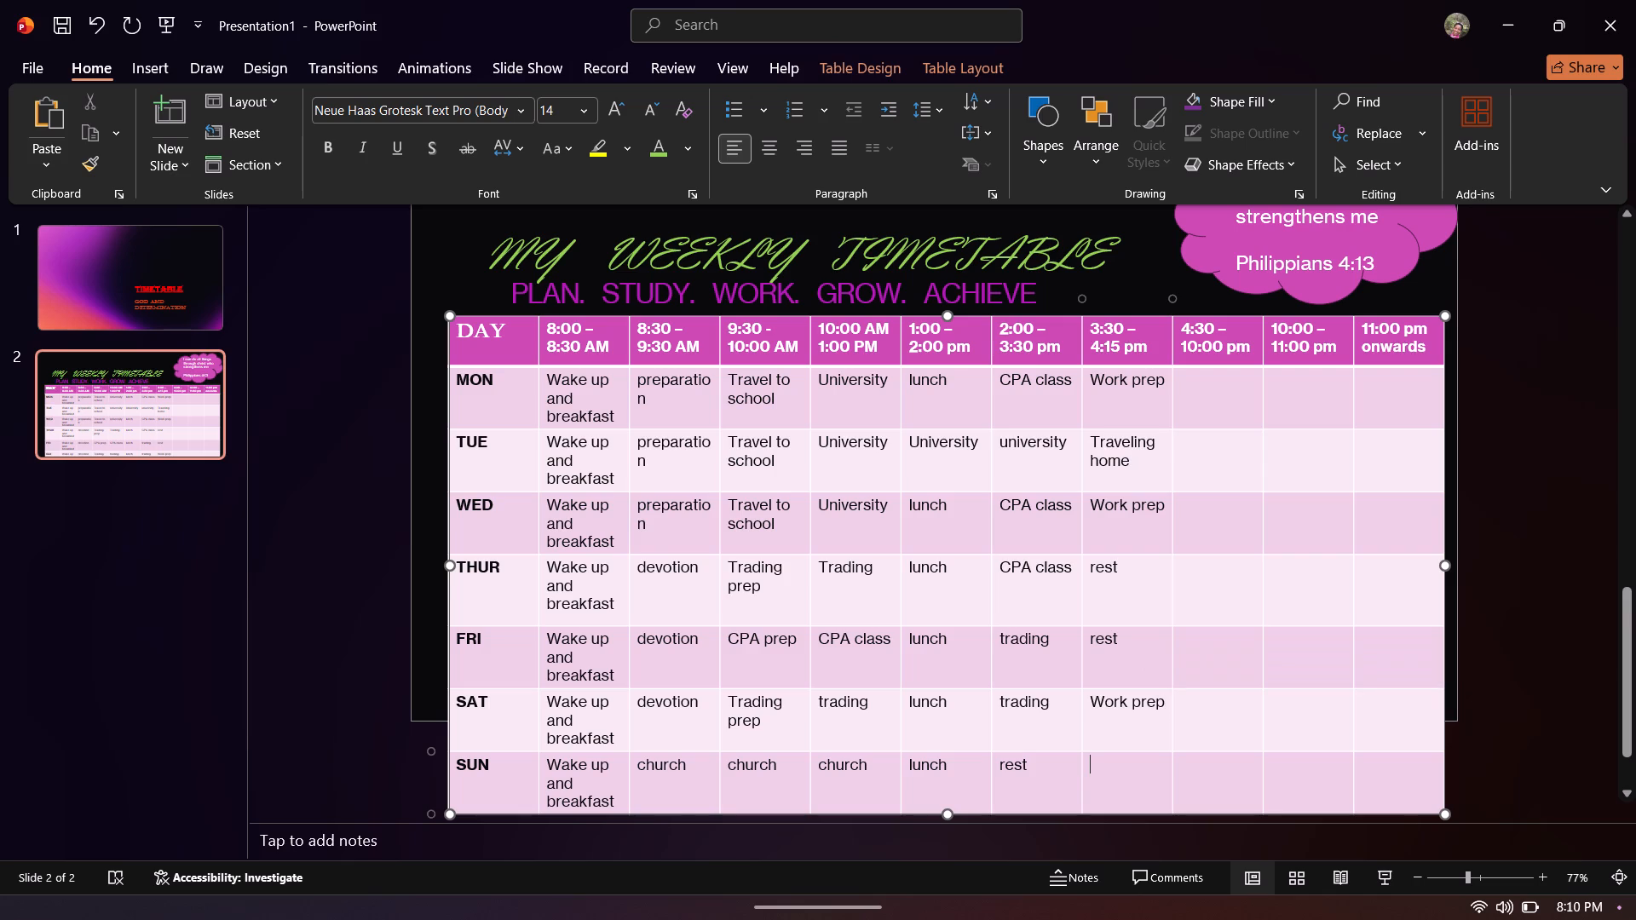
key("w")
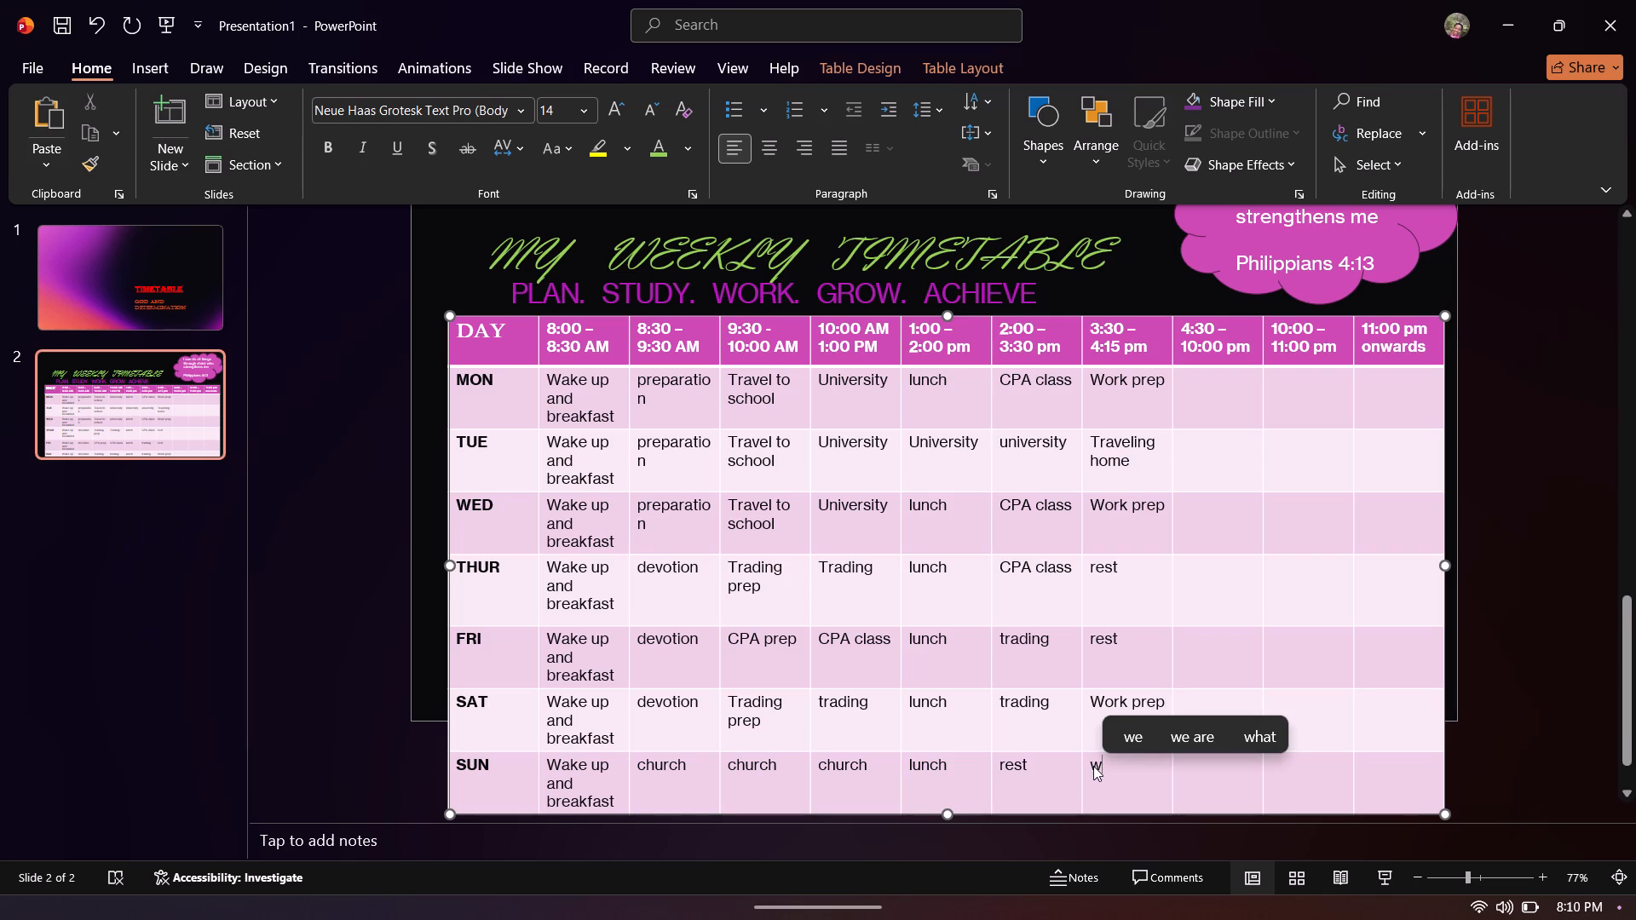
type("work prep")
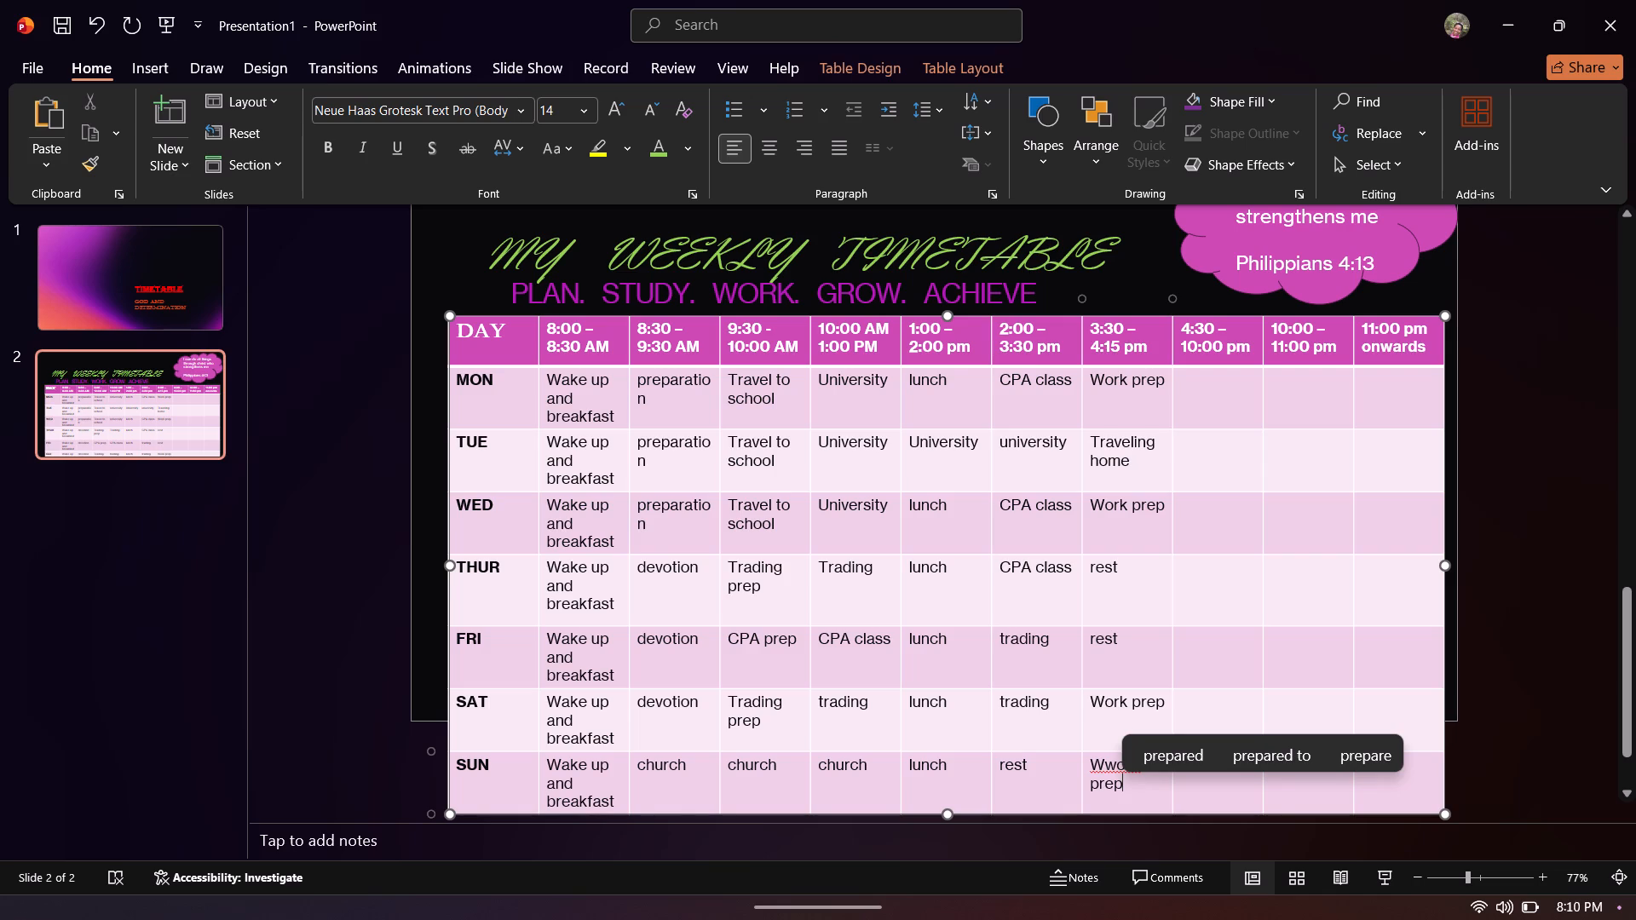
key("BackSpace")
key("BackSpace")
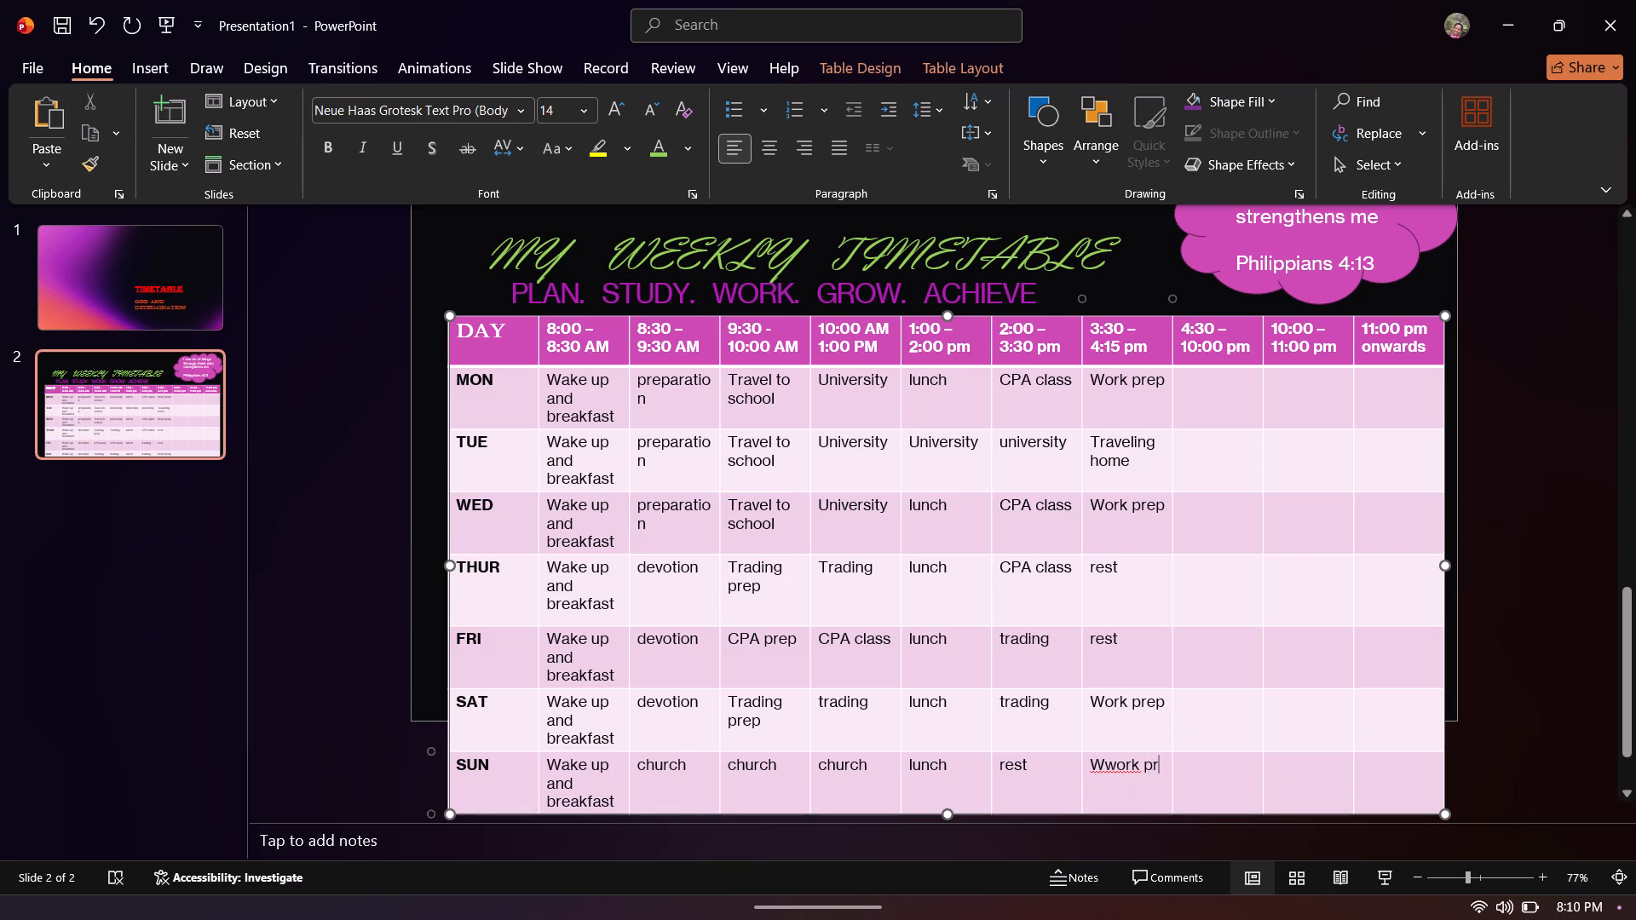
key("BackSpace")
key("BackSpace")
key("BackSpace")
key("BackSpace")
key("BackSpace")
key("BackSpace")
key("BackSpace")
type("ork")
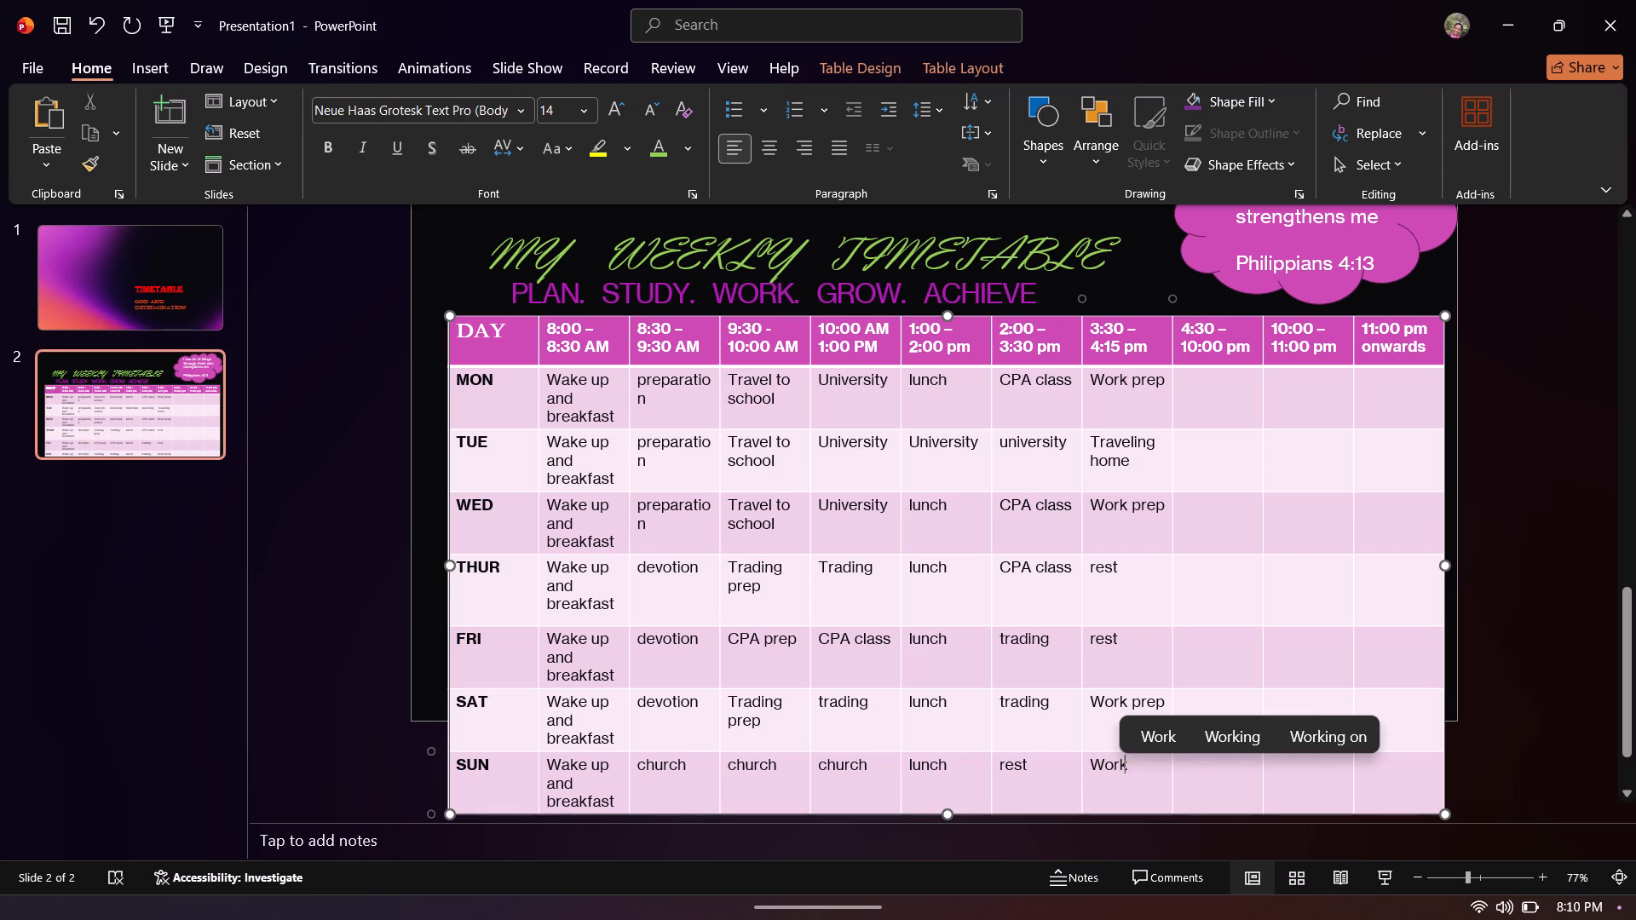
key("space")
type("preo")
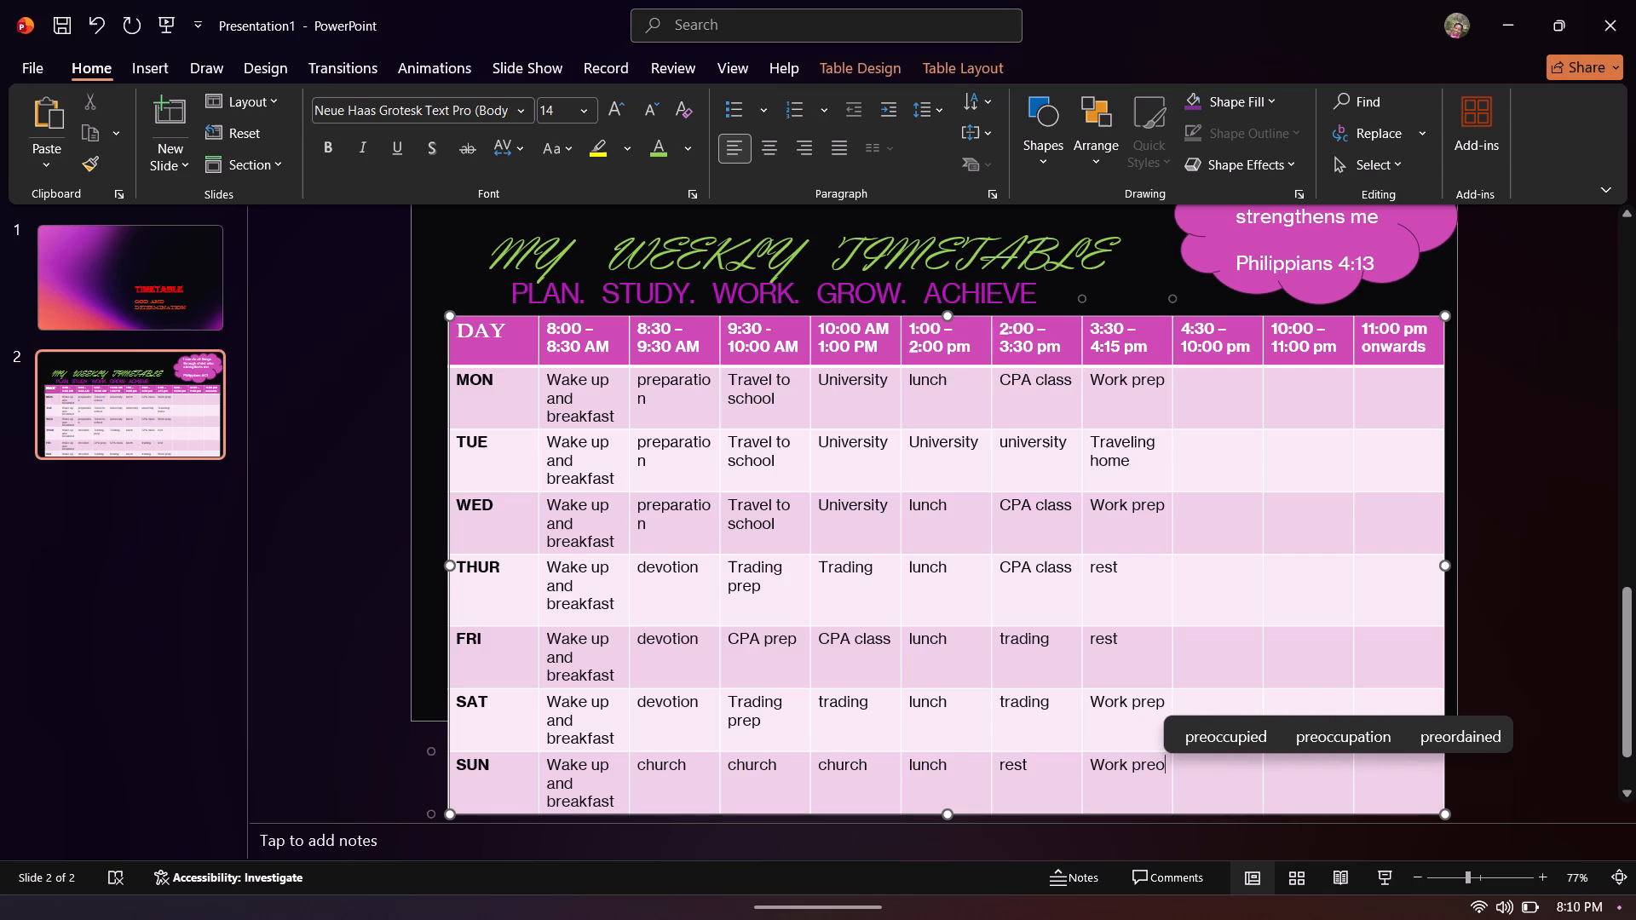
key("BackSpace")
key("p")
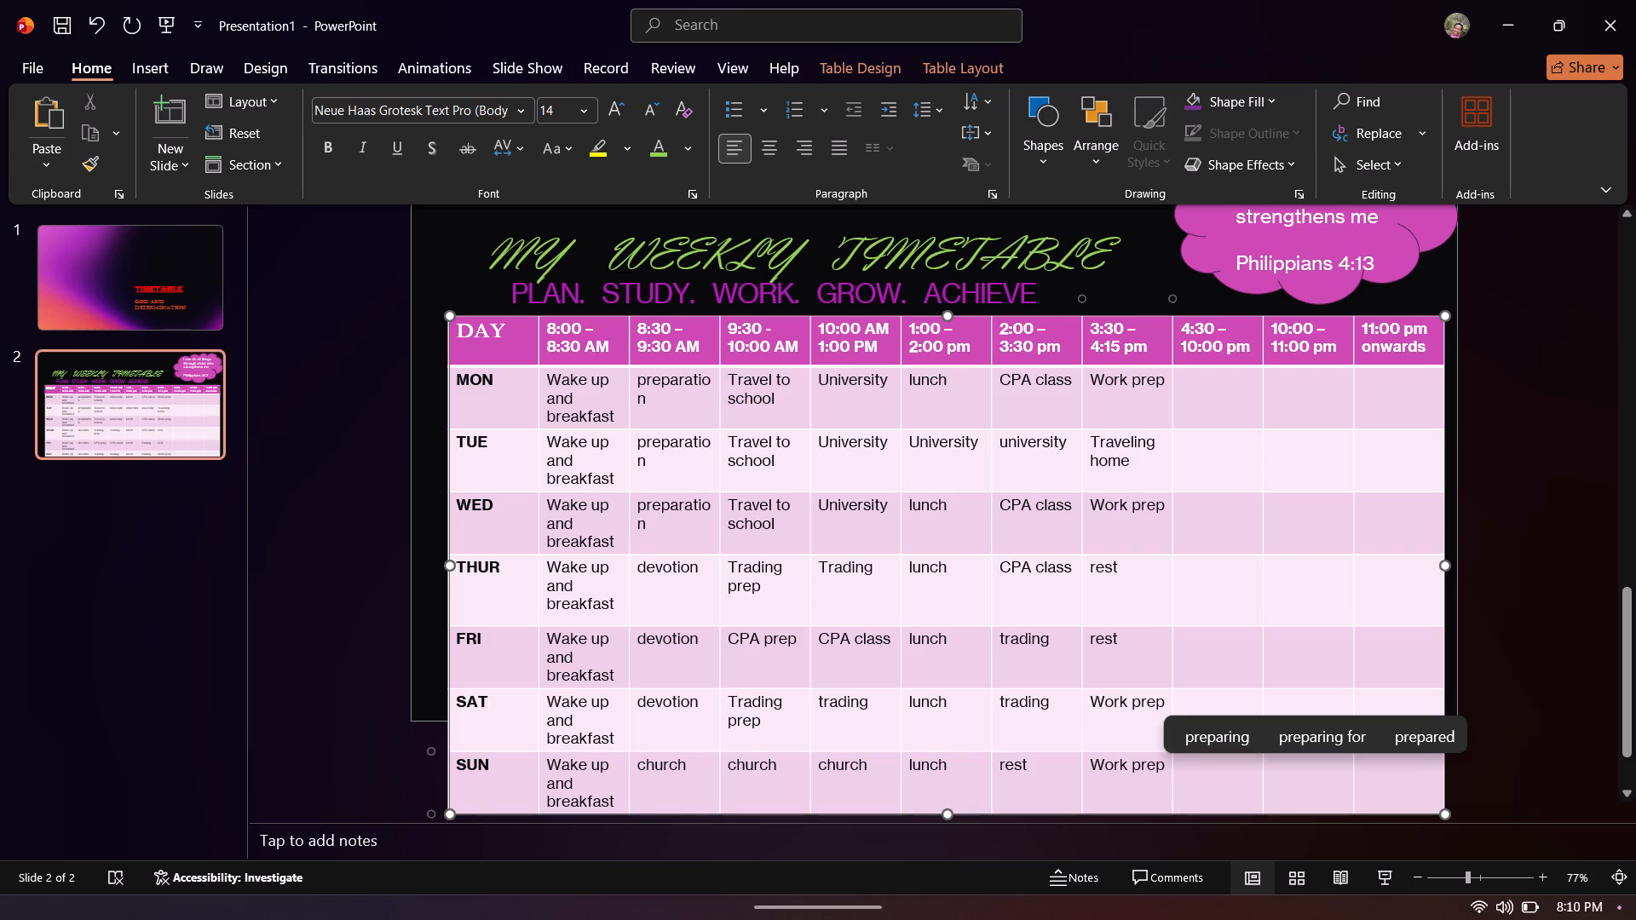
Enter "work" in the 4:30 – 10:00 pm cells for Monday, Tuesday, Wednesday, Saturday and Sunday.
left_click(1190, 388)
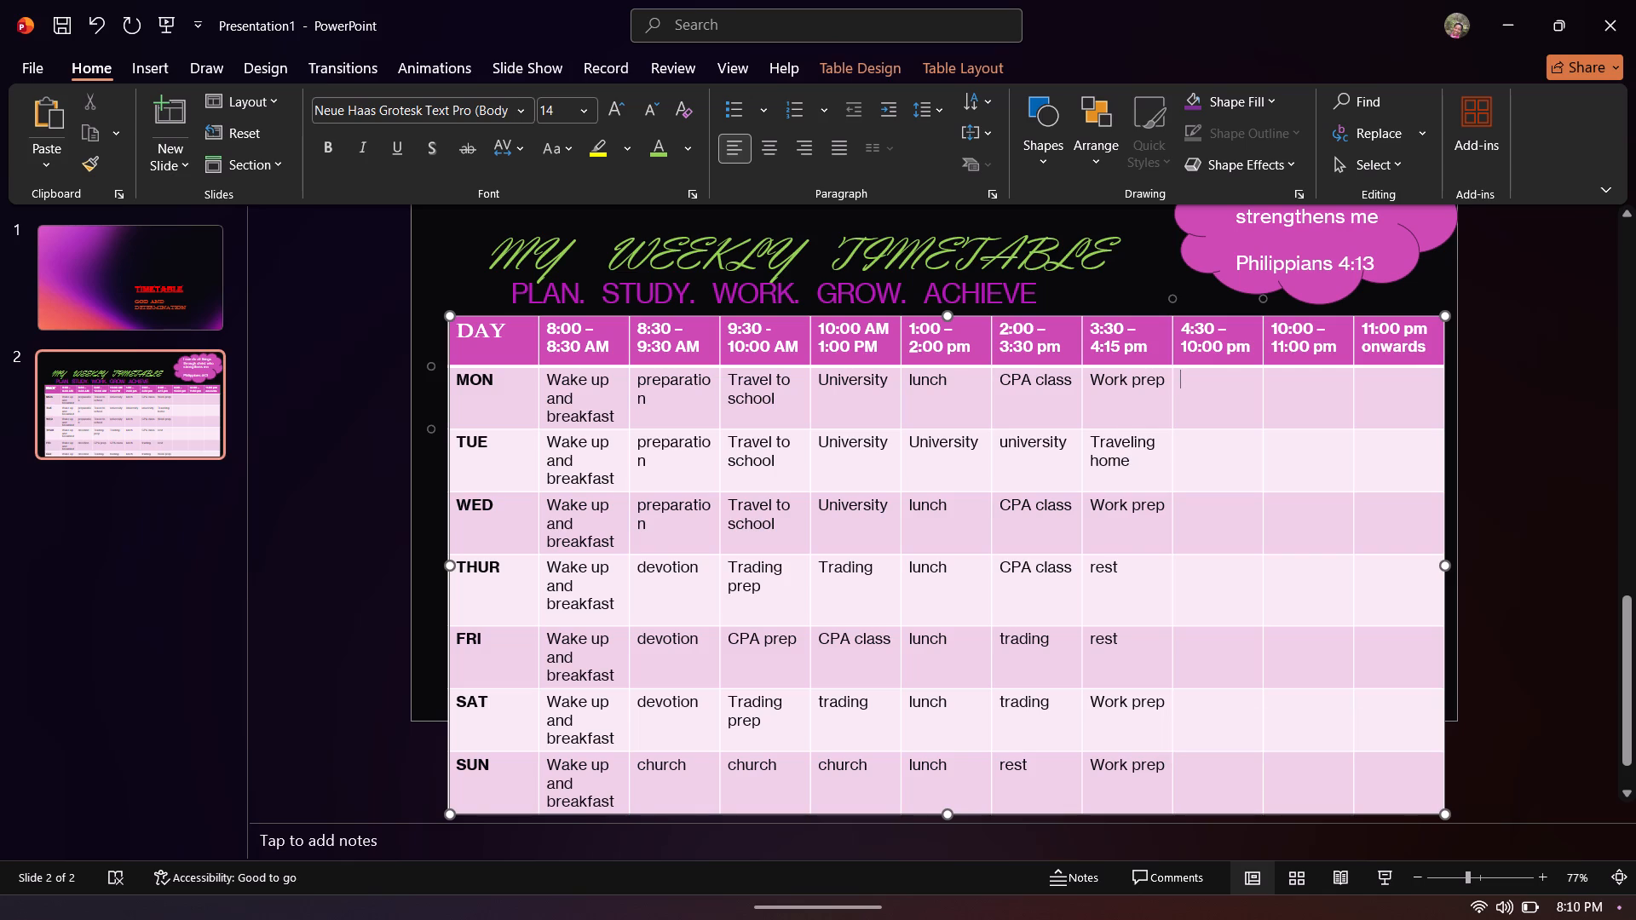
type("work")
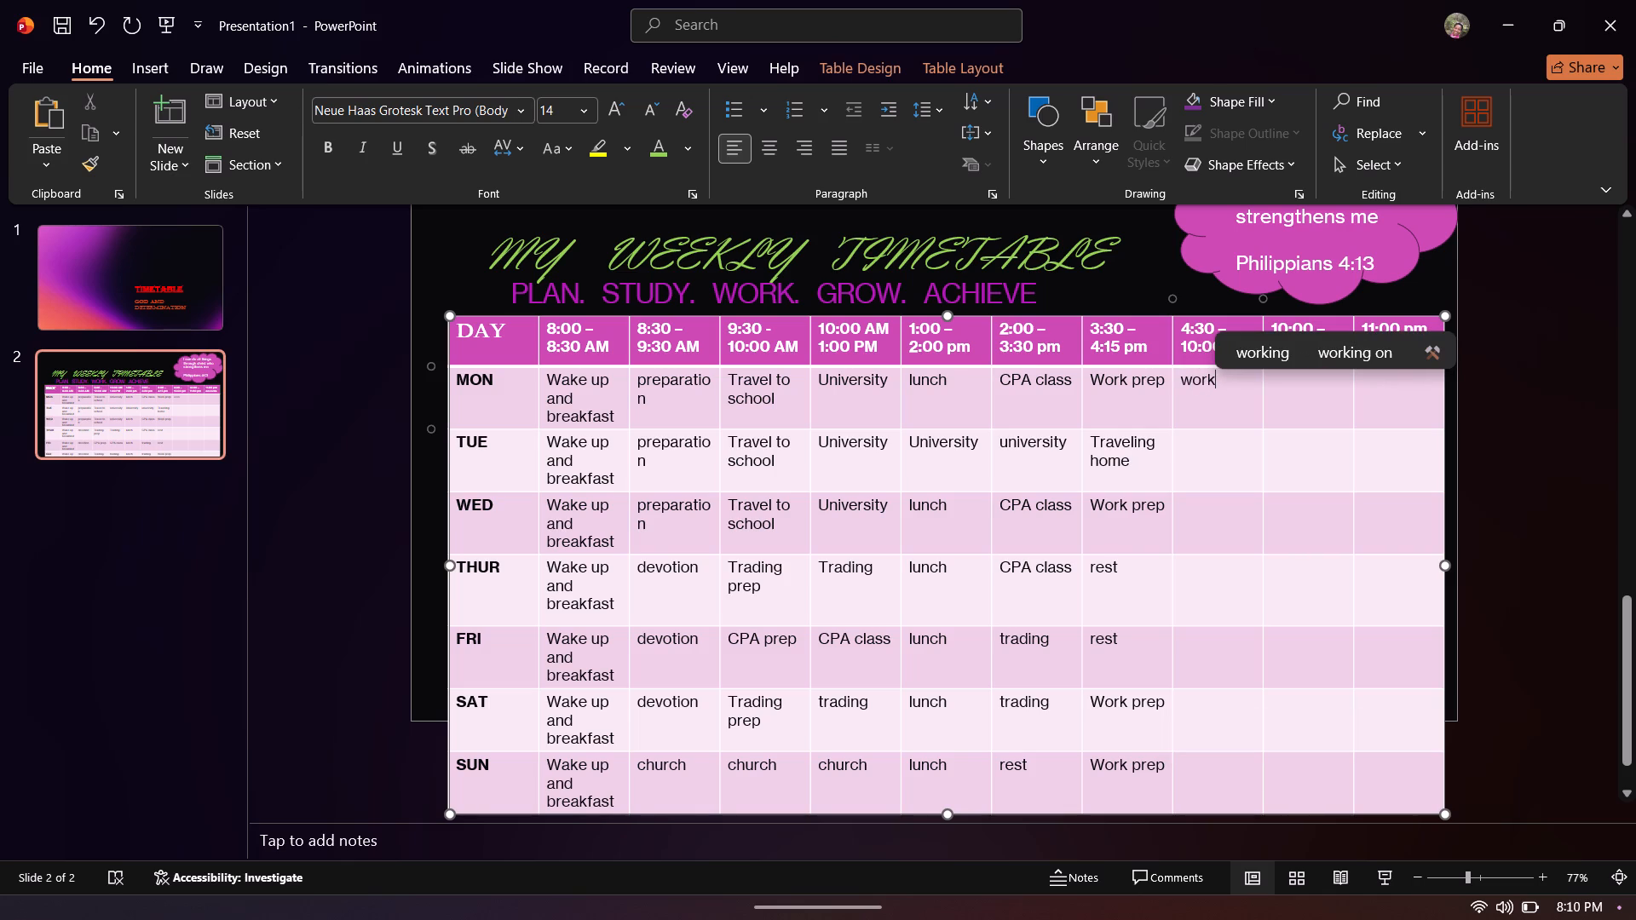
left_click(1192, 457)
type("work")
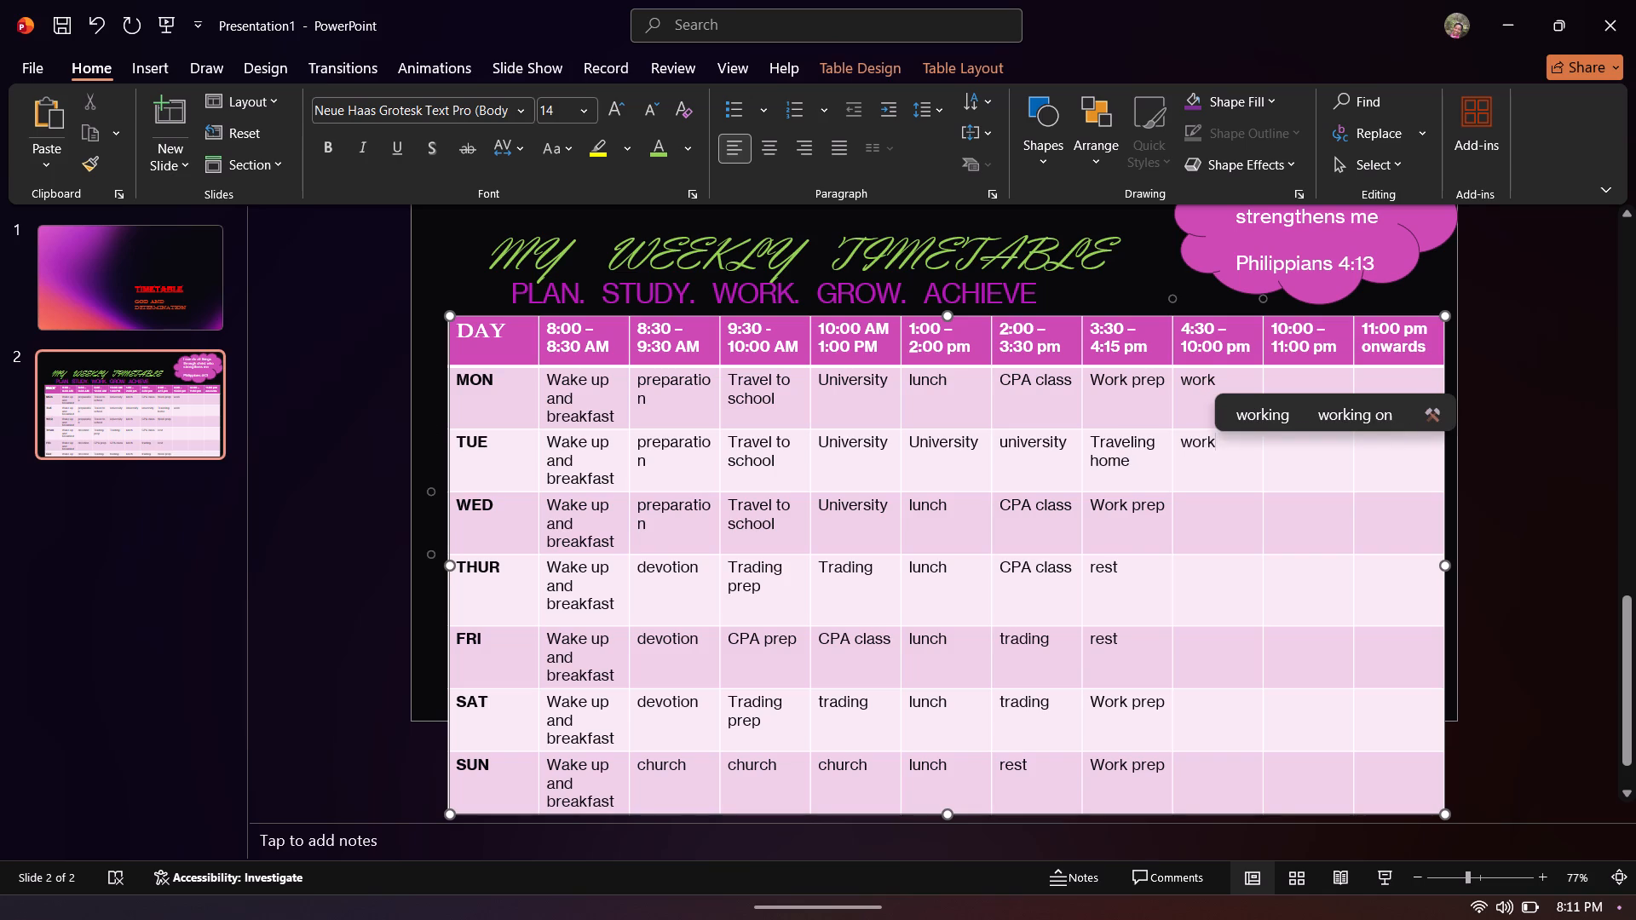
left_click(1192, 532)
type("work")
left_click(1191, 650)
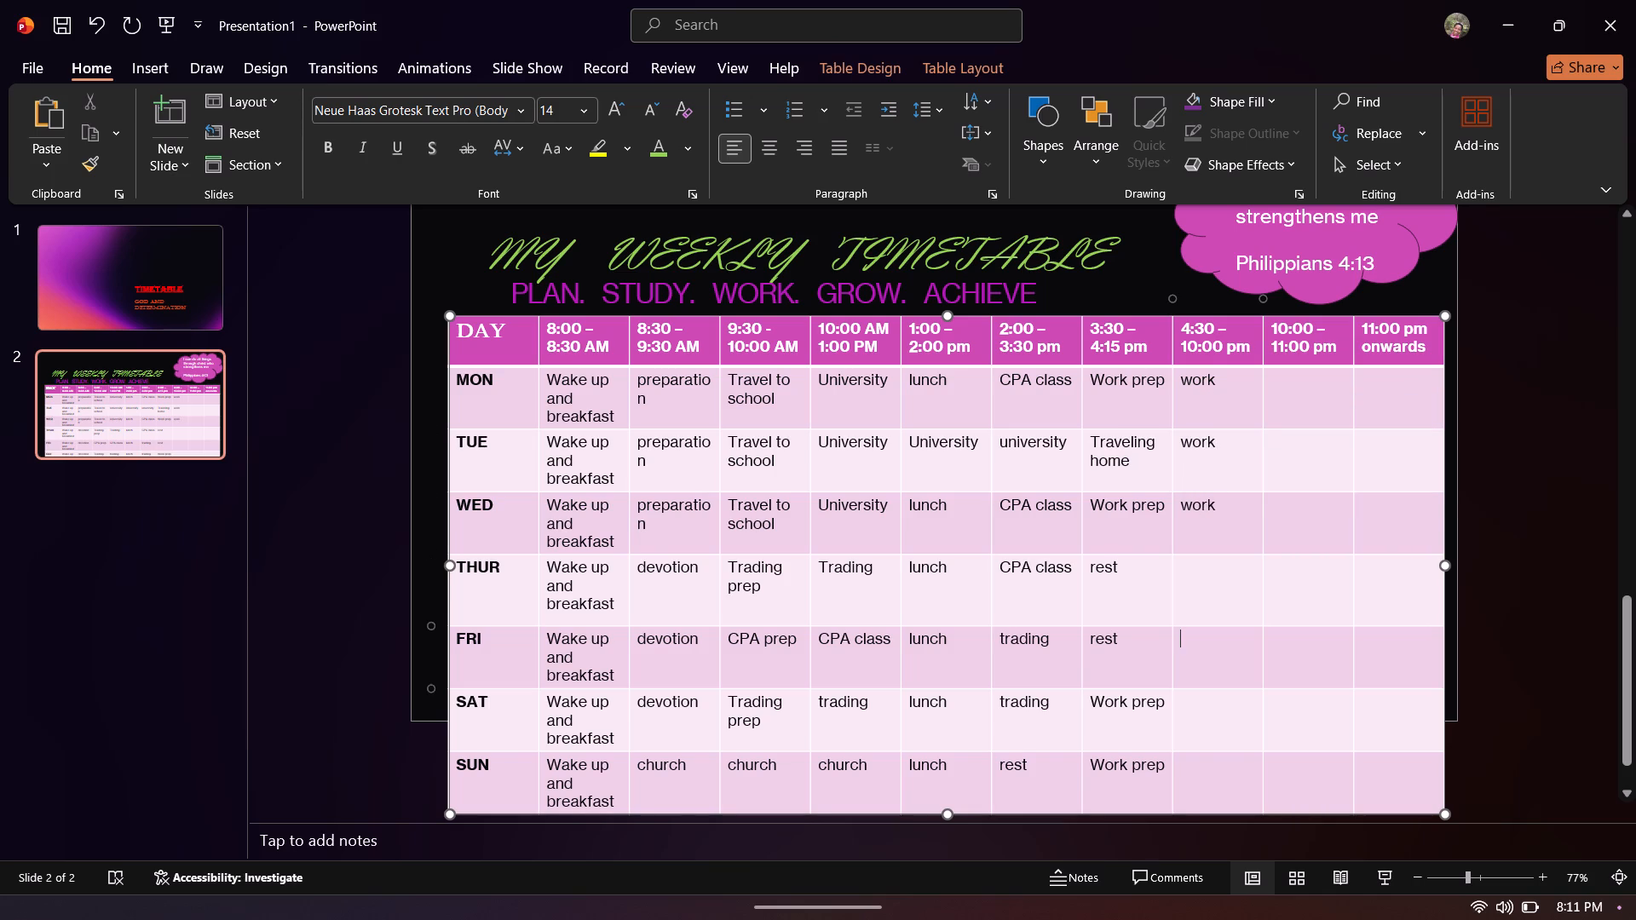
left_click(1184, 711)
type("work")
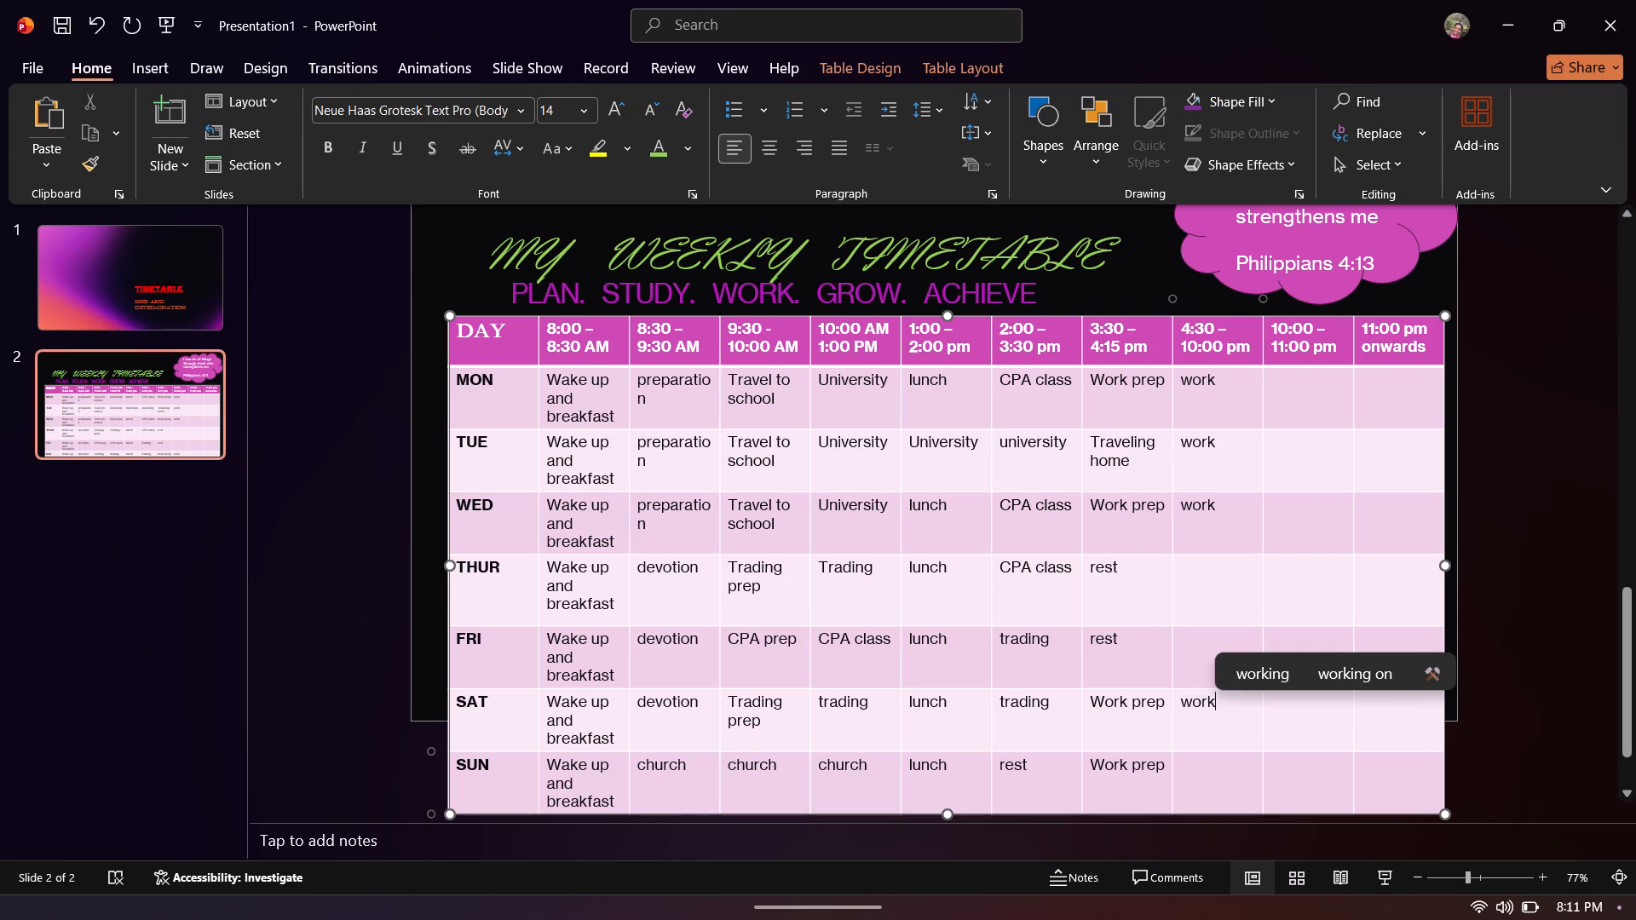
left_click(1199, 773)
type("work")
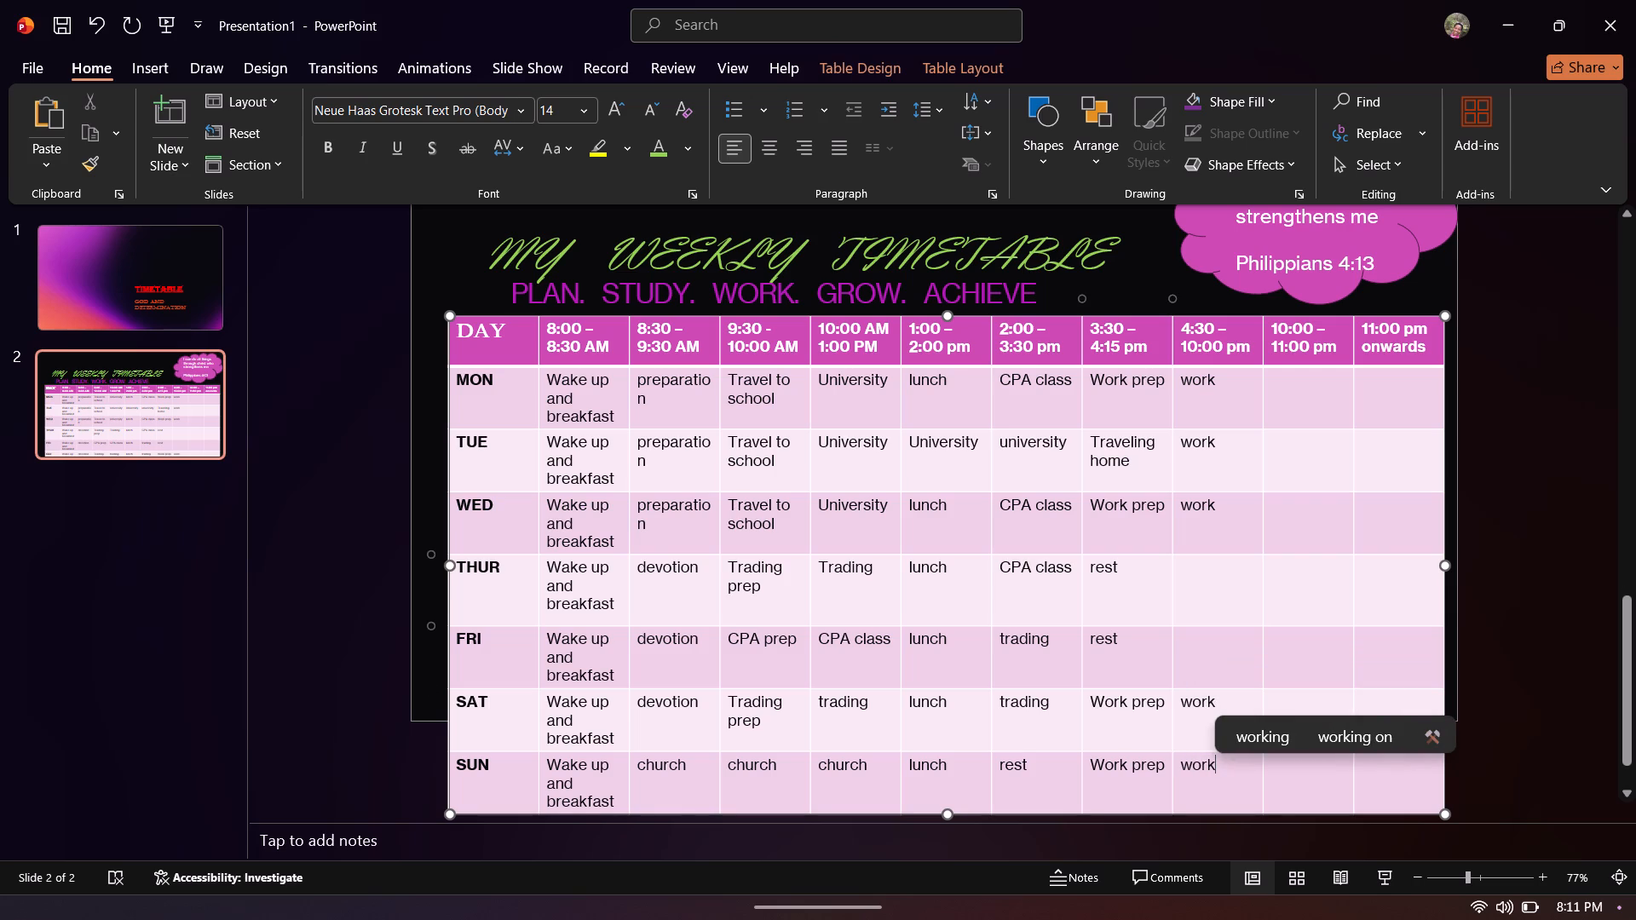
Enter "VA skills" in the 4:30 – 10:00 pm cells for Thursday and Friday.
left_click(1195, 578)
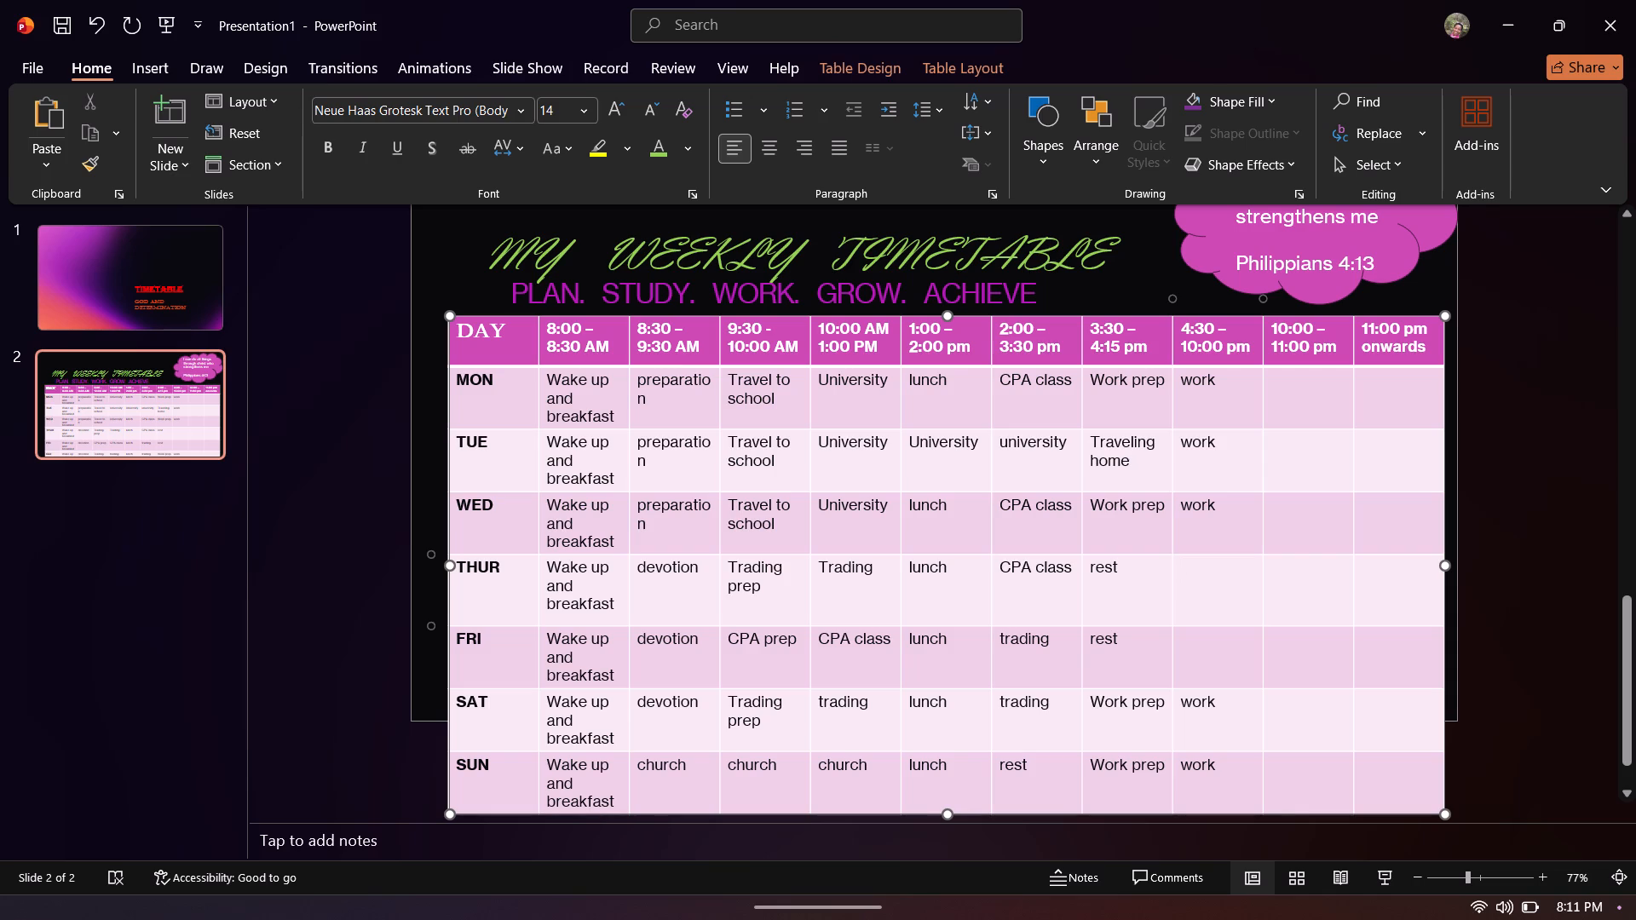
key("v")
key("BackSpace")
type("VA")
key("space")
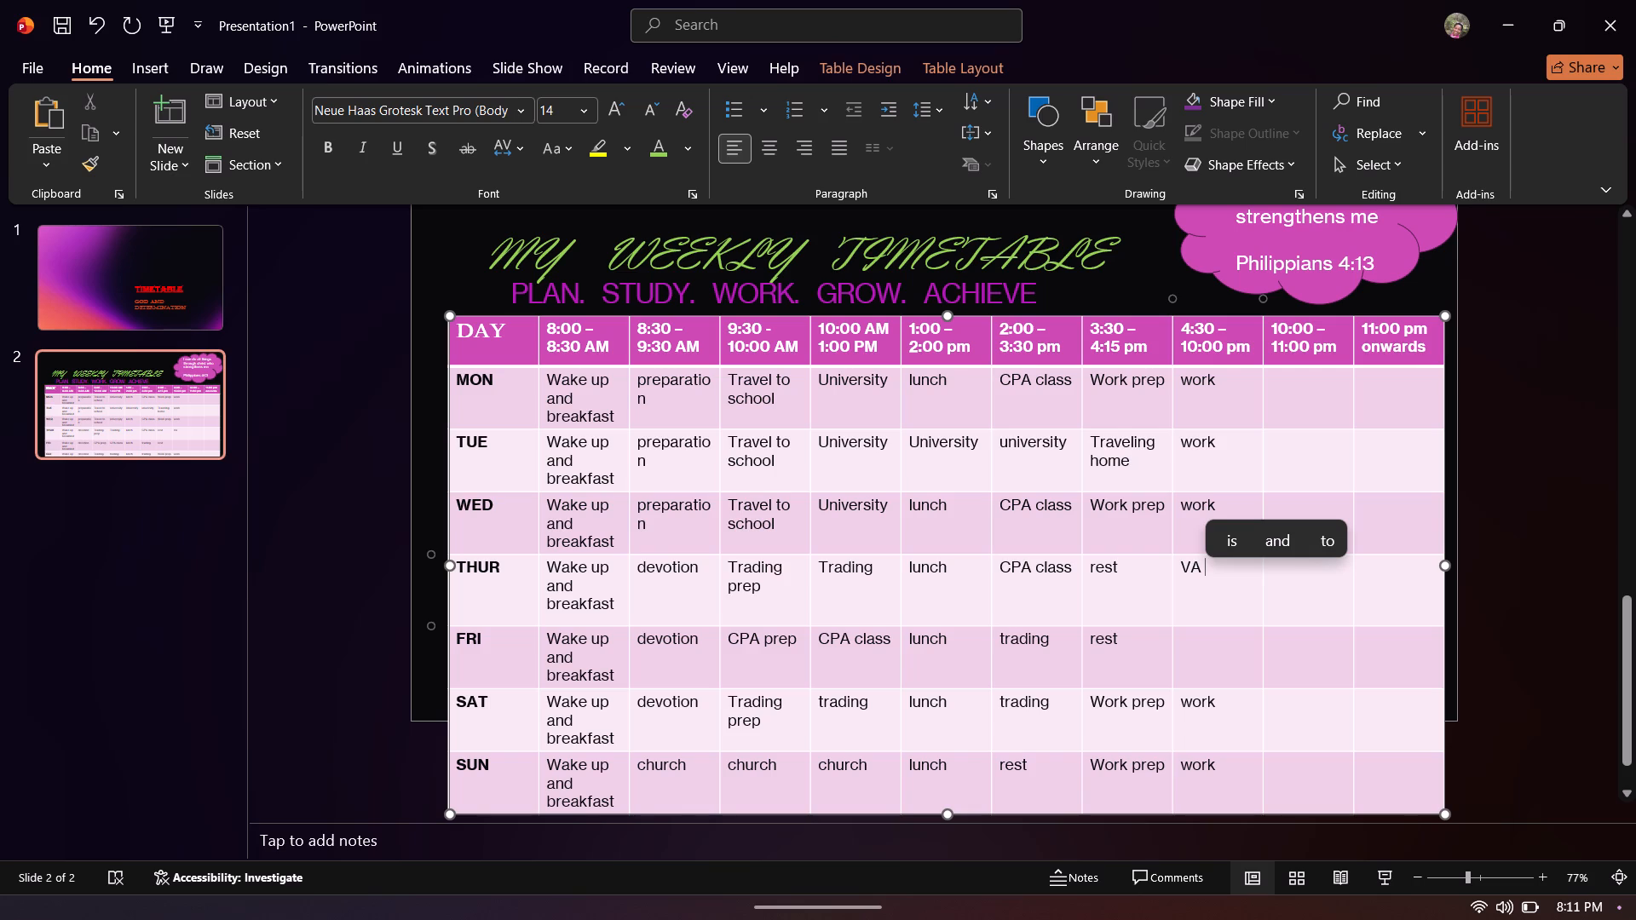
type("skills")
left_click(1207, 640)
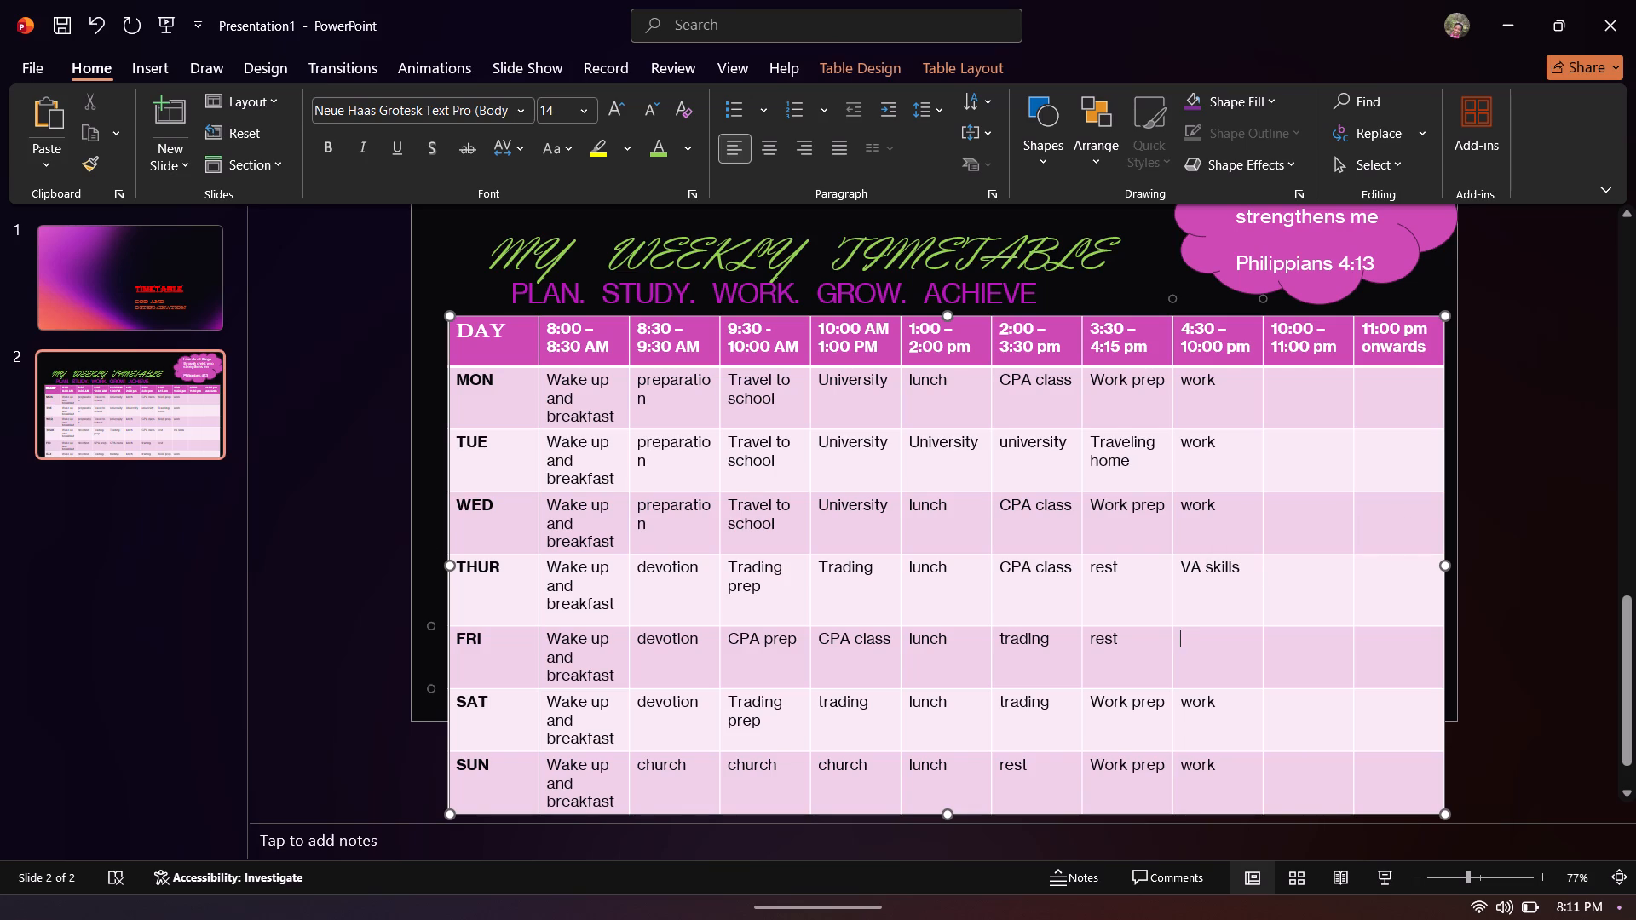
type("VA")
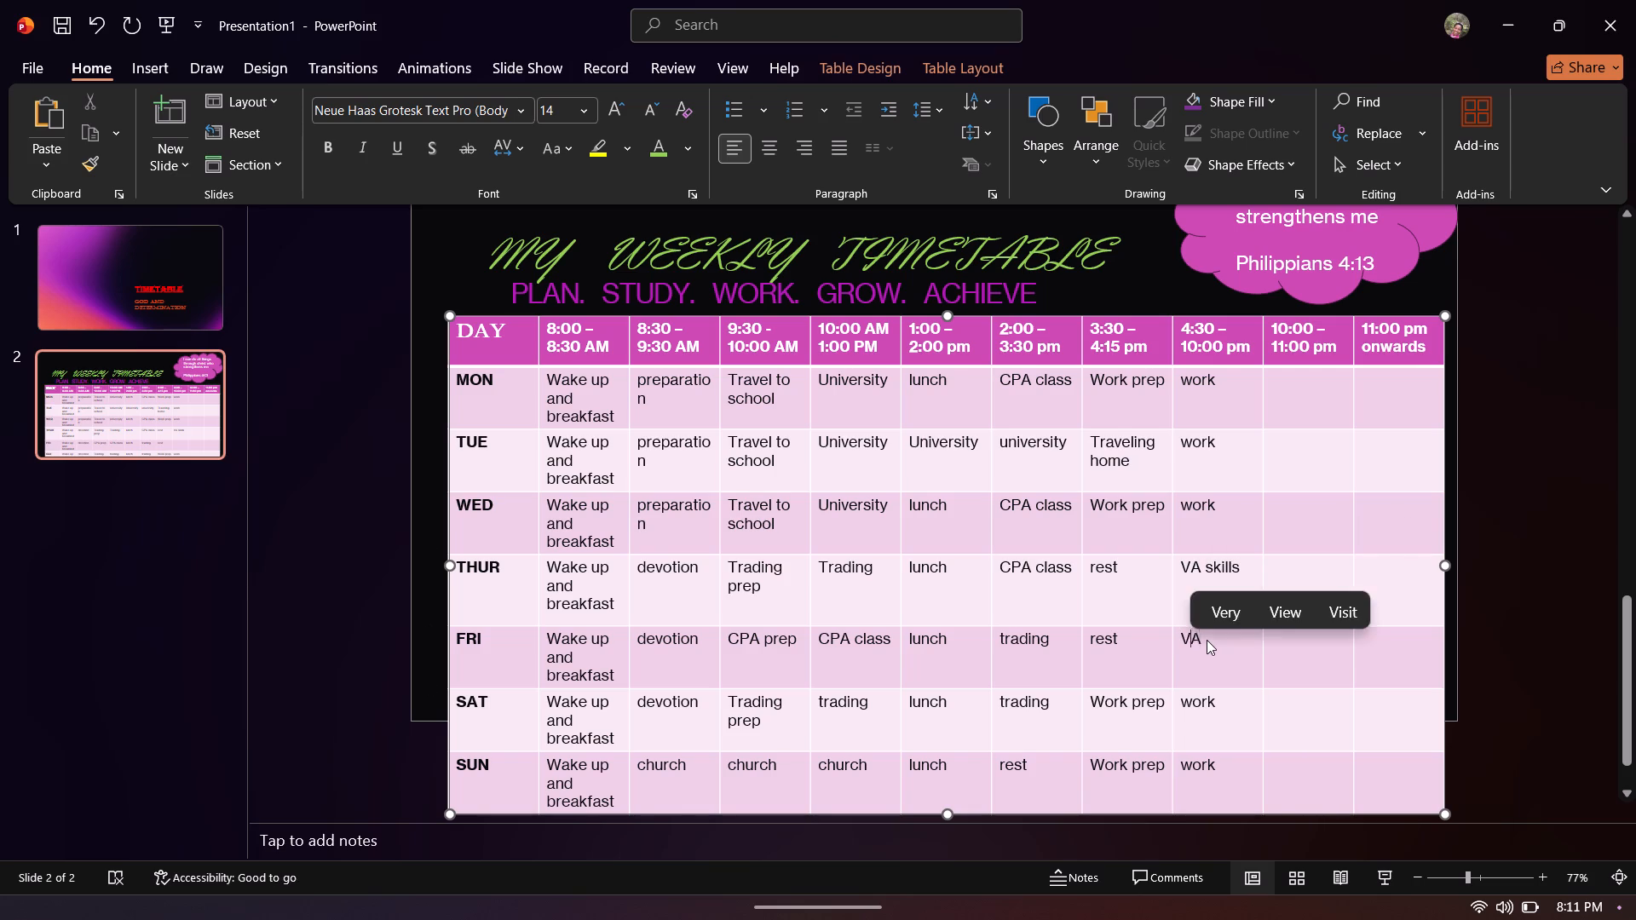
key("space")
type("skill")
key("d")
key("BackSpace")
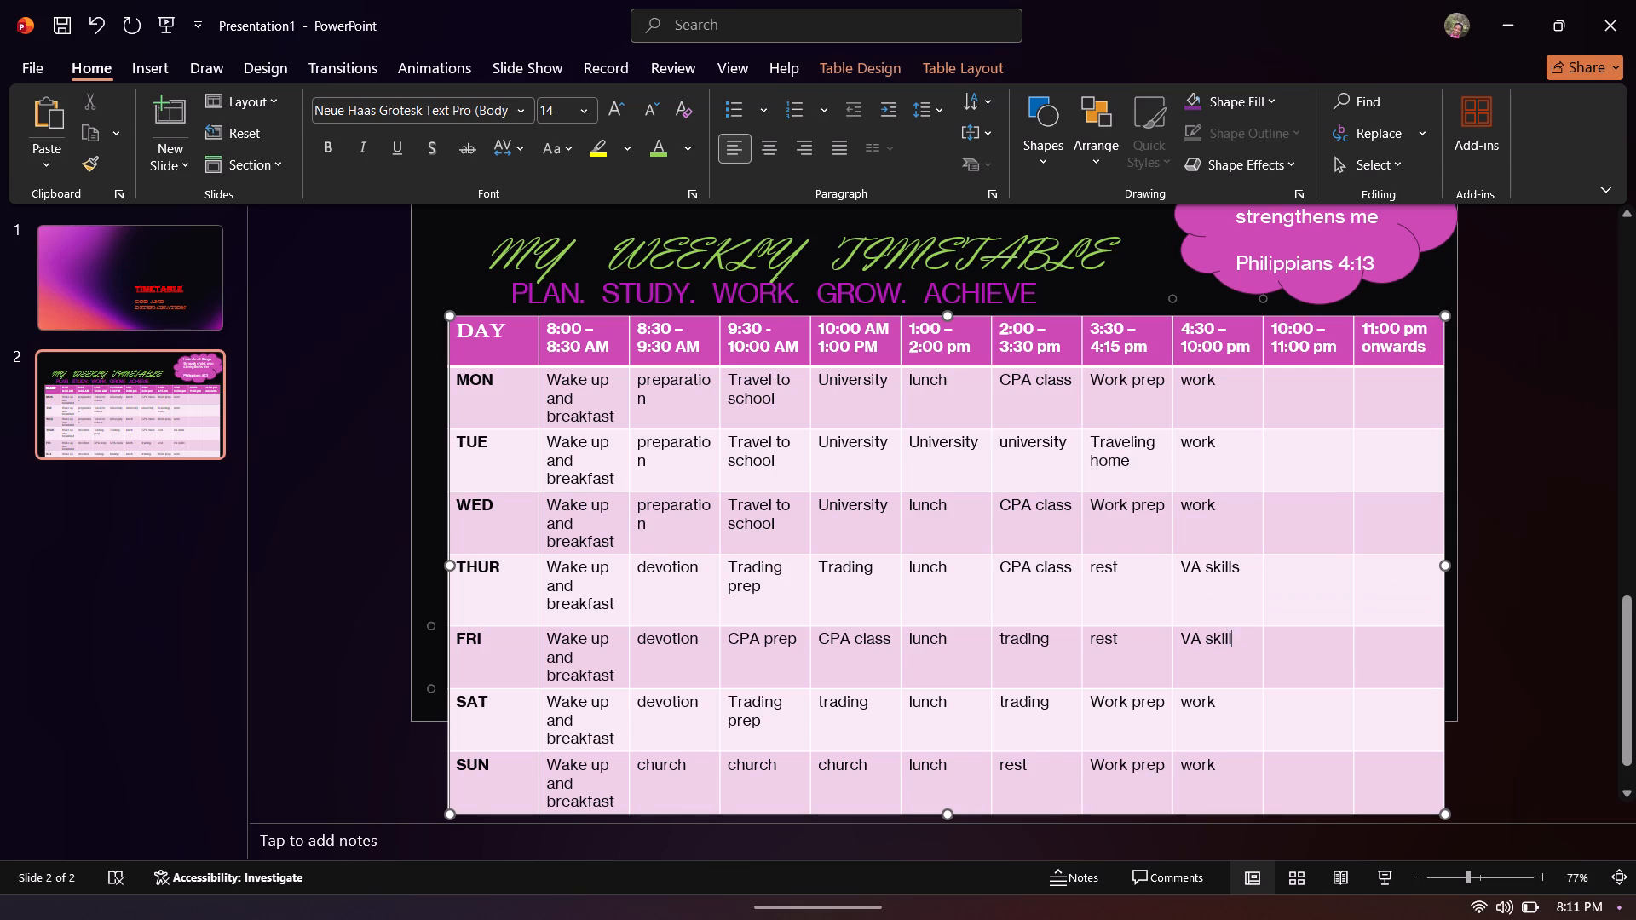
key("s")
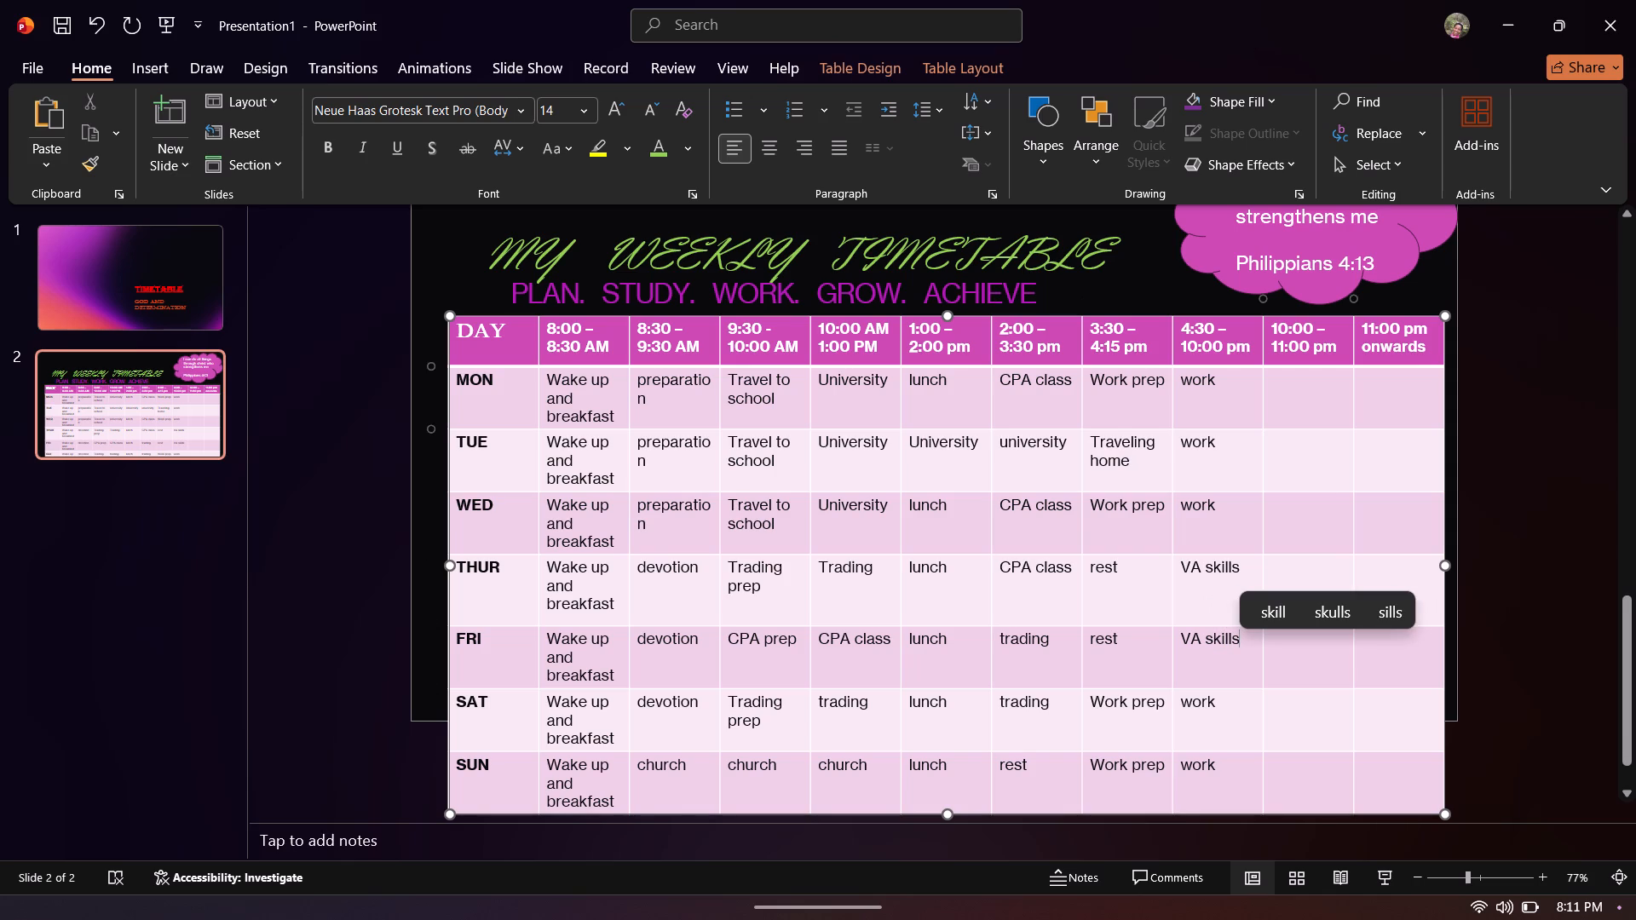
Enter "Dinner and devotion" in Monday's 10:00 – 11:00 pm cell.
left_click(1293, 395)
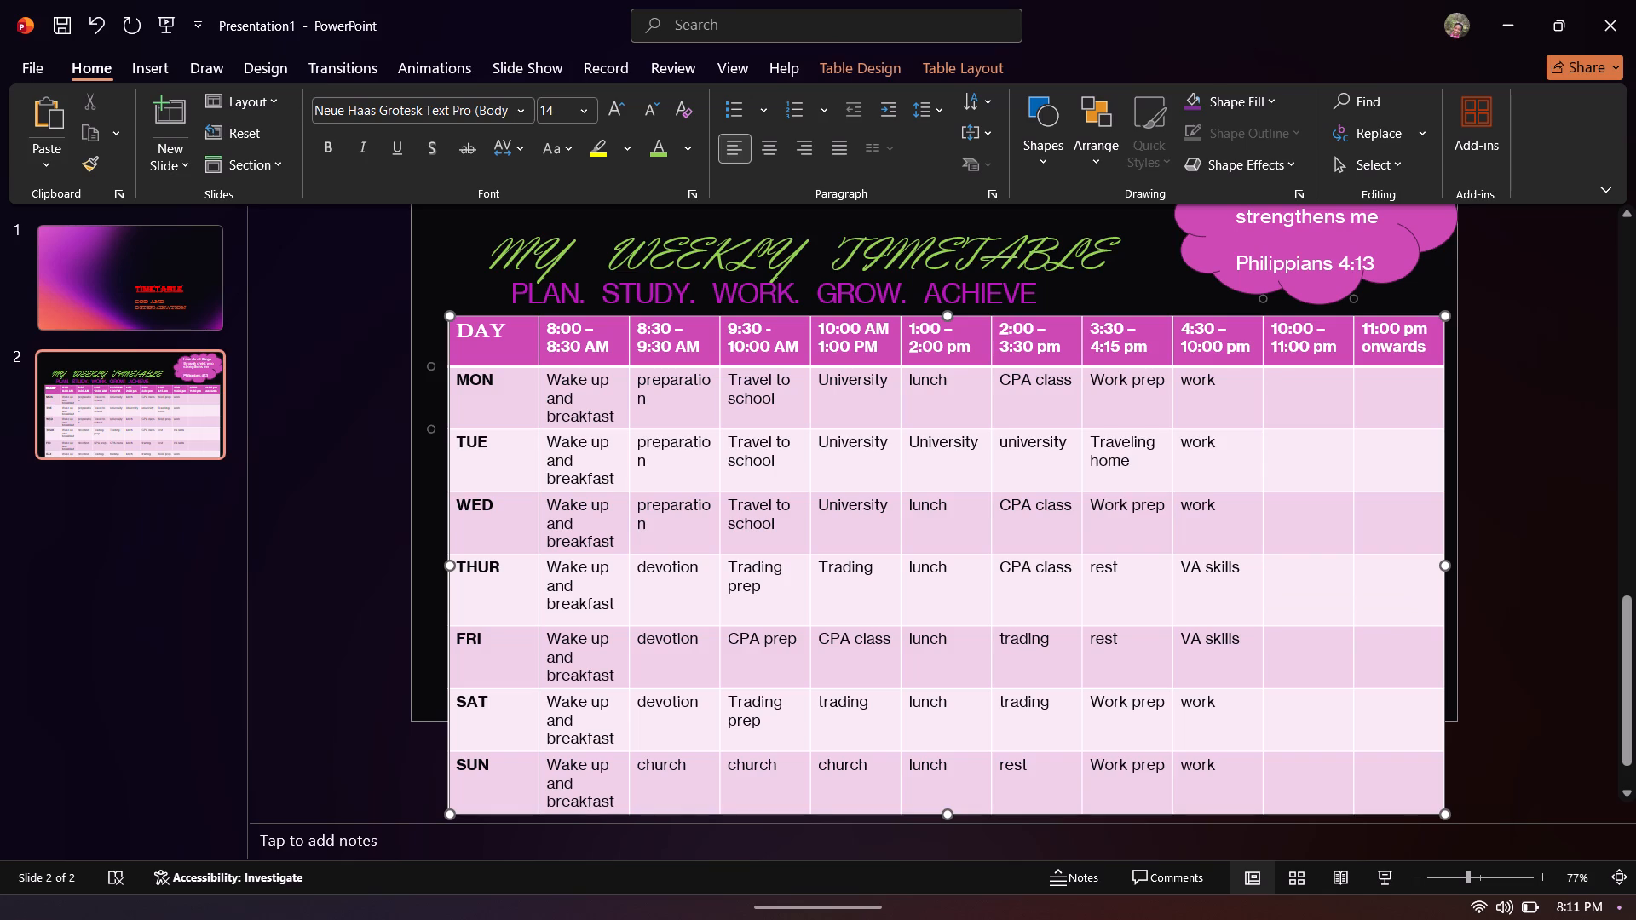
type("dinner")
key("space")
type("and")
key("space")
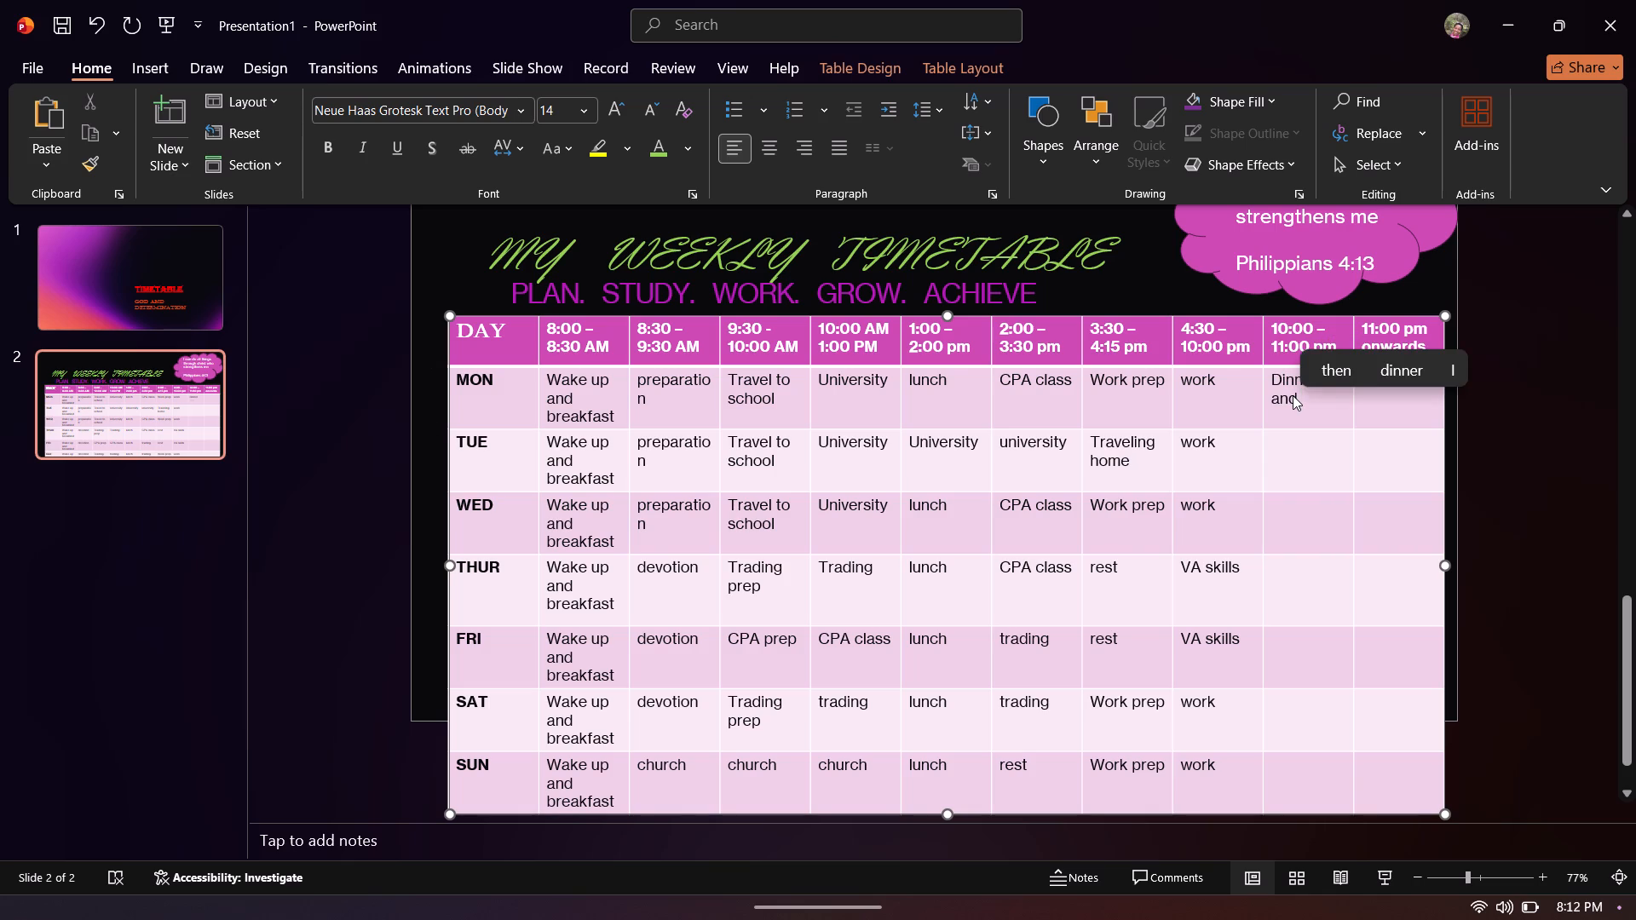
type("devotion")
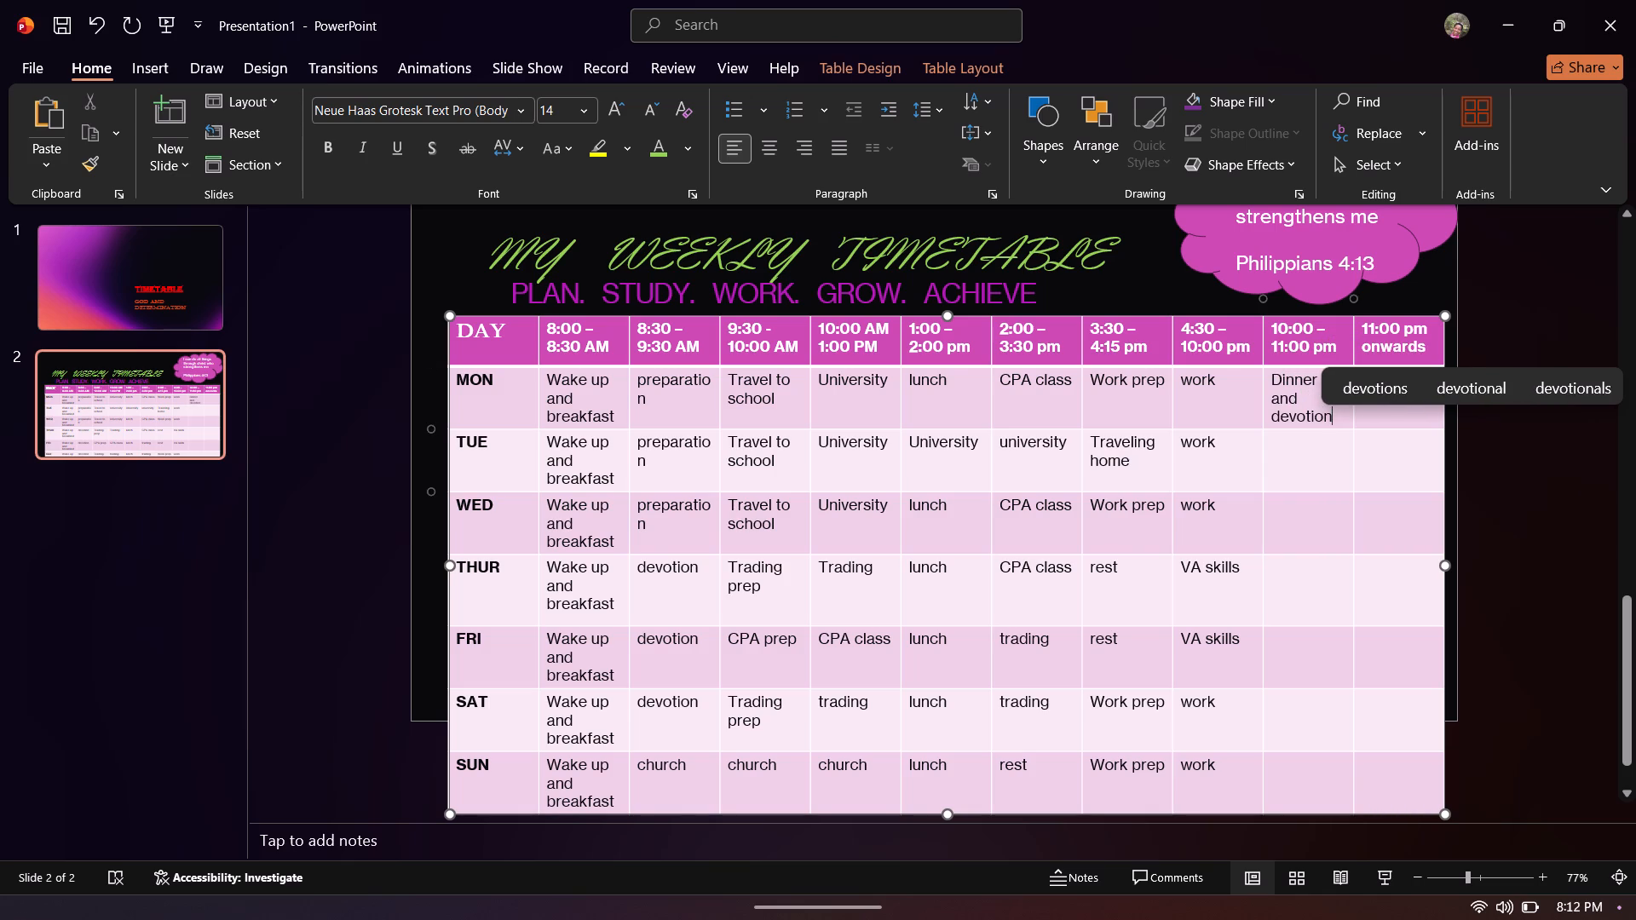
Copy Monday's "Dinner and devotion" text into Tuesday's 10:00 – 11:00 pm cell.
left_click(1287, 434)
left_click(1293, 440)
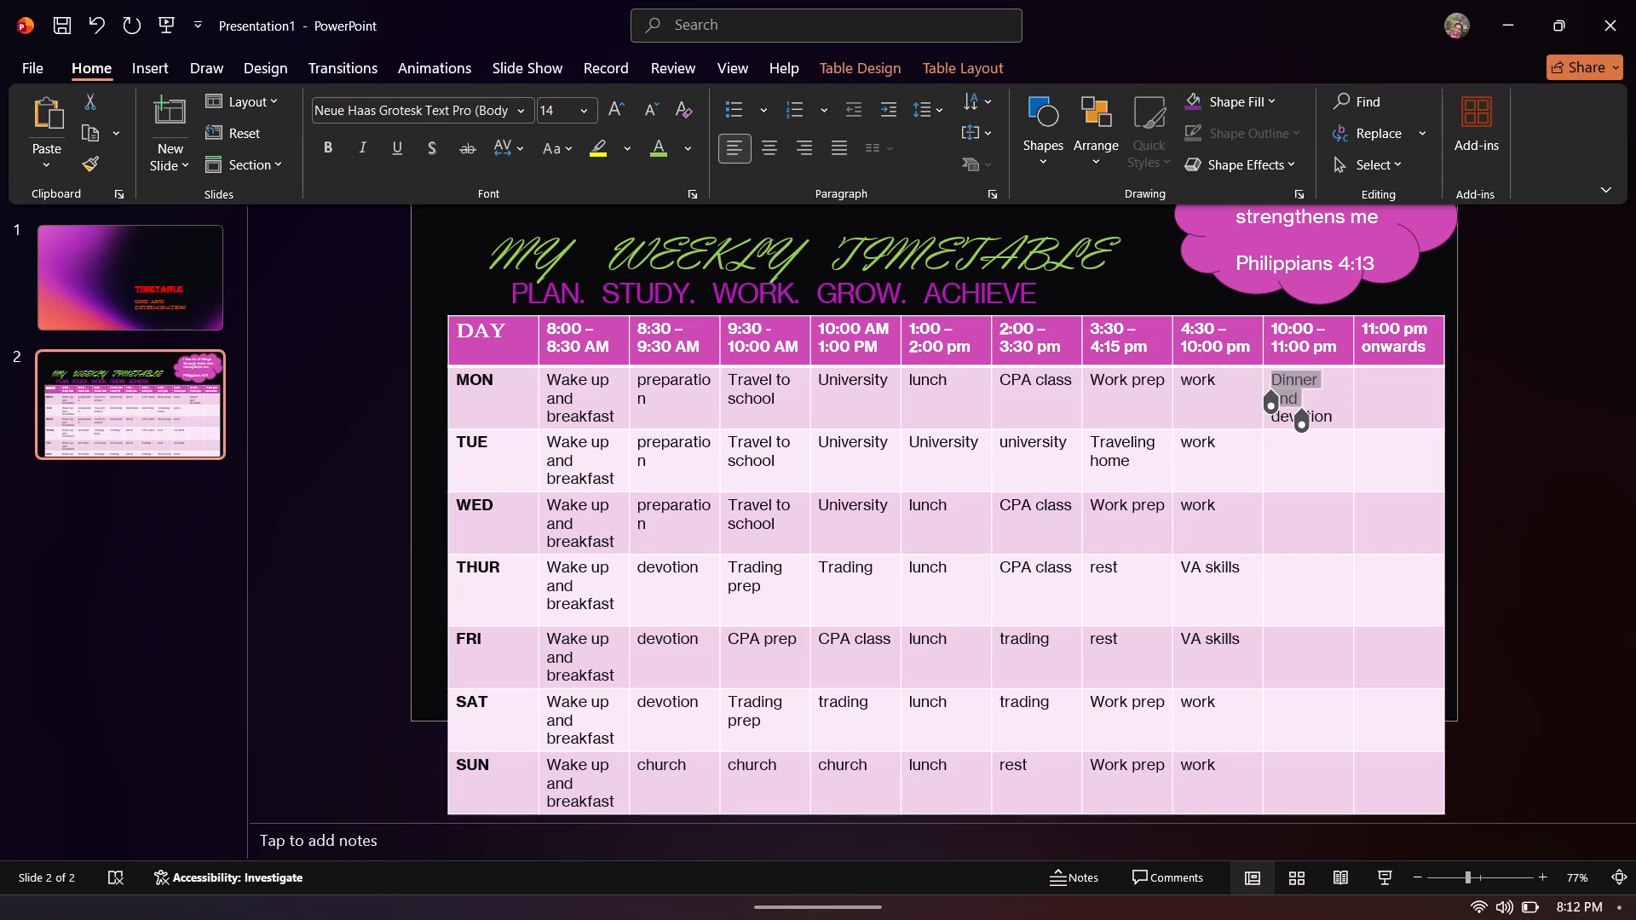
left_click(1480, 394)
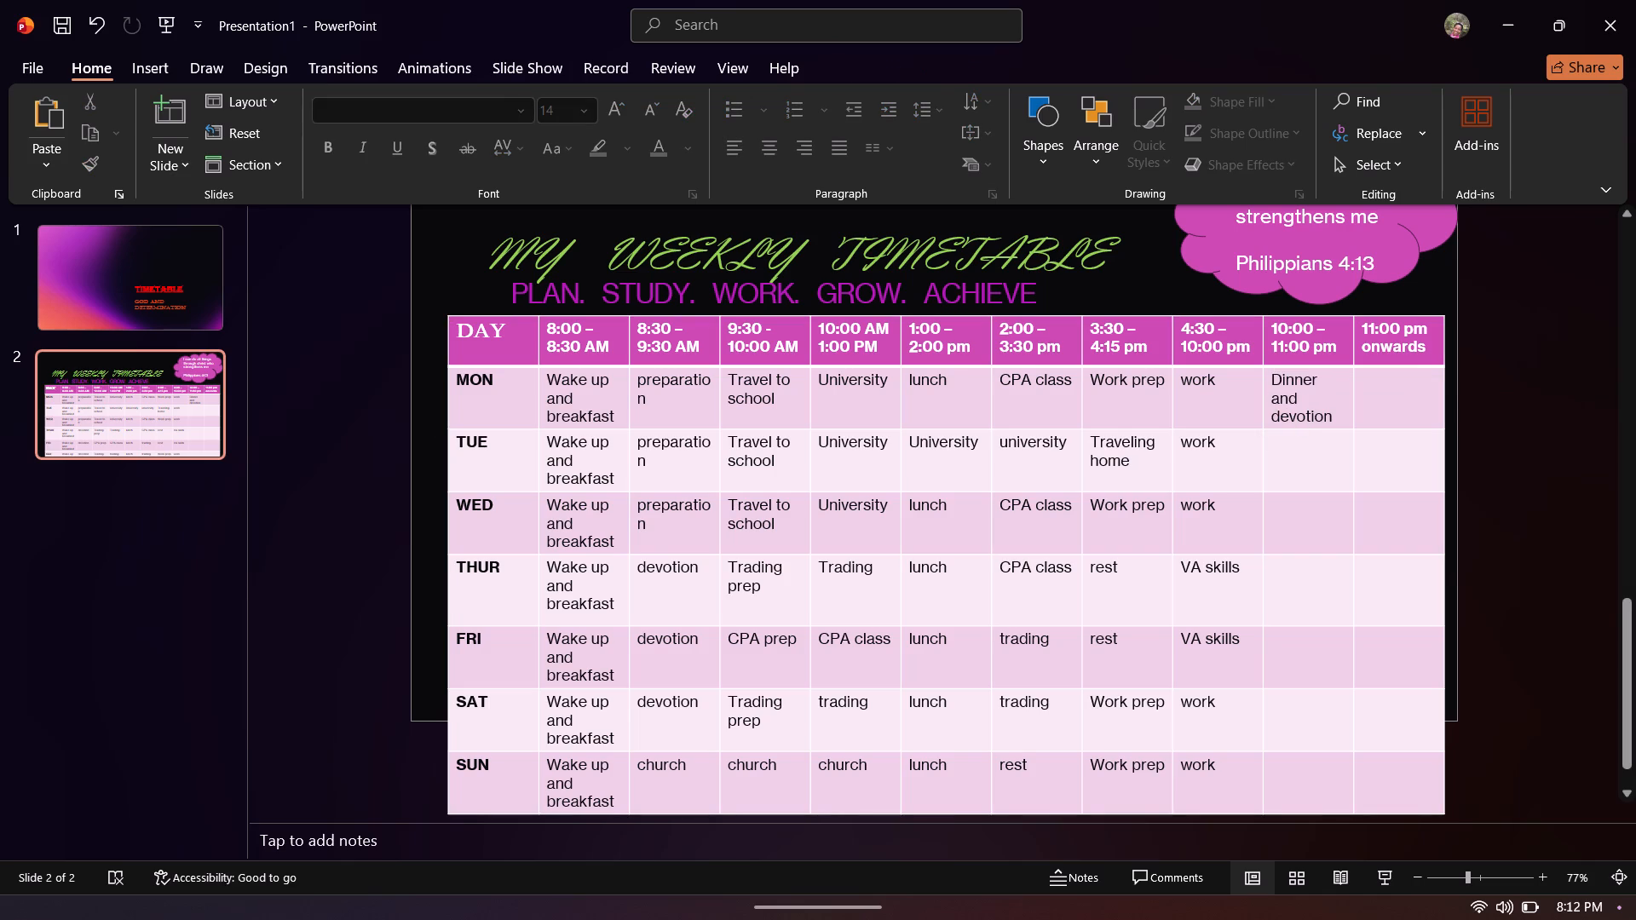
left_click_drag(1272, 376, 1300, 422)
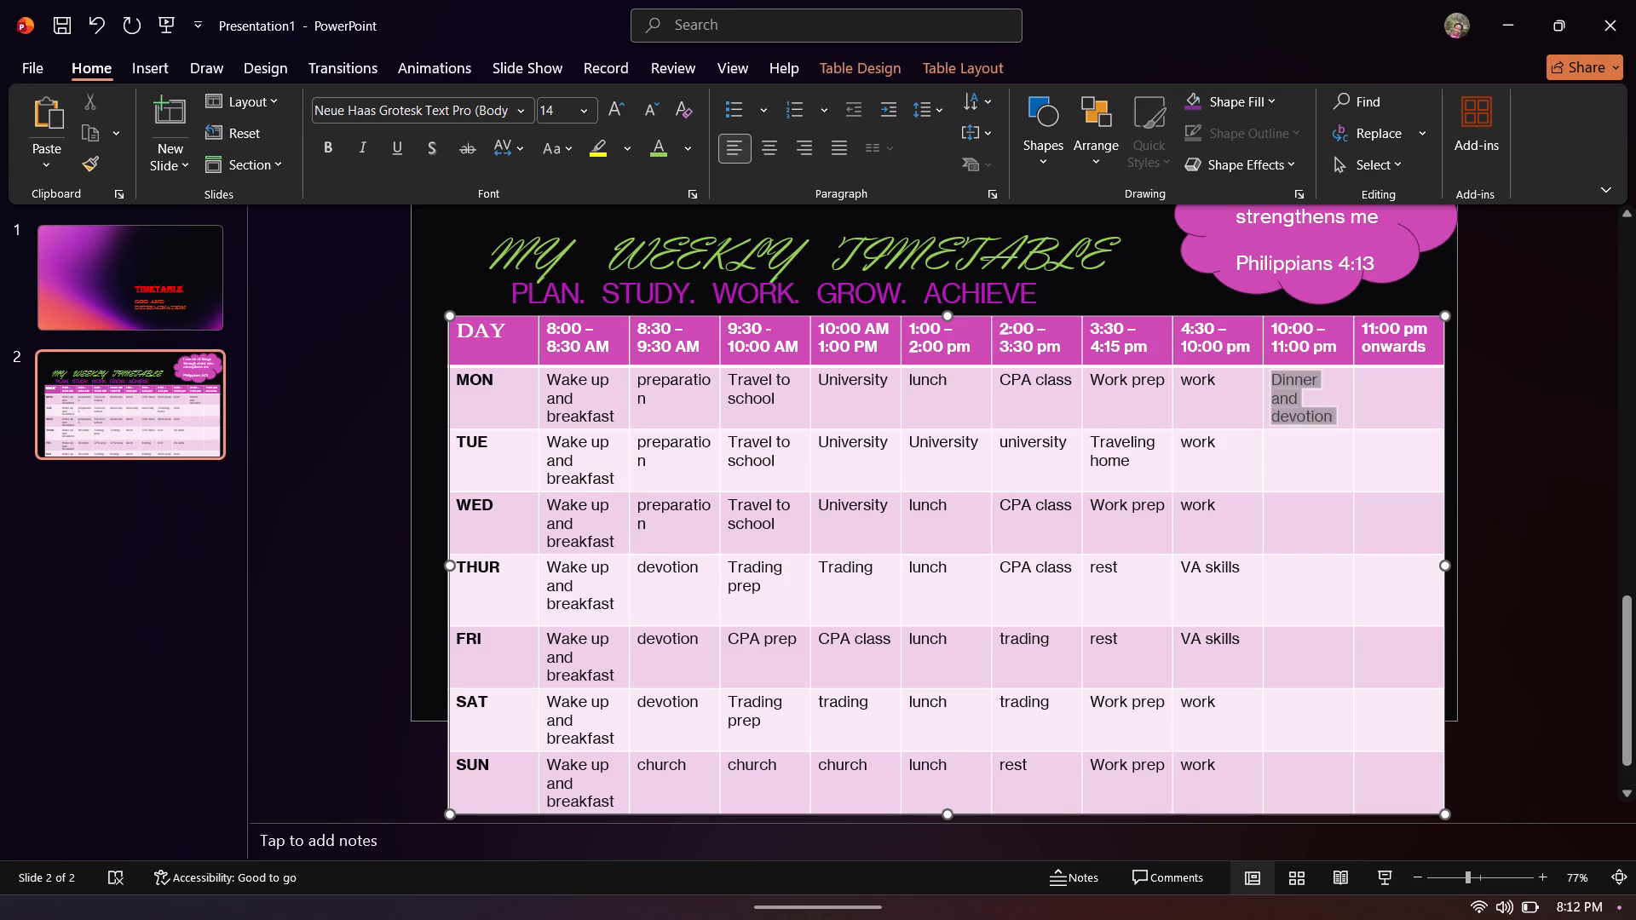
left_click_drag(1300, 422, 1316, 425)
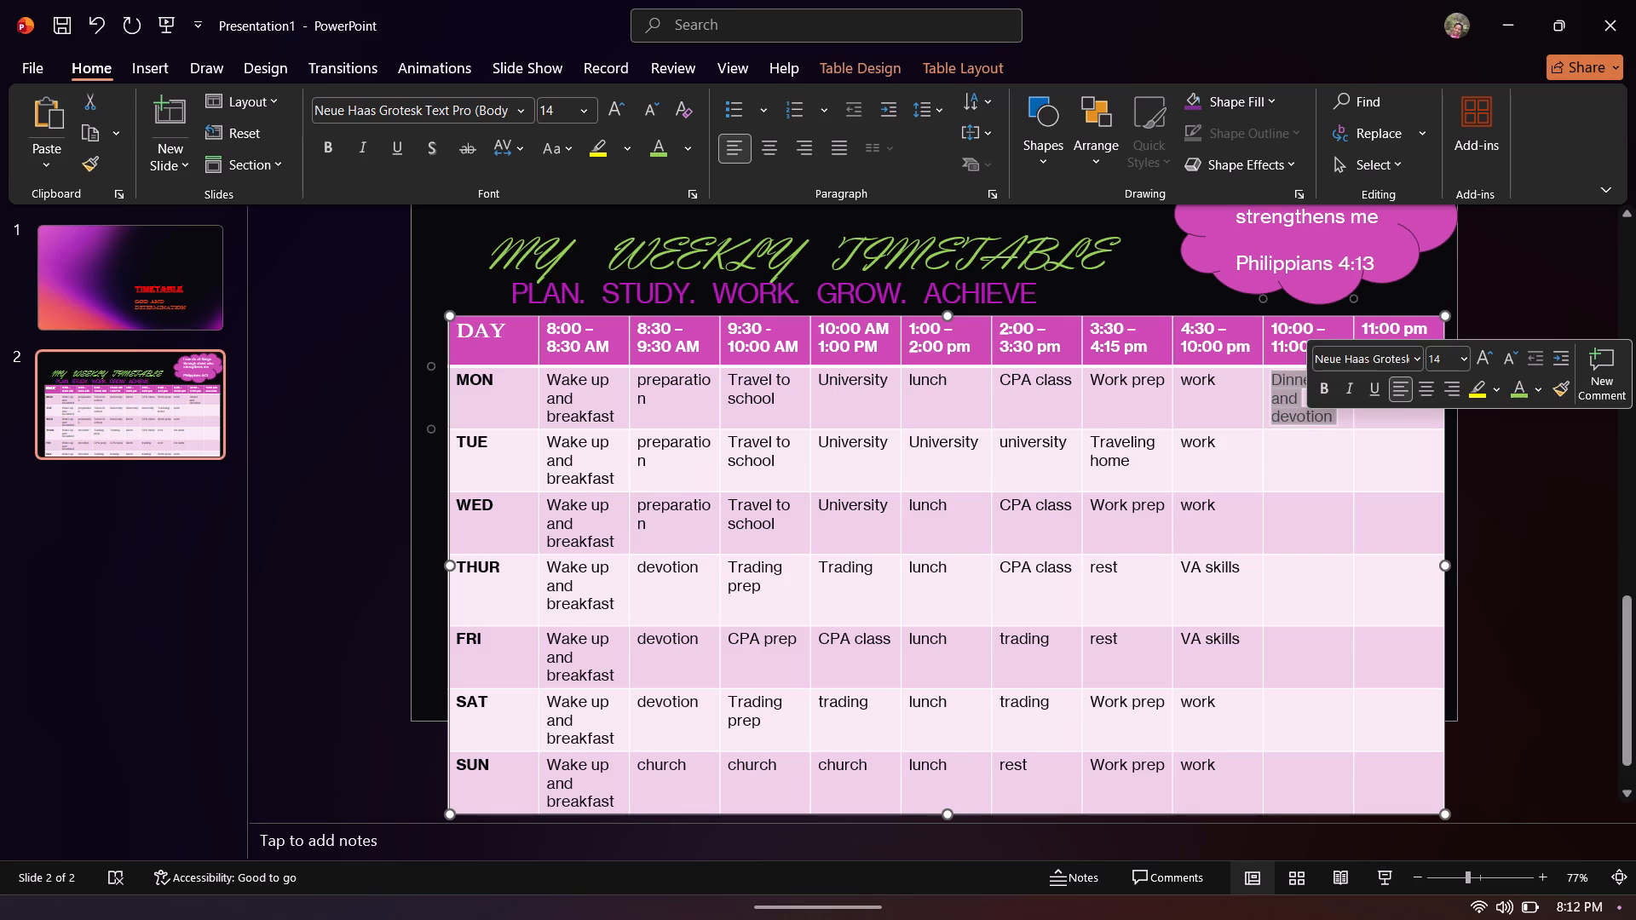
right_click(1309, 423)
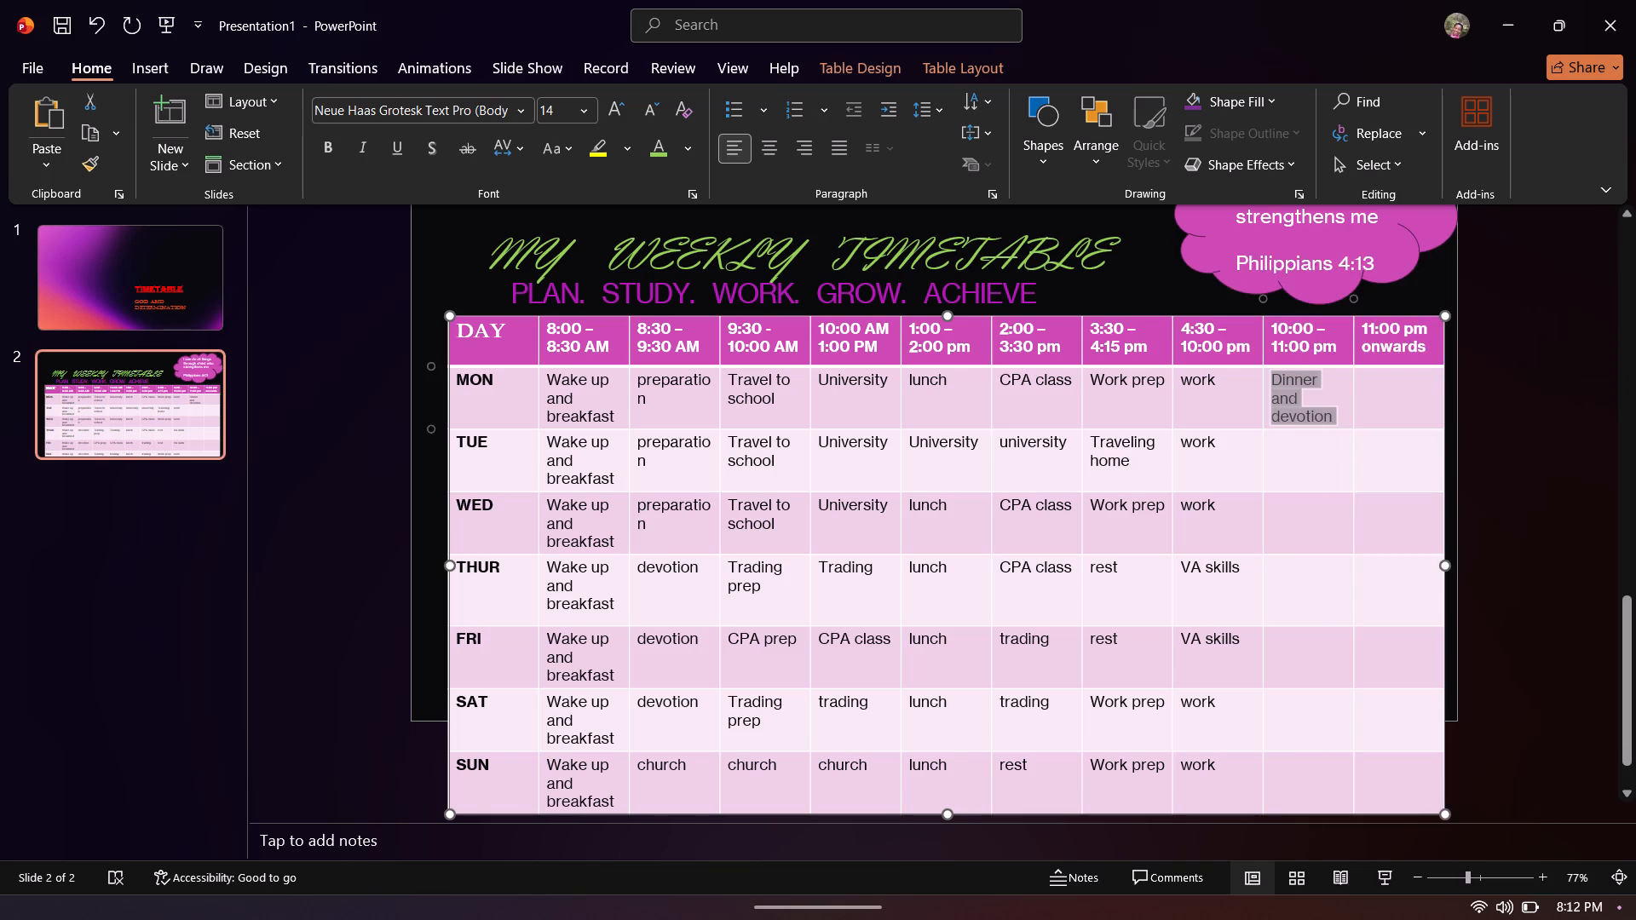
left_click(1361, 423)
left_click(1289, 457)
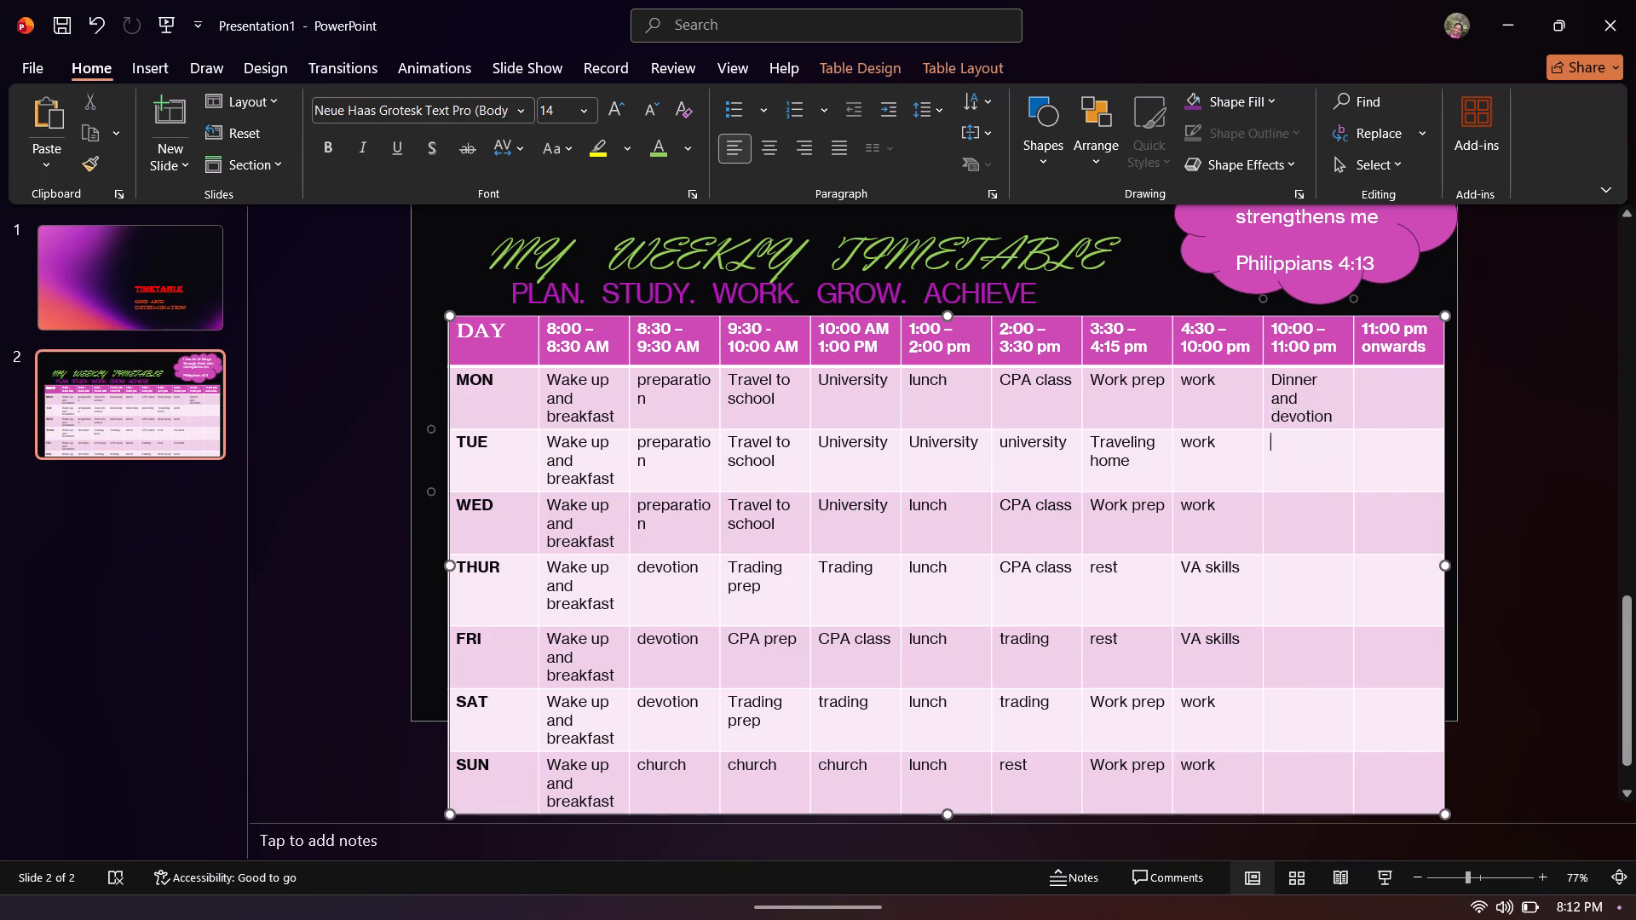
key("ctrl+v")
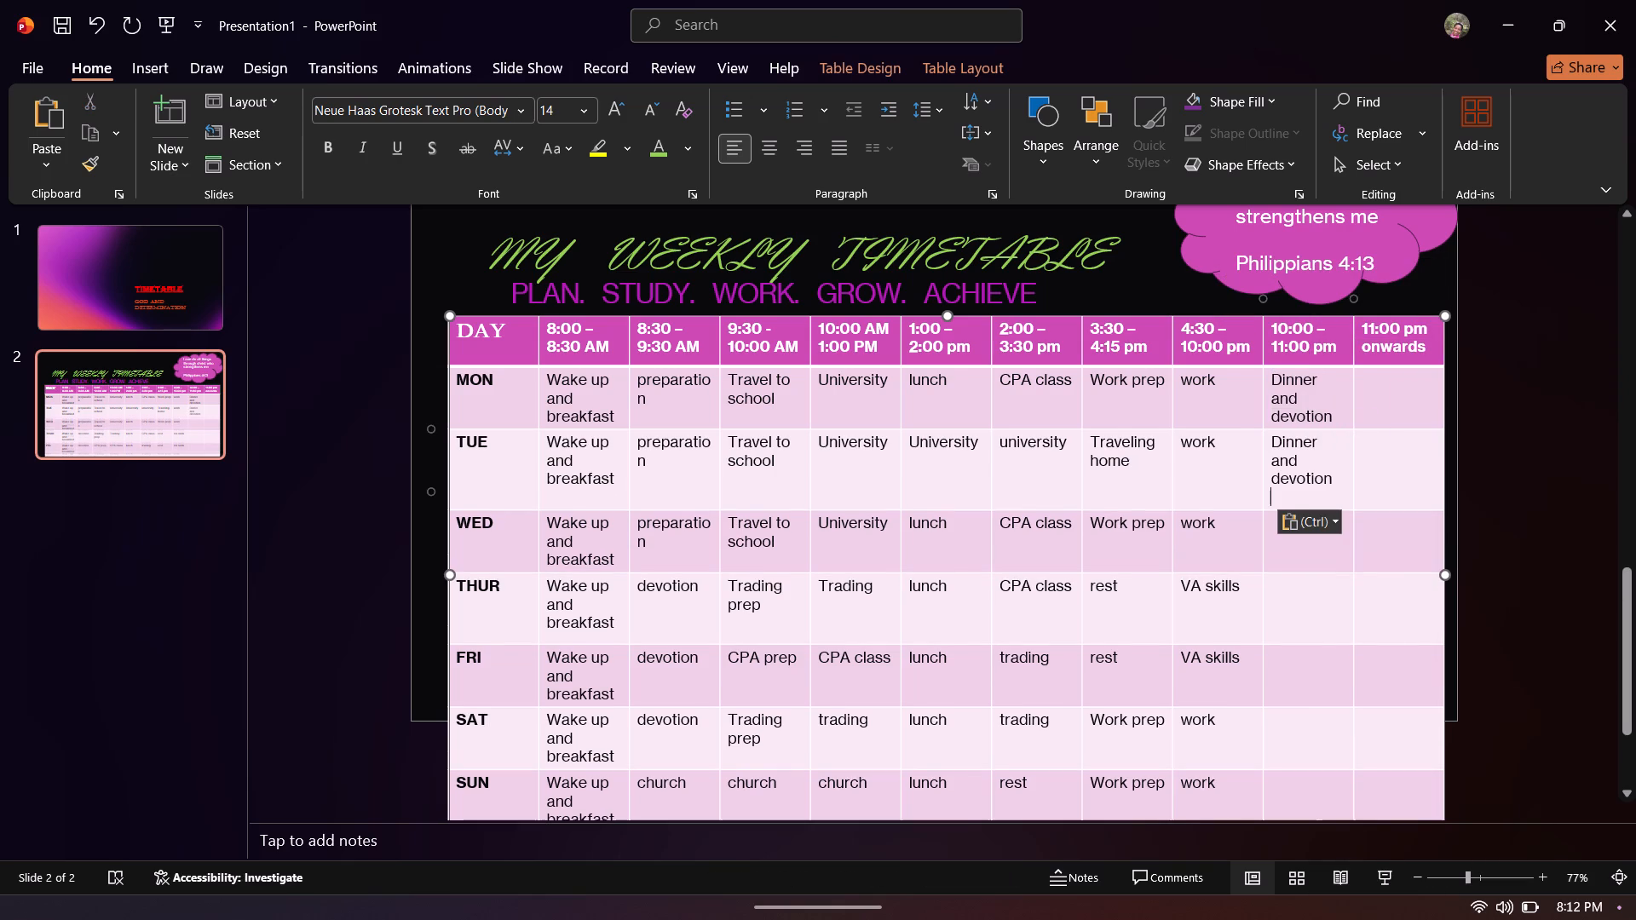
Paste the copied "Dinner and devotion" text into the 10:00 – 11:00 pm cells for Wednesday through Sunday.
left_click(1287, 542)
key("ctrl+v")
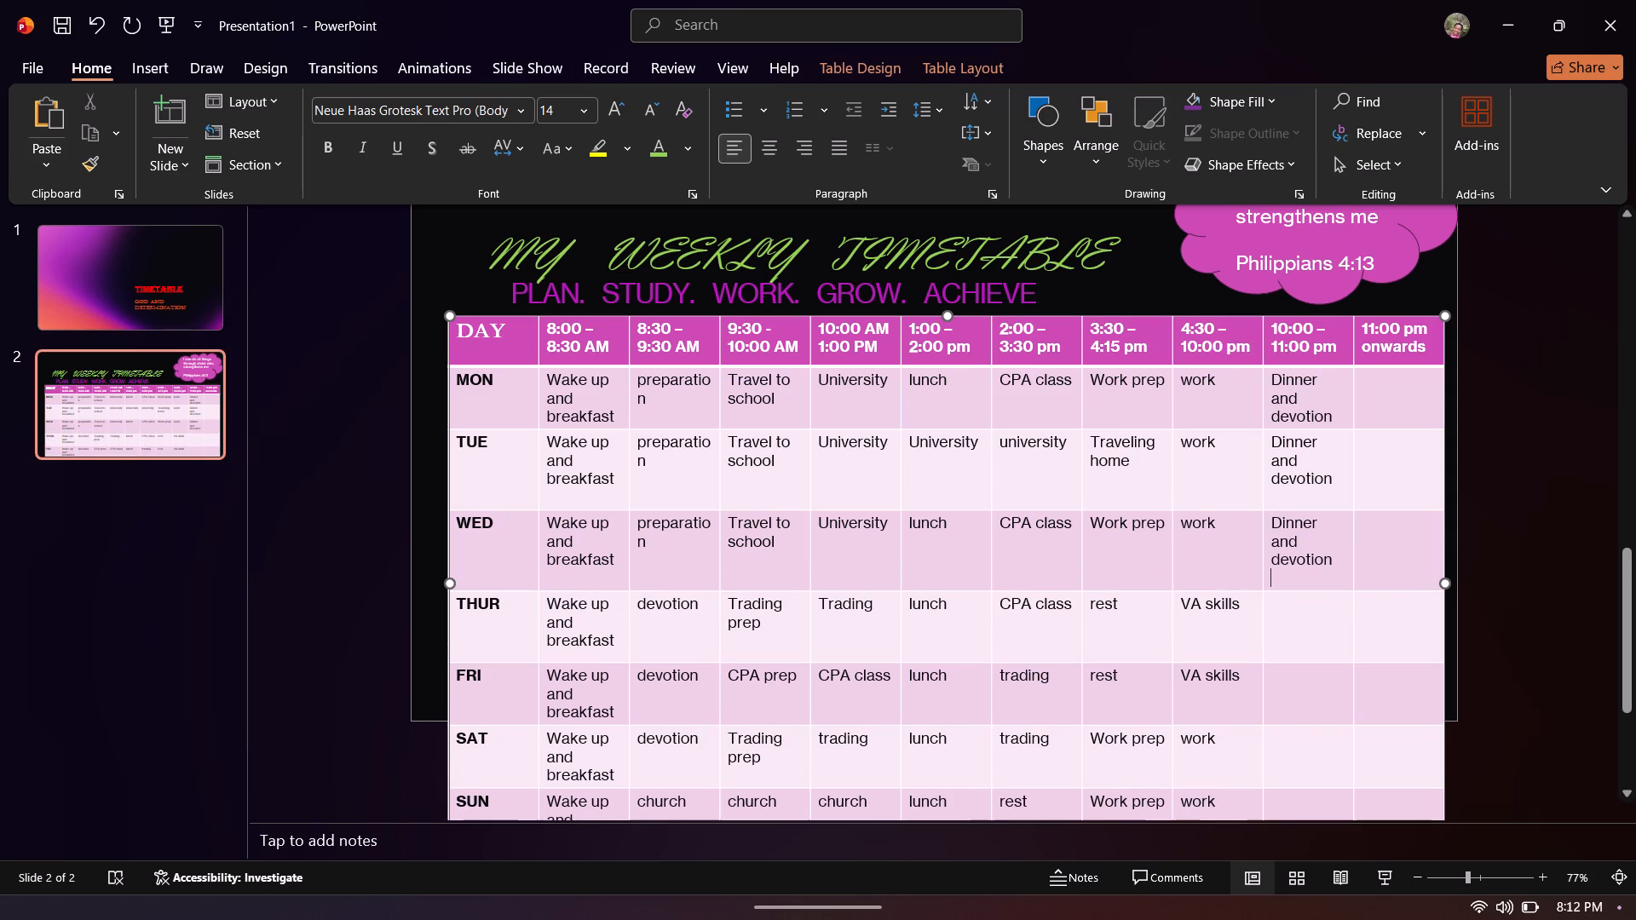
left_click(1285, 639)
key("ctrl+v")
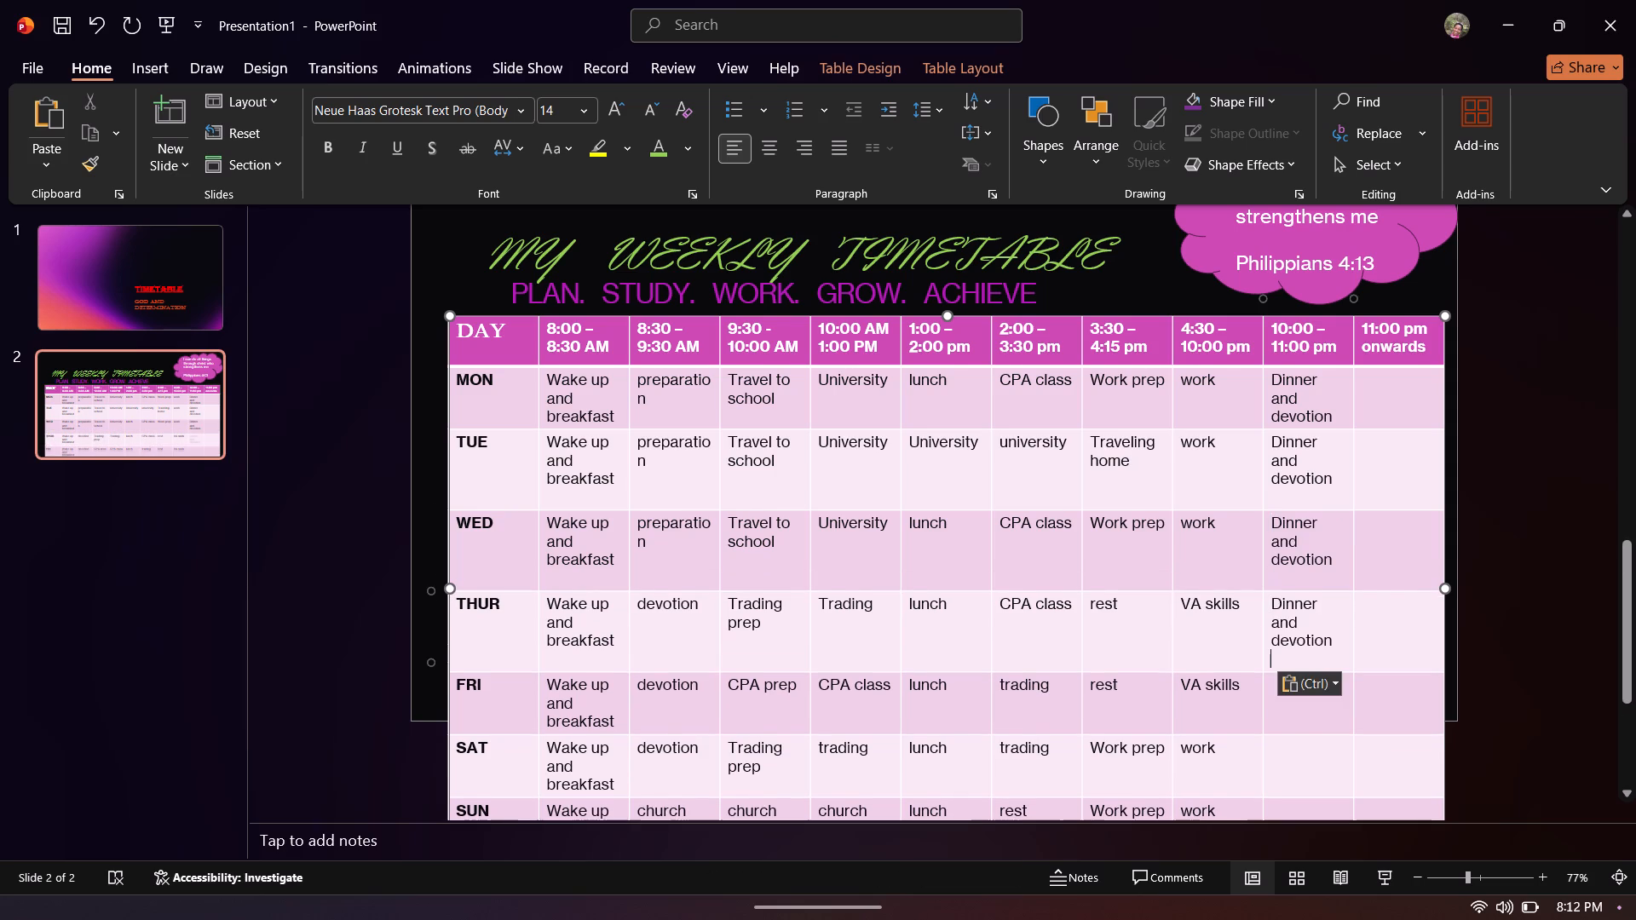
scroll(1285, 639, "down", 2)
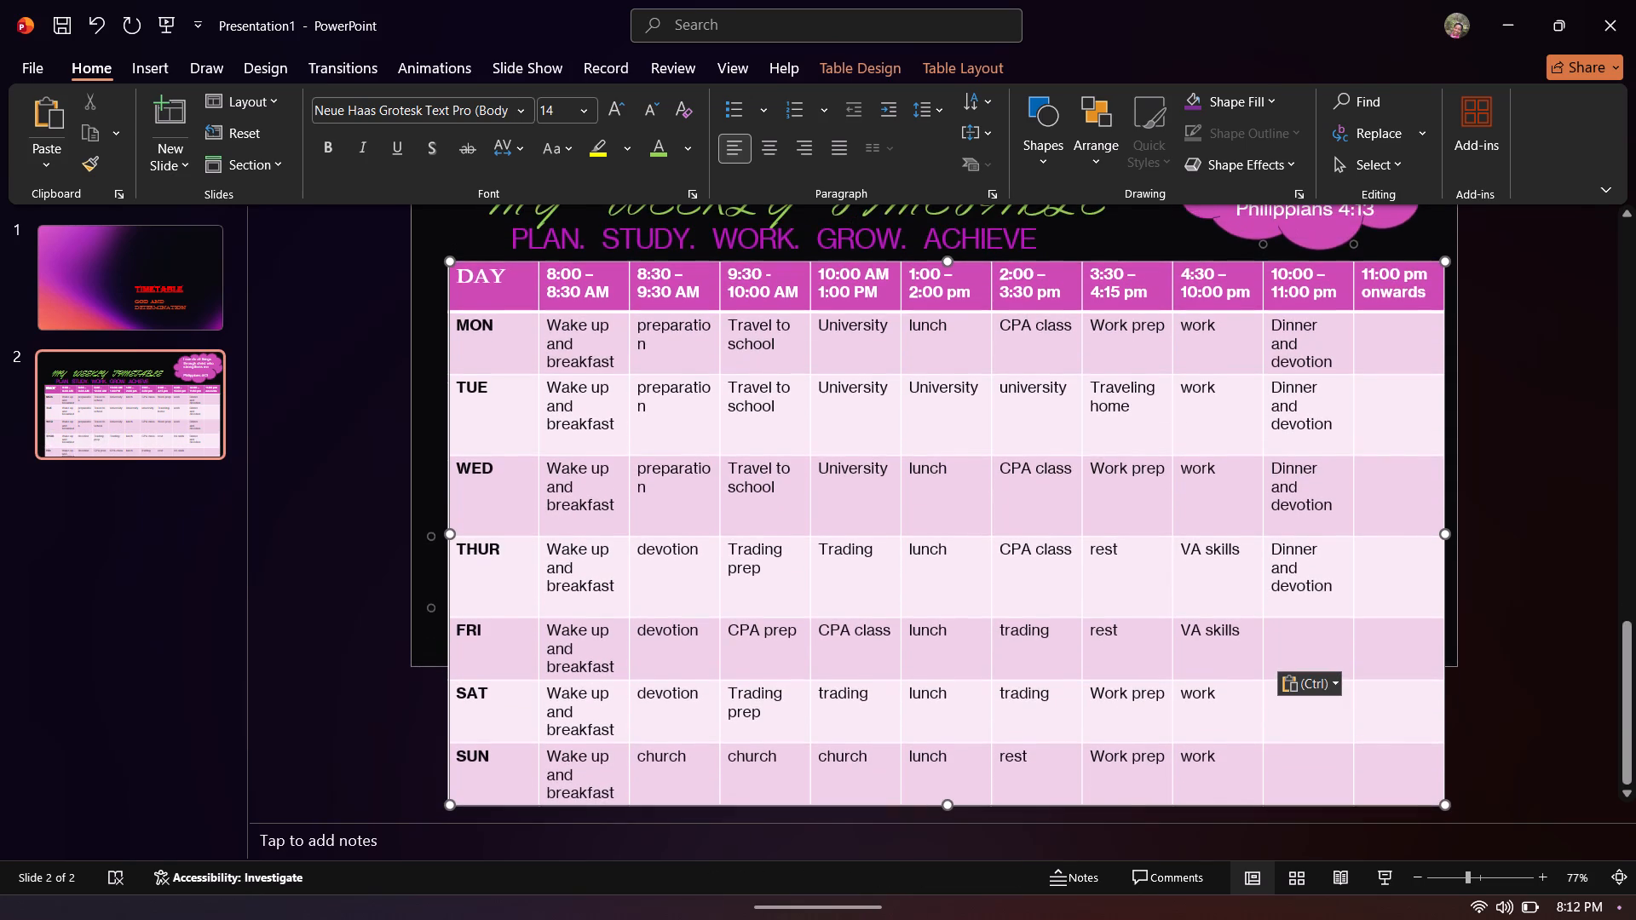
left_click(1280, 639)
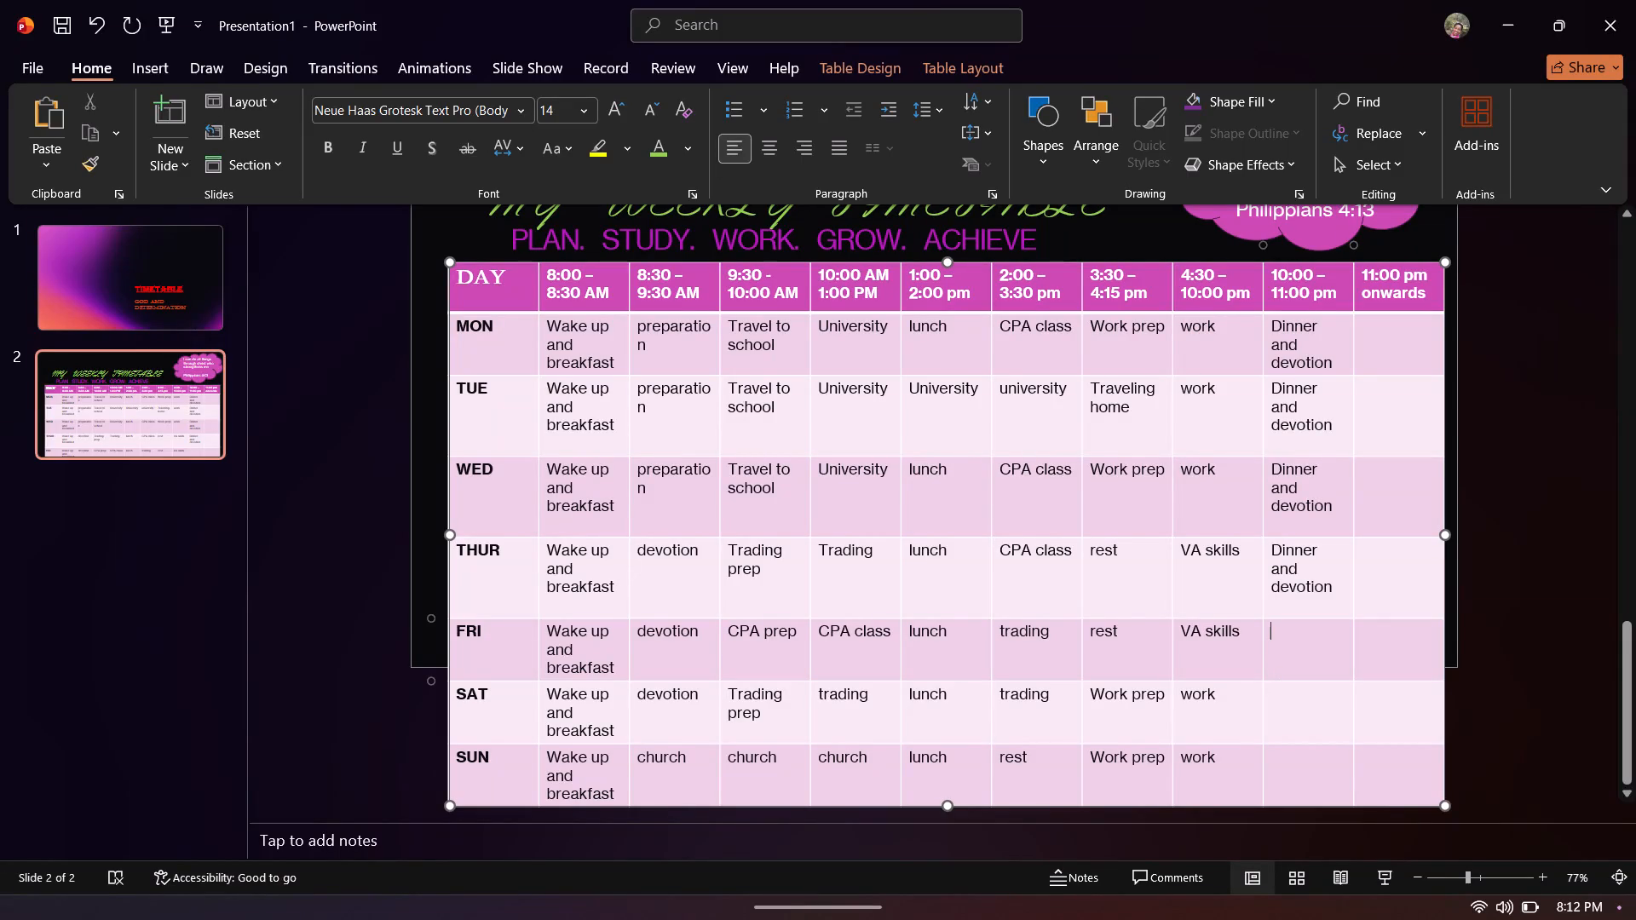
key("ctrl+v")
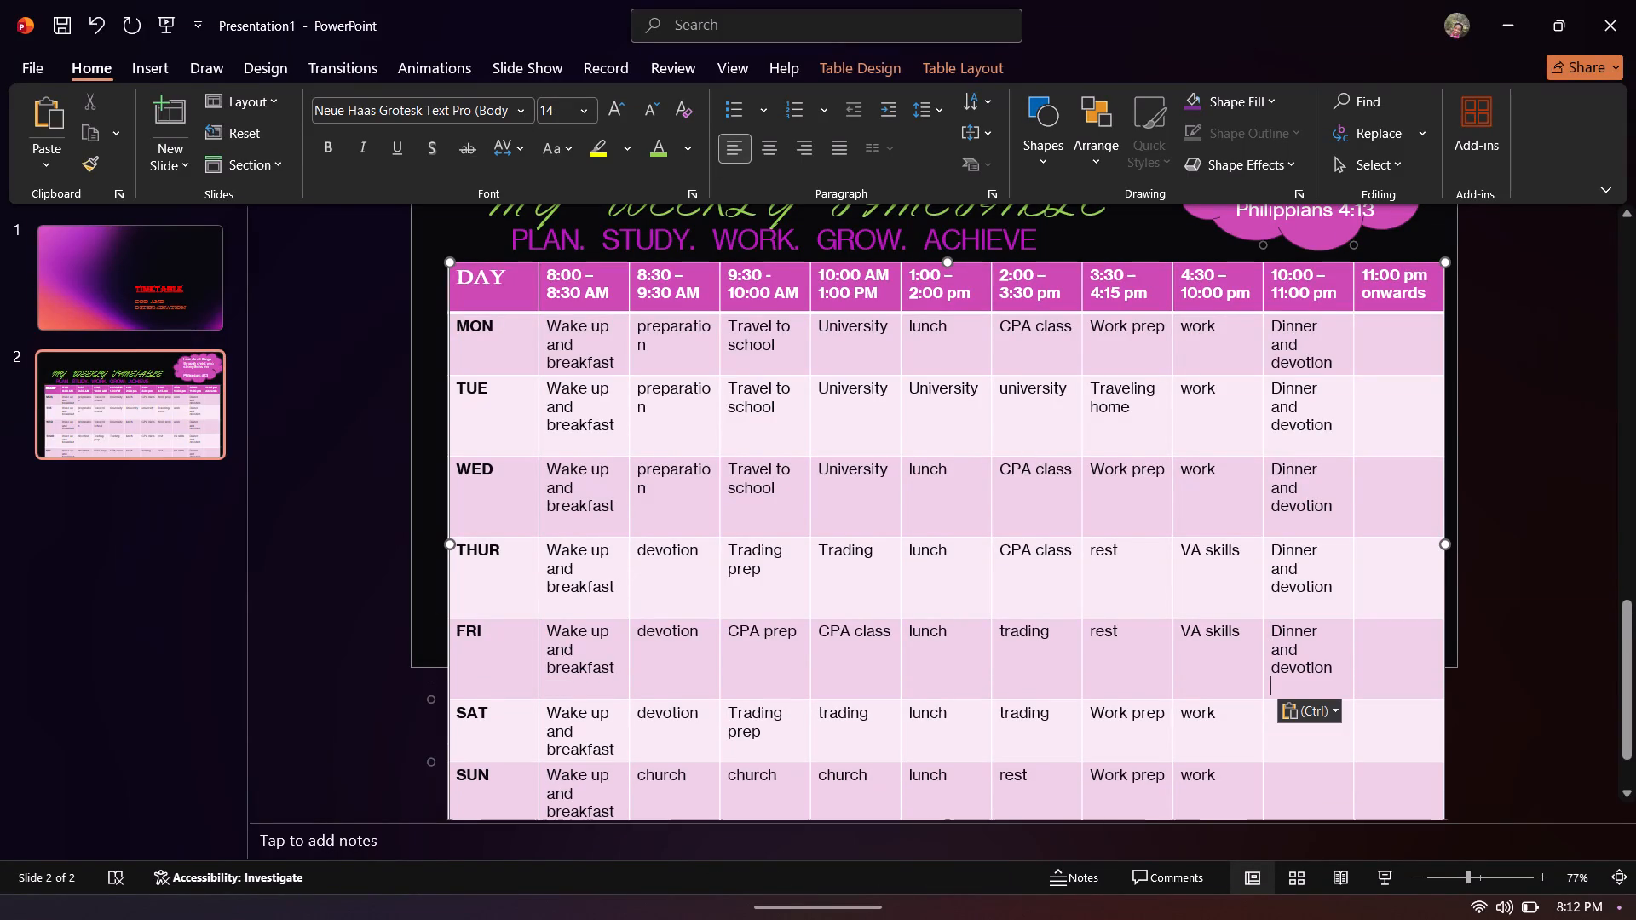
left_click(1281, 743)
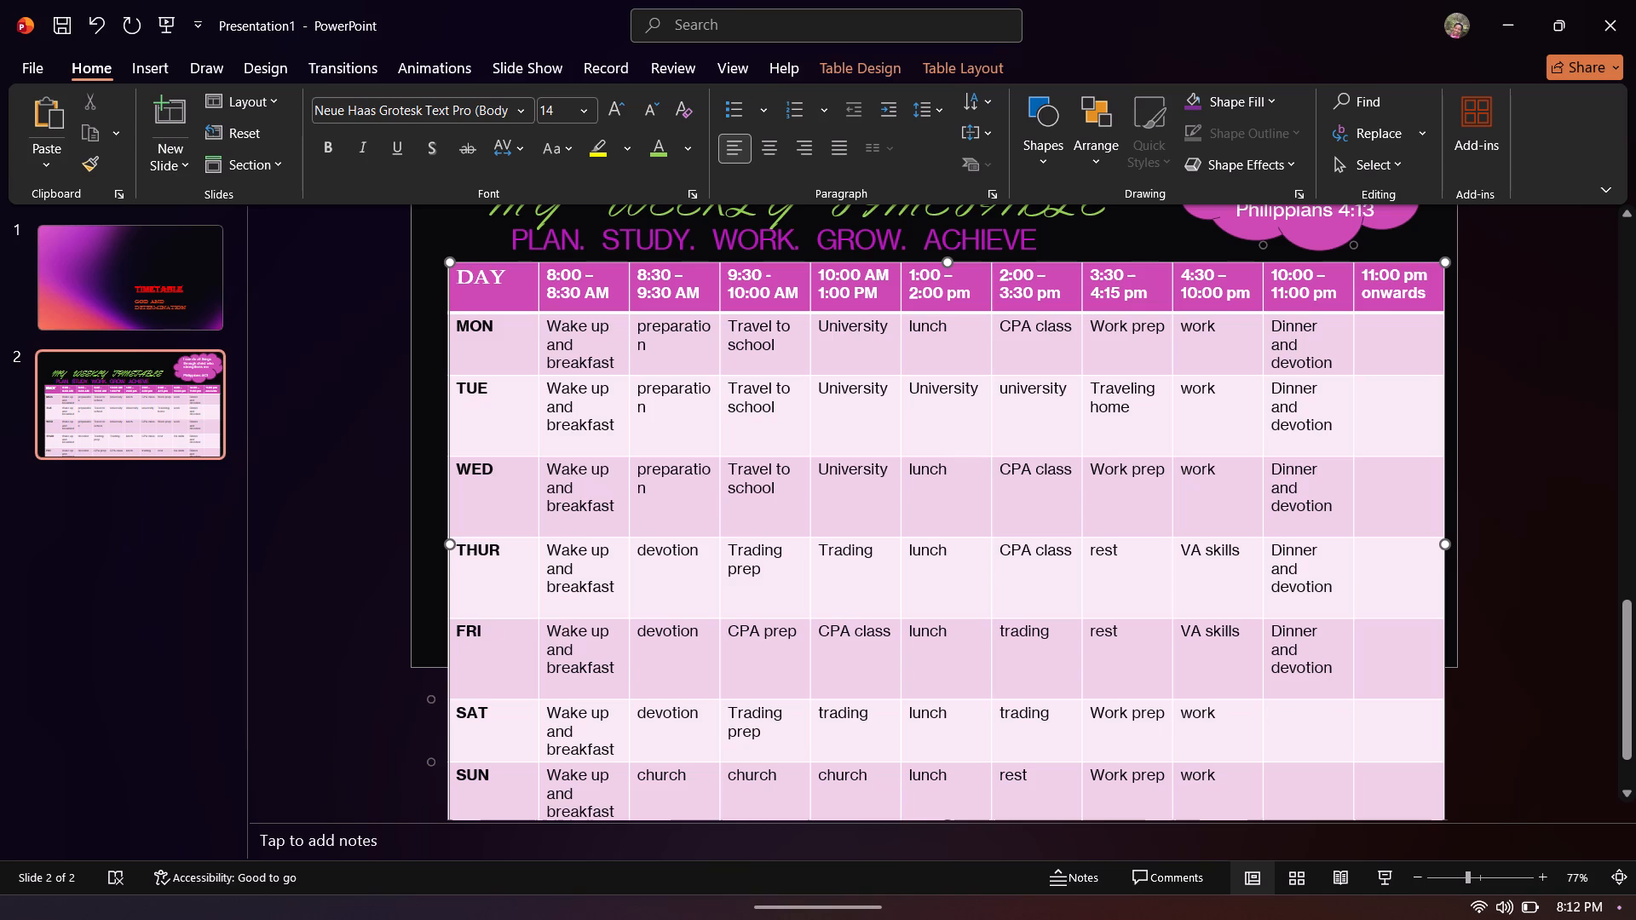
key("ctrl+v")
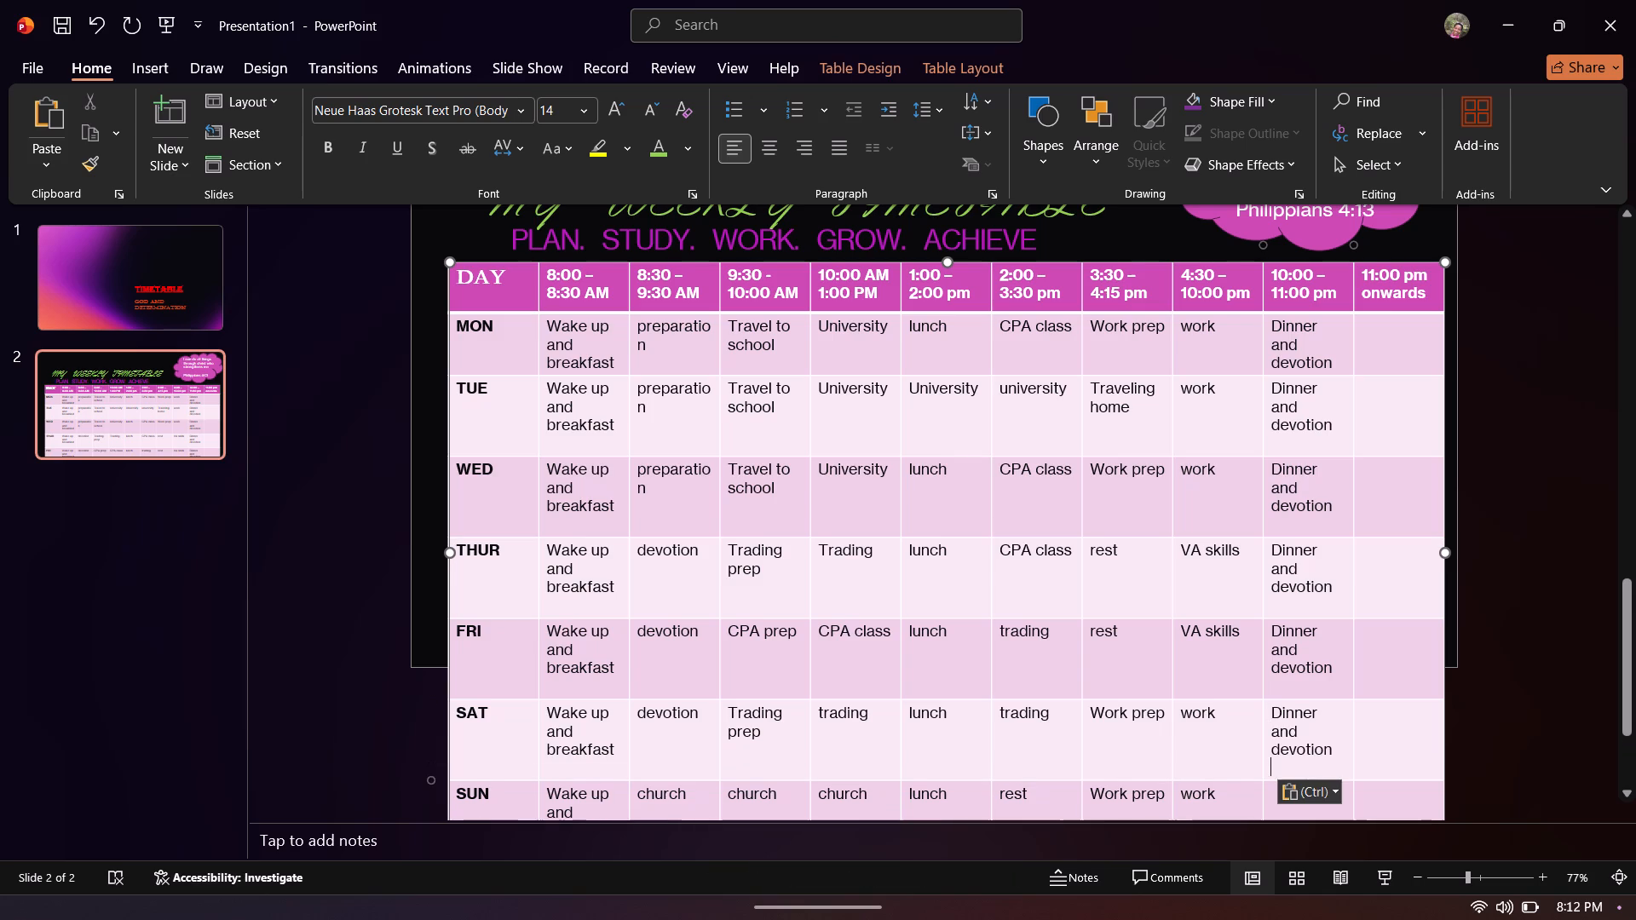
left_click(1272, 811)
left_click(1340, 808)
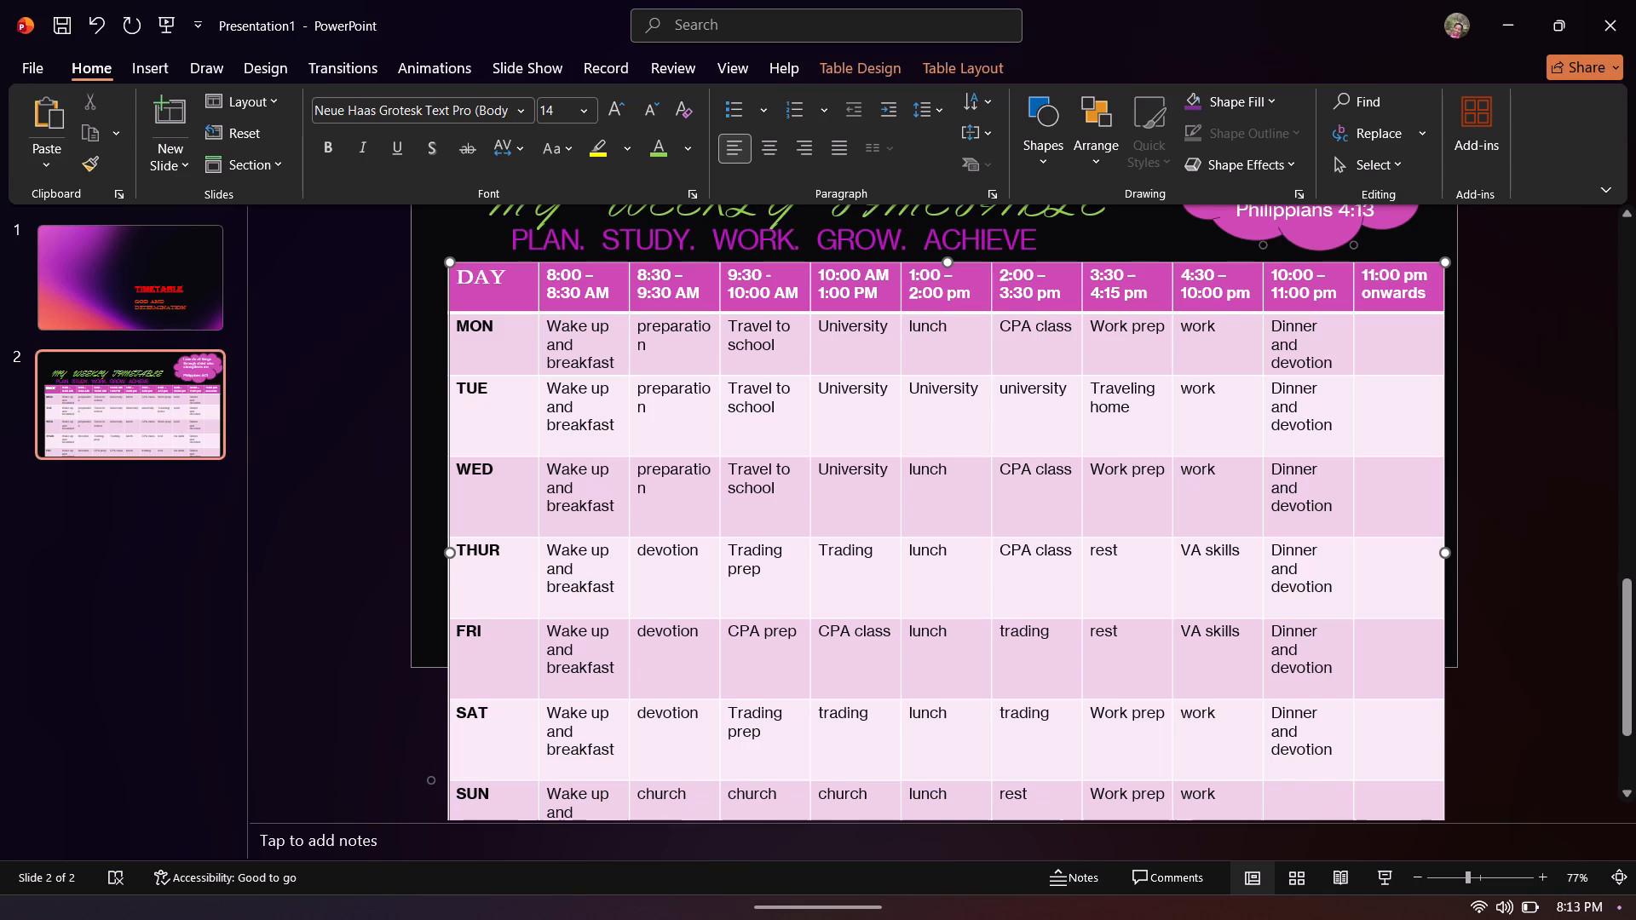
key("ctrl+v")
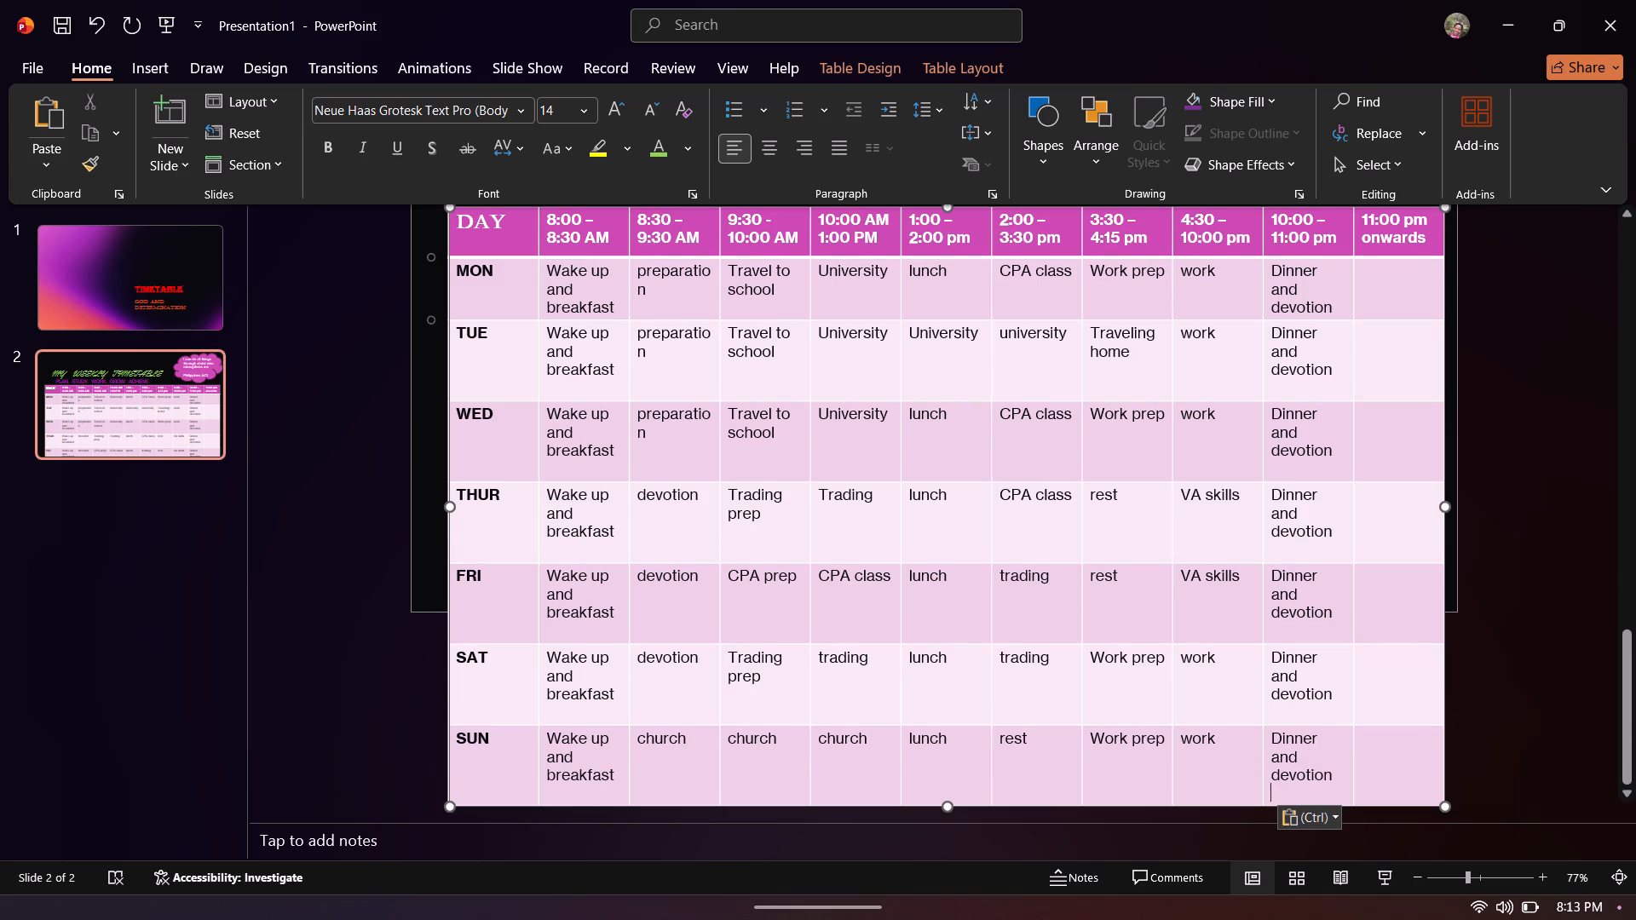
Enter "sleep" in Monday's 11:00 pm onwards cell.
left_click(1397, 282)
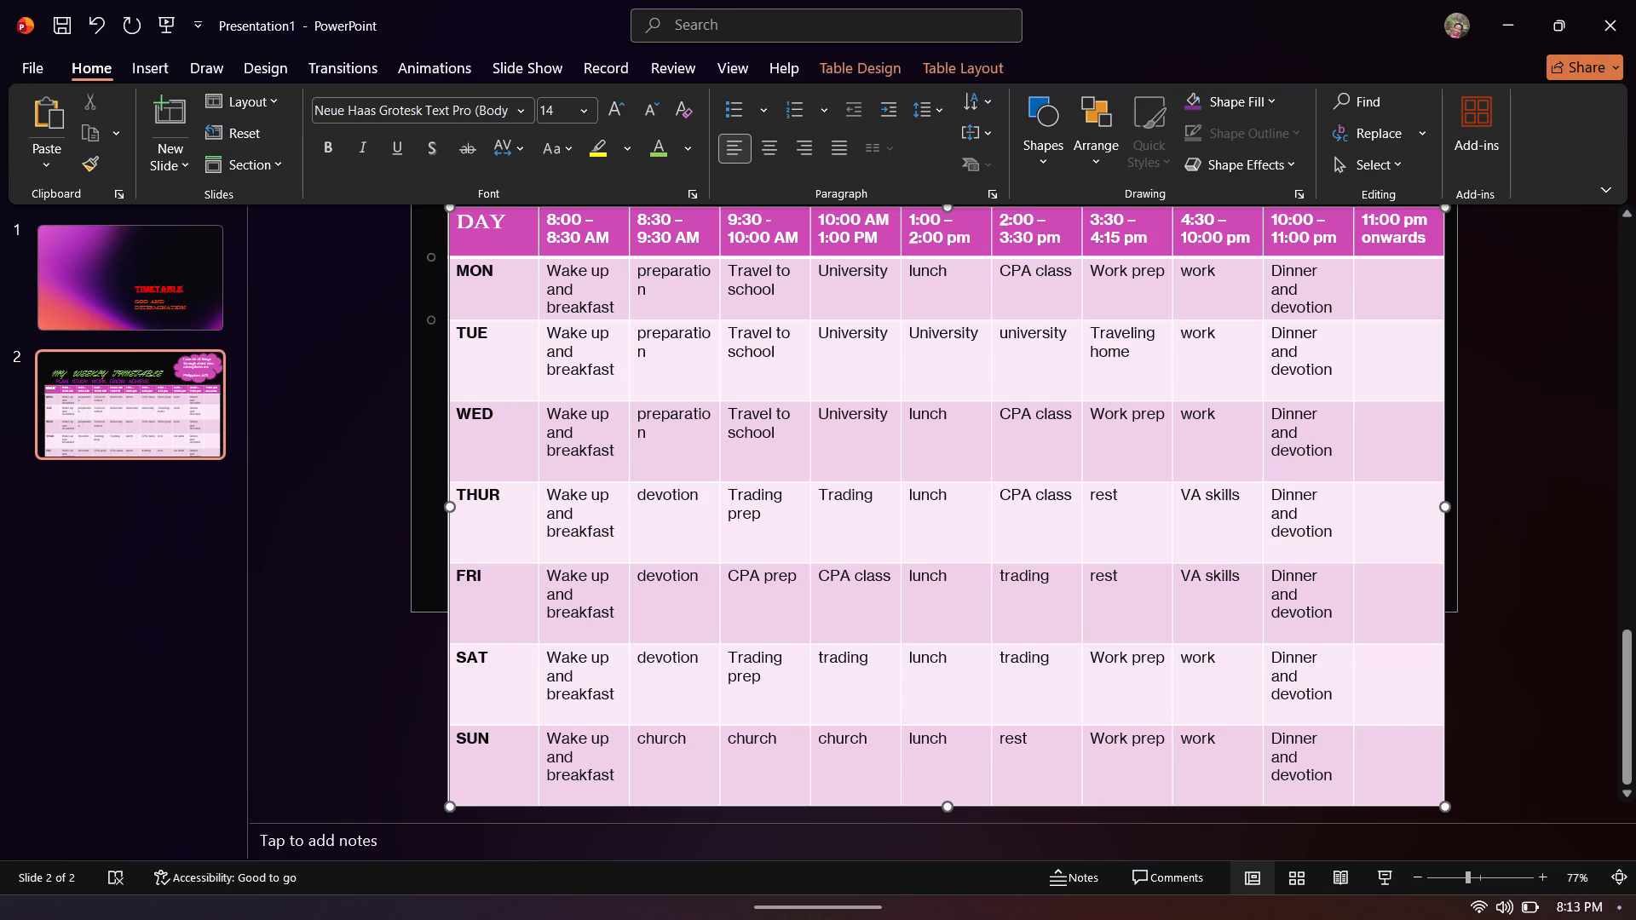
type("sleep")
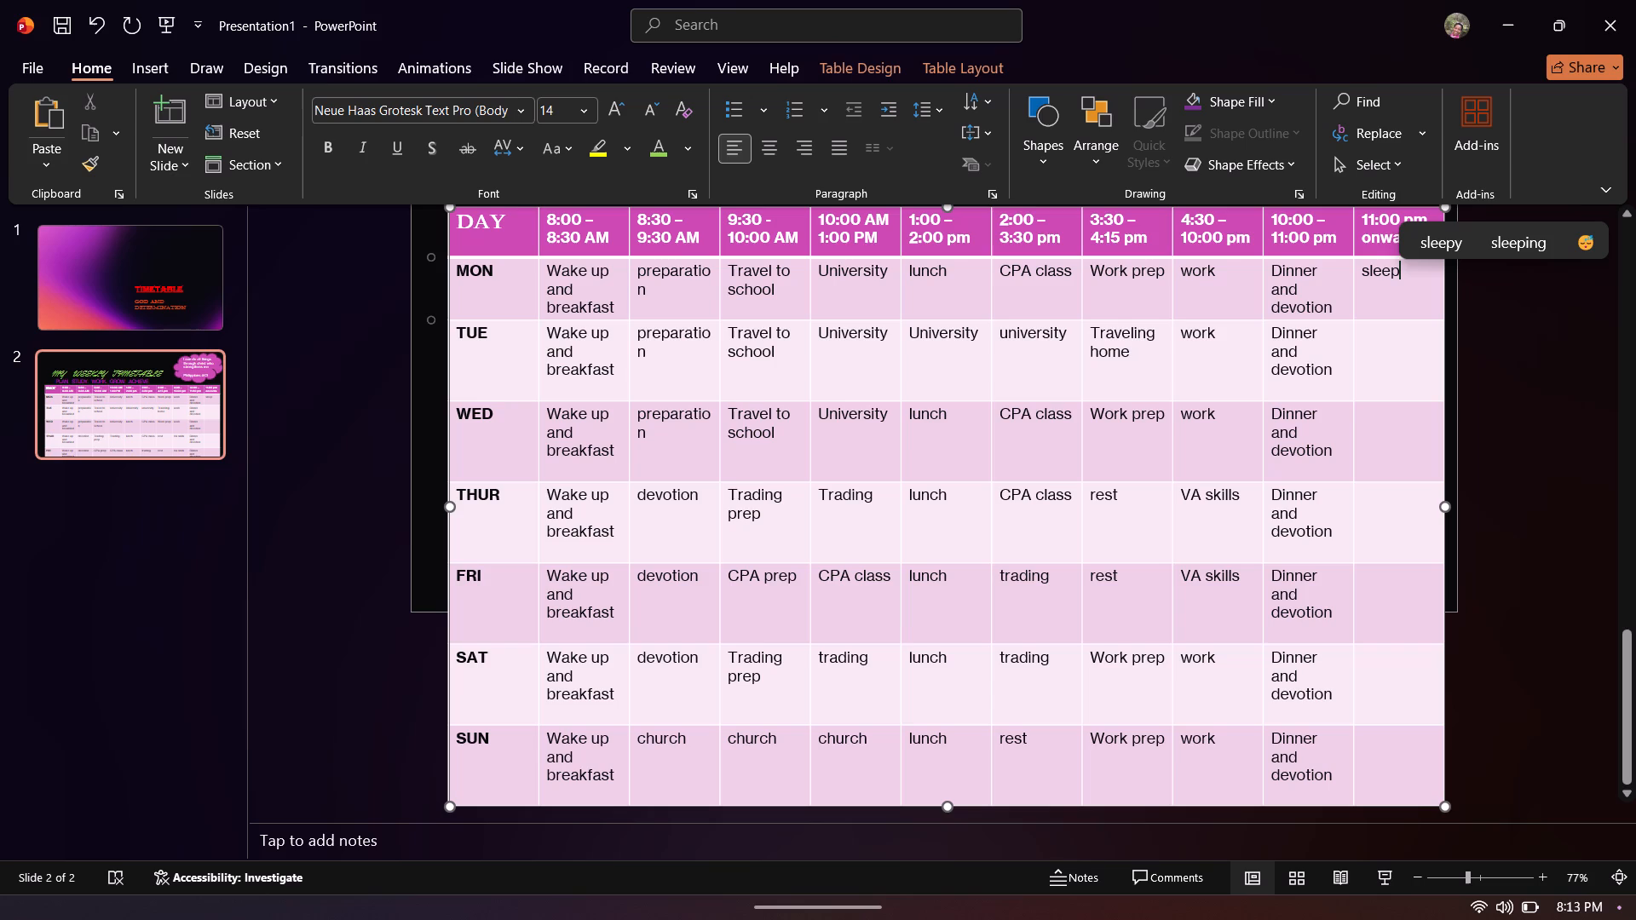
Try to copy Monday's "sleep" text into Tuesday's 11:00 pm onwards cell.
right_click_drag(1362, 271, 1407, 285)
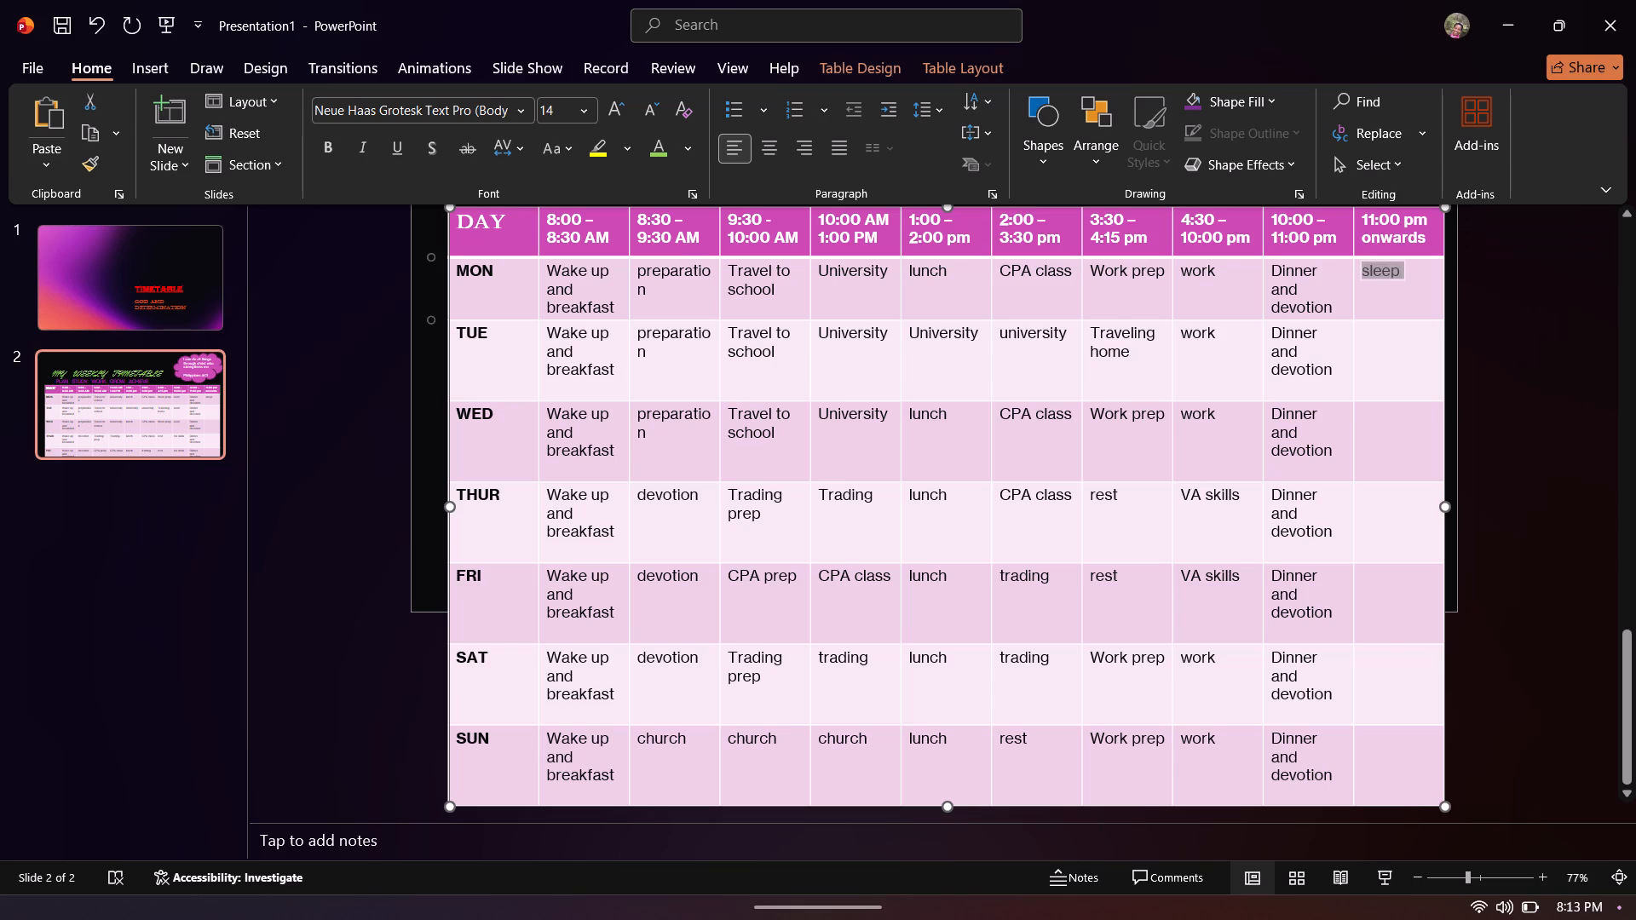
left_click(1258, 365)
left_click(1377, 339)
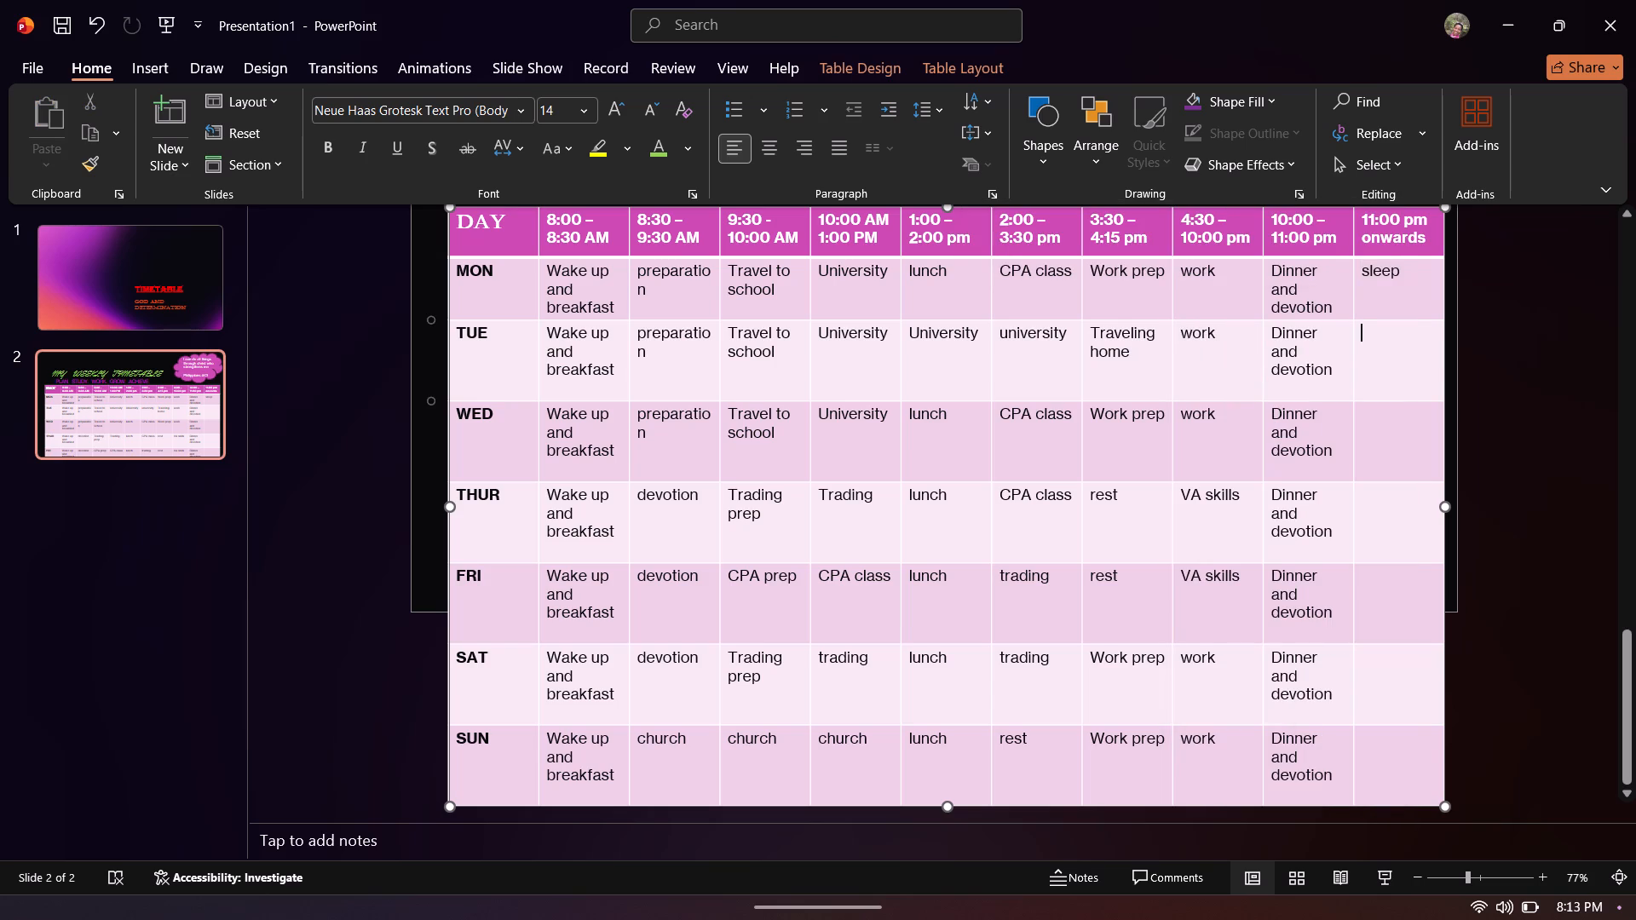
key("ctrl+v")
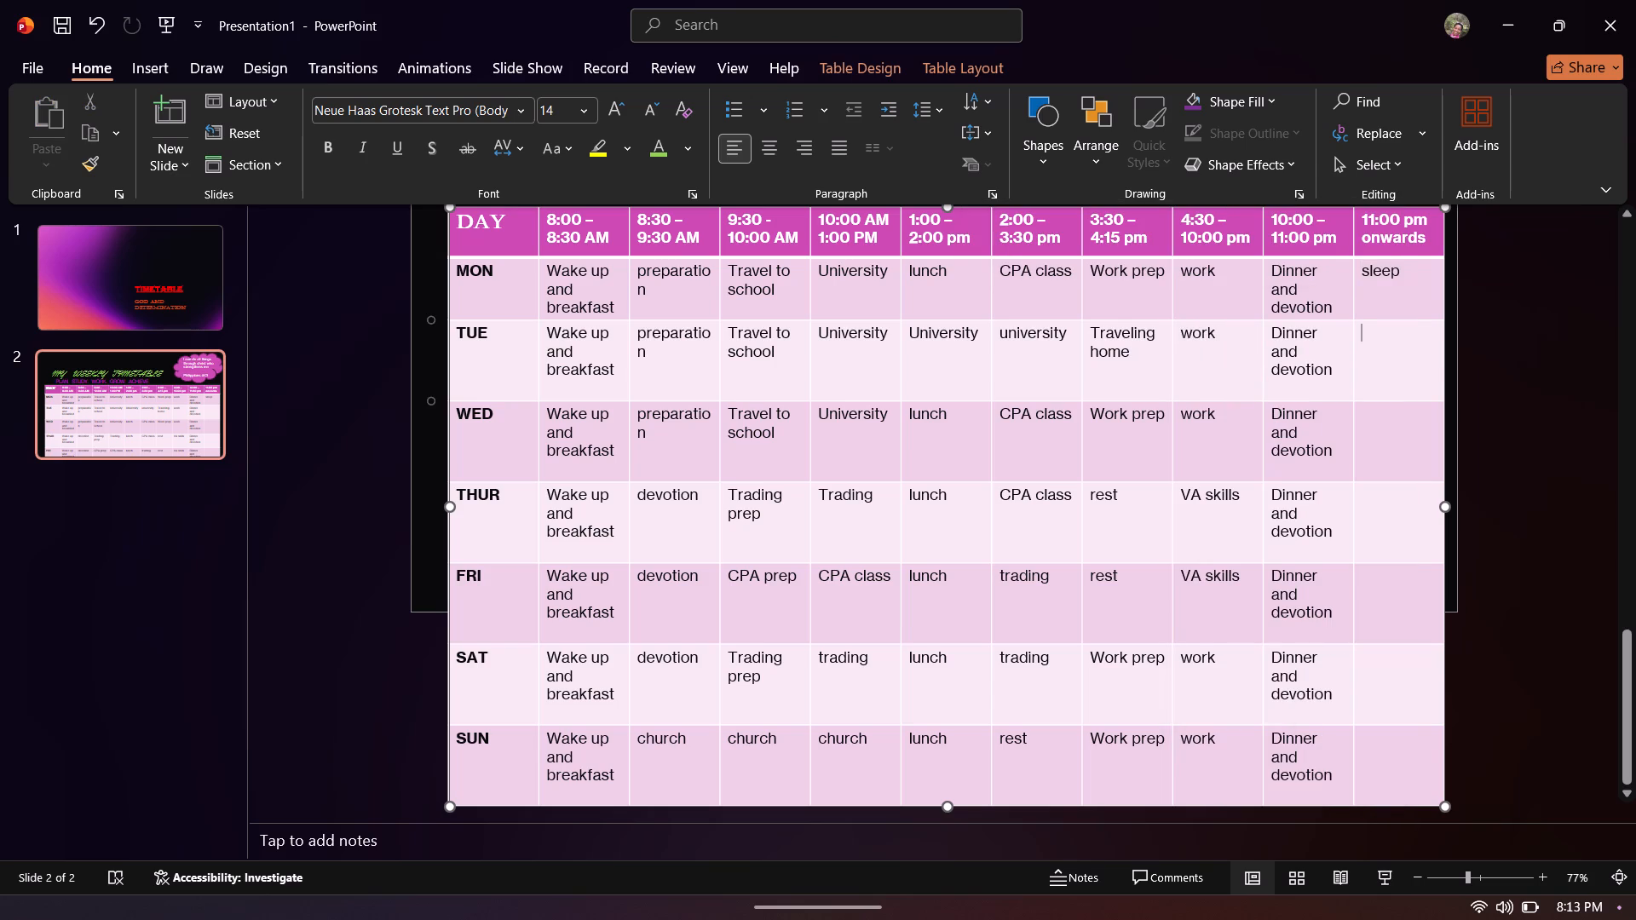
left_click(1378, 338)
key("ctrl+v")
Enter "sleep" in the 11:00 pm onwards cells for Tuesday, Wednesday and Thursday.
type("sleep")
left_click(1371, 417)
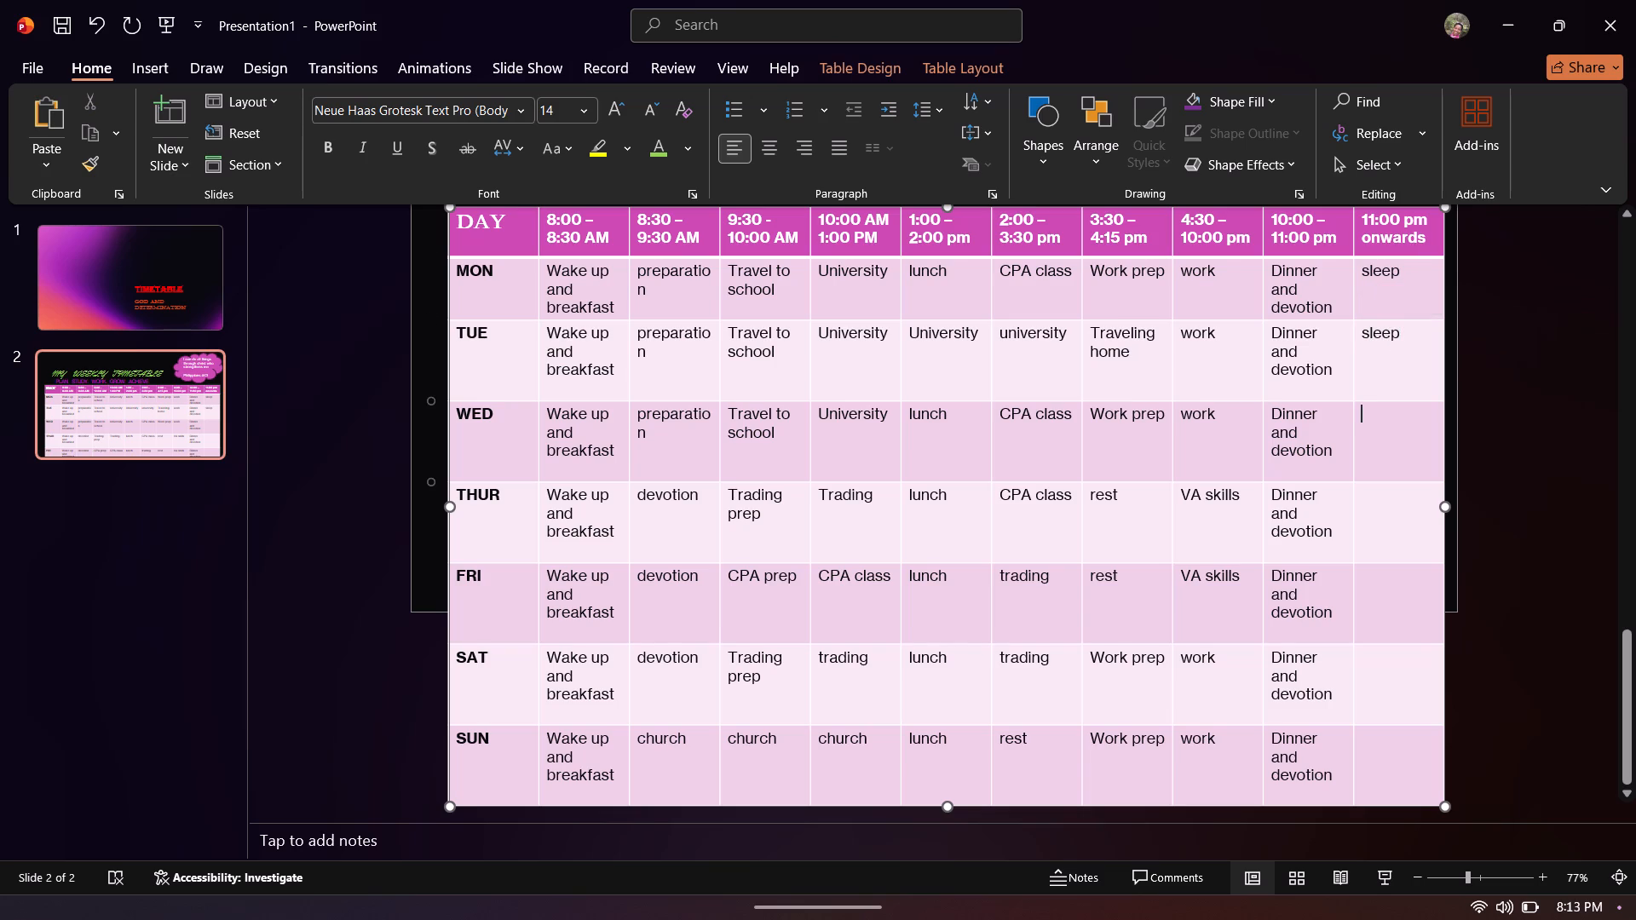
type("sleep")
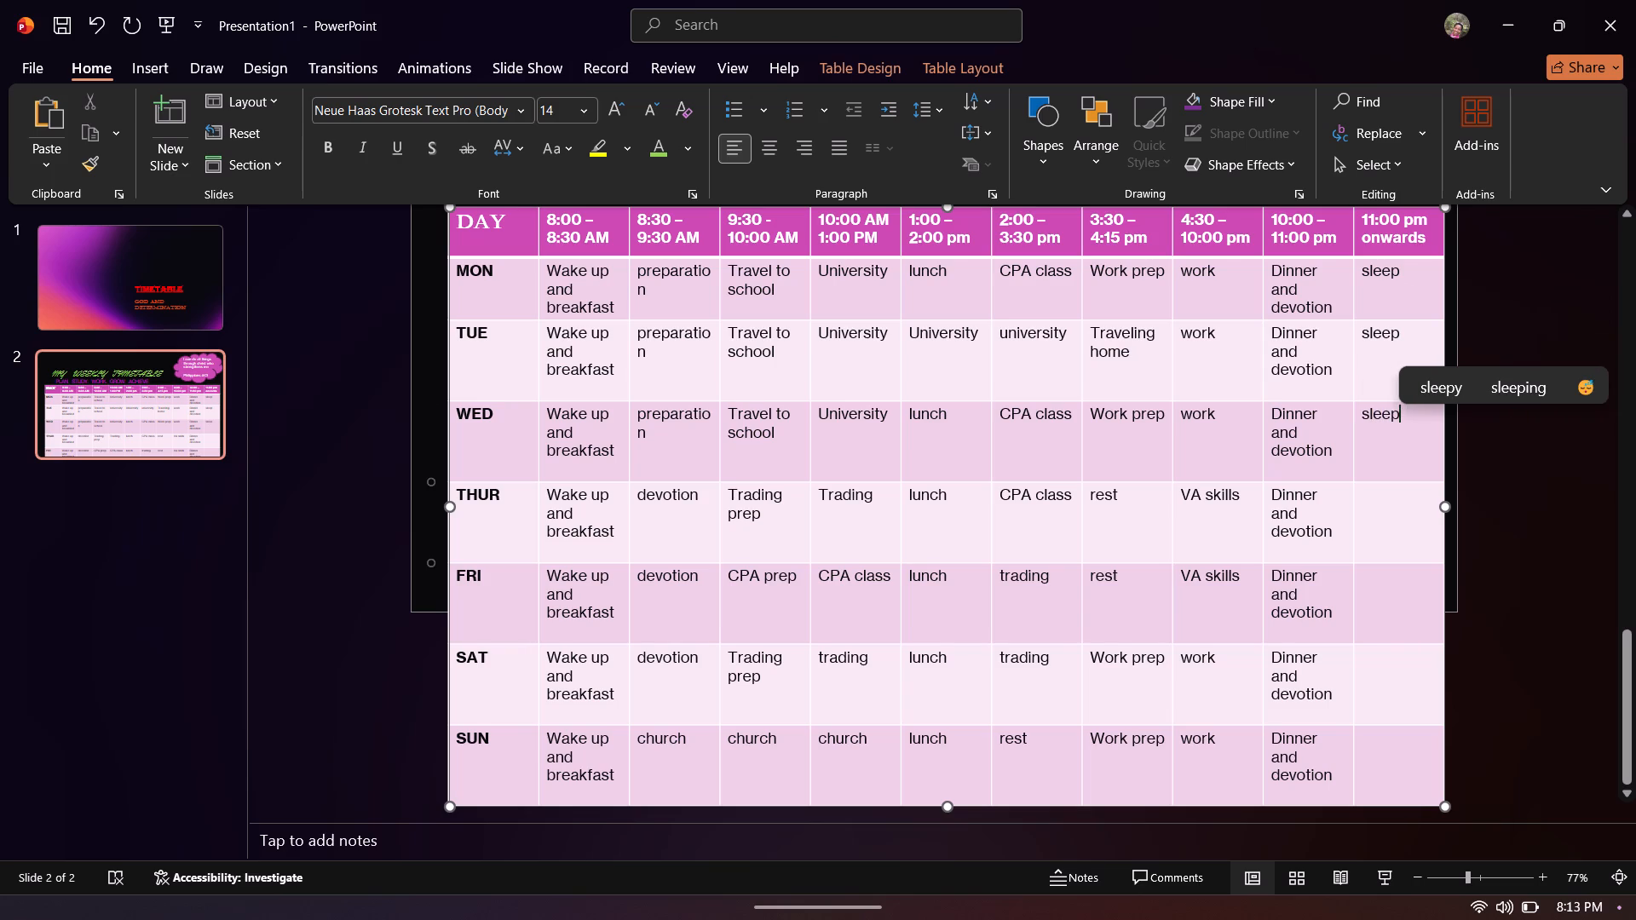
left_click(1361, 491)
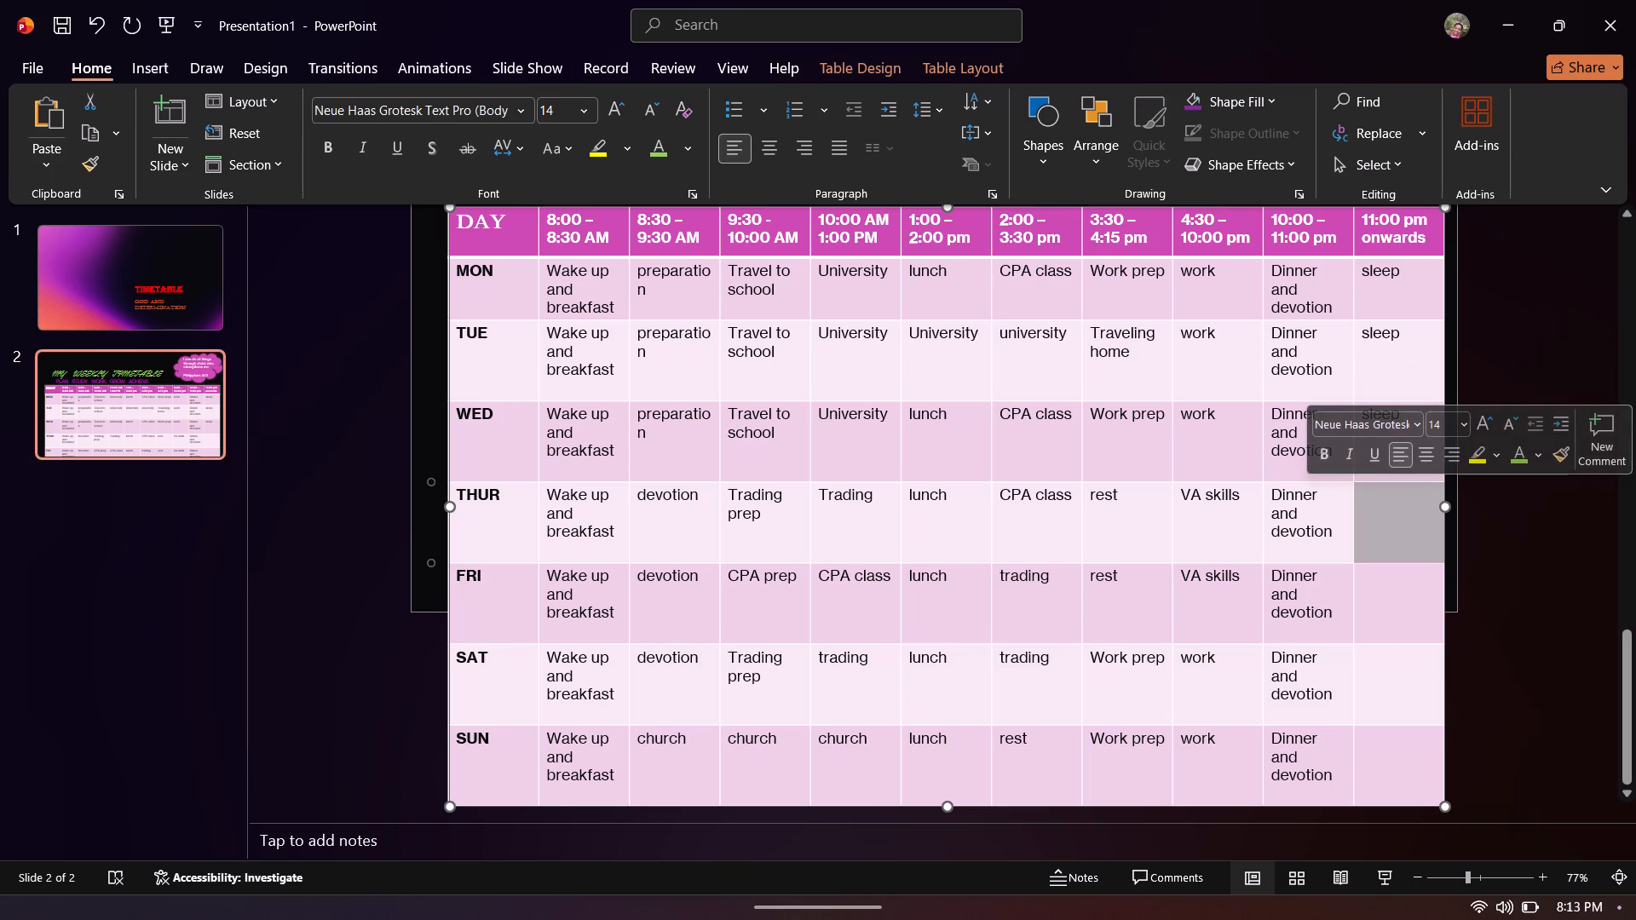
left_click(1383, 503)
type("sleep")
Enter "sleep" in the 11:00 pm onwards cells for Friday, Saturday and Sunday.
left_click(1373, 583)
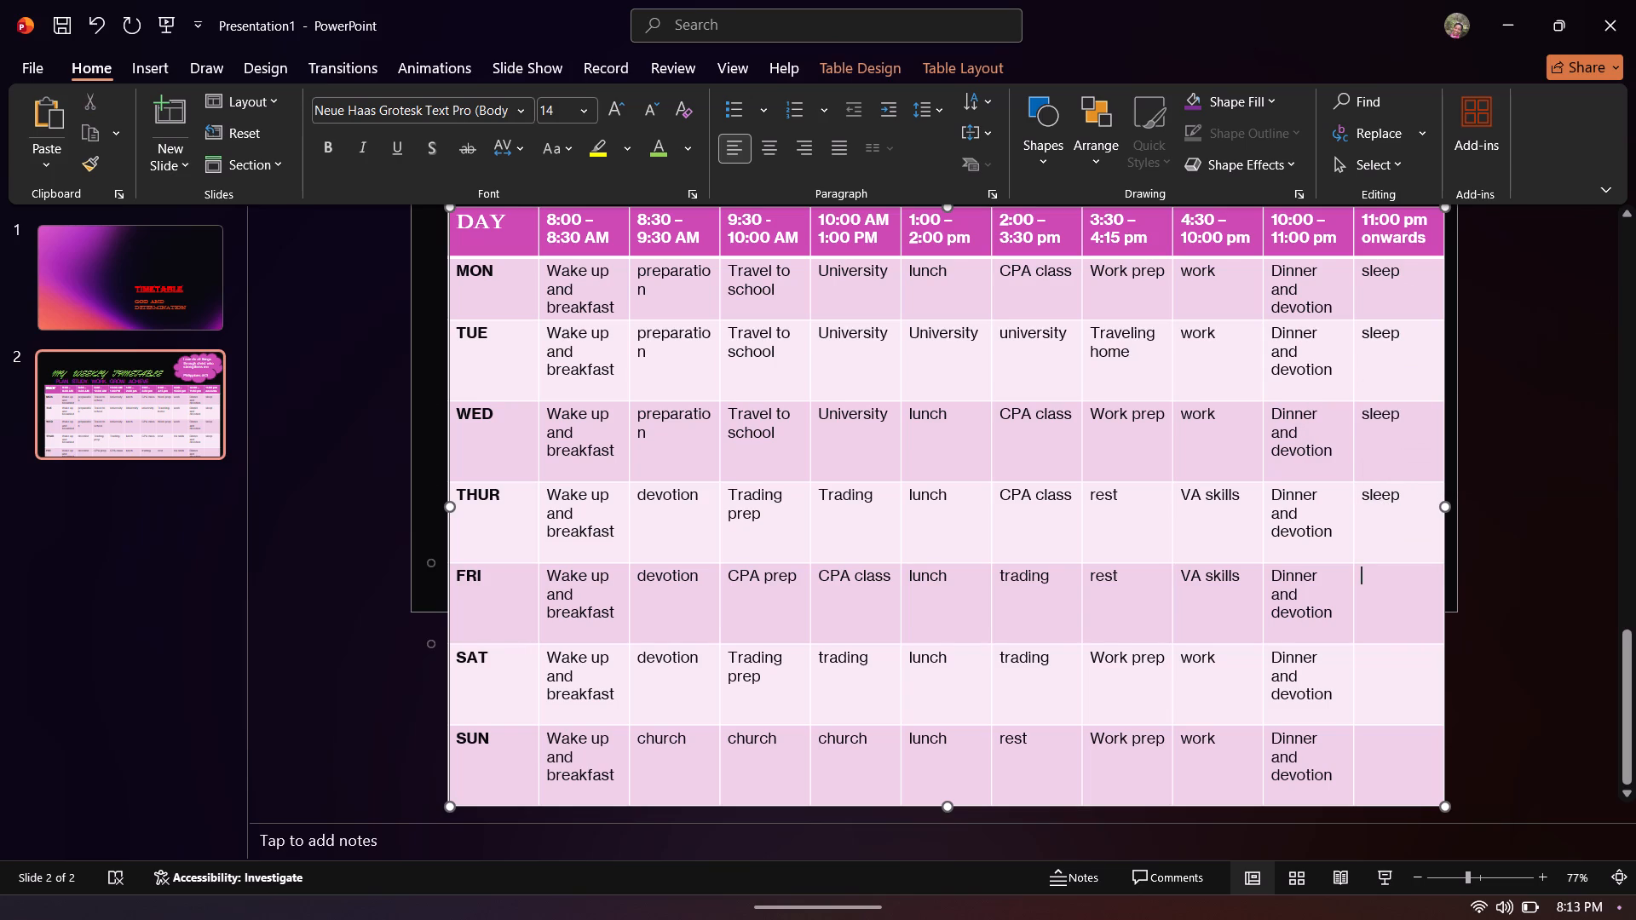
key("a")
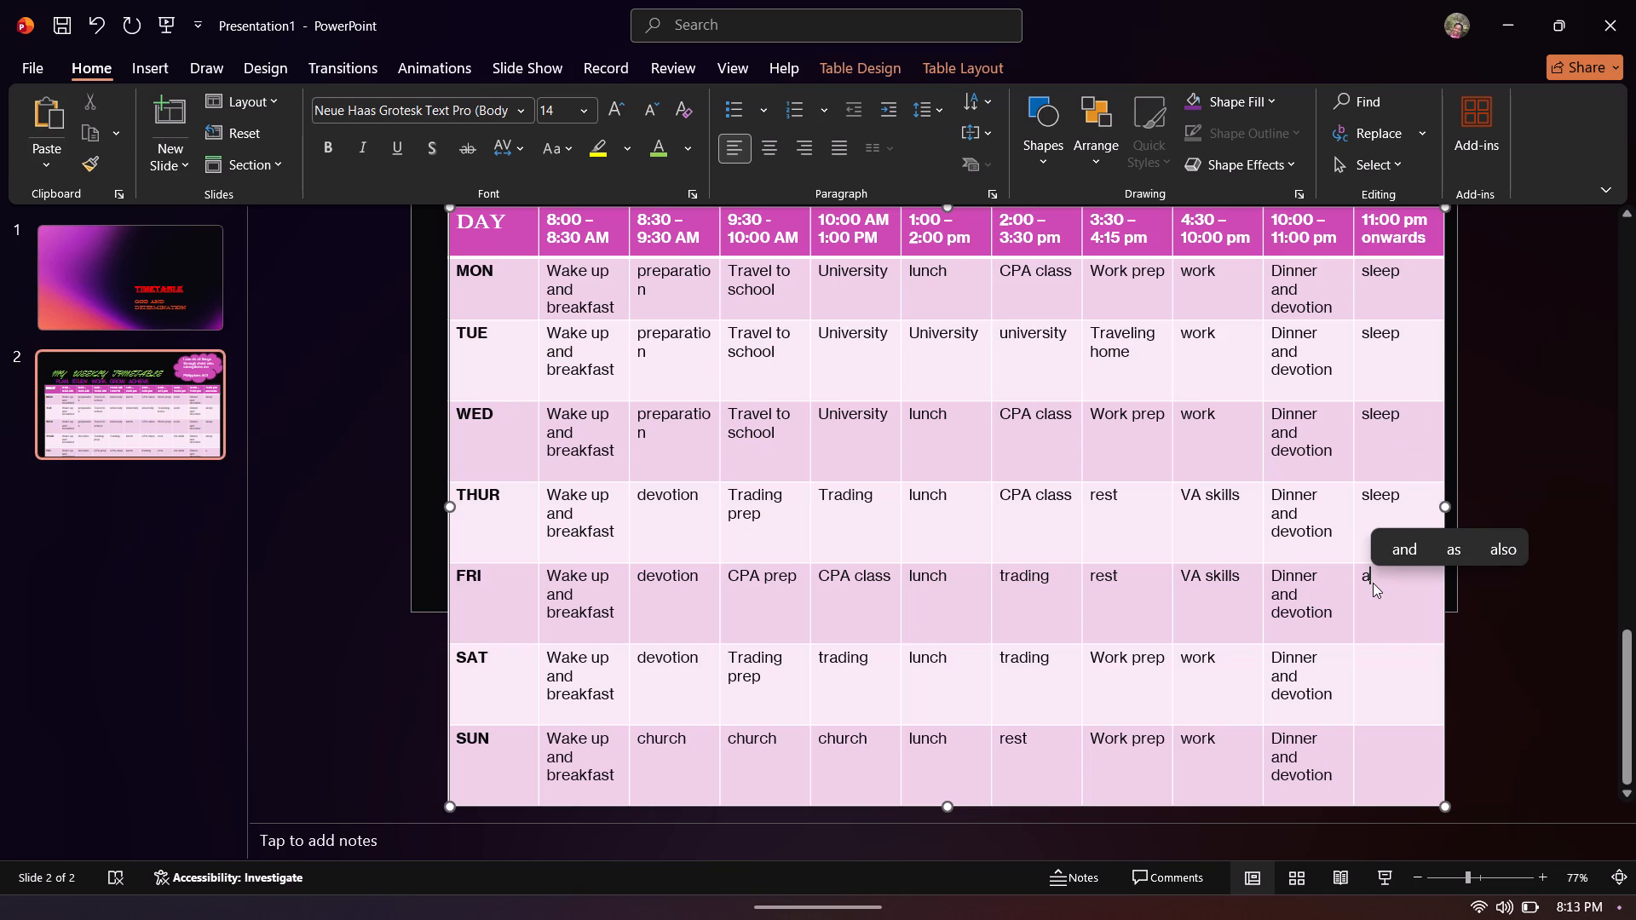
key("BackSpace")
type("sle")
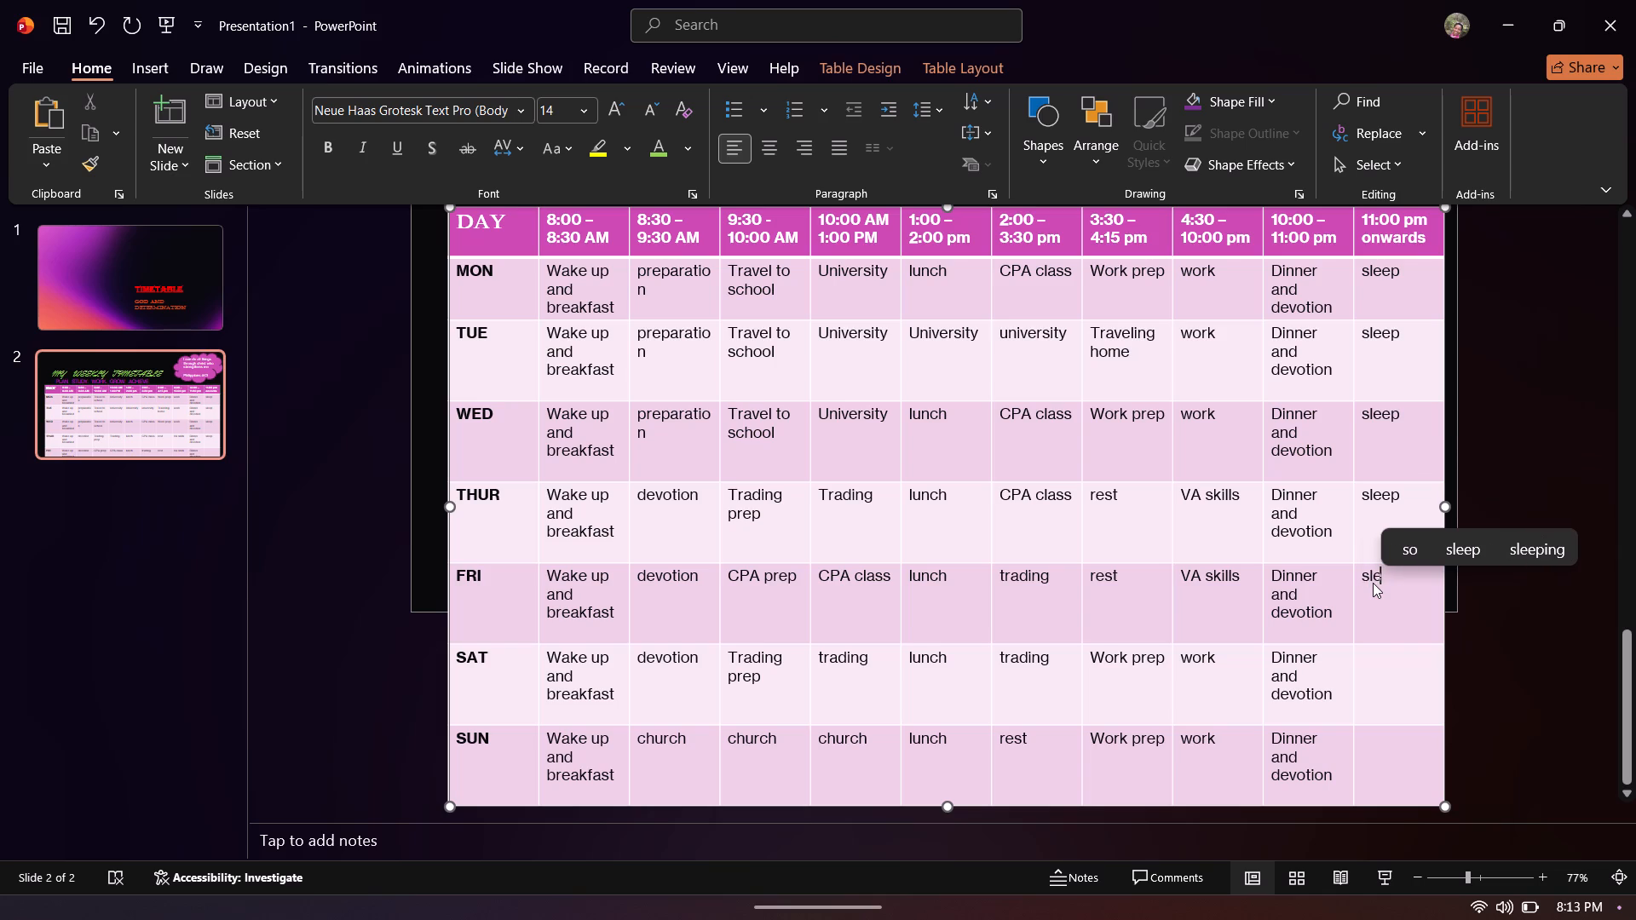
type("ep")
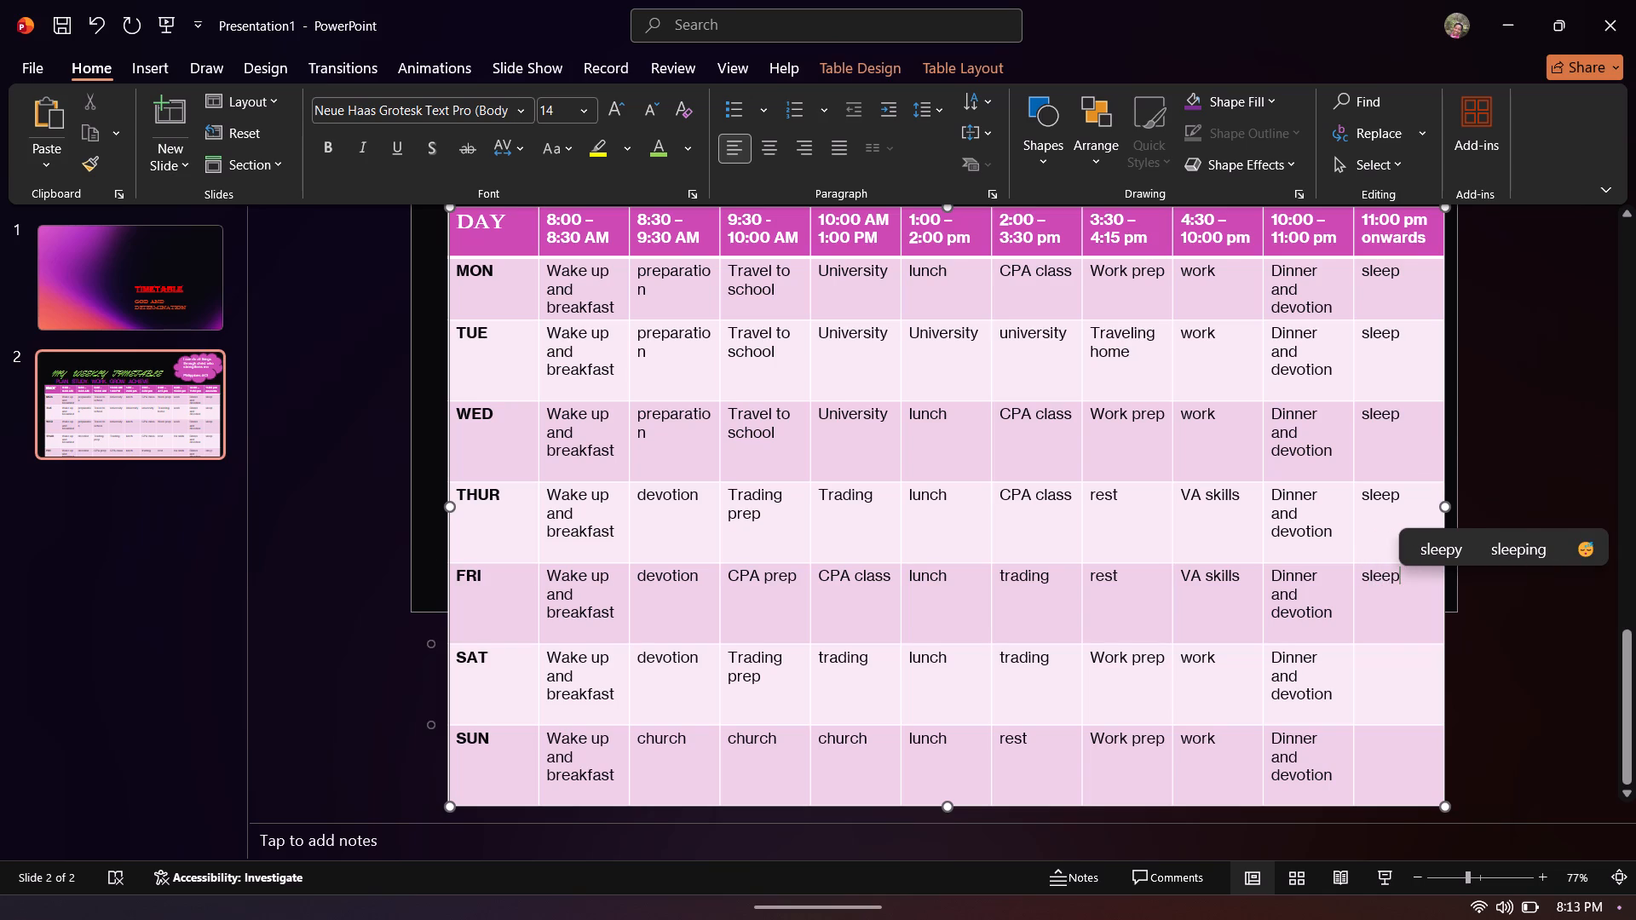
left_click(1380, 666)
key("s")
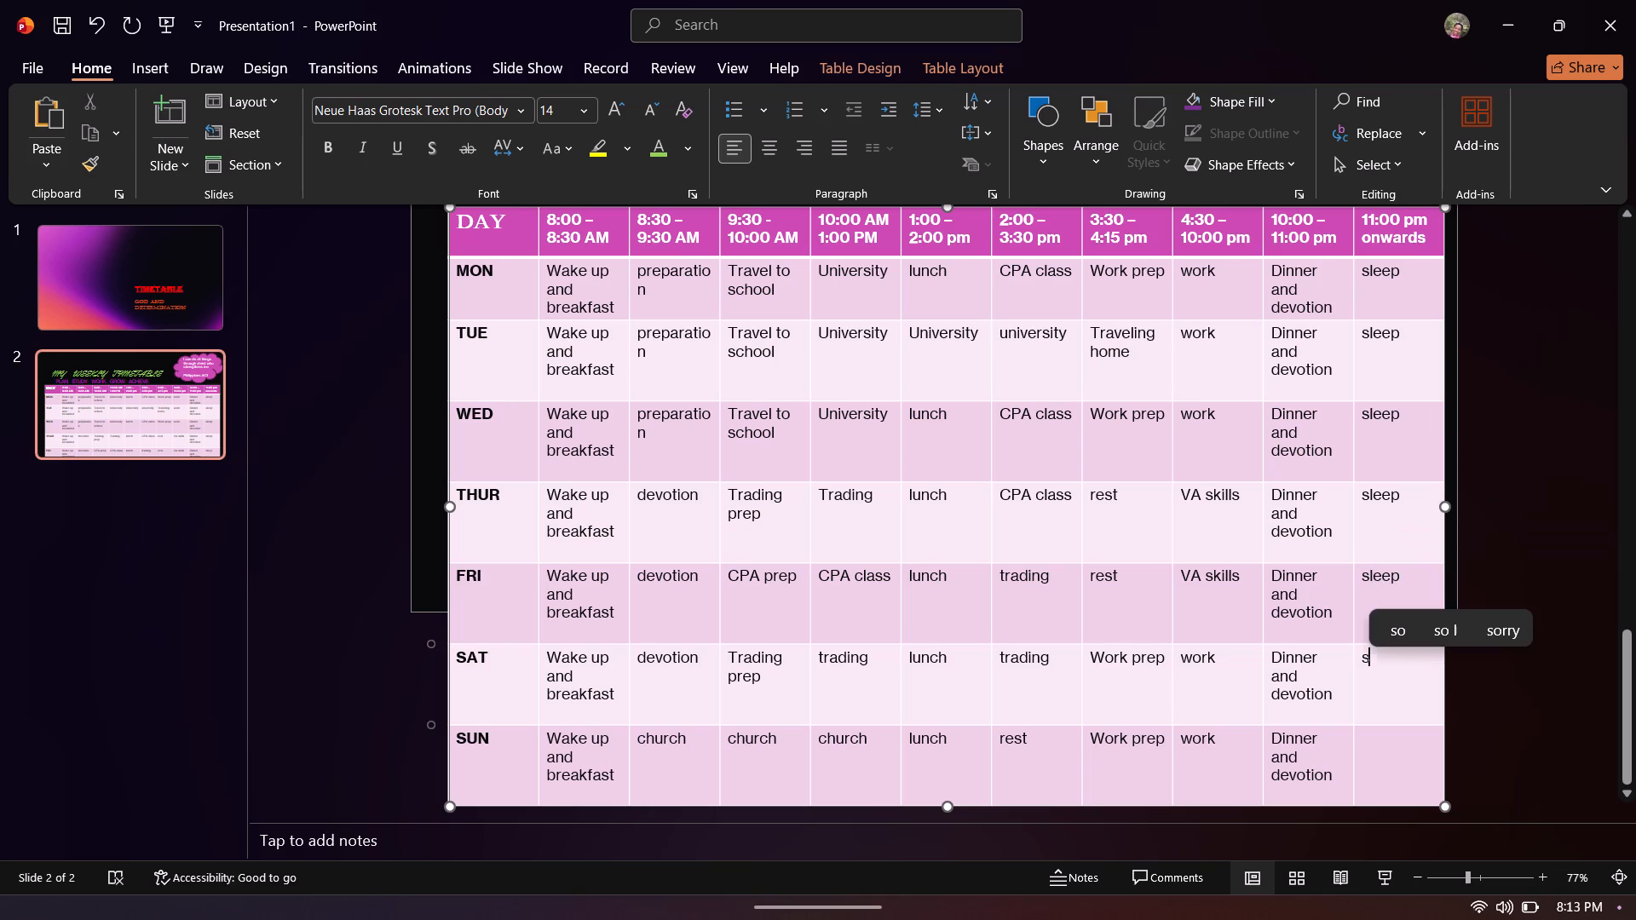
type("leep")
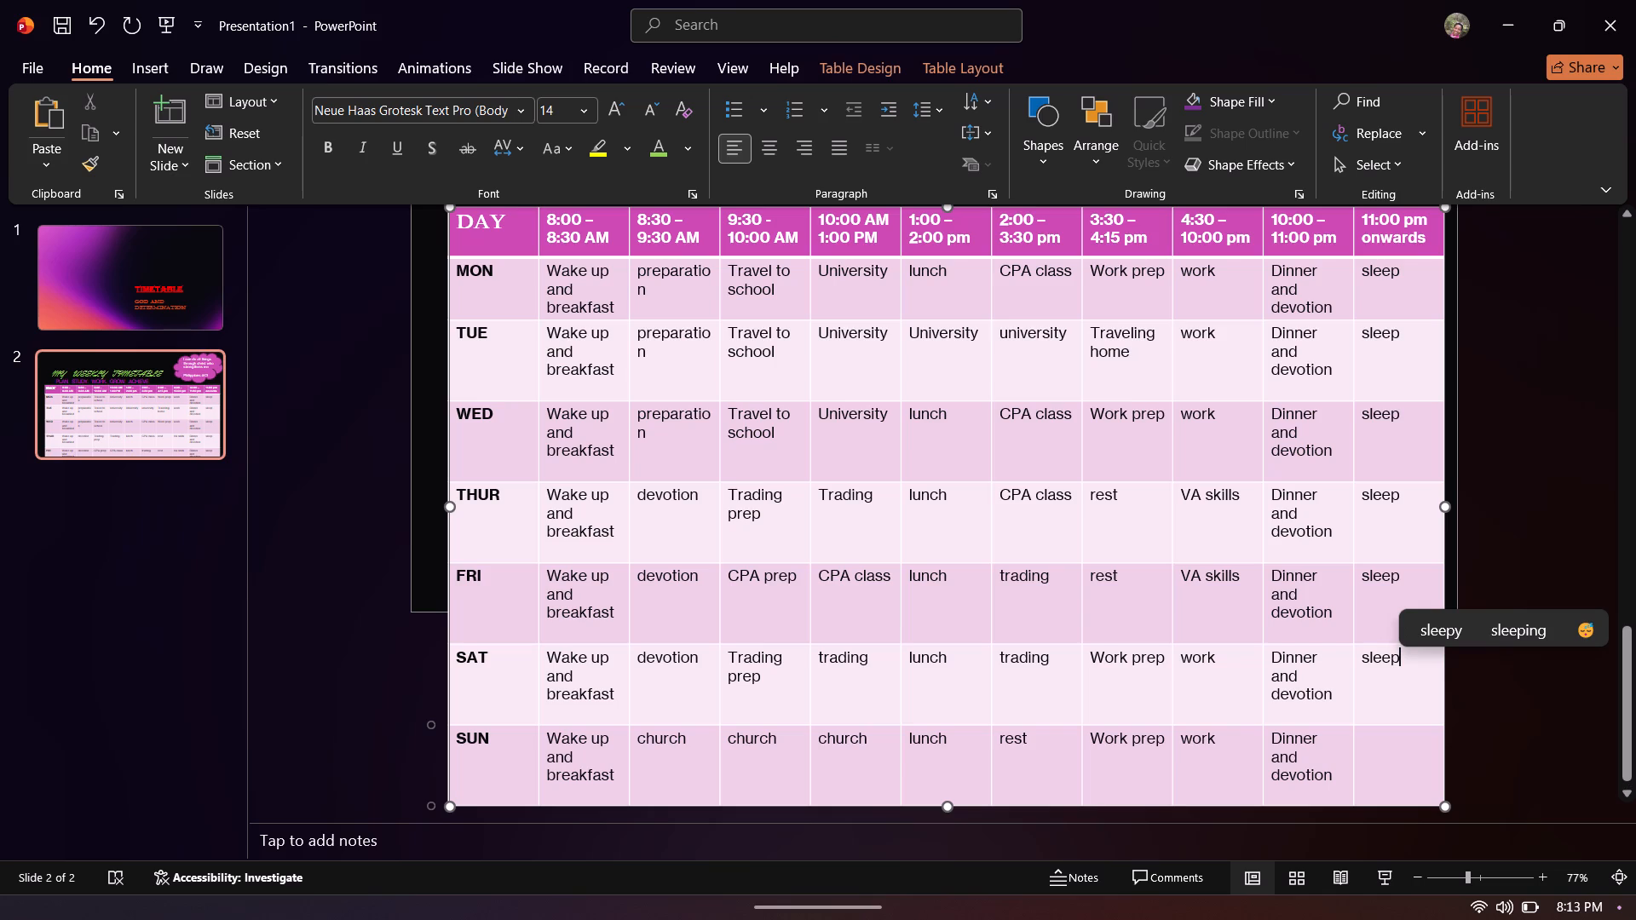
left_click(1373, 749)
type("sleep")
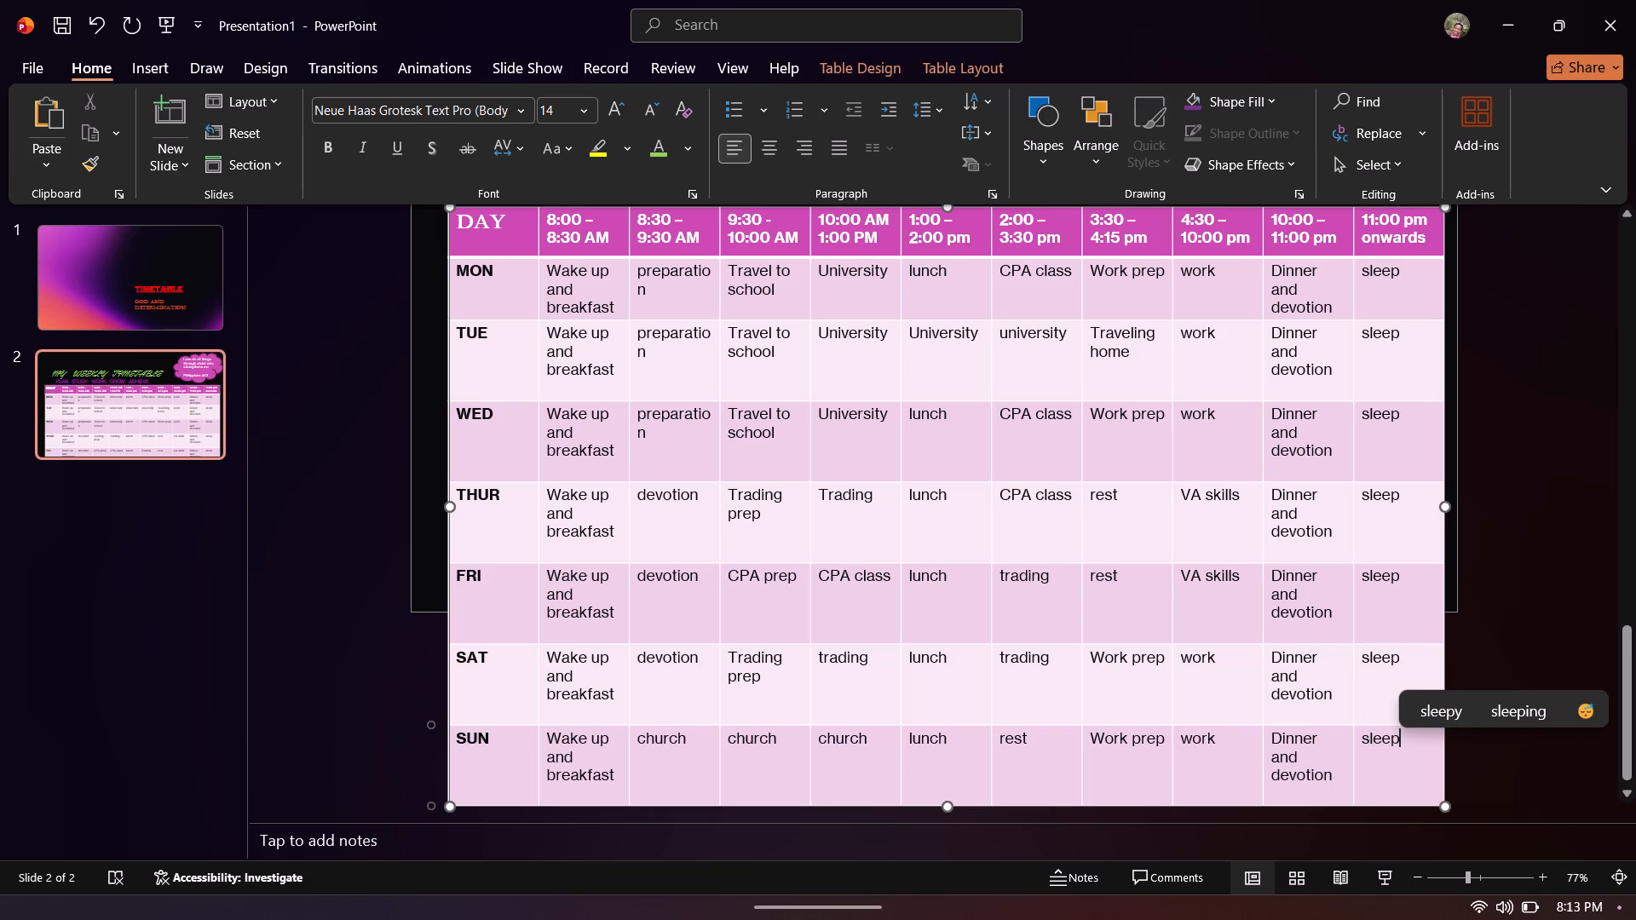
Add a new slide after the weekly timetable slide.
scroll(1373, 637, "down", 3)
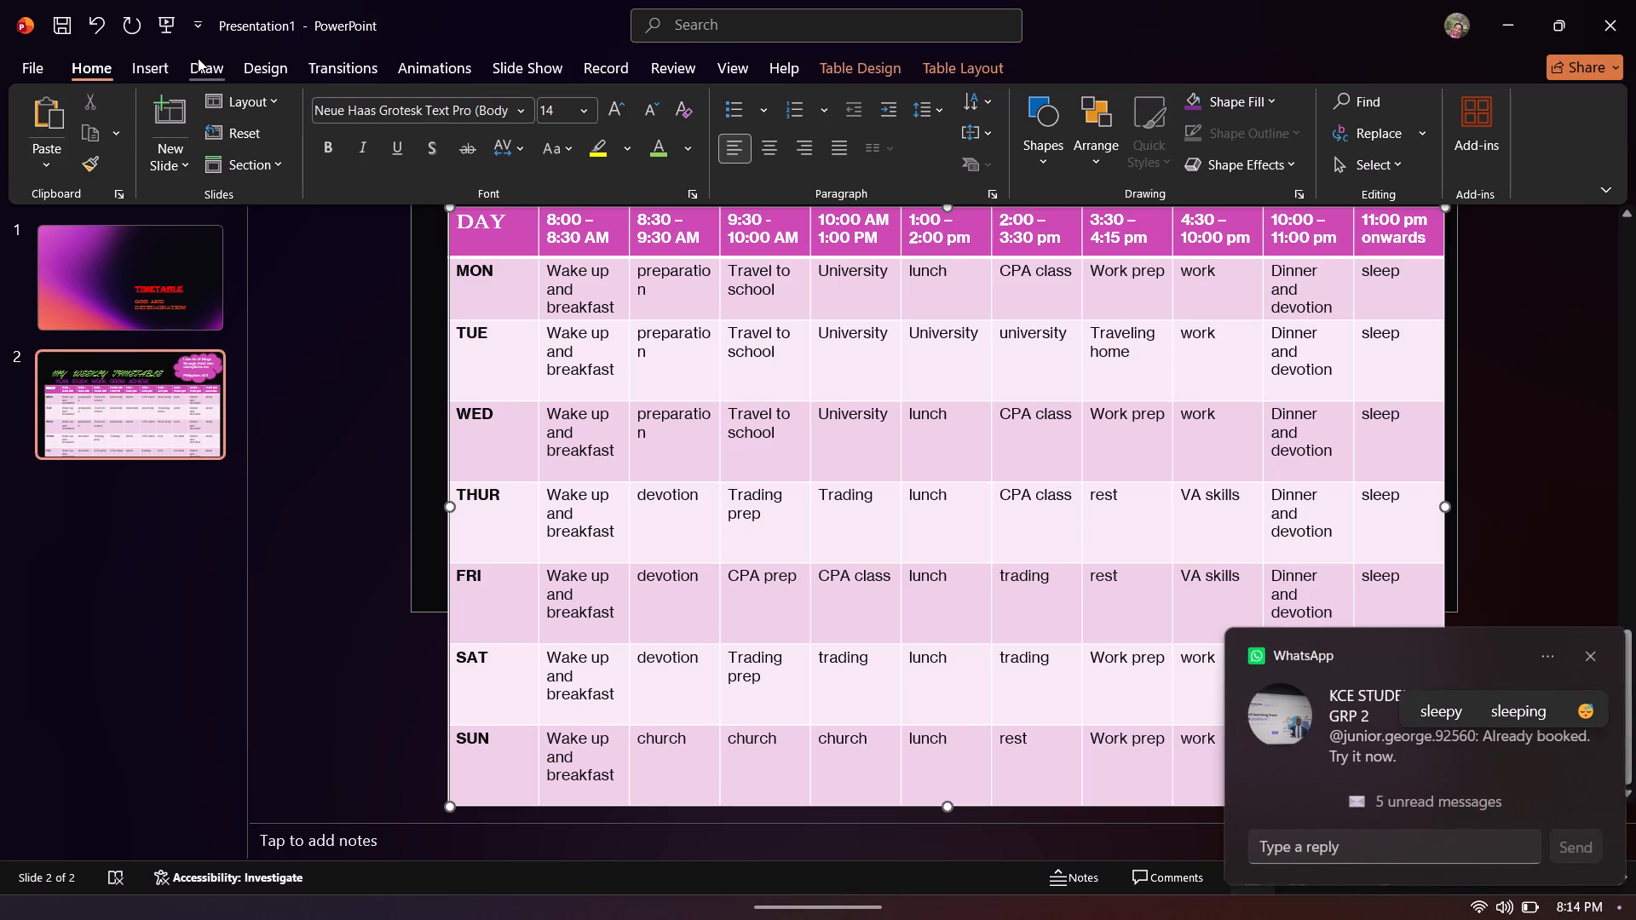
left_click(160, 104)
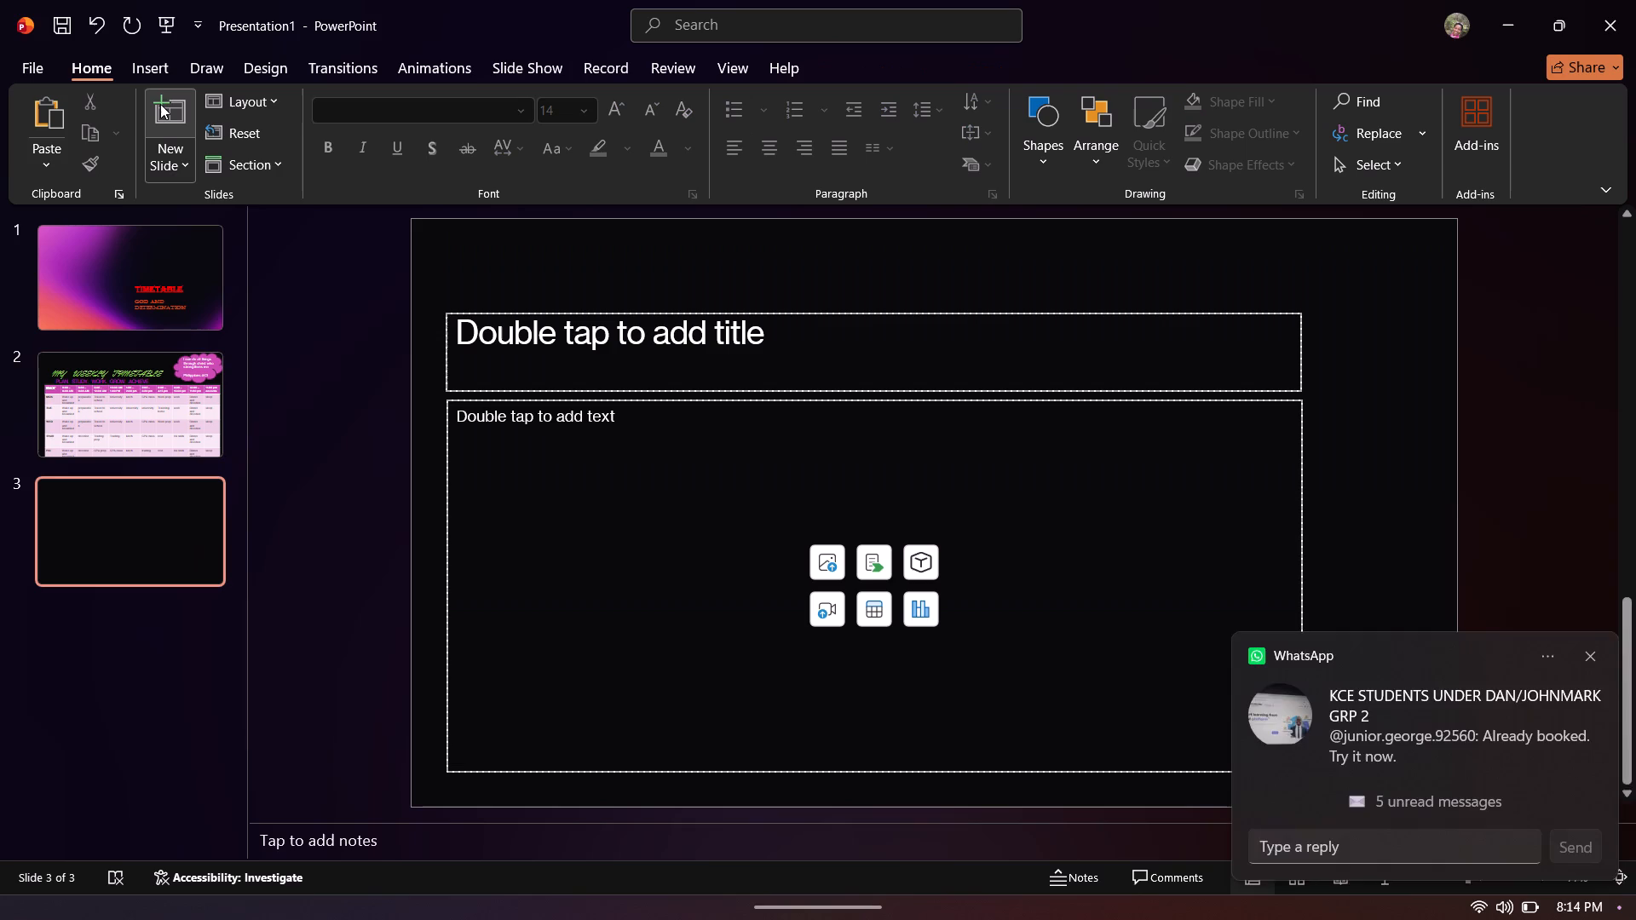
Return to the weekly timetable slide and review the table down to the Sunday row.
left_click(120, 397)
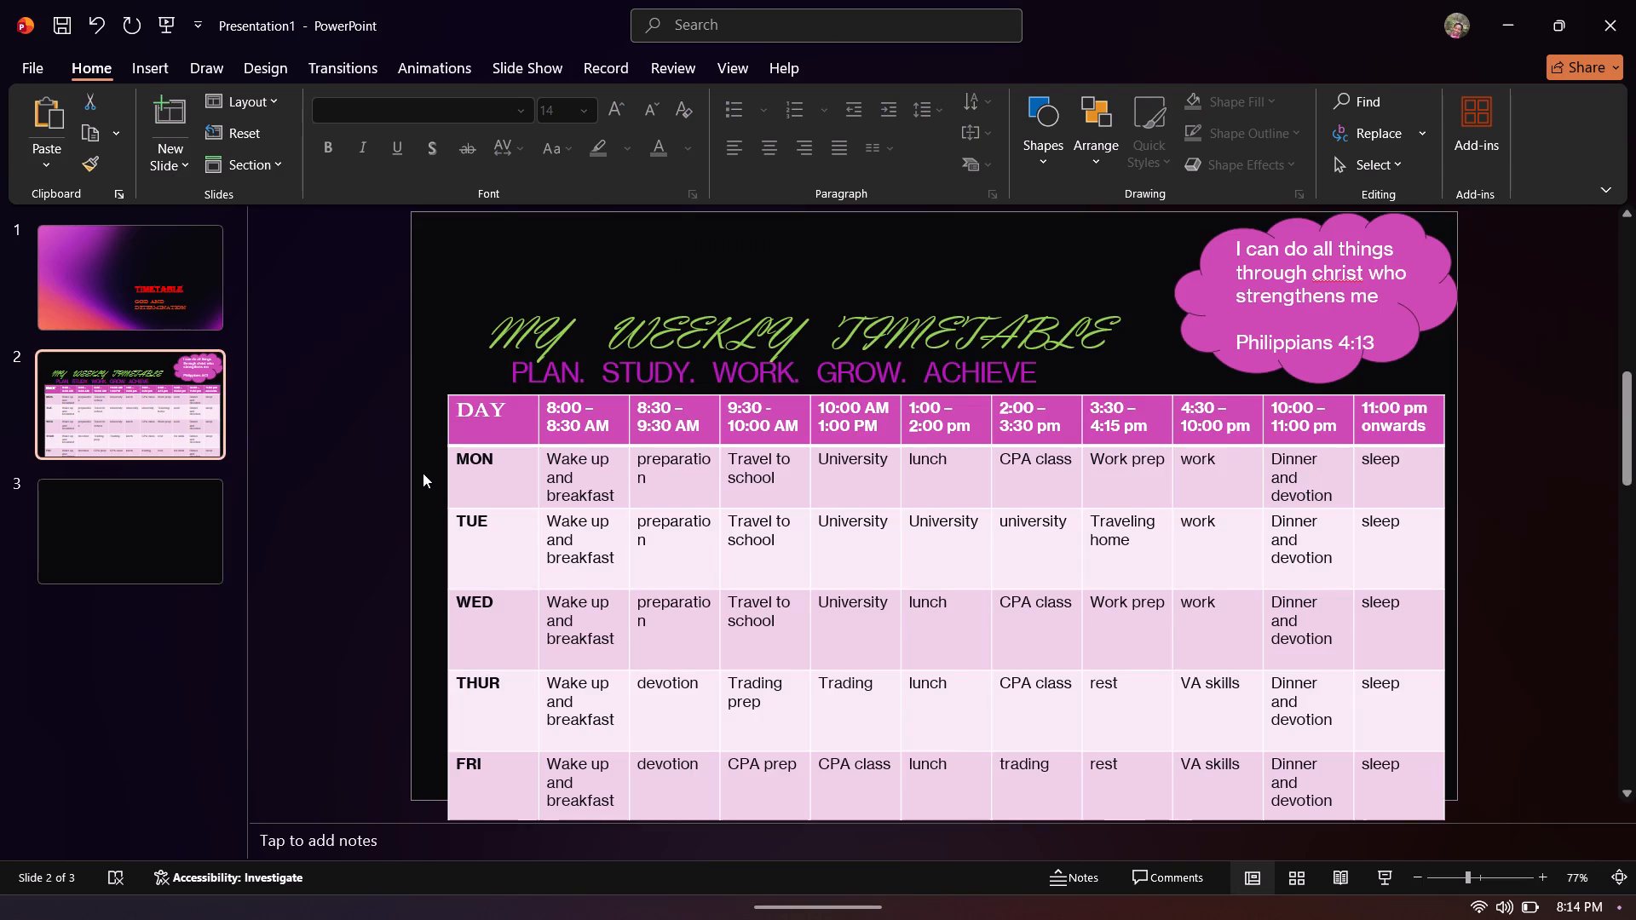
scroll(423, 473, "down", 3)
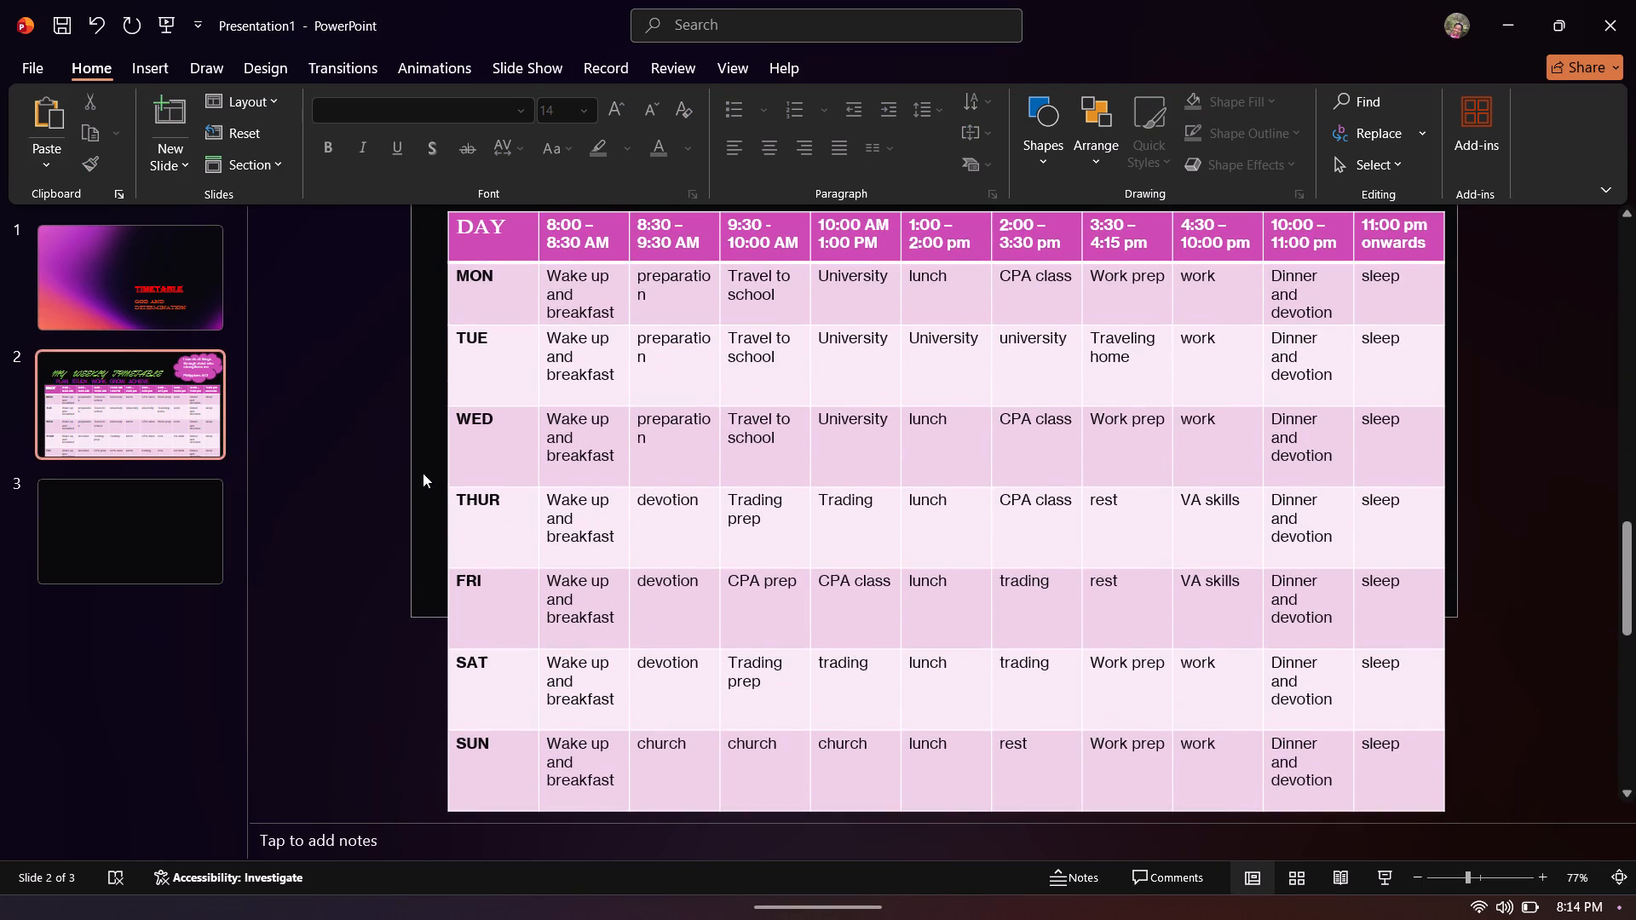
left_click(404, 489)
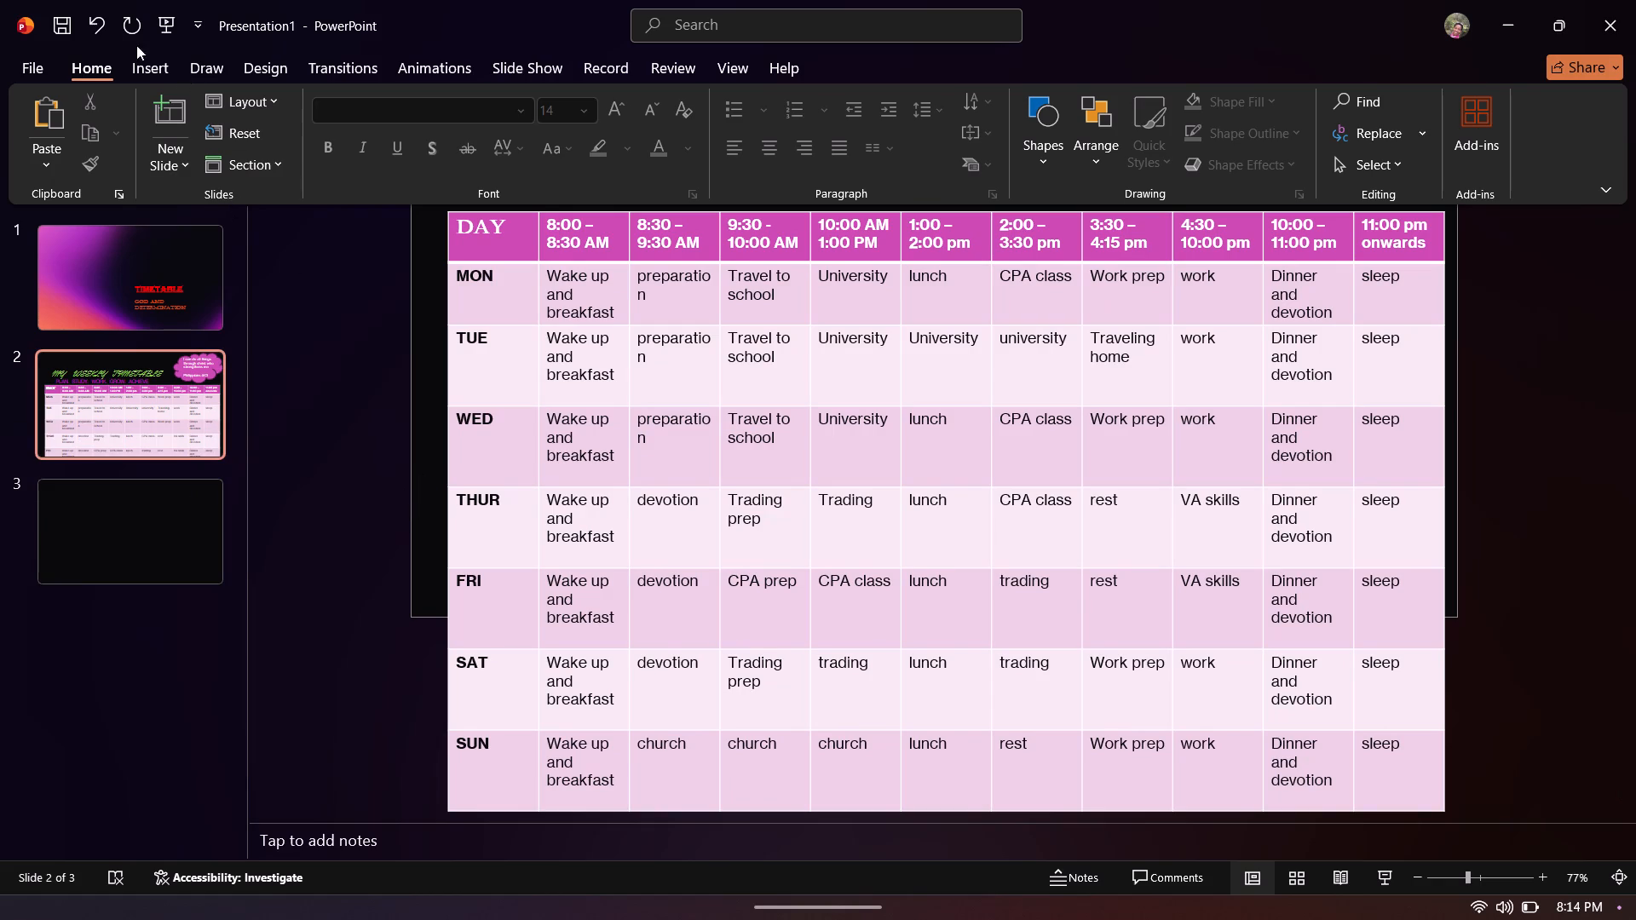
Save the presentation as a PowerPoint Presentation named TIMETABLE in the Documents folder on this PC.
left_click(37, 69)
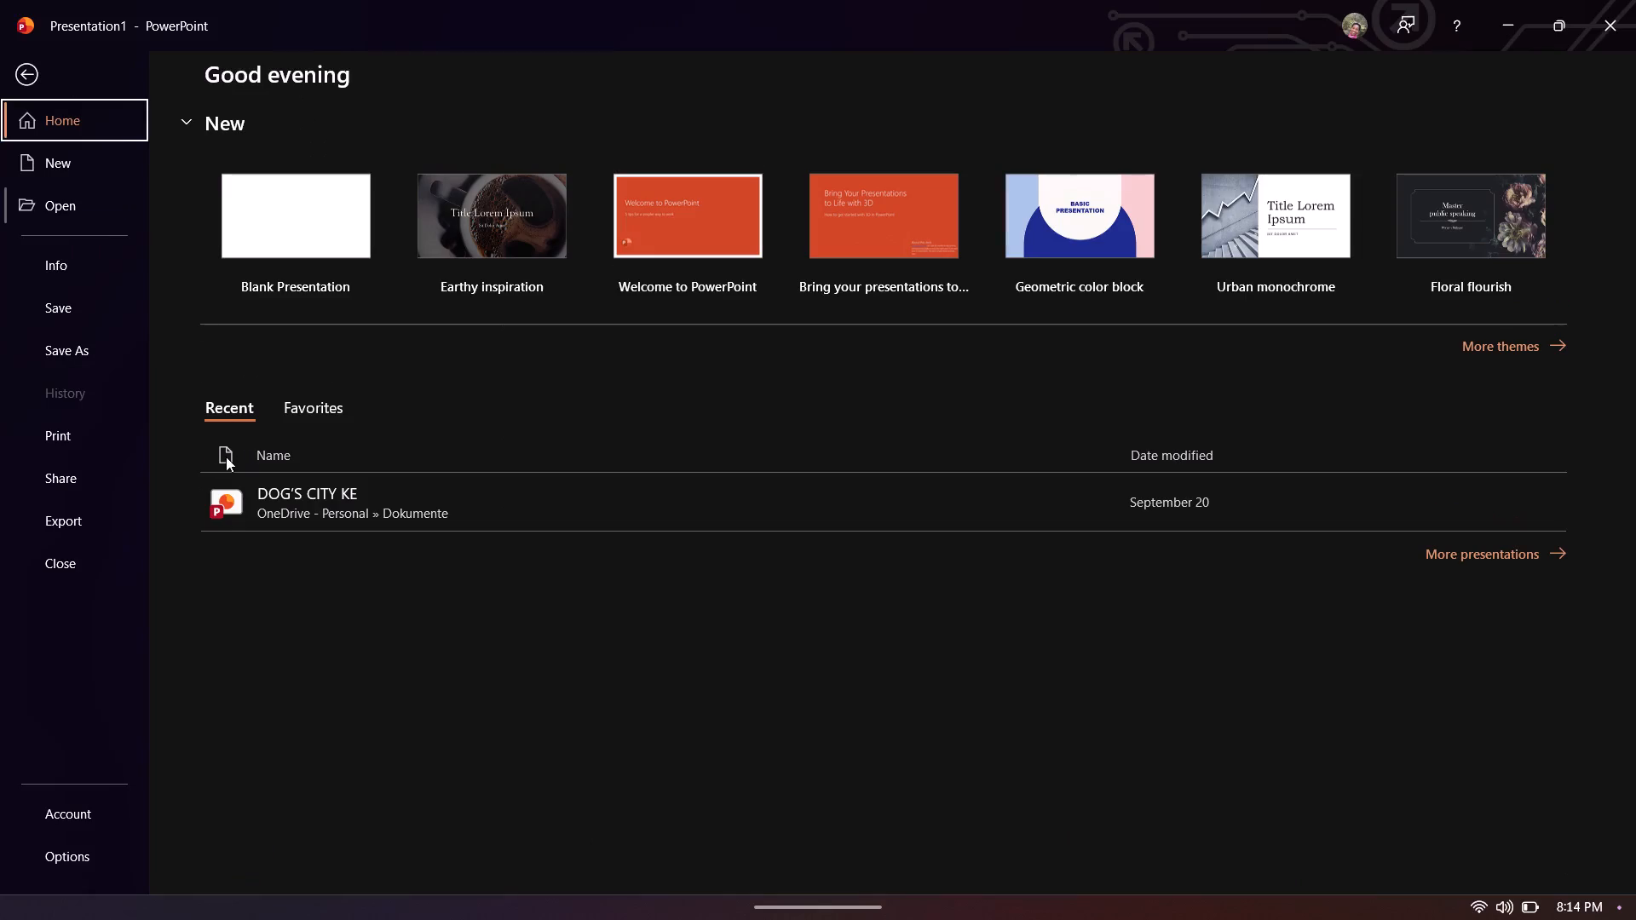
left_click(85, 338)
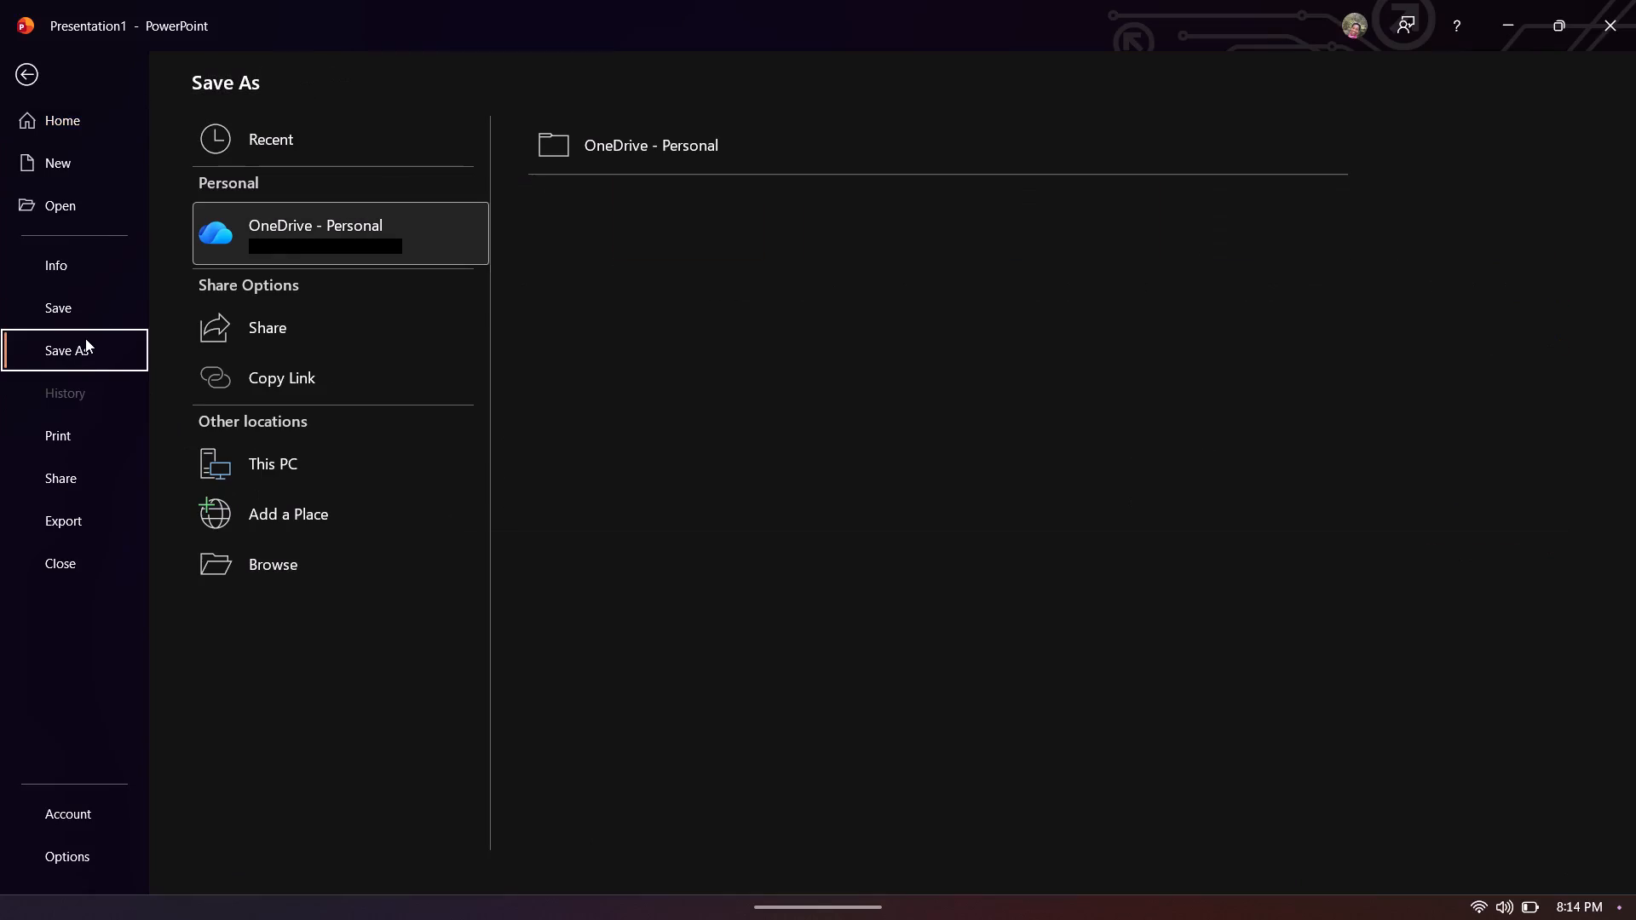
left_click(274, 461)
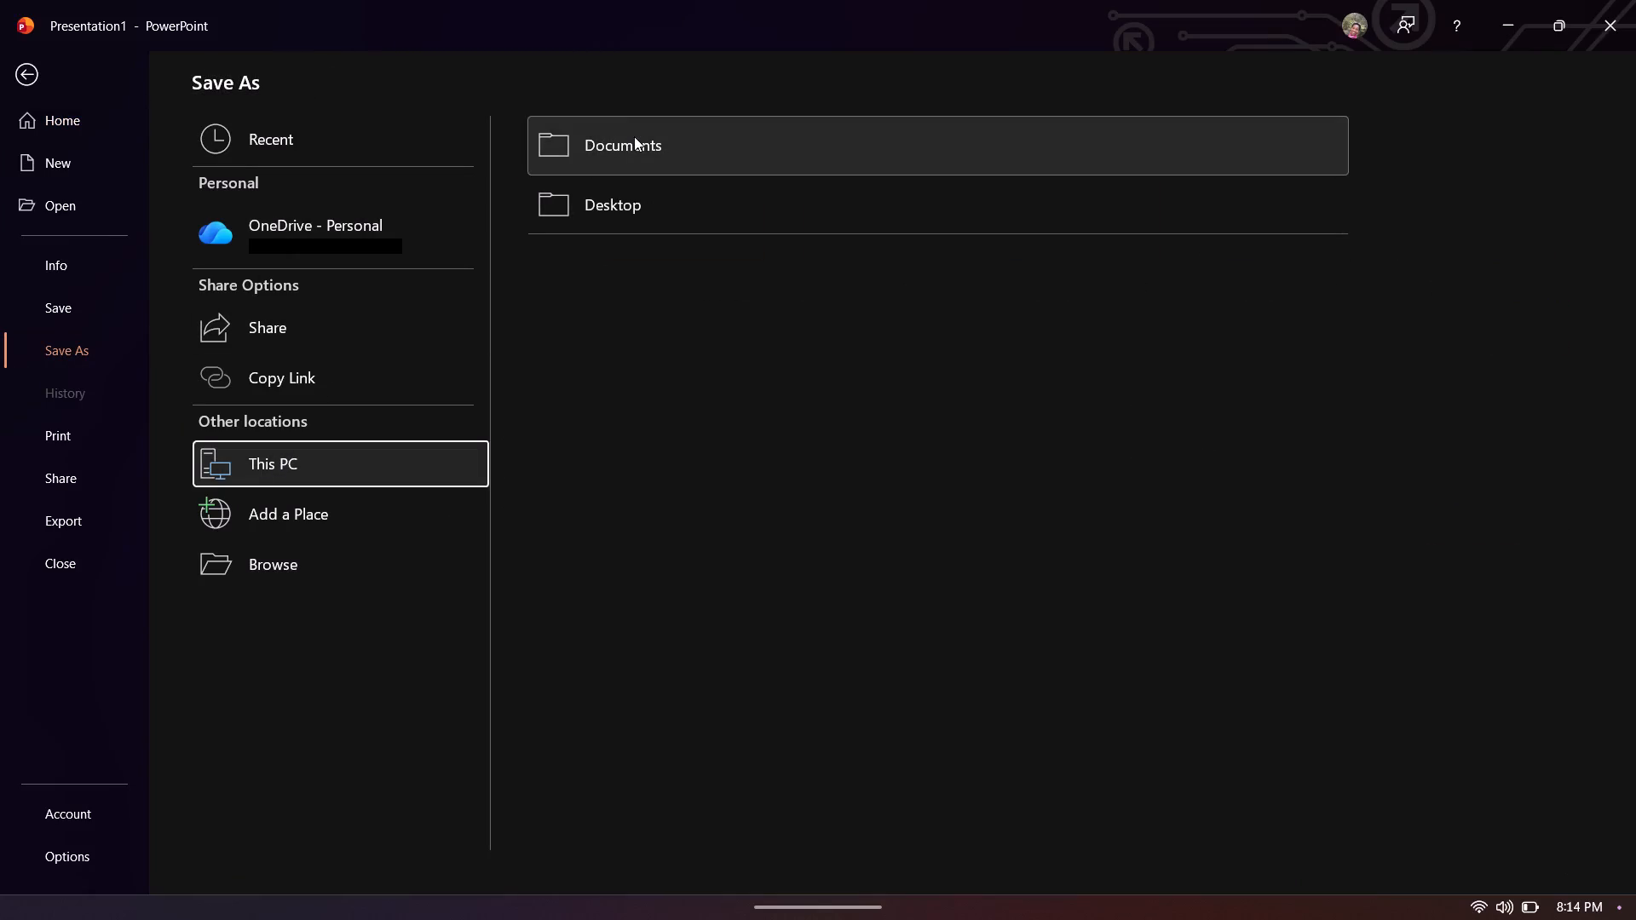
left_click(634, 136)
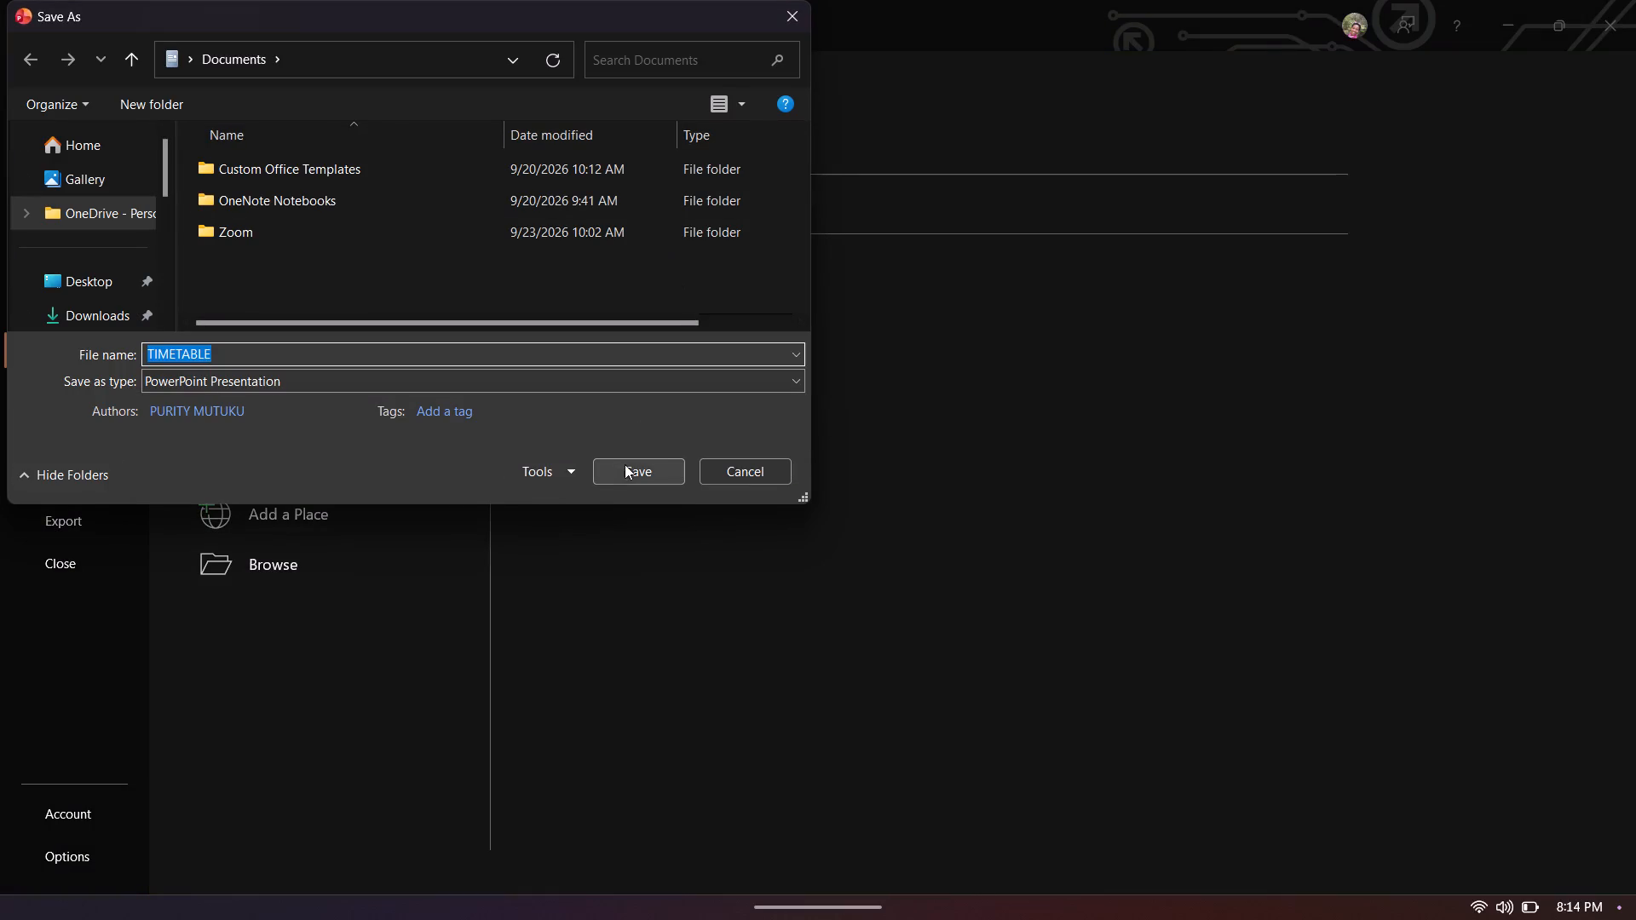
left_click(627, 467)
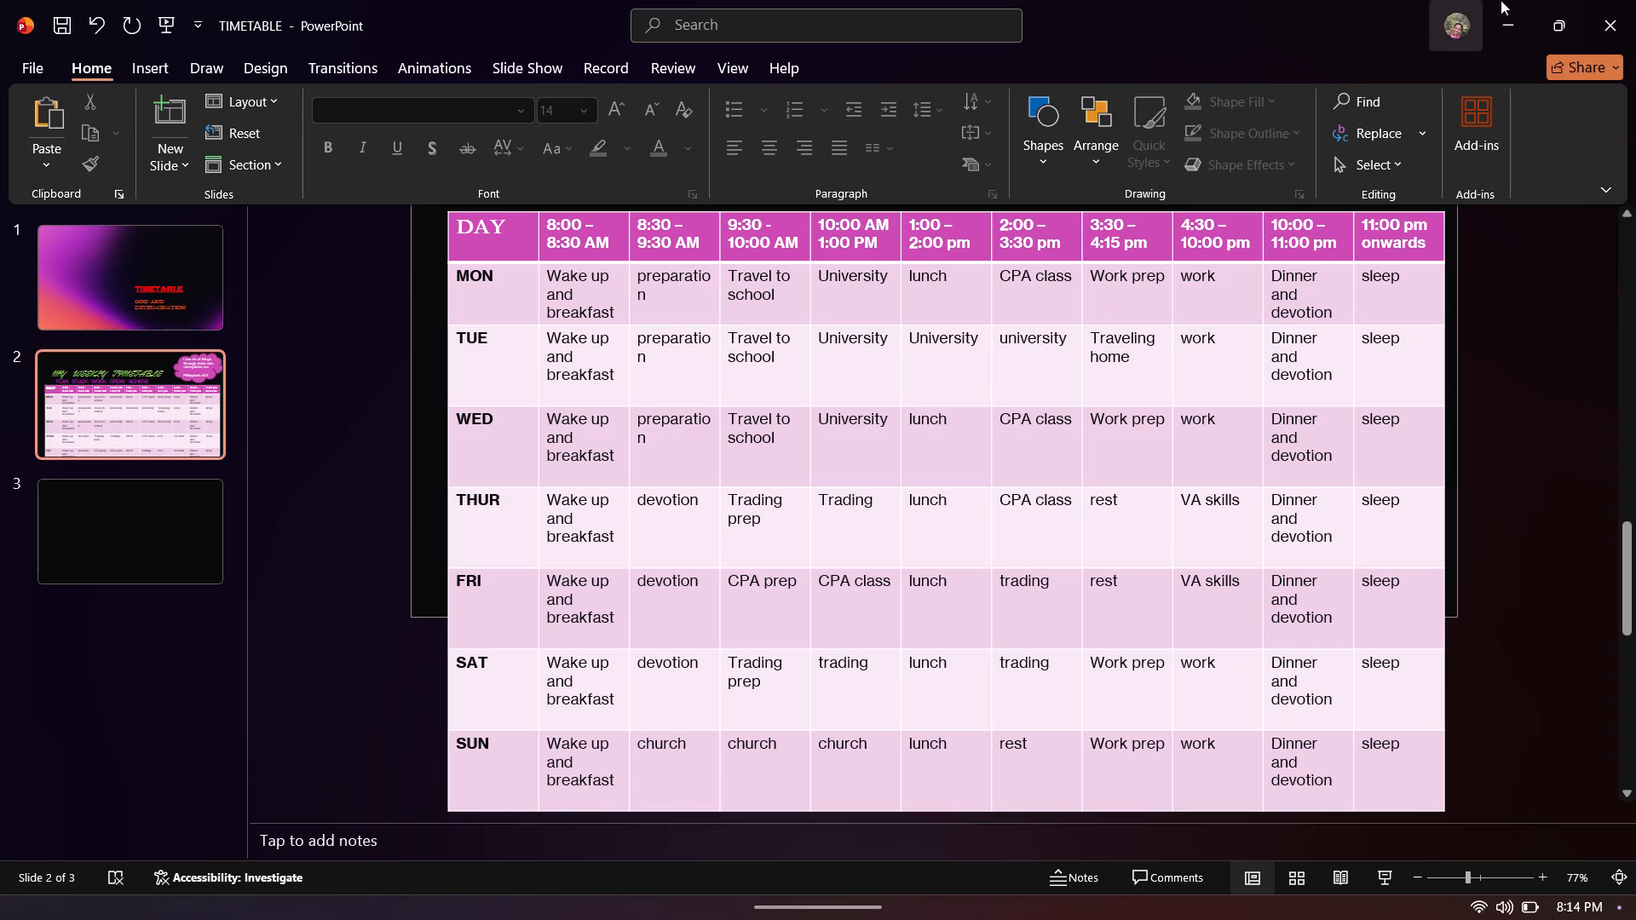
Close the saved timetable presentation.
left_click(1615, 0)
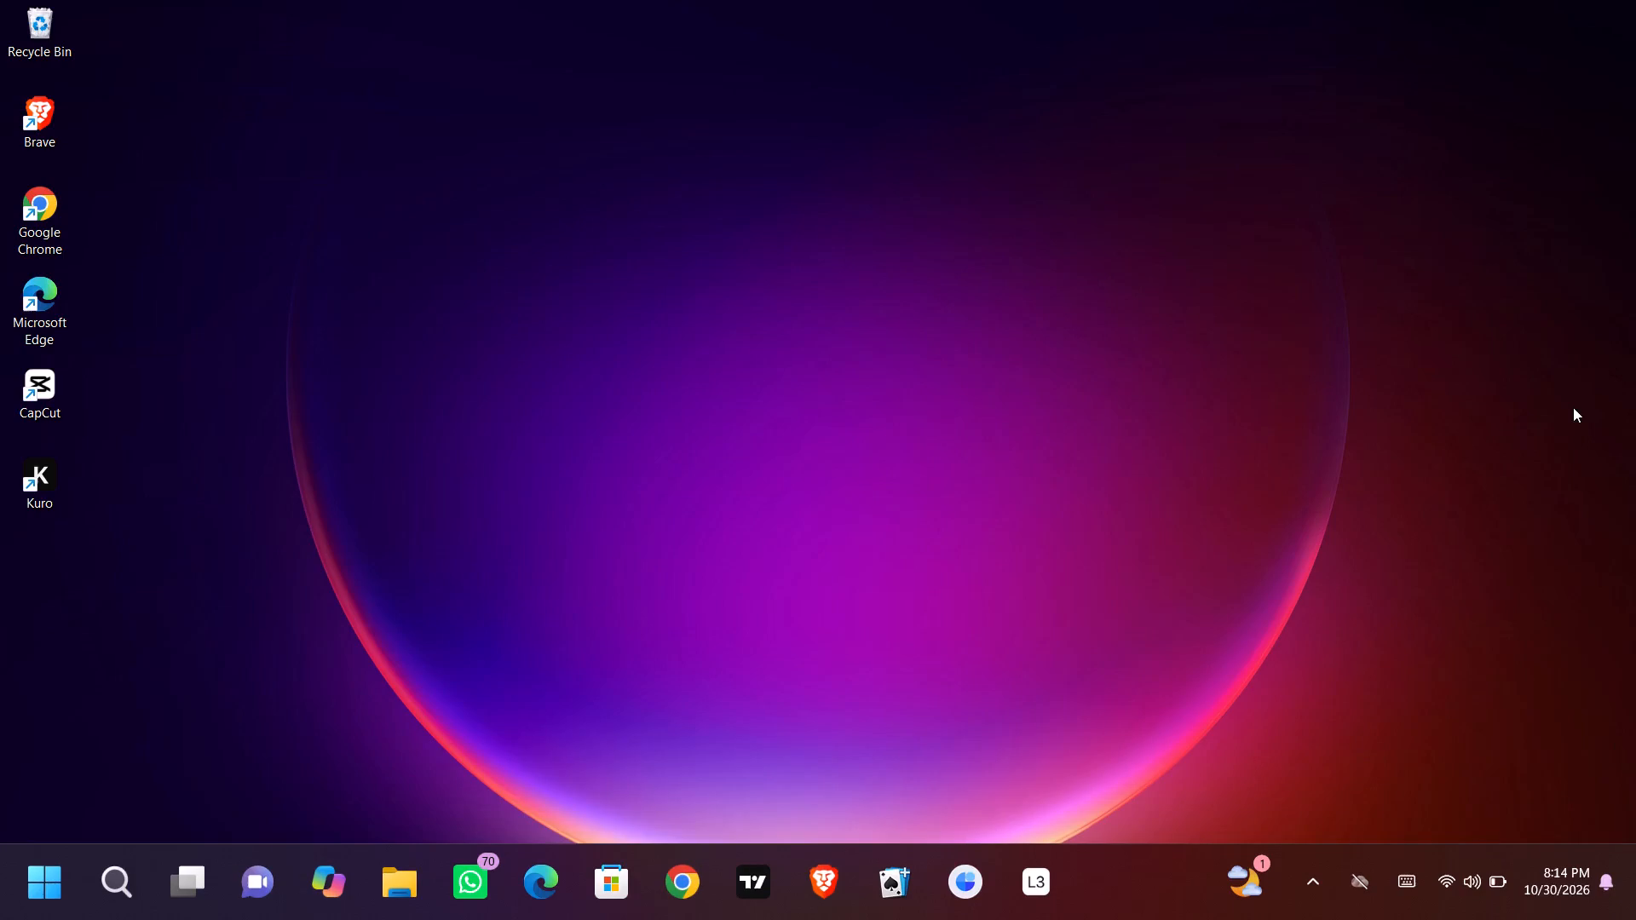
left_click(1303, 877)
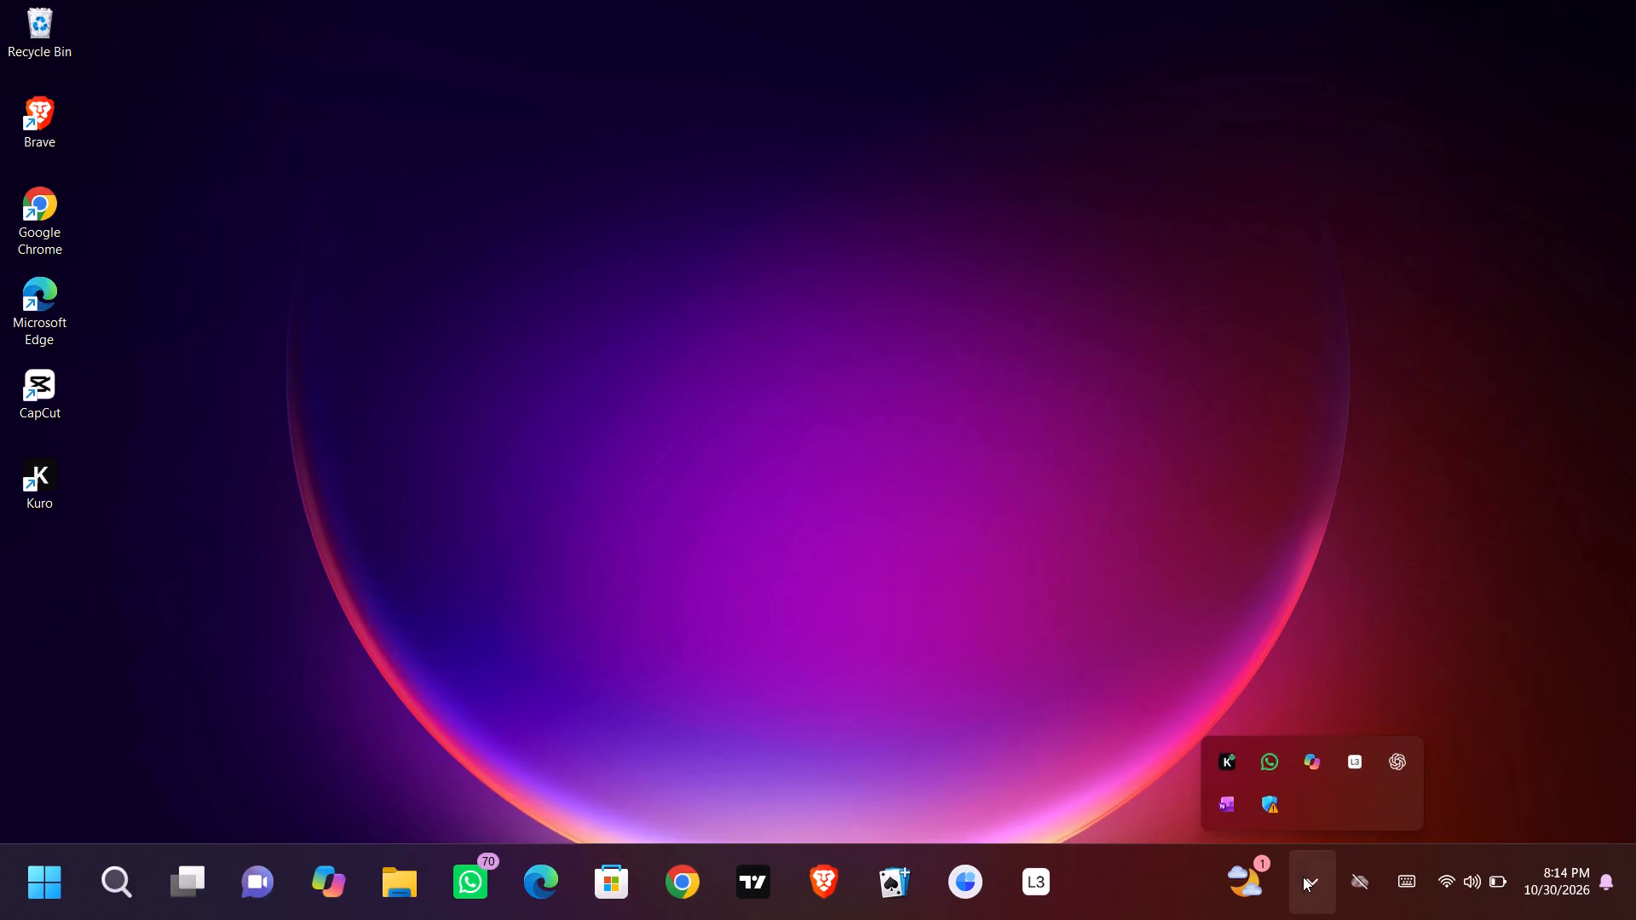
Switch to Loggy3, restart the session recording, and close its window while leaving the app running in the background.
left_click(1352, 757)
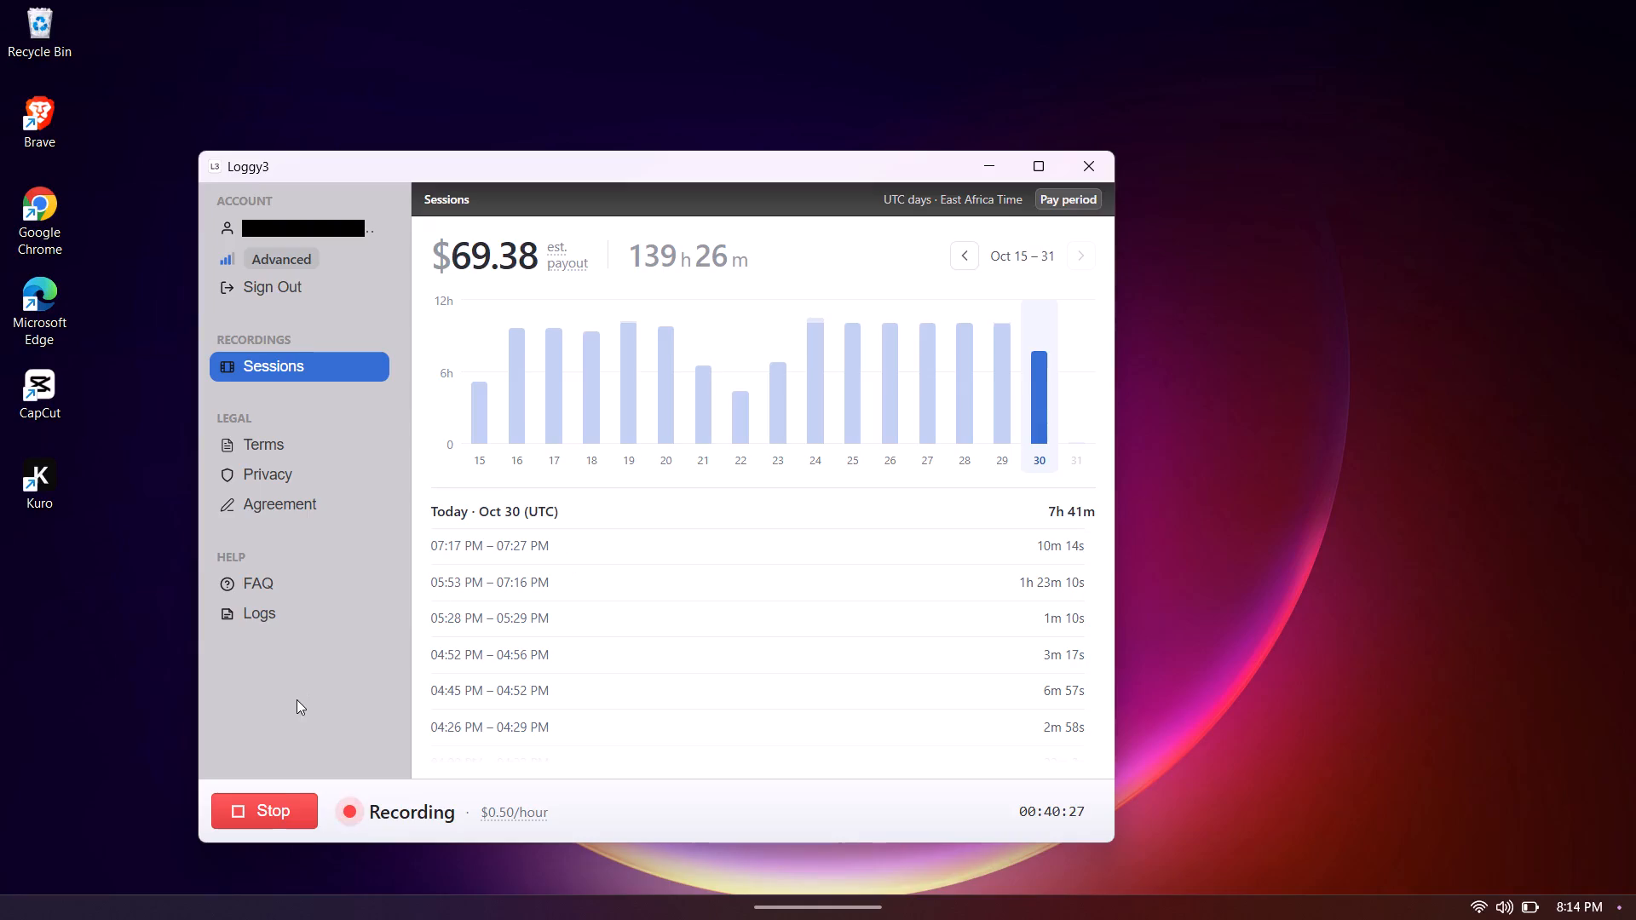
left_click(269, 803)
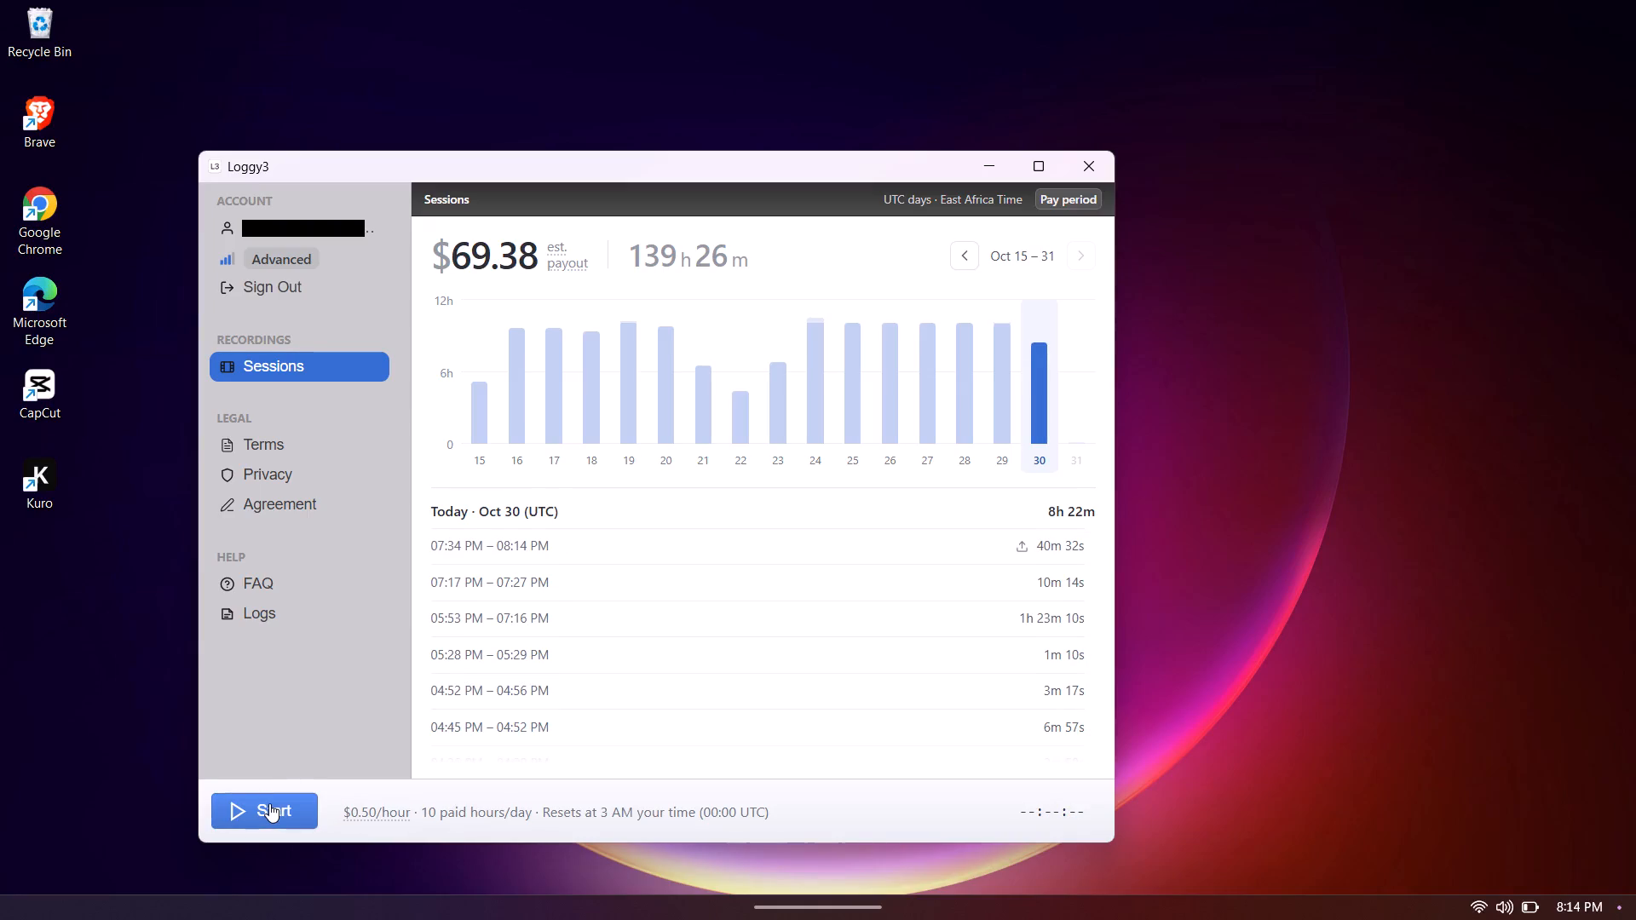
left_click(269, 803)
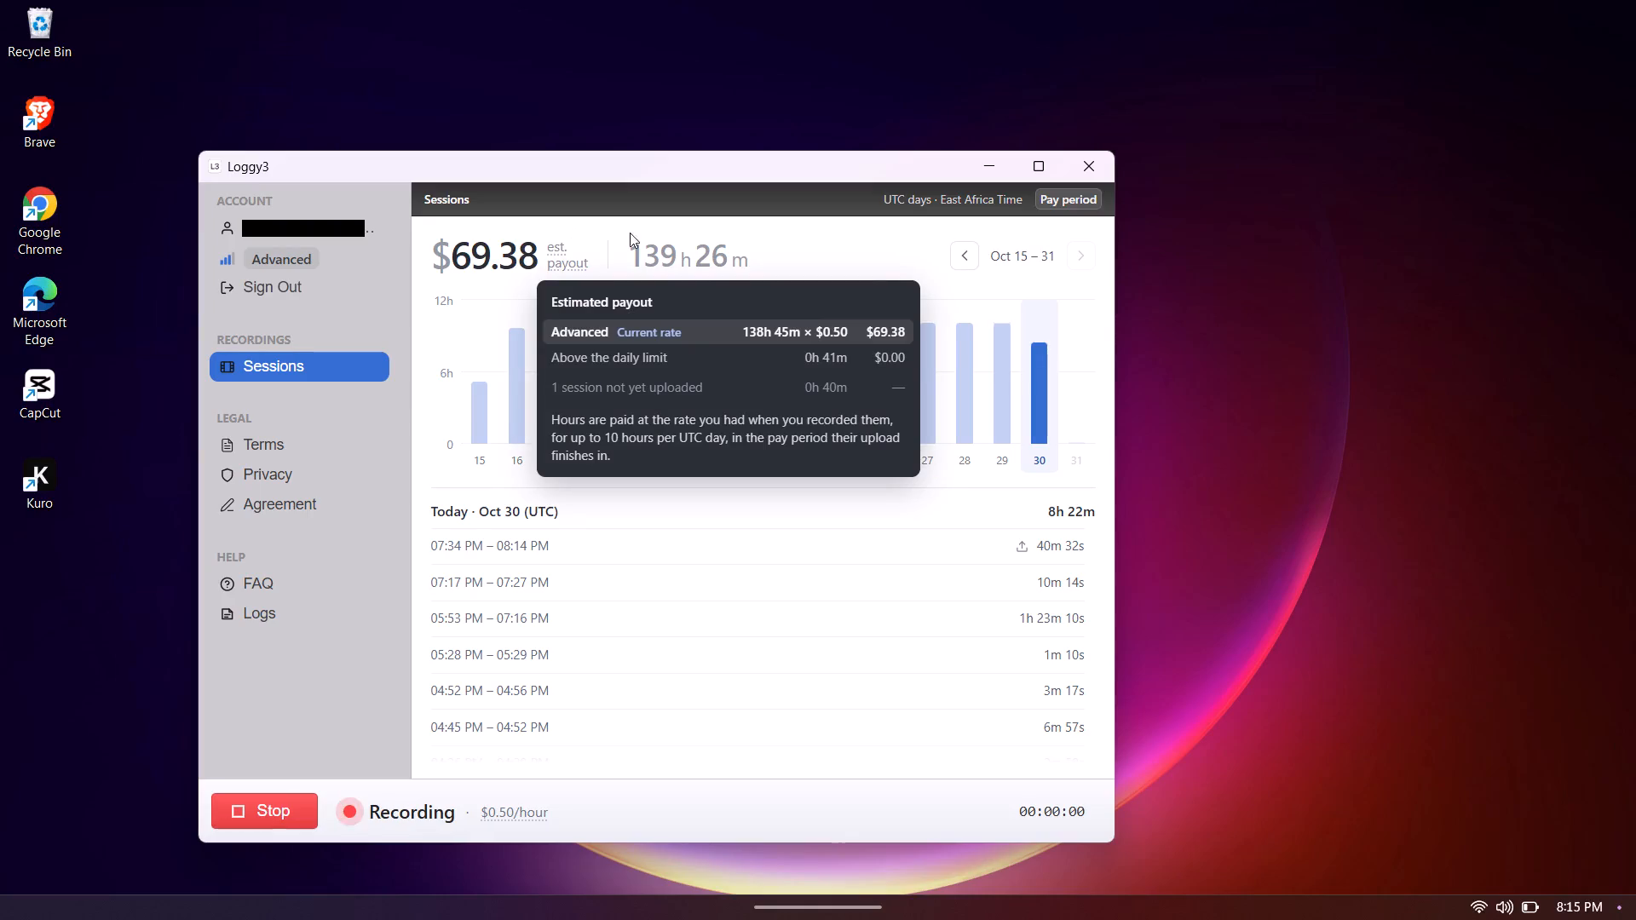
left_click(1093, 166)
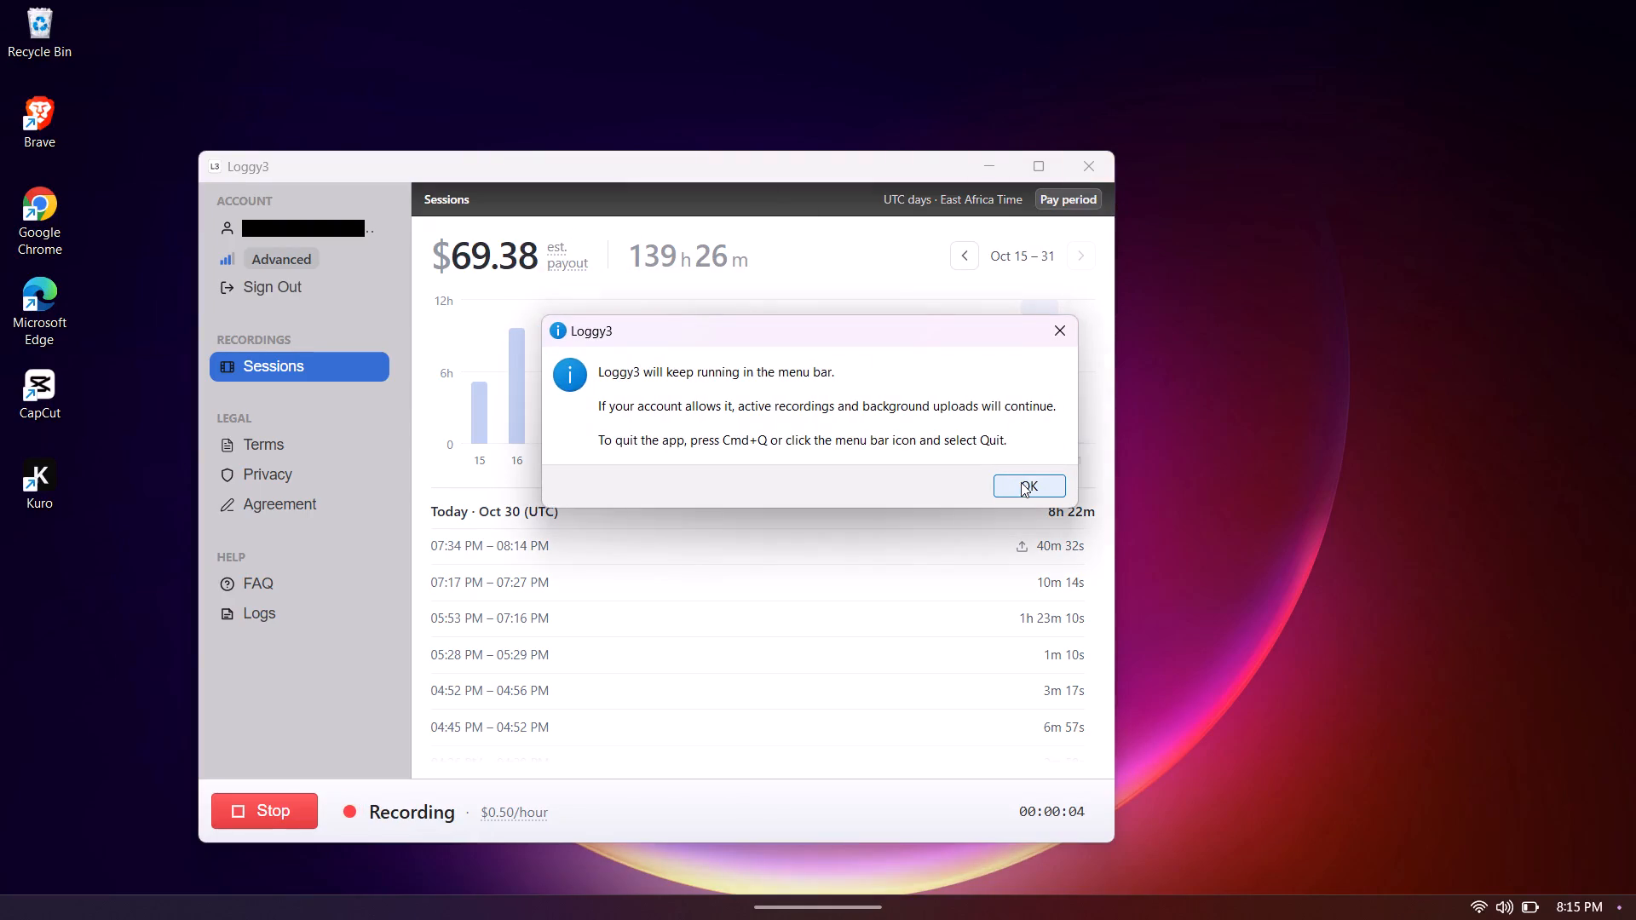
left_click(1021, 485)
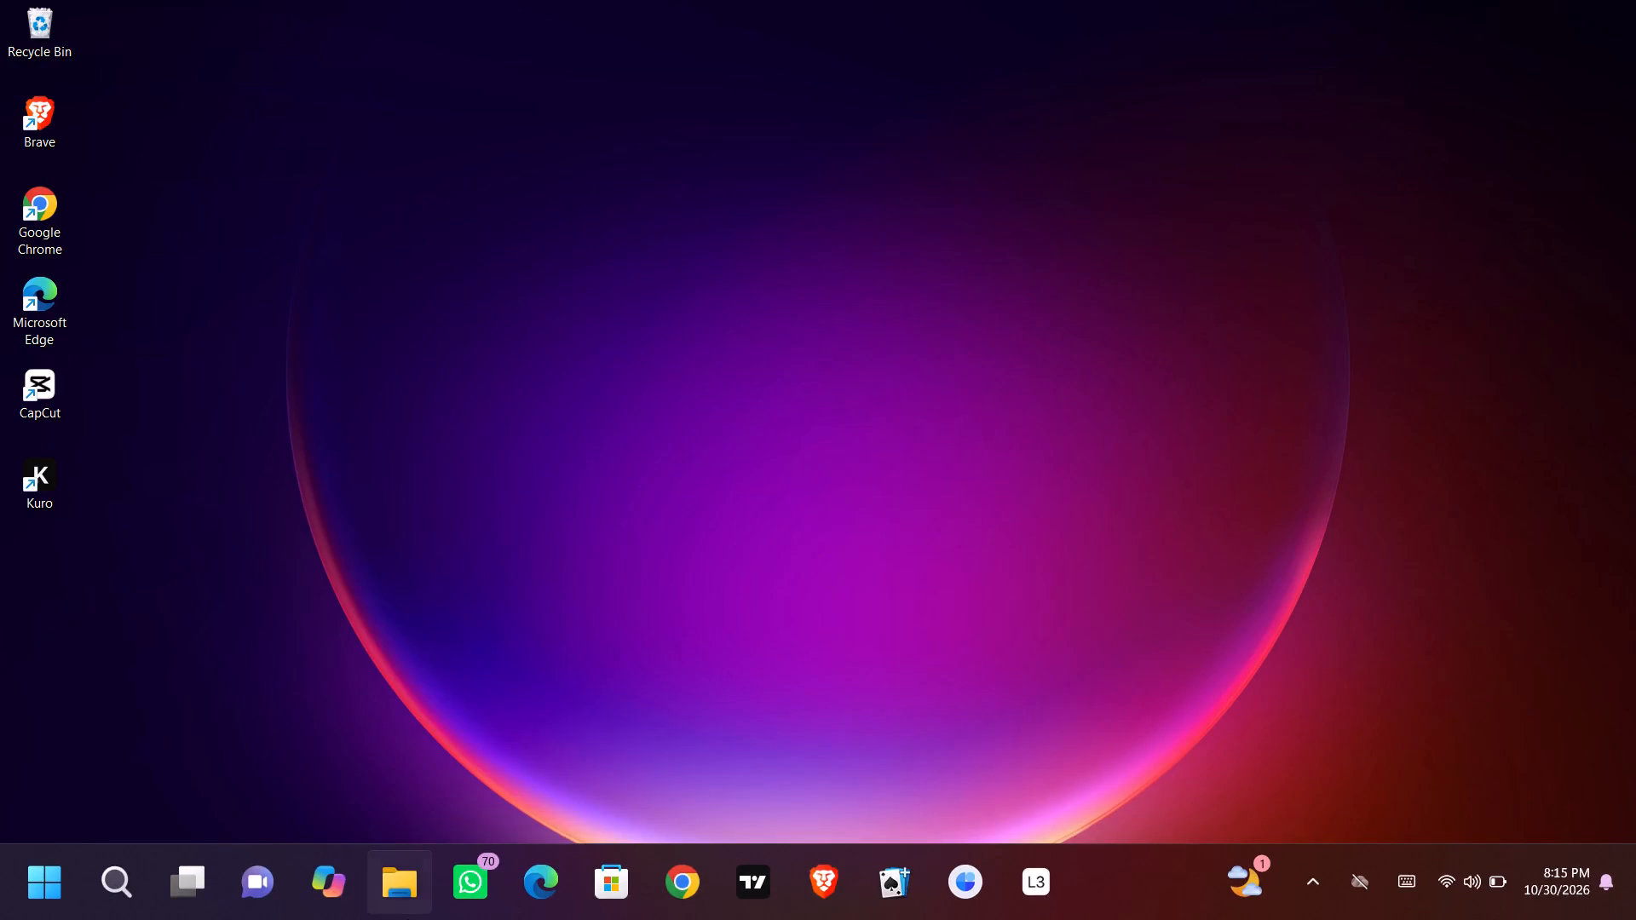
Open WhatsApp.
left_click(453, 908)
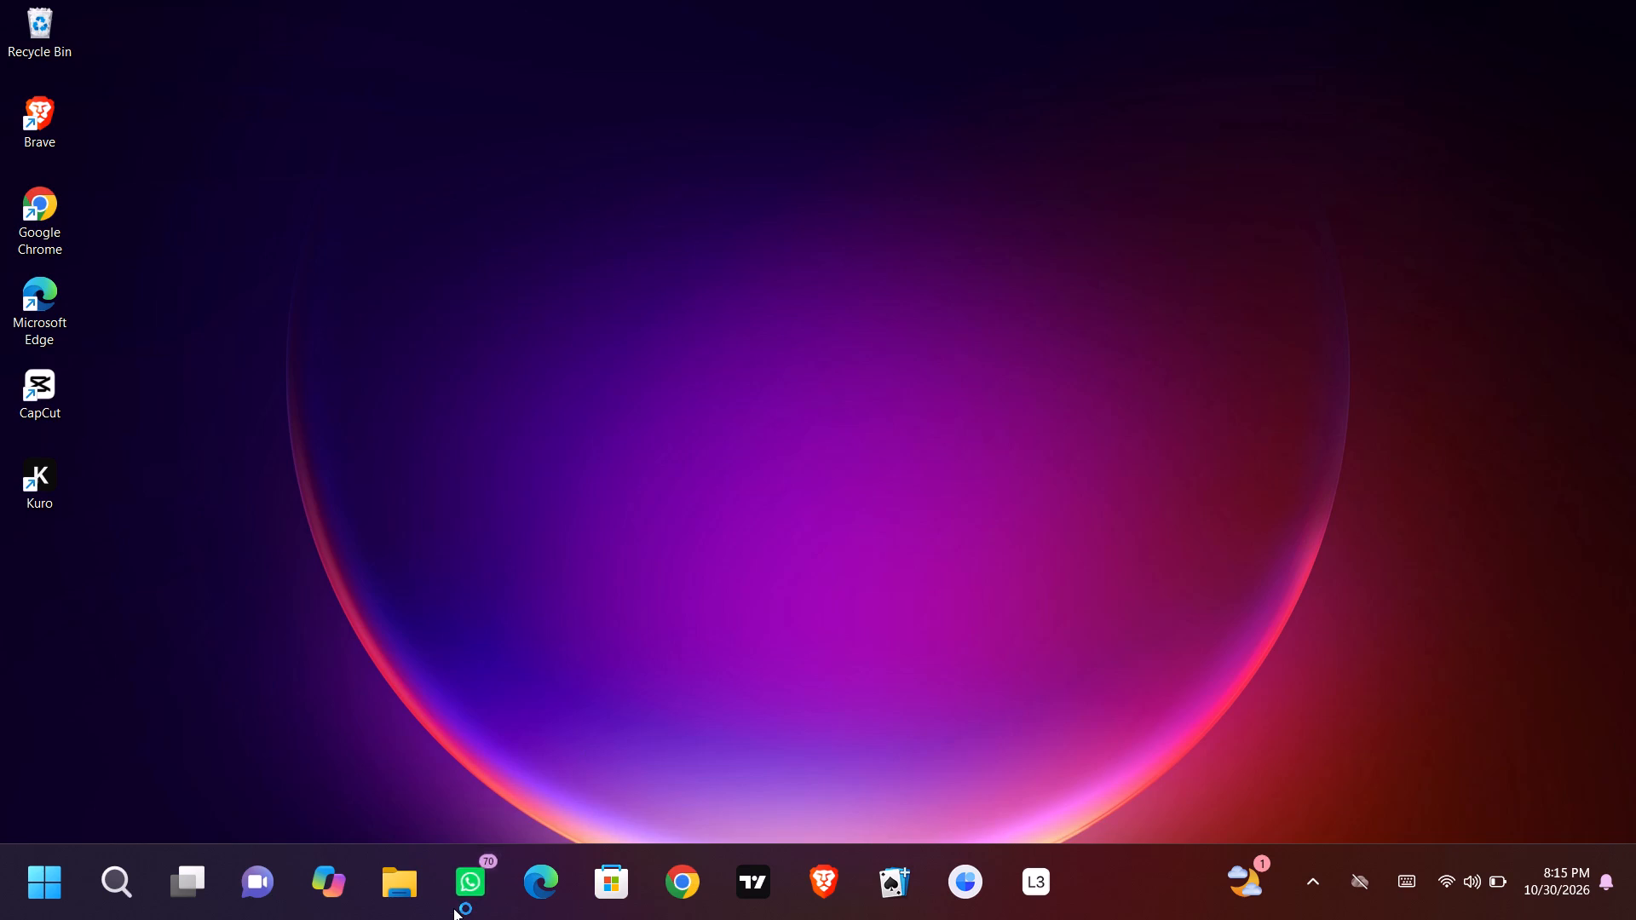